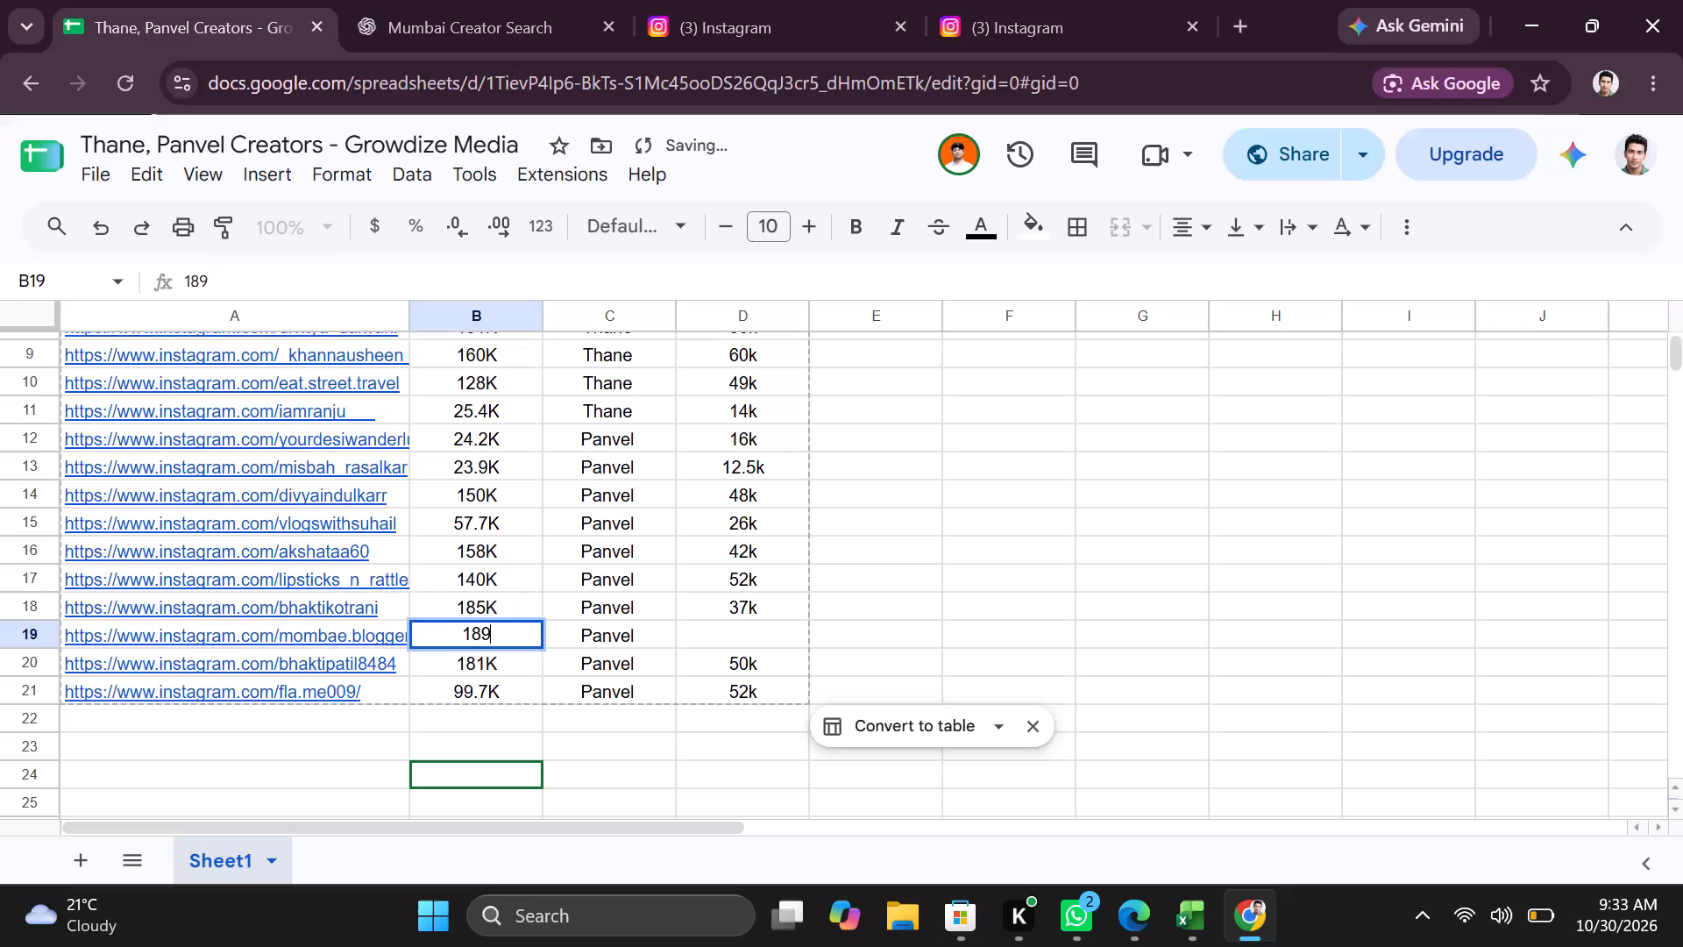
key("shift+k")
key("Return")
left_click(1493, 575)
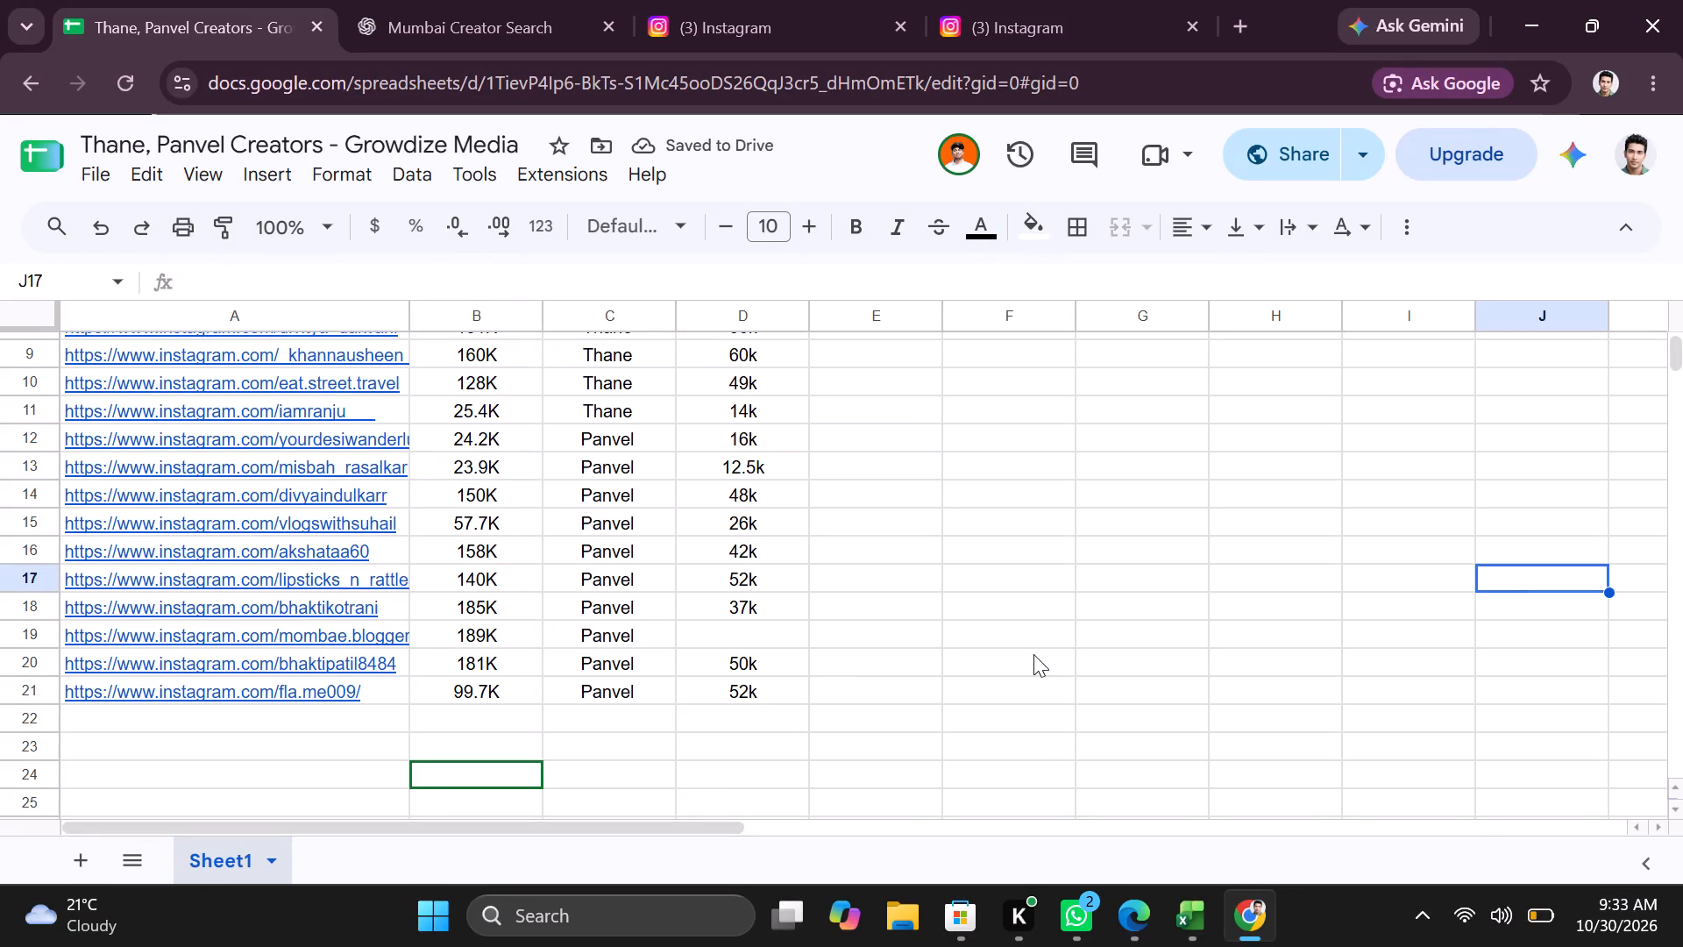
scroll(1033, 654, "up", 4)
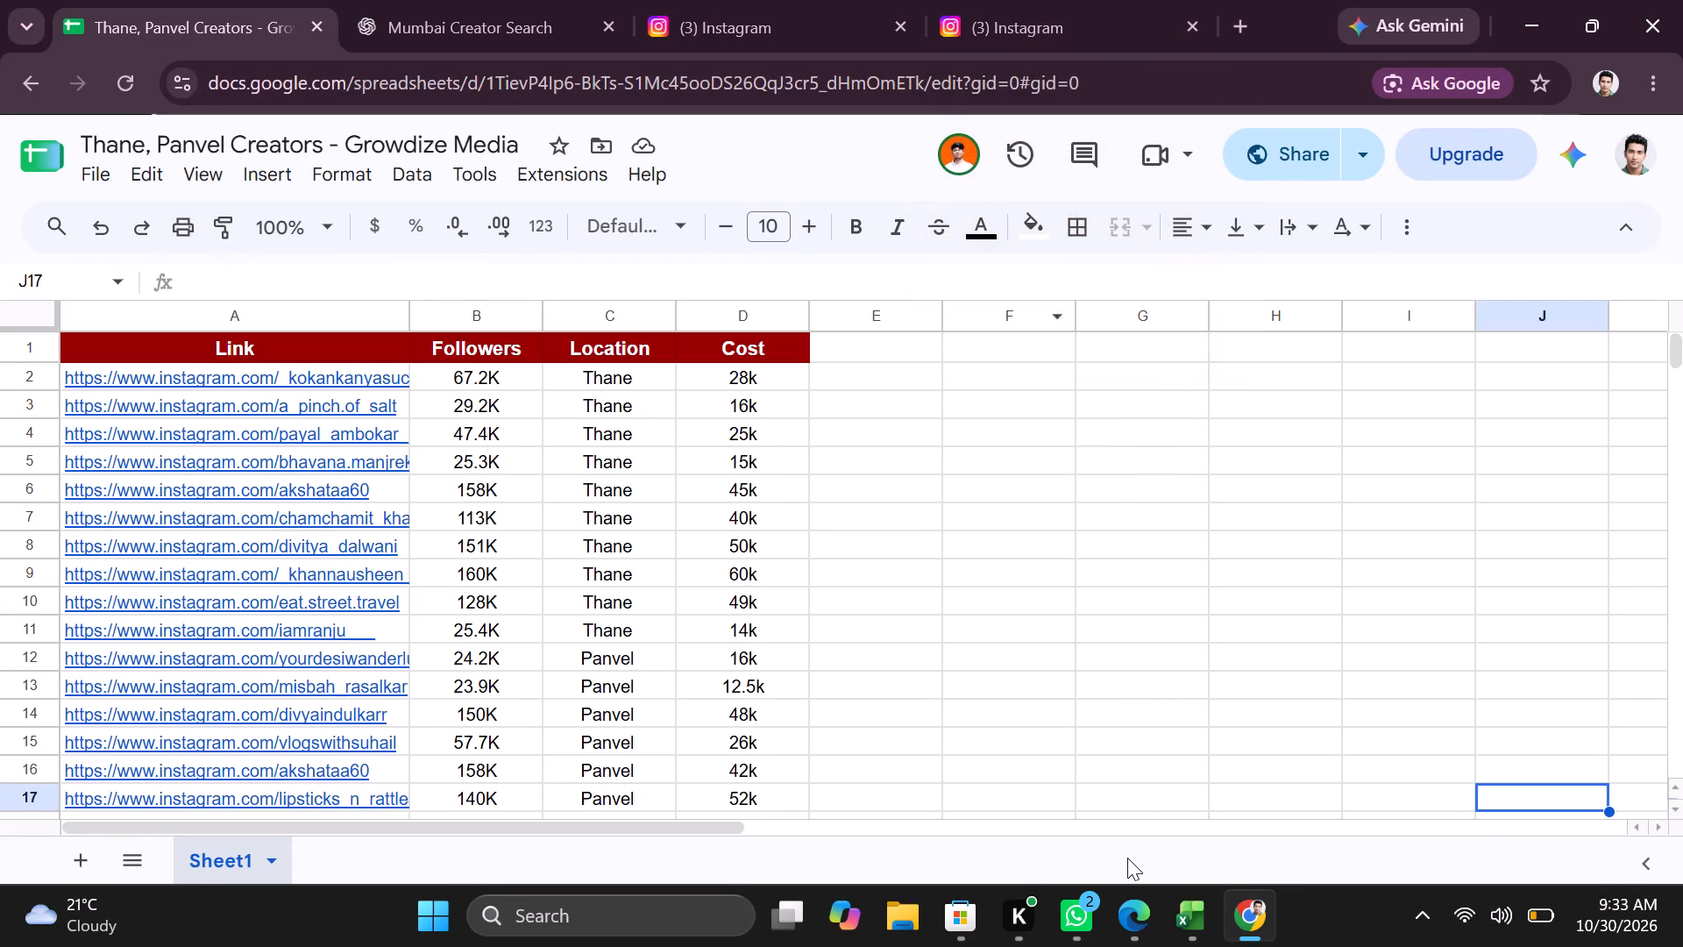
Switch to the Simple service invoice1 workbook in Excel.
left_click(1191, 920)
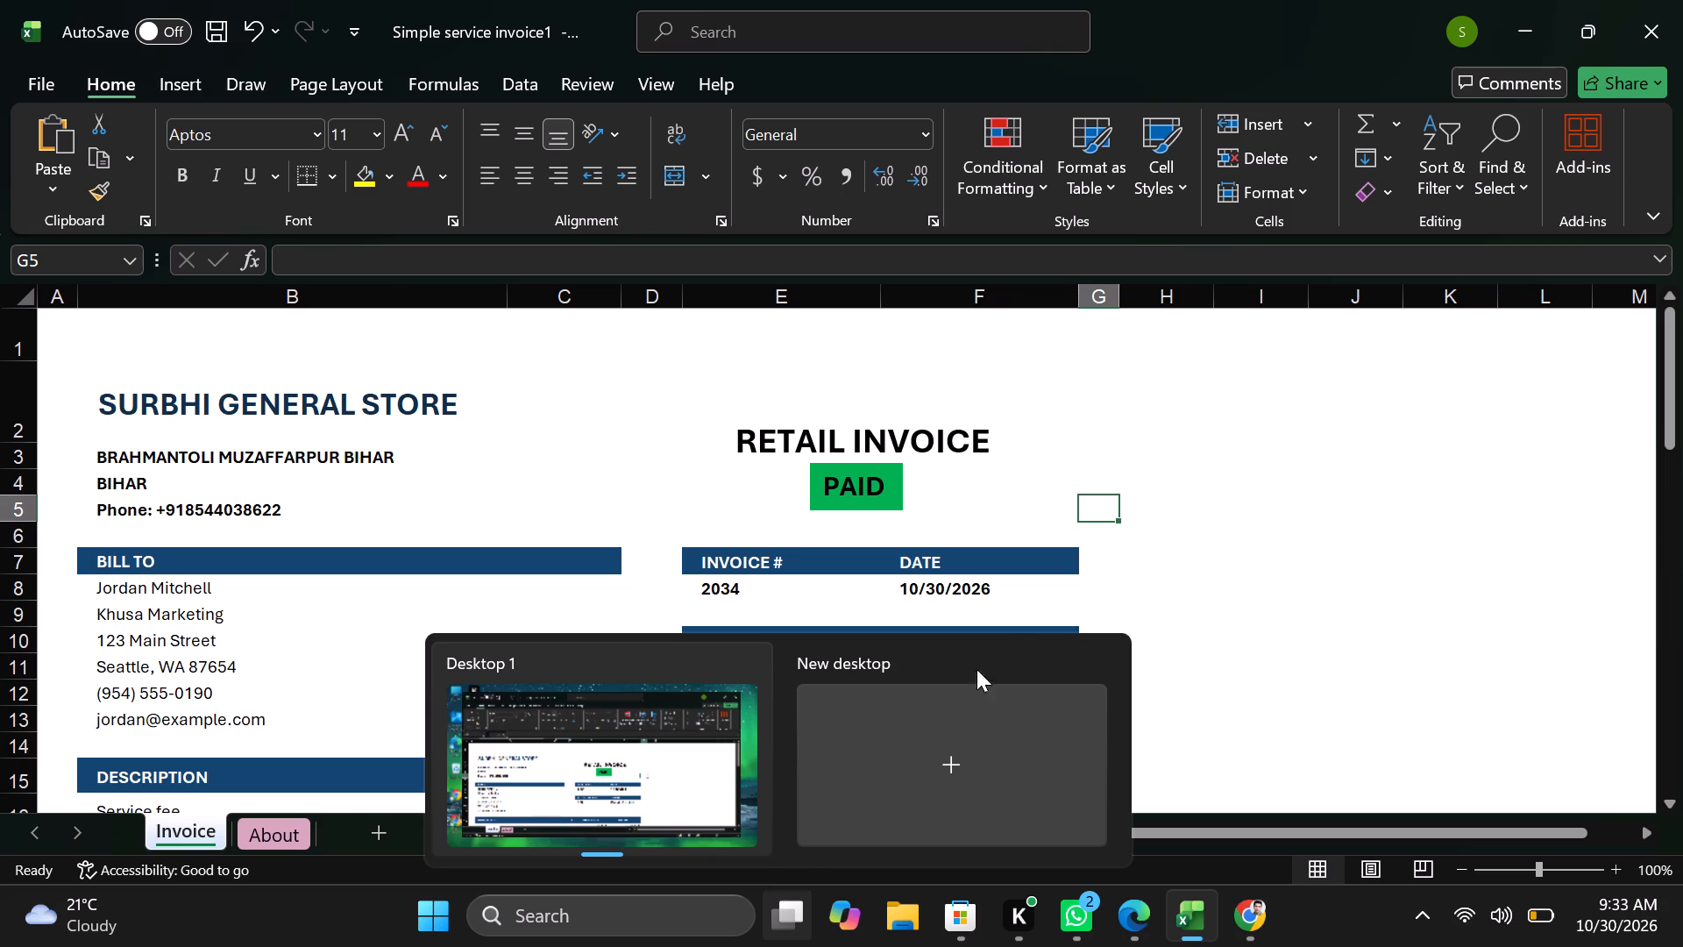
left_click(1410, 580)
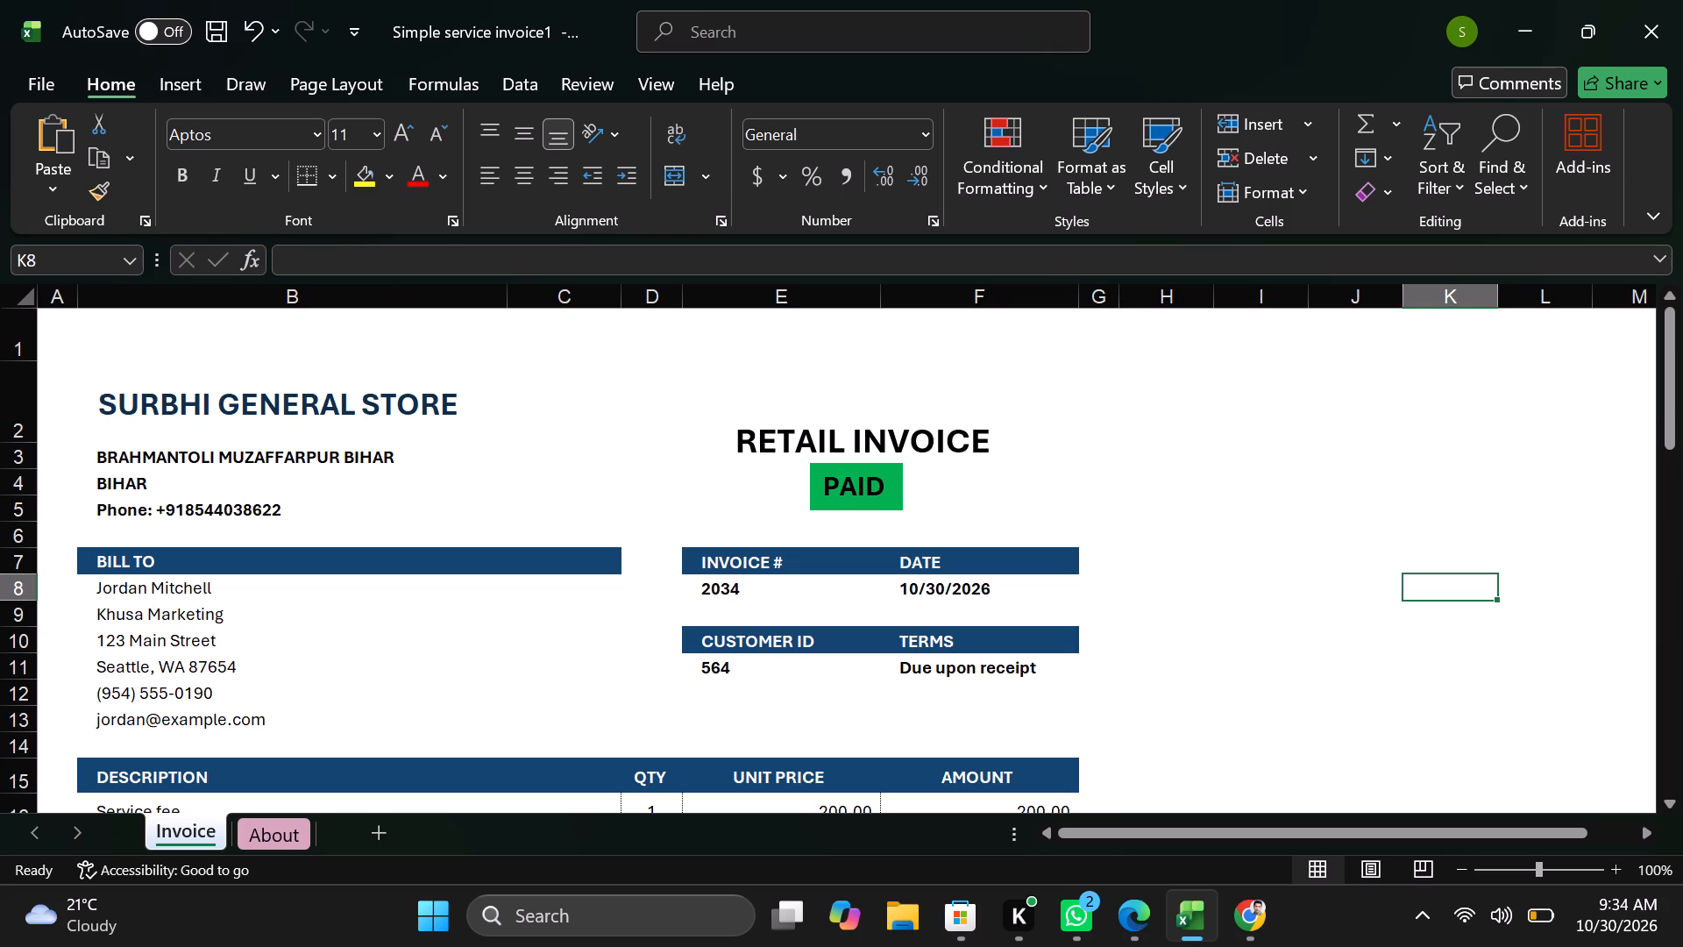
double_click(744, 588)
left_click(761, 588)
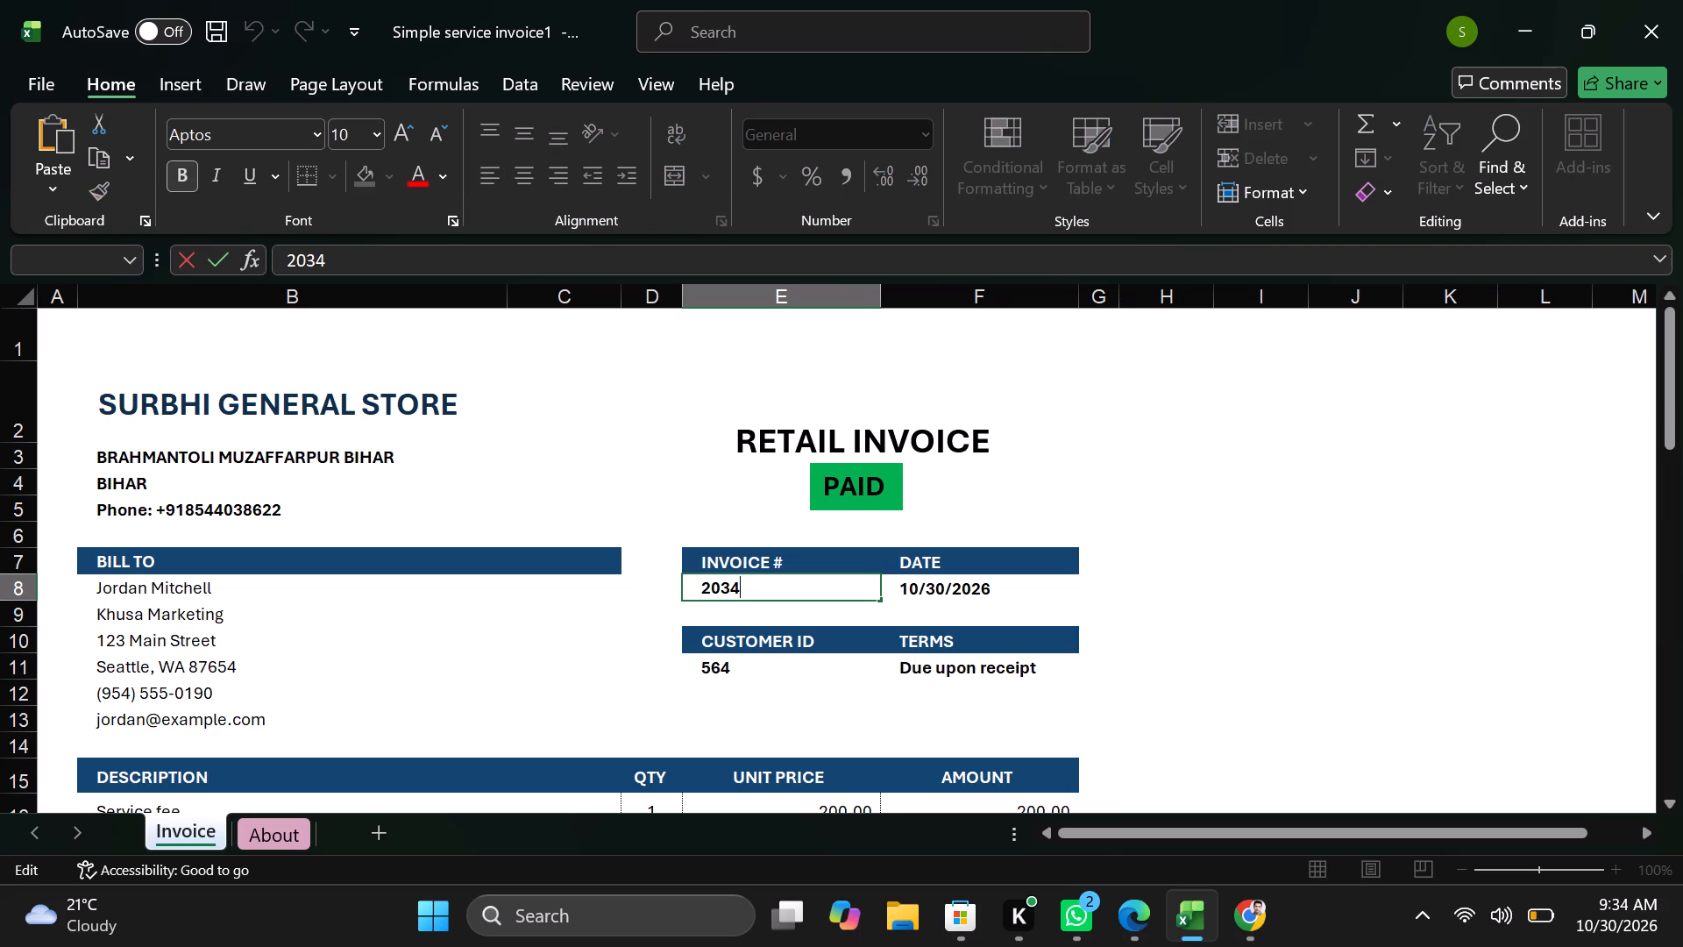
Replace the invoice date under the DATE heading with 28/09/2026.
left_click(982, 591)
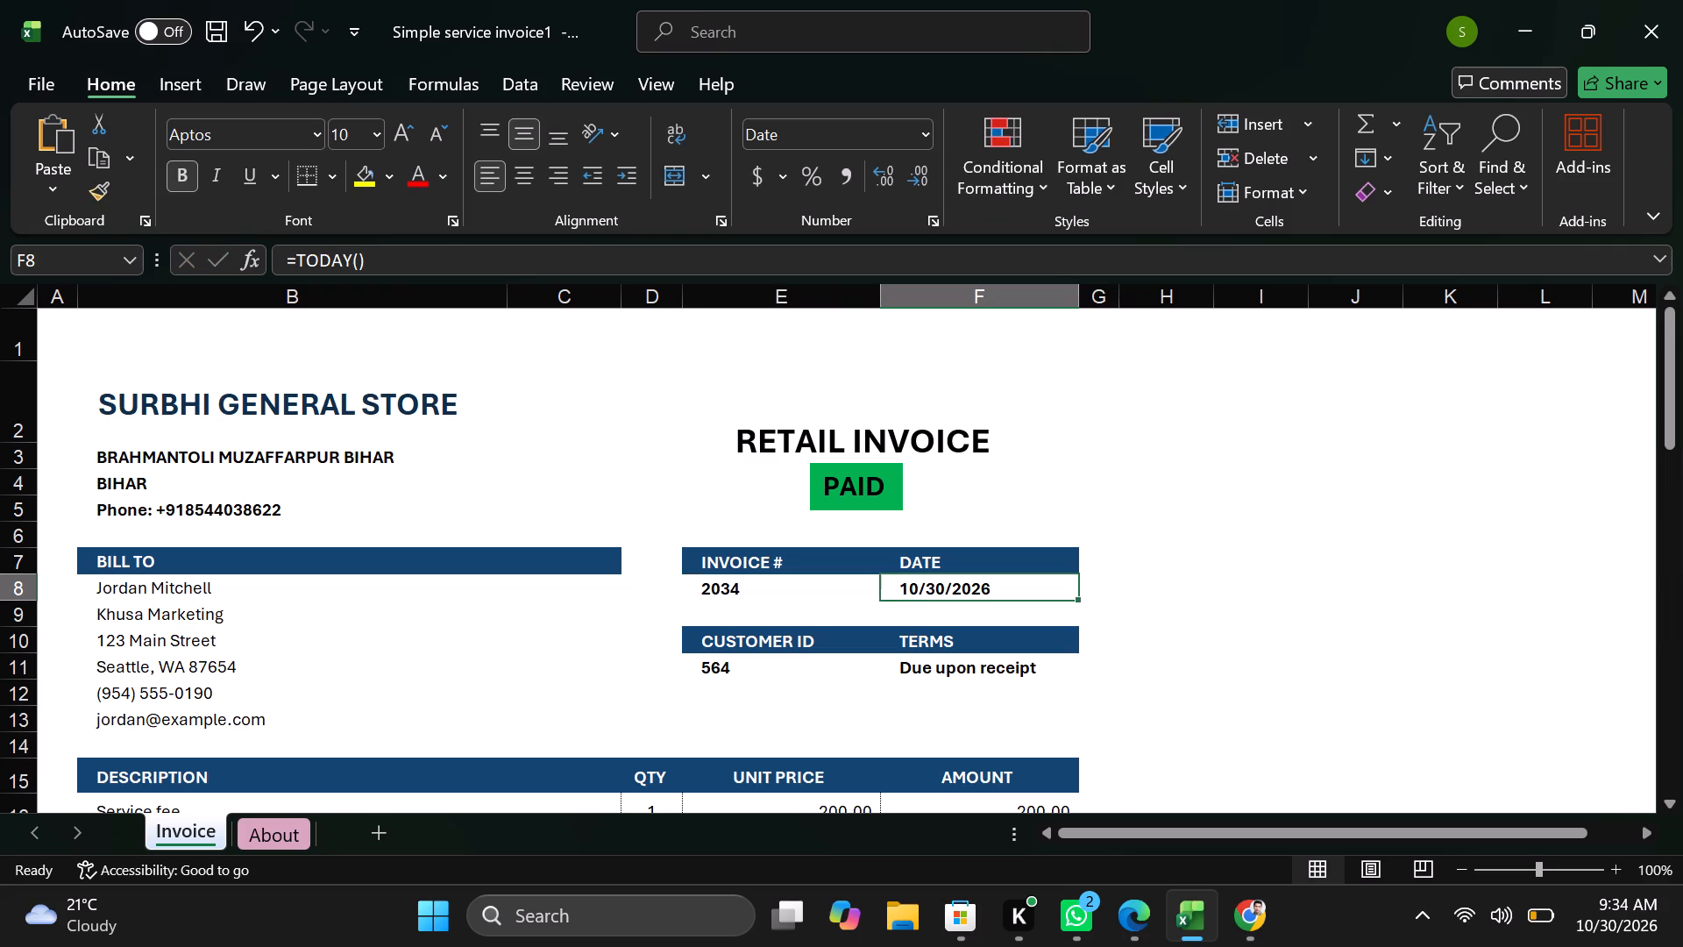
key("BackSpace")
key("BackSpace")
key("BackSpace")
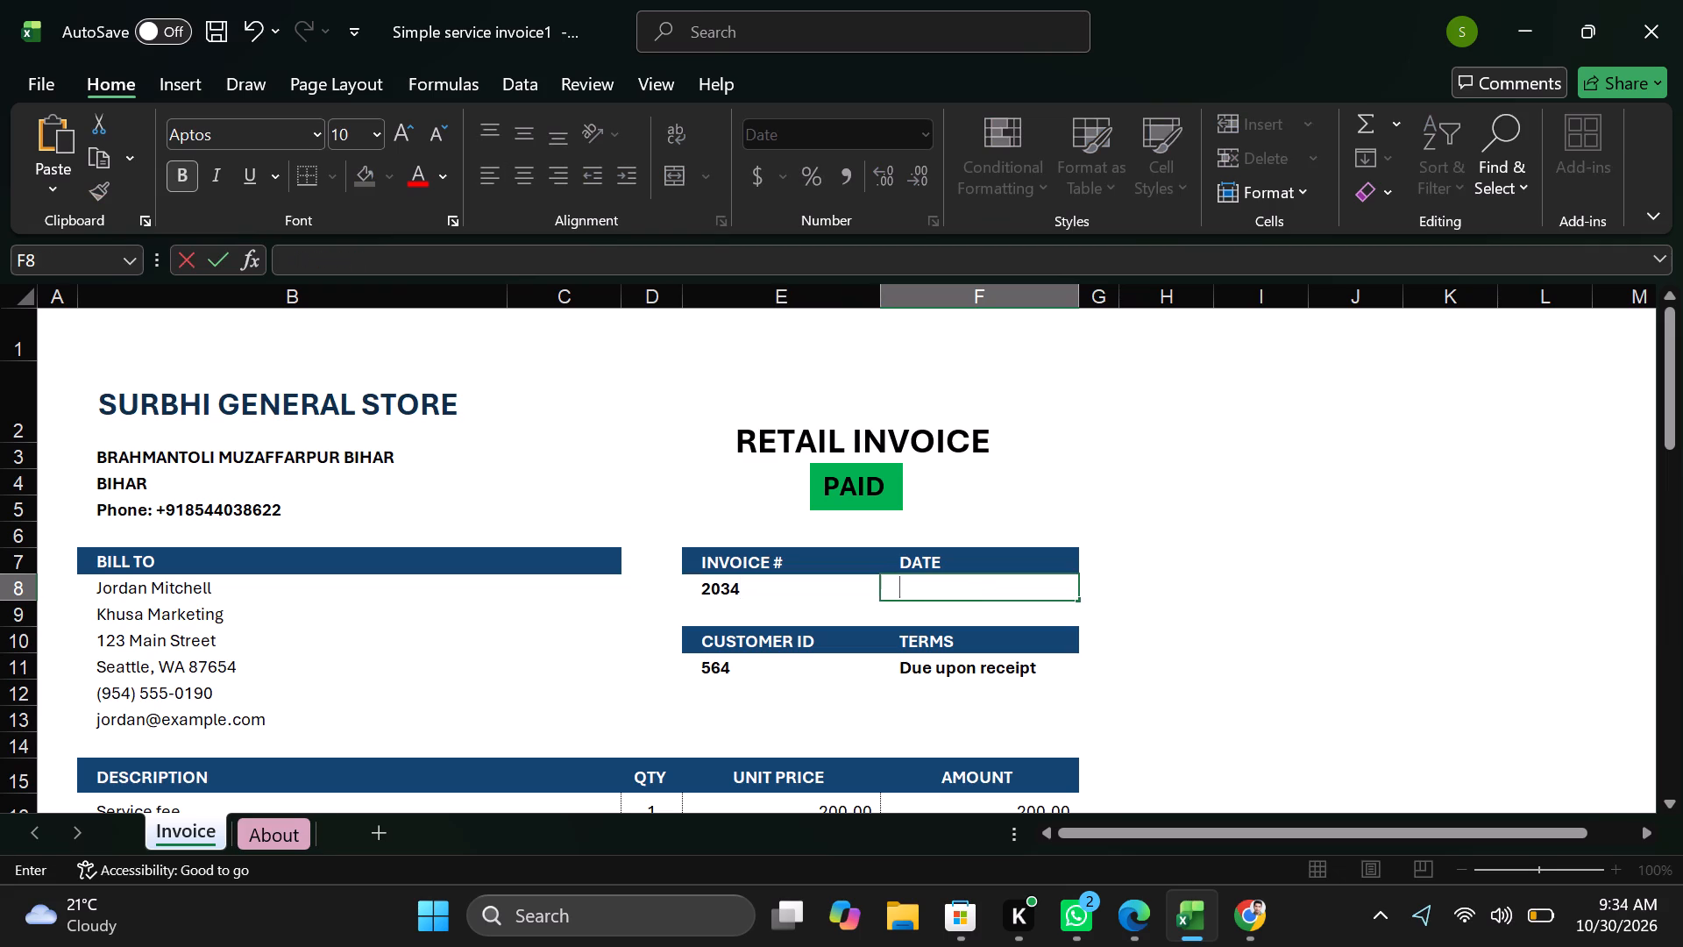
type("28")
type("/09/2026")
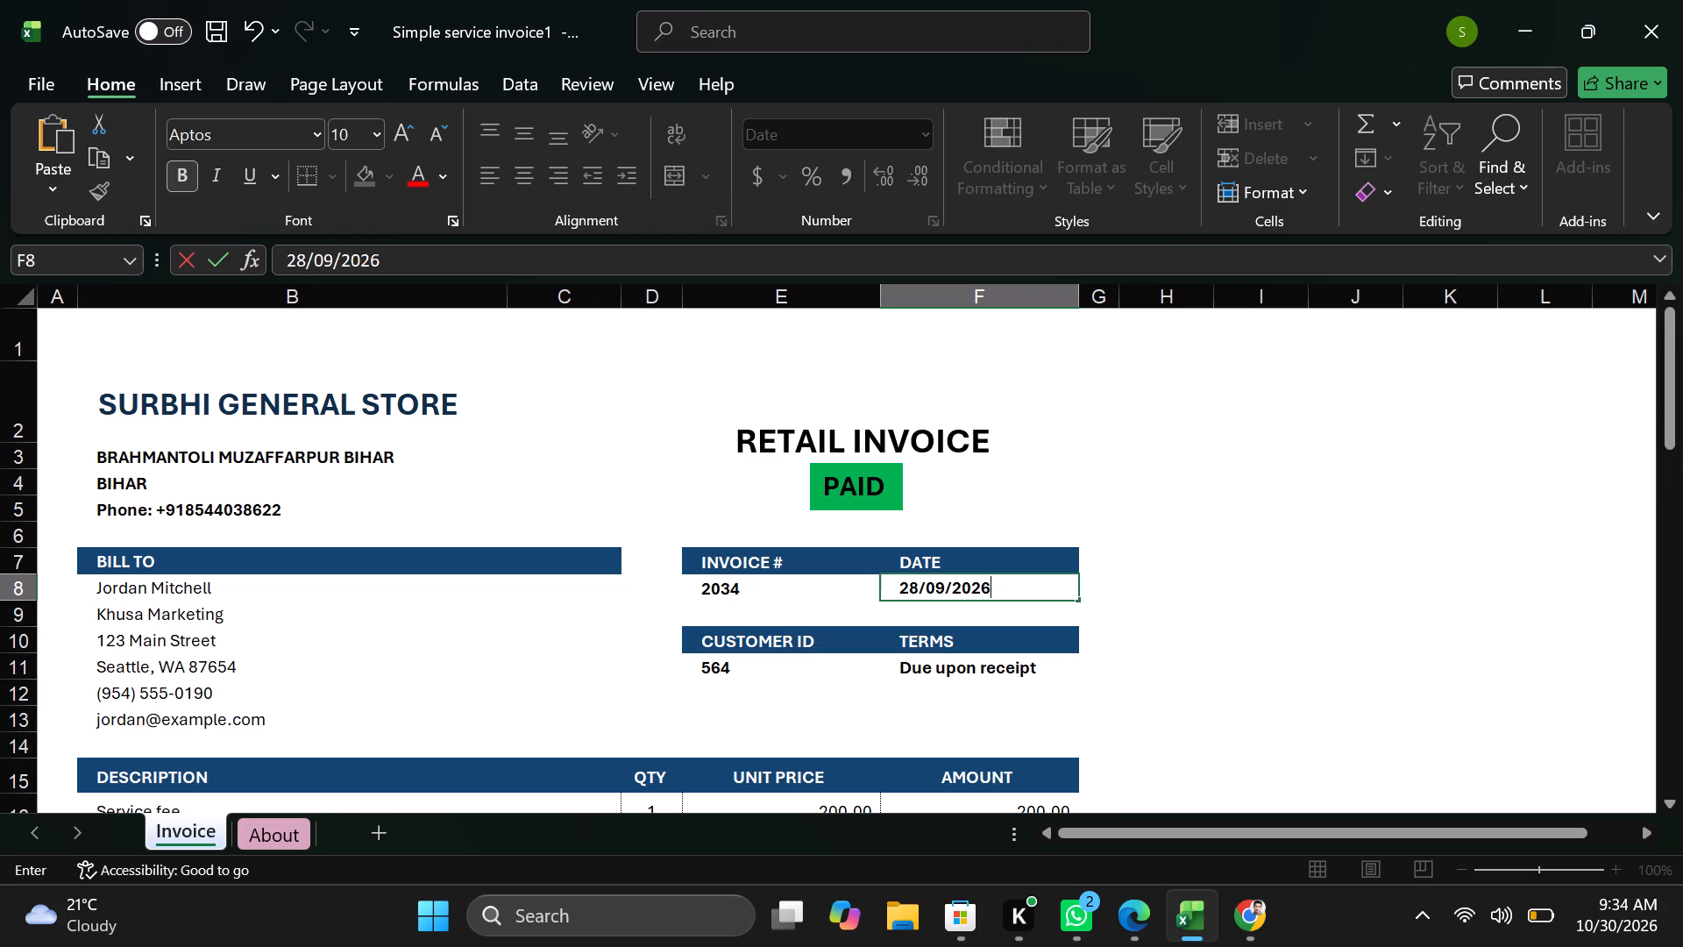
left_click(993, 669)
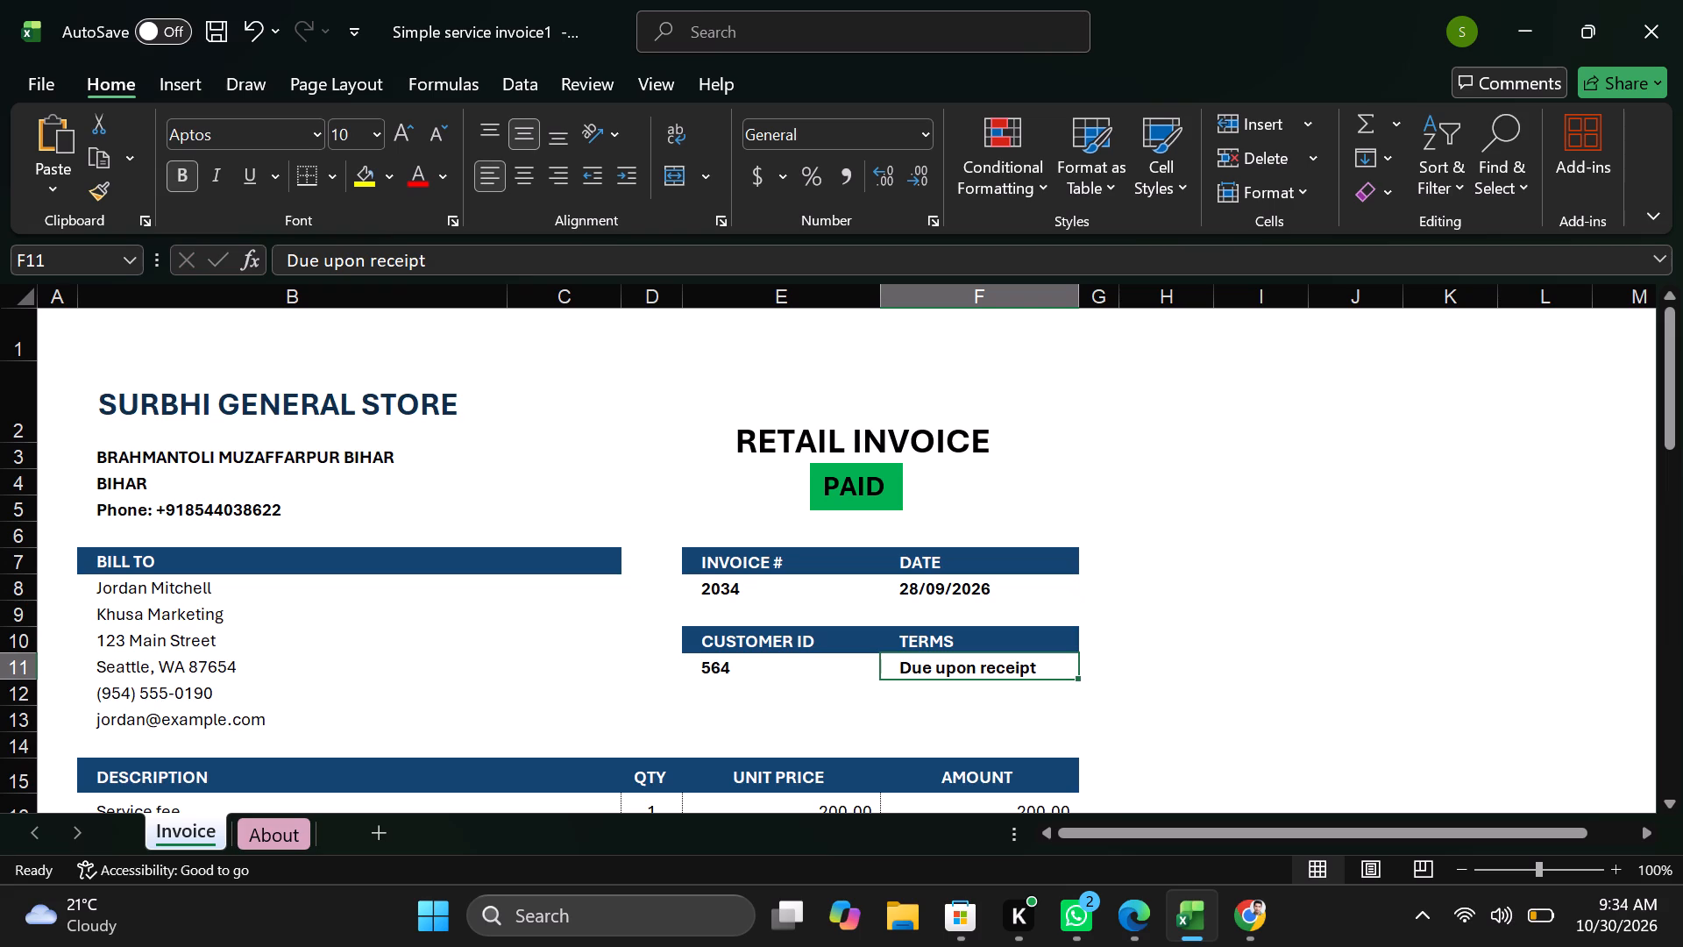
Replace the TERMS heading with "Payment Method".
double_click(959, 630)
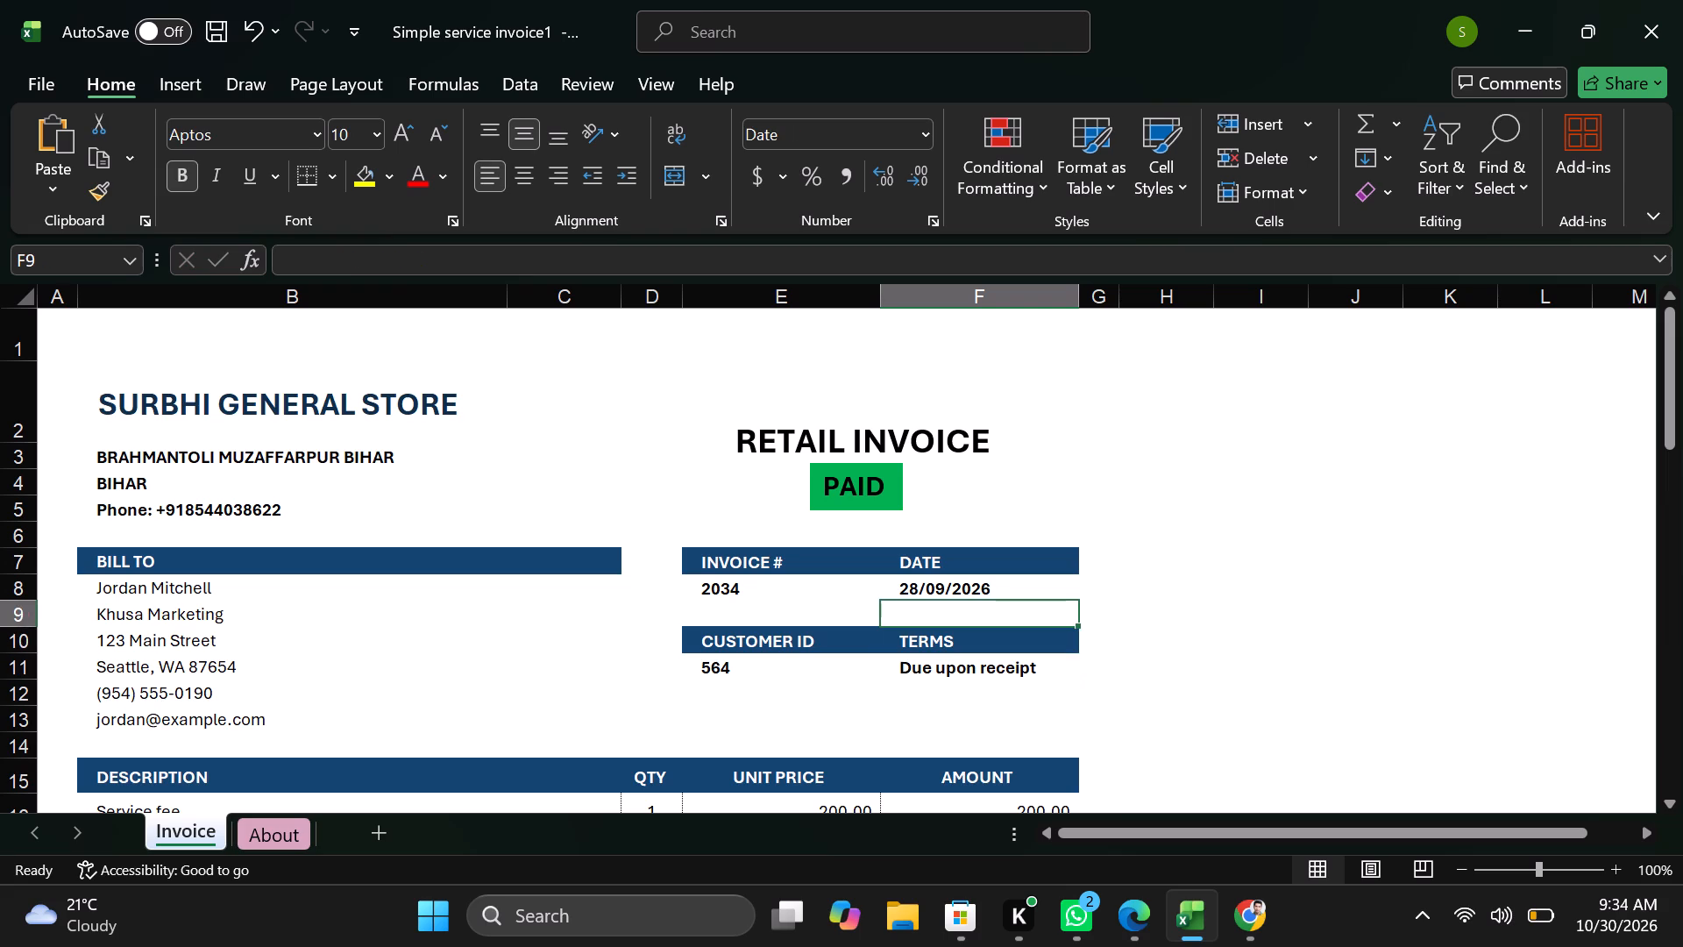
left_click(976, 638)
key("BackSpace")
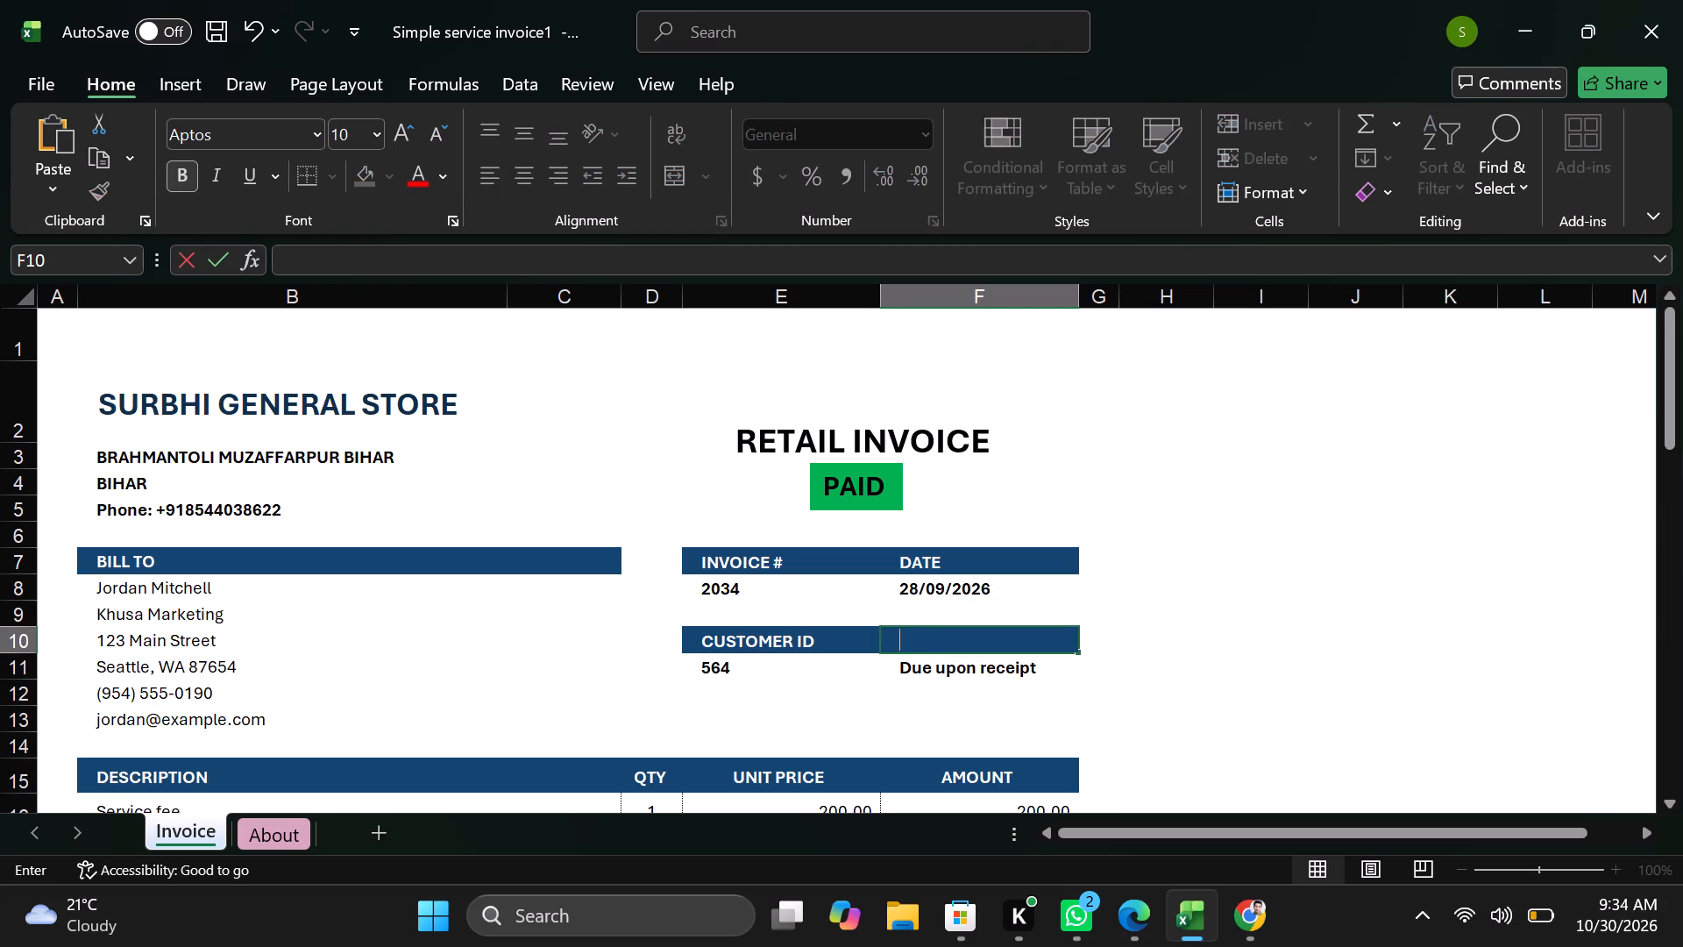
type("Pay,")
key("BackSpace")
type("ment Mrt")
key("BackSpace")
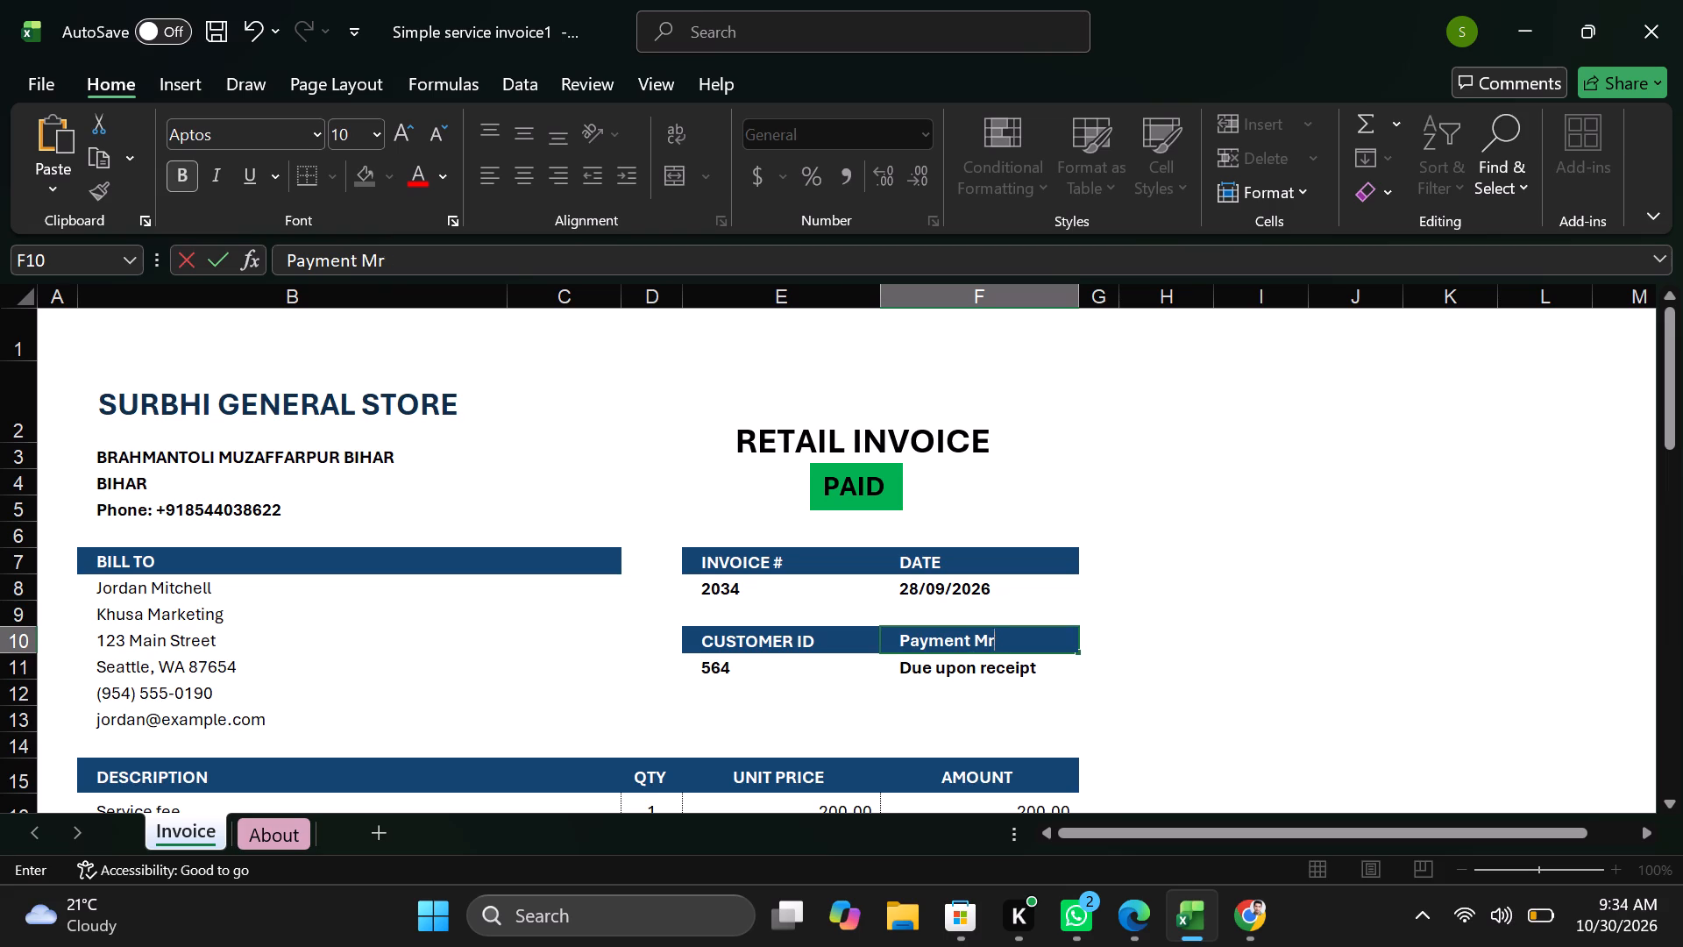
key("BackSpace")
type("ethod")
Retype the heading beside CUSTOMER ID as "PAY MODE".
key("BackSpace")
key("BackSpace")
key("BackSpace")
key("BackSpace")
key("BackSpace")
key("BackSpace")
key("BackSpace")
key("BackSpace")
key("BackSpace")
key("BackSpace")
key("BackSpace")
key("BackSpace")
key("BackSpace")
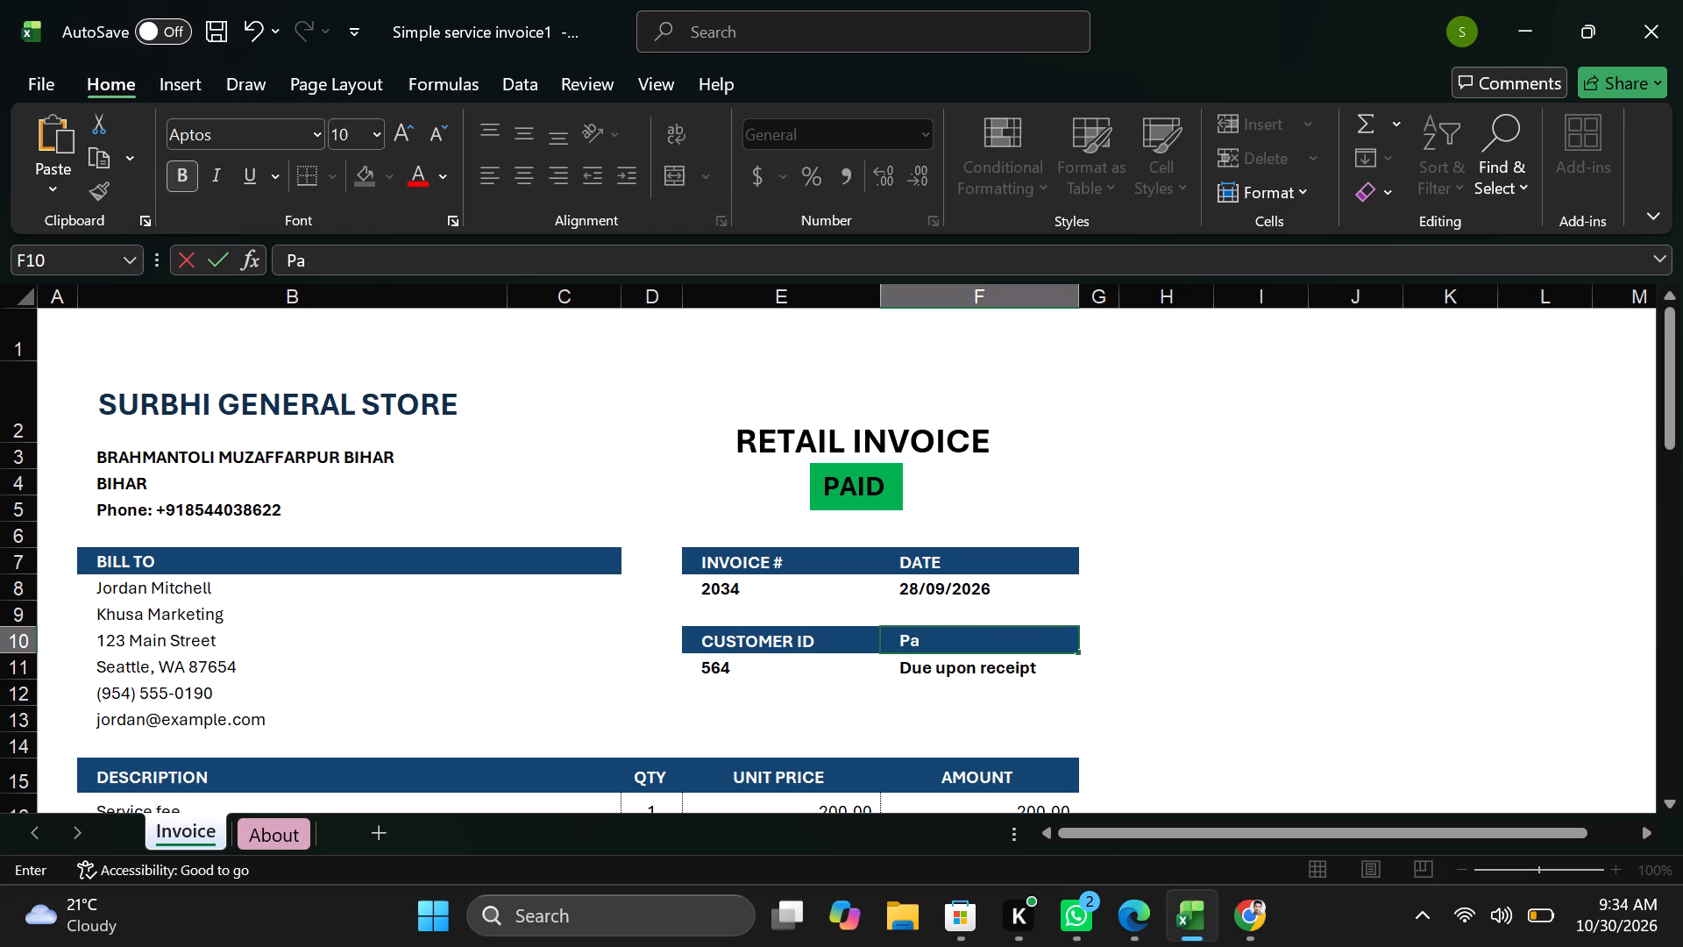
key("BackSpace")
key("shift+p")
key("BackSpace")
type("PAY MODE")
left_click(1009, 674)
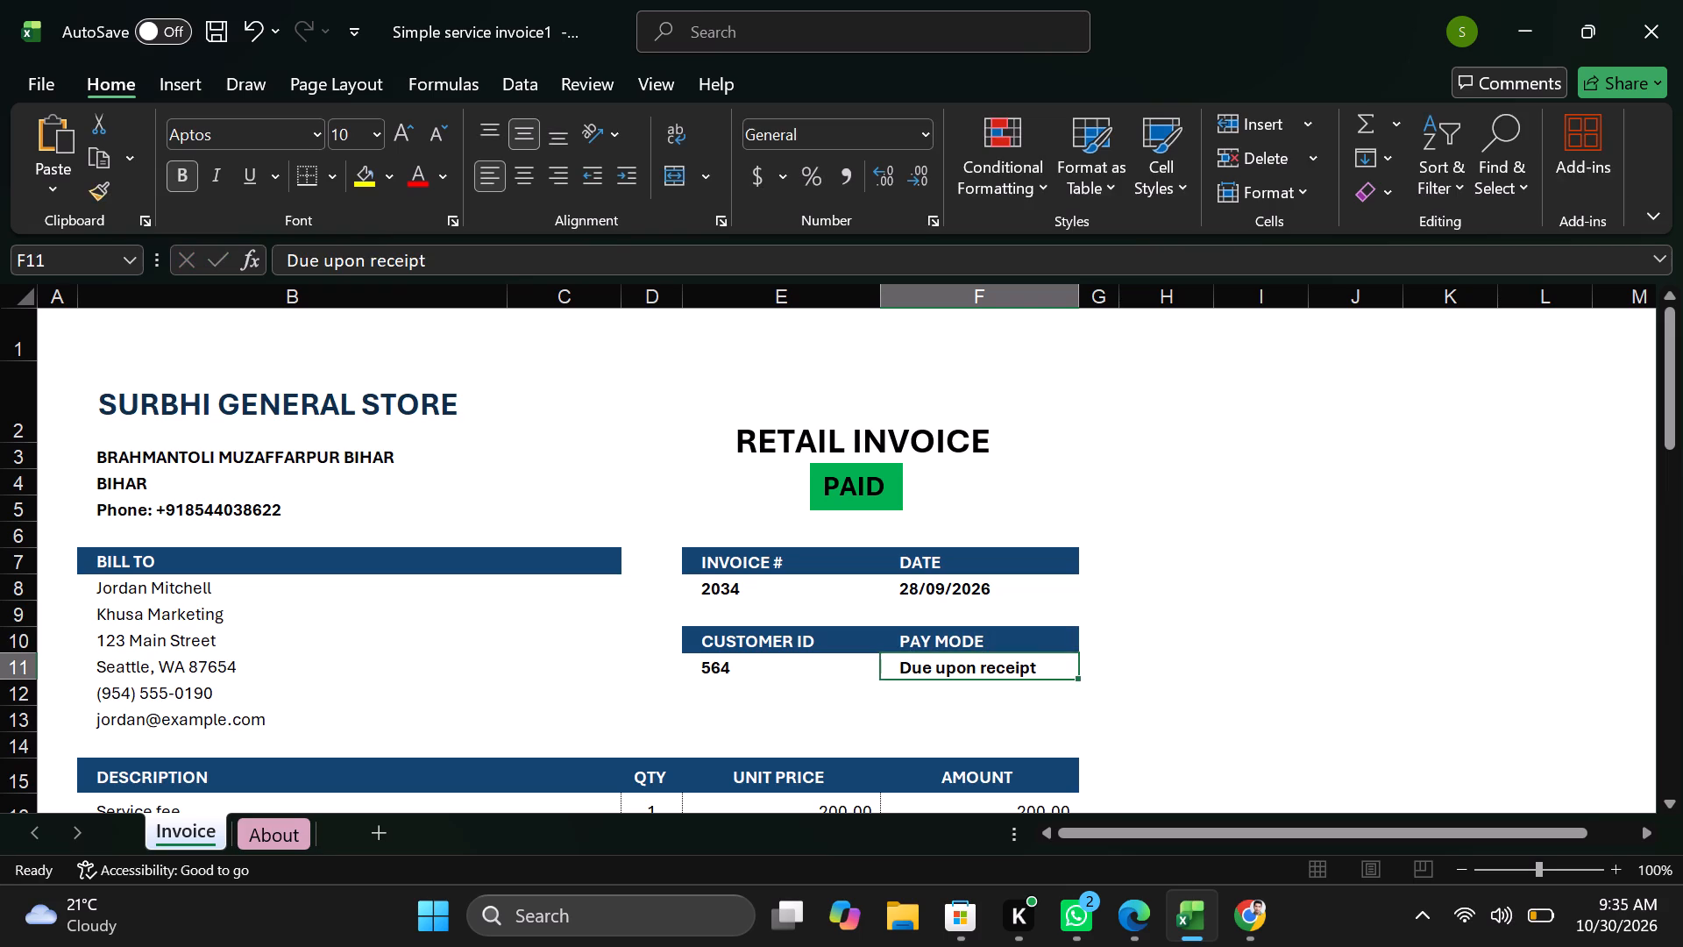
Replace the entry under the PAY MODE heading with "ONLINE (UPI/Net Banking)".
key("BackSpace")
key("o")
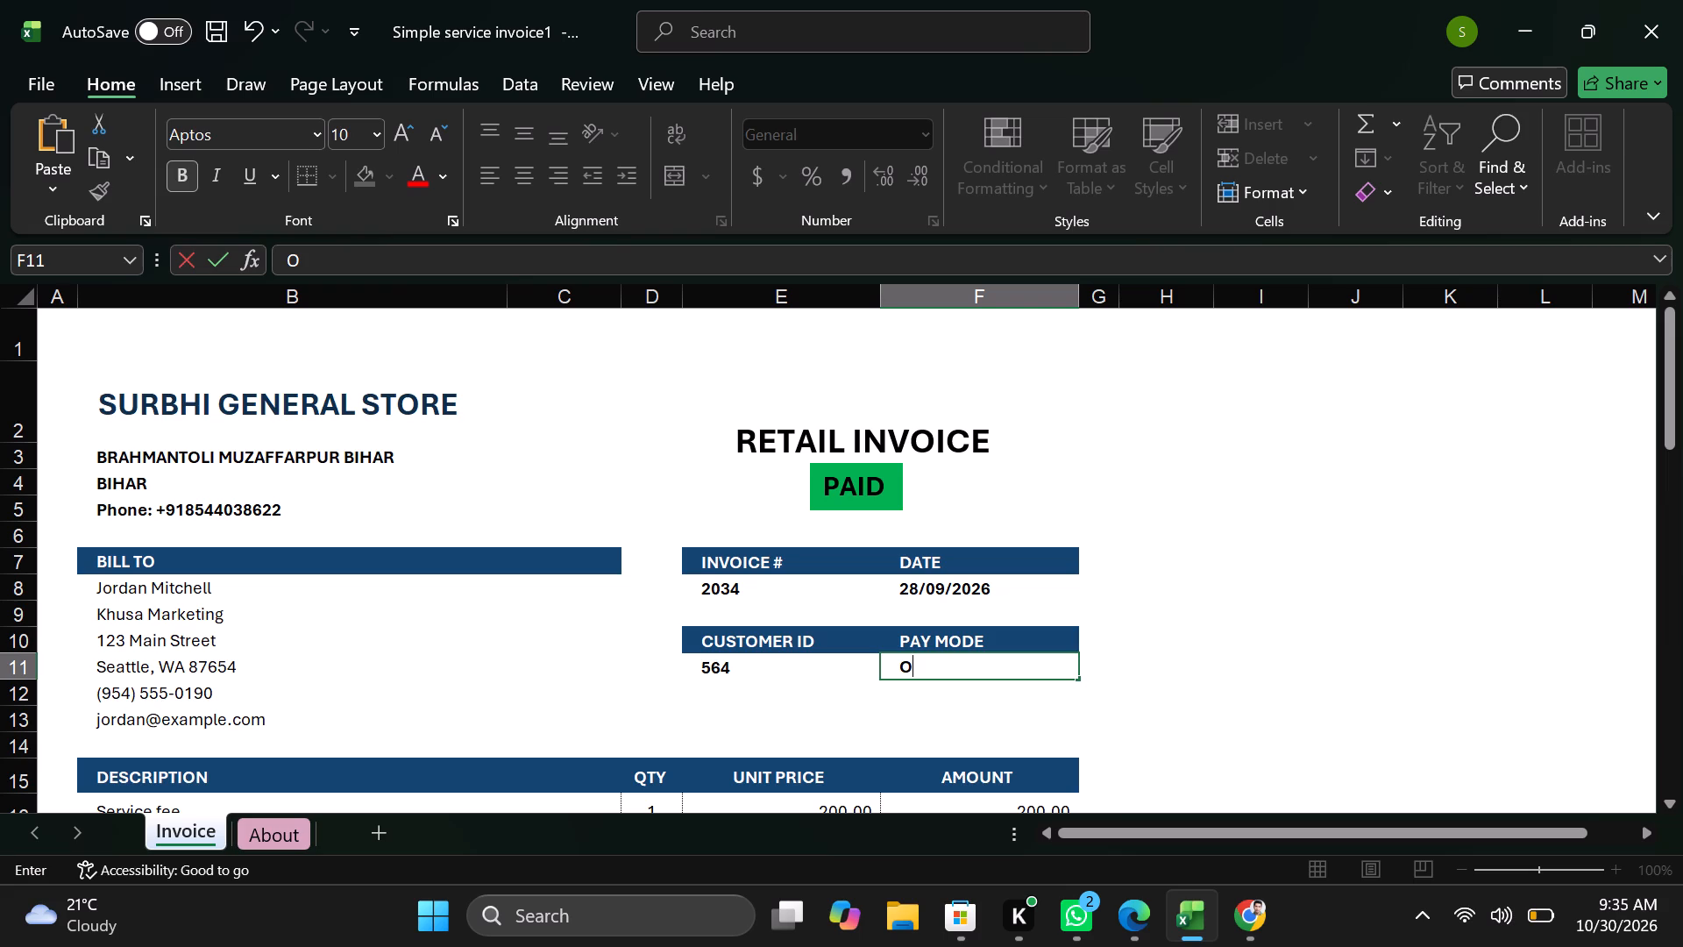
type("NLINE")
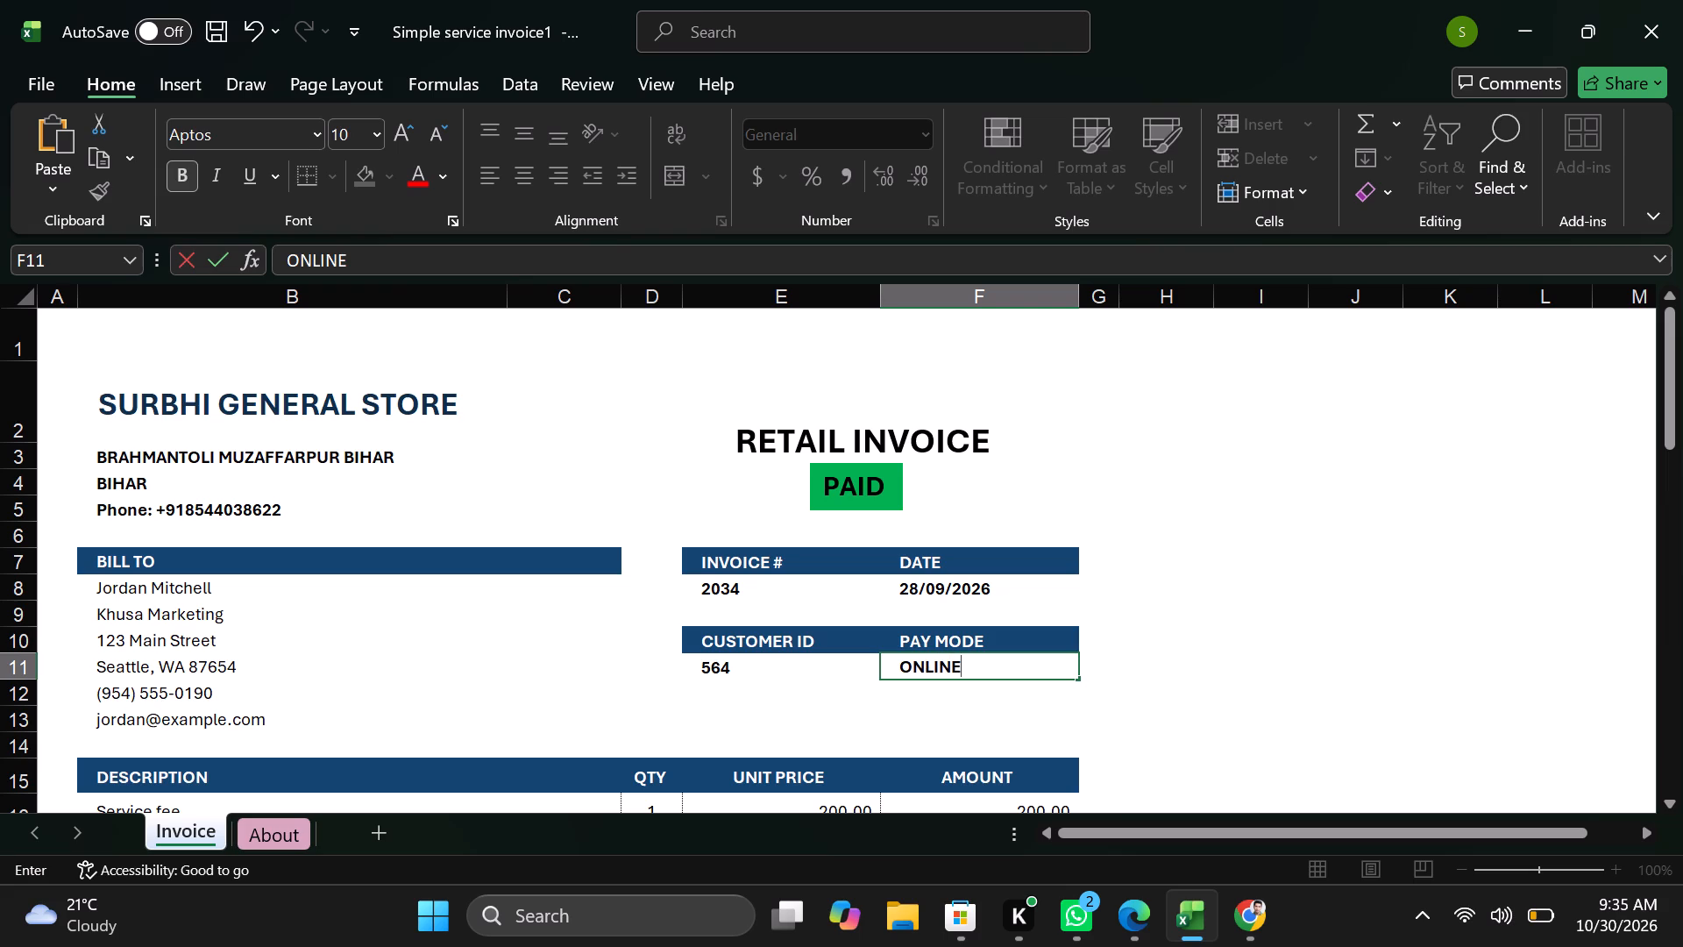
key("space")
key("space")
type("9")
key("BackSpace")
key("shift+parenleft")
type("UPI")
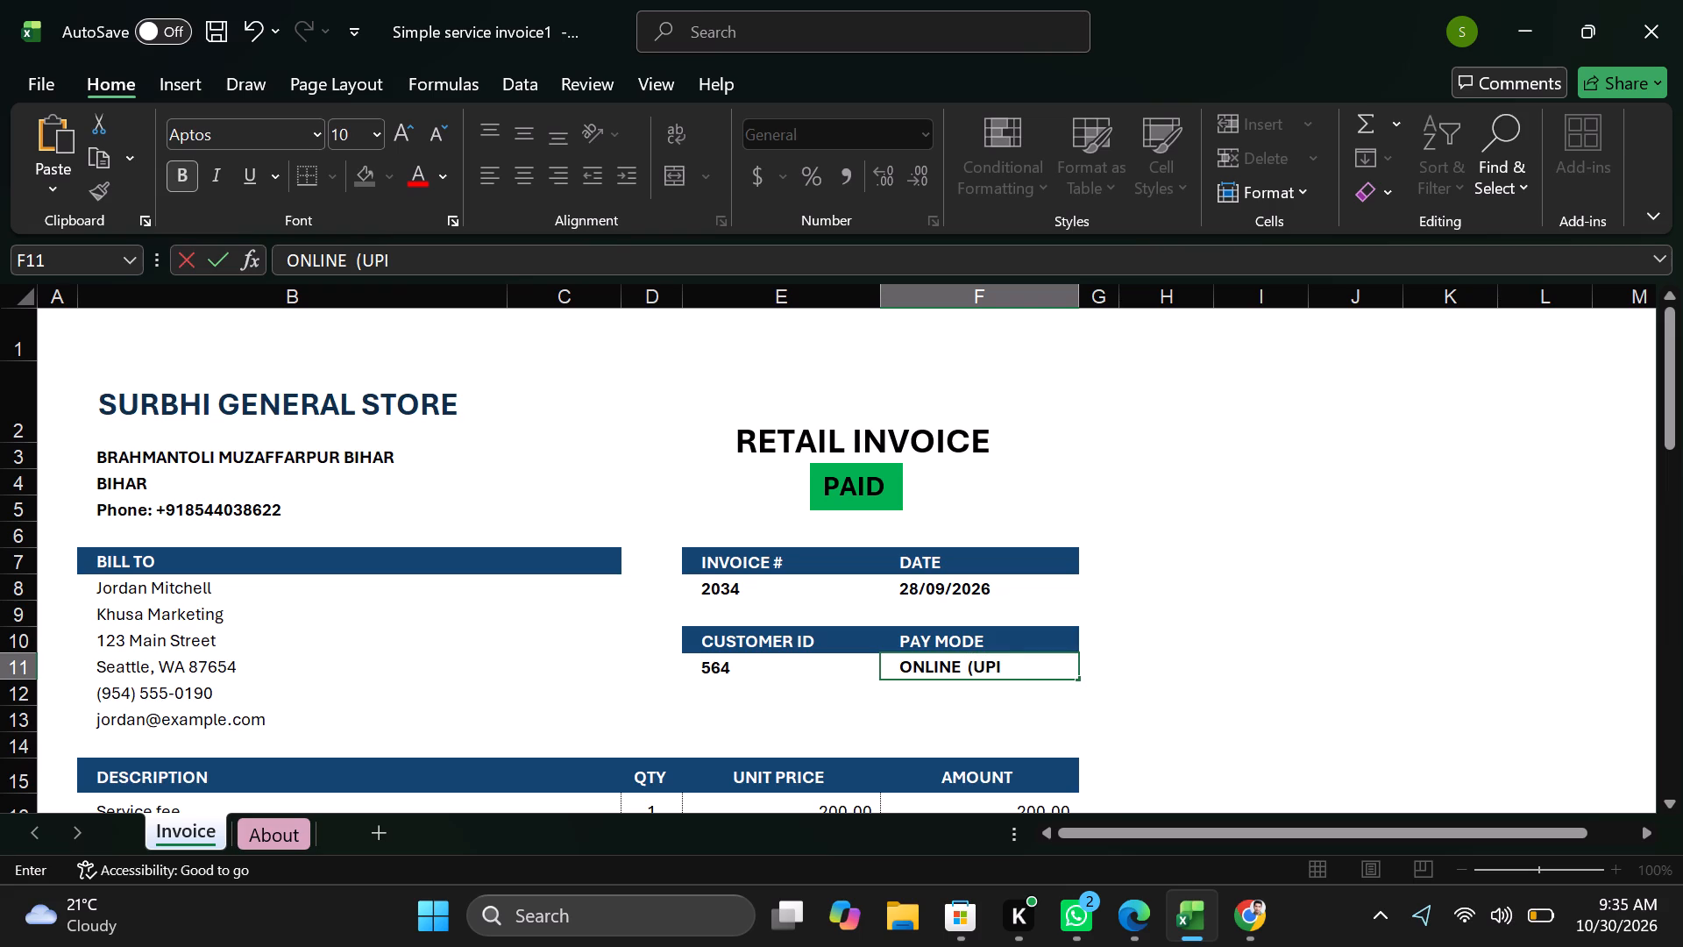
key("slash")
type("NEY")
key("BackSpace")
key("t")
key("BackSpace")
key("BackSpace")
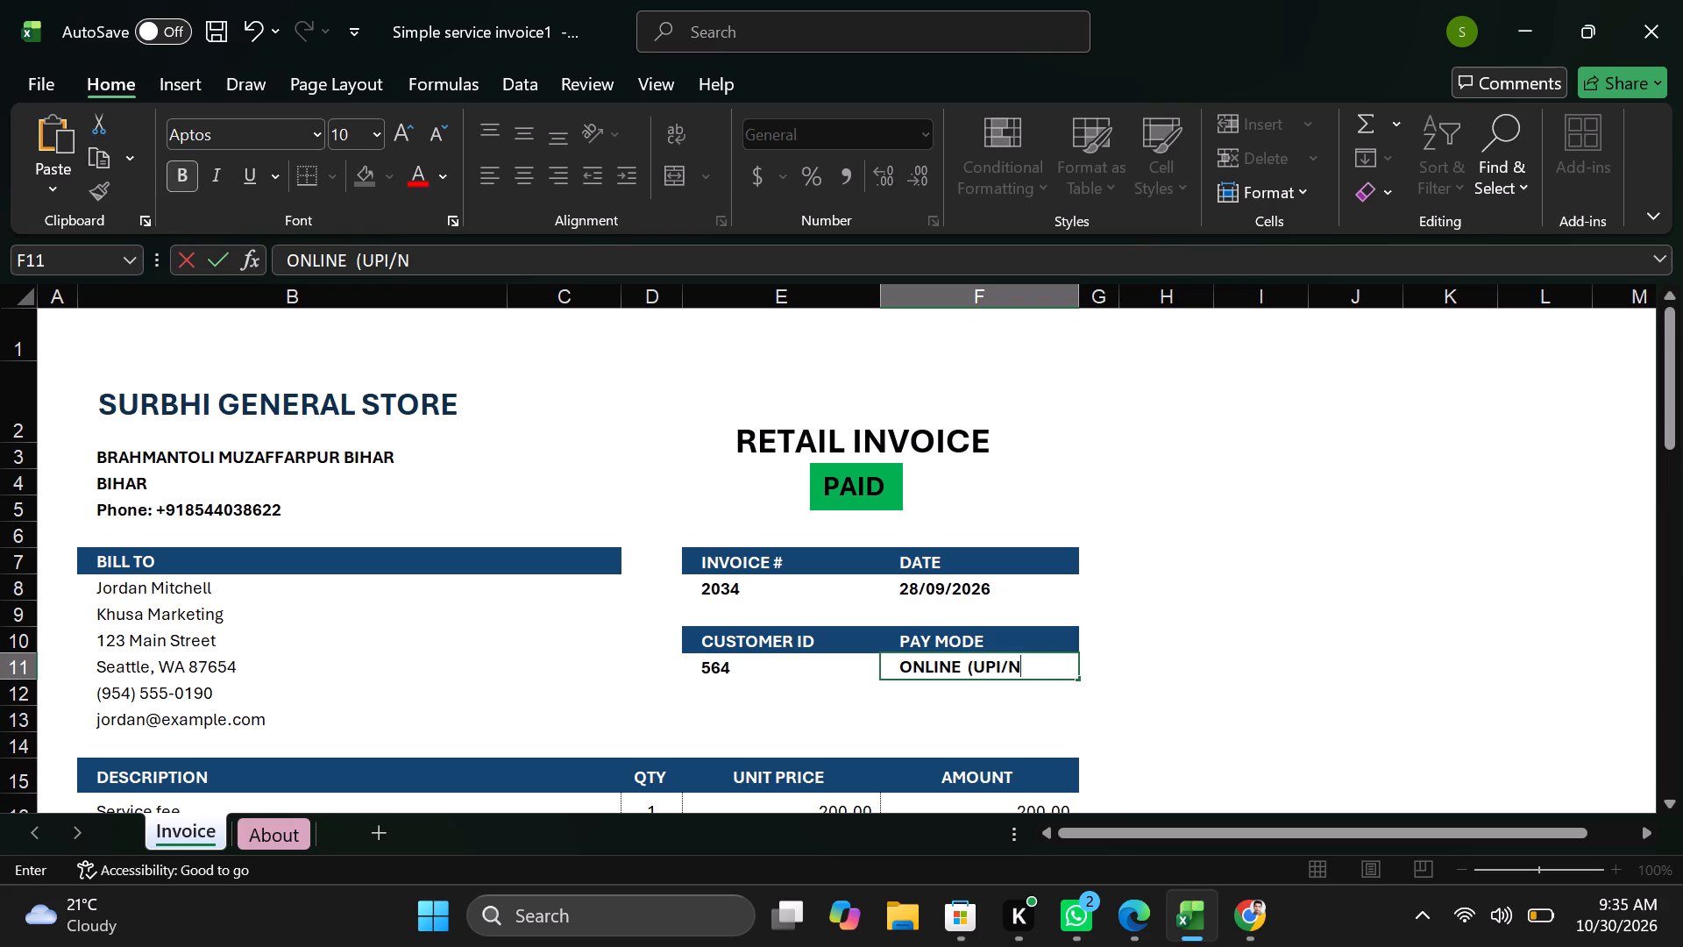
type("Ba")
type("nking")
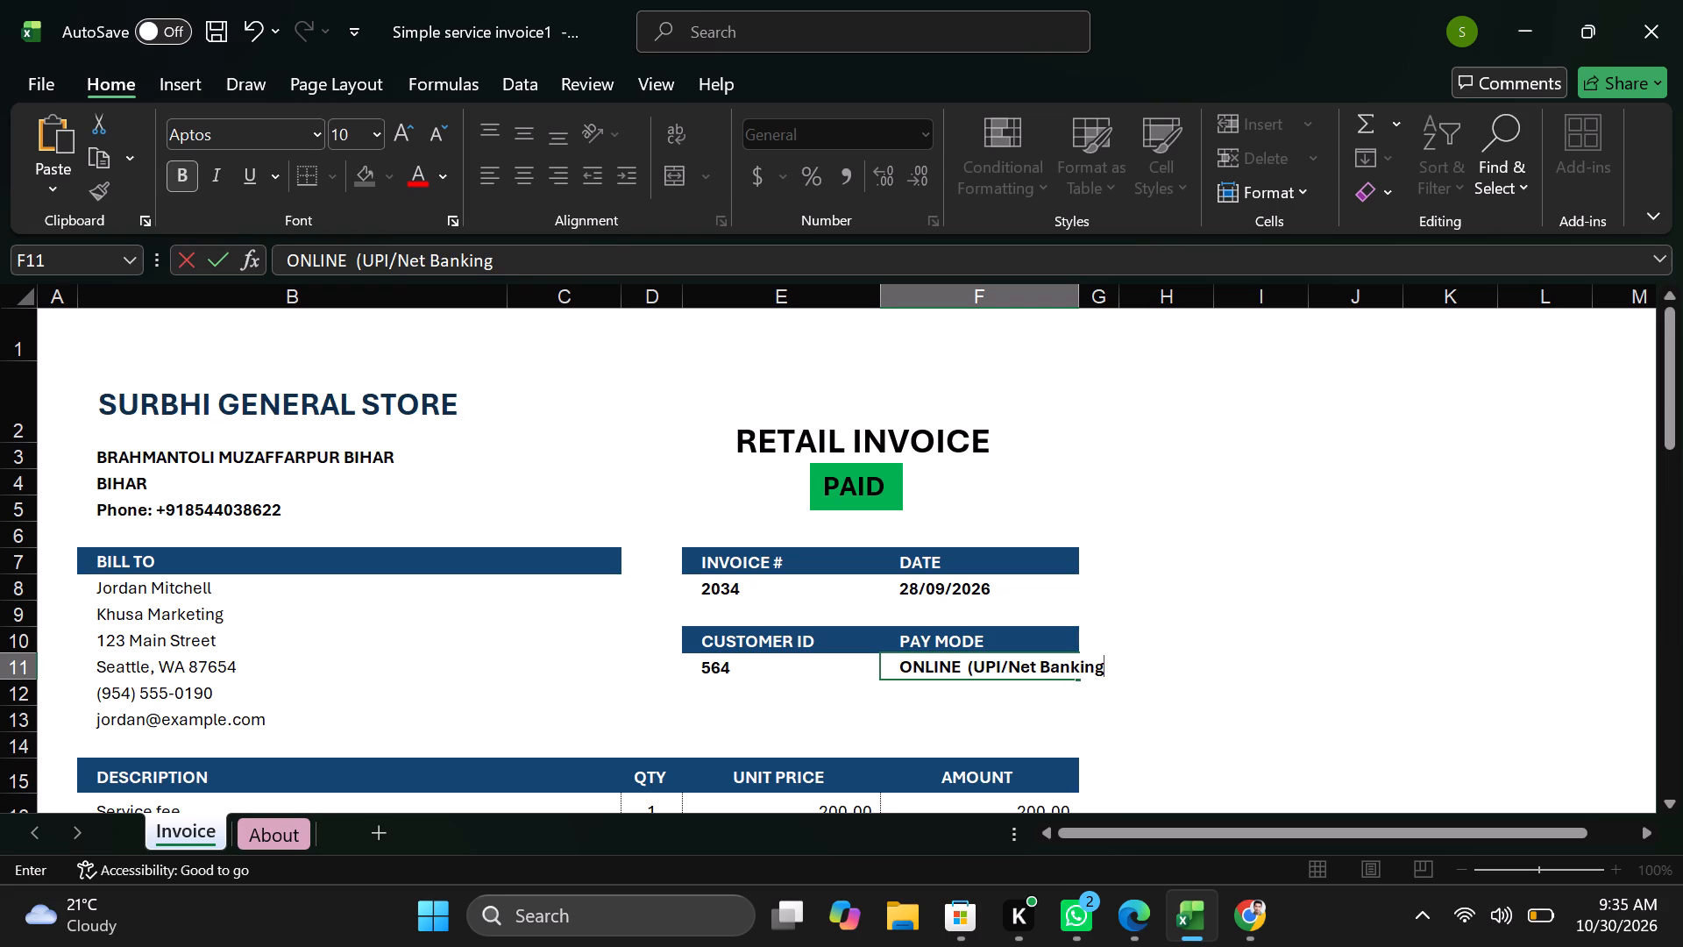
key("shift+parenright")
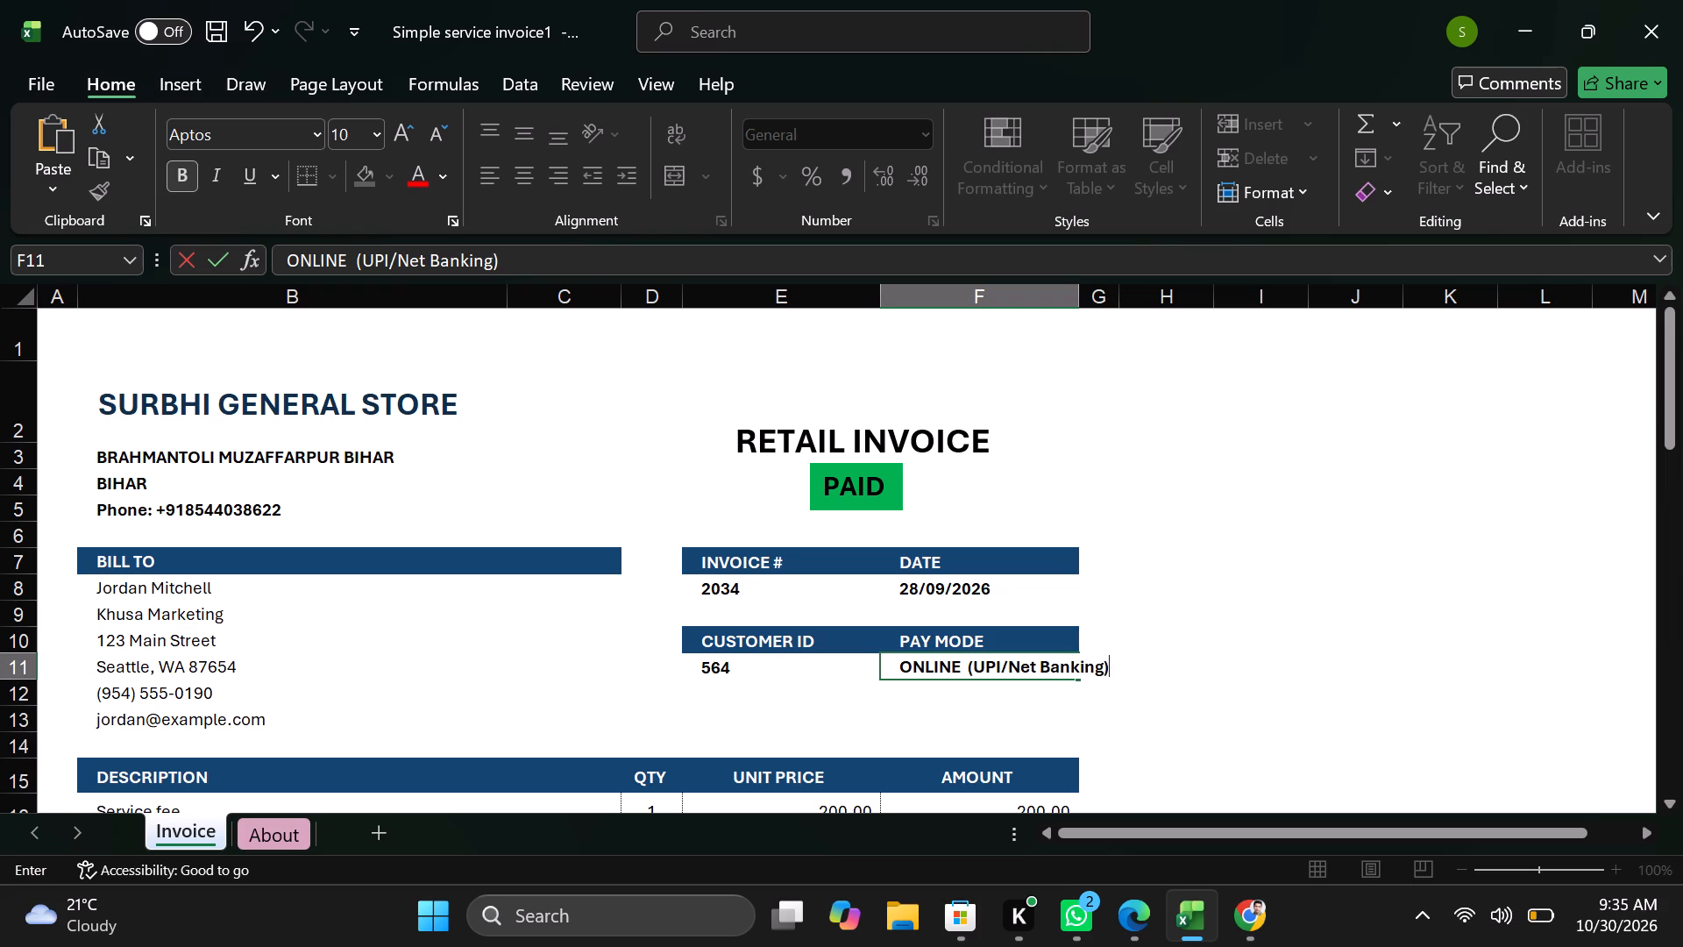
Reduce the payment mode text under PAY MODE to font size 8, keeping it bold.
left_click(900, 669)
key("ctrl+a")
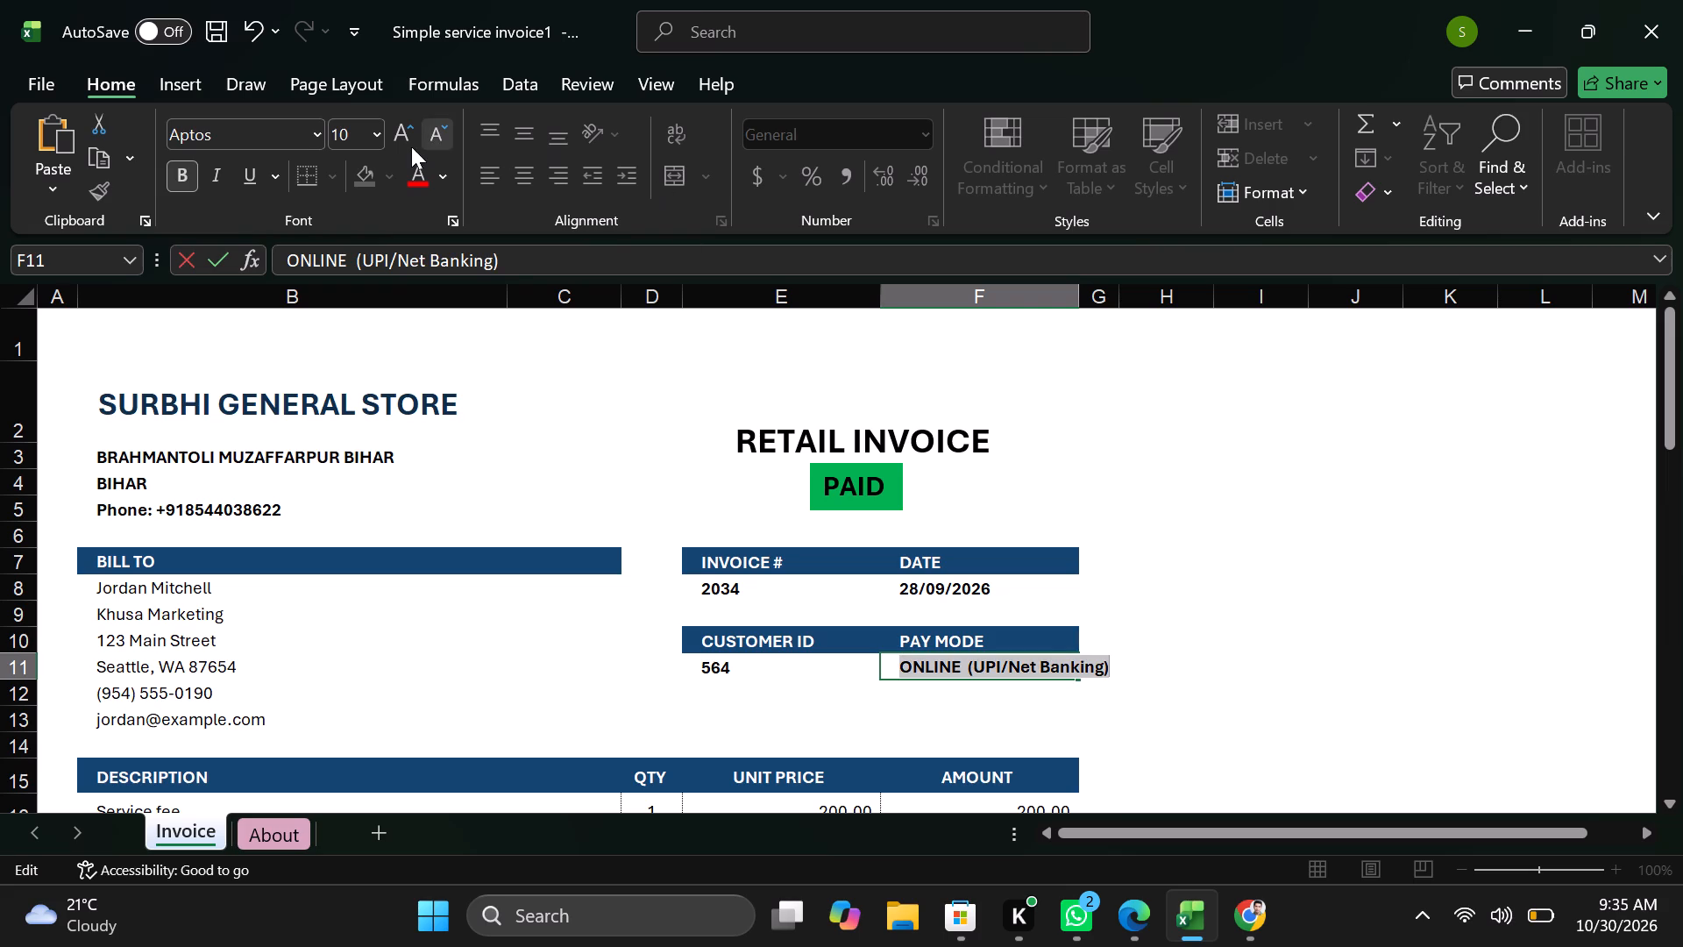
left_click(376, 134)
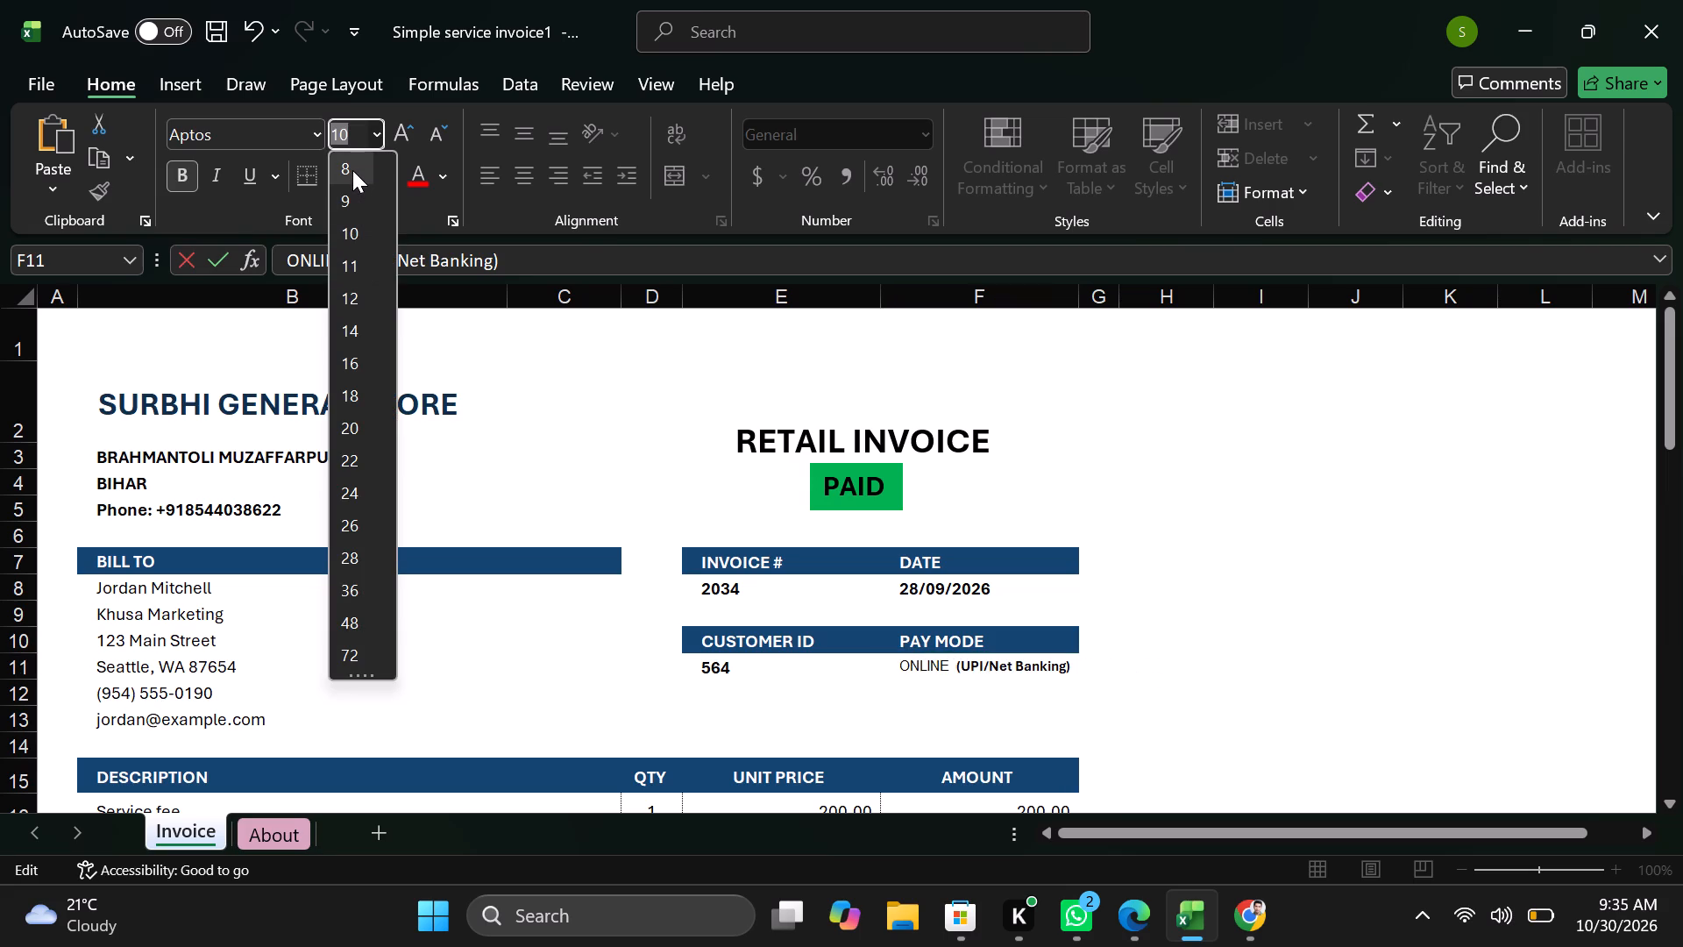
left_click(352, 170)
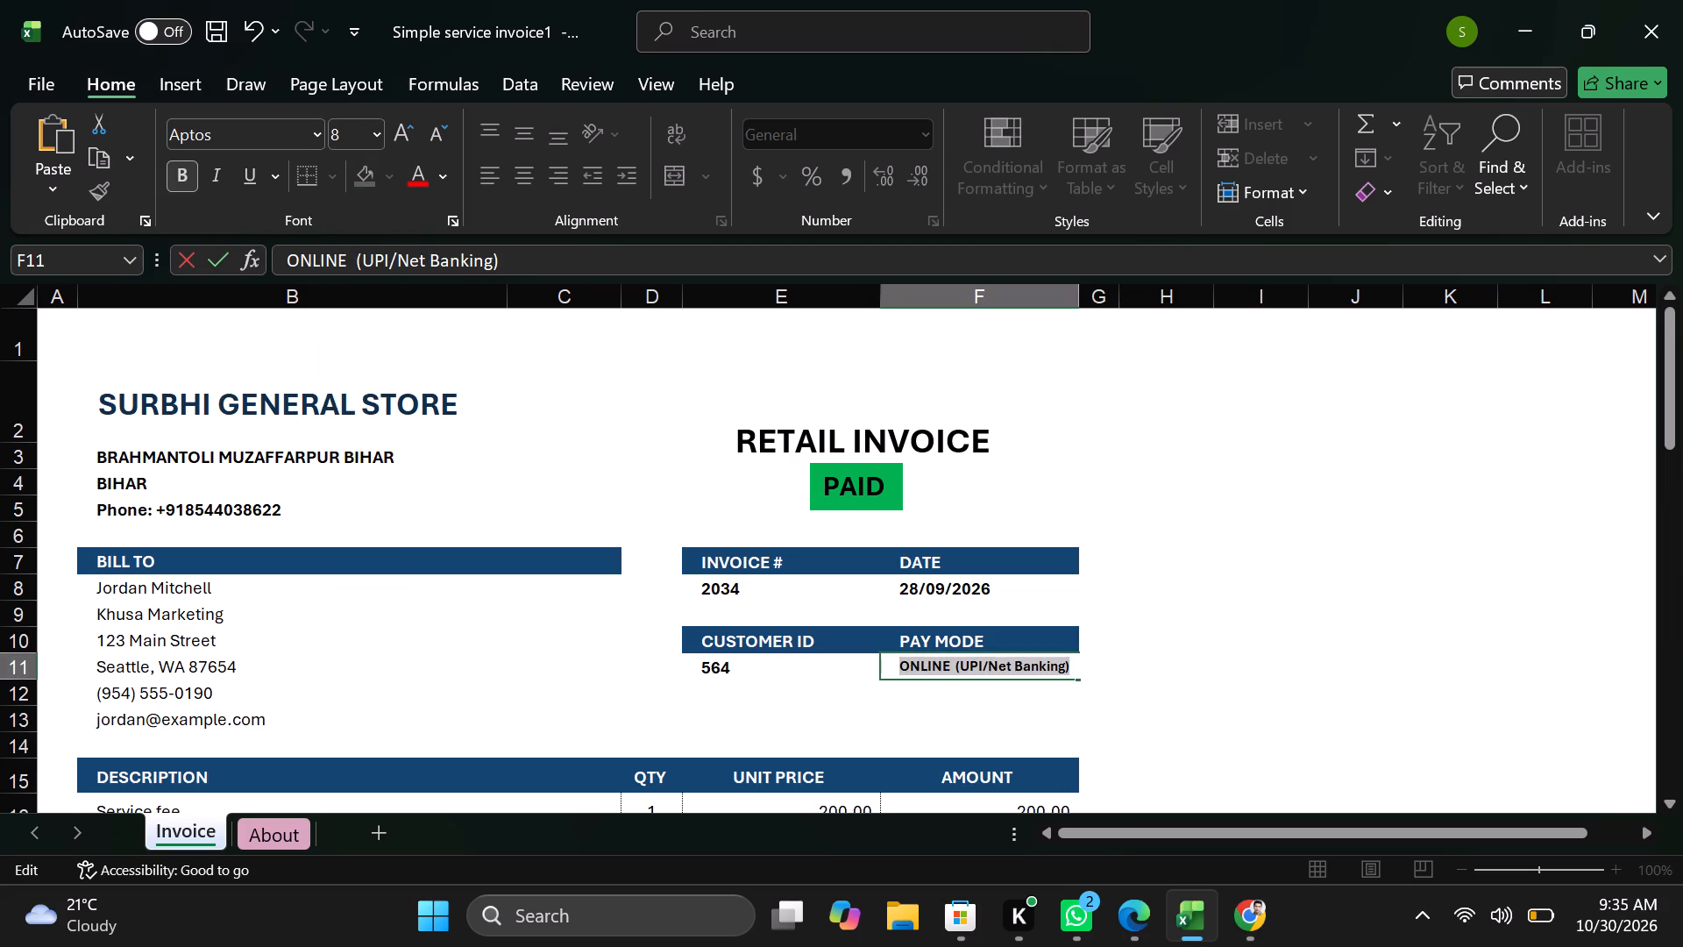
left_click(173, 167)
left_click(173, 167)
left_click(1167, 591)
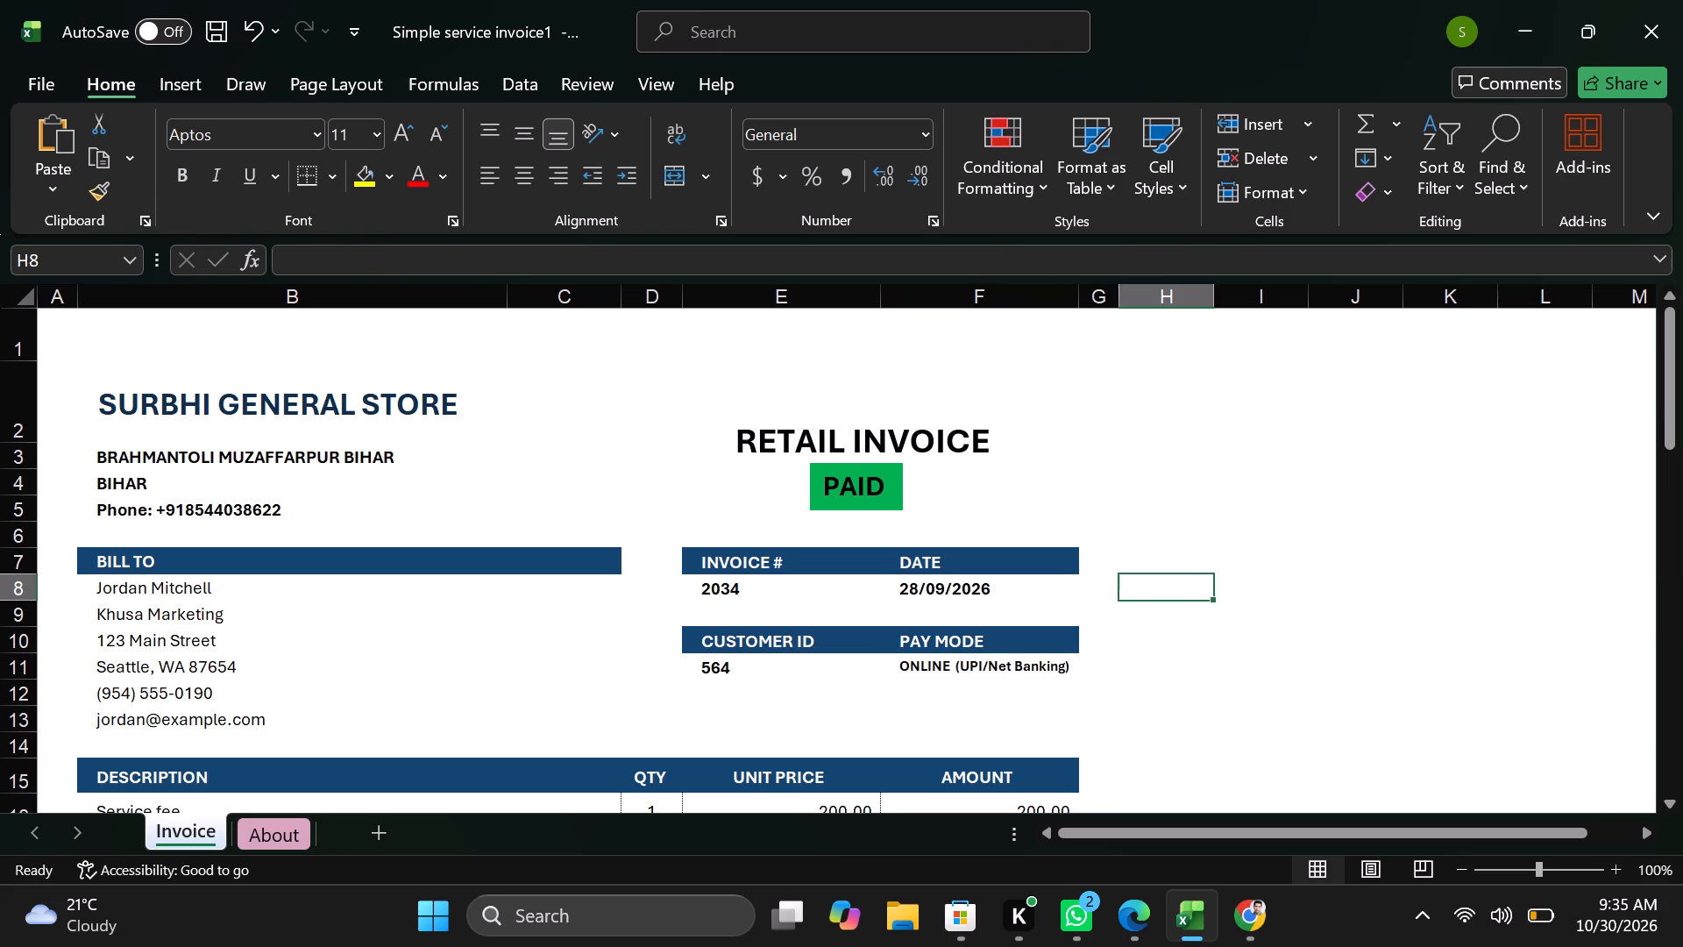
left_click(1354, 710)
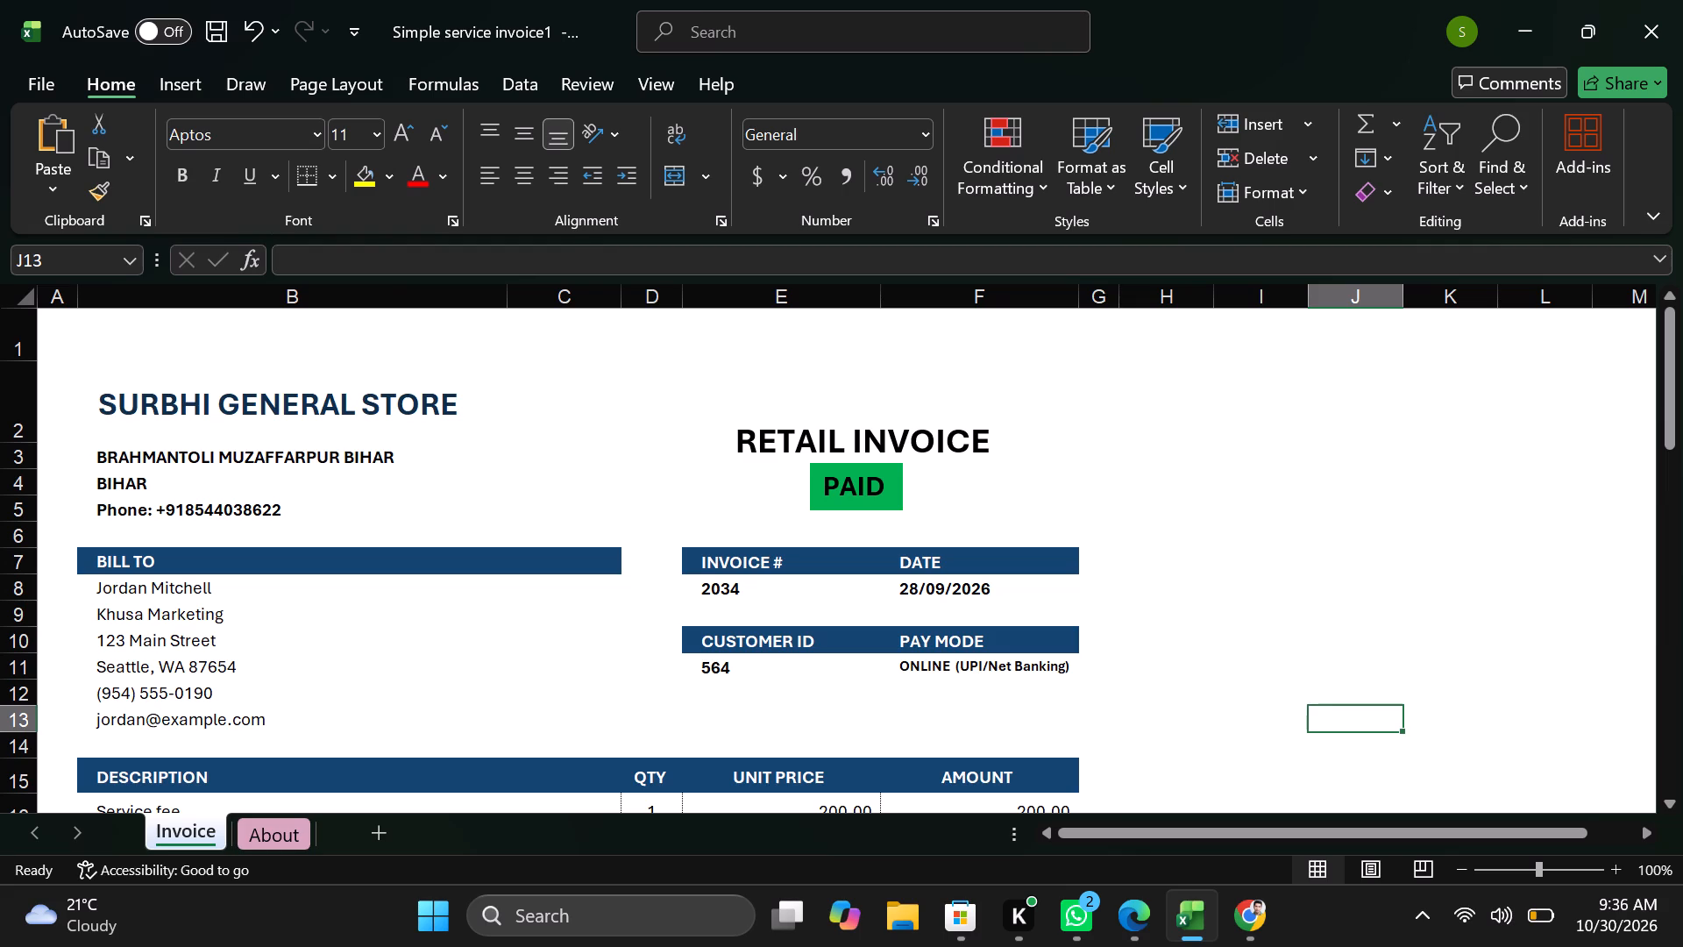
double_click(721, 681)
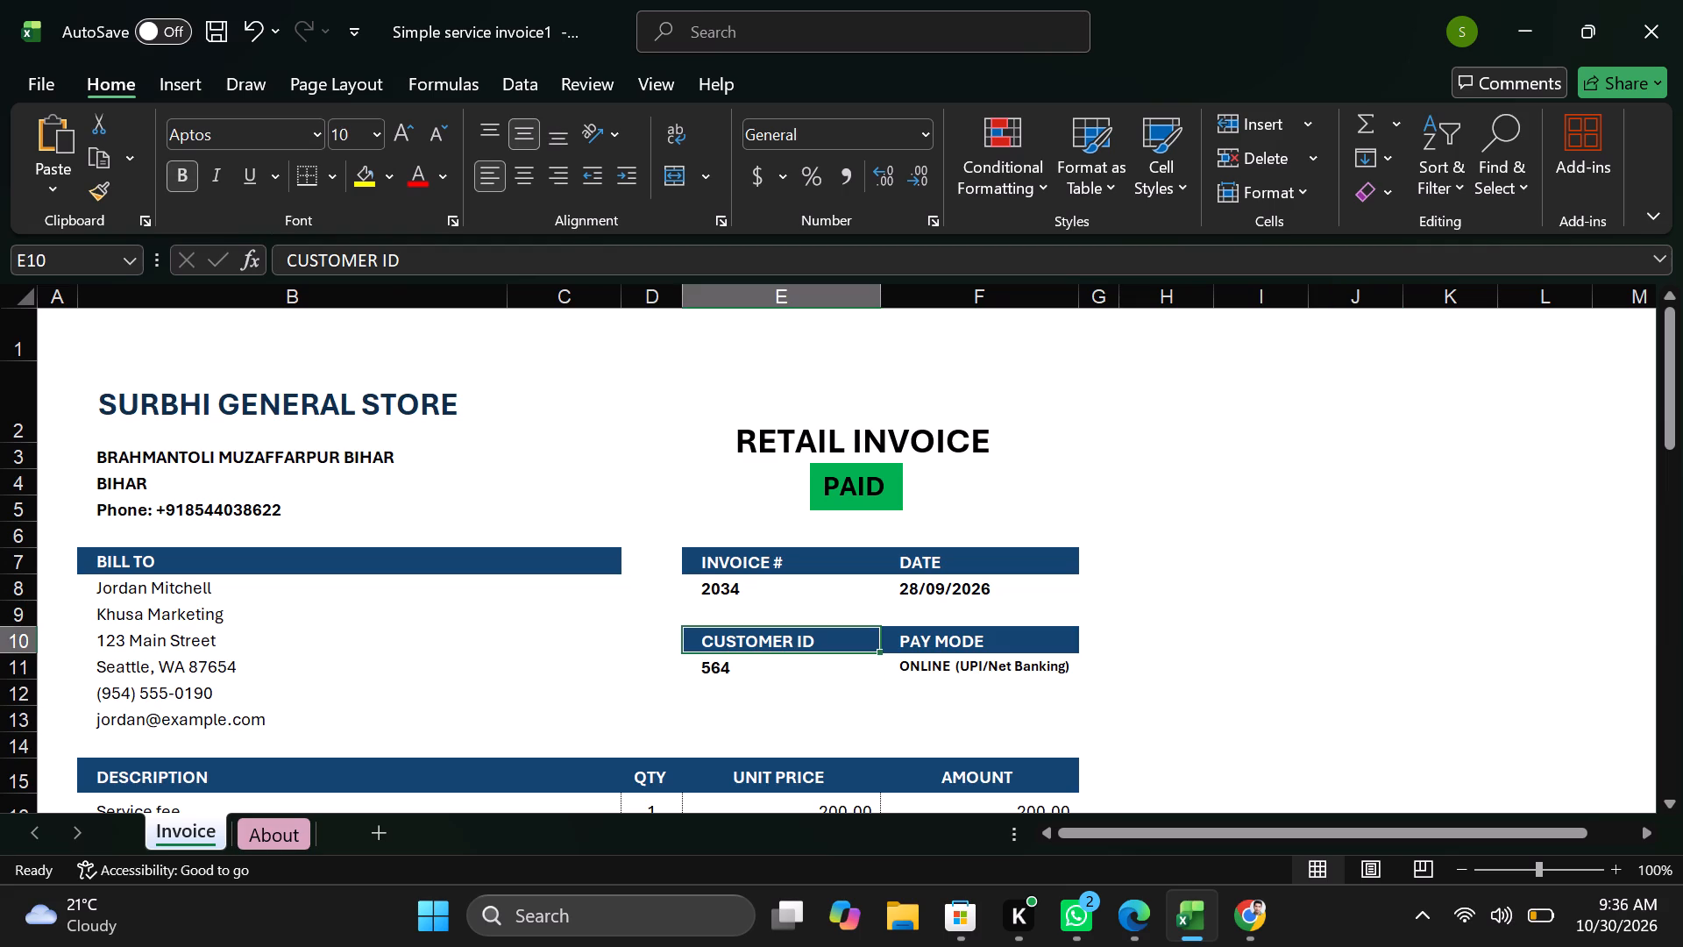
double_click(725, 672)
left_click(746, 672)
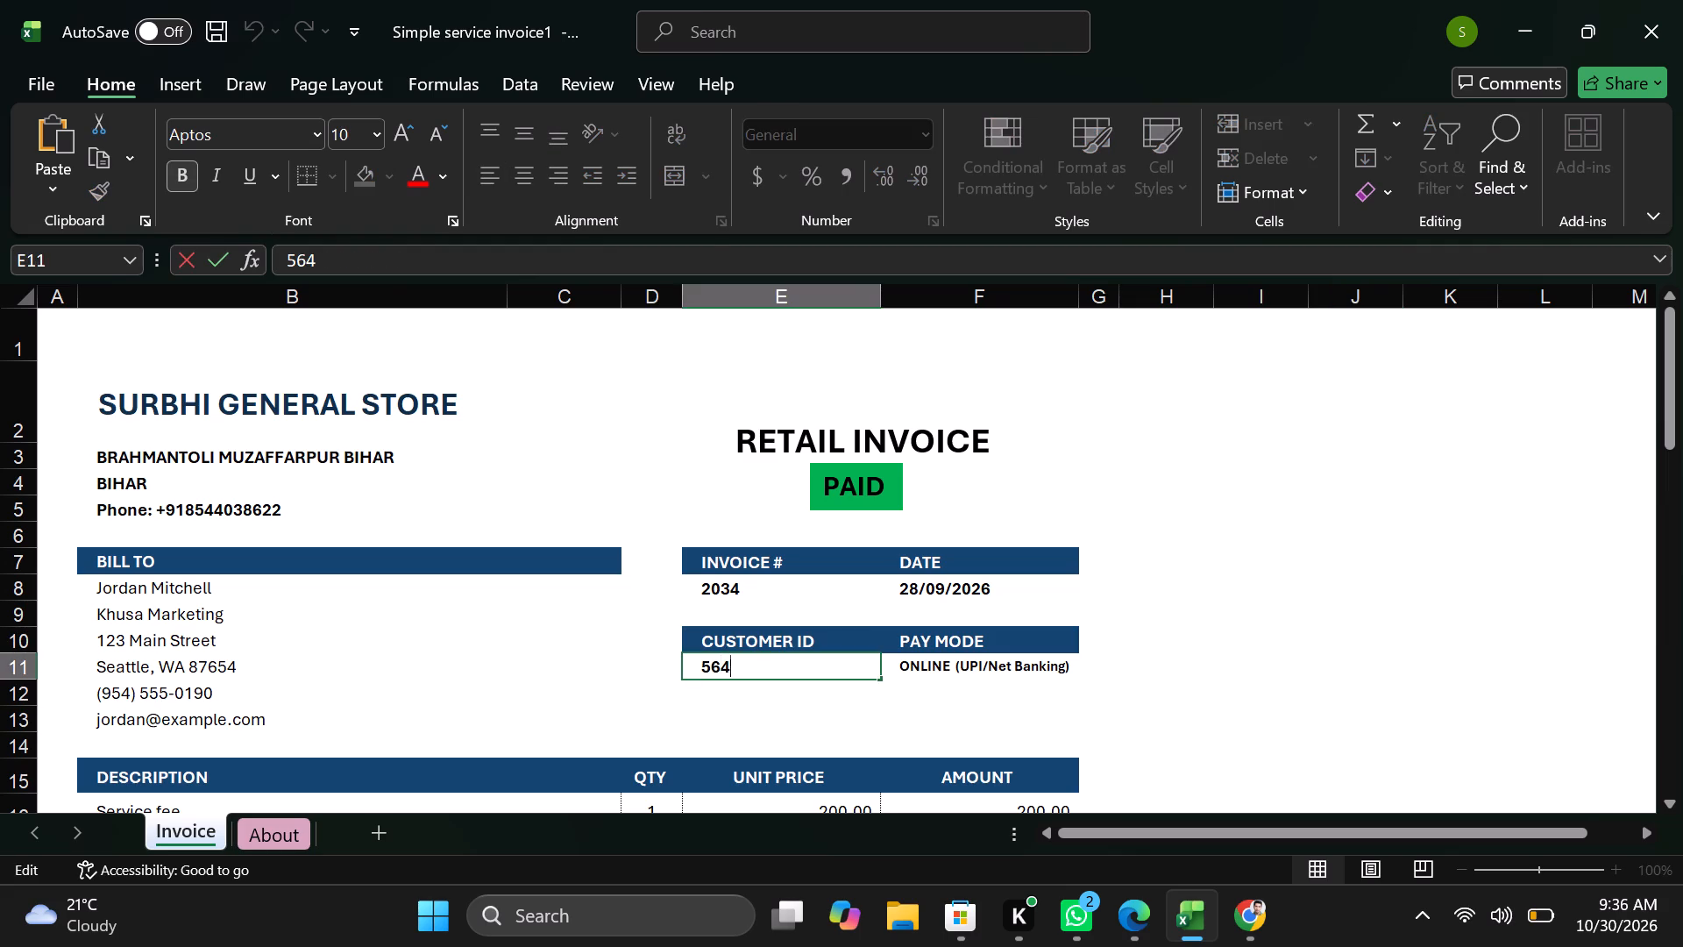
key("BackSpace")
key("BackSpace")
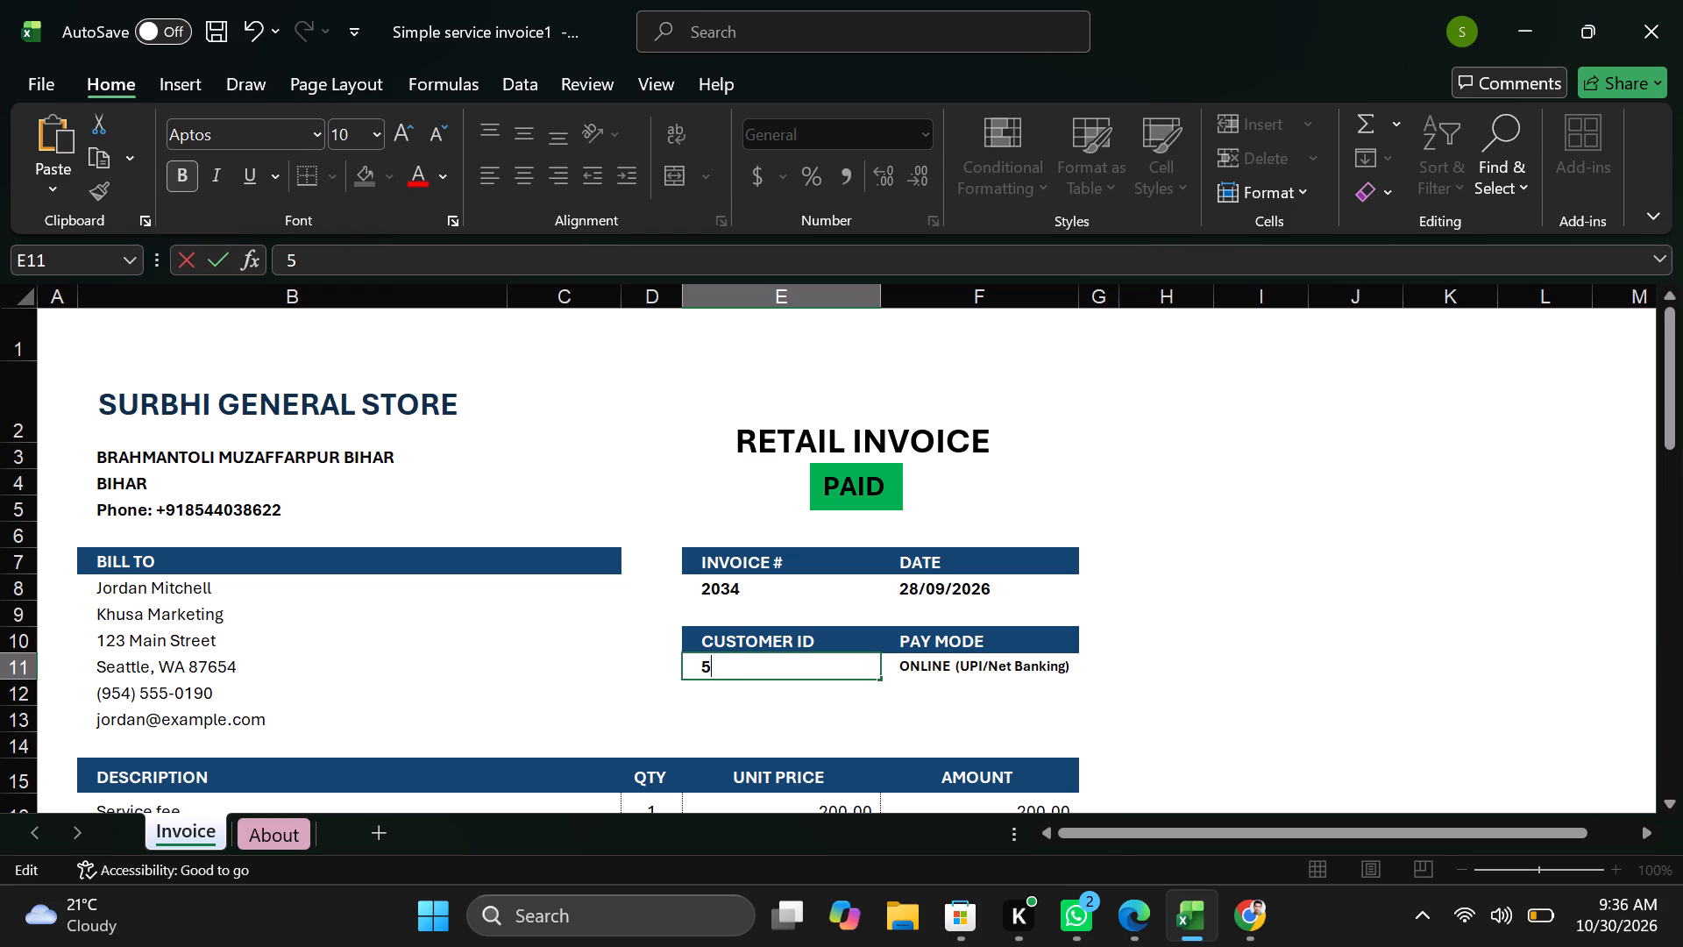
key("BackSpace")
key("shift+r")
key("shift+i")
key("shift+d")
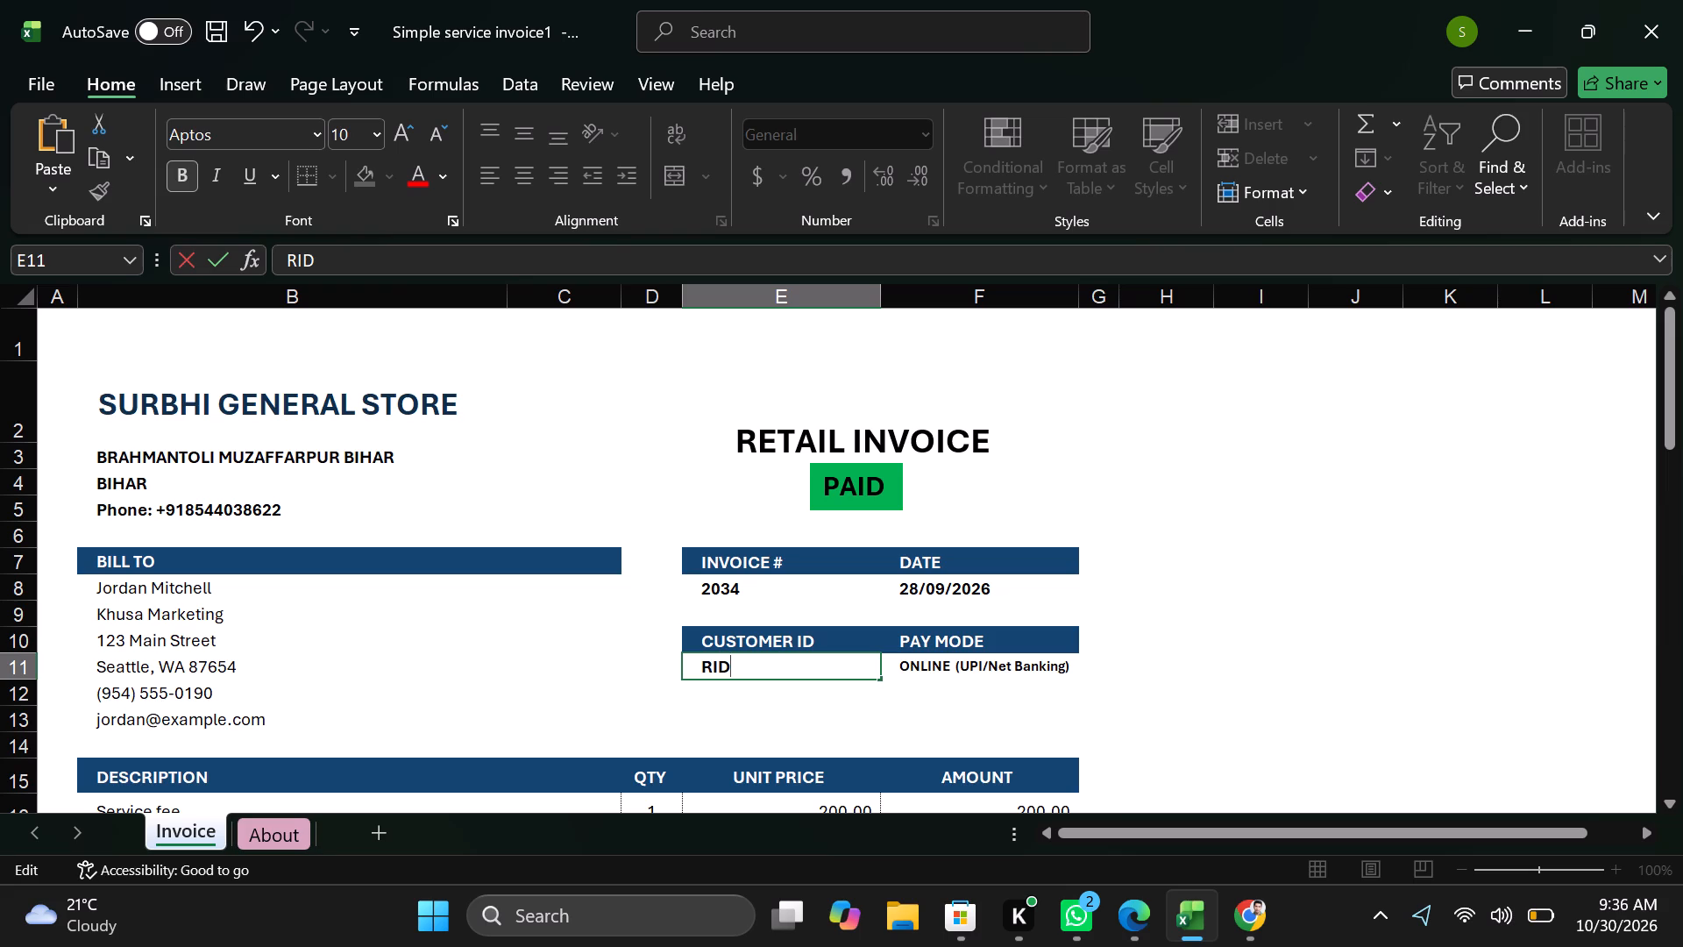
key("BackSpace")
key("BackSpace")
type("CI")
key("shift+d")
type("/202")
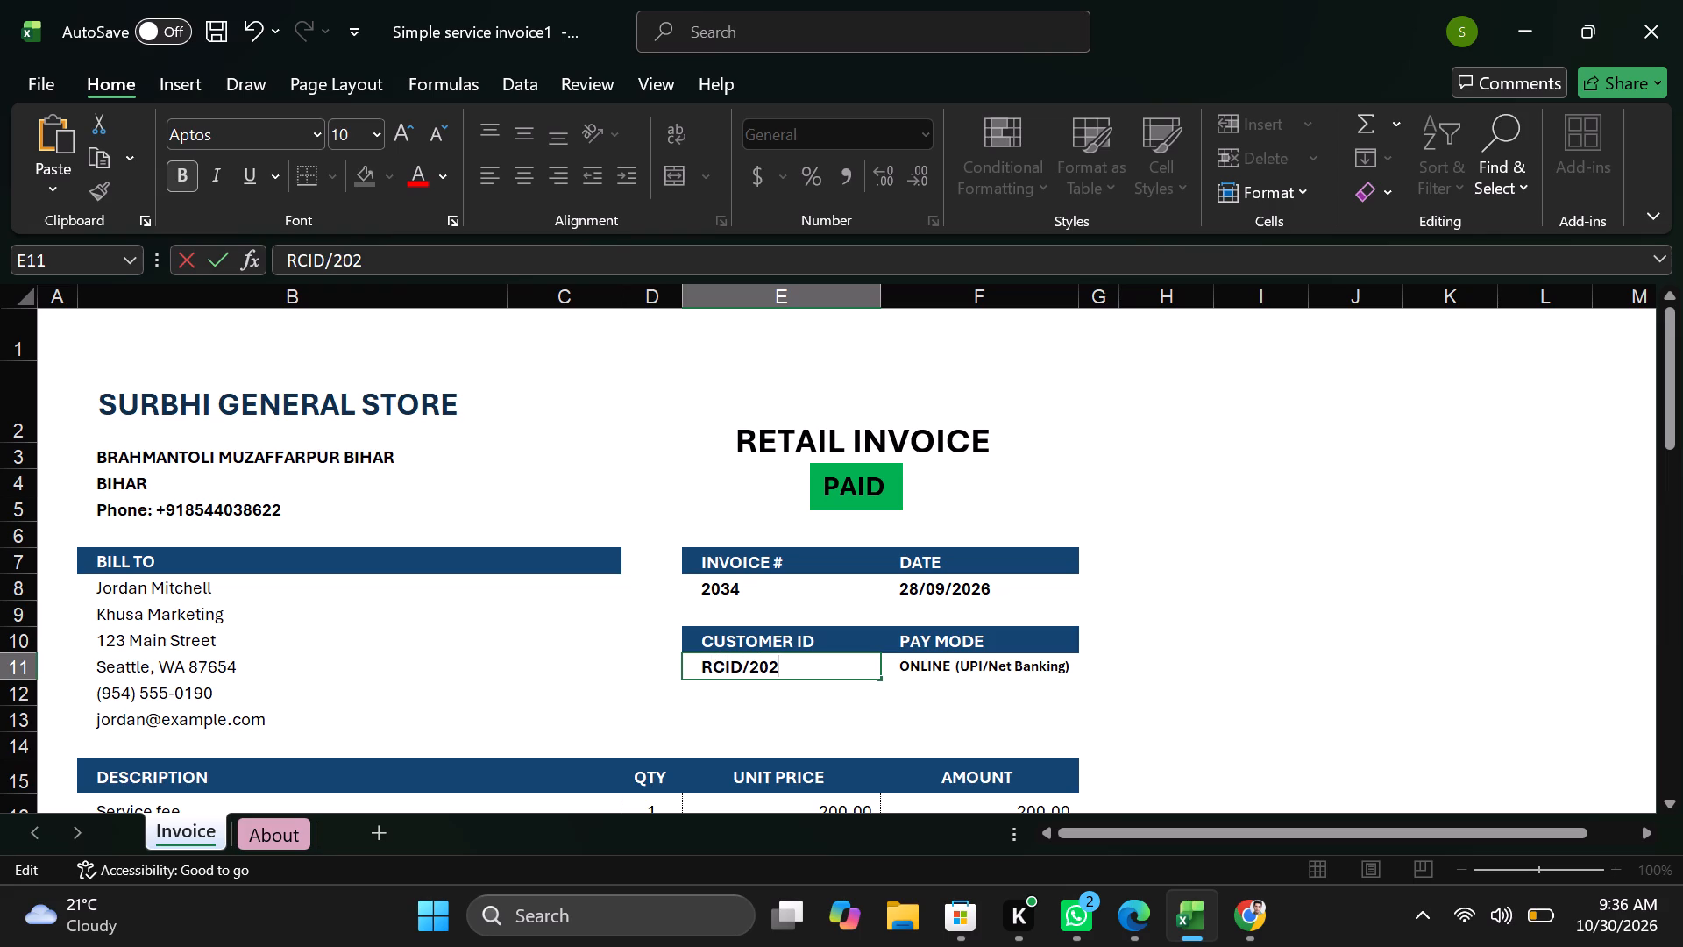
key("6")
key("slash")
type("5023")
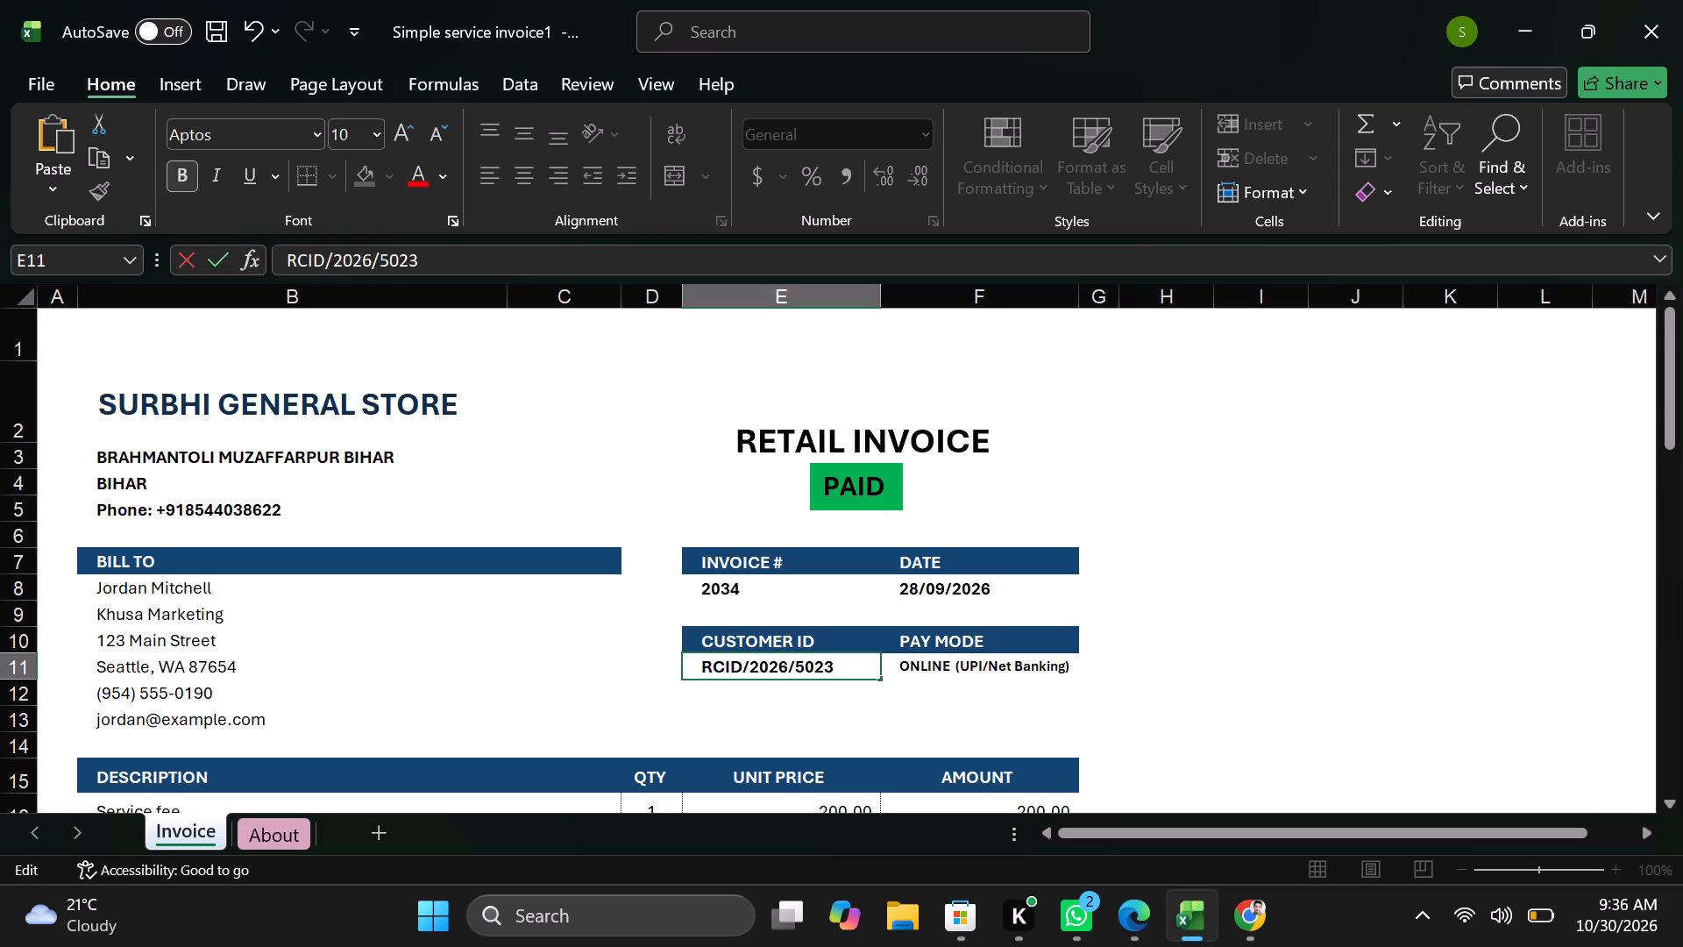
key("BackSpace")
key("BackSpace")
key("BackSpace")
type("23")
left_click(812, 587)
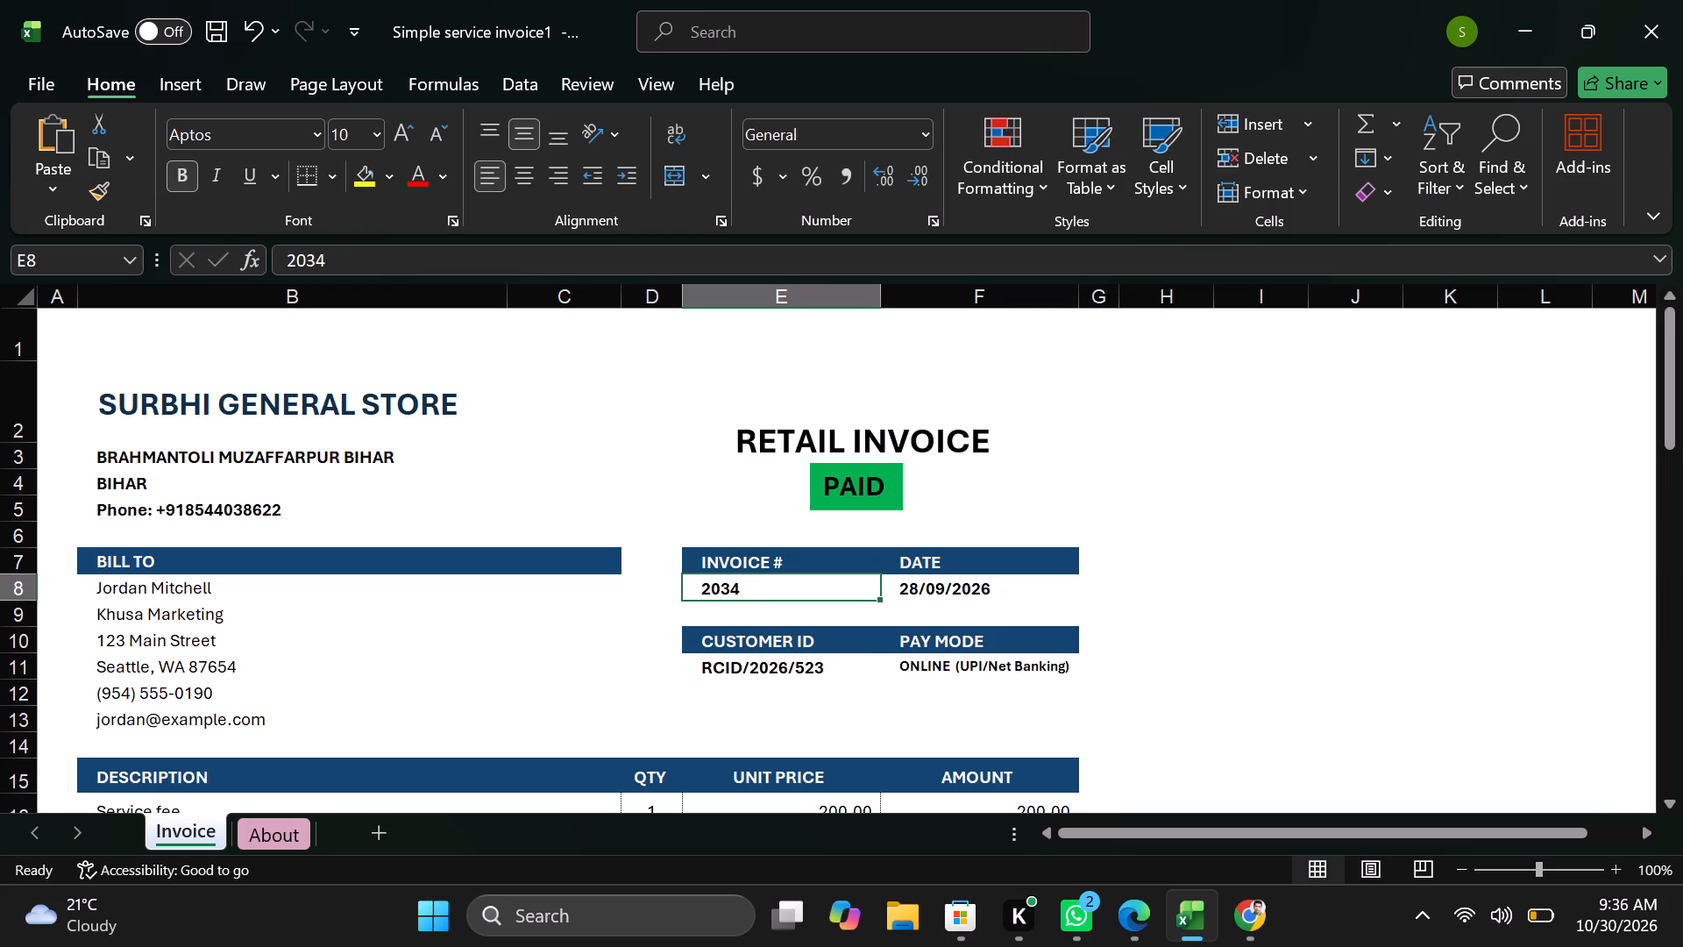
Replace the BILL TO heading with "INVOICE DETAILS".
double_click(186, 566)
key("BackSpace")
key("BackSpace")
key("BackSpace")
key("BackSpace")
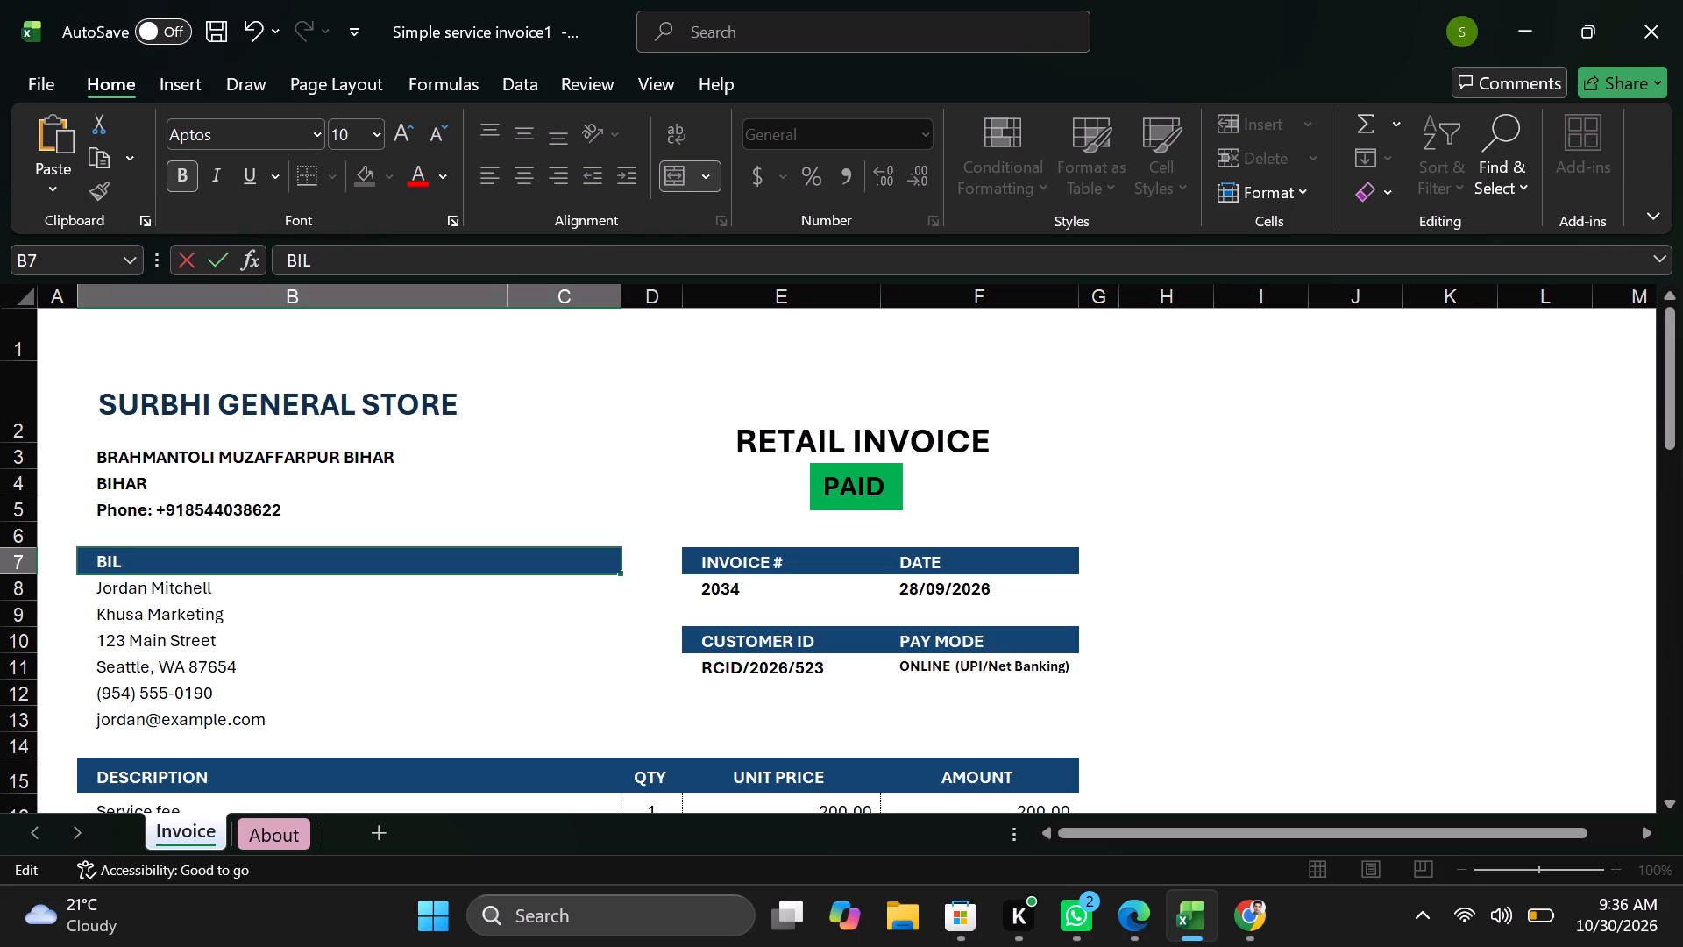
key("BackSpace")
key("BackSpace")
key("BackSpace")
type("In")
key("BackSpace")
key("BackSpace")
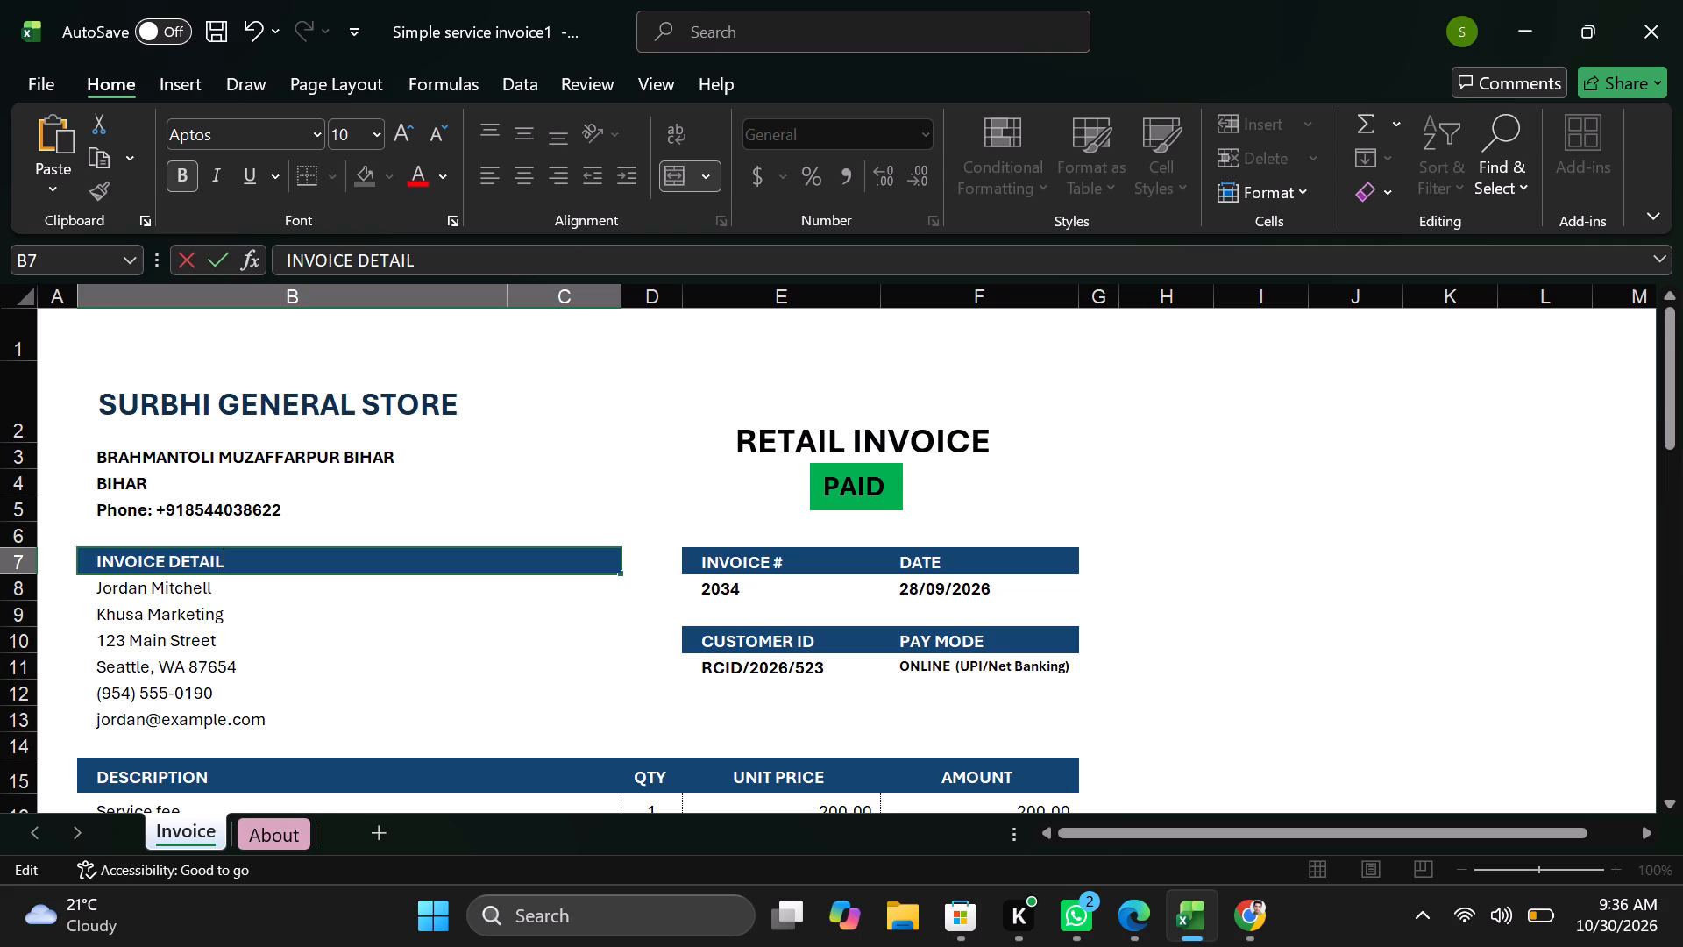
key("s")
Replace the customer name in the first line under INVOICE DETAILS with "Invoice No: 2034".
left_click(232, 589)
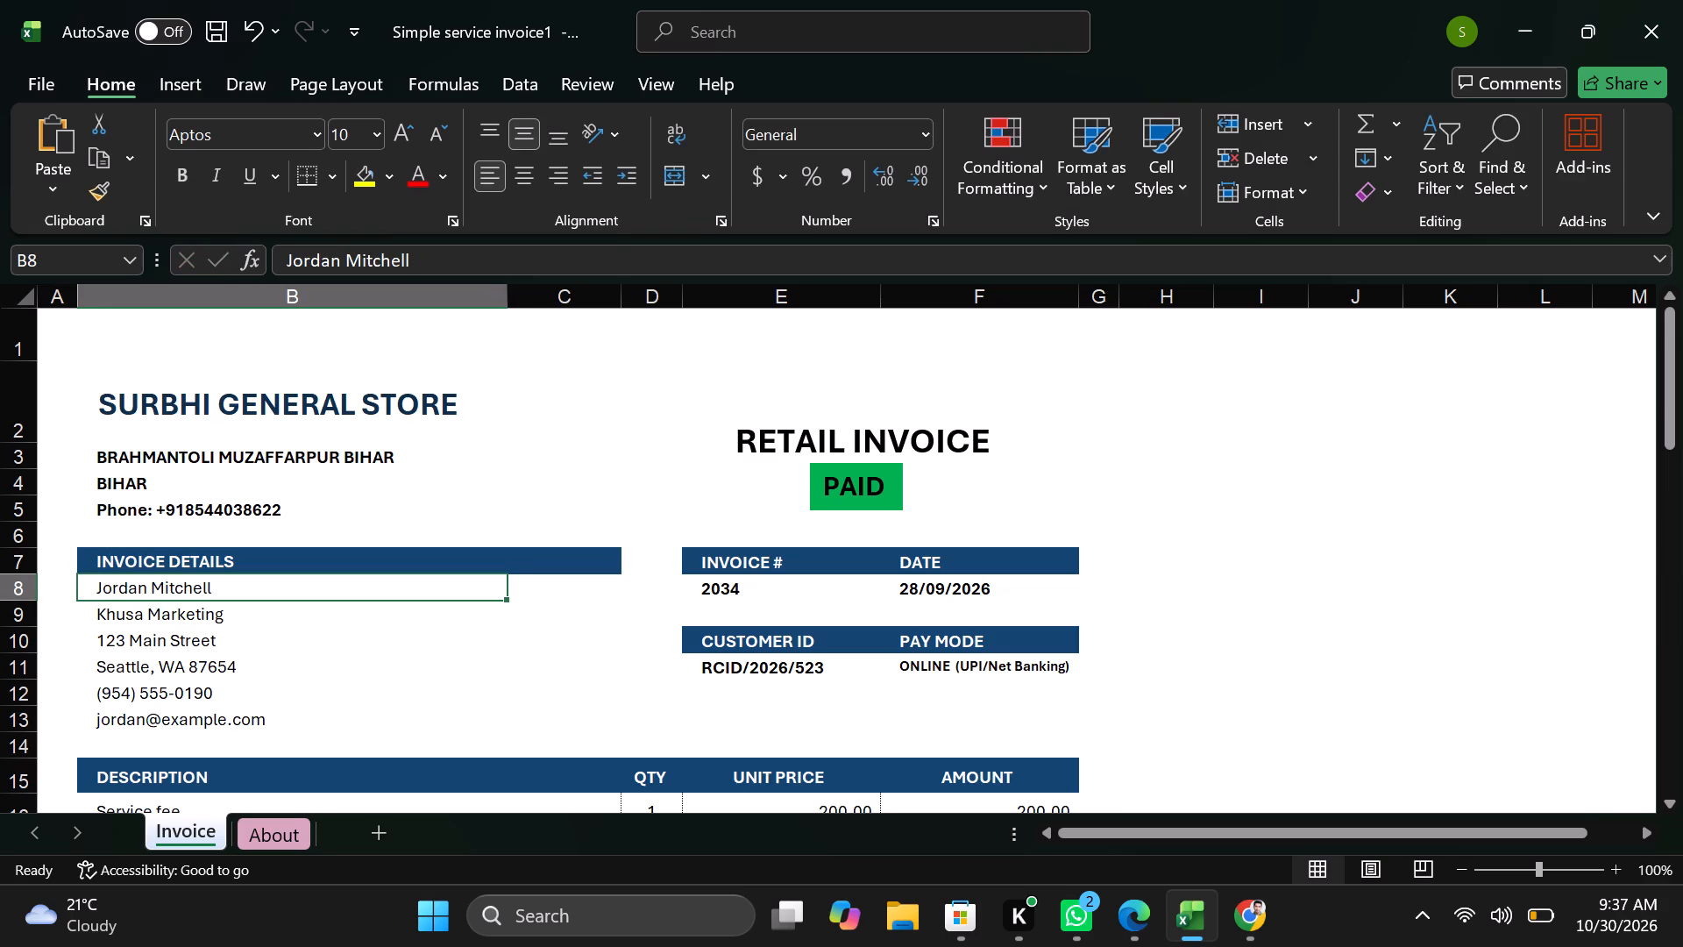
key("BackSpace")
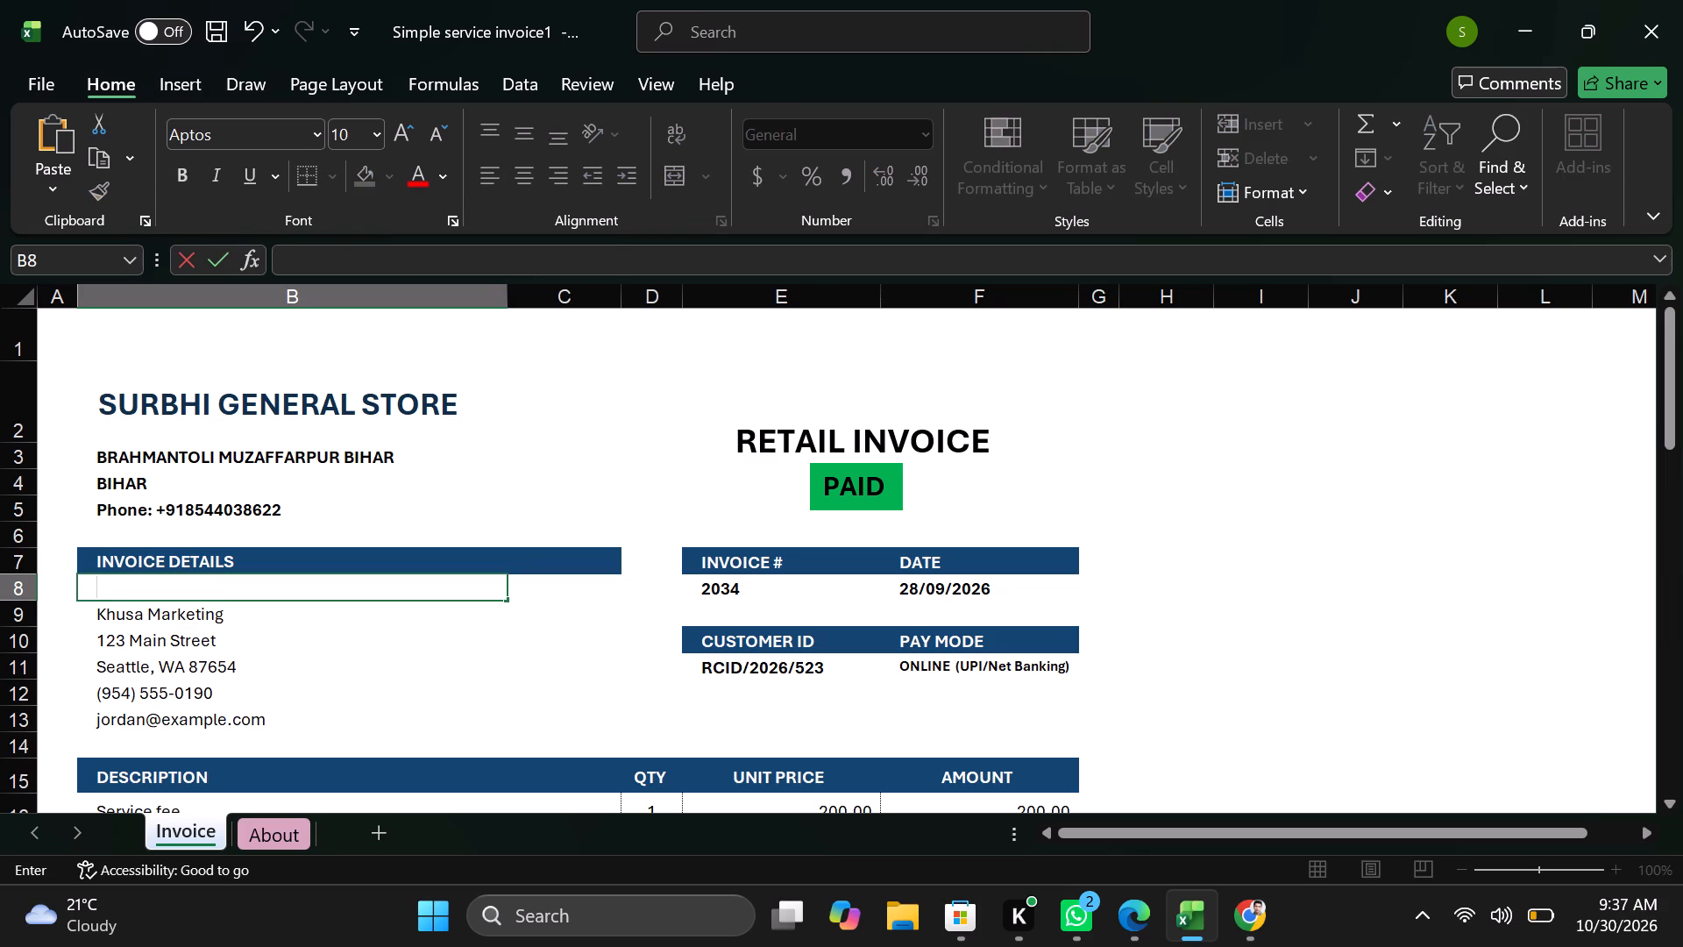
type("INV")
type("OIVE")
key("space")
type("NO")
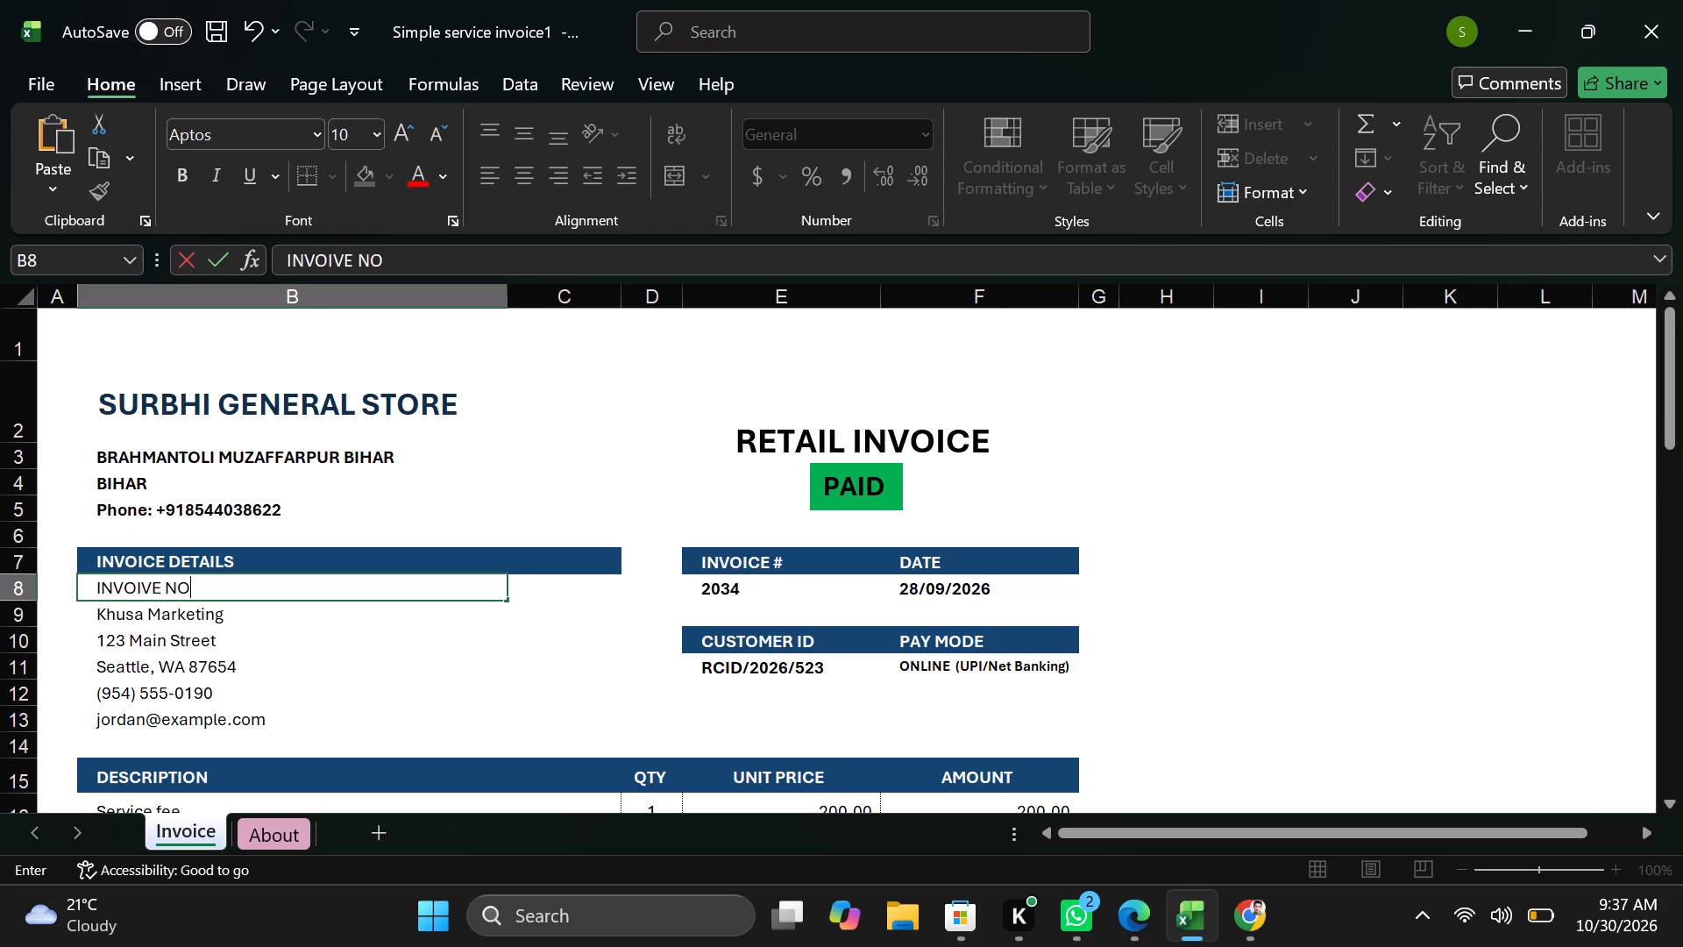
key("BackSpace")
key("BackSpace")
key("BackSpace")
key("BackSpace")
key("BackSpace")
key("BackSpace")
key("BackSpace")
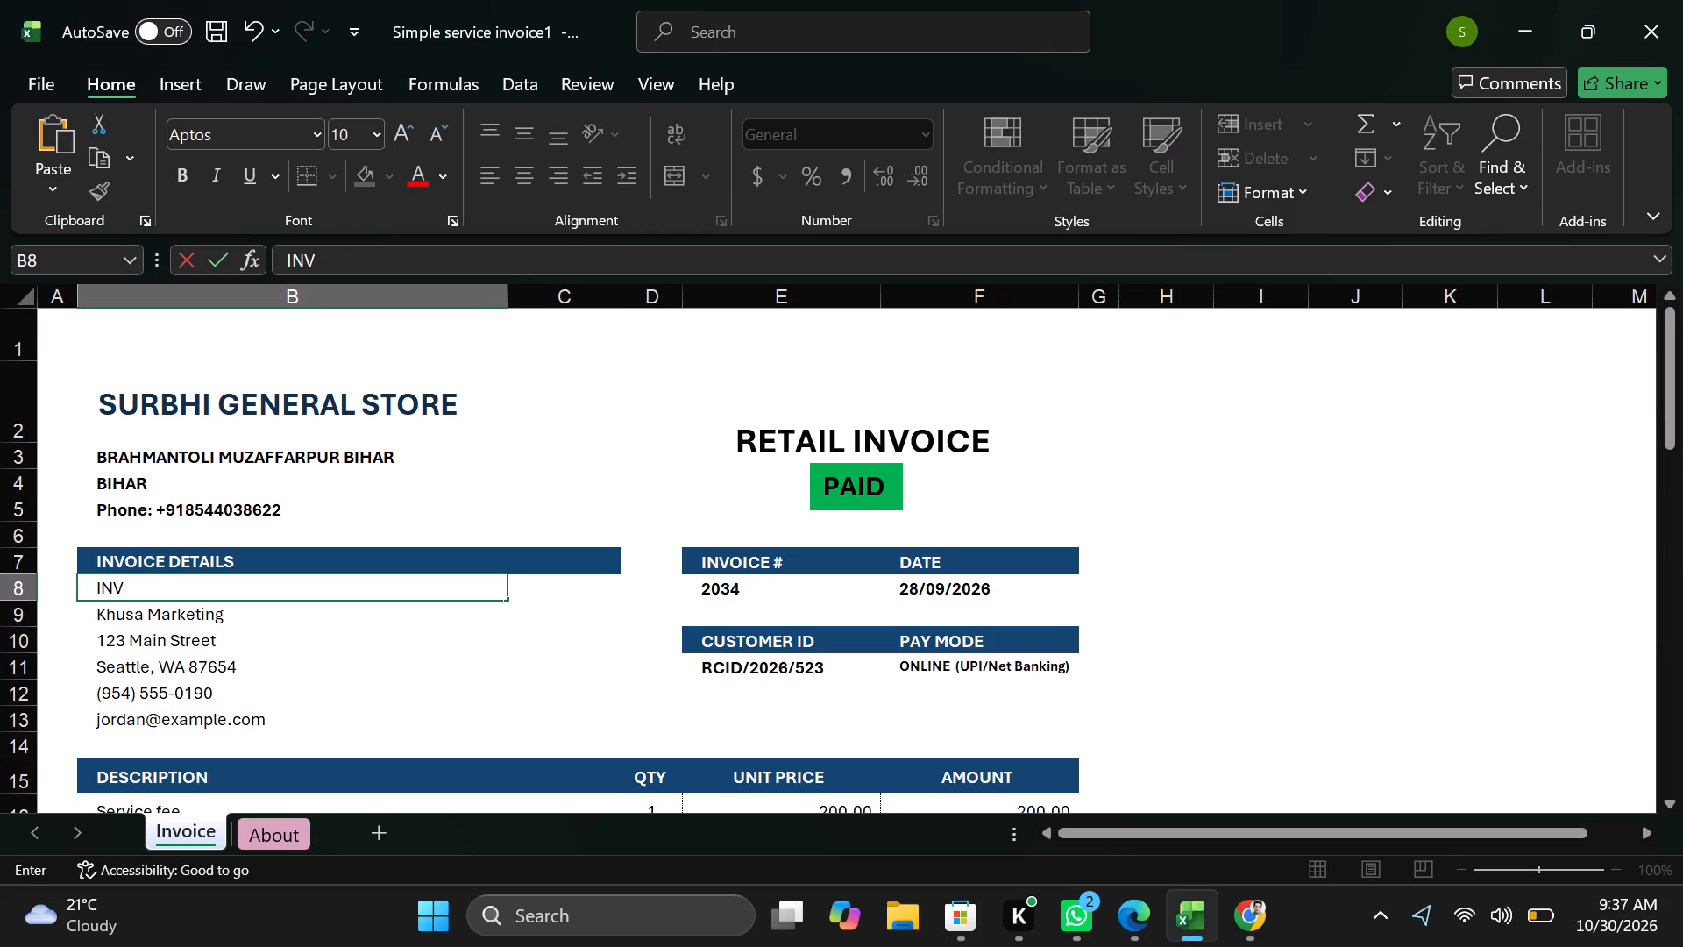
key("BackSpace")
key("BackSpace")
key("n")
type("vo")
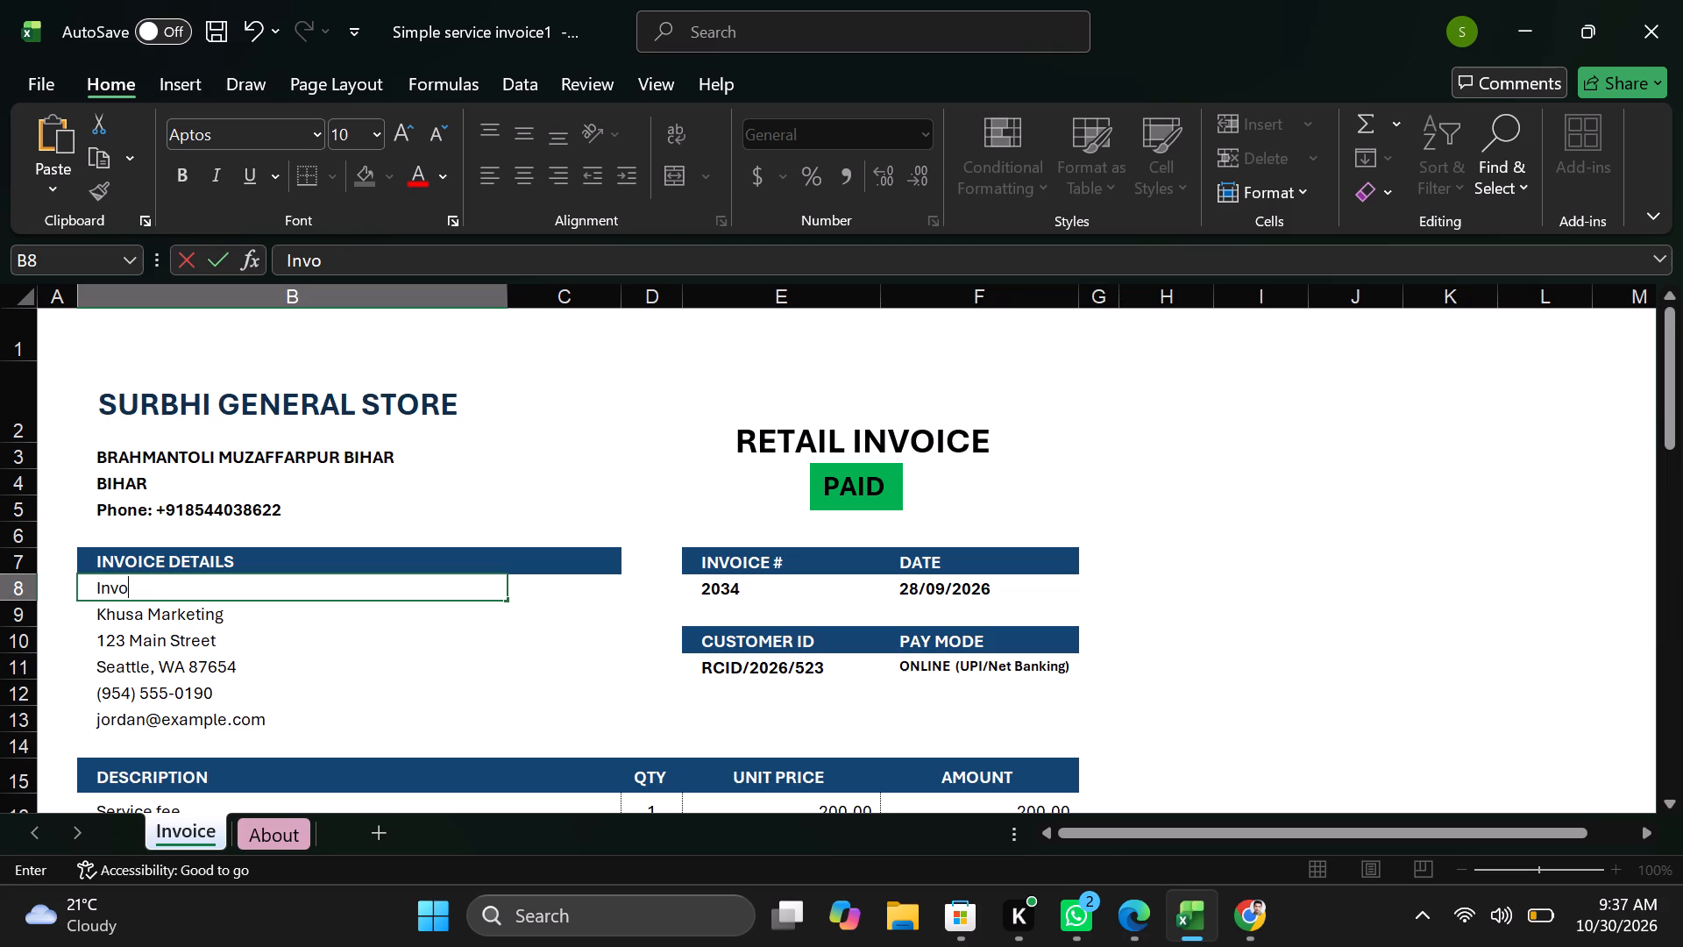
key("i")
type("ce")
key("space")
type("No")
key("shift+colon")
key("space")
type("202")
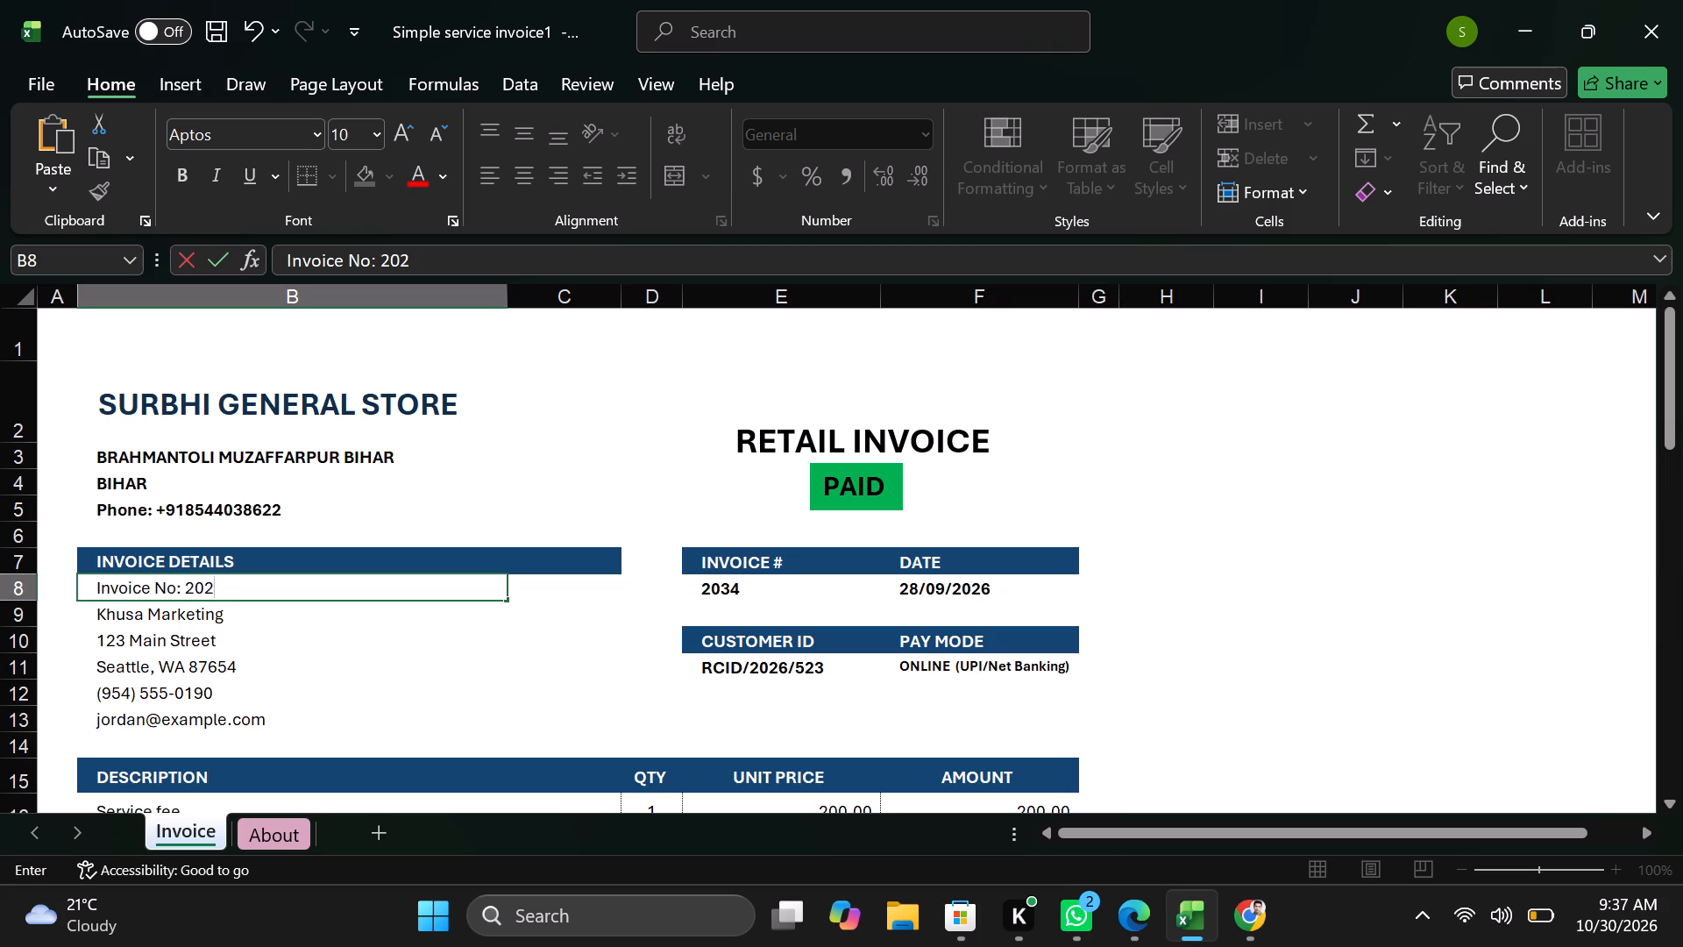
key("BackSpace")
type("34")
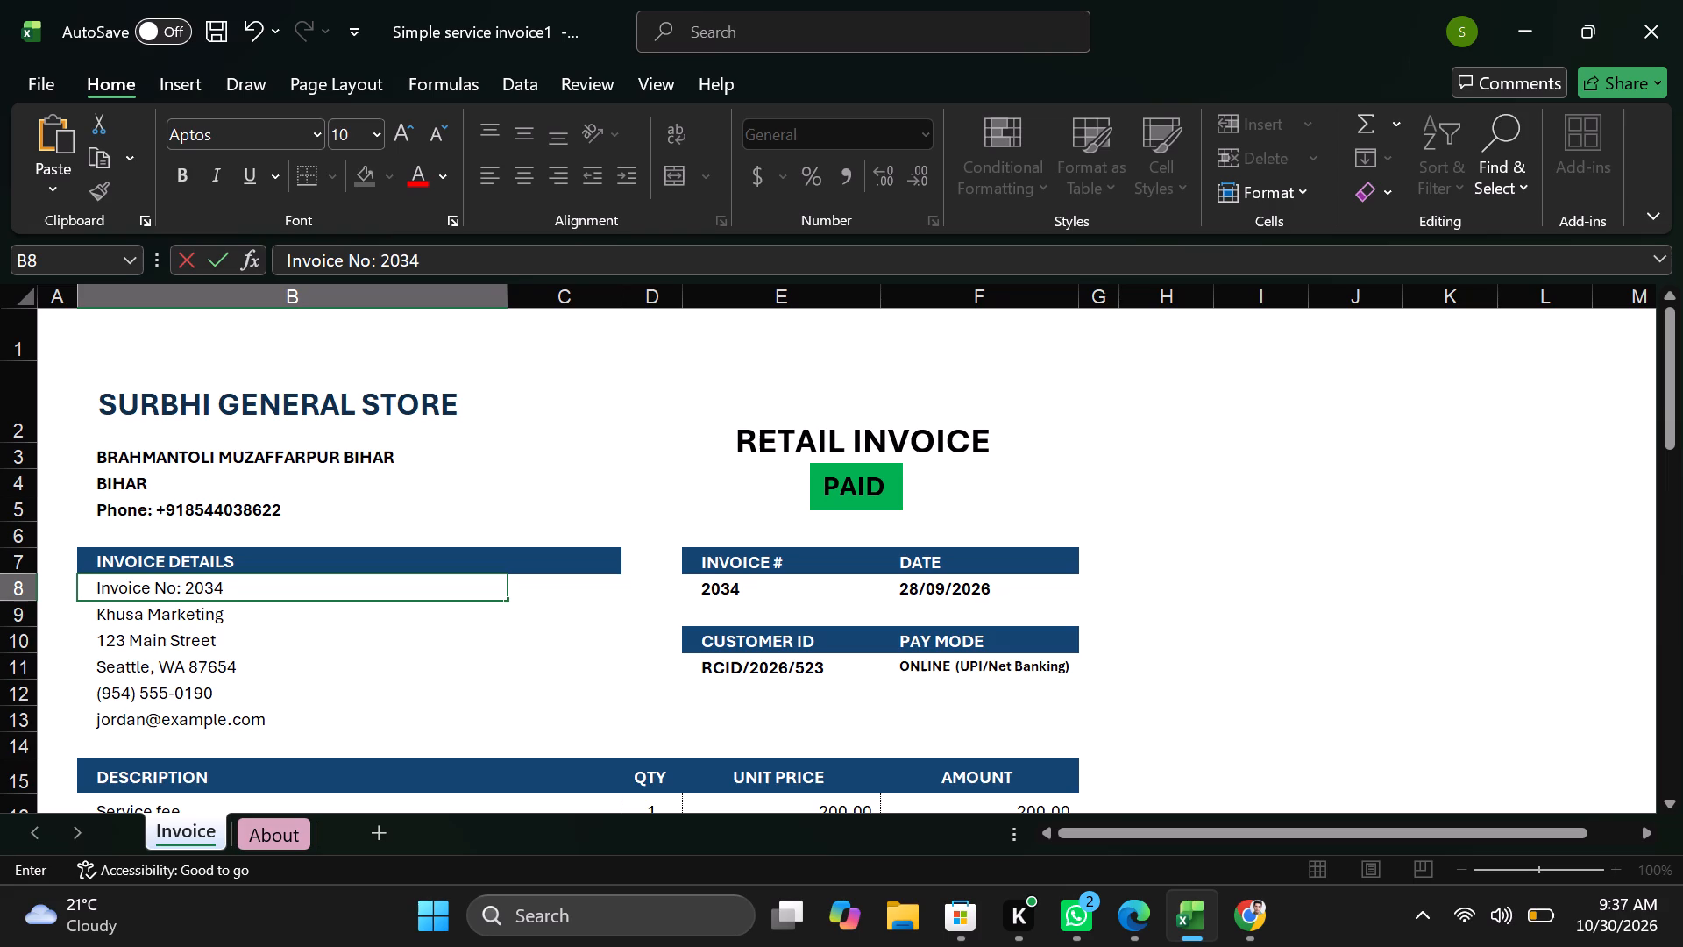
Replace the company name in the second line under INVOICE DETAILS with "Invoice Date: 28/09/2026".
left_click(232, 607)
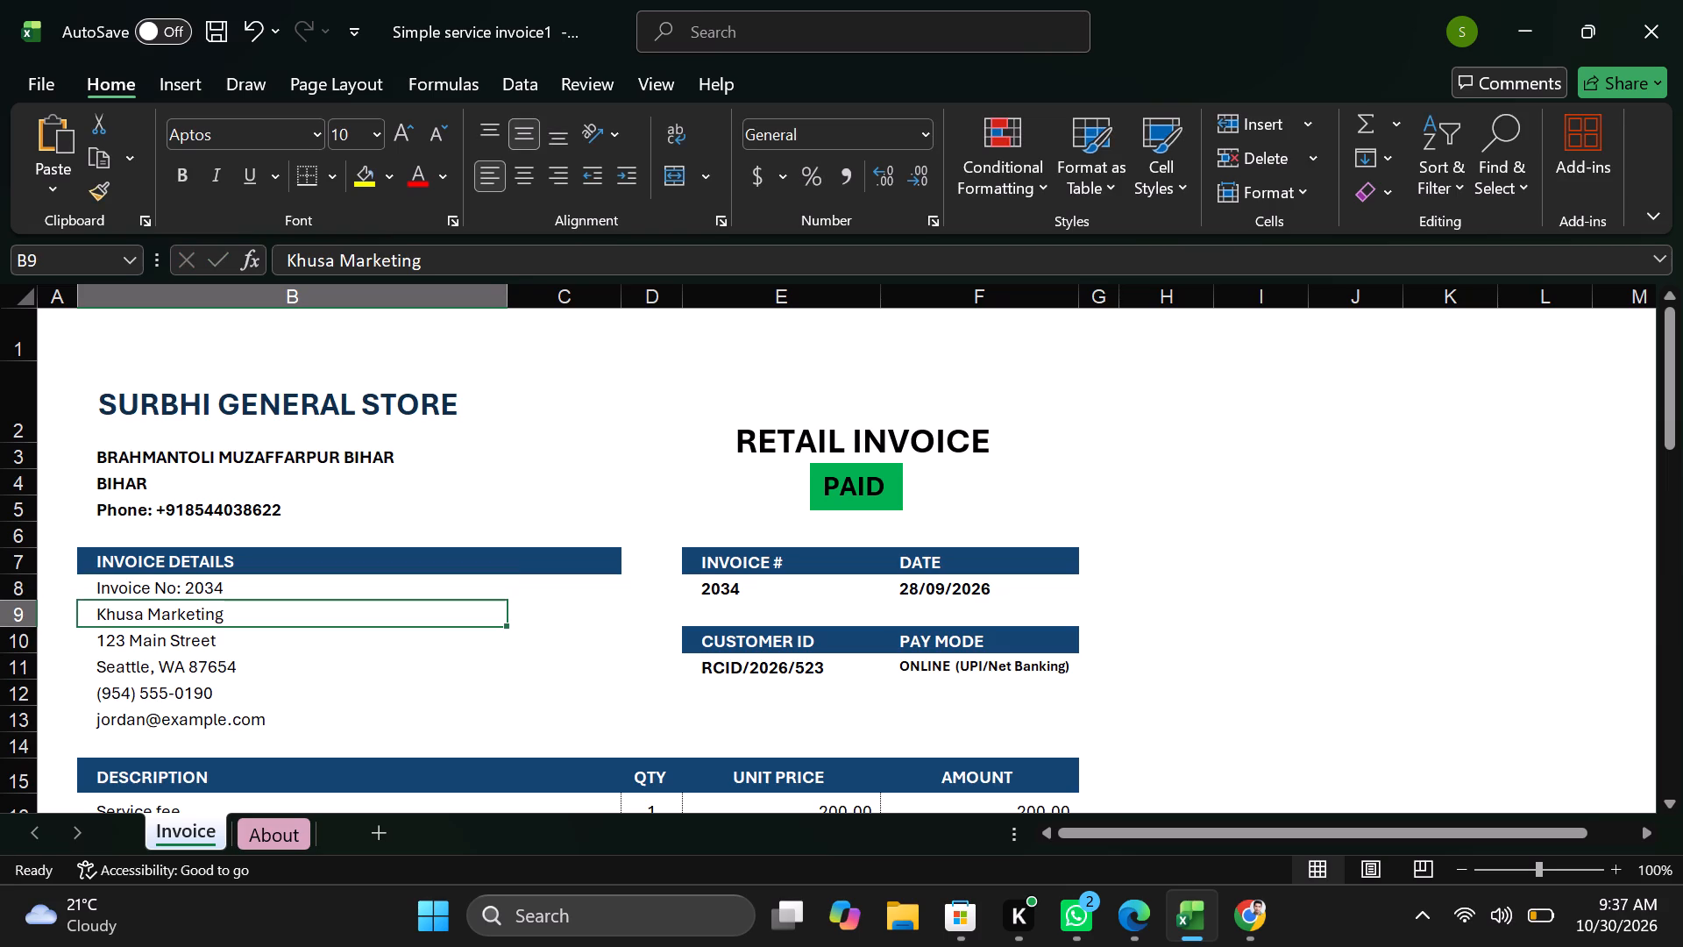
key("BackSpace")
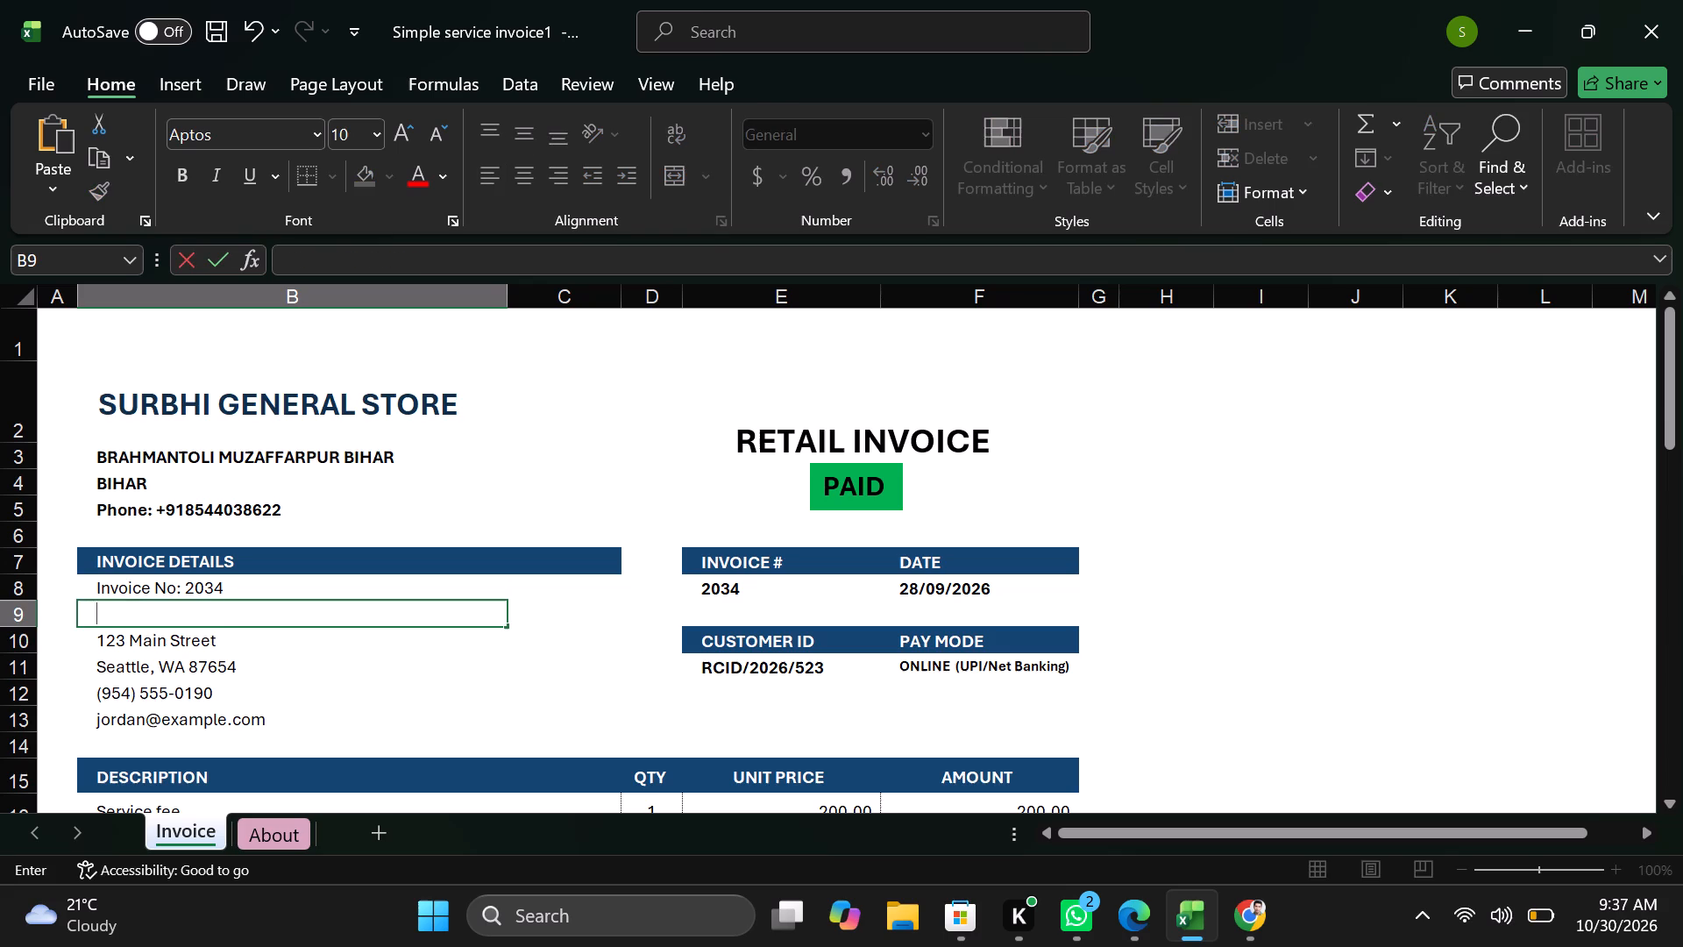
key("n")
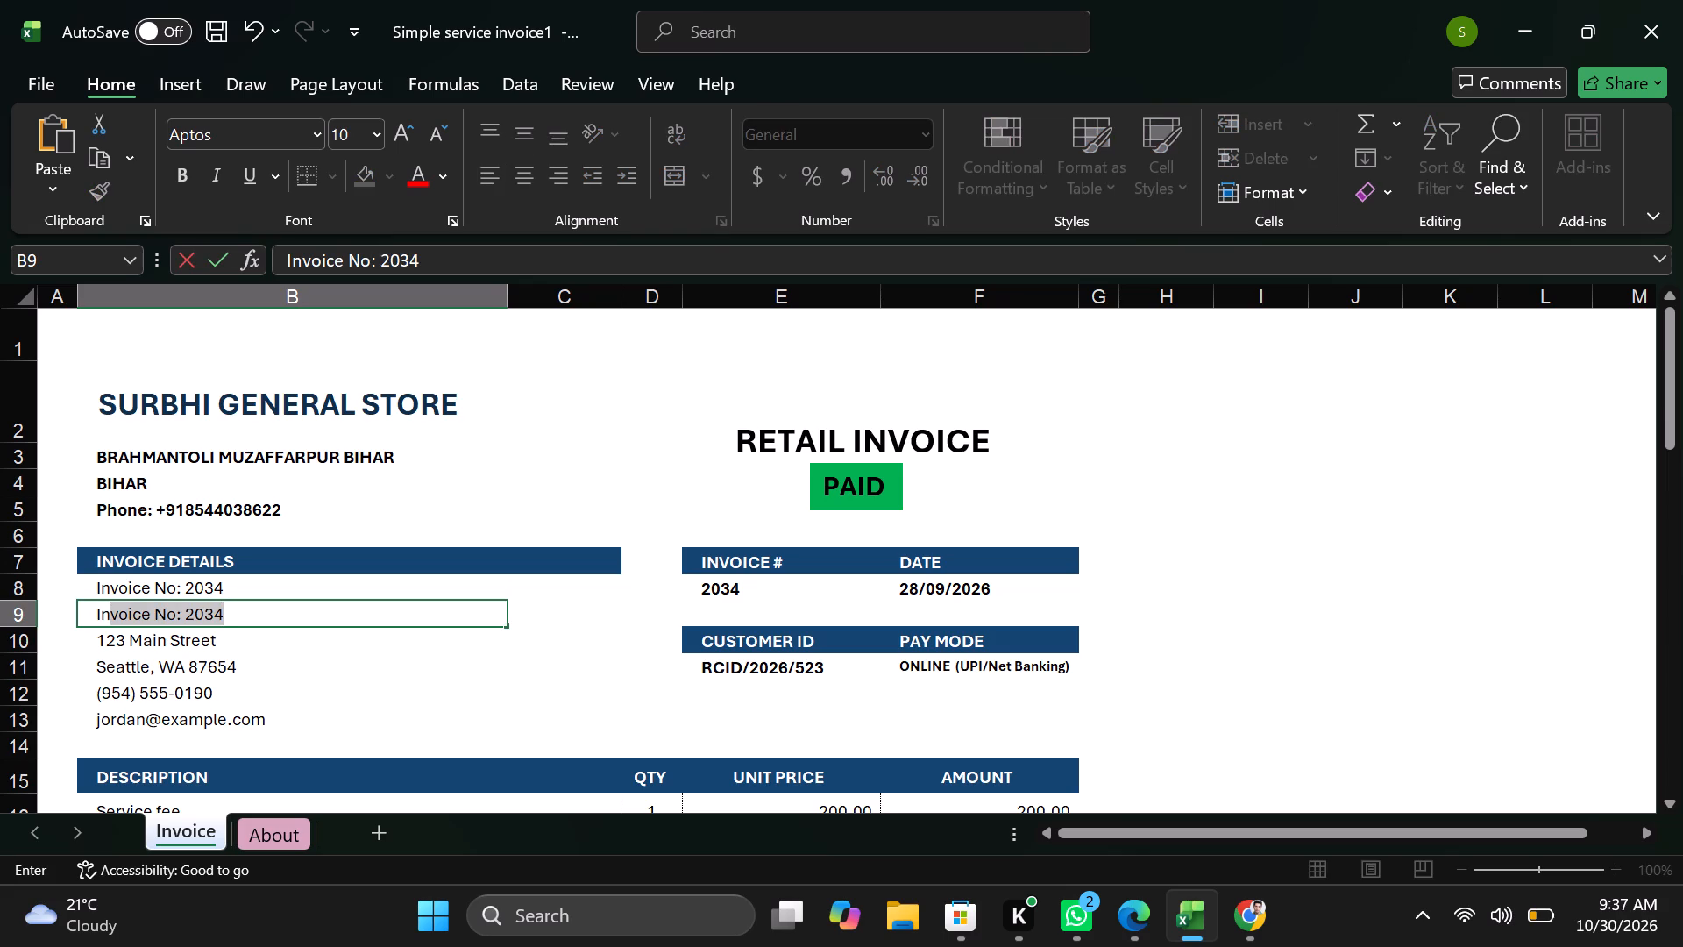
left_click(177, 612)
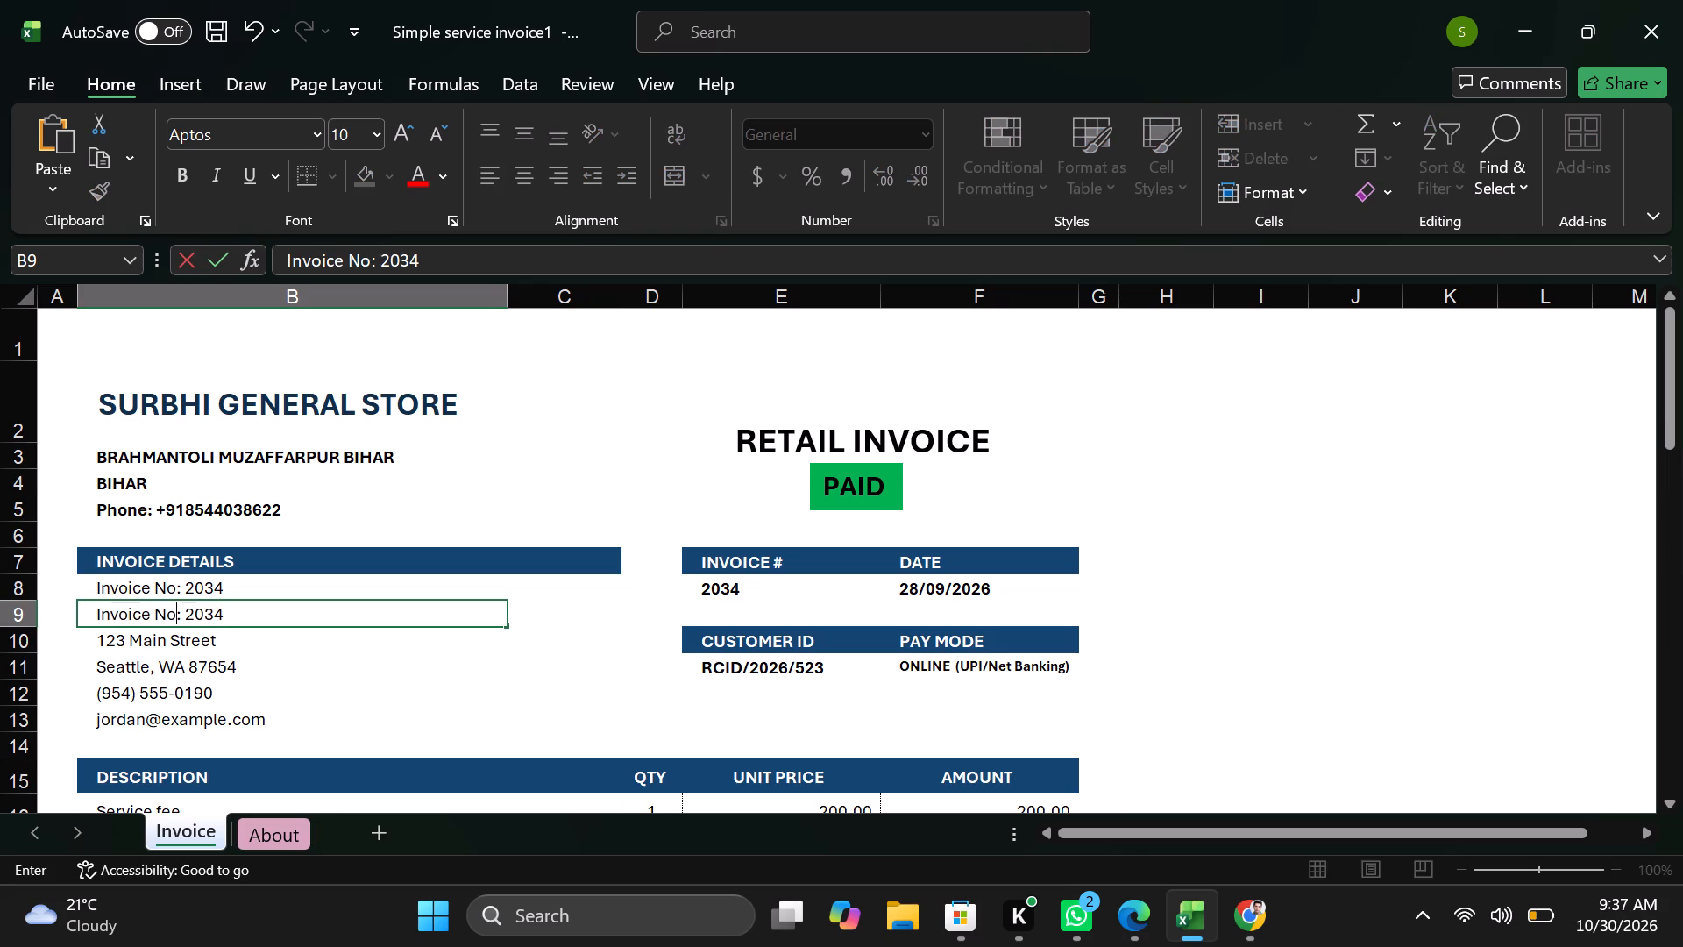
key("BackSpace")
key("BackSpace")
key("BackSpace")
key("space")
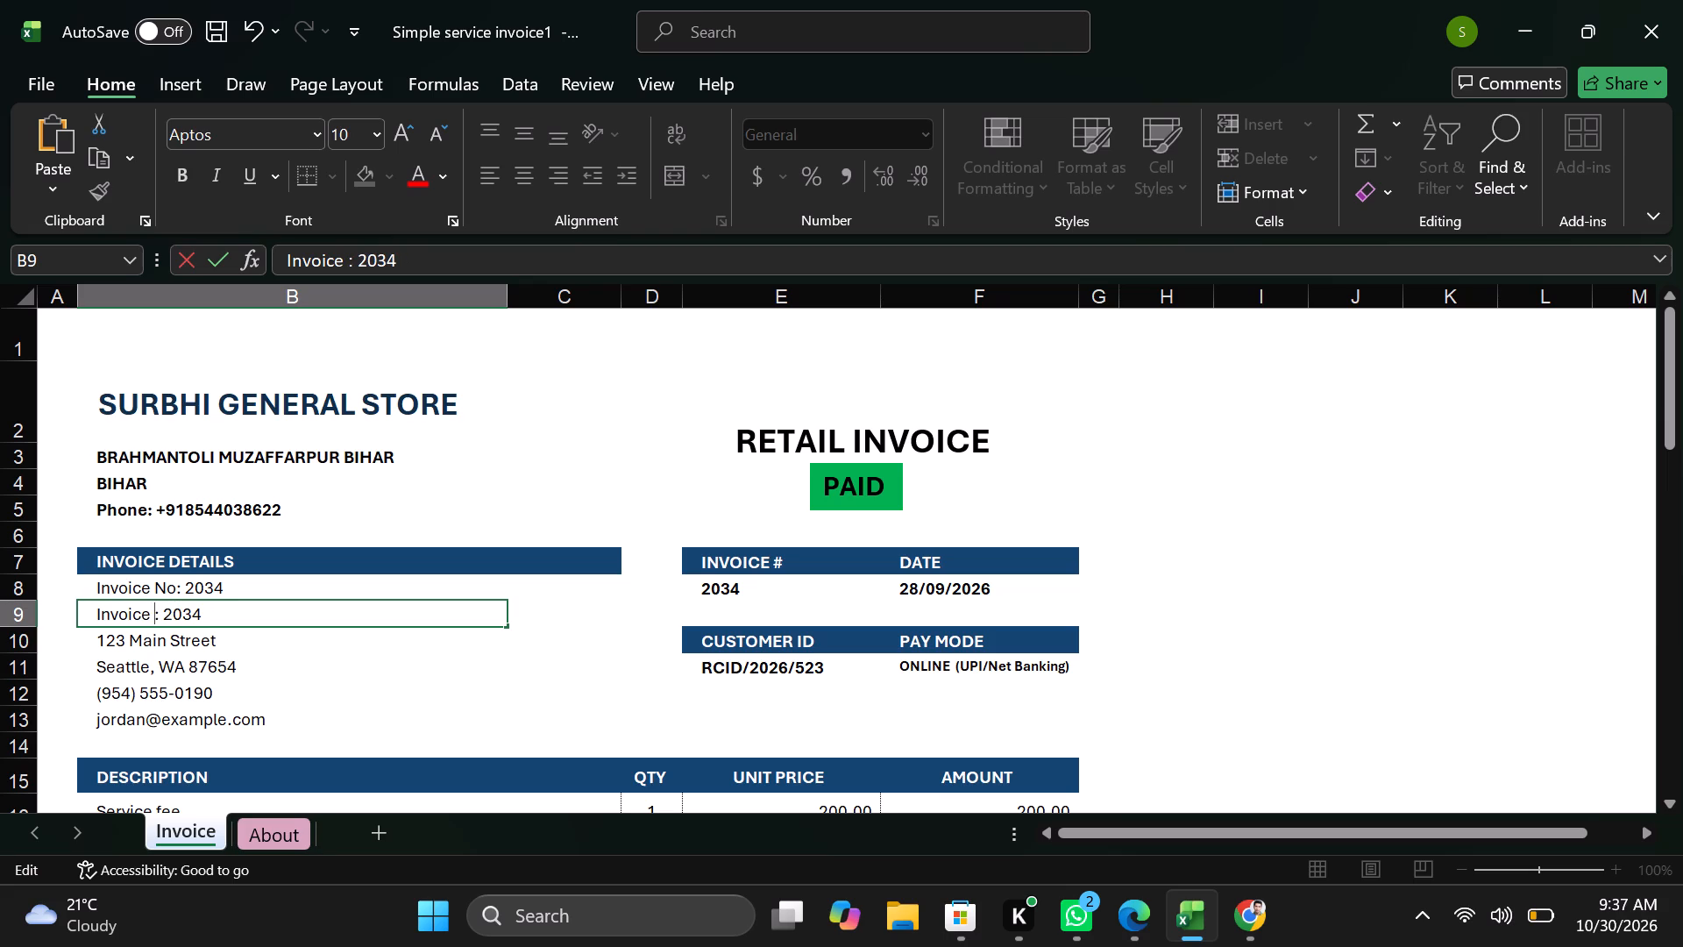
type("d")
key("BackSpace")
type("Date")
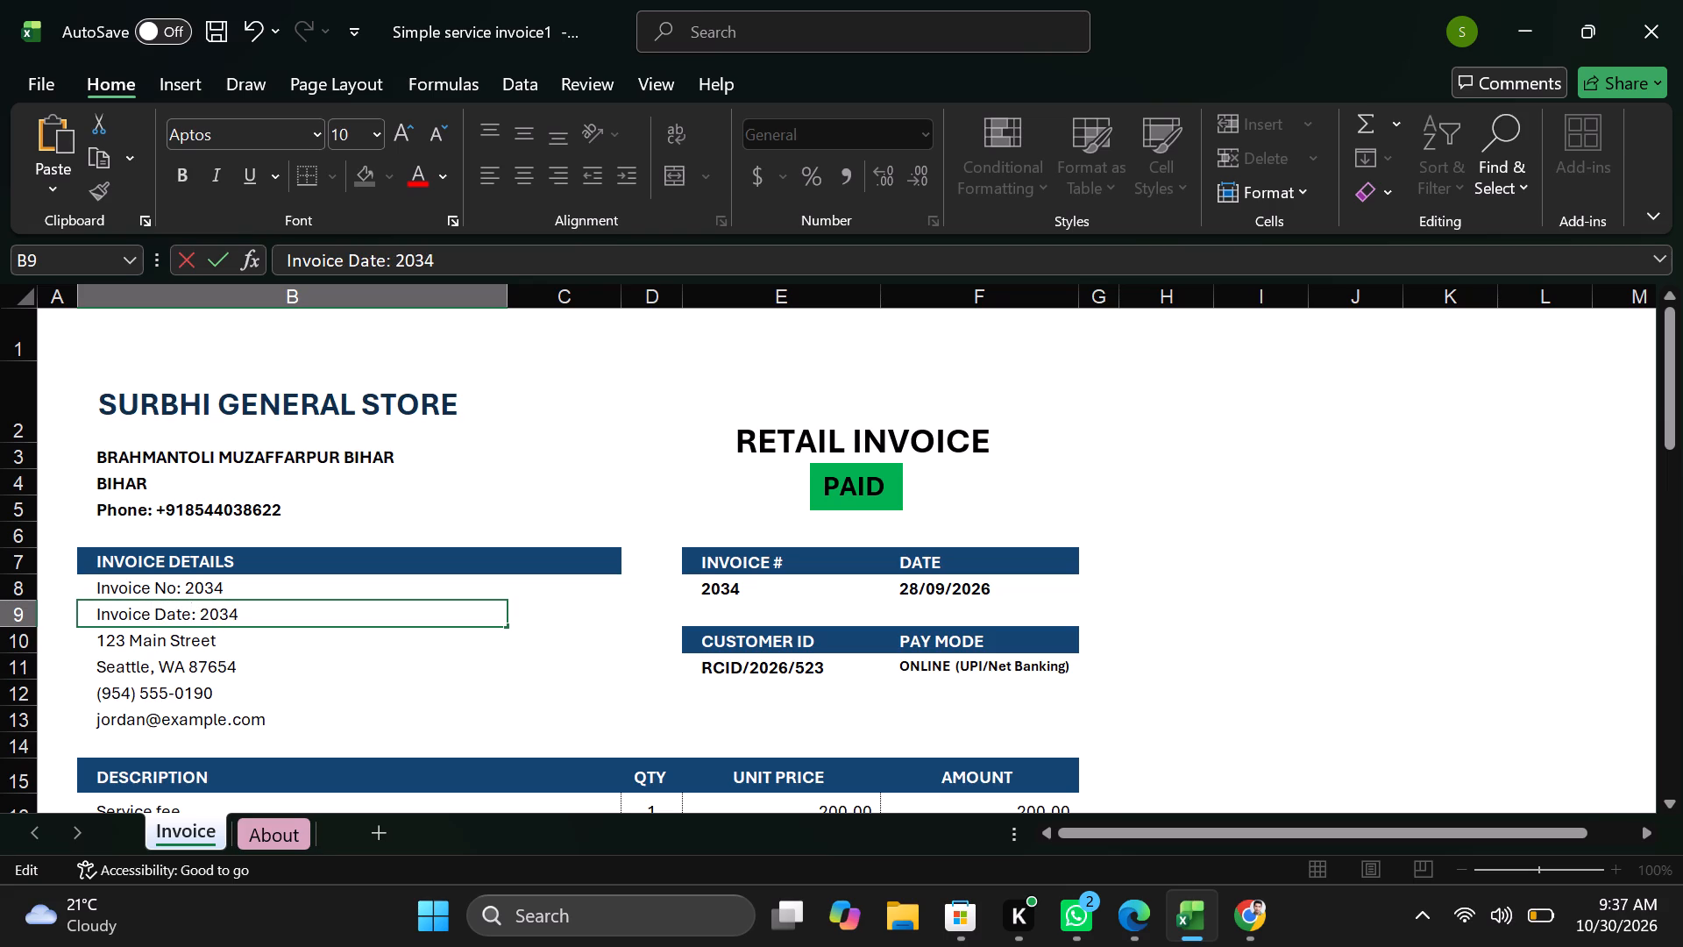
left_click(282, 618)
key("BackSpace")
key("BackSpace")
key("BackSpace")
key("8")
key("slash")
type("09")
key("slash")
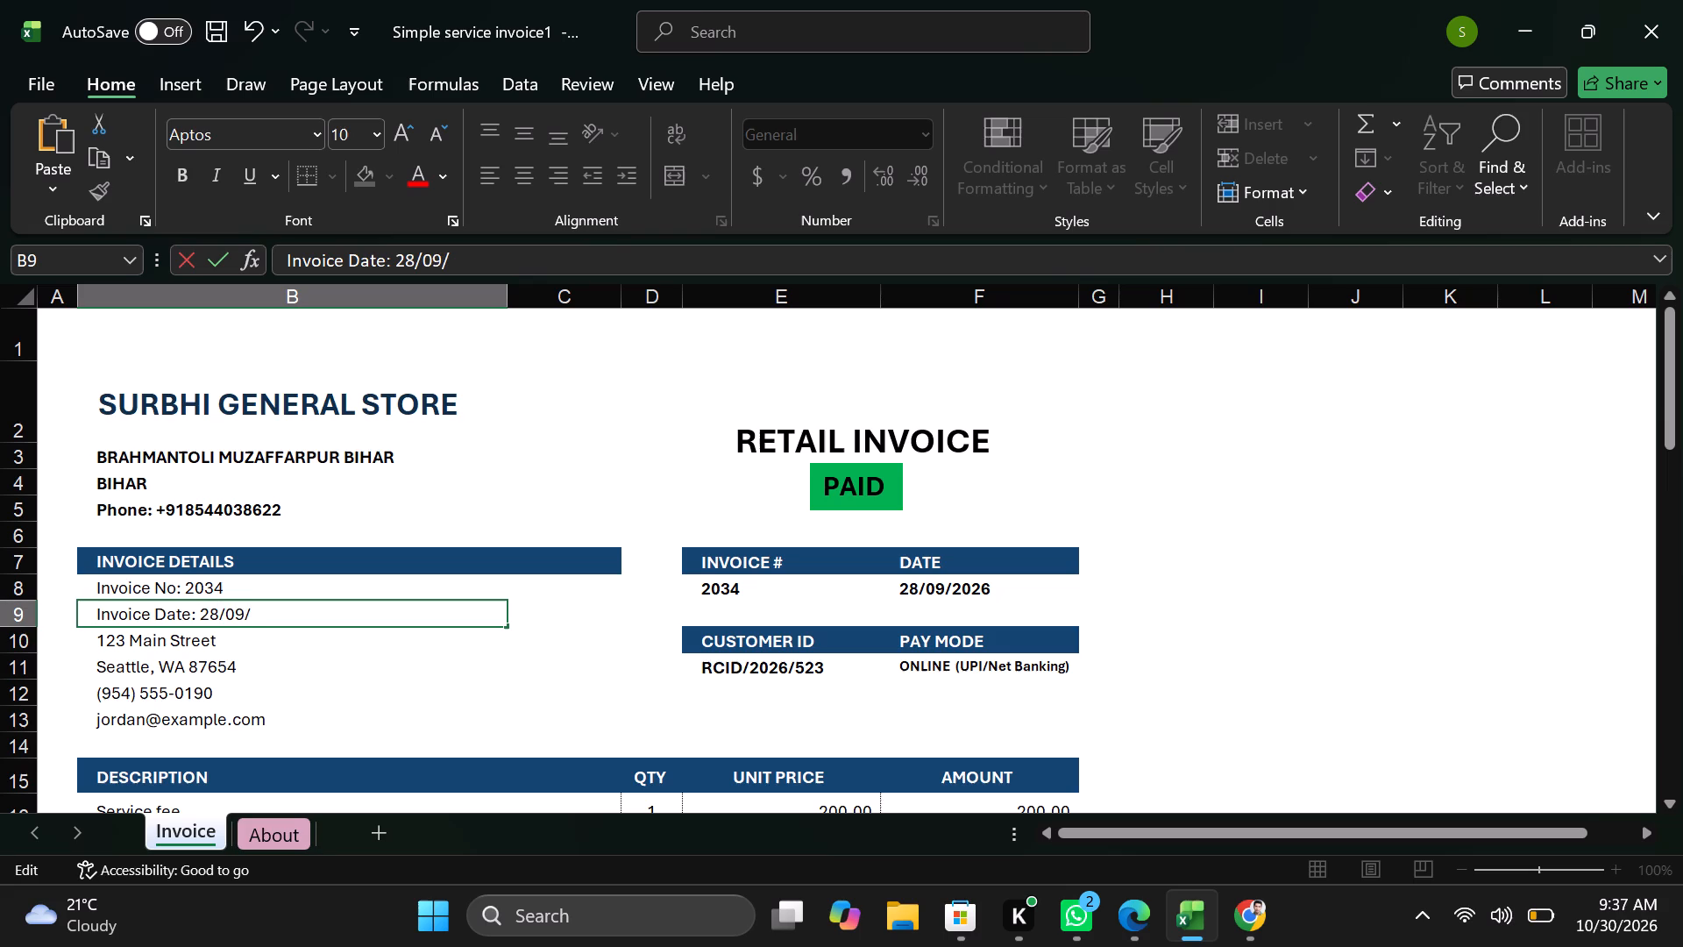
type("20")
type("26")
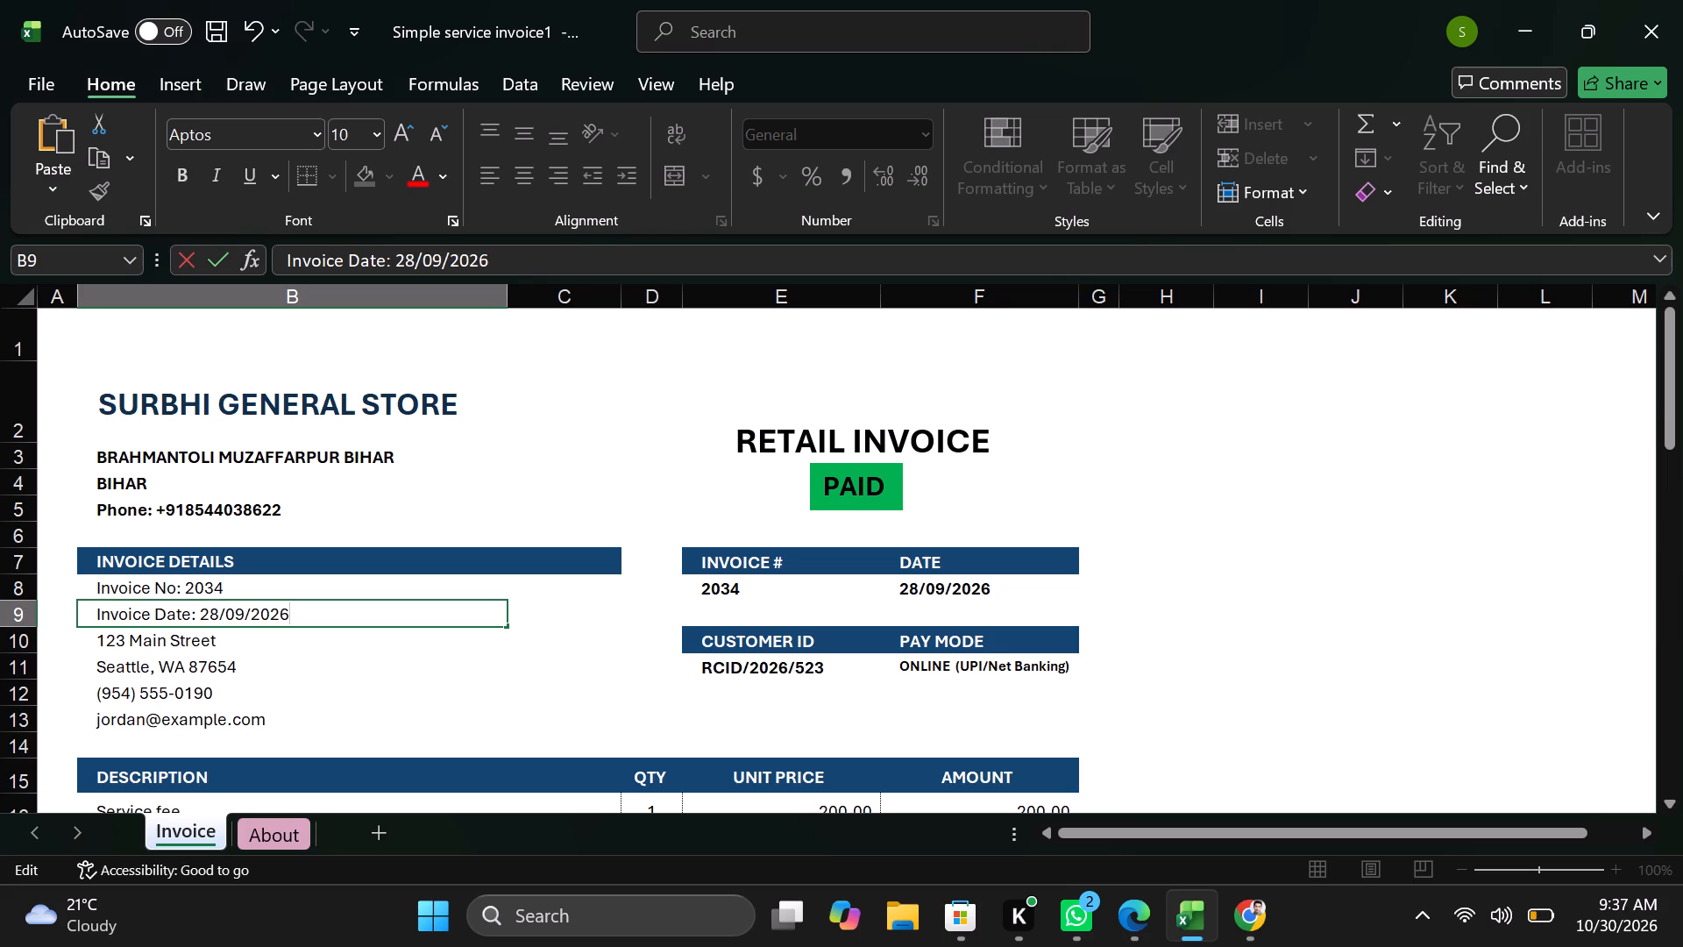
left_click(1224, 644)
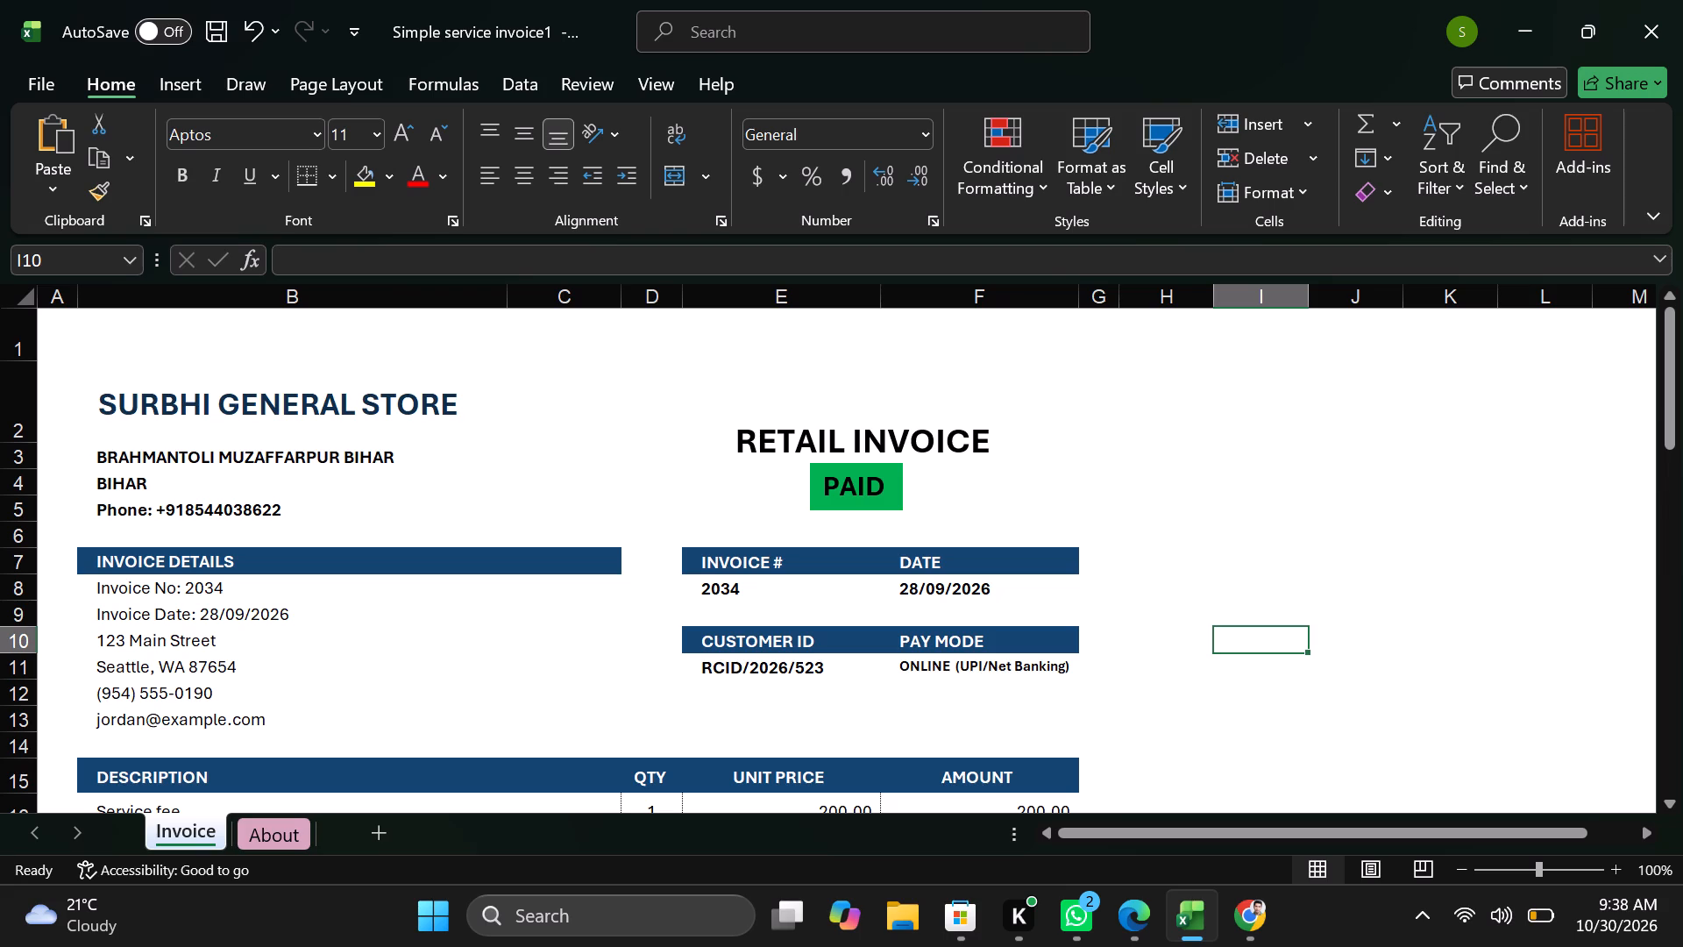
Replace the street address in the third line under INVOICE DETAILS with the label "Payment Mode:".
left_click(229, 642)
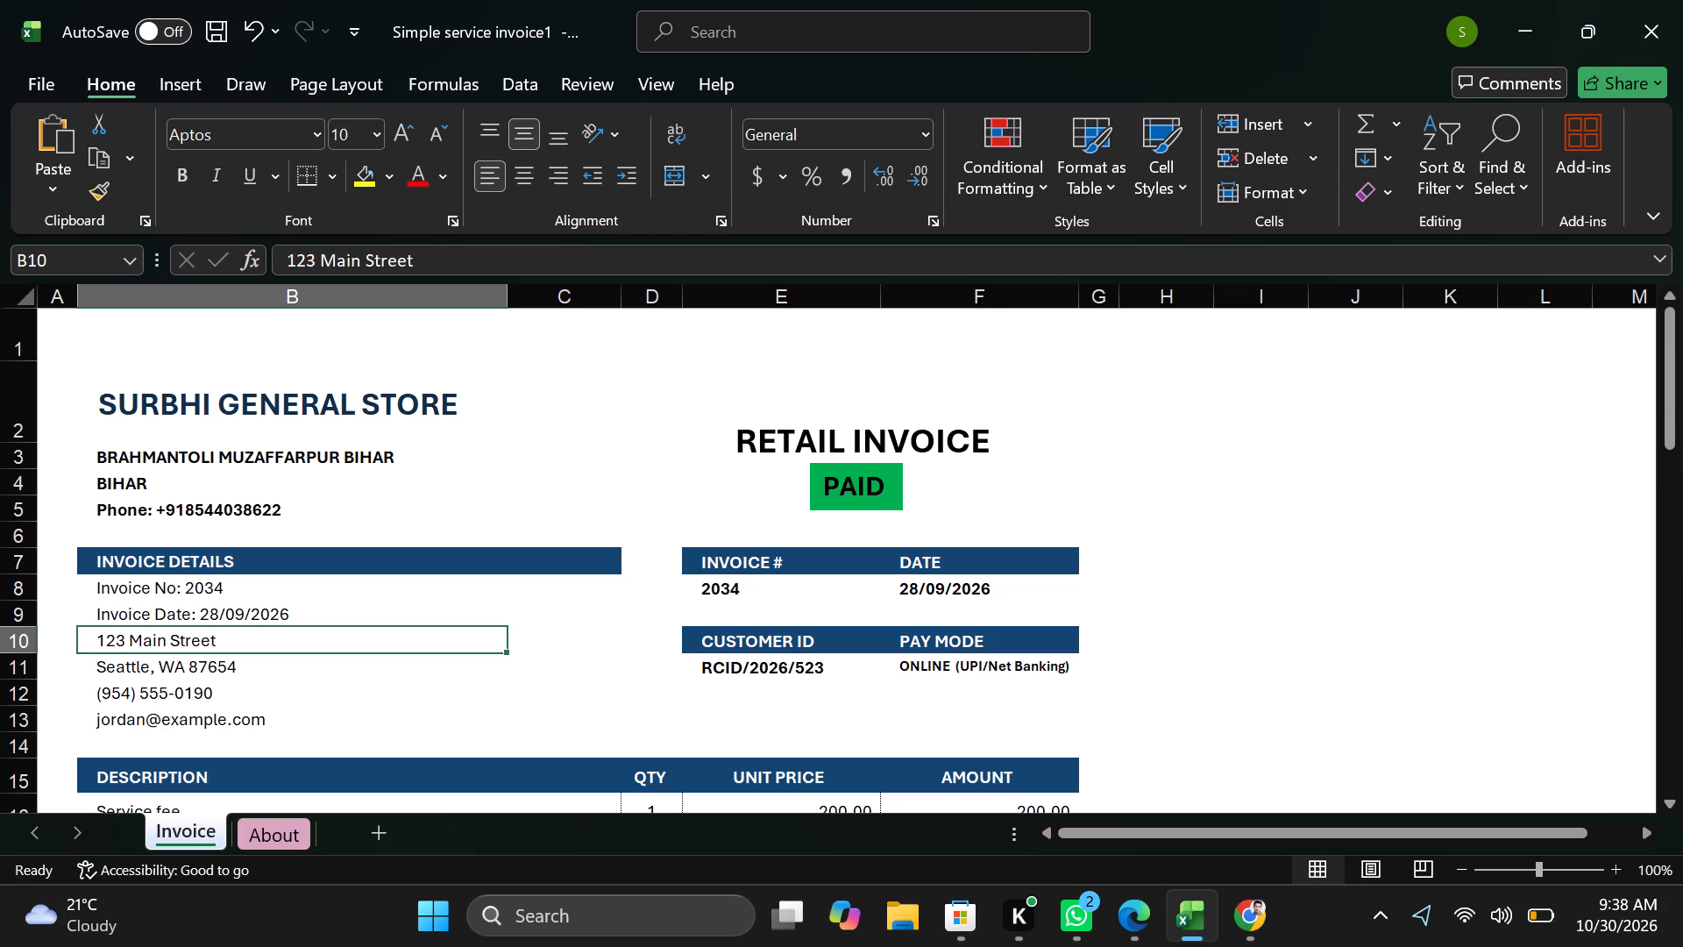
type("Cut")
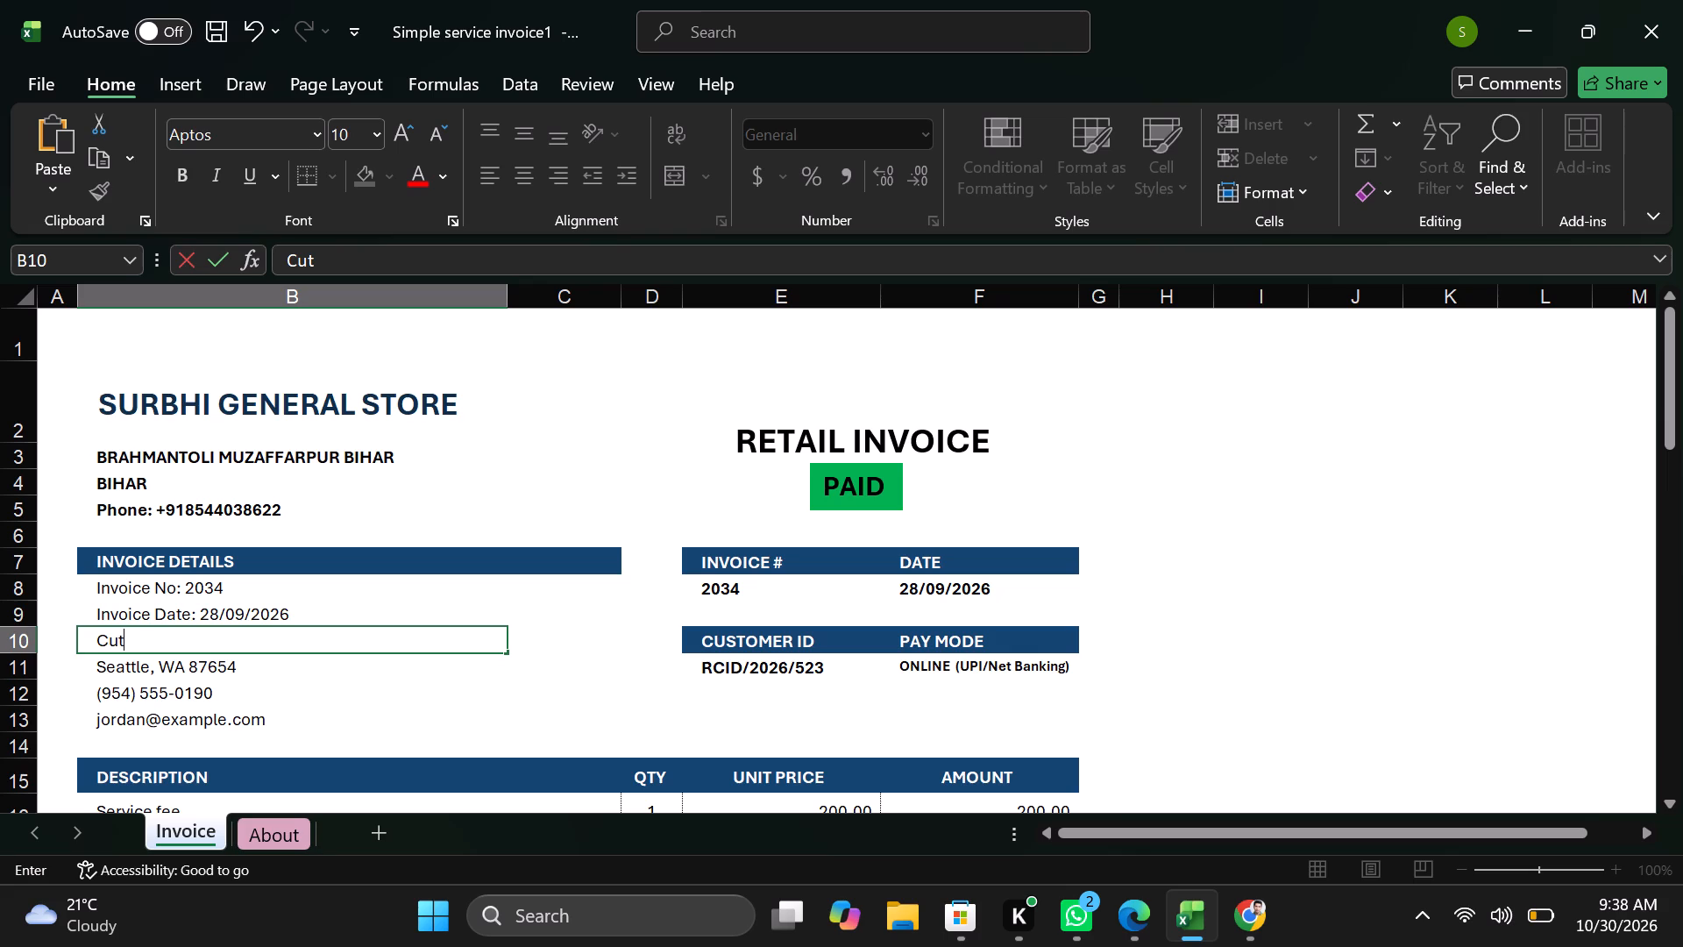
key("BackSpace")
key("BackSpace")
key("BackSpace")
type("pay")
key("BackSpace")
key("BackSpace")
key("BackSpace")
type("Payment Mode")
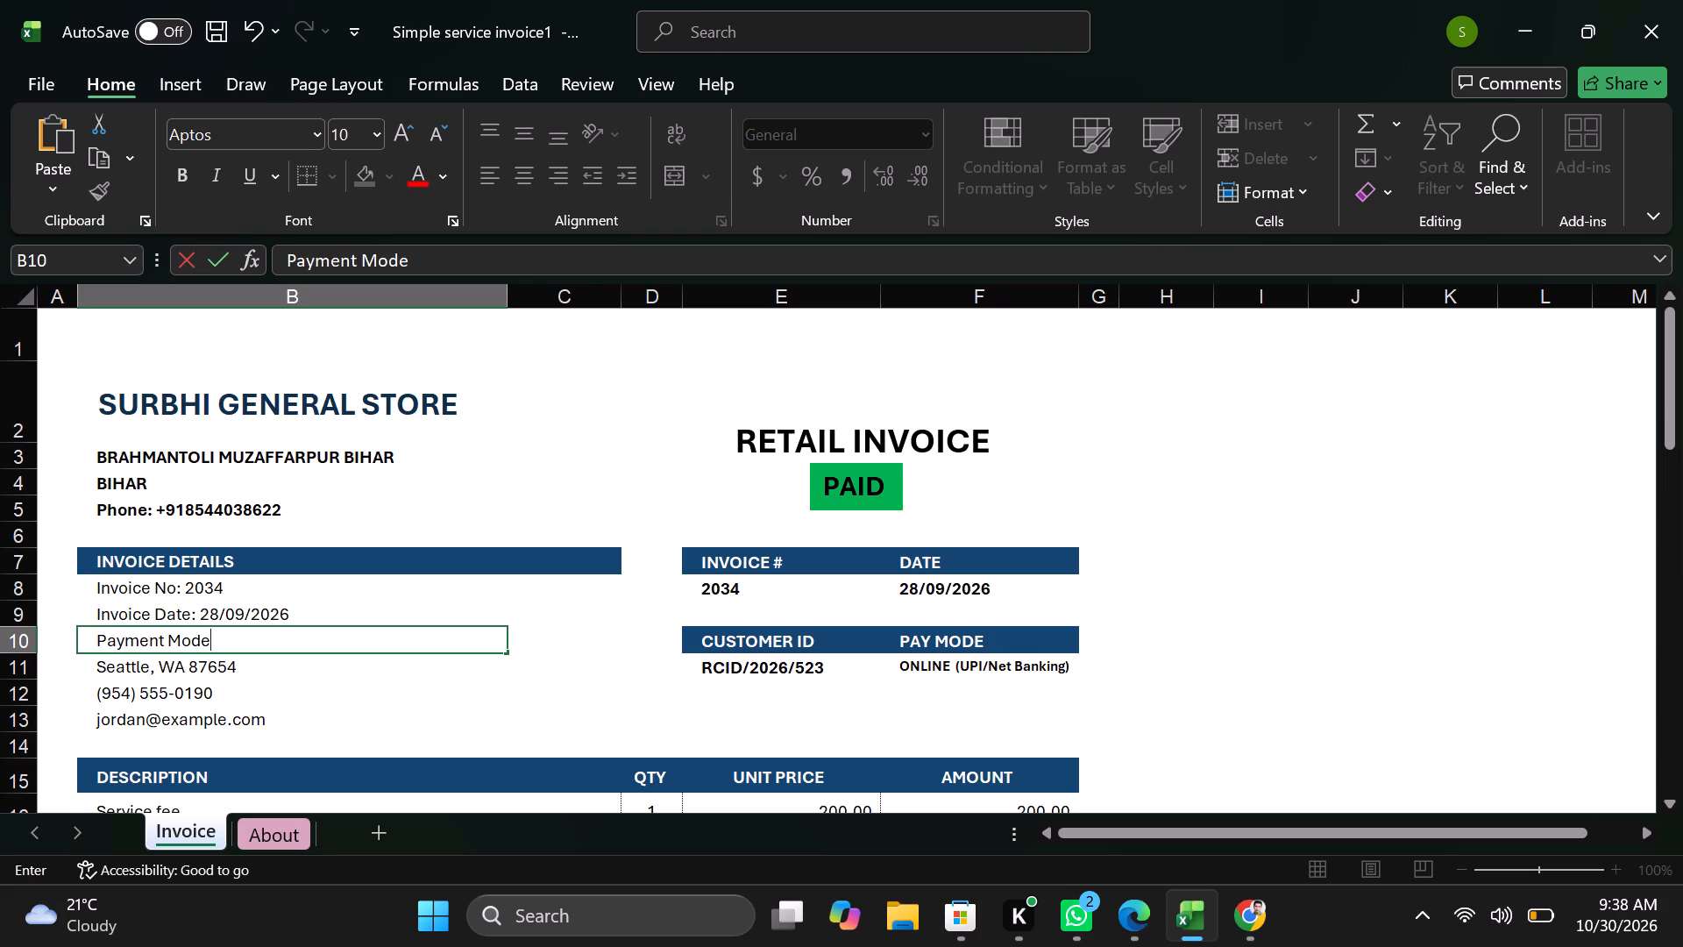
key("shift+colon")
Complete the Payment Mode line under INVOICE DETAILS with the value "Online (UPI/Netbanking)".
left_click(983, 674)
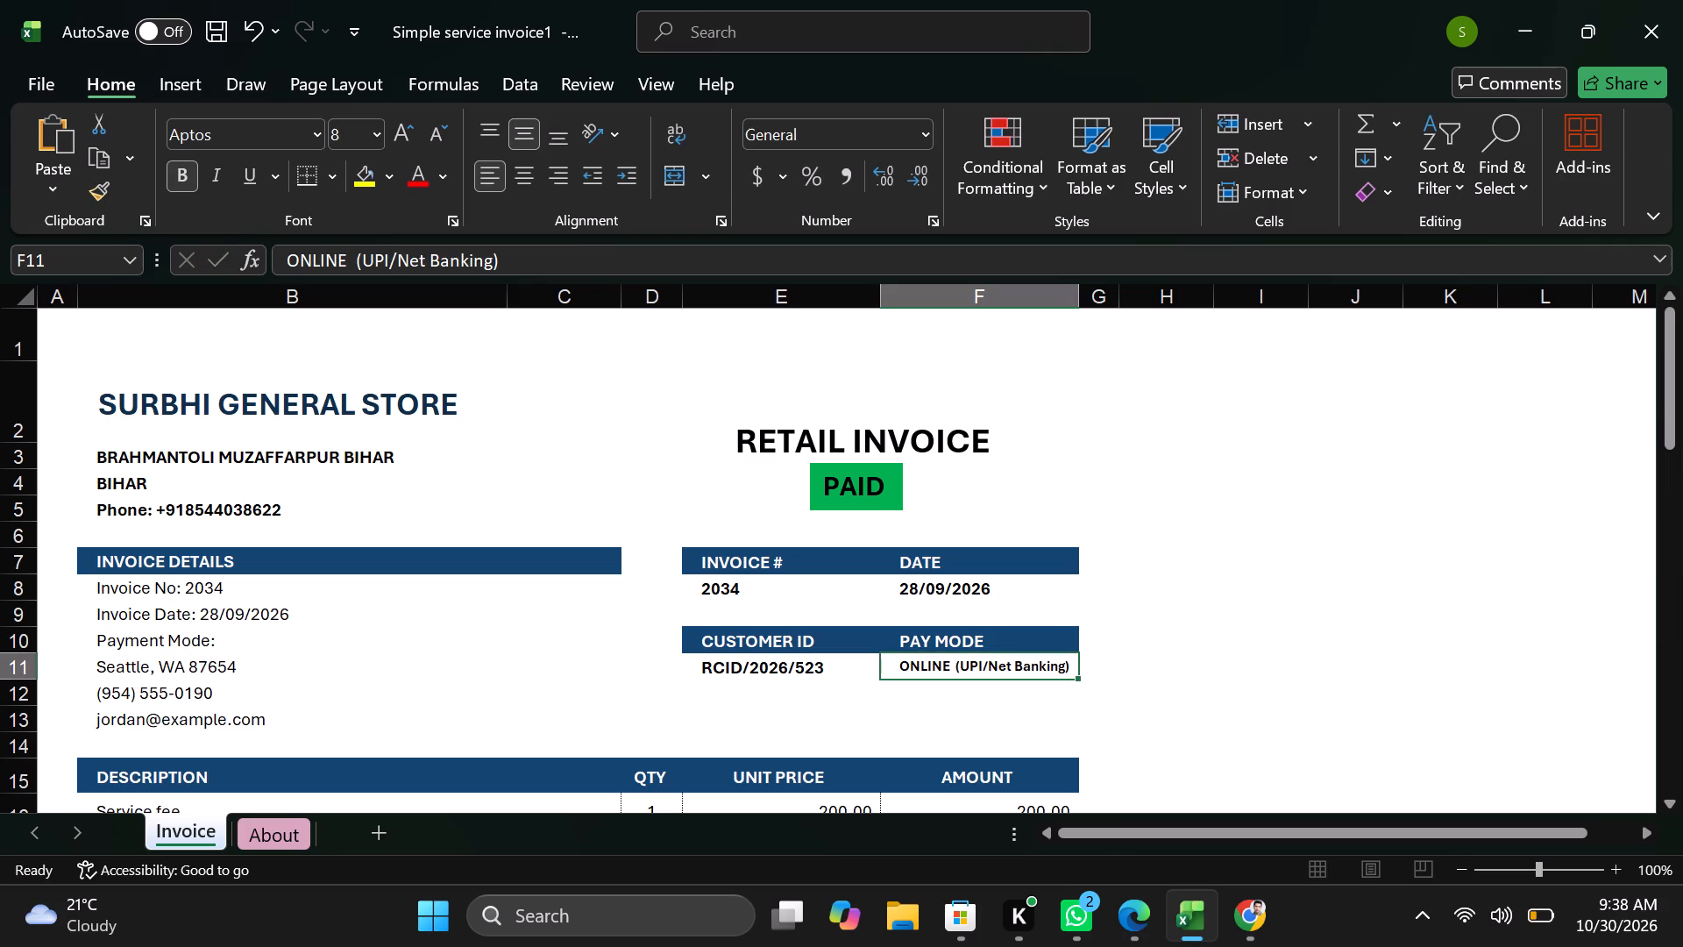
key("ctrl+c")
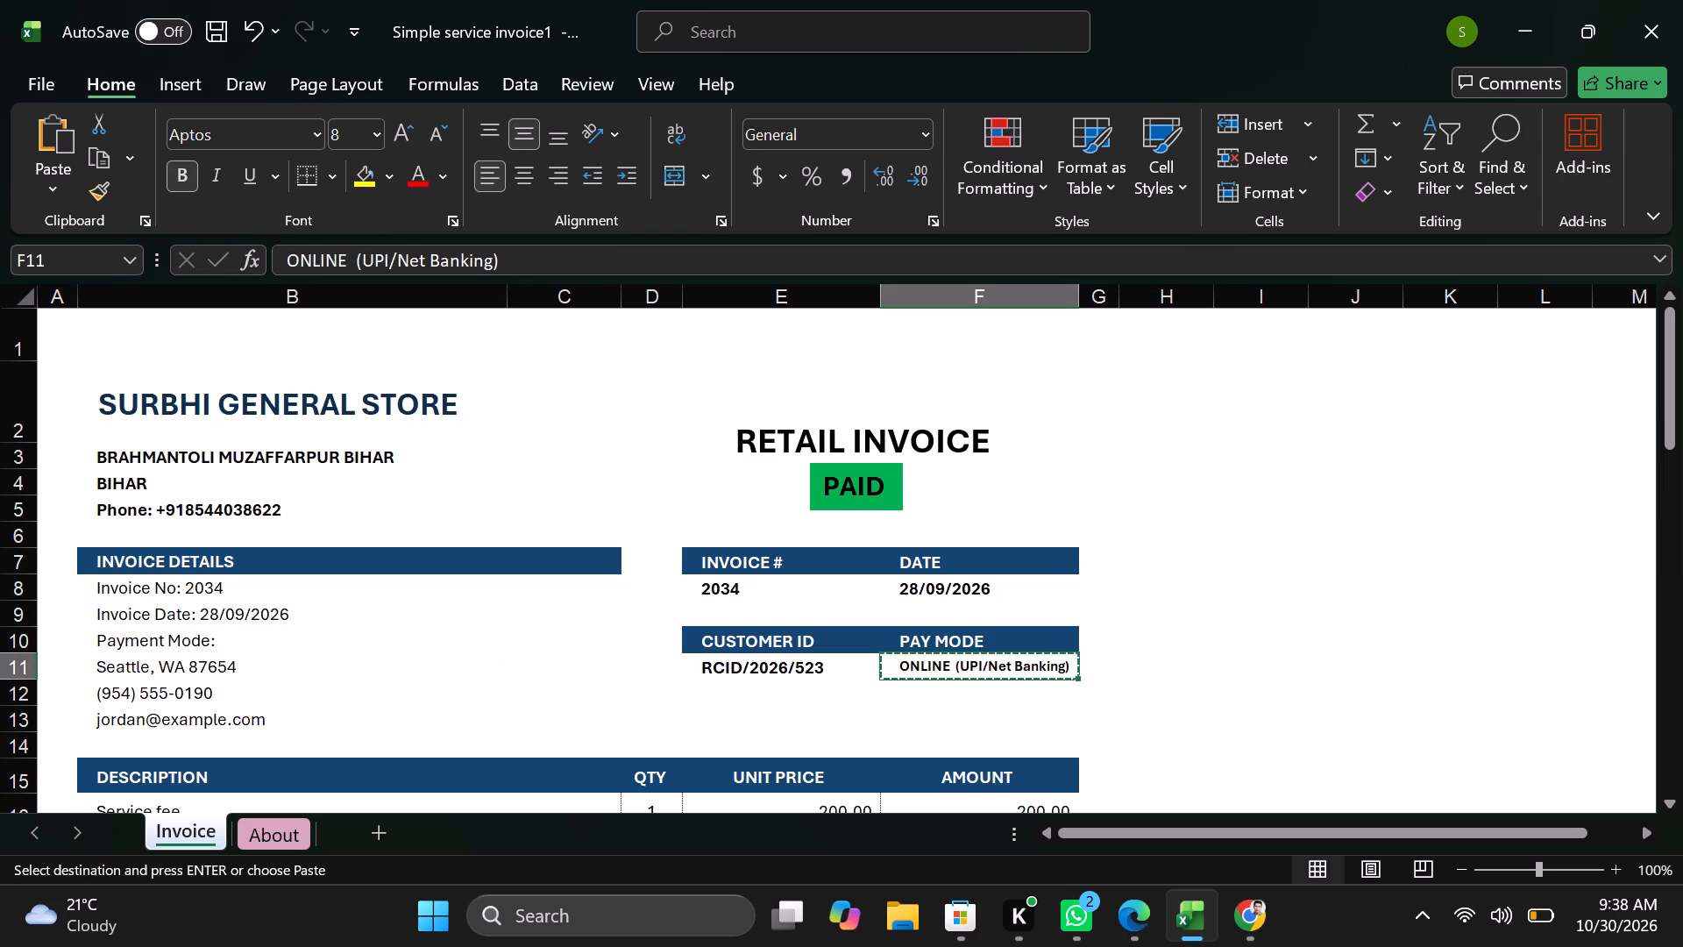
left_click(228, 635)
double_click(237, 637)
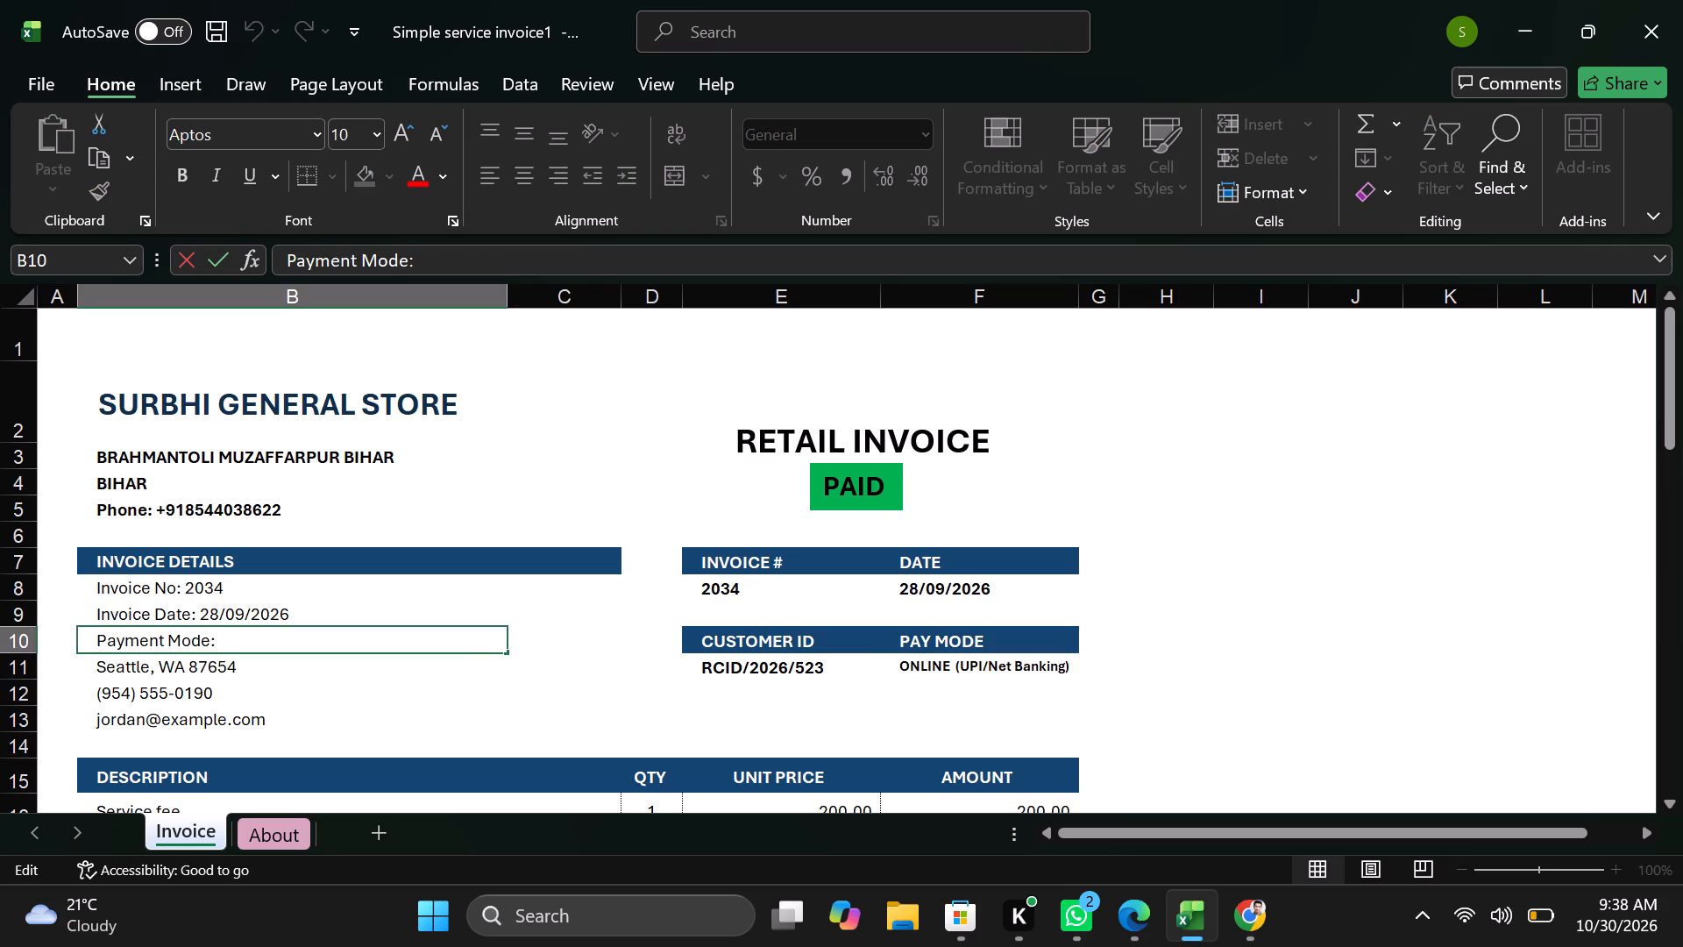
key("space")
key("ctrl+v")
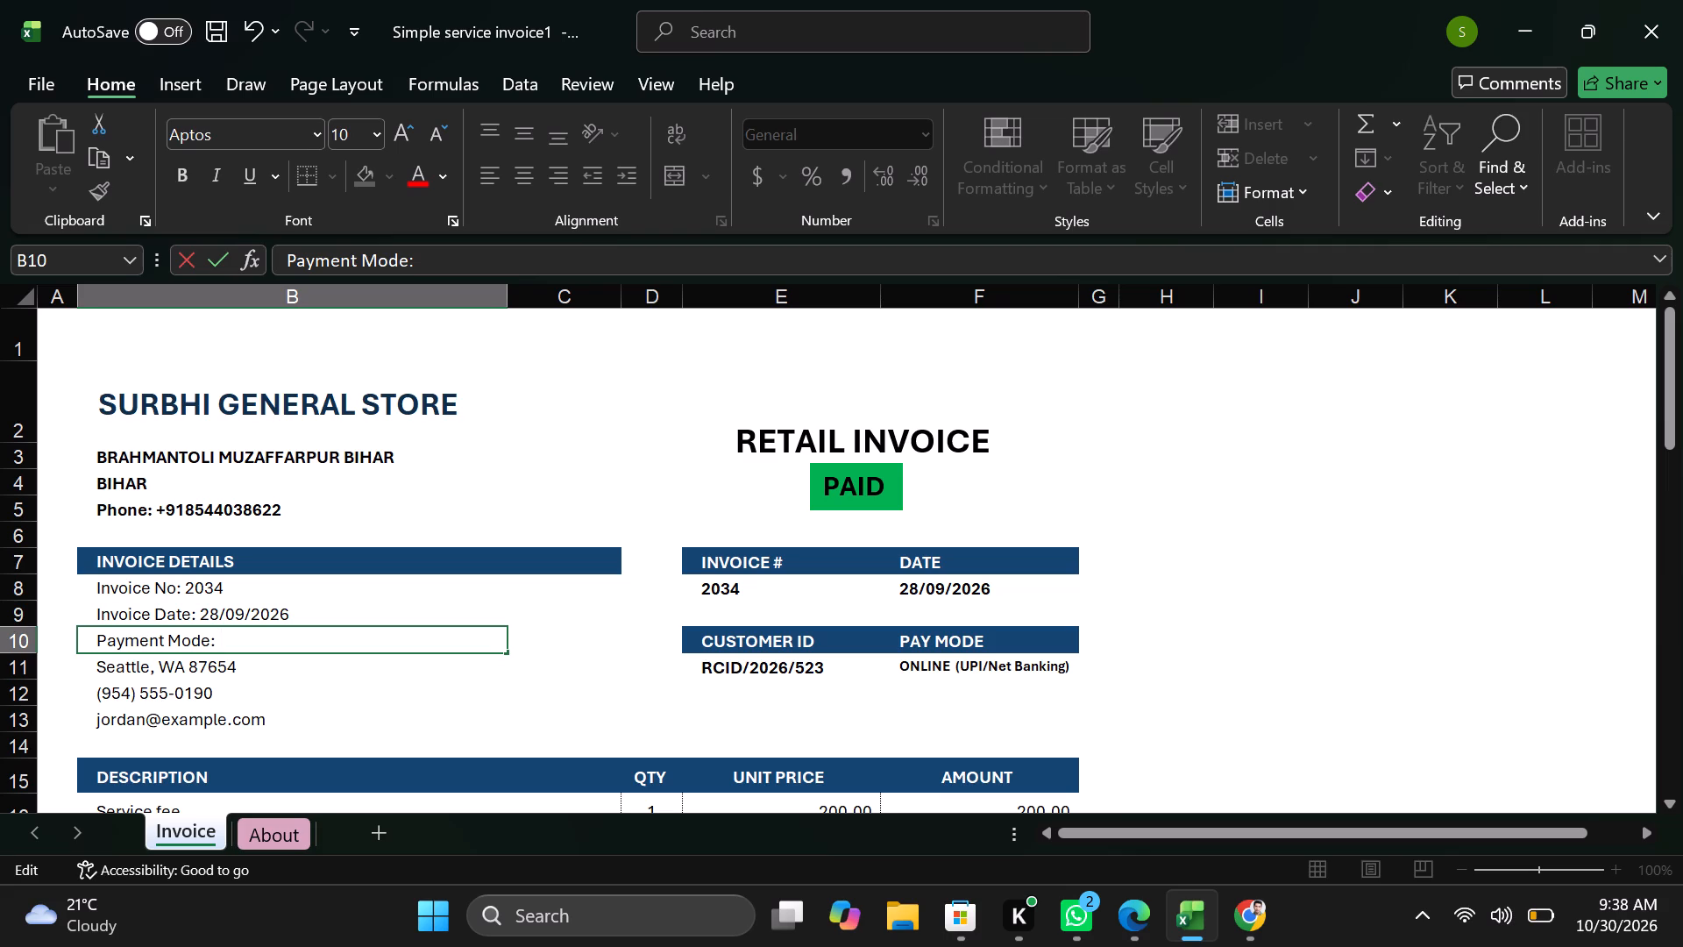
type("On")
type("line")
key("space")
key("shift+parenleft")
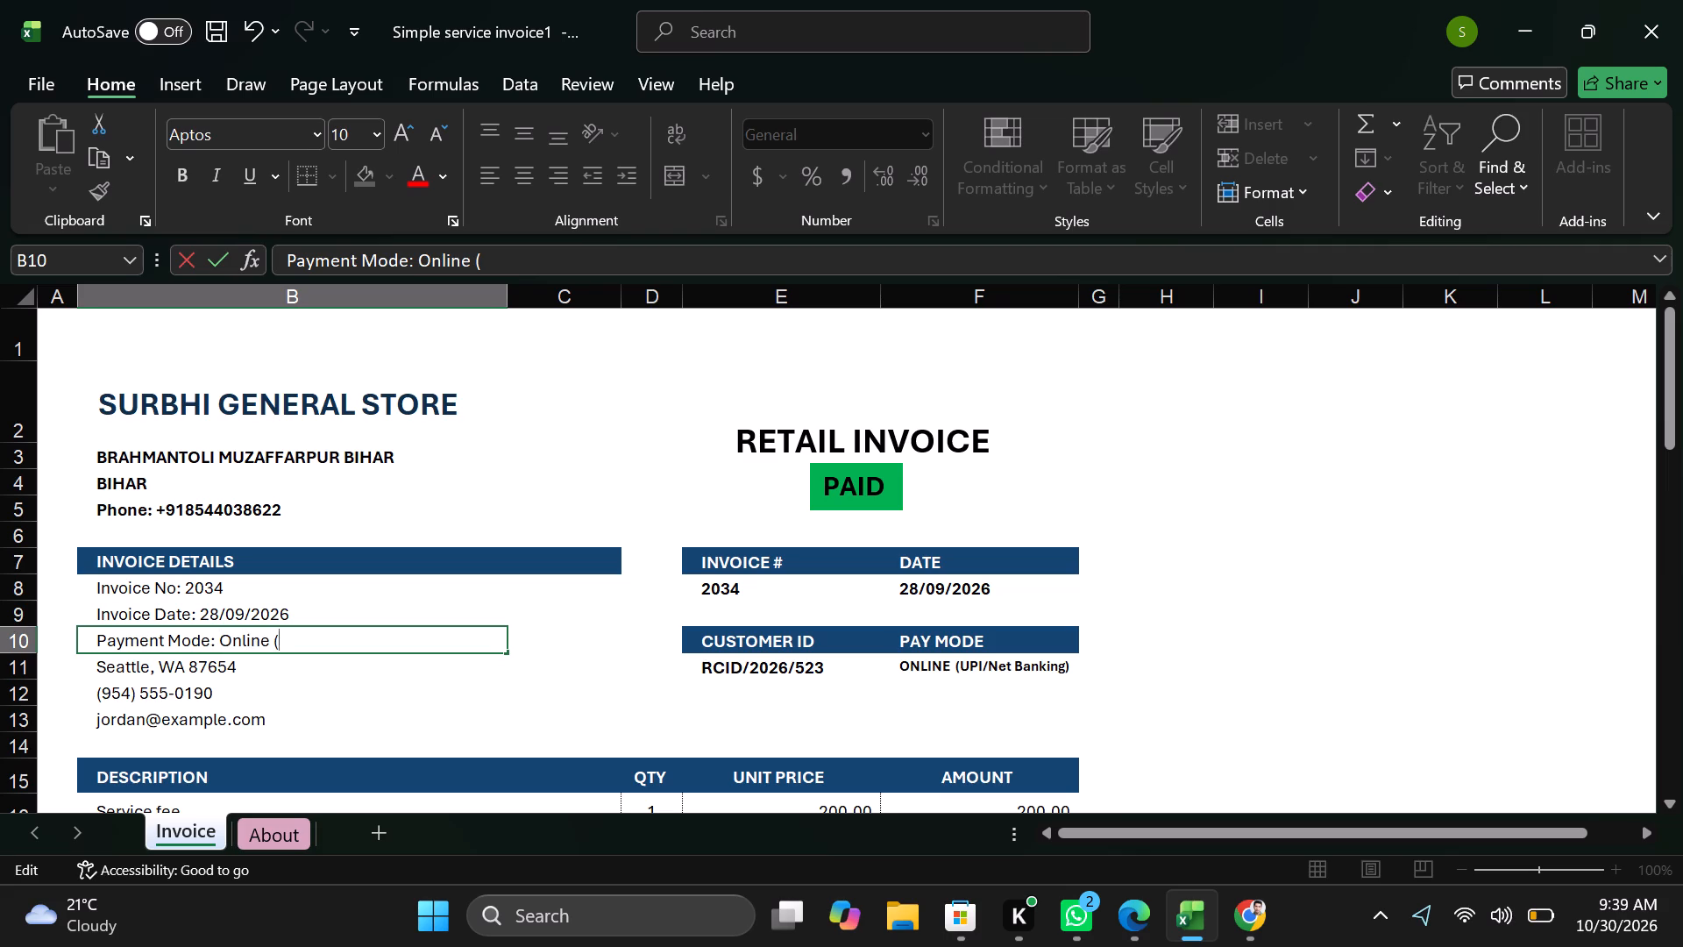
type("UPI")
type("/NET")
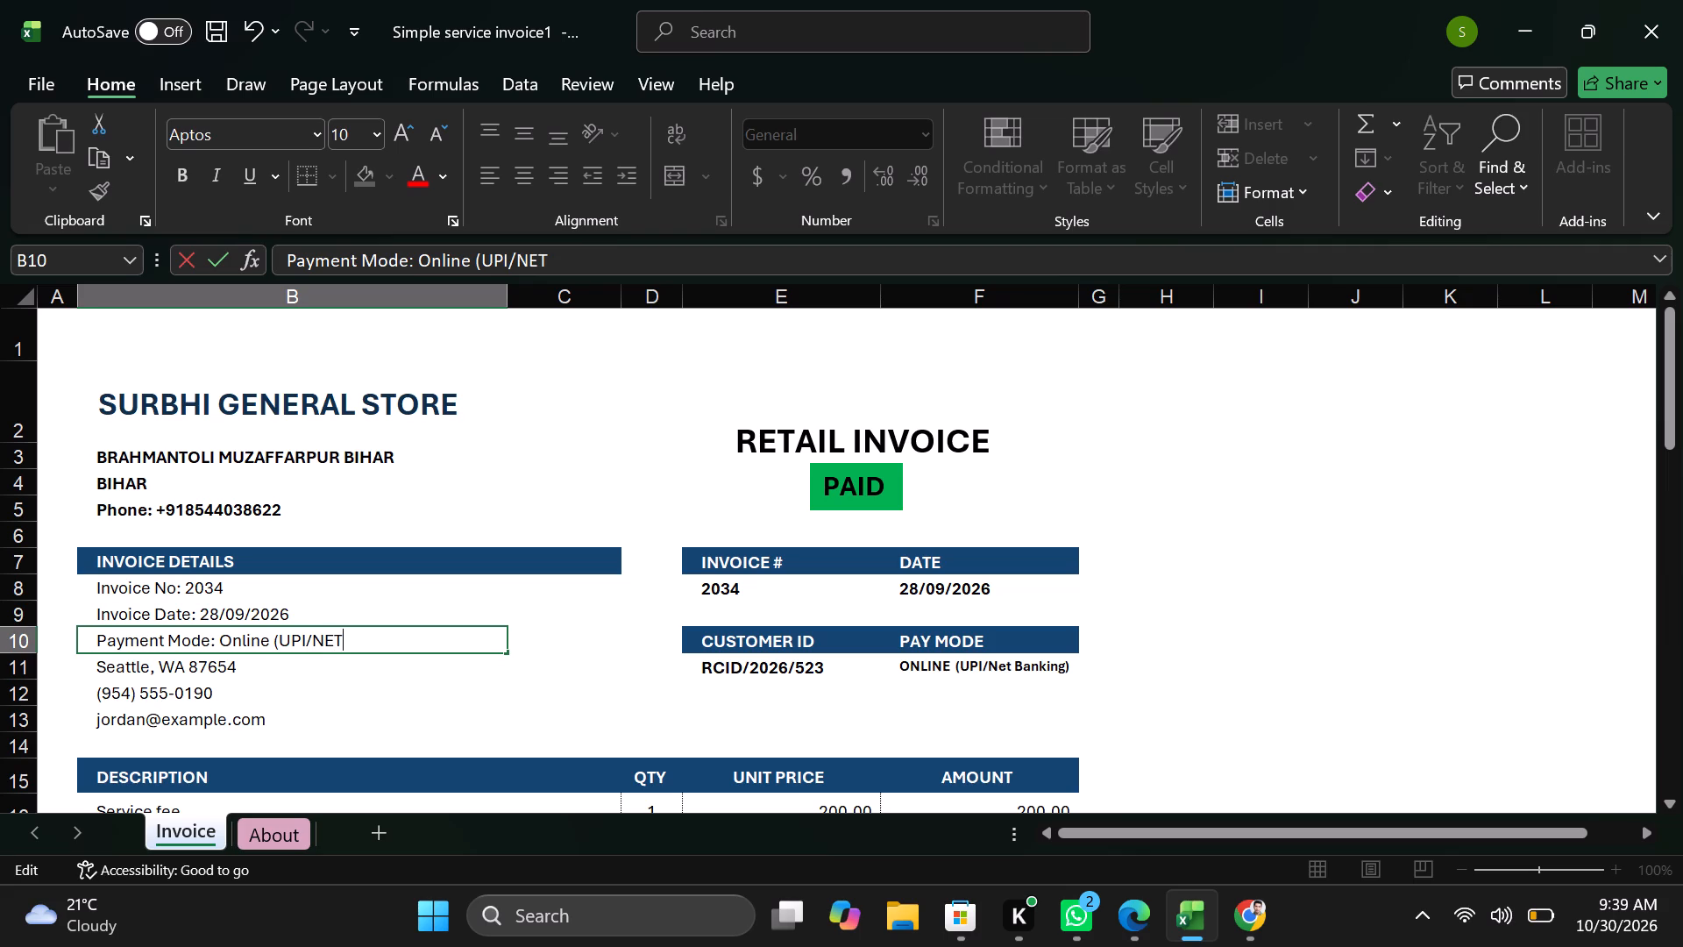
key("BackSpace")
key("BackSpace")
type("et")
type("banking")
key("shift+parenright")
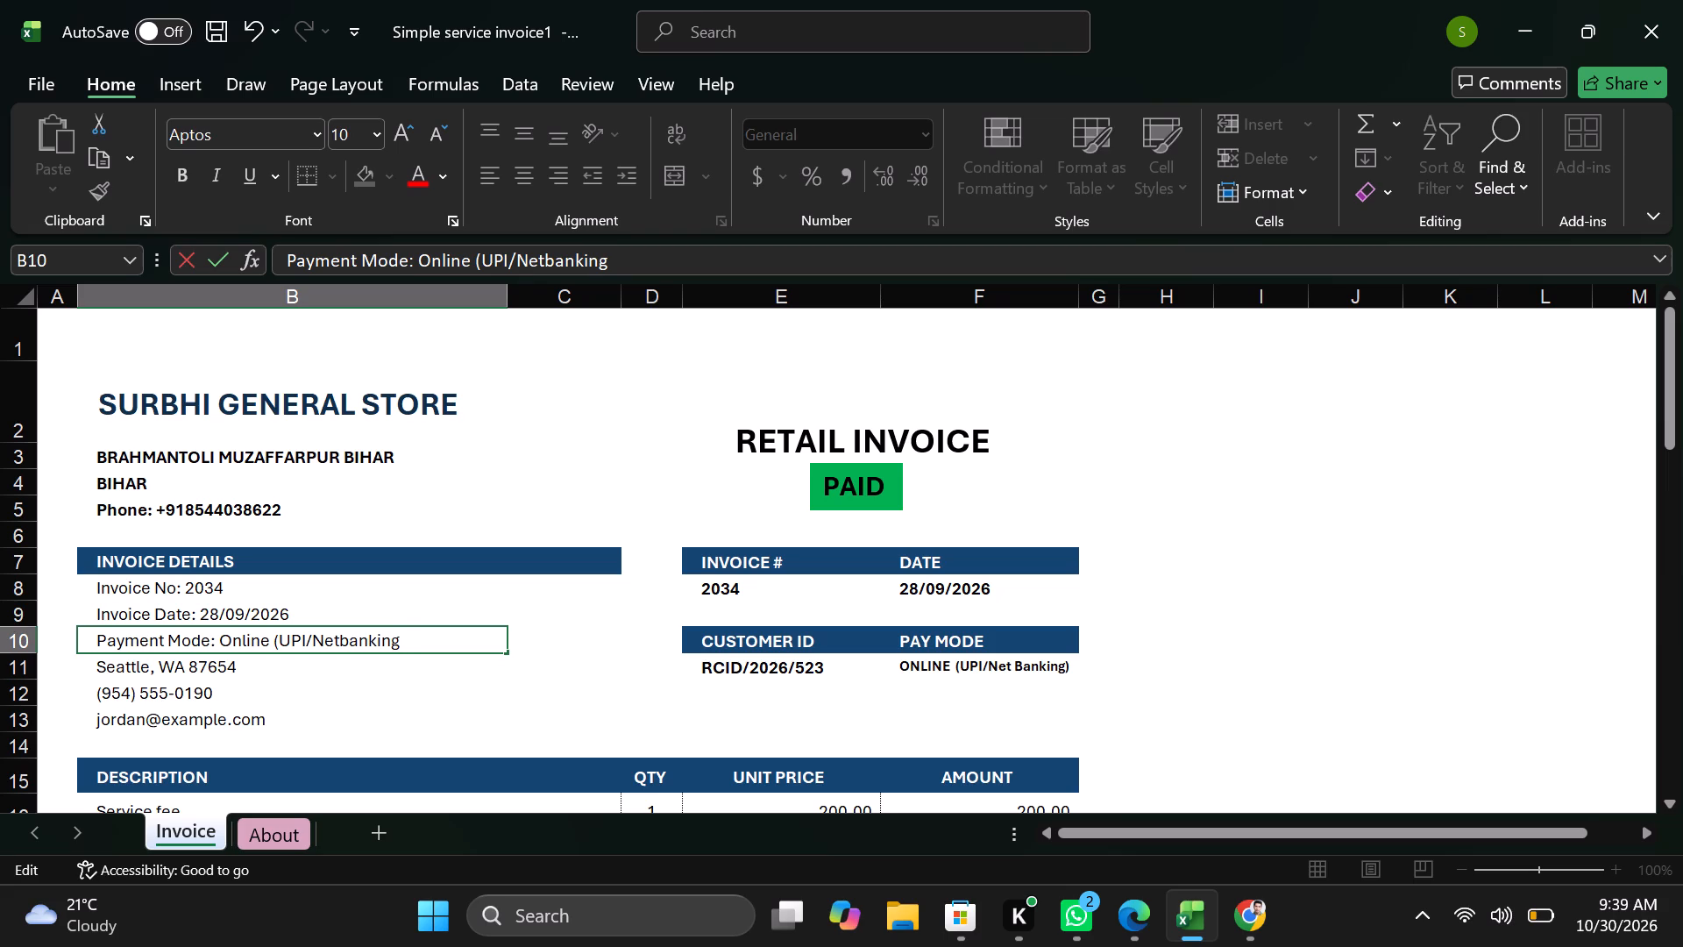
Replace the city line below Payment Mode under INVOICE DETAILS with the label "Transaction Id".
left_click(224, 679)
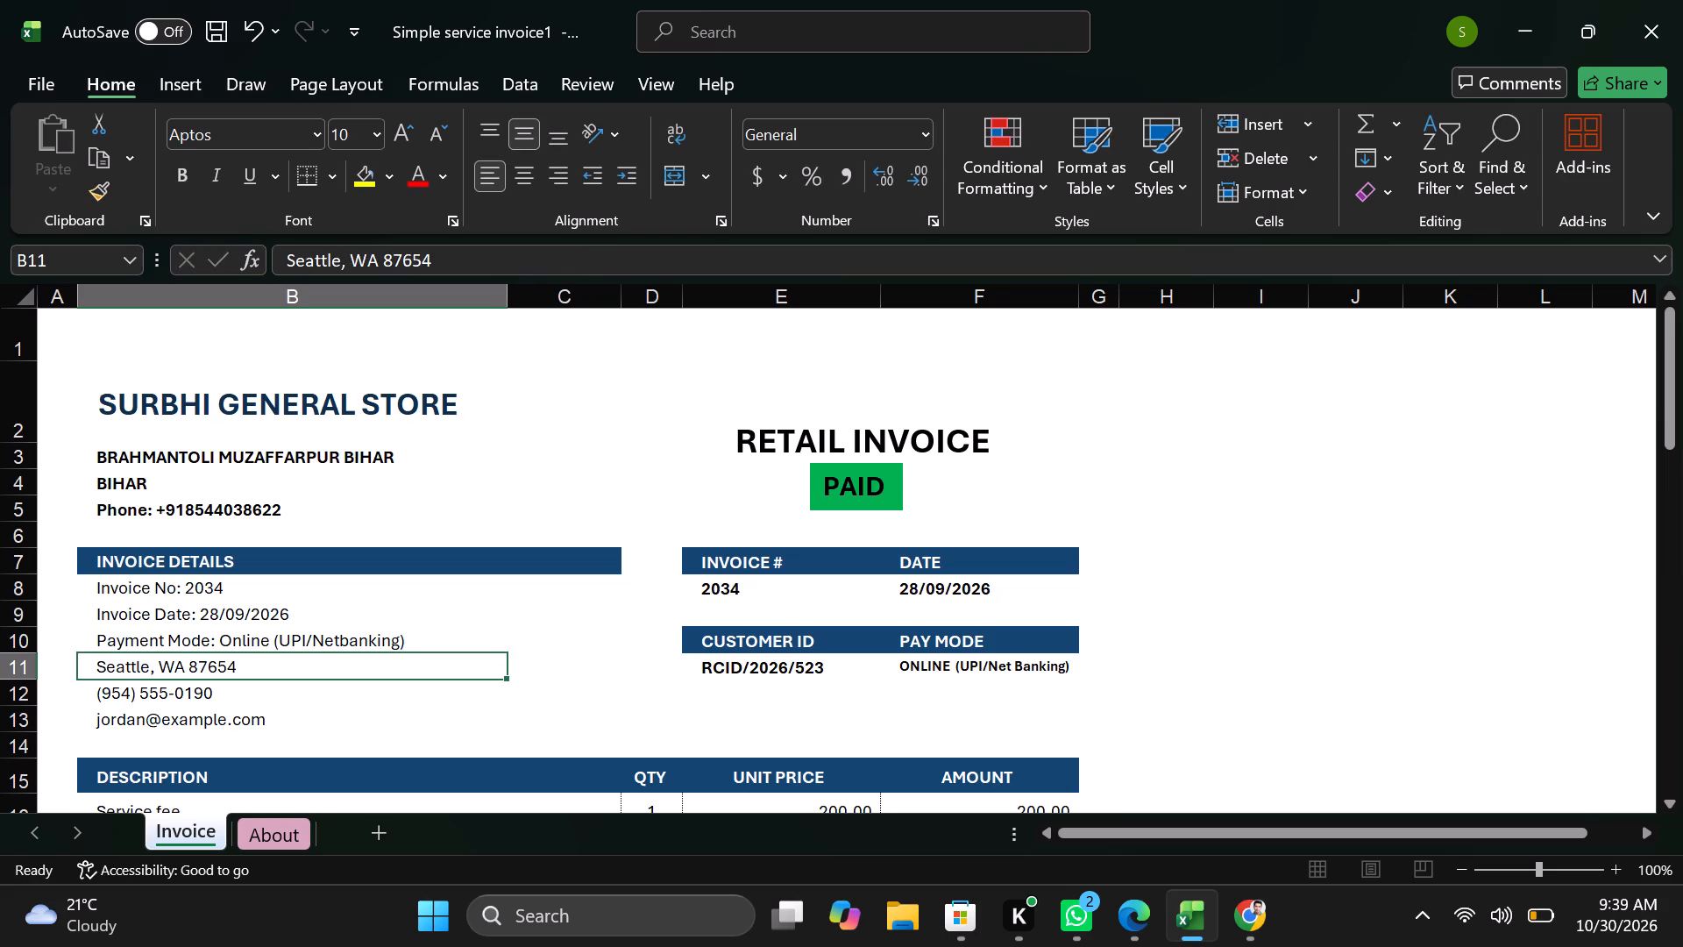
key("BackSpace")
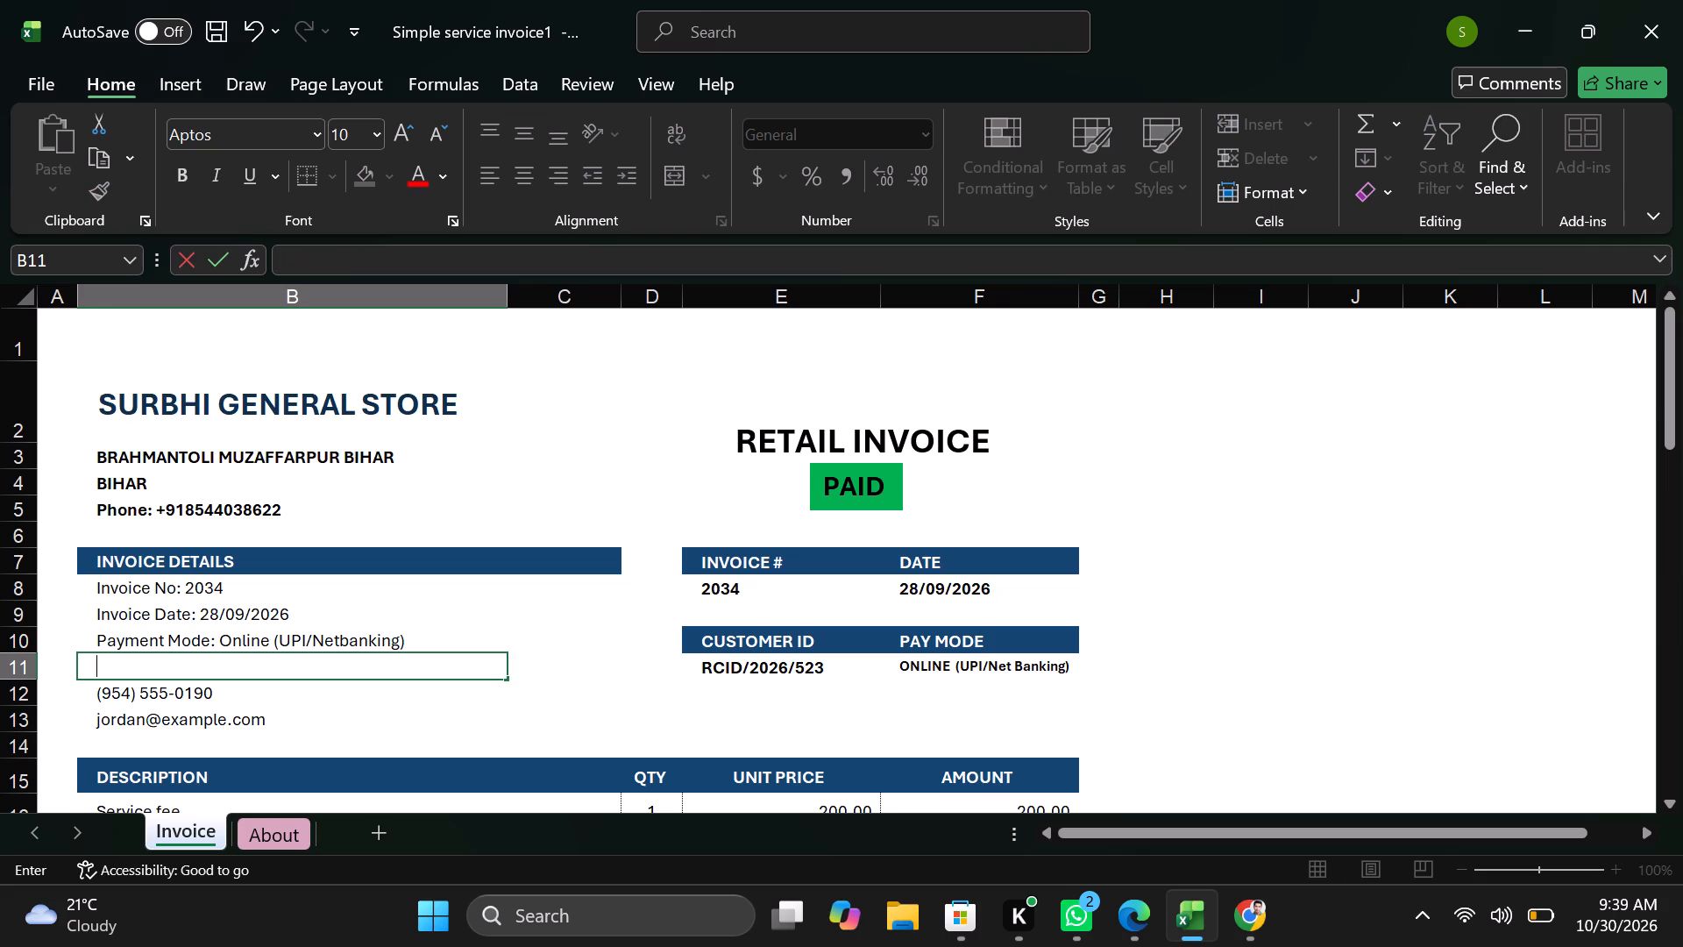
type("Tr")
key("a")
type("nsactio")
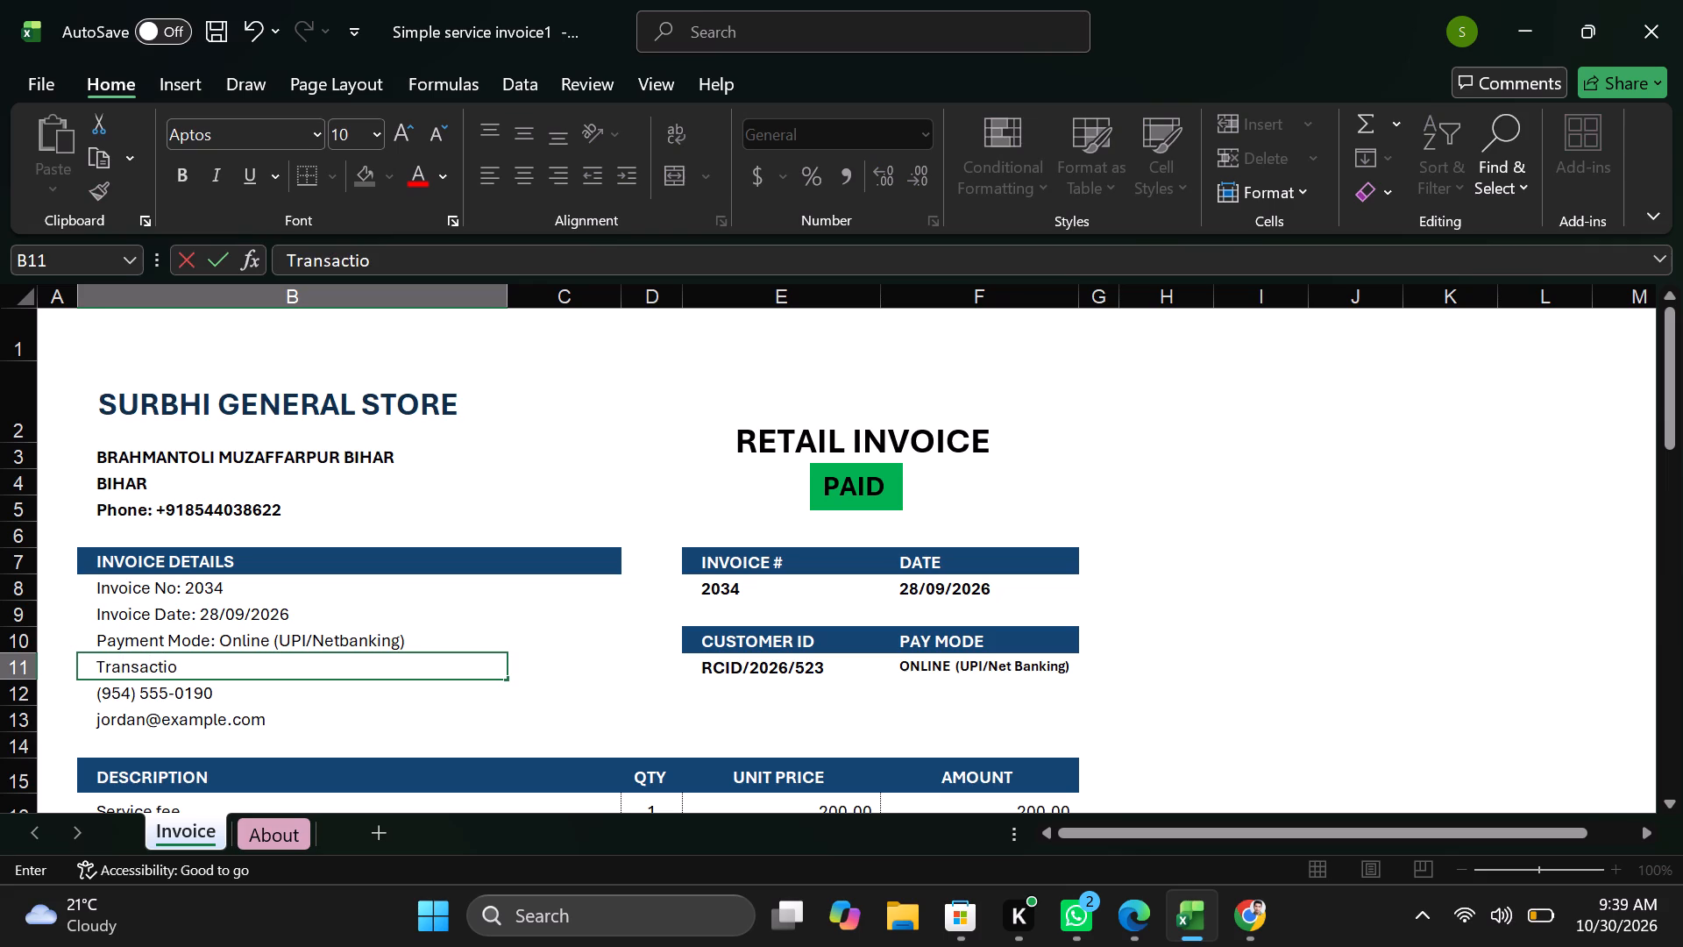
type("n")
key("space")
type("Id")
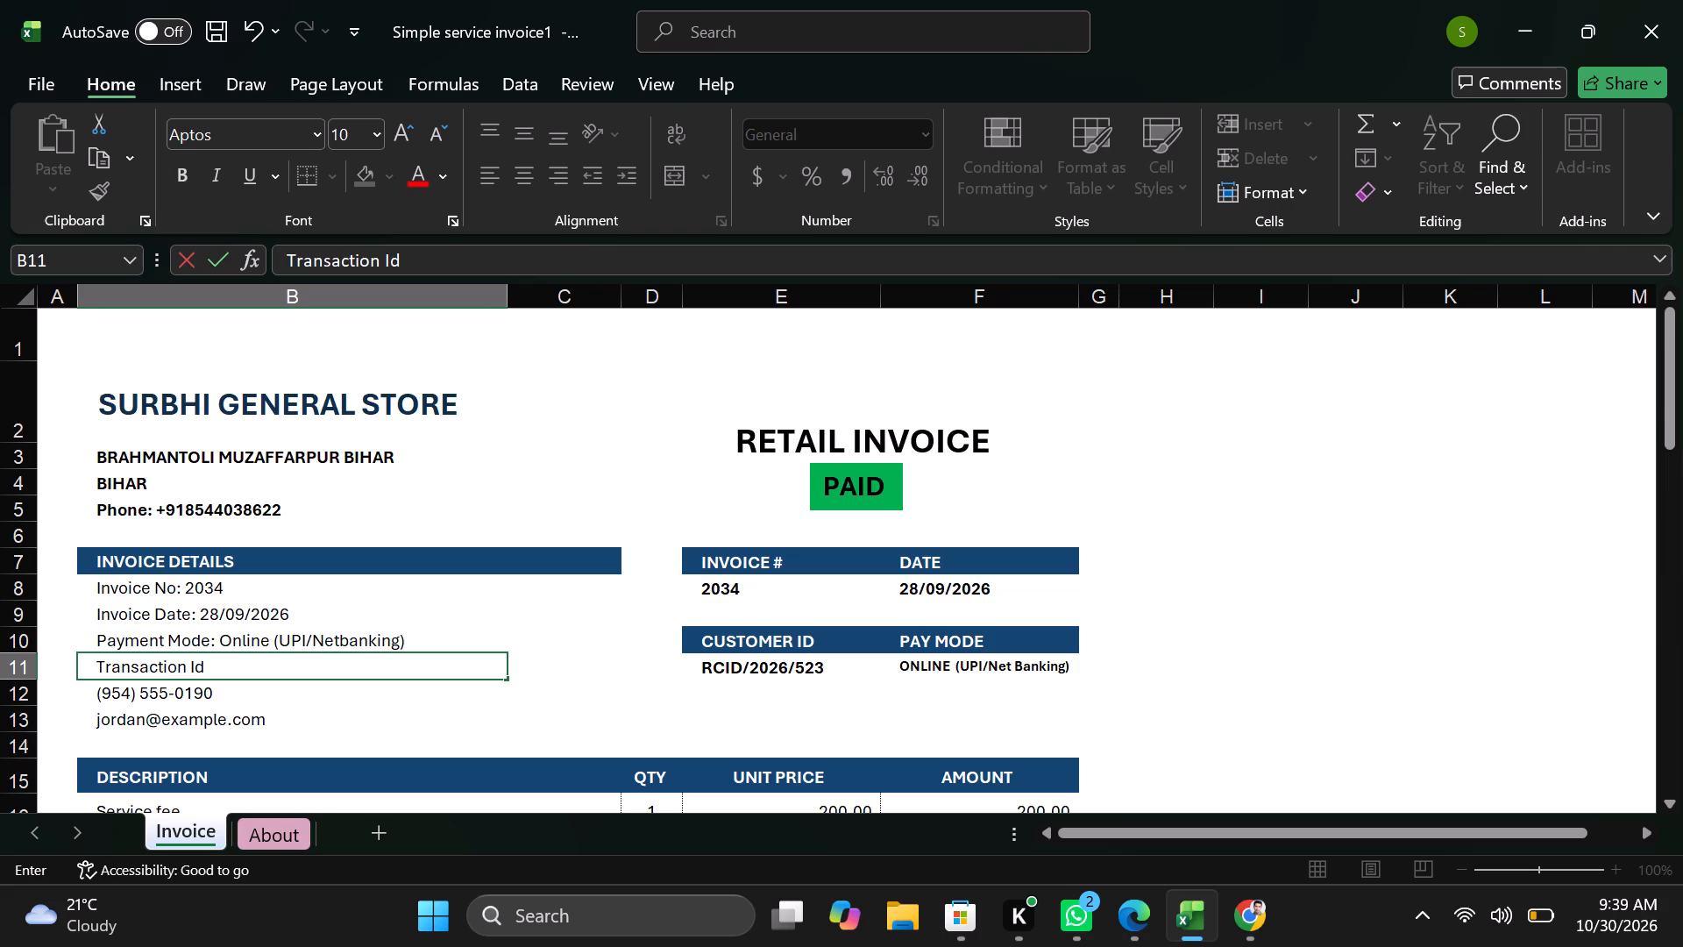
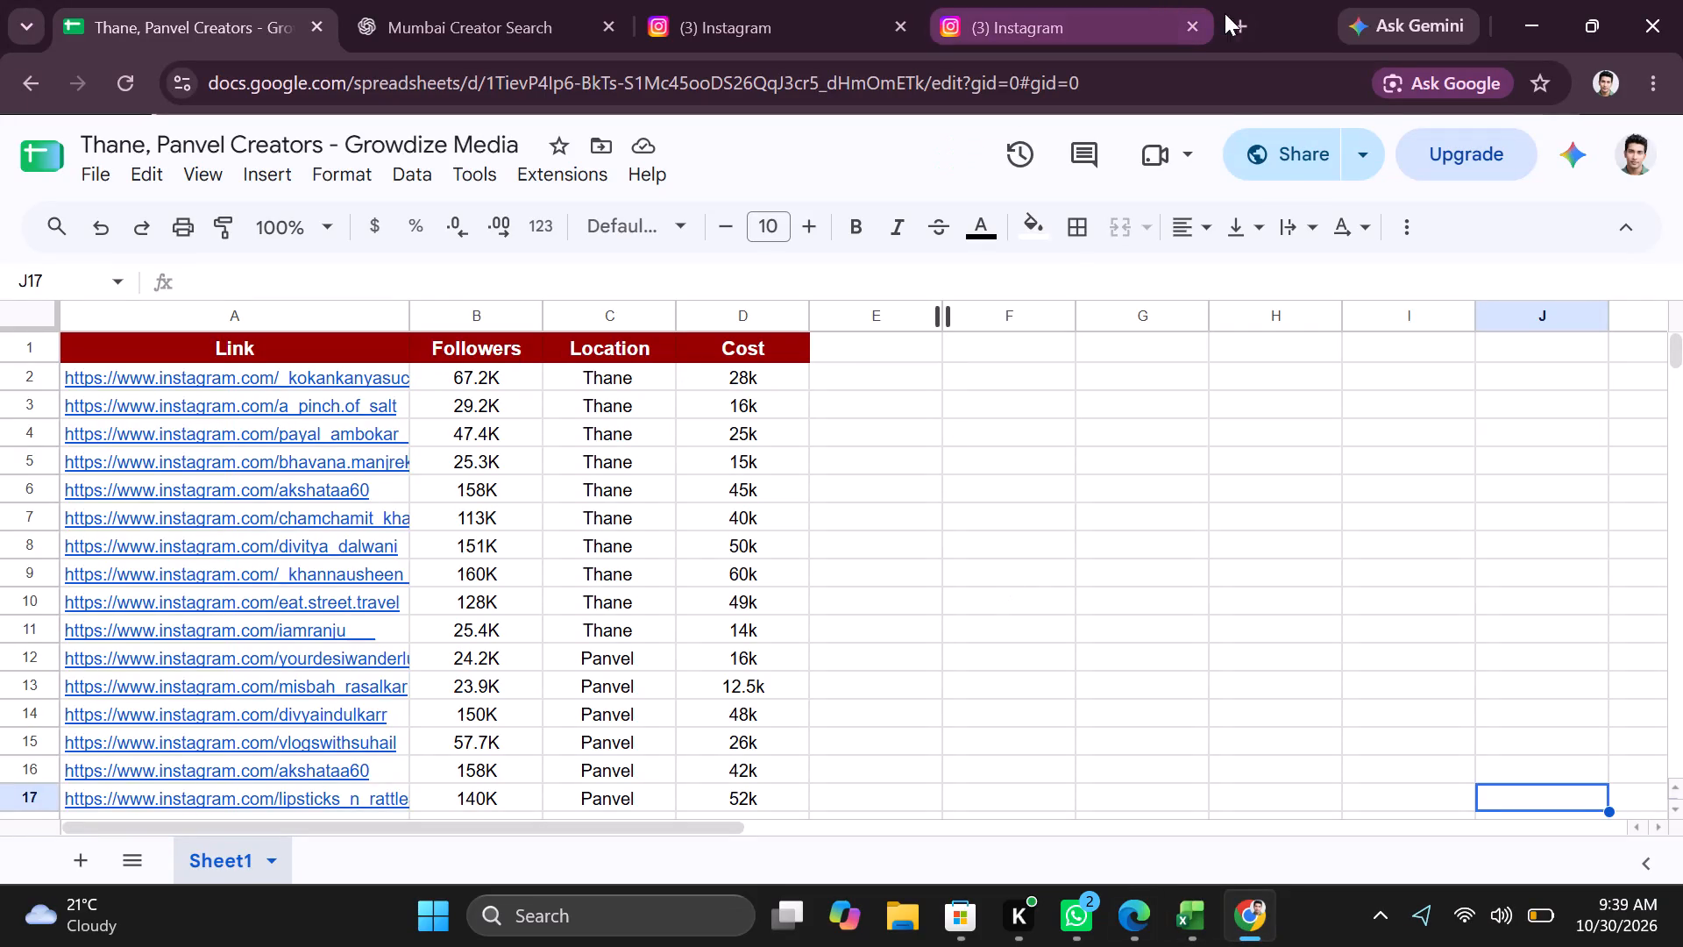
In Chrome, close the two Instagram tabs and the Mumbai Creator Search tab, and open a new blank tab.
left_click(1197, 22)
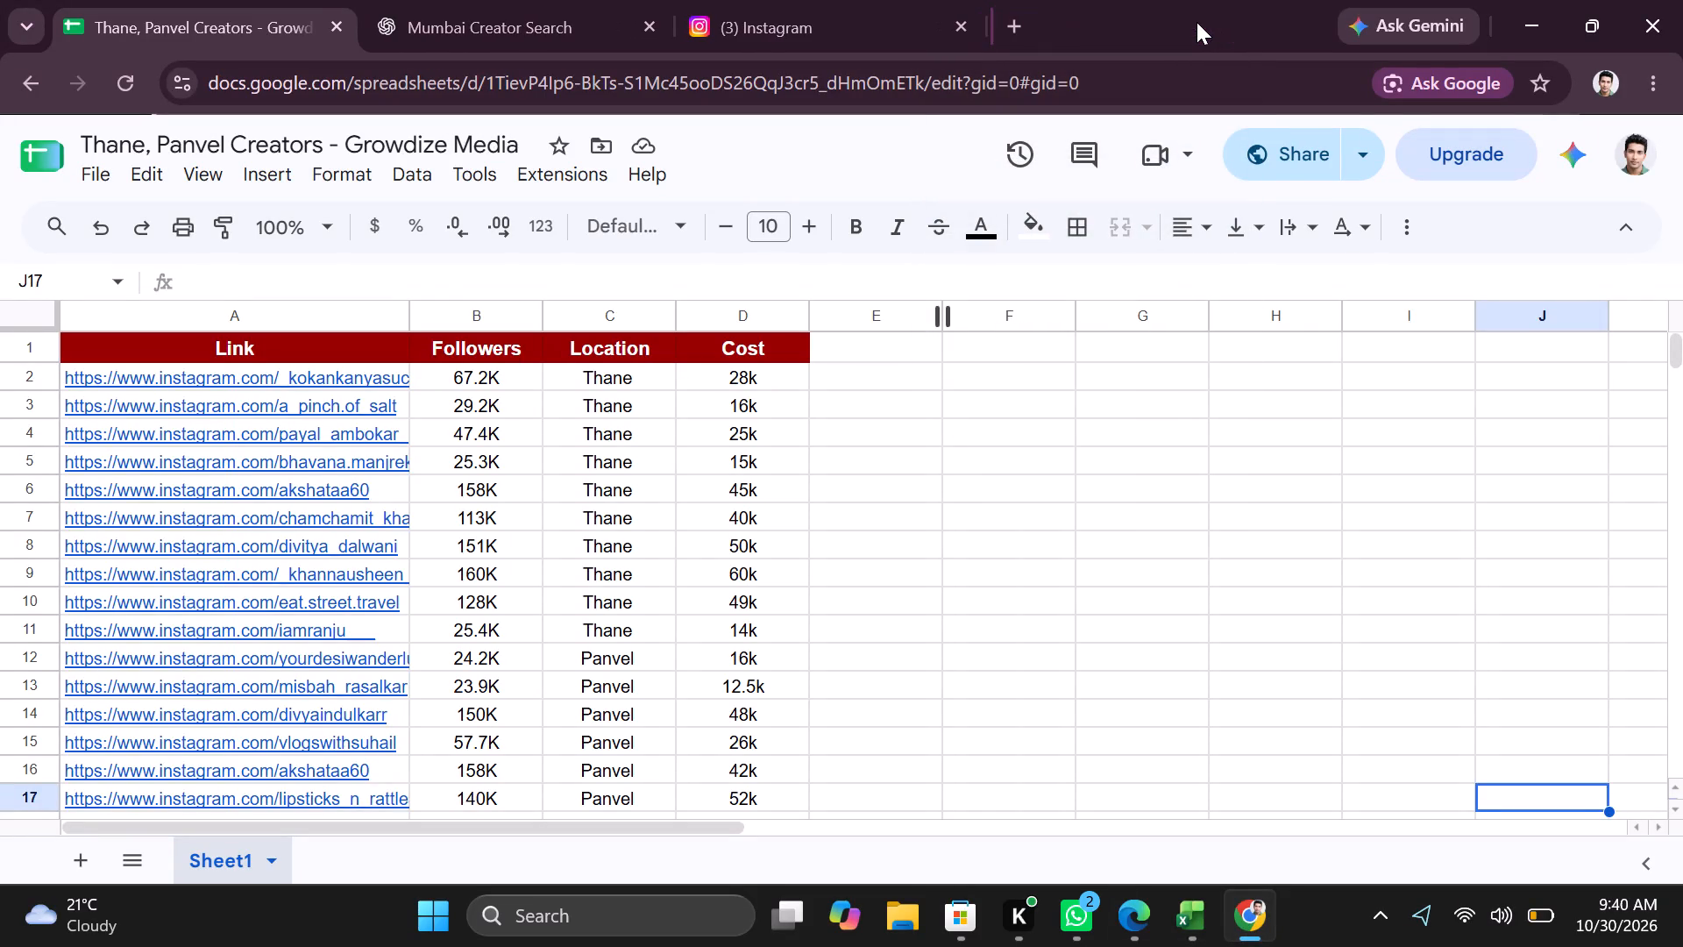
left_click(970, 17)
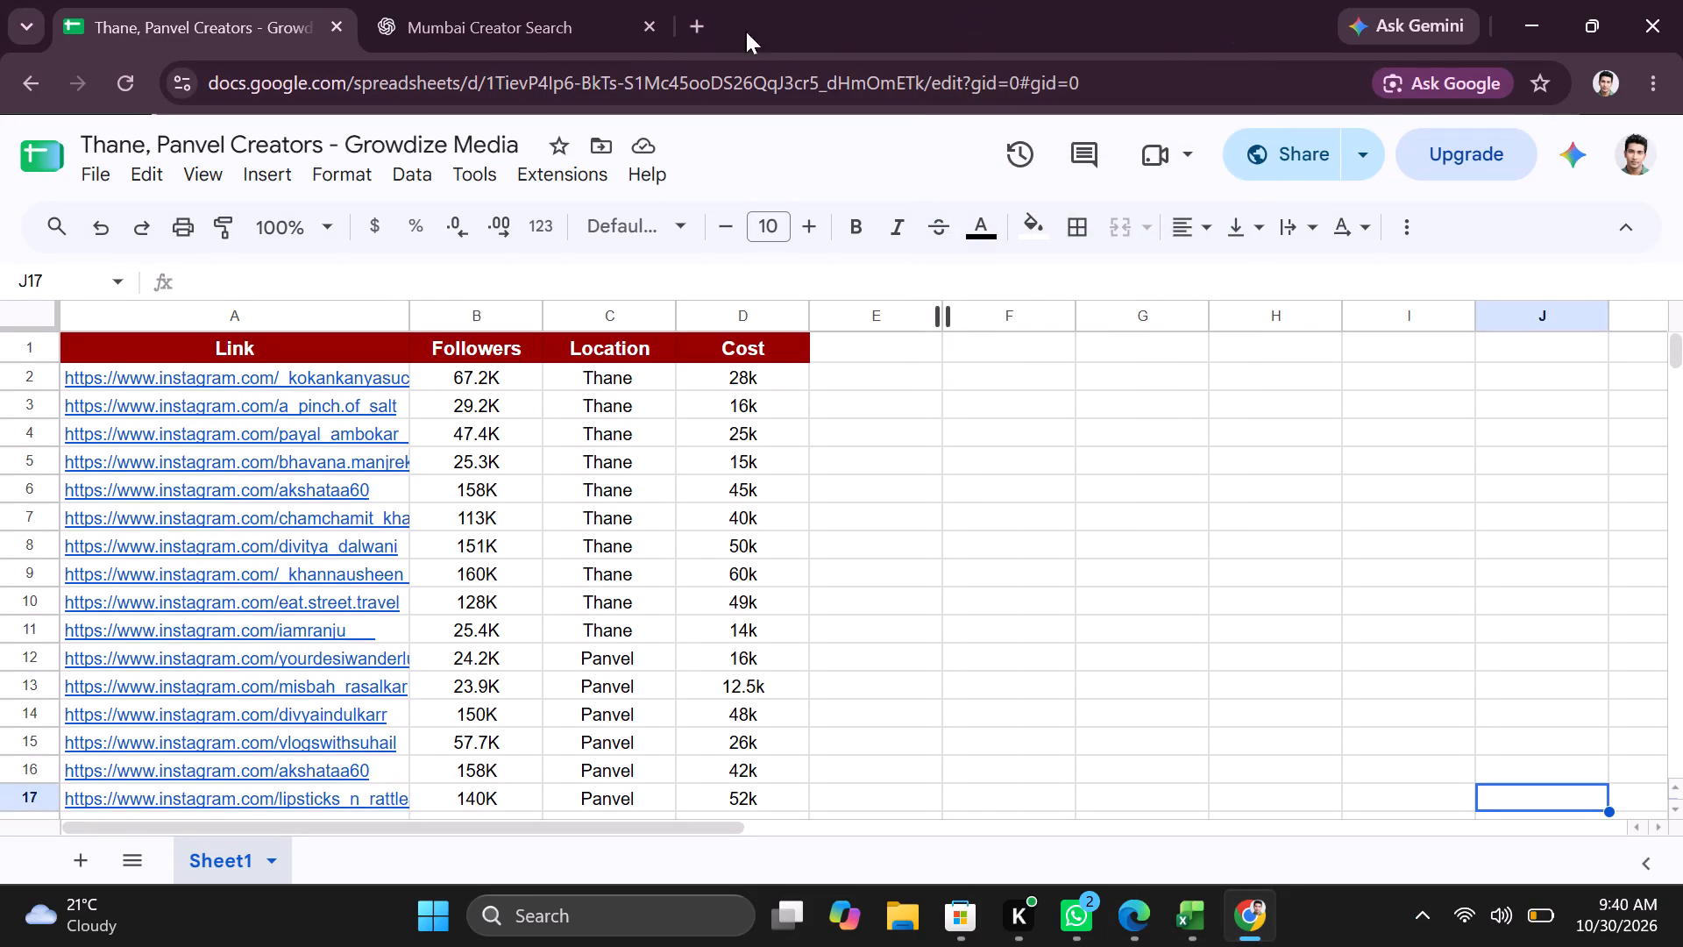
left_click(687, 24)
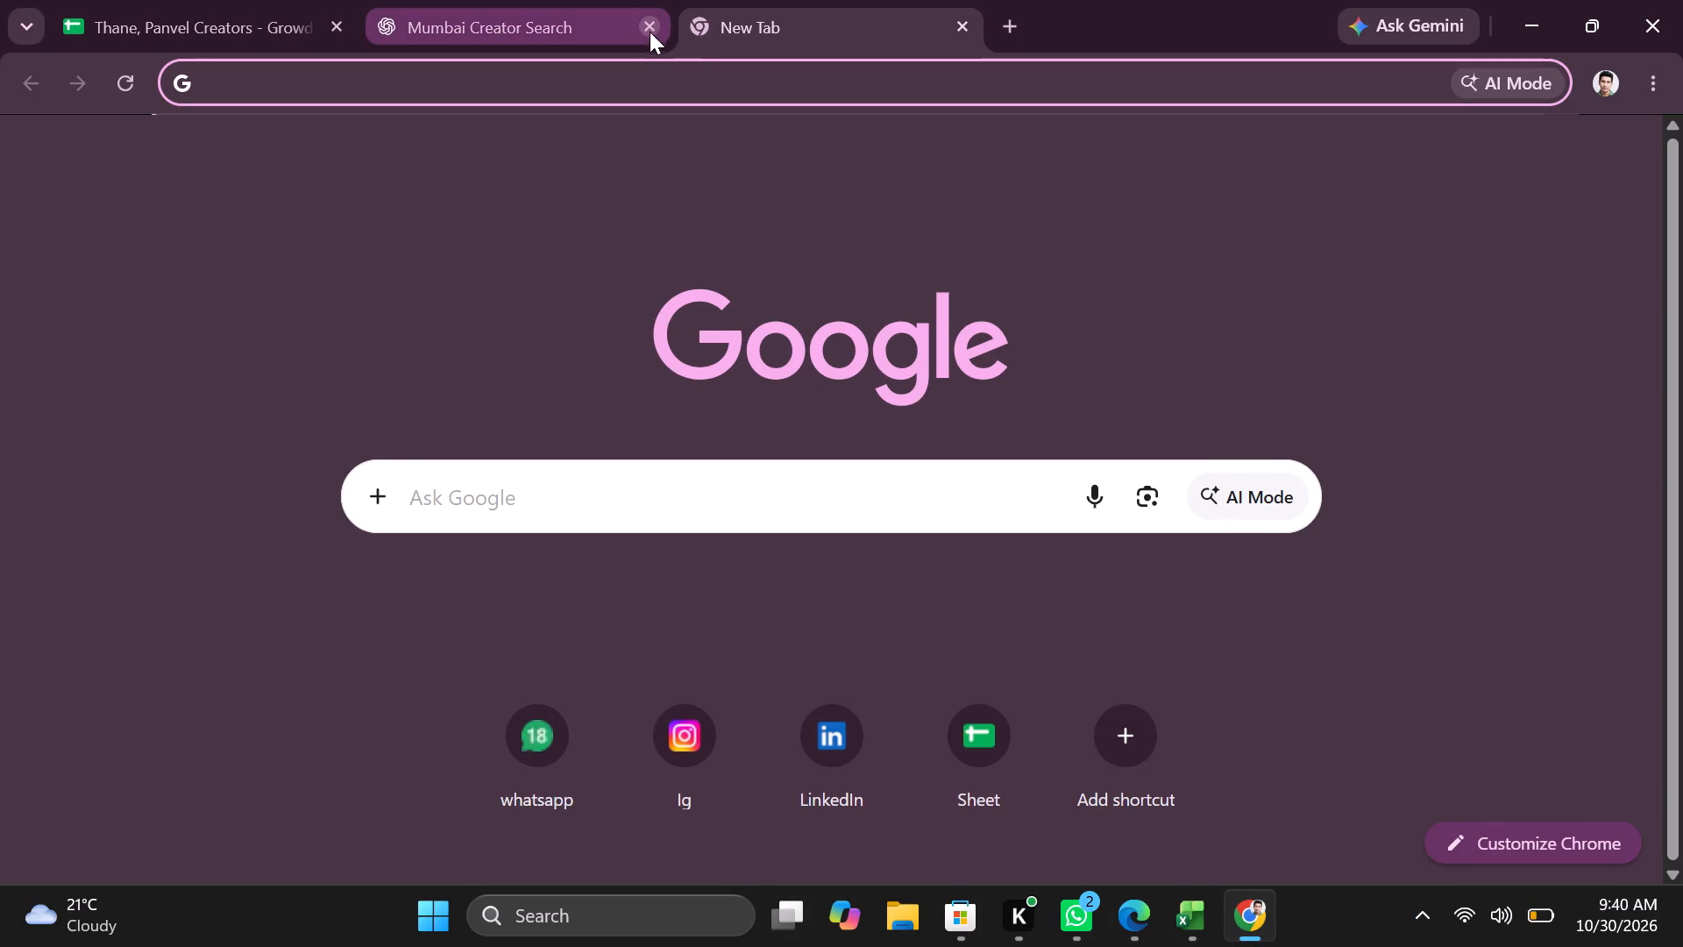
left_click(645, 27)
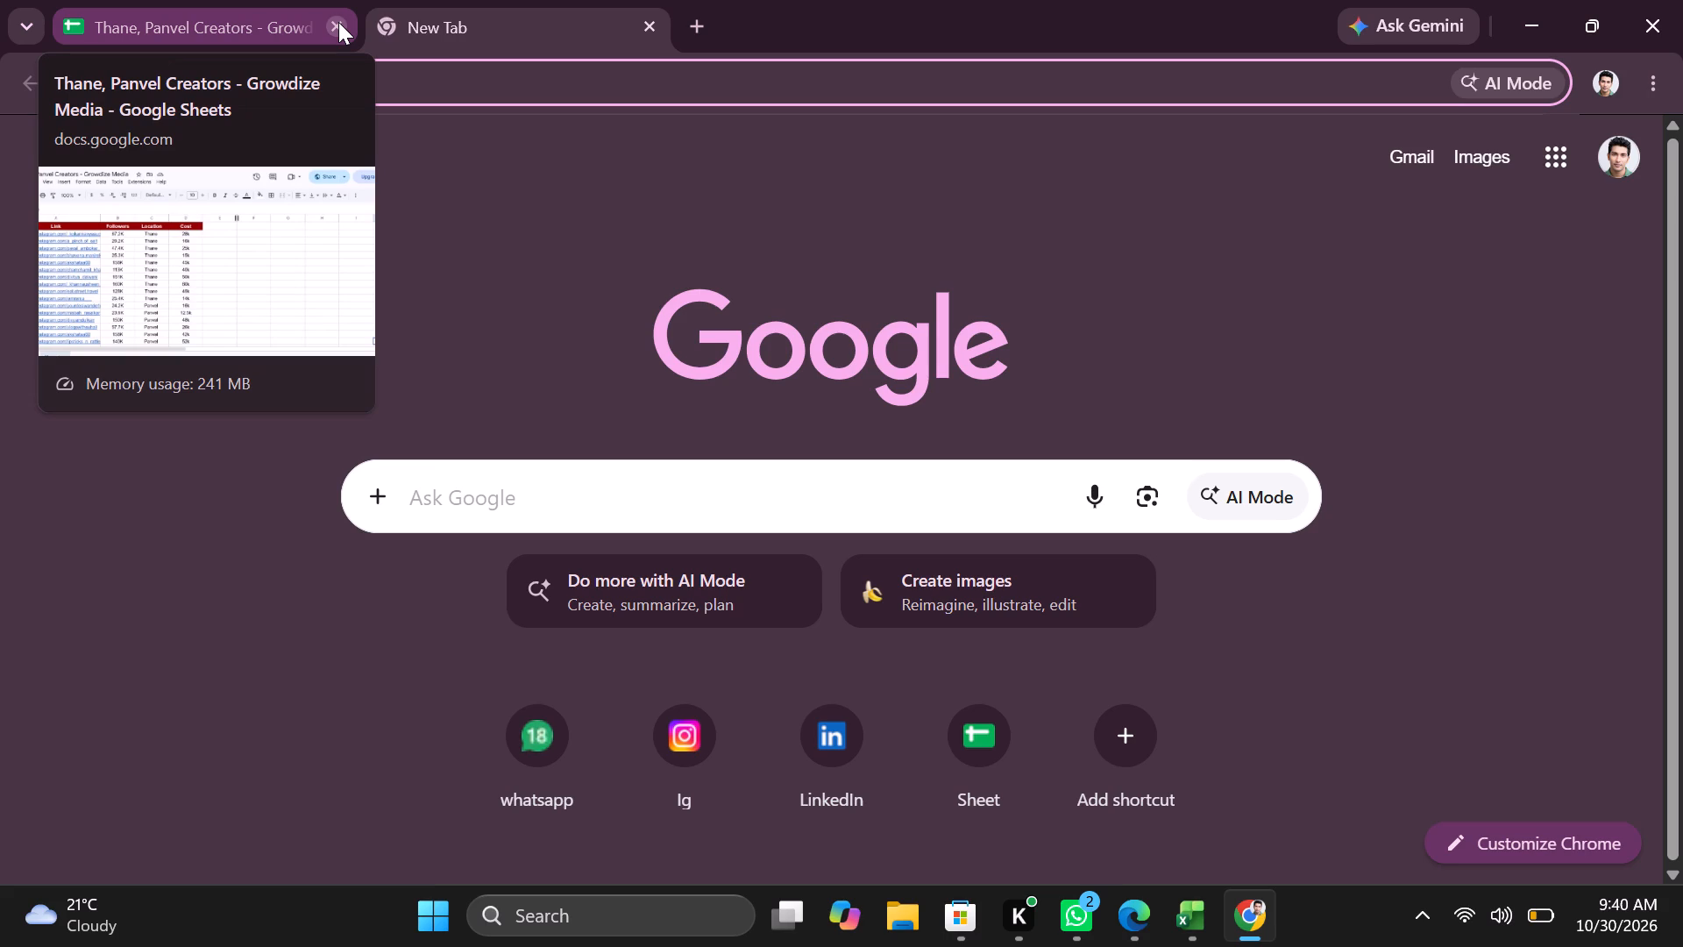
Close the Thane, Panvel Creators Google Sheets tab, keeping the blank new tab open.
left_click(338, 22)
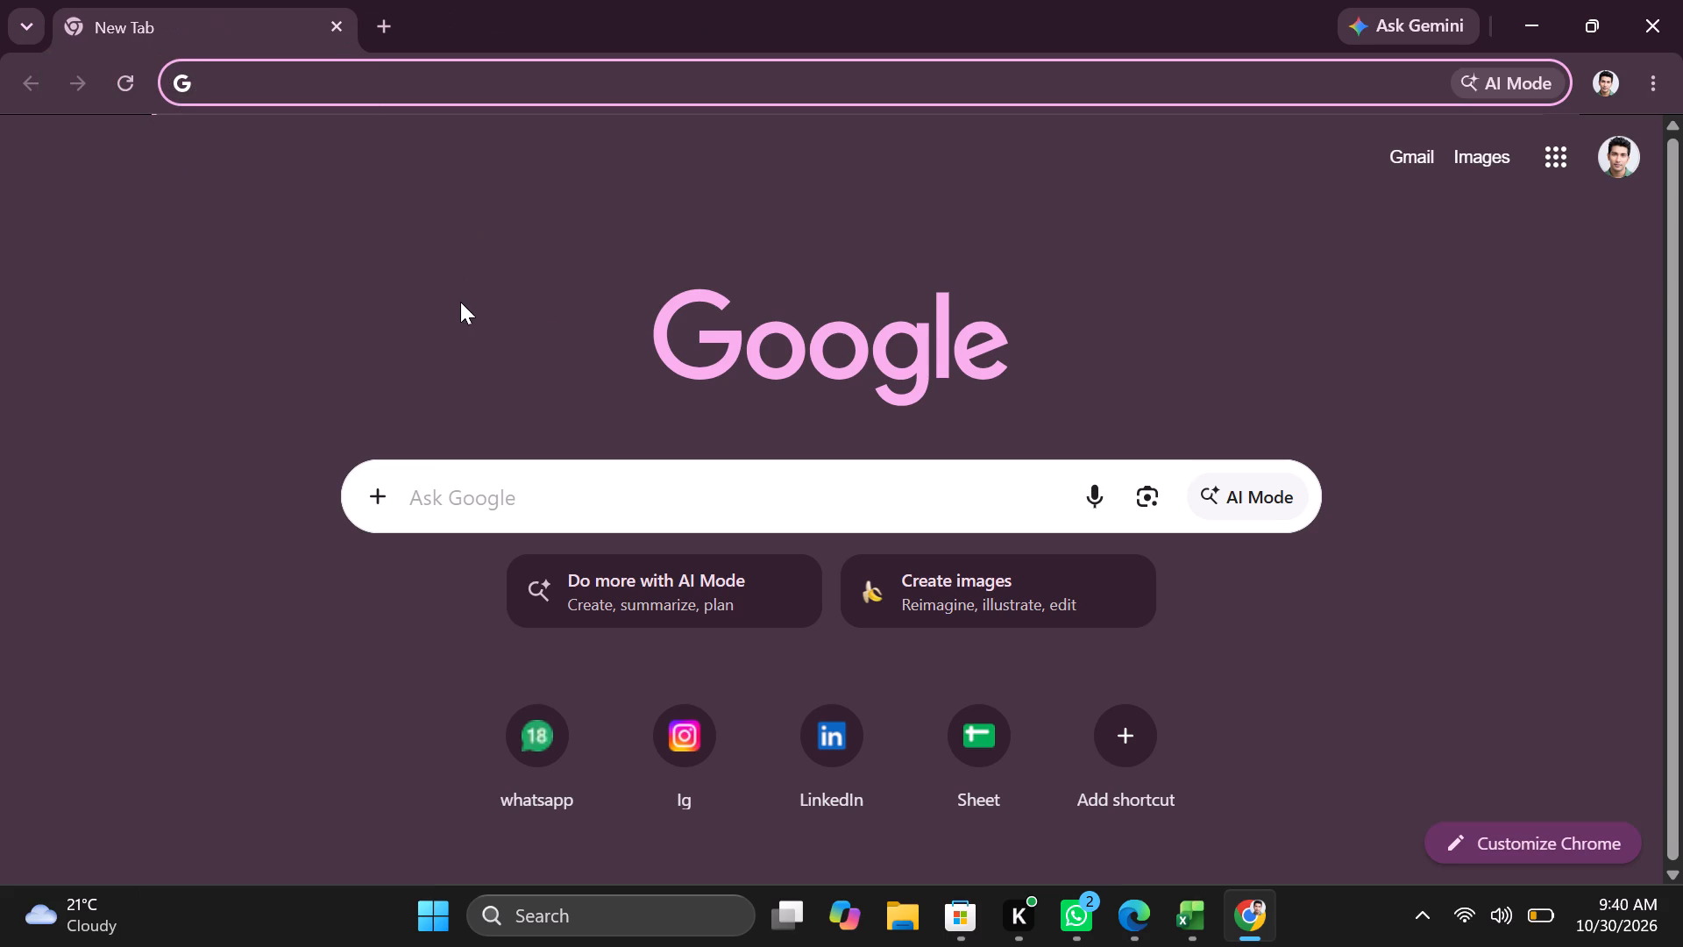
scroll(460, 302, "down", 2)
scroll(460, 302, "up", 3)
Dismiss the energy saver notification and activate the blank tab's address bar for a new search or address.
left_click(467, 75)
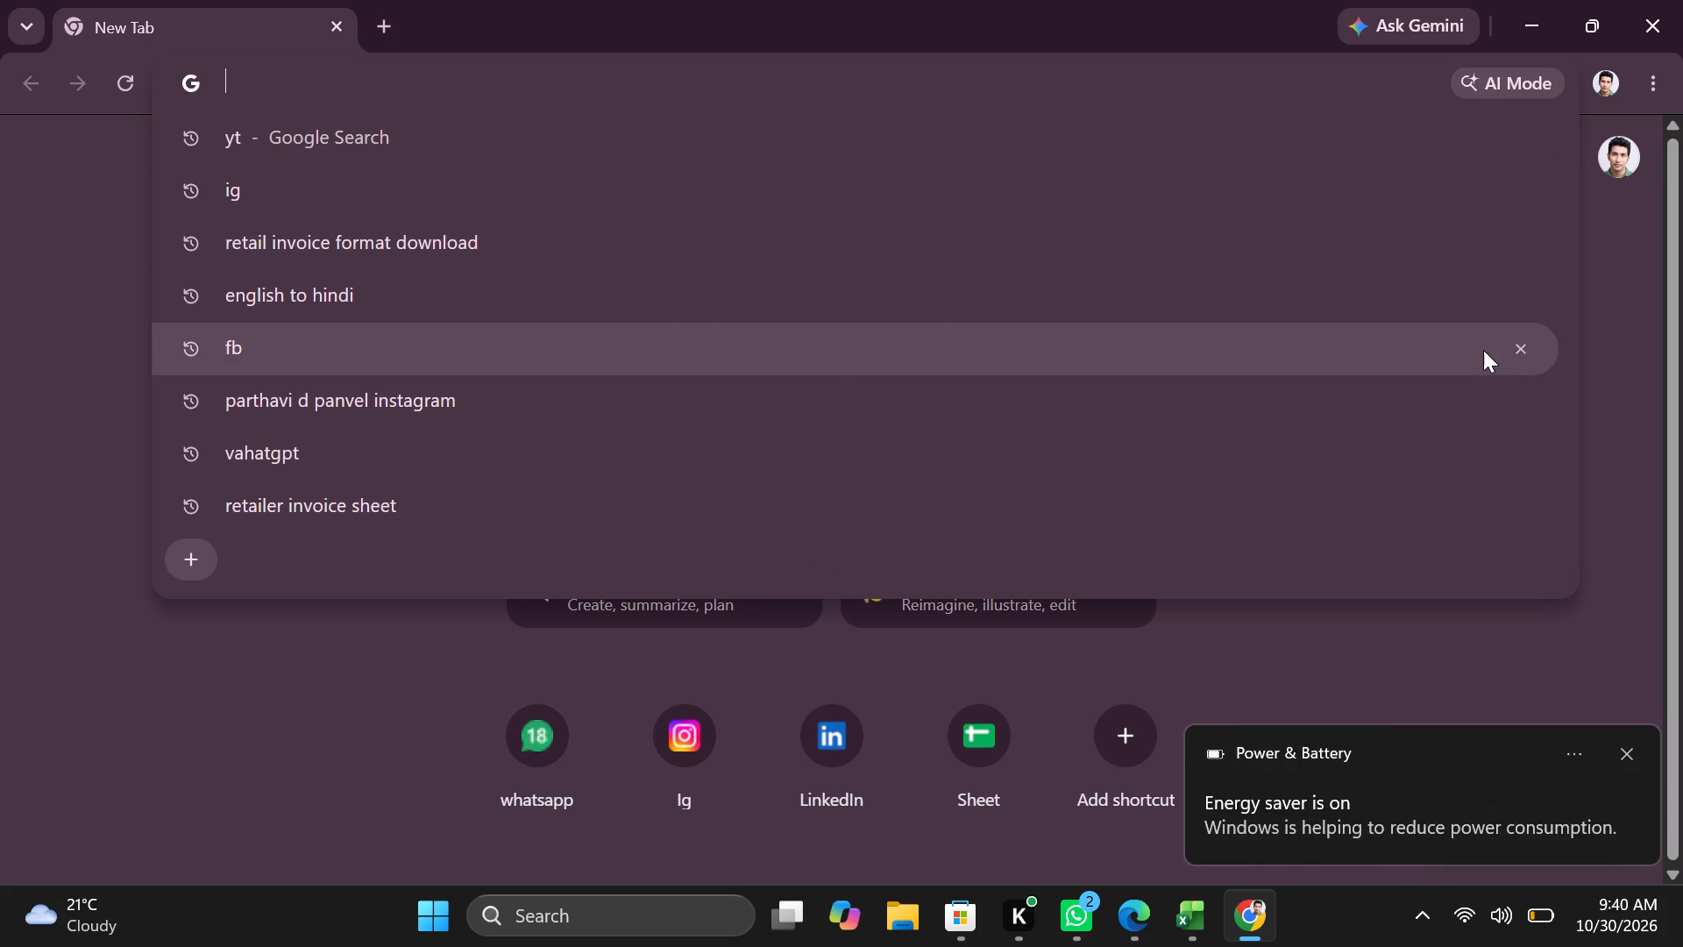
left_click(1624, 751)
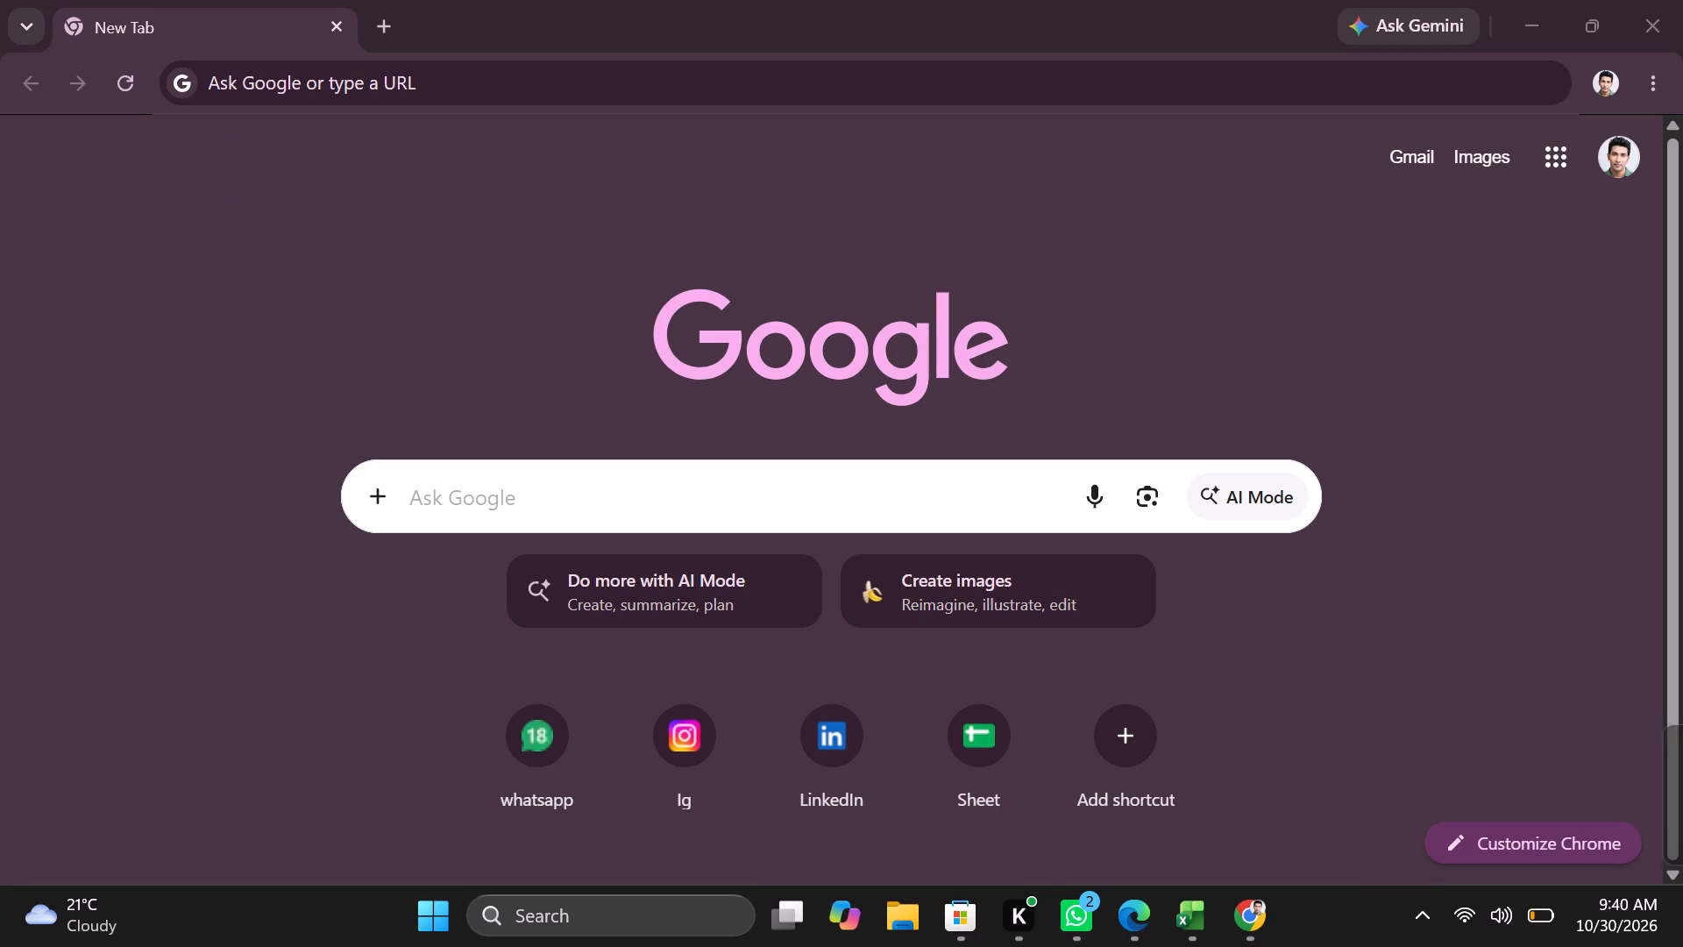
left_click(587, 83)
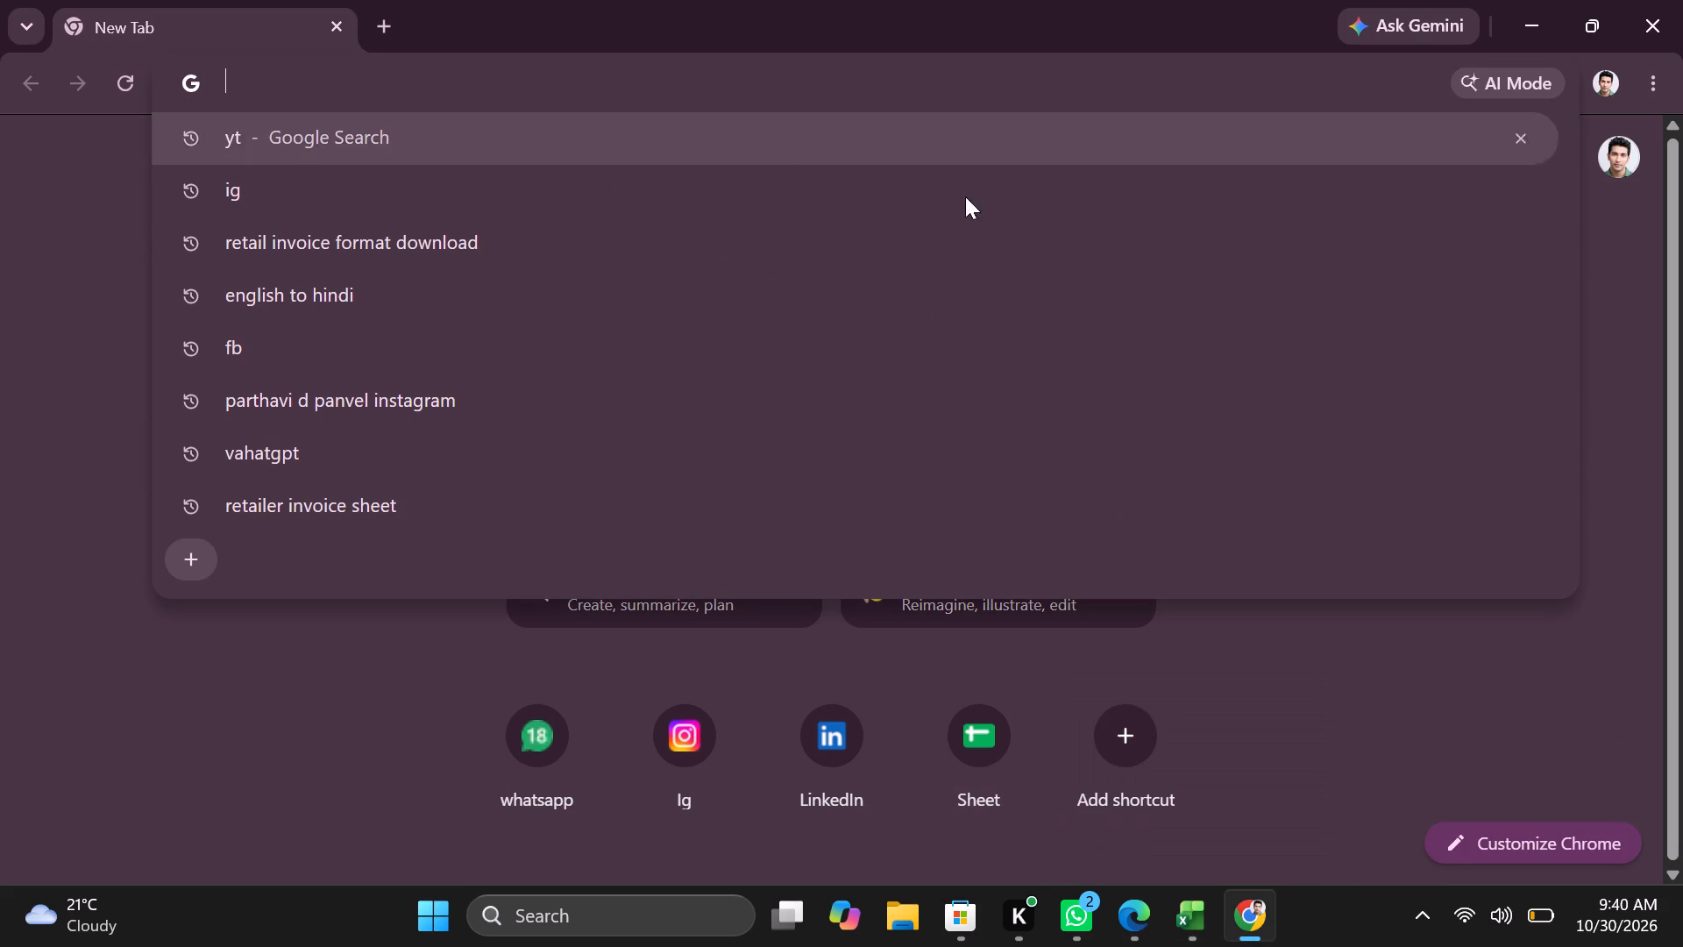
left_click(671, 88)
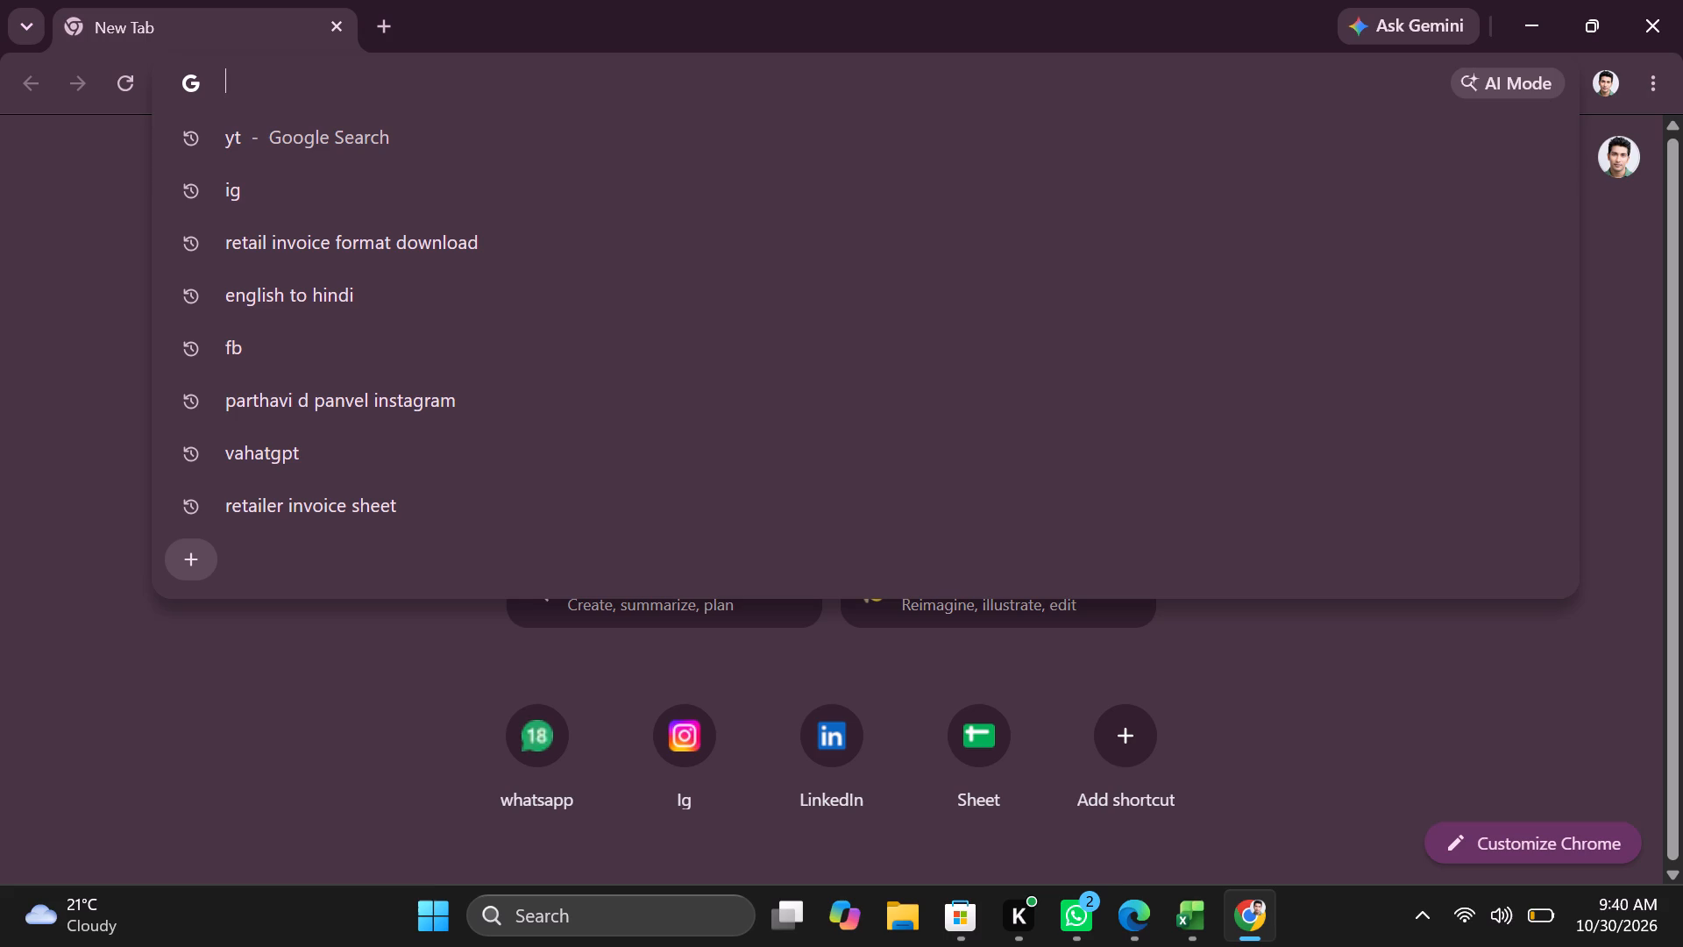
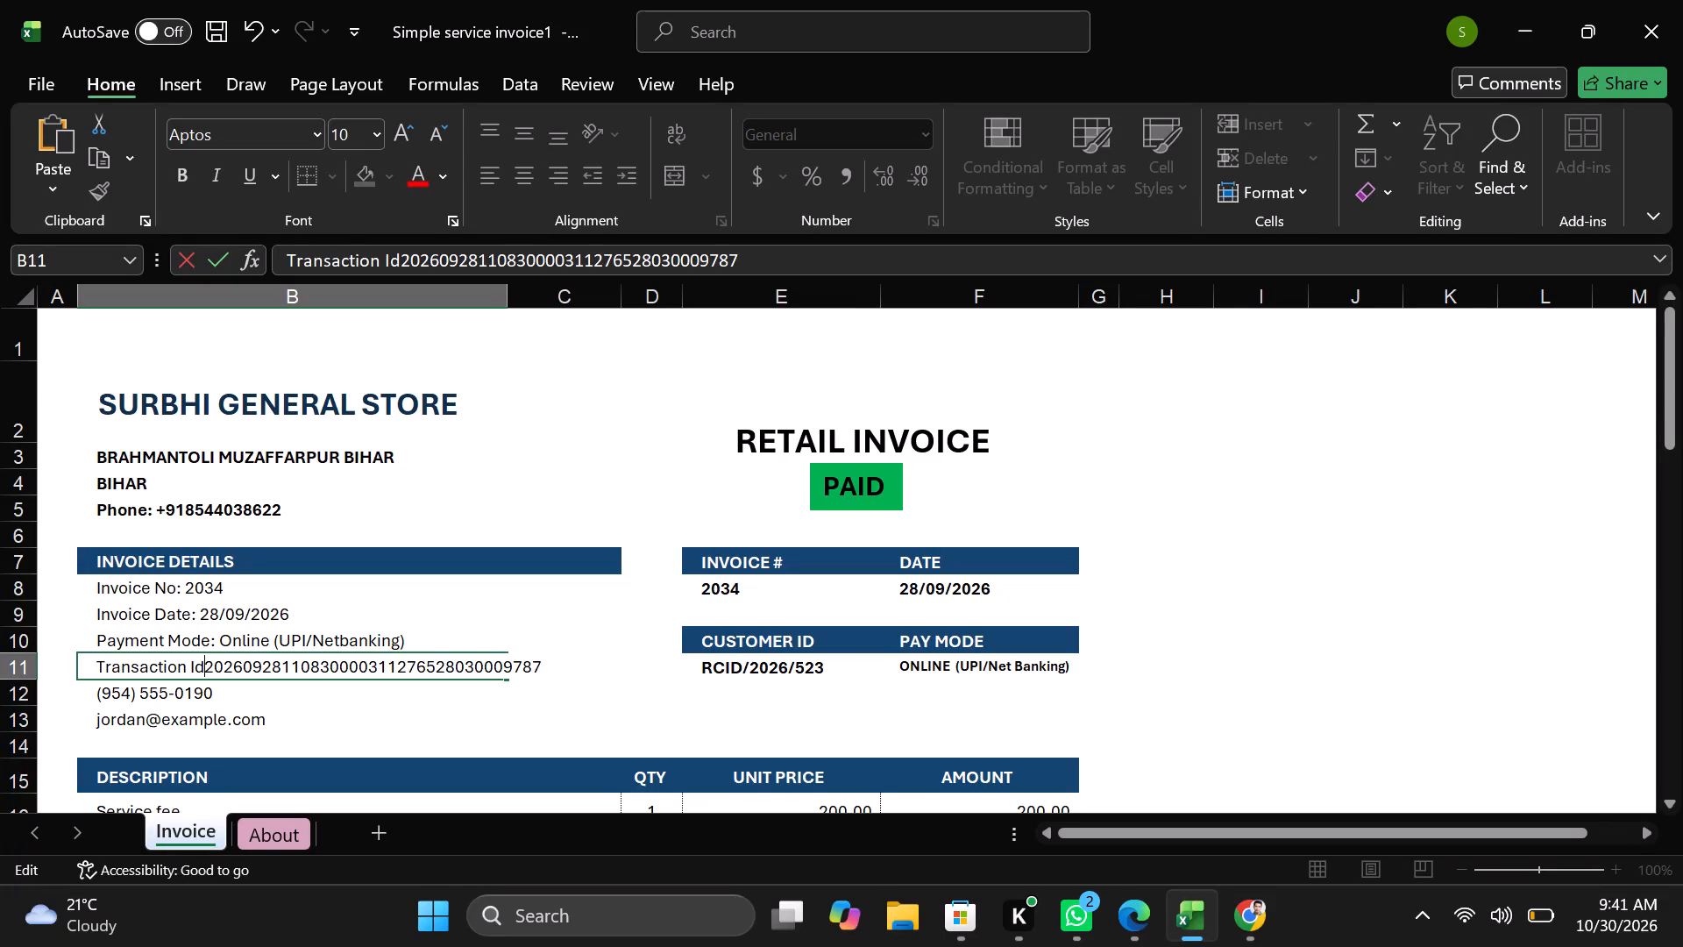
Insert a colon with a space on each side between the Transaction Id label and its number under INVOICE DETAILS.
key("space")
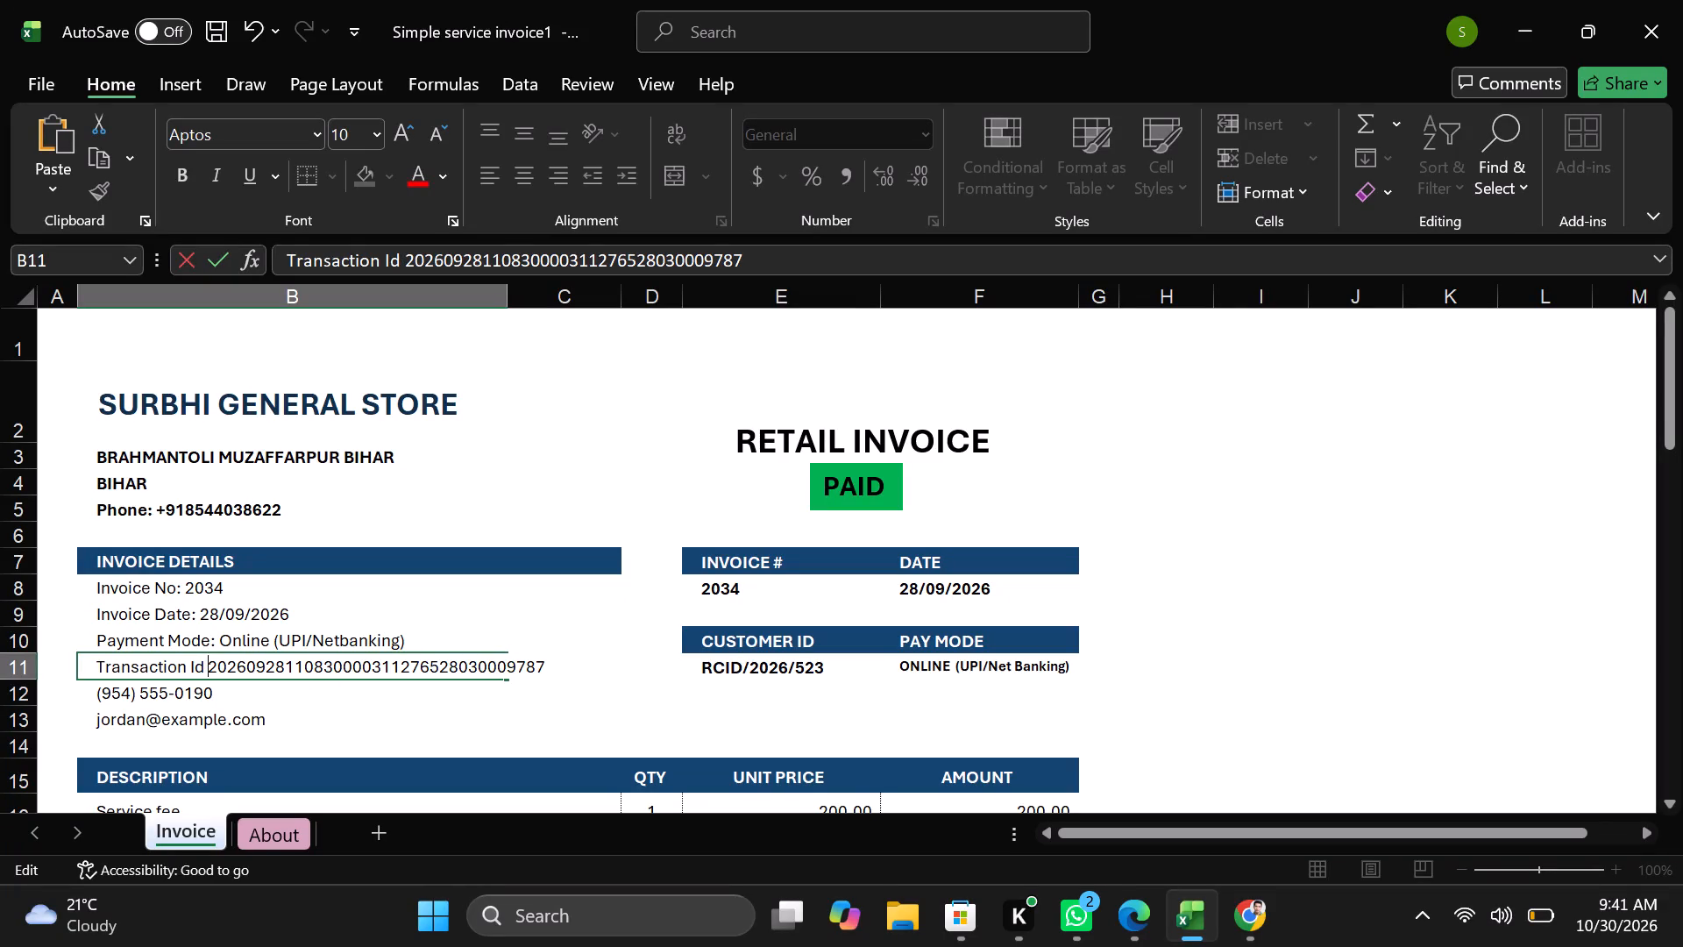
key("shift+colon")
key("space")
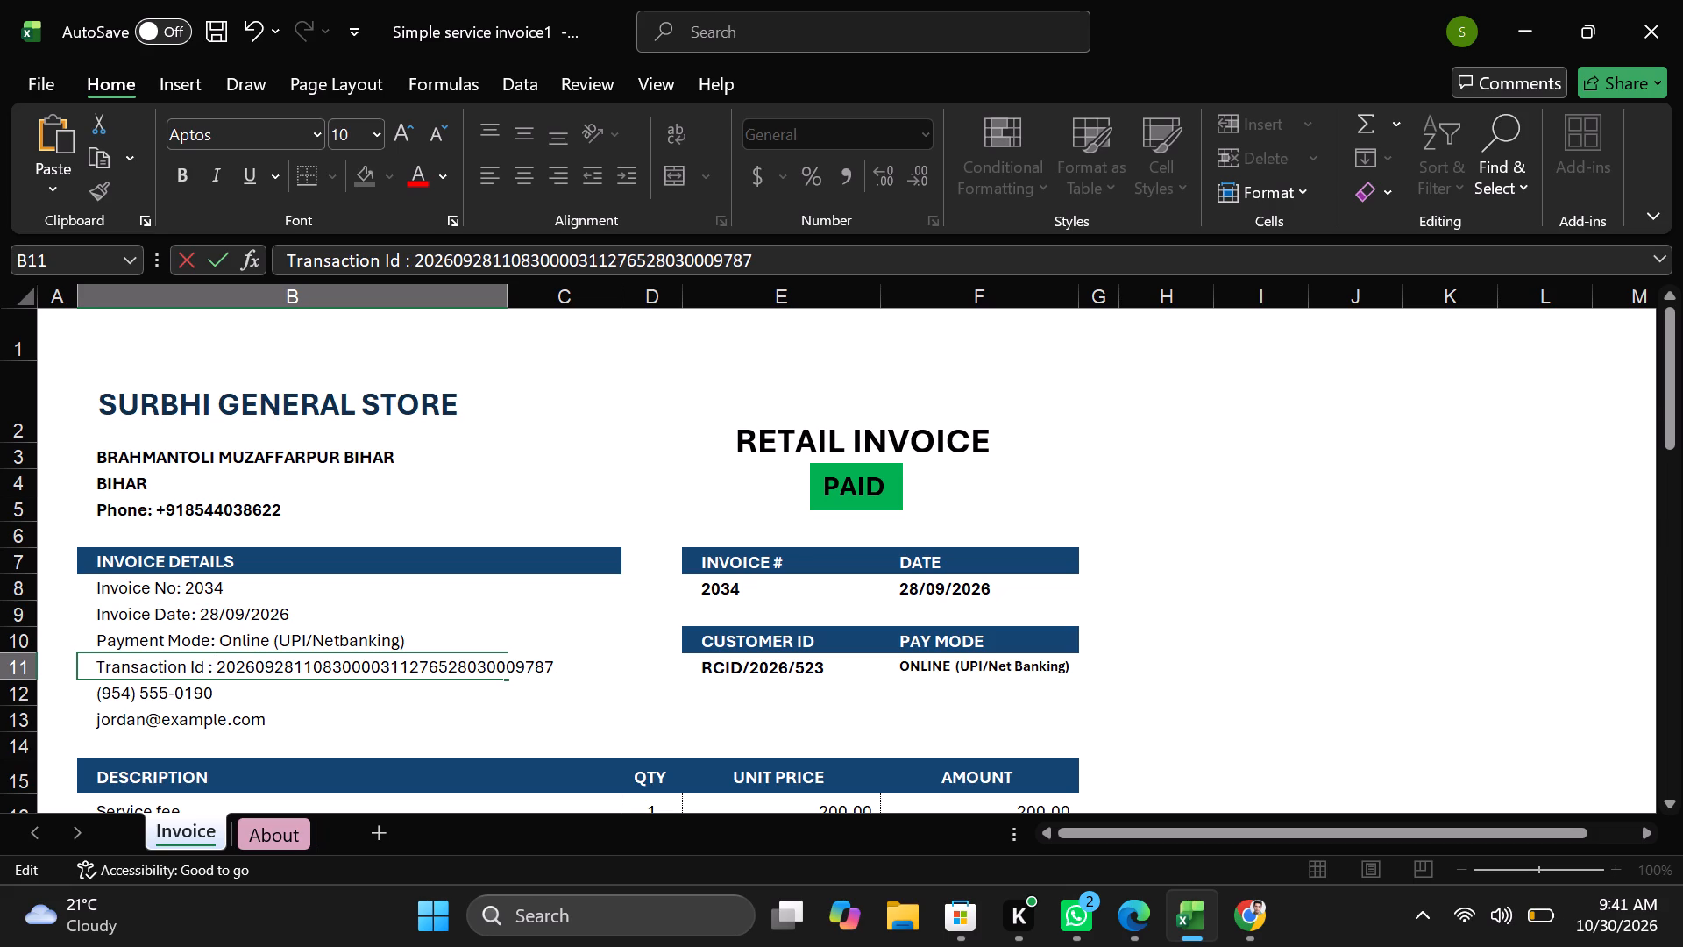
left_click(400, 718)
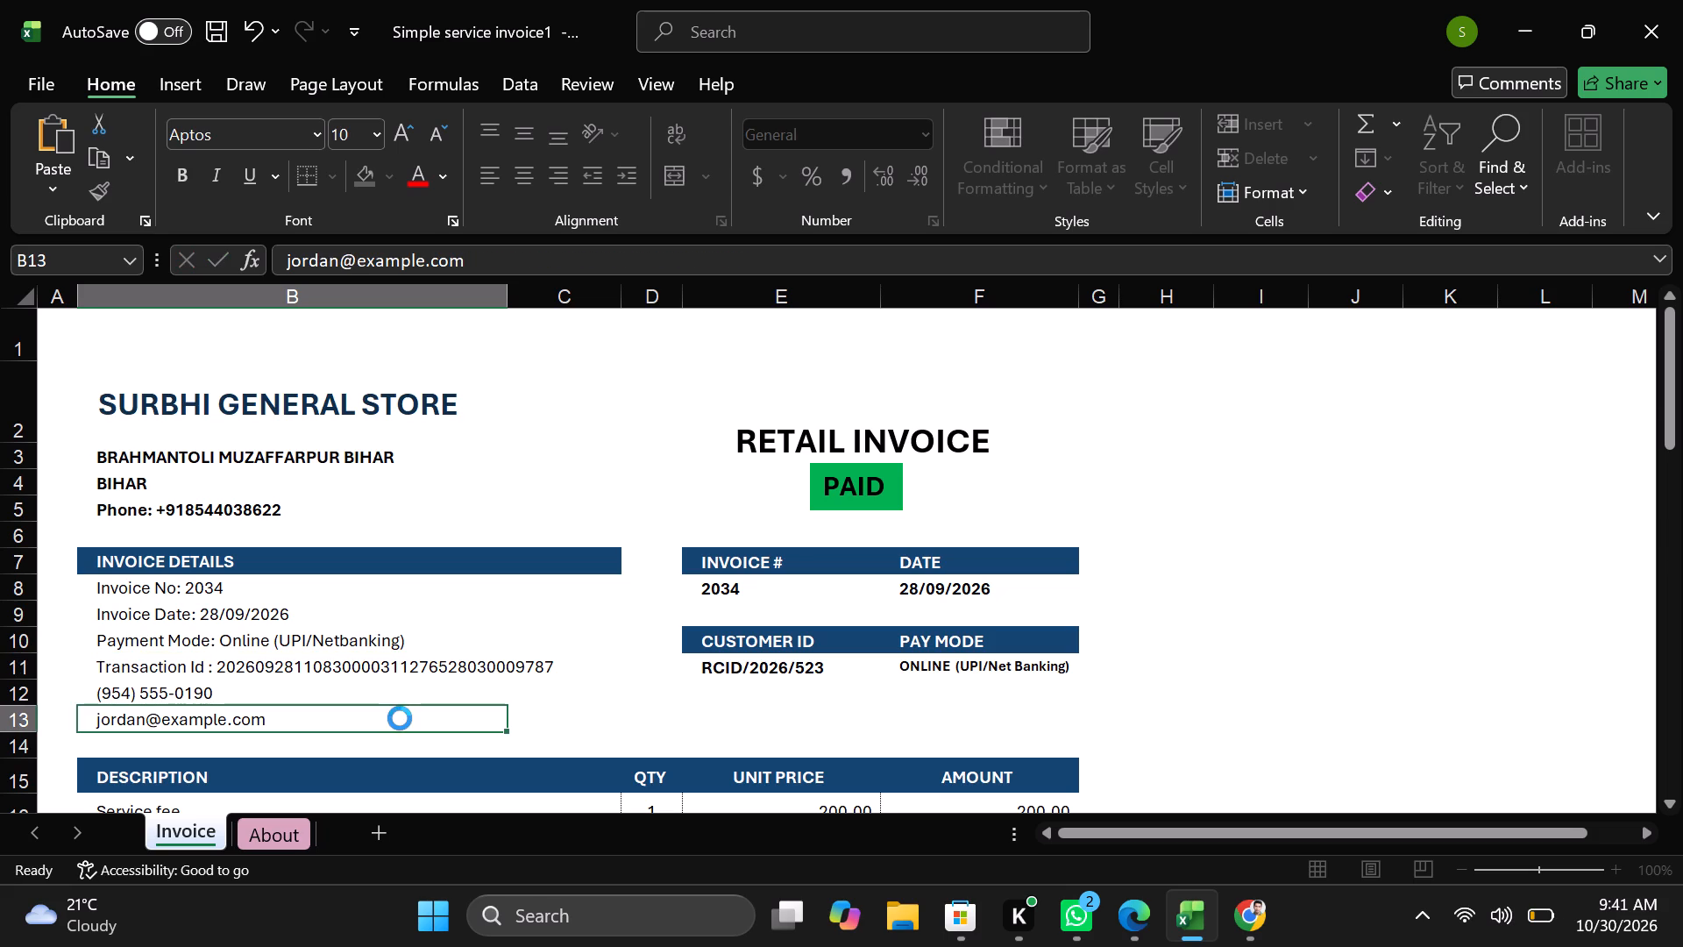
Replace the placeholder phone number in the invoice details (B12) with "Invoice Amount : 2000INR ONLY".
left_click(238, 691)
left_click(263, 690)
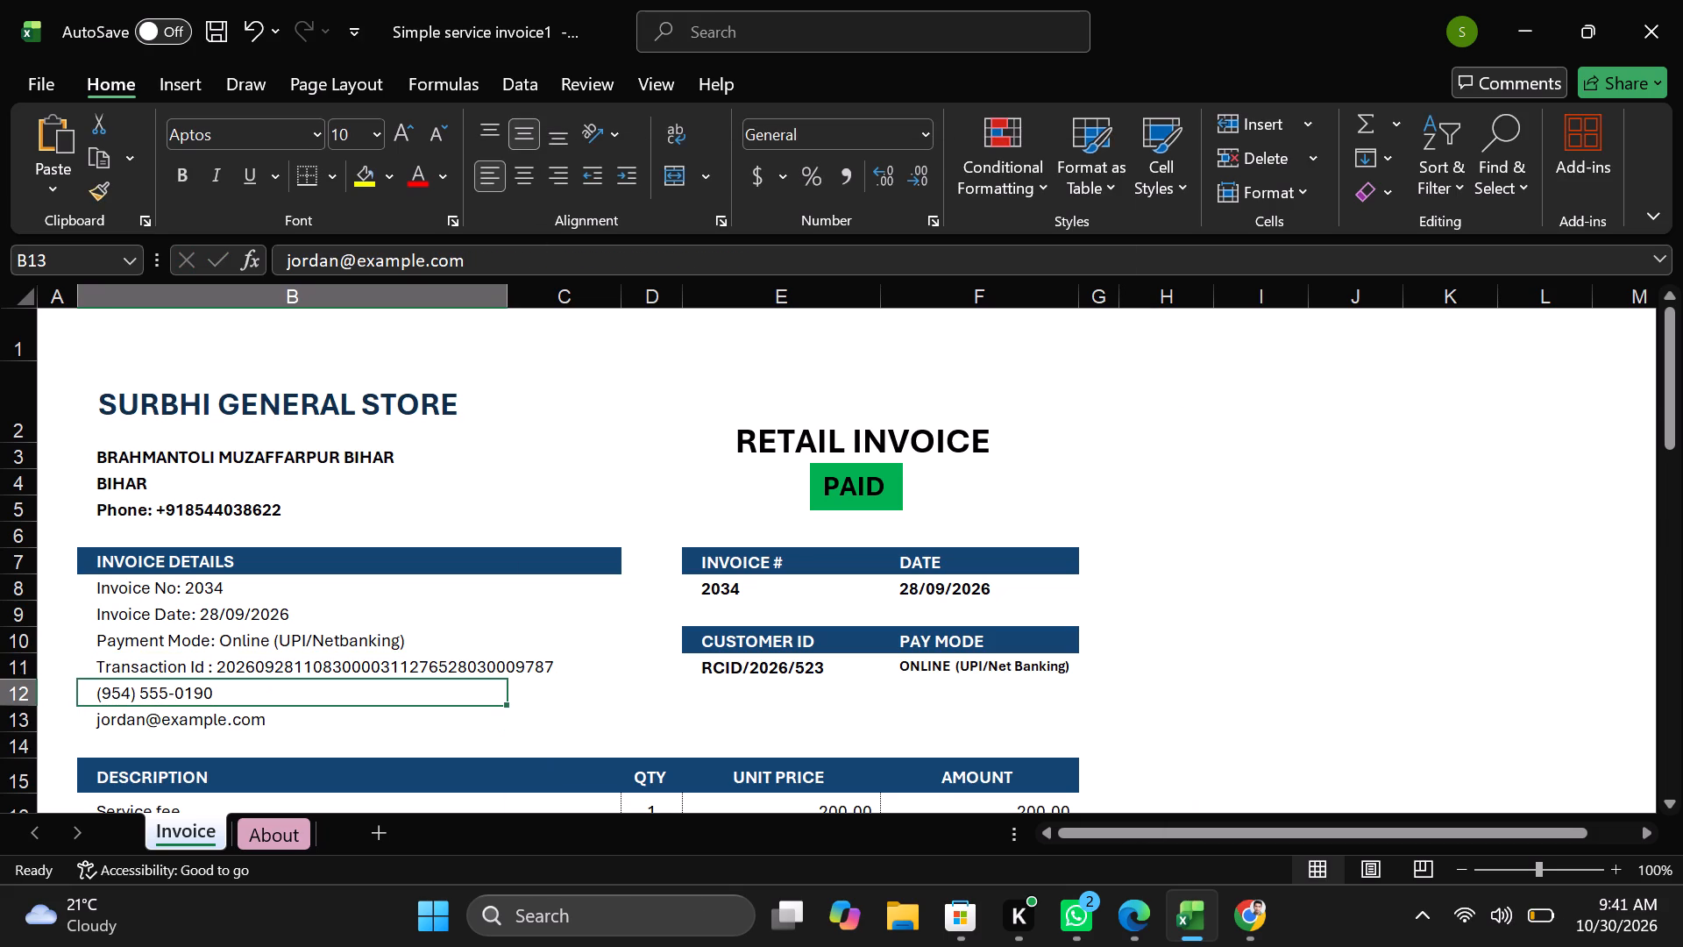
key("BackSpace")
type("Invoice Amount")
key("space")
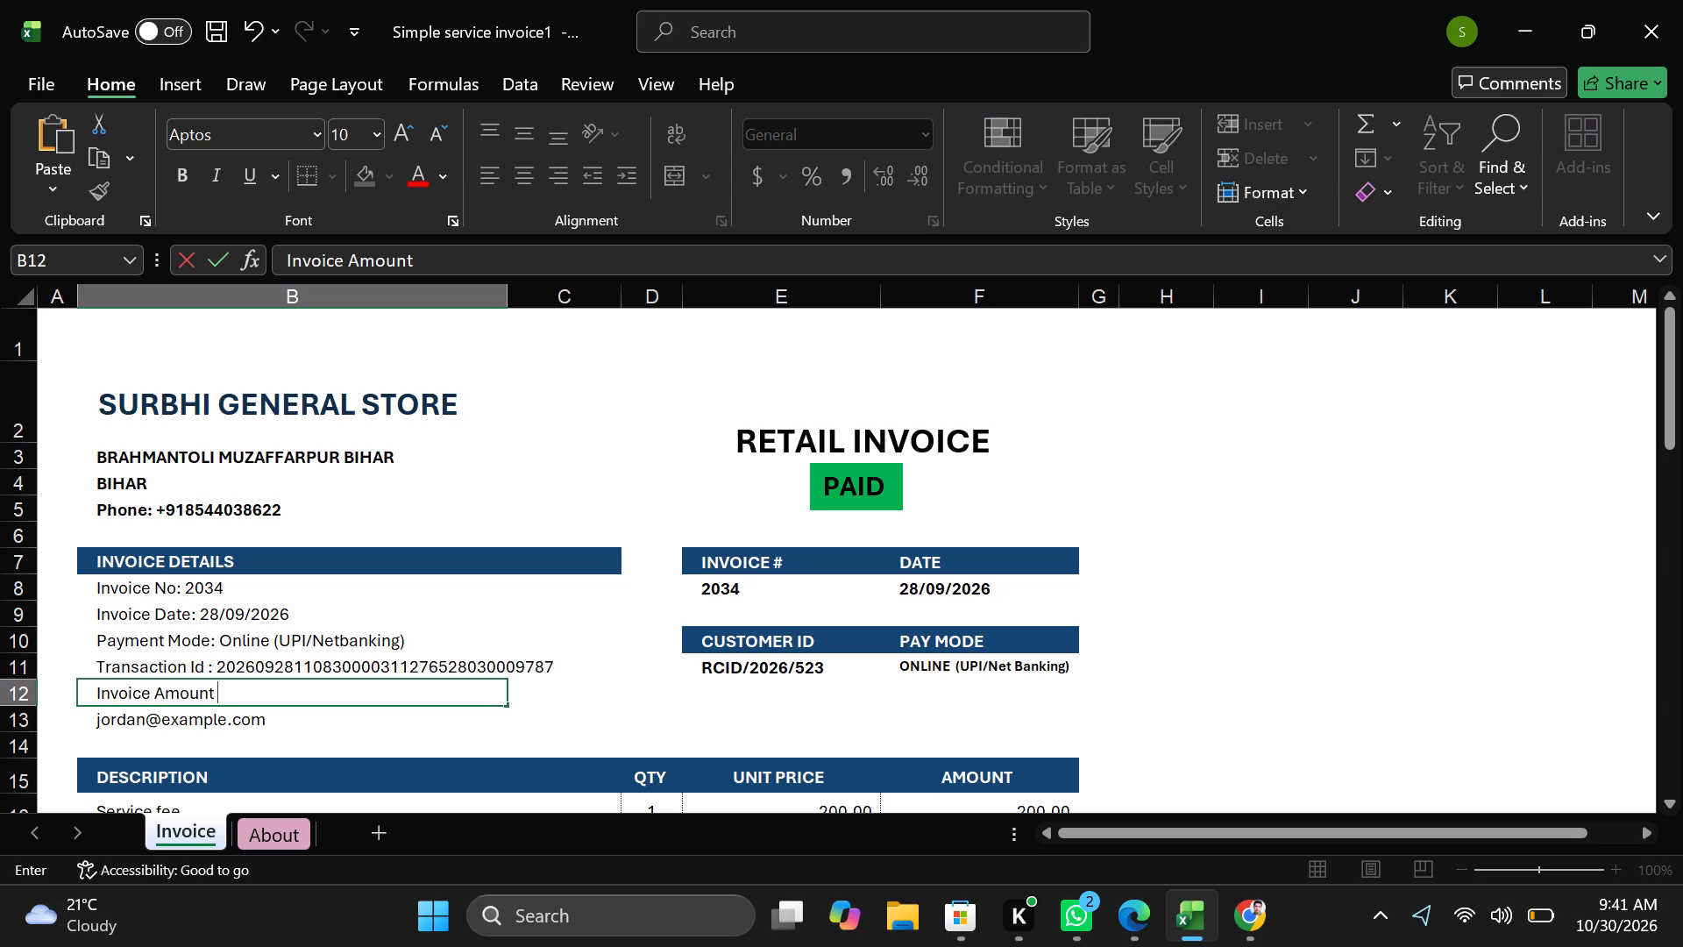
type(":")
key("space")
type("2000")
type("IN")
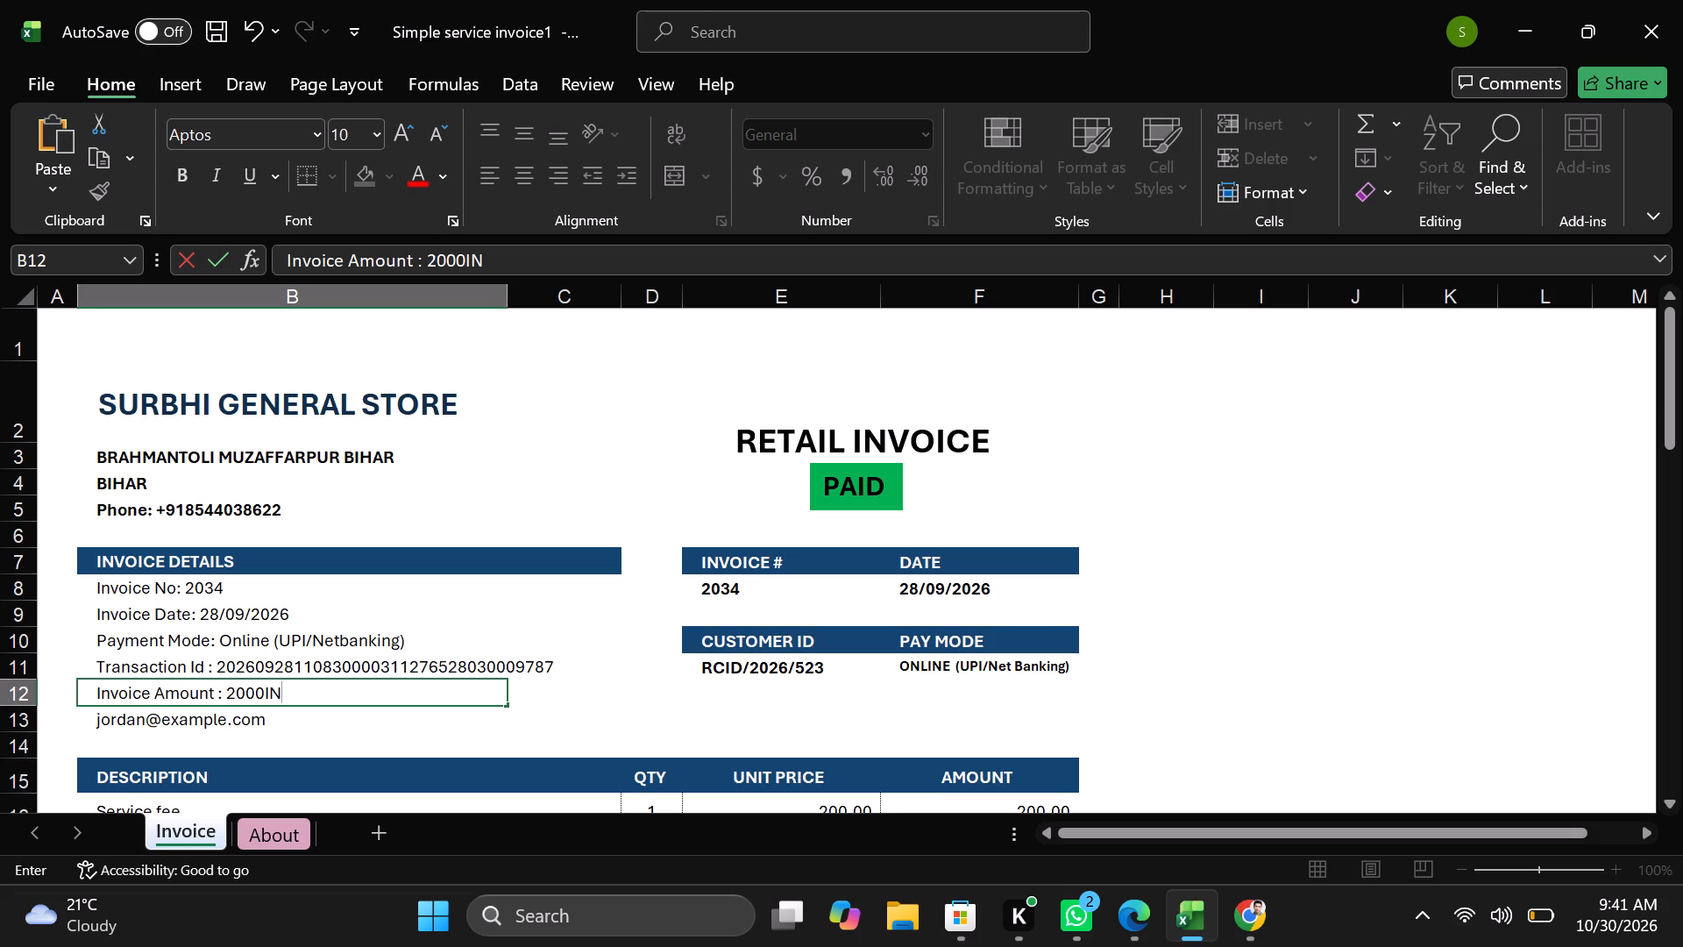
key("BackSpace")
type("NR")
key("space")
type("ONLY")
key("space")
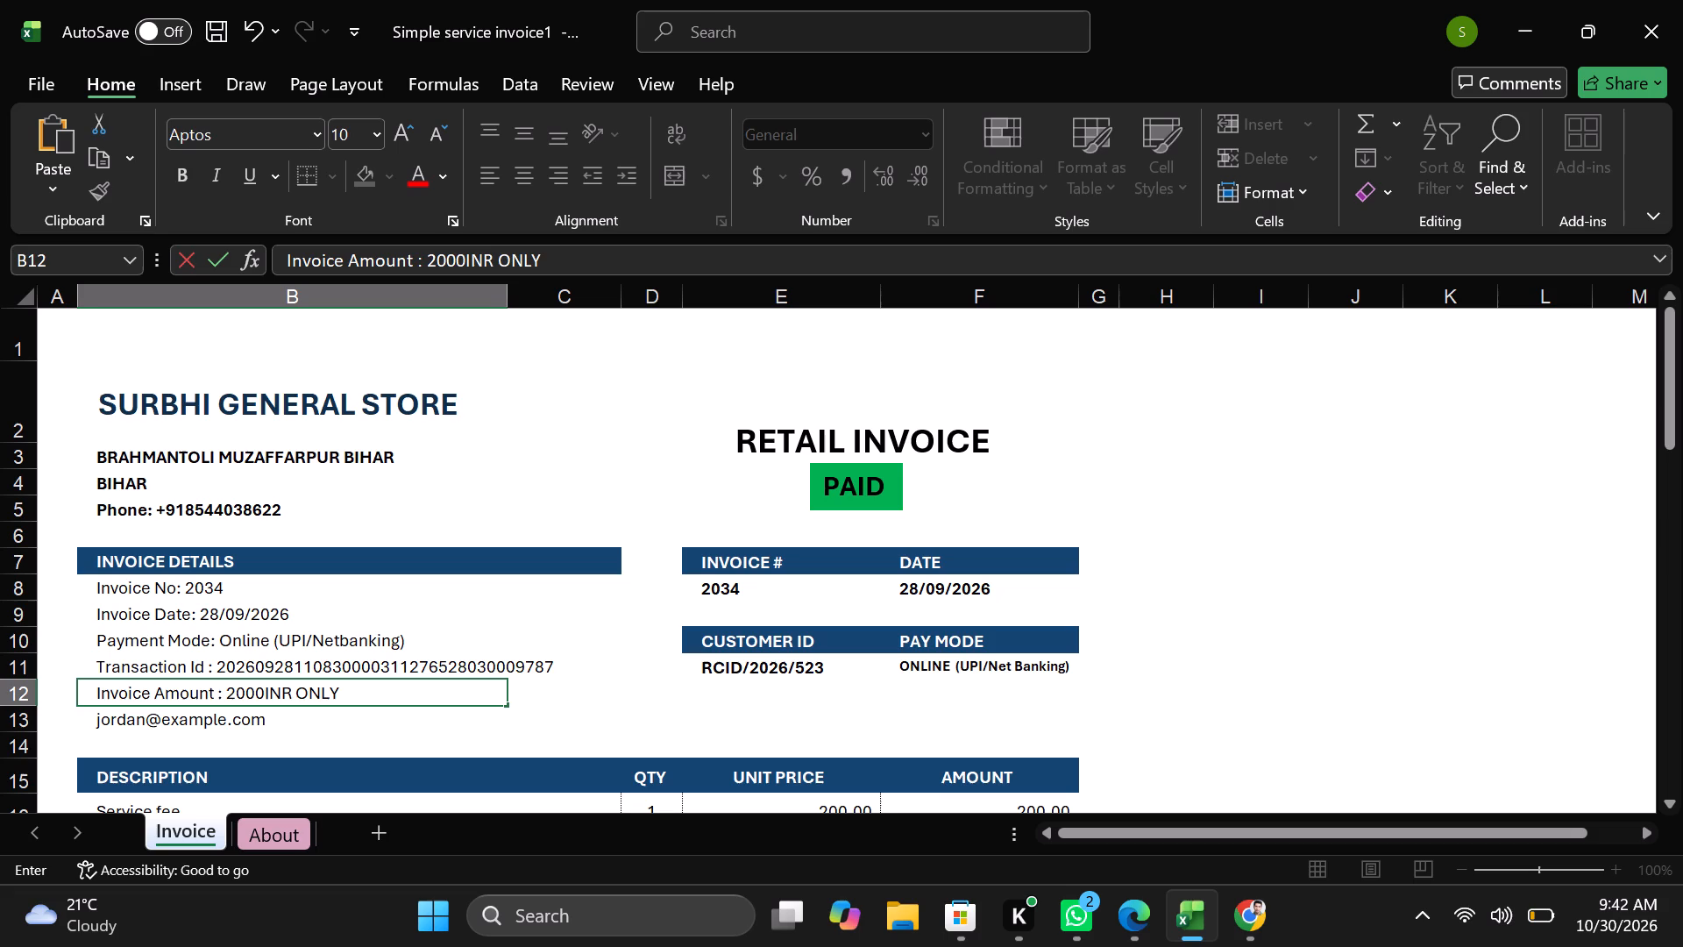
key("BackSpace")
Replace the placeholder e-mail address in the invoice details (B13) with "Payment Status : Paid".
left_click(252, 719)
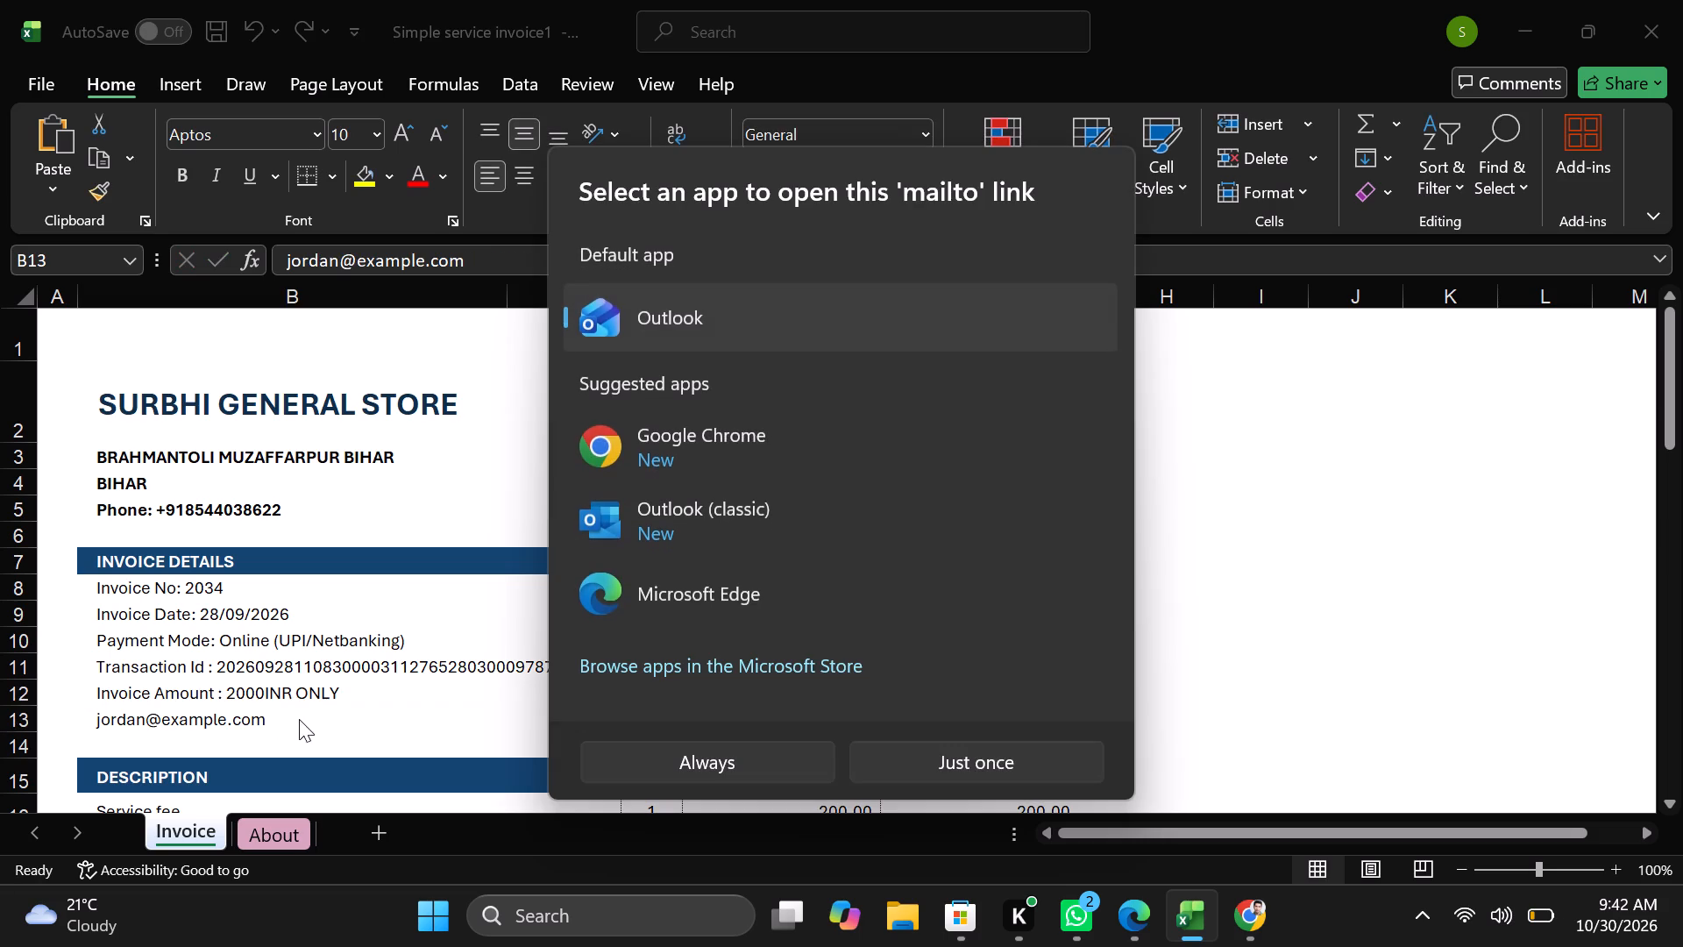
left_click(1273, 658)
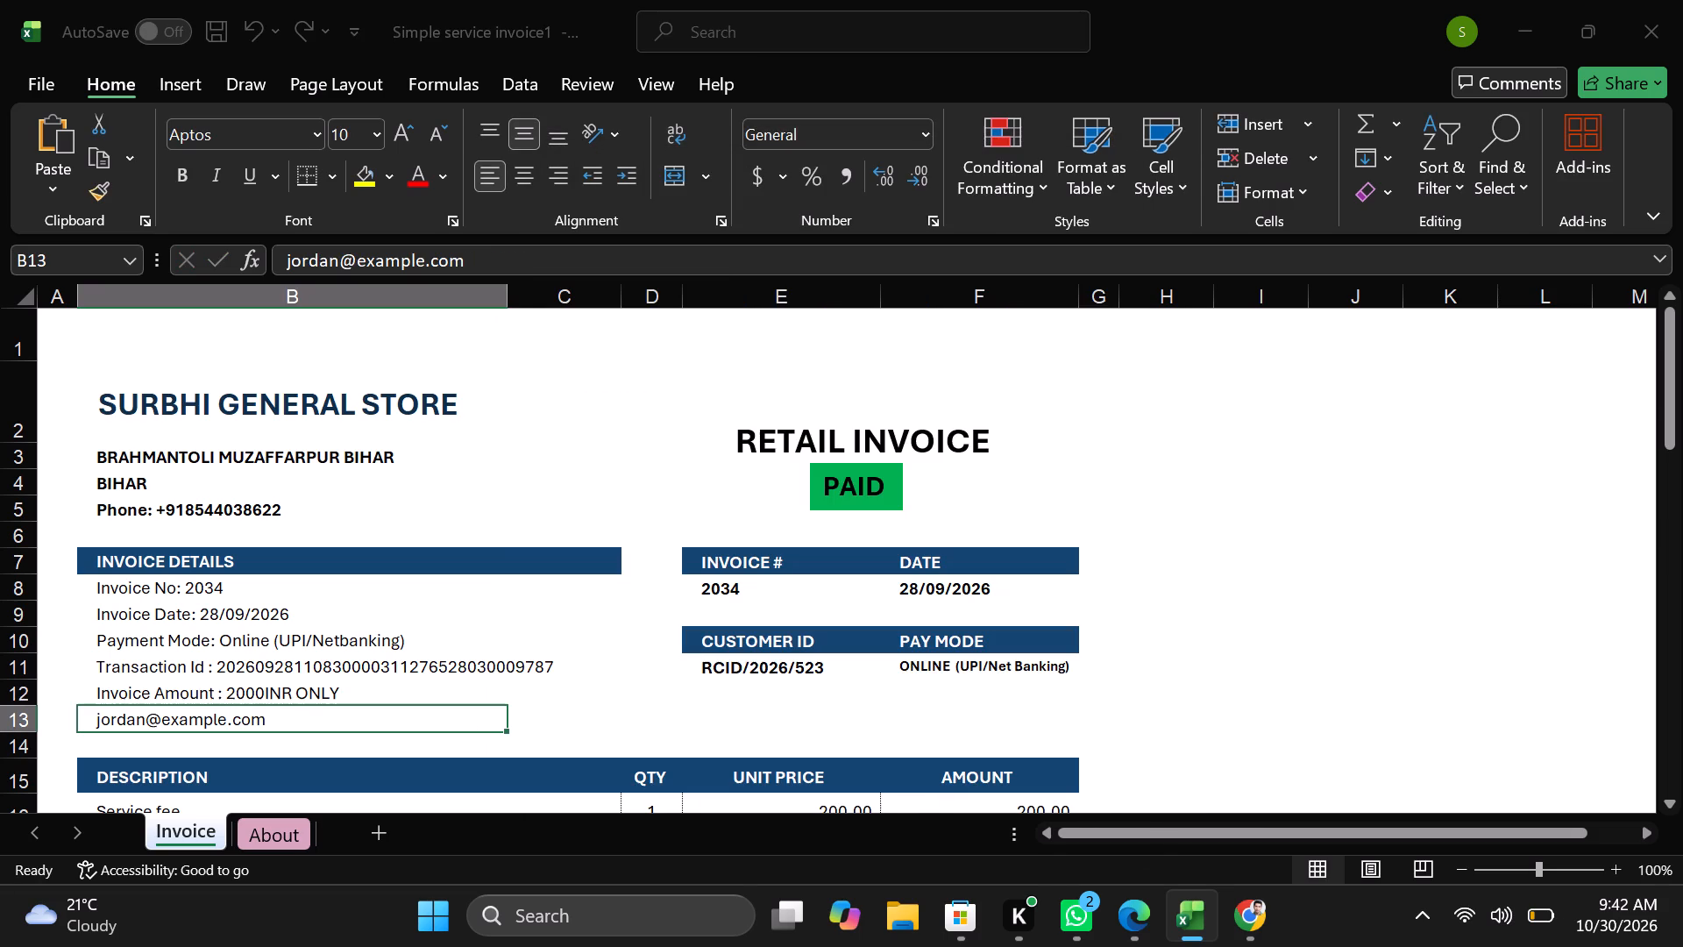
key("BackSpace")
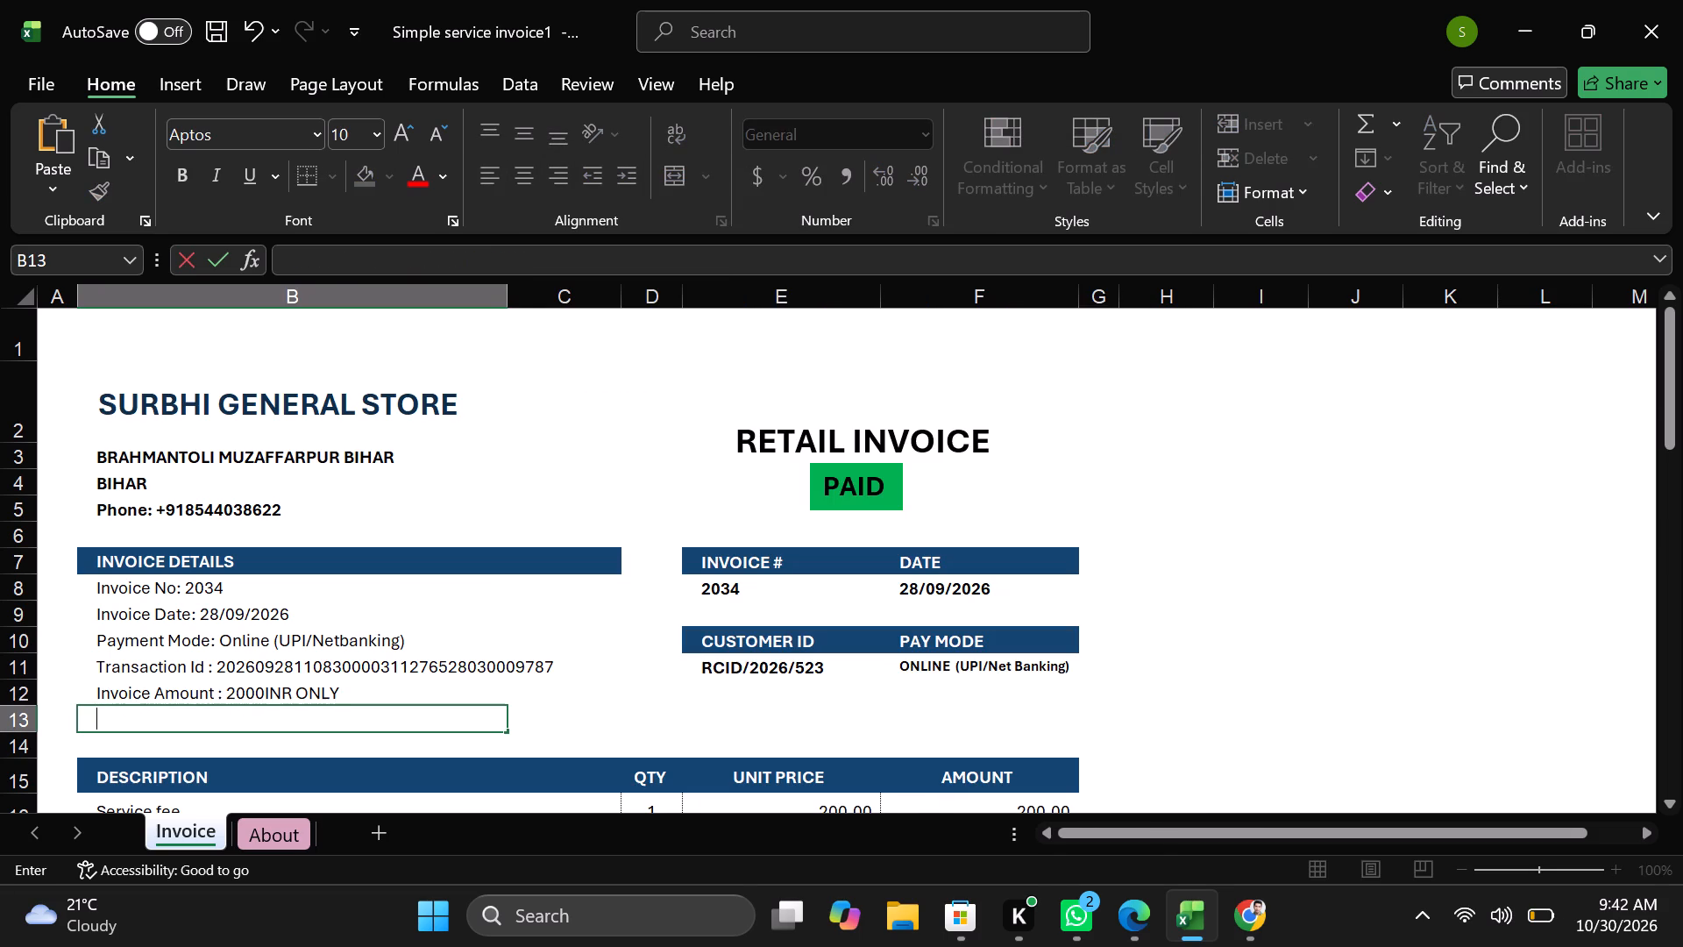
type("pa")
key("BackSpace")
key("BackSpace")
key("BackSpace")
type("Payment Status")
key("space")
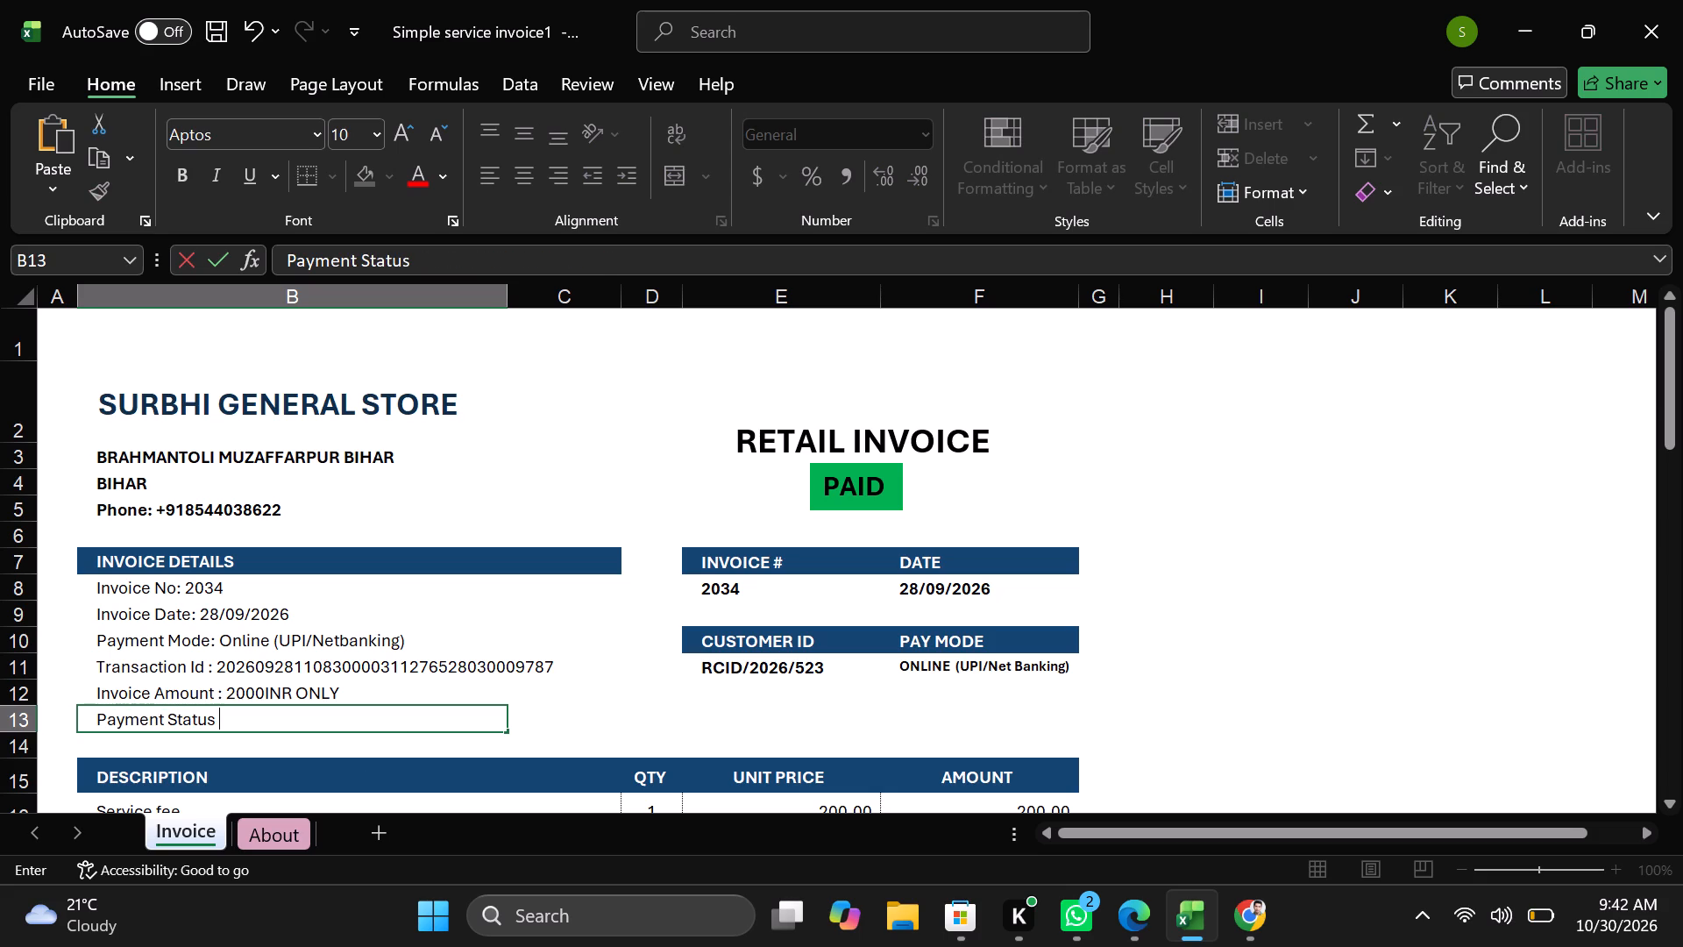
type(":")
key("space")
type("Pai")
key("d")
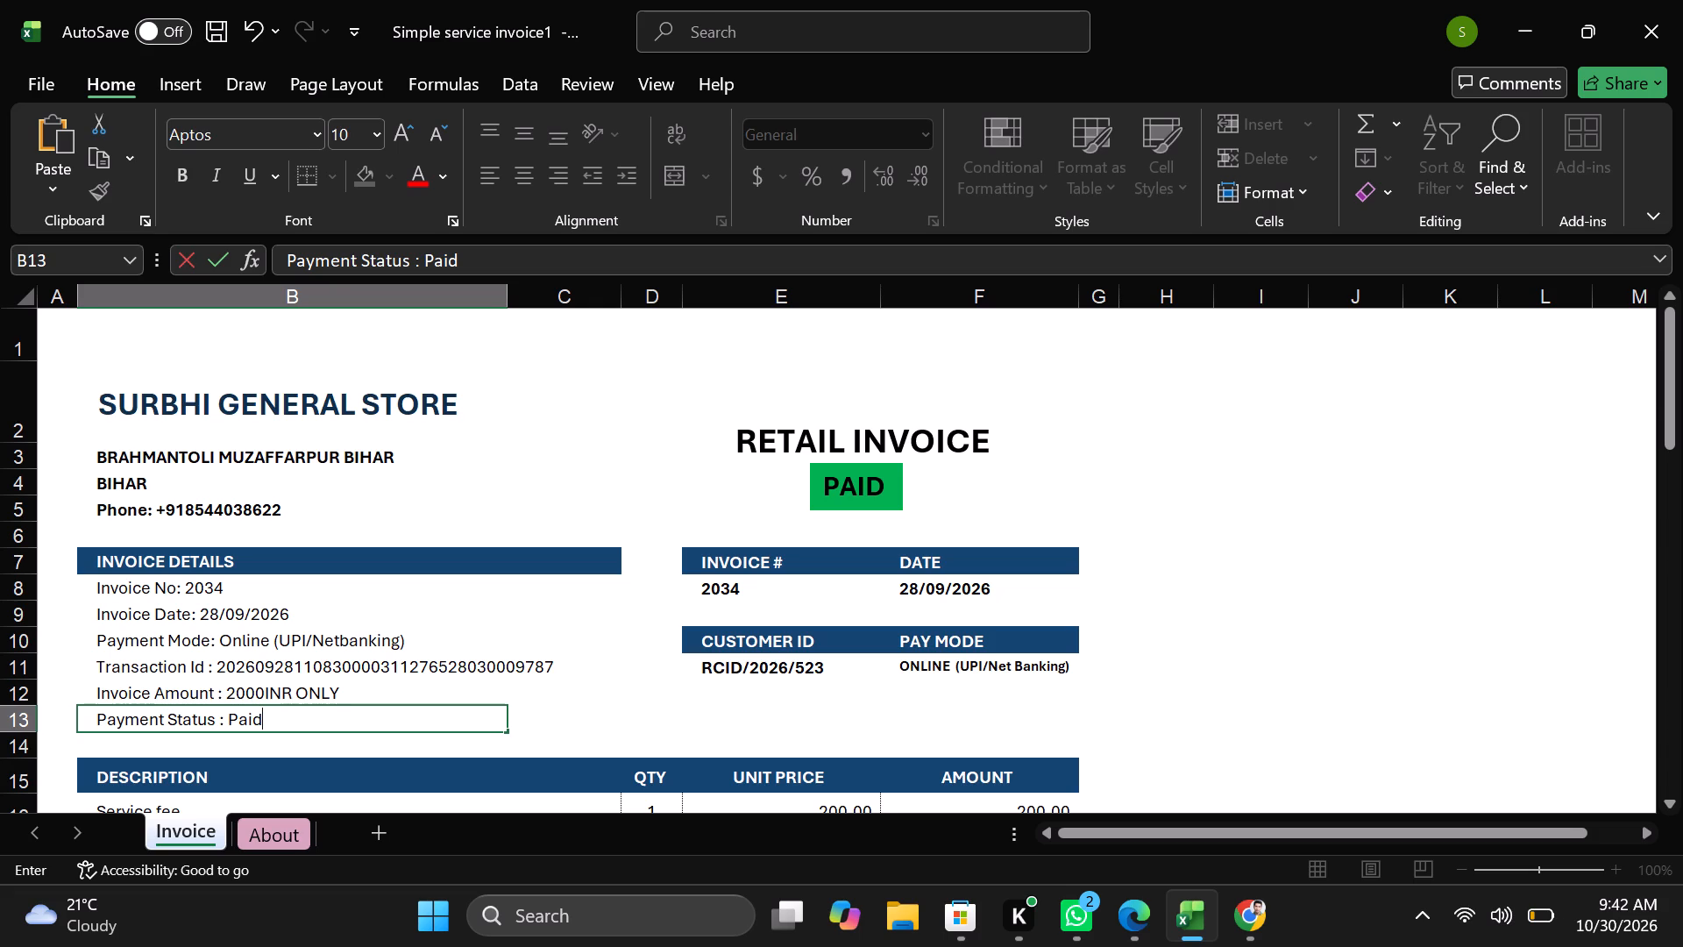
left_click(1304, 631)
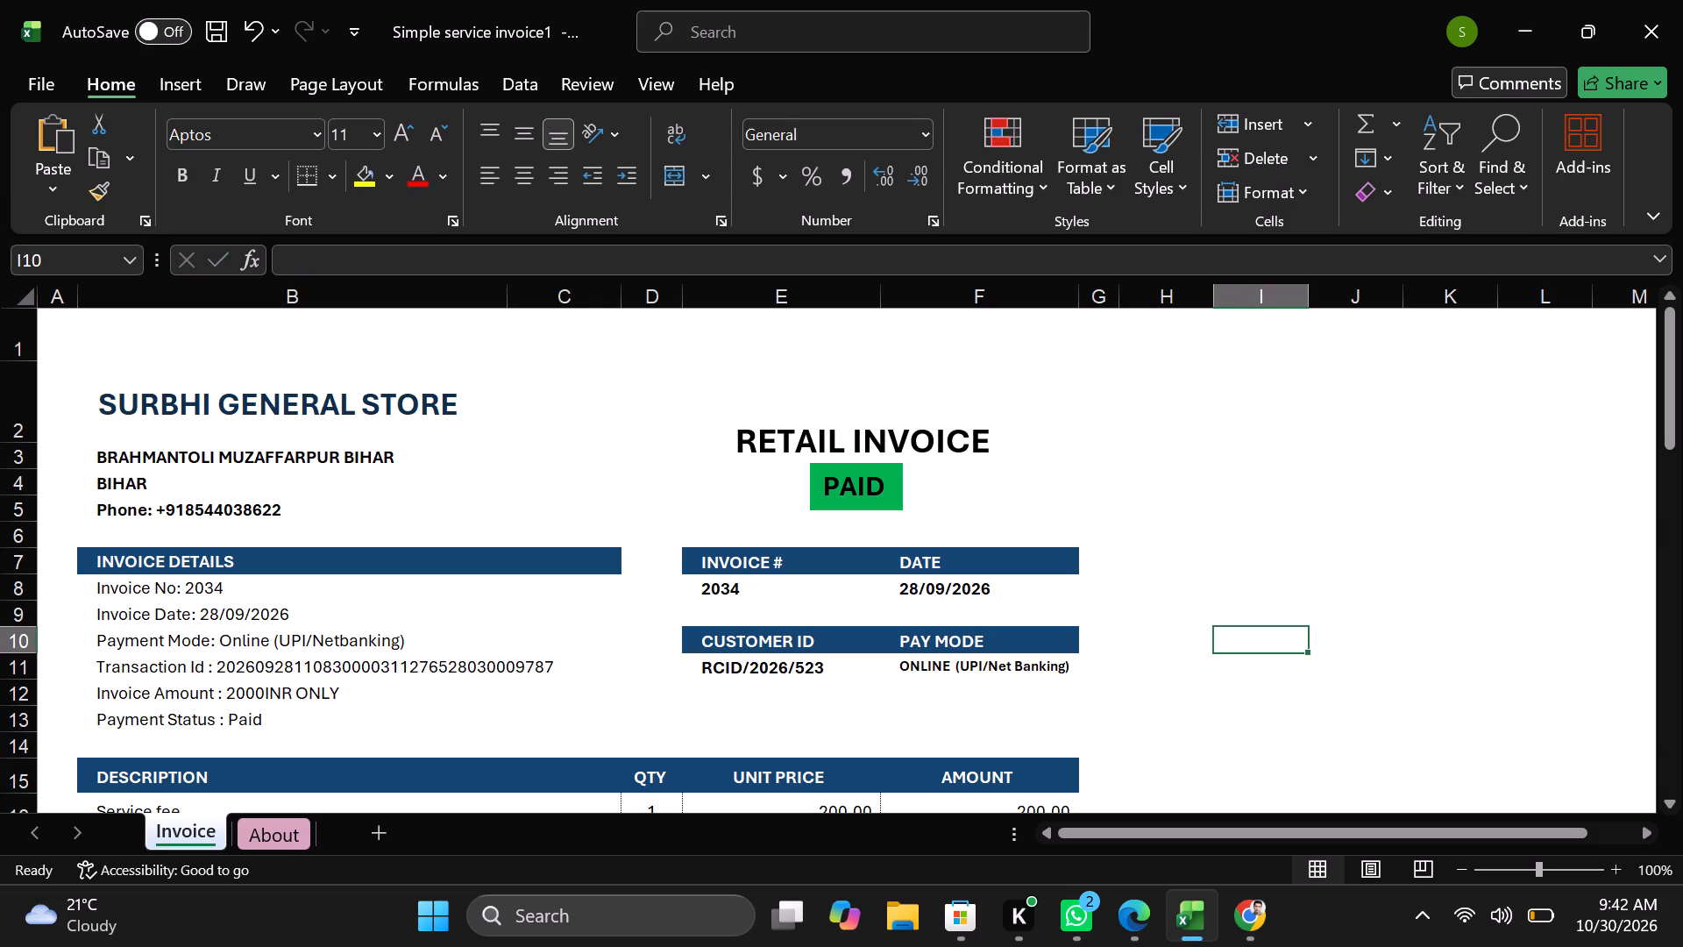
Replace the "Service fee" description in the first item row with "25kg Basmati Rice".
scroll(1160, 610, "down", 1)
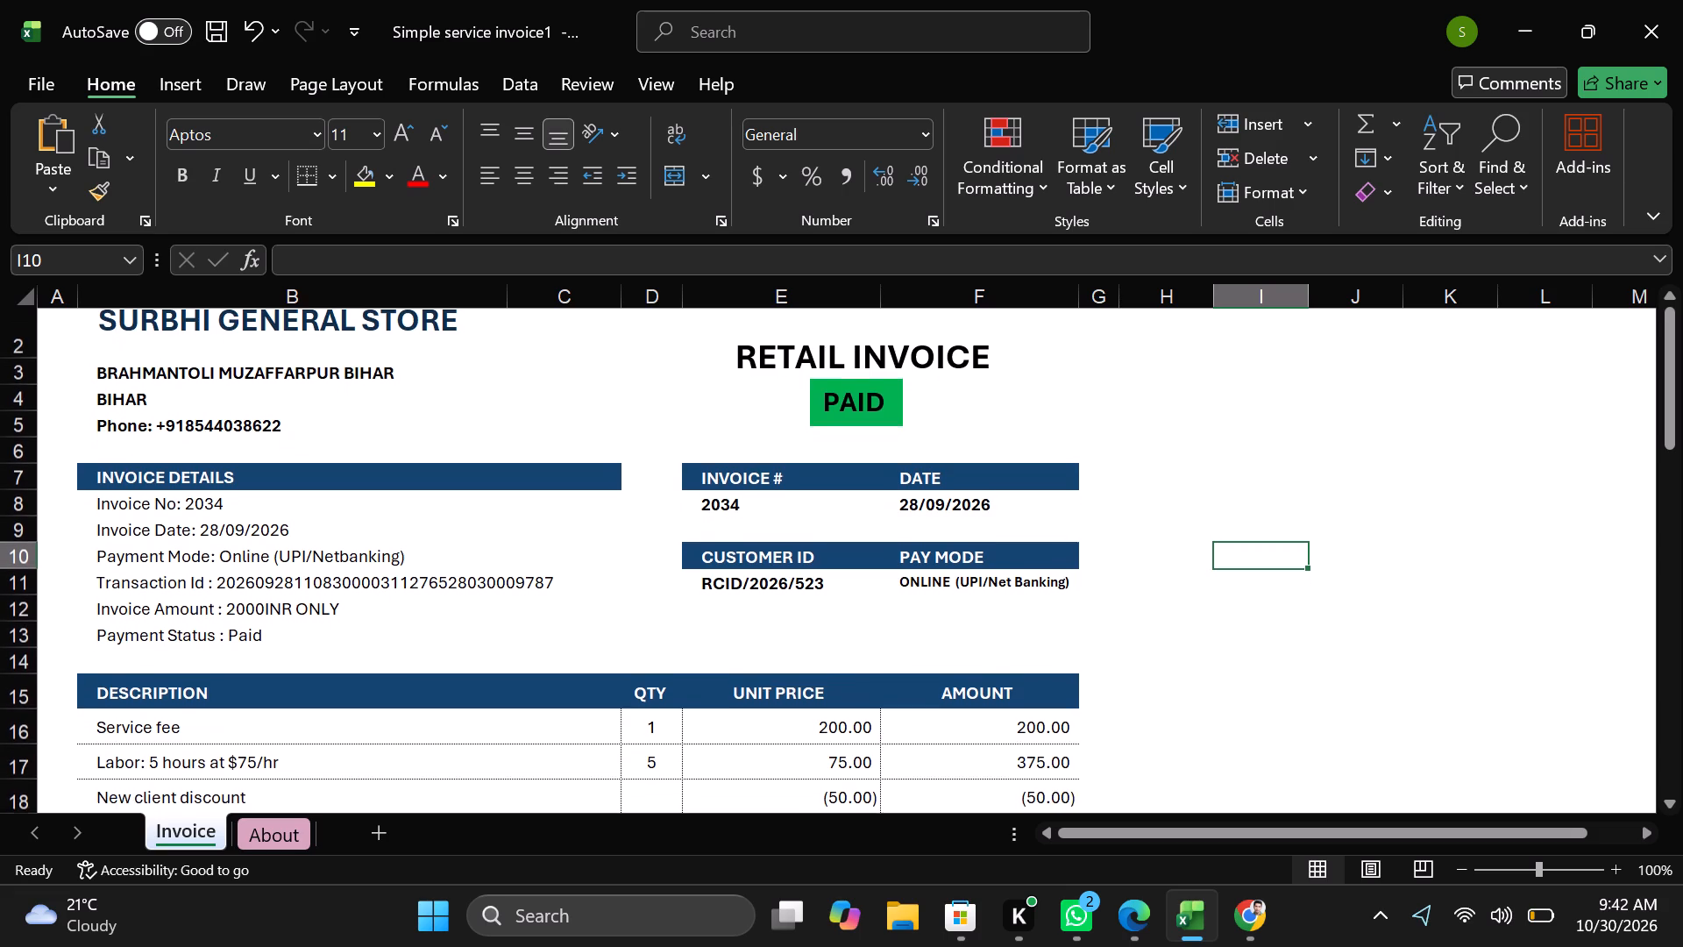
scroll(1160, 610, "down", 1)
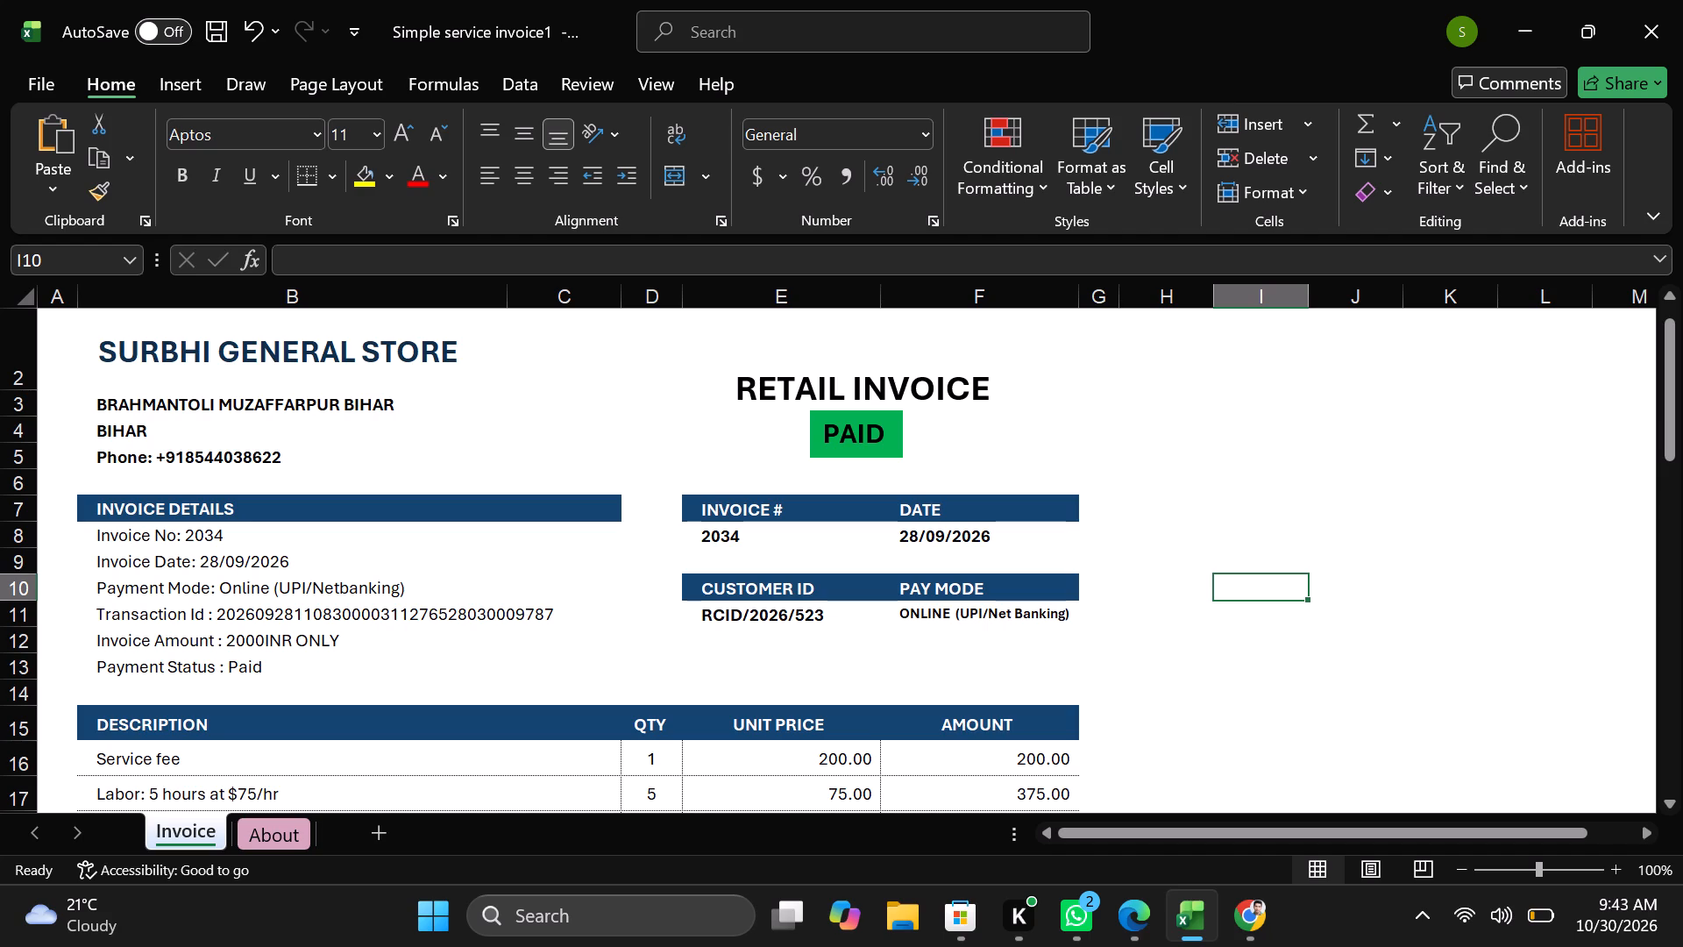
scroll(1182, 688, "down", 1)
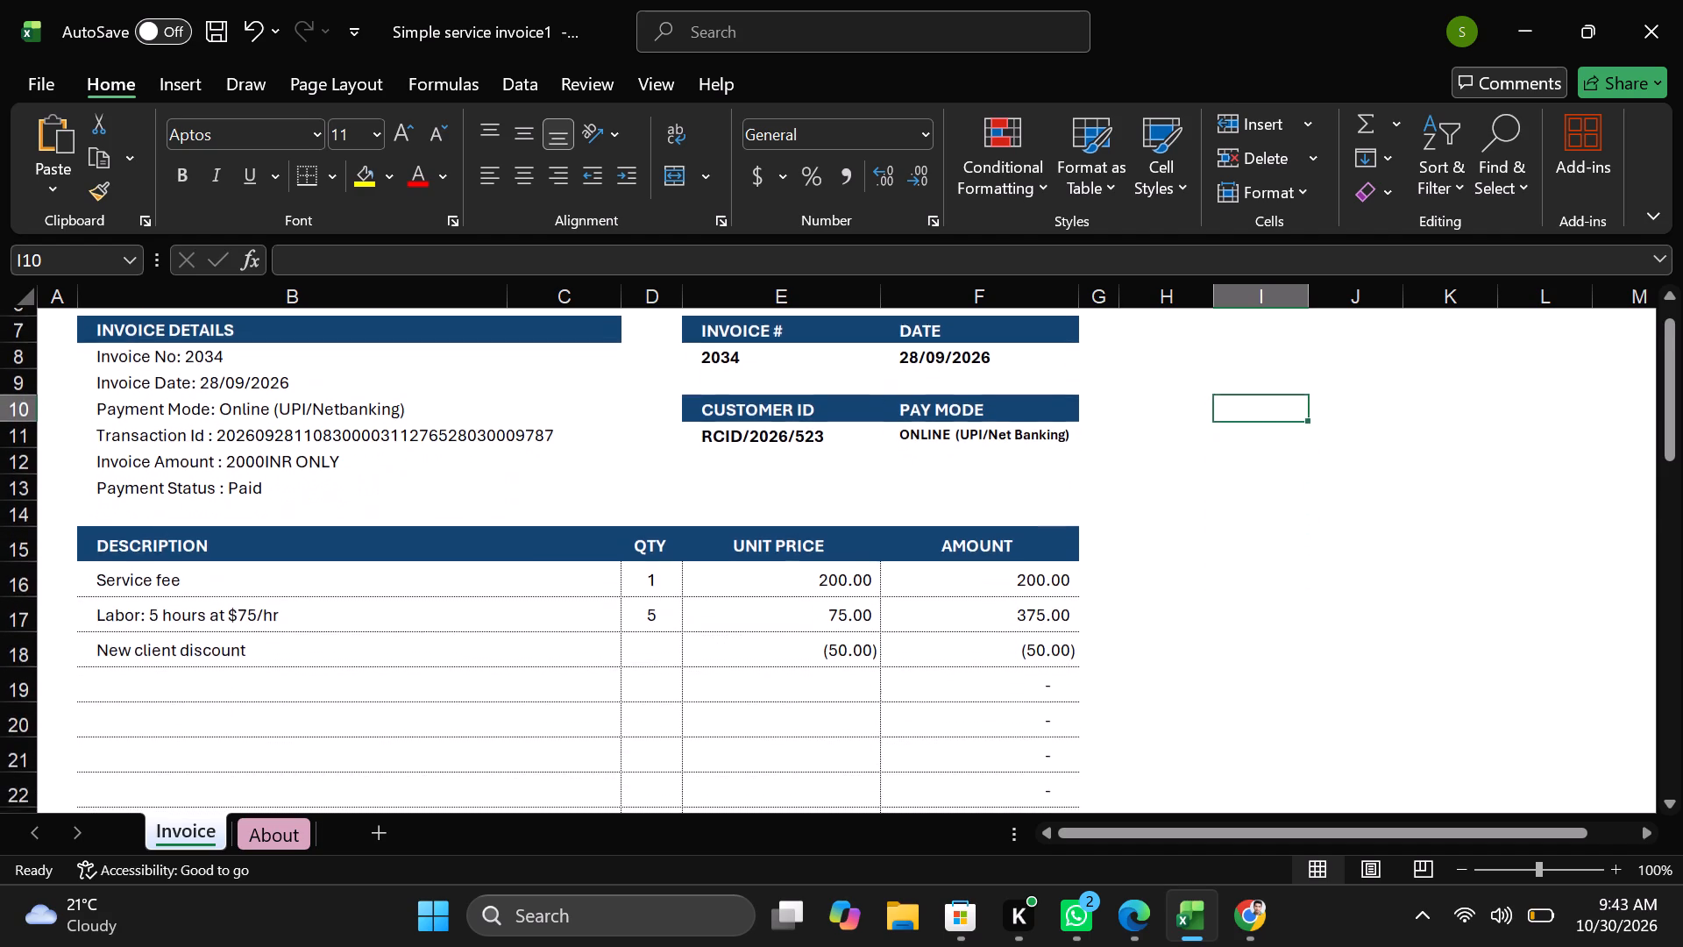
scroll(1182, 688, "down", 1)
left_click(261, 577)
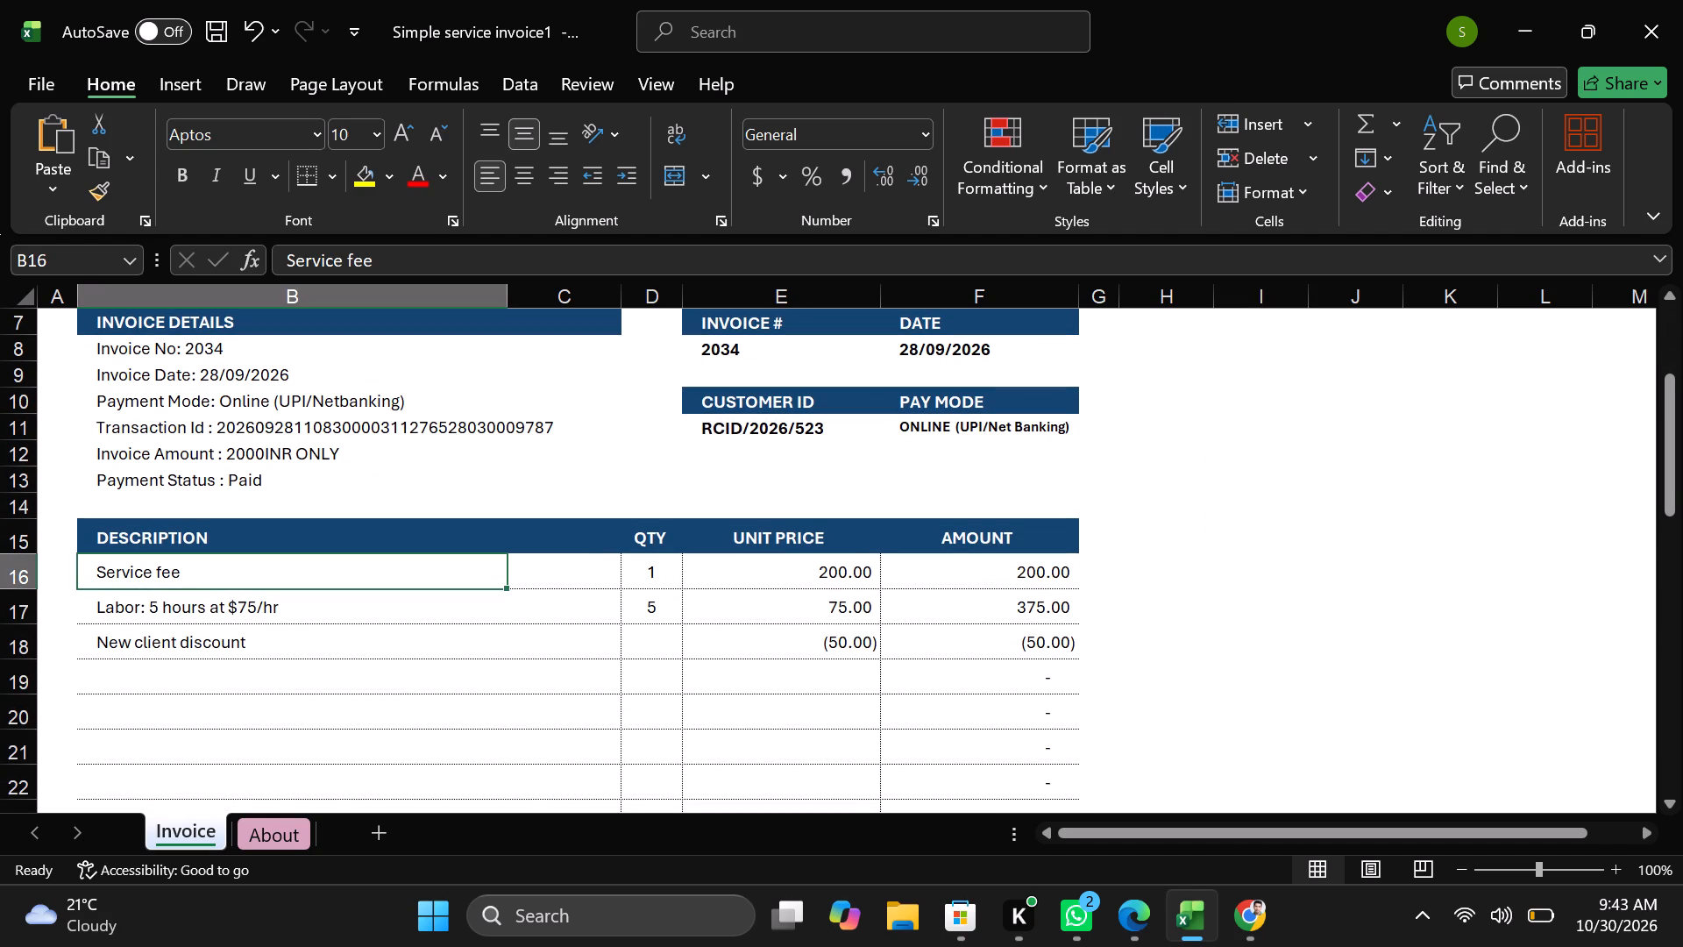
key("BackSpace")
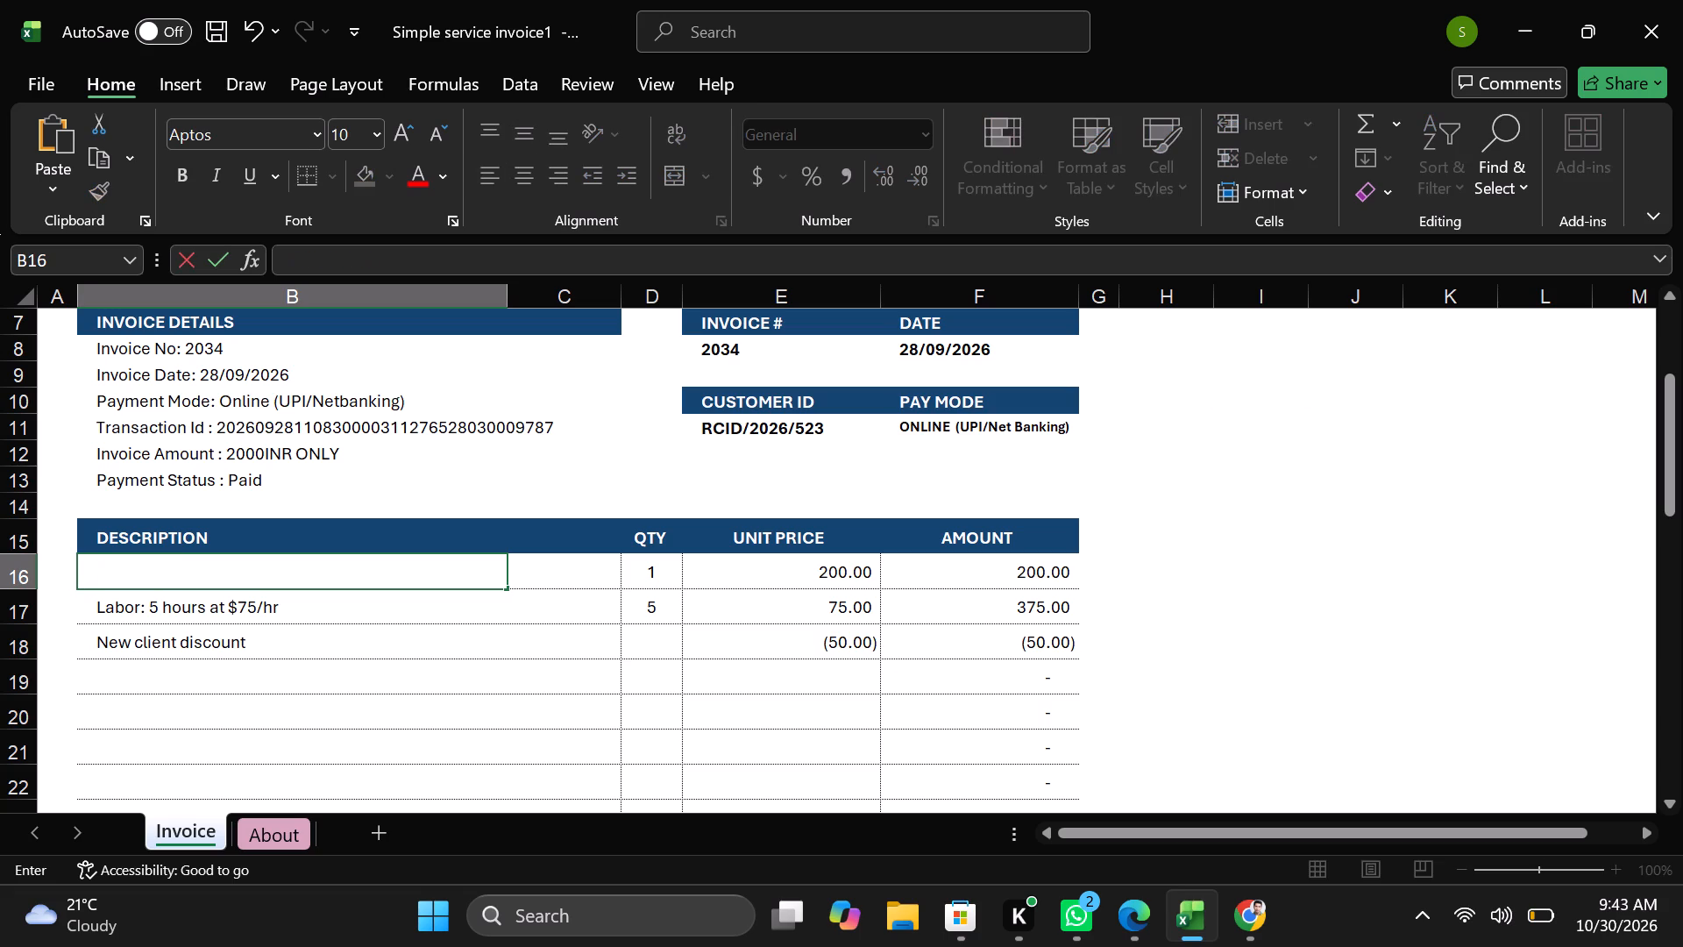
key("2")
type("5kg Basmati Rice")
key("Tab")
key("Tab")
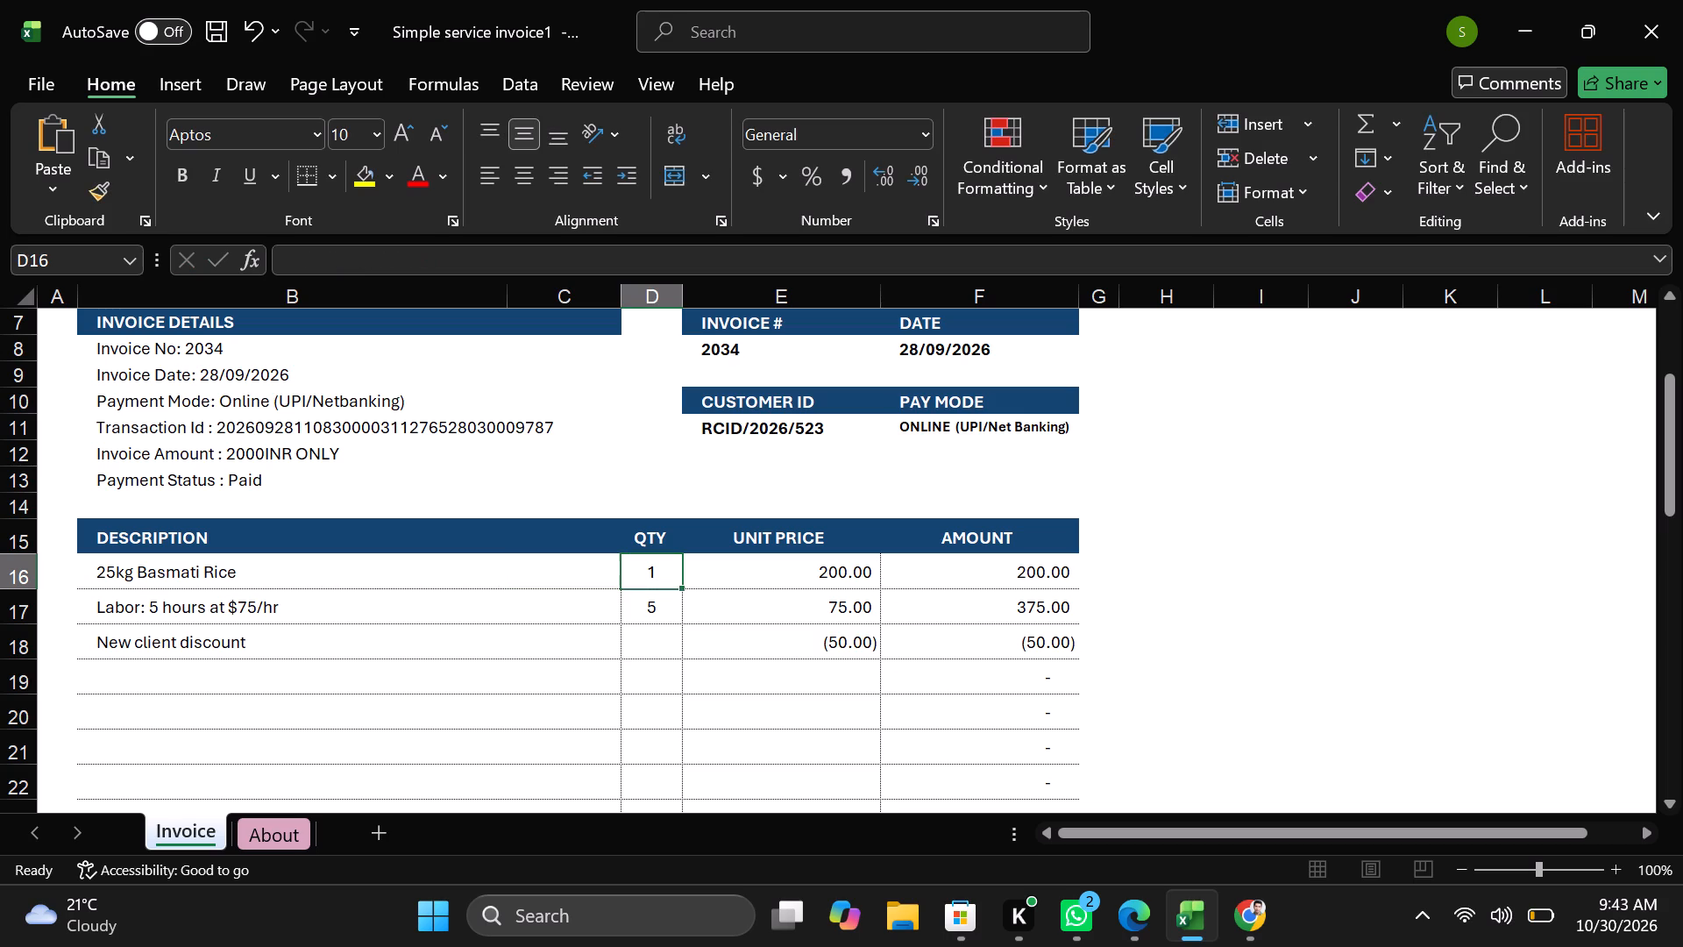
Set the quantity of the Basmati rice item to "1Pkt".
key("1")
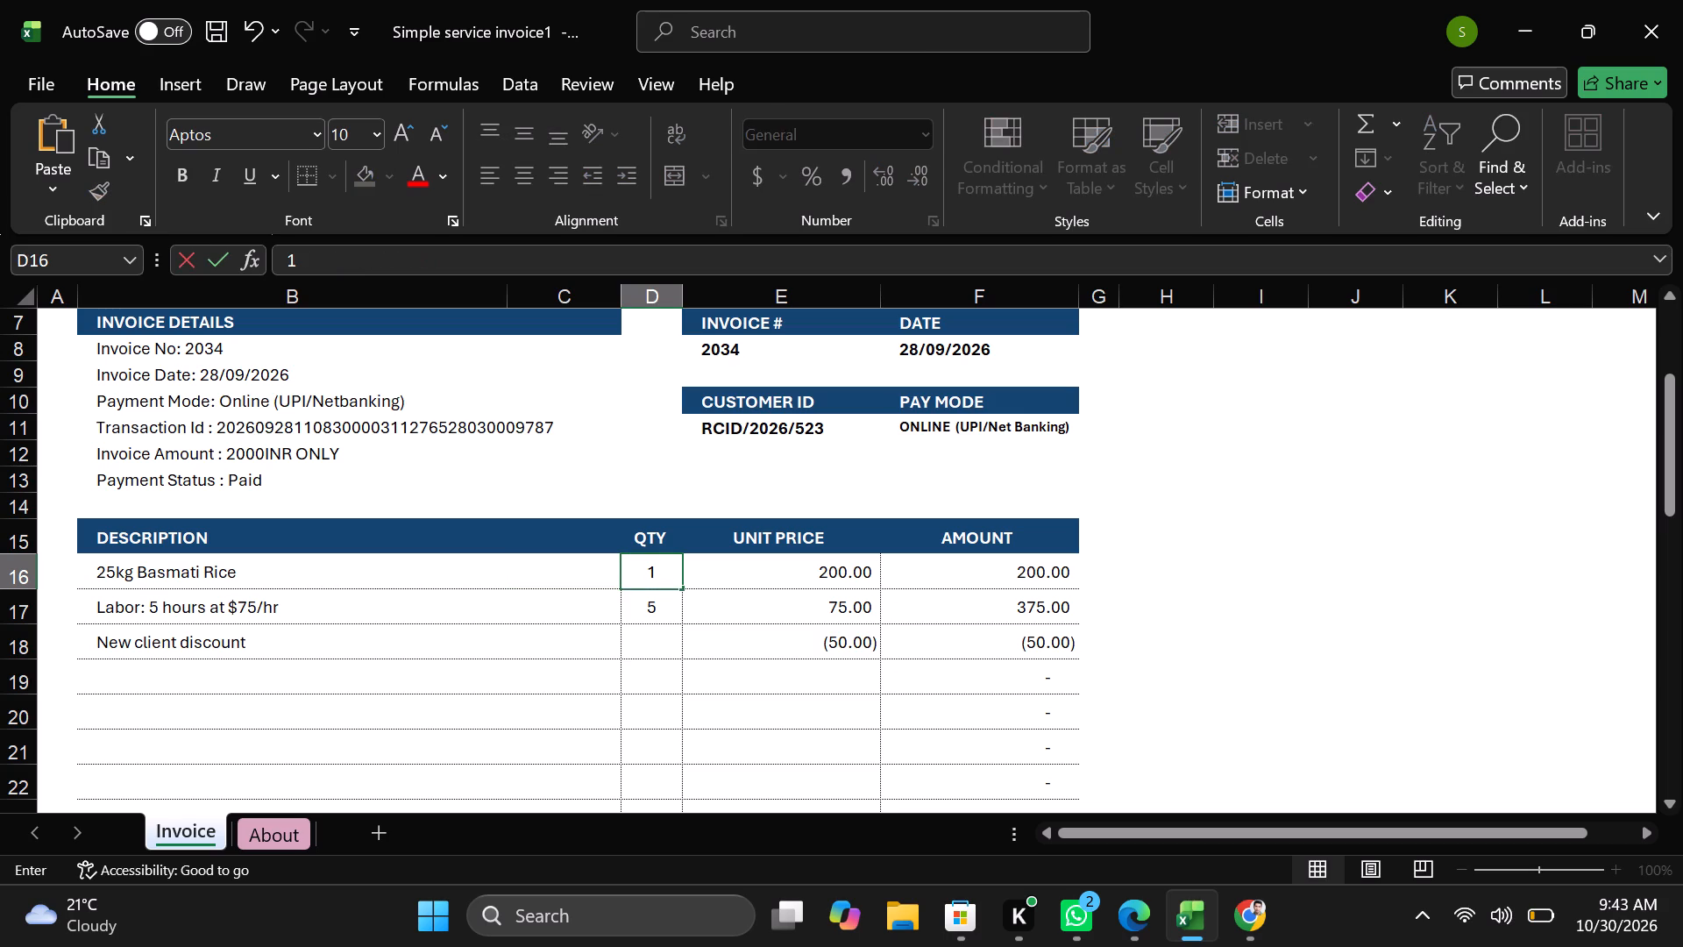
key("p")
key("BackSpace")
type("Pkt")
key("Left")
key("Left")
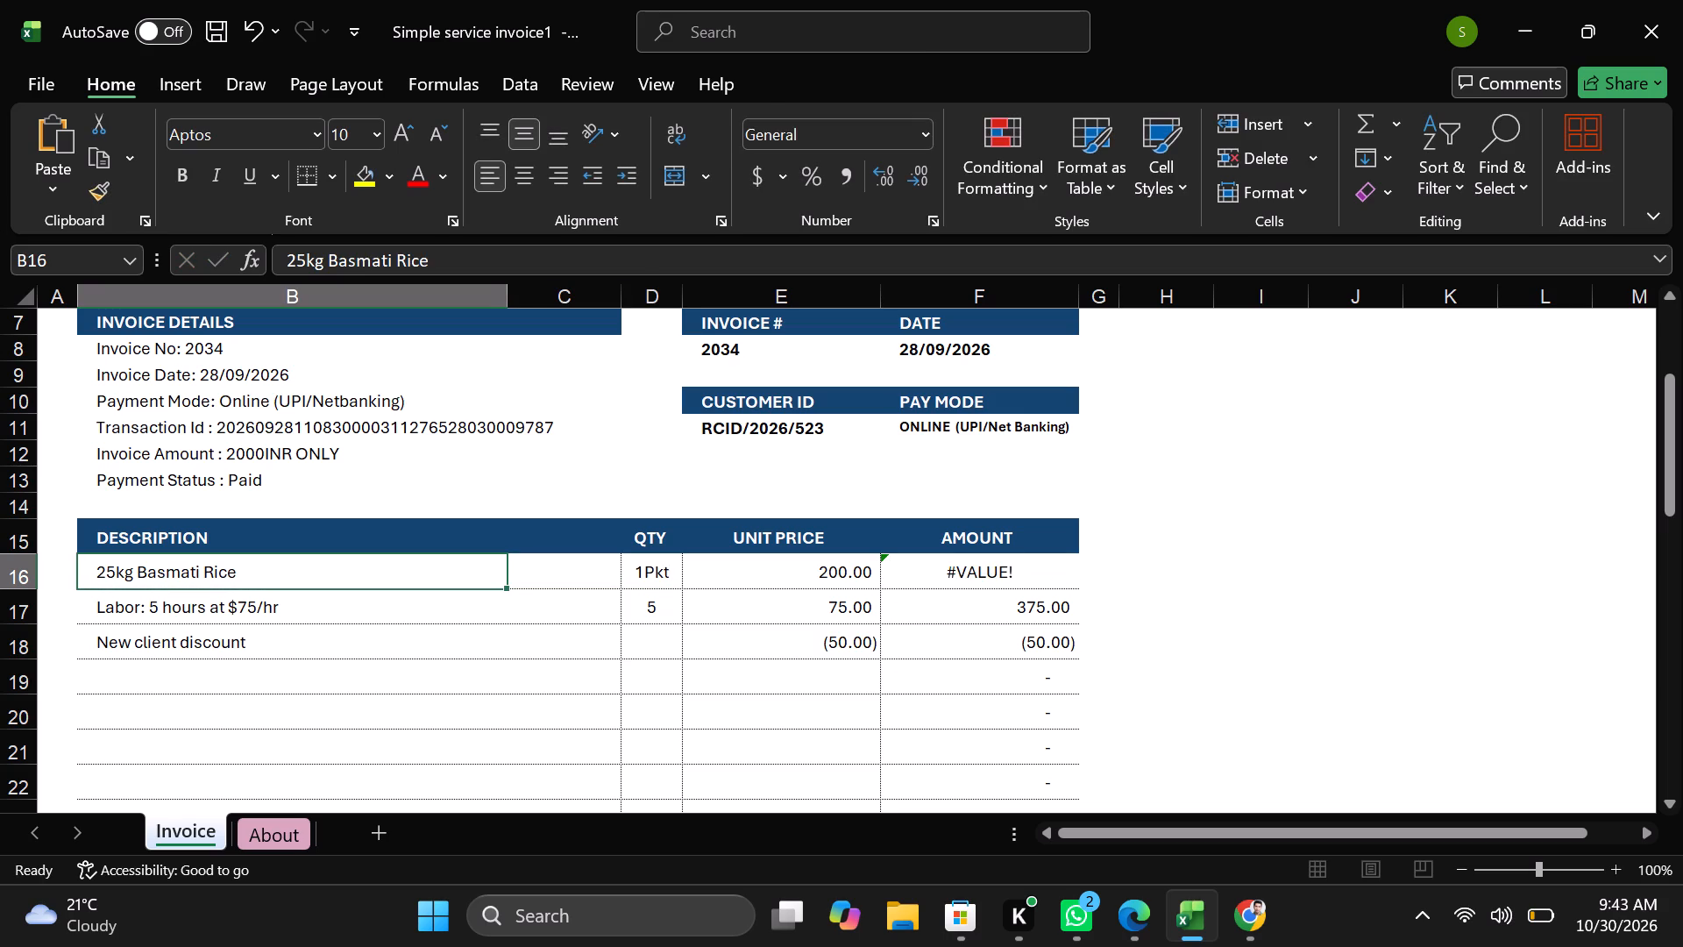
Set the Basmati rice item's unit price to 1250 and overwrite its amount with 1250.00.
left_click(828, 574)
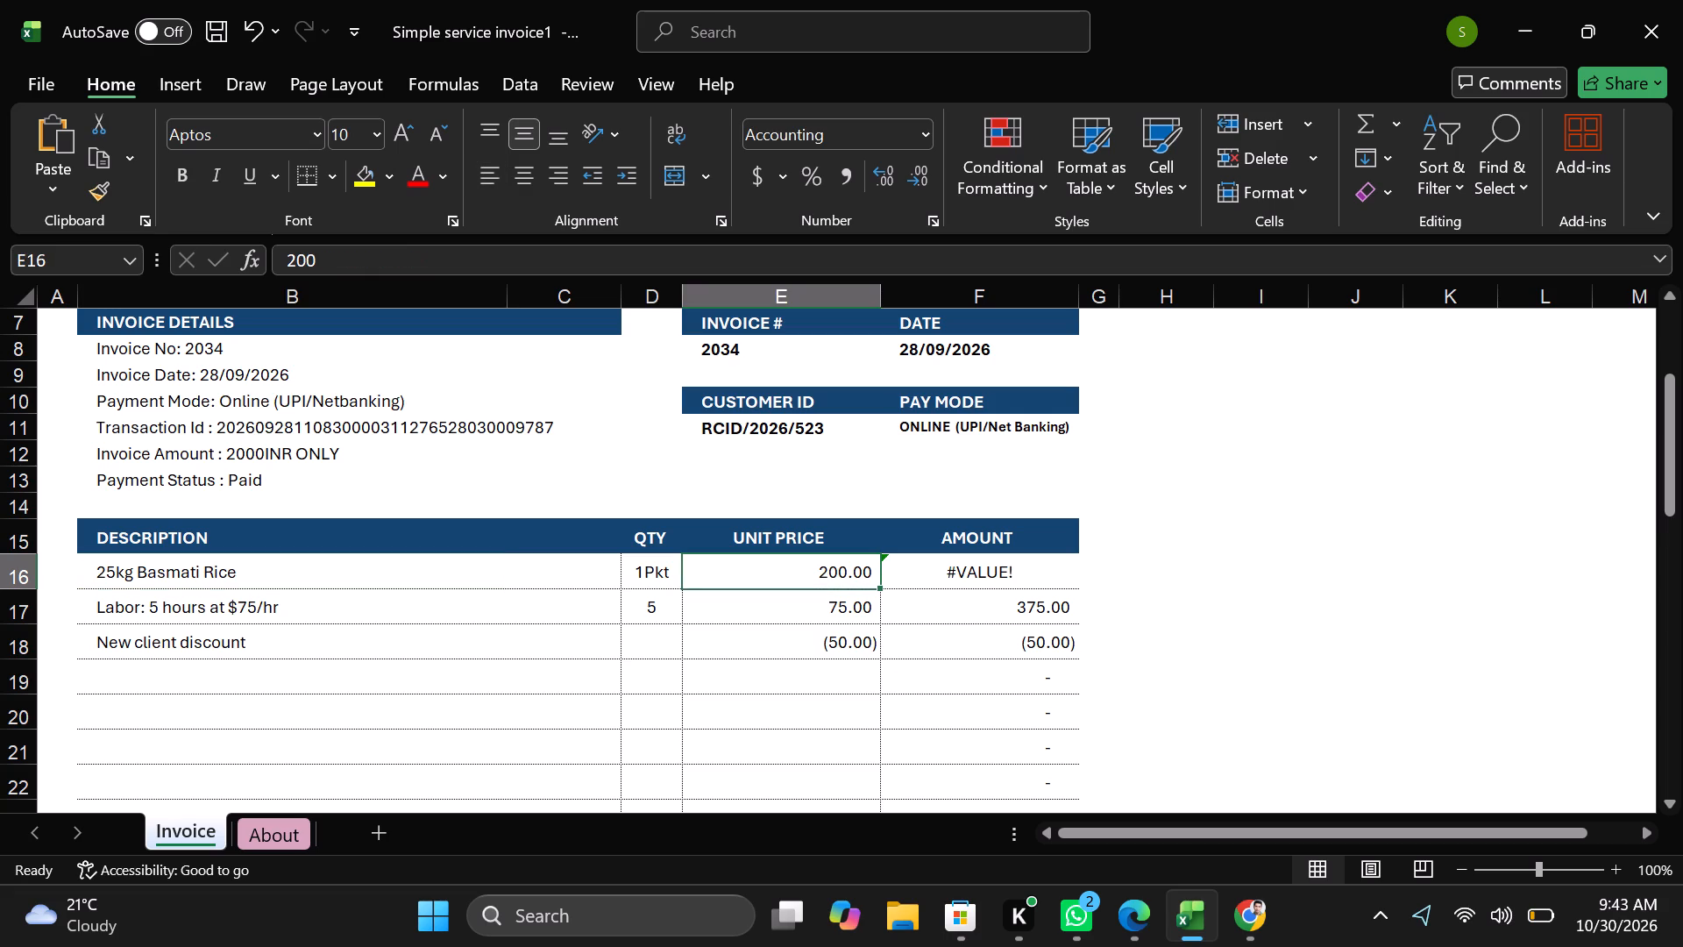
type("12")
type("50")
key("Tab")
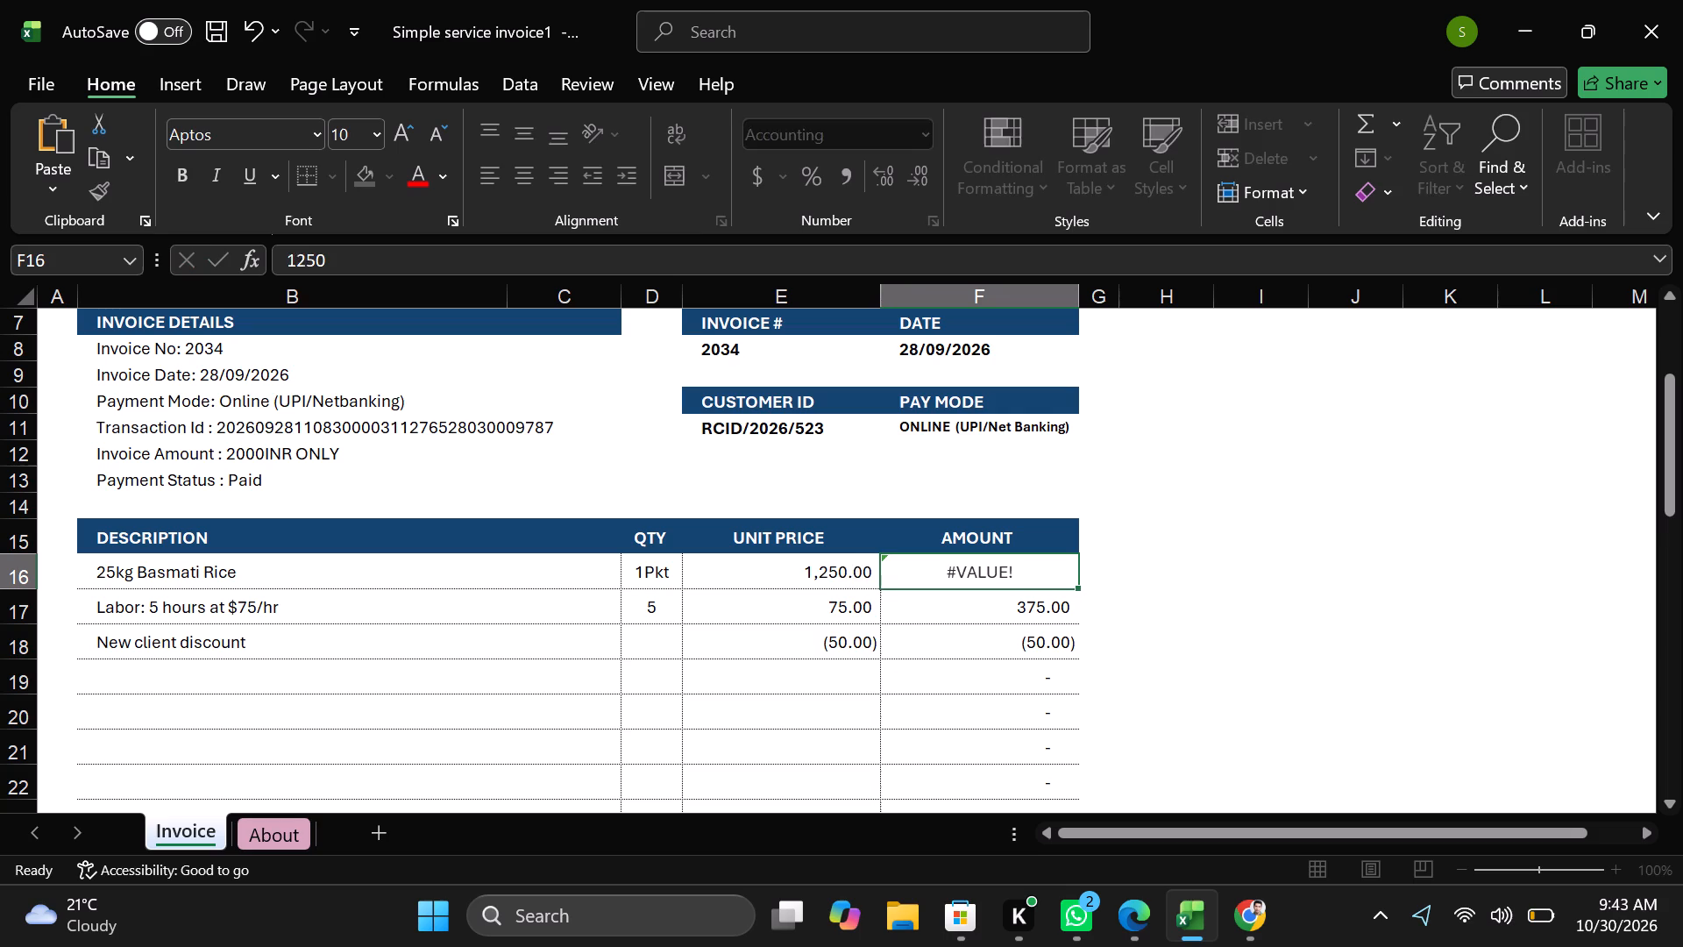
type("12")
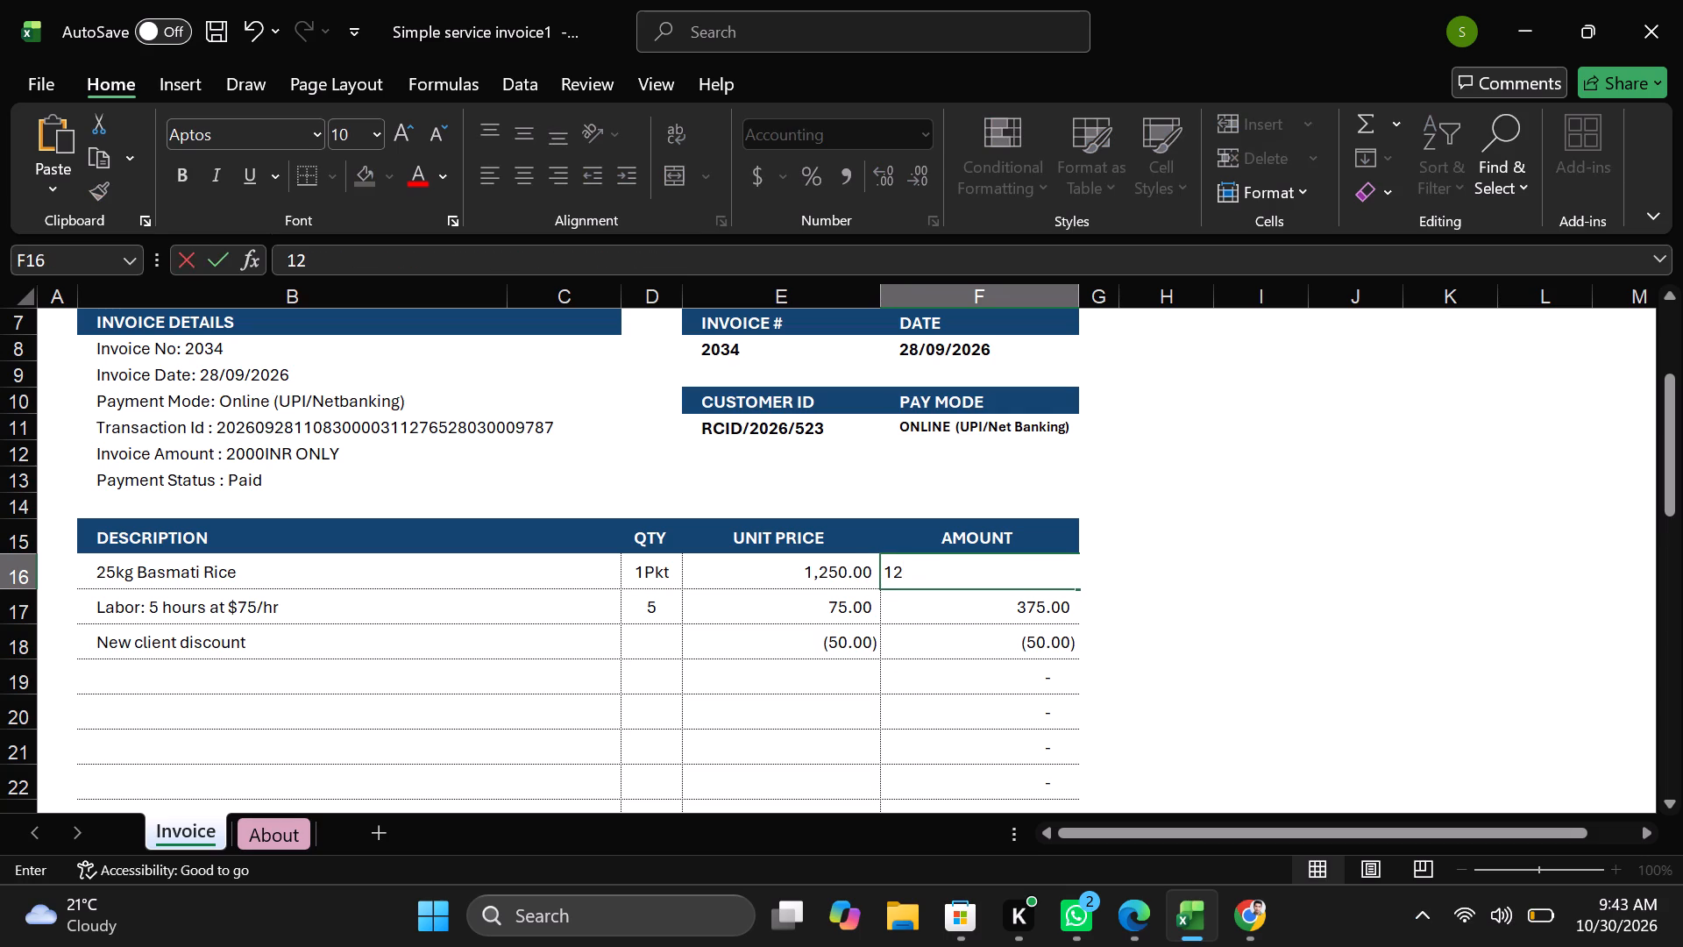
type("50")
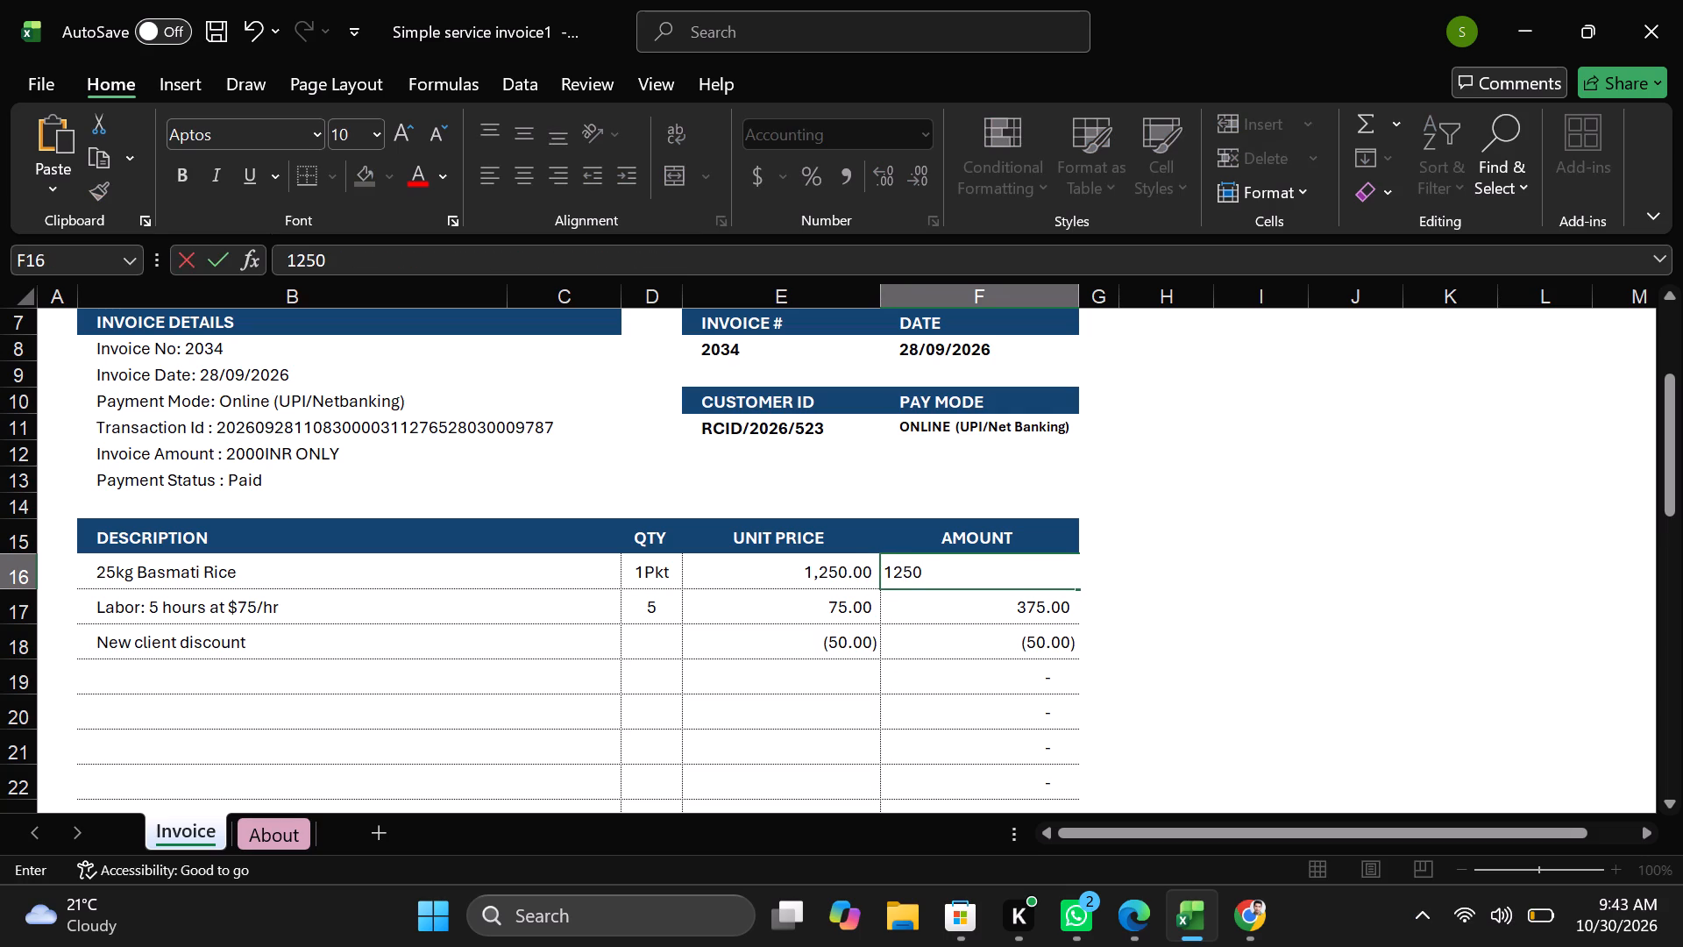
type(".00")
left_click(824, 607)
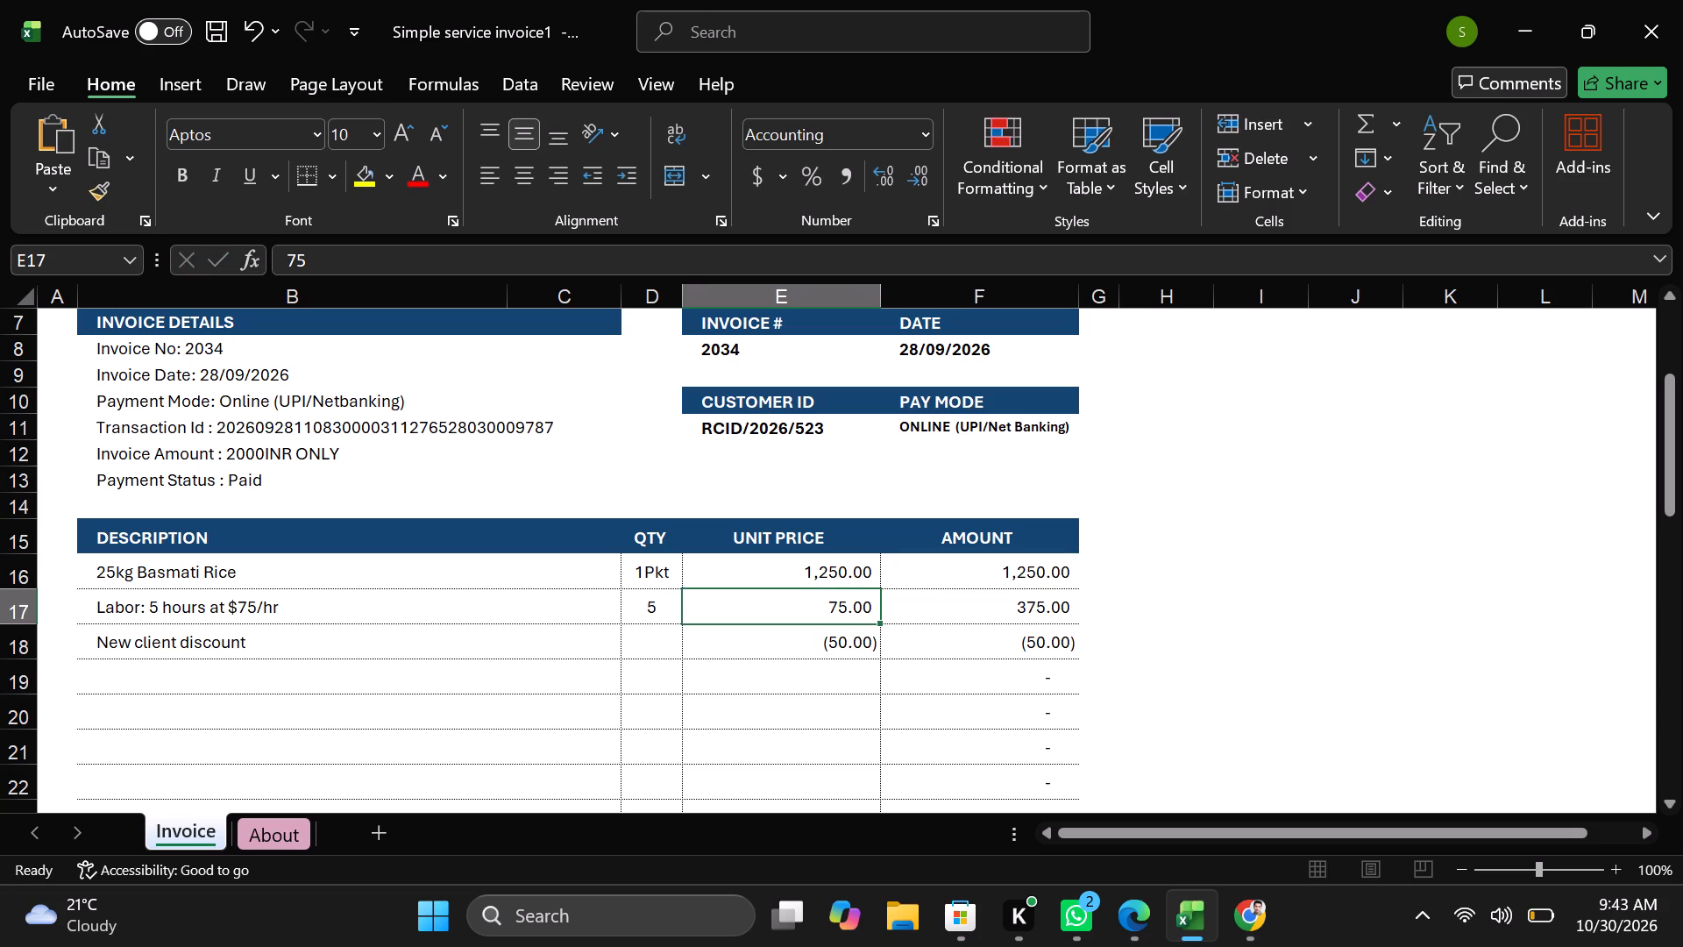
Replace the labor description in the second item row (B17) with "10kg Aashirwad Flour( Aata)".
left_click(240, 609)
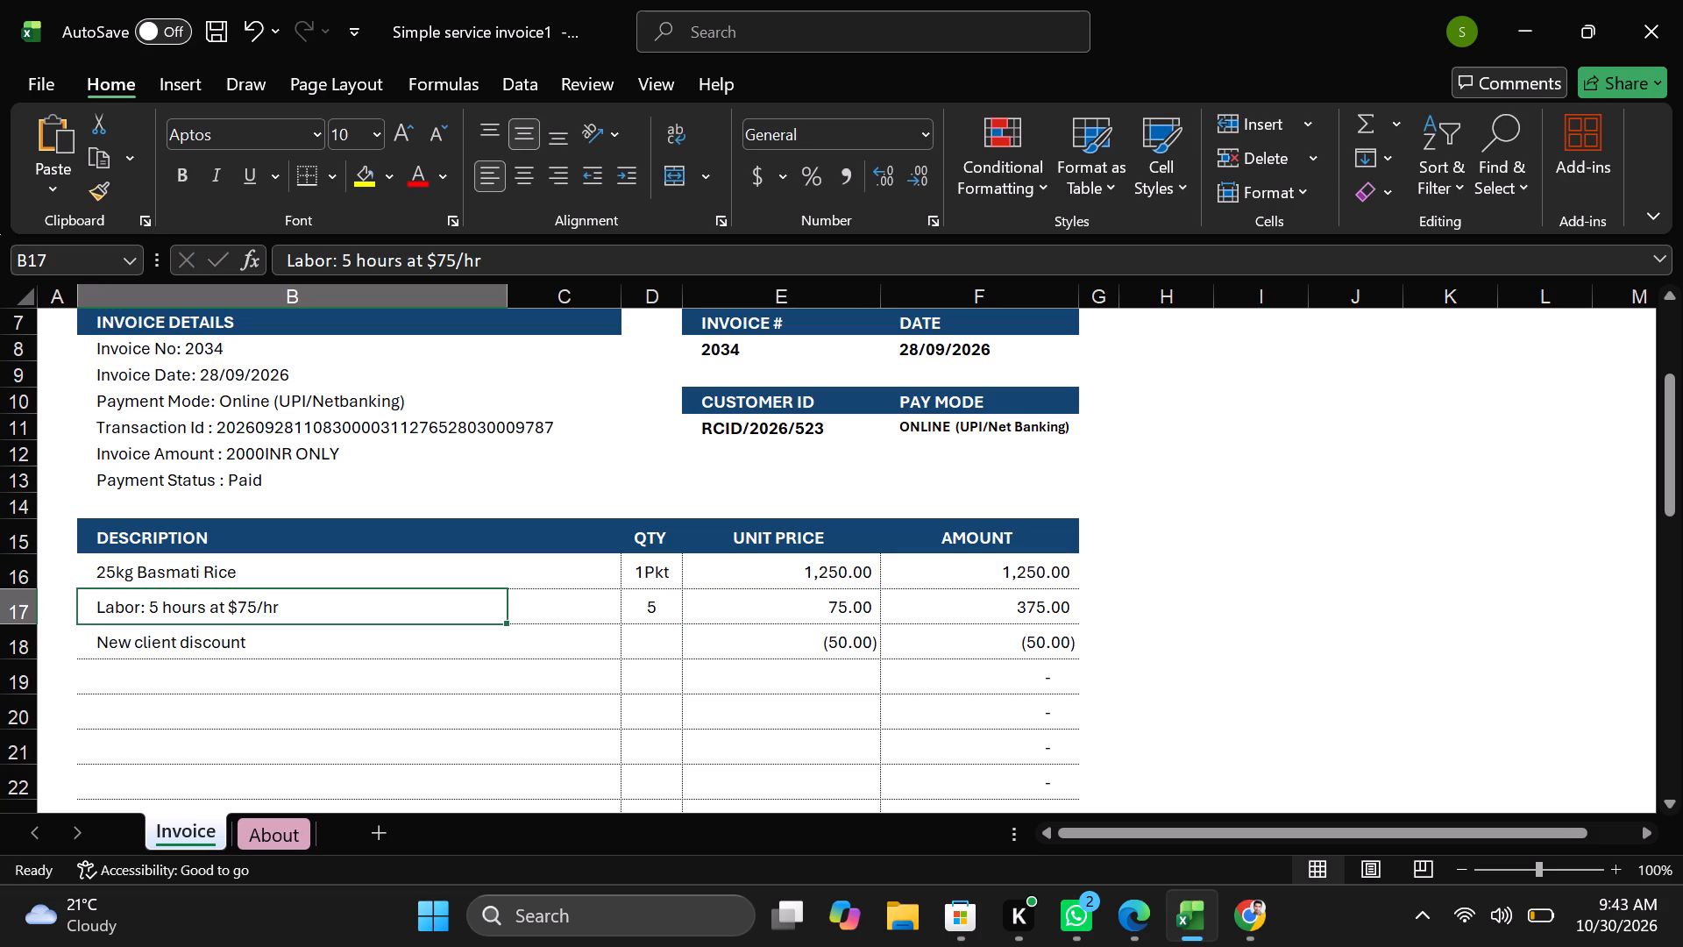
key("BackSpace")
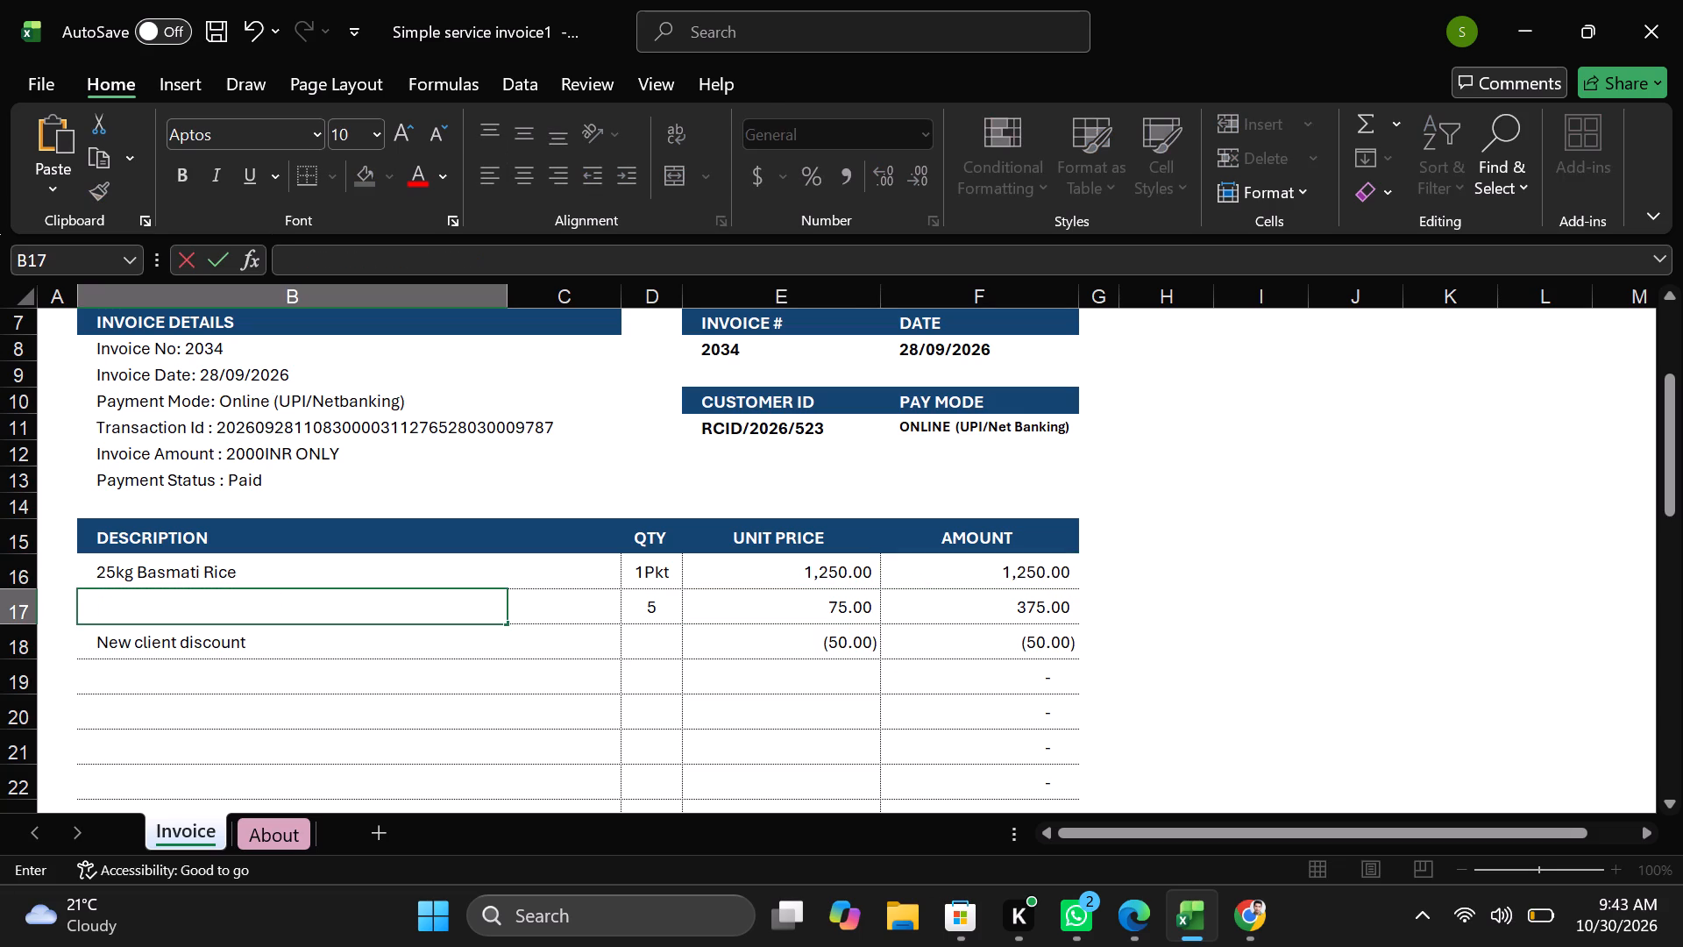
type("10")
type("kf")
key("space")
type("flour")
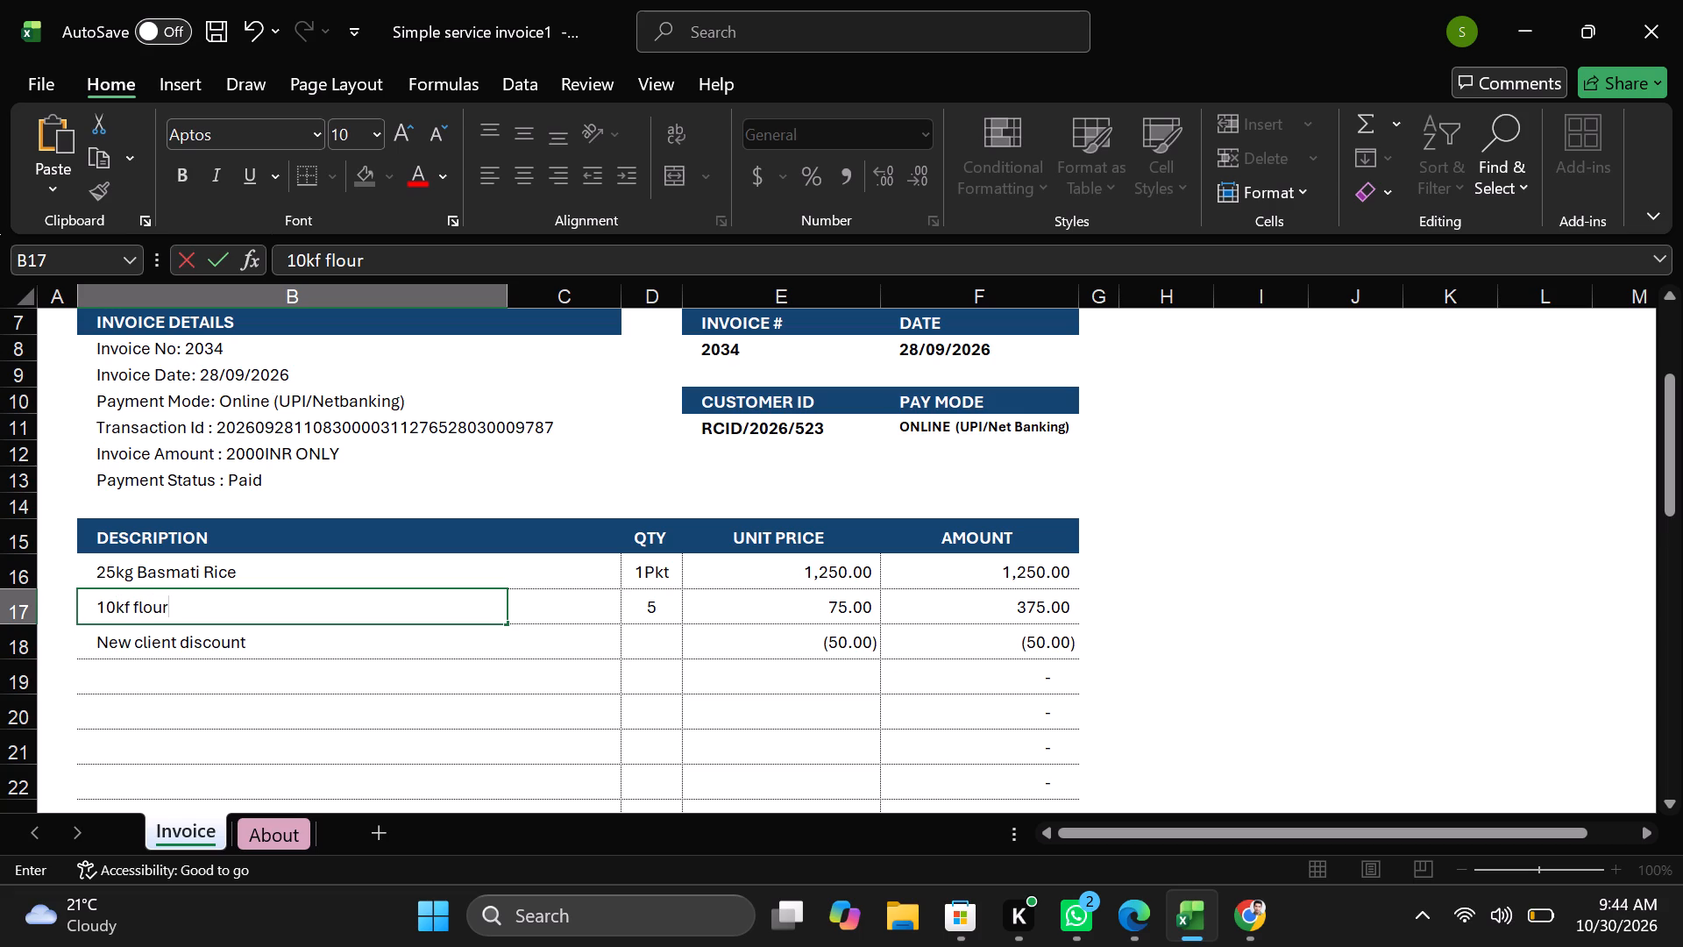
key("BackSpace")
key("BackSpace")
key("BackSpace")
key("BackSpace")
key("BackSpace")
key("BackSpace")
key("BackSpace")
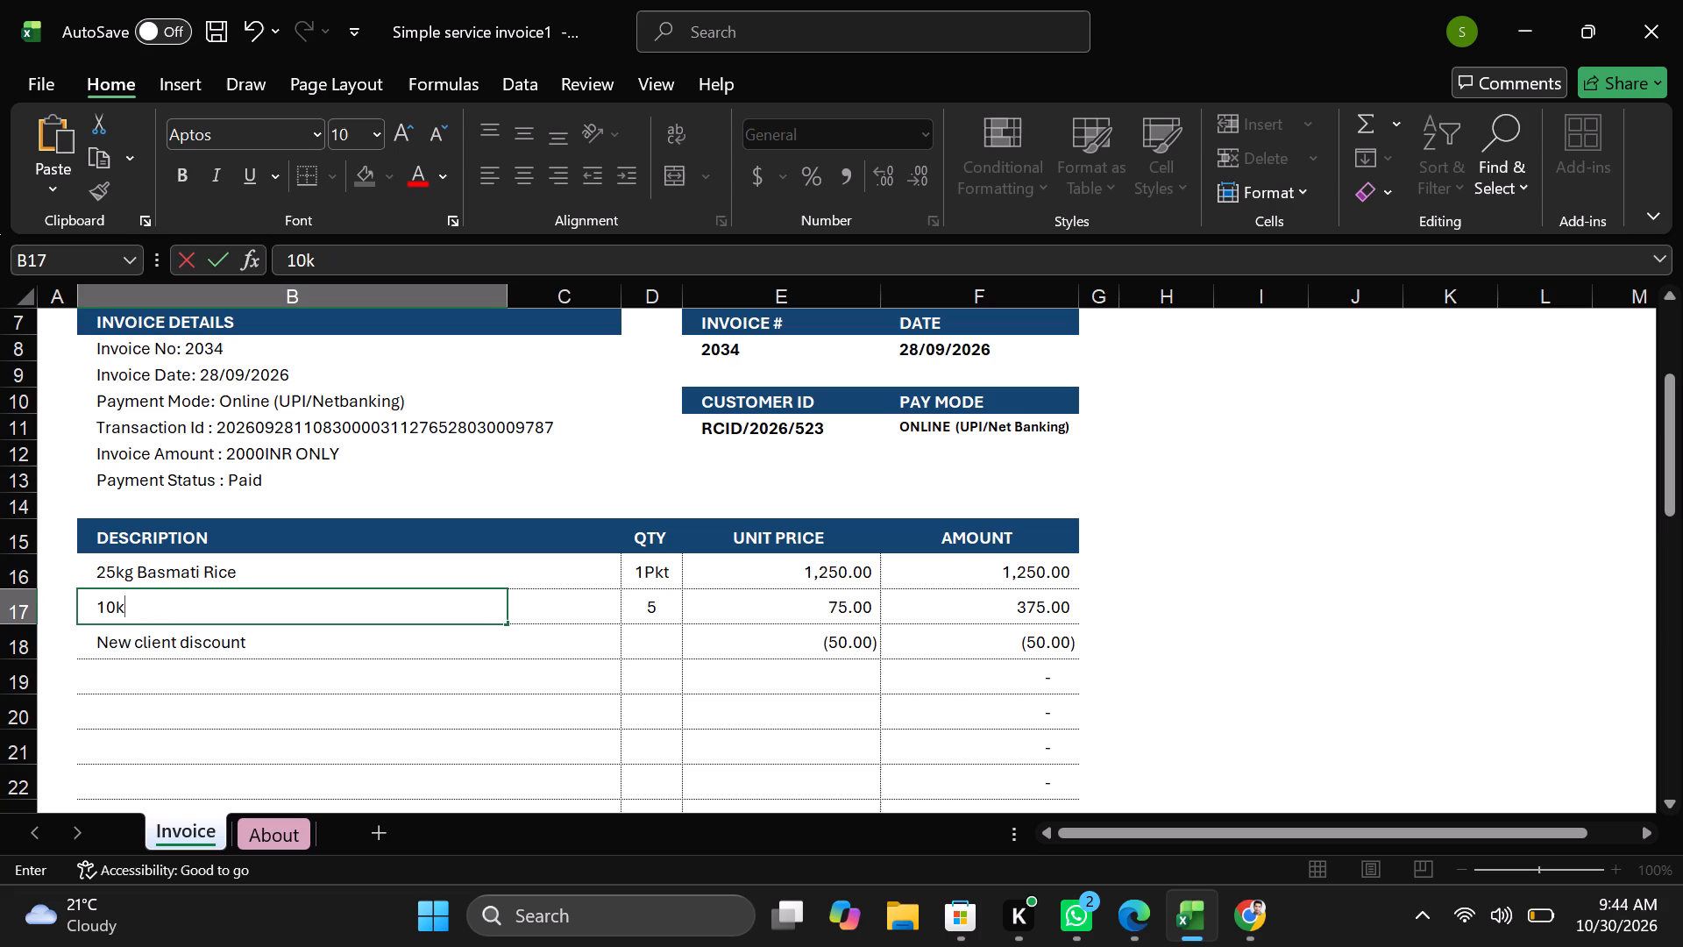
type("g")
key("space")
type("As")
key("BackSpace")
type("ashirwad")
key("space")
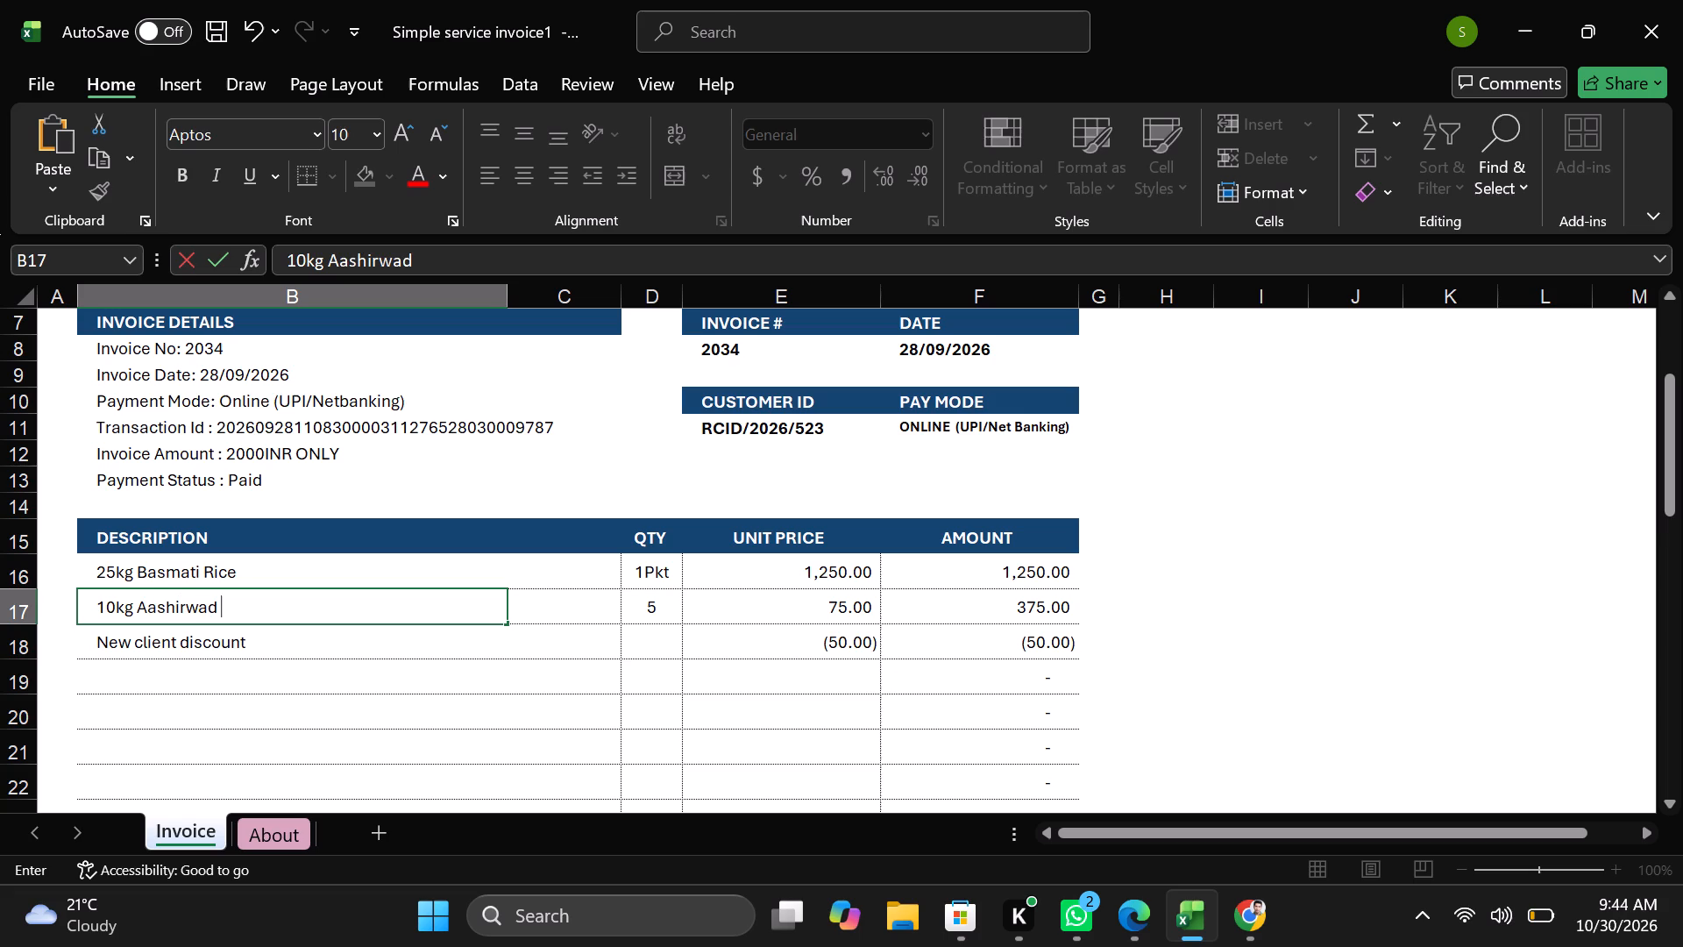
type("Flour")
type("( AAta")
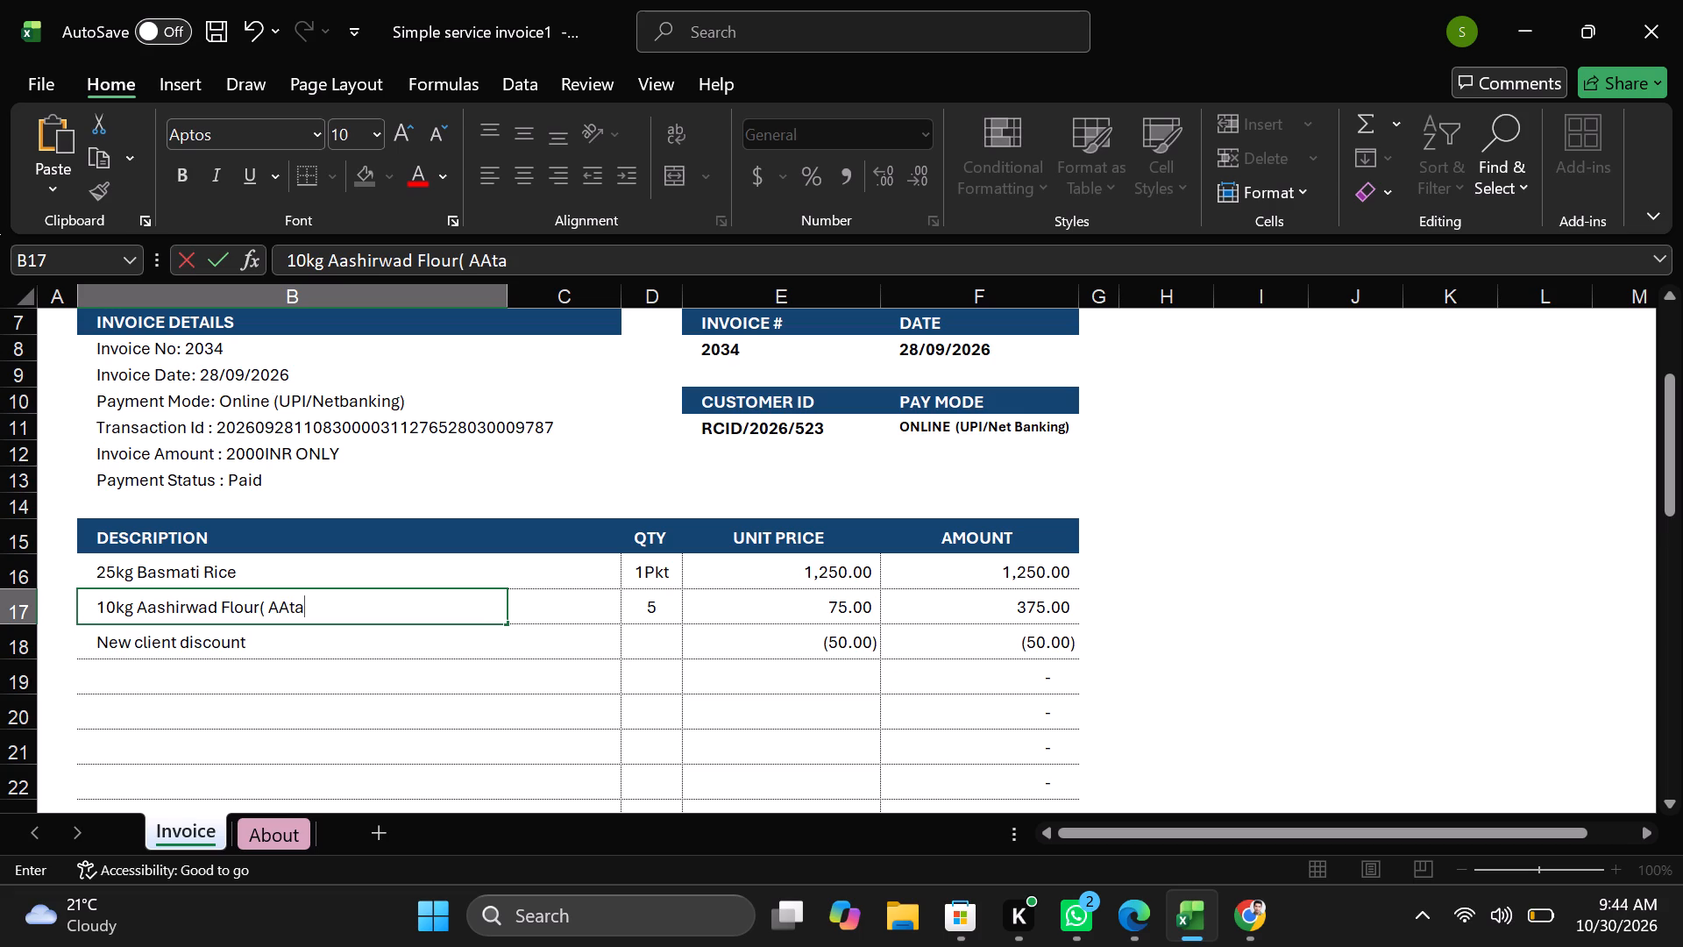
key("BackSpace")
key("BackSpace")
key("BackSpace")
type("ara")
key("BackSpace")
key("BackSpace")
type("ta")
key("shift+parenright")
Set the quantity of the Aashirwad flour item to "1Pkt".
left_click(650, 608)
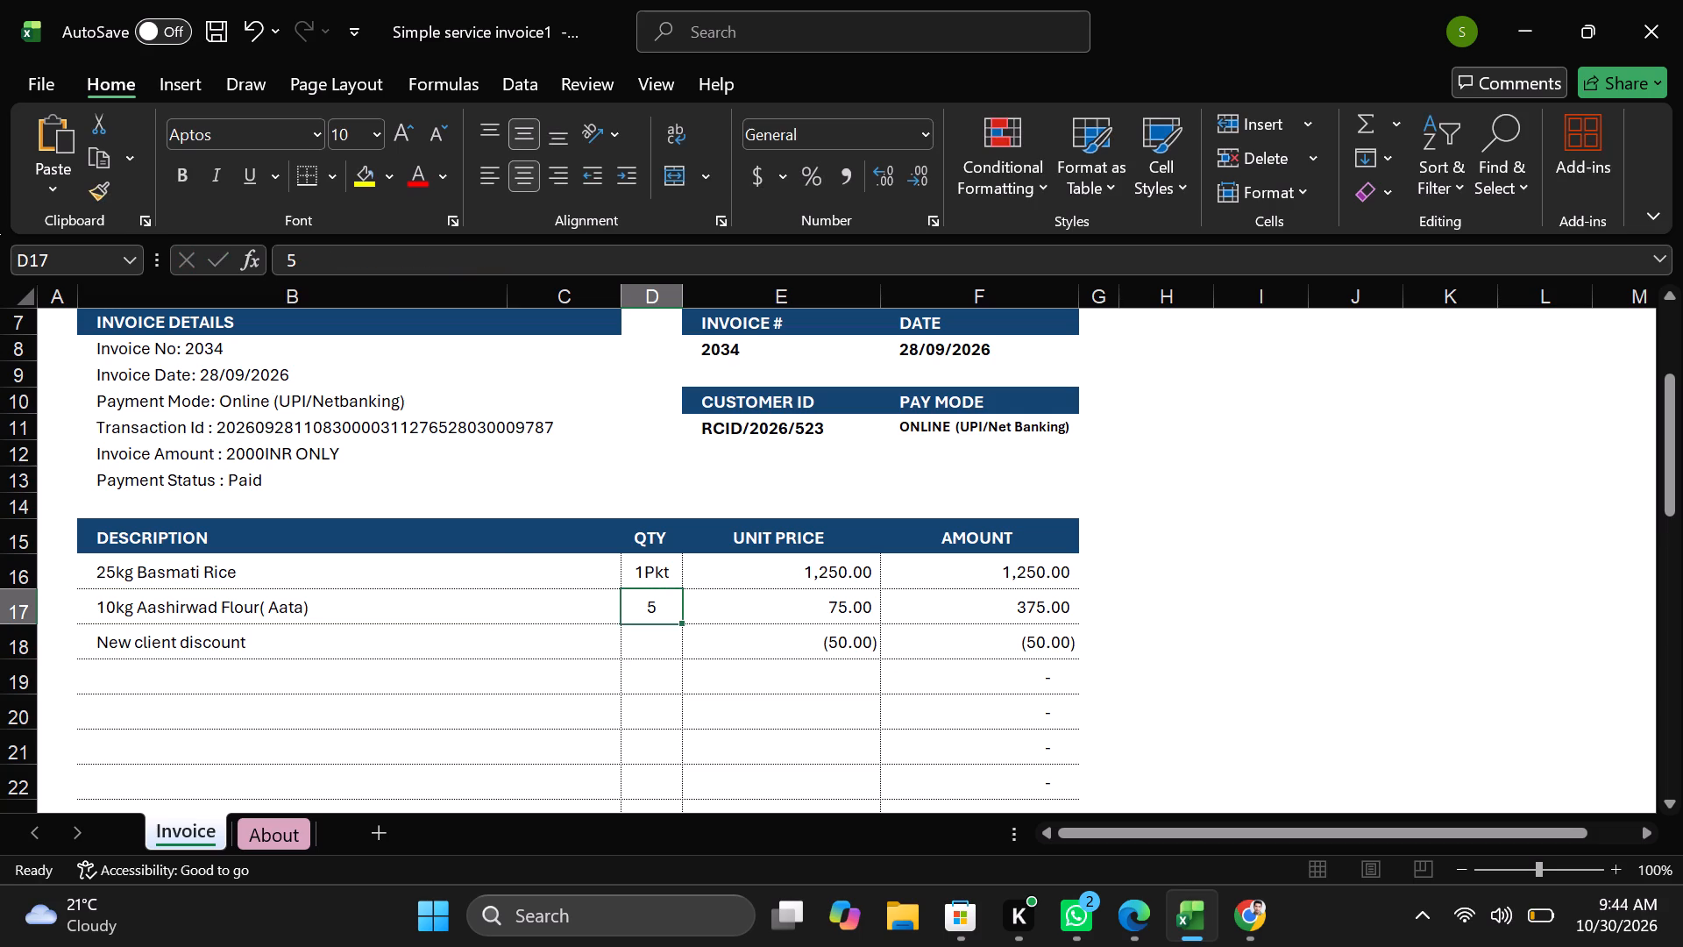
key("1")
type("Pkt")
key("Tab")
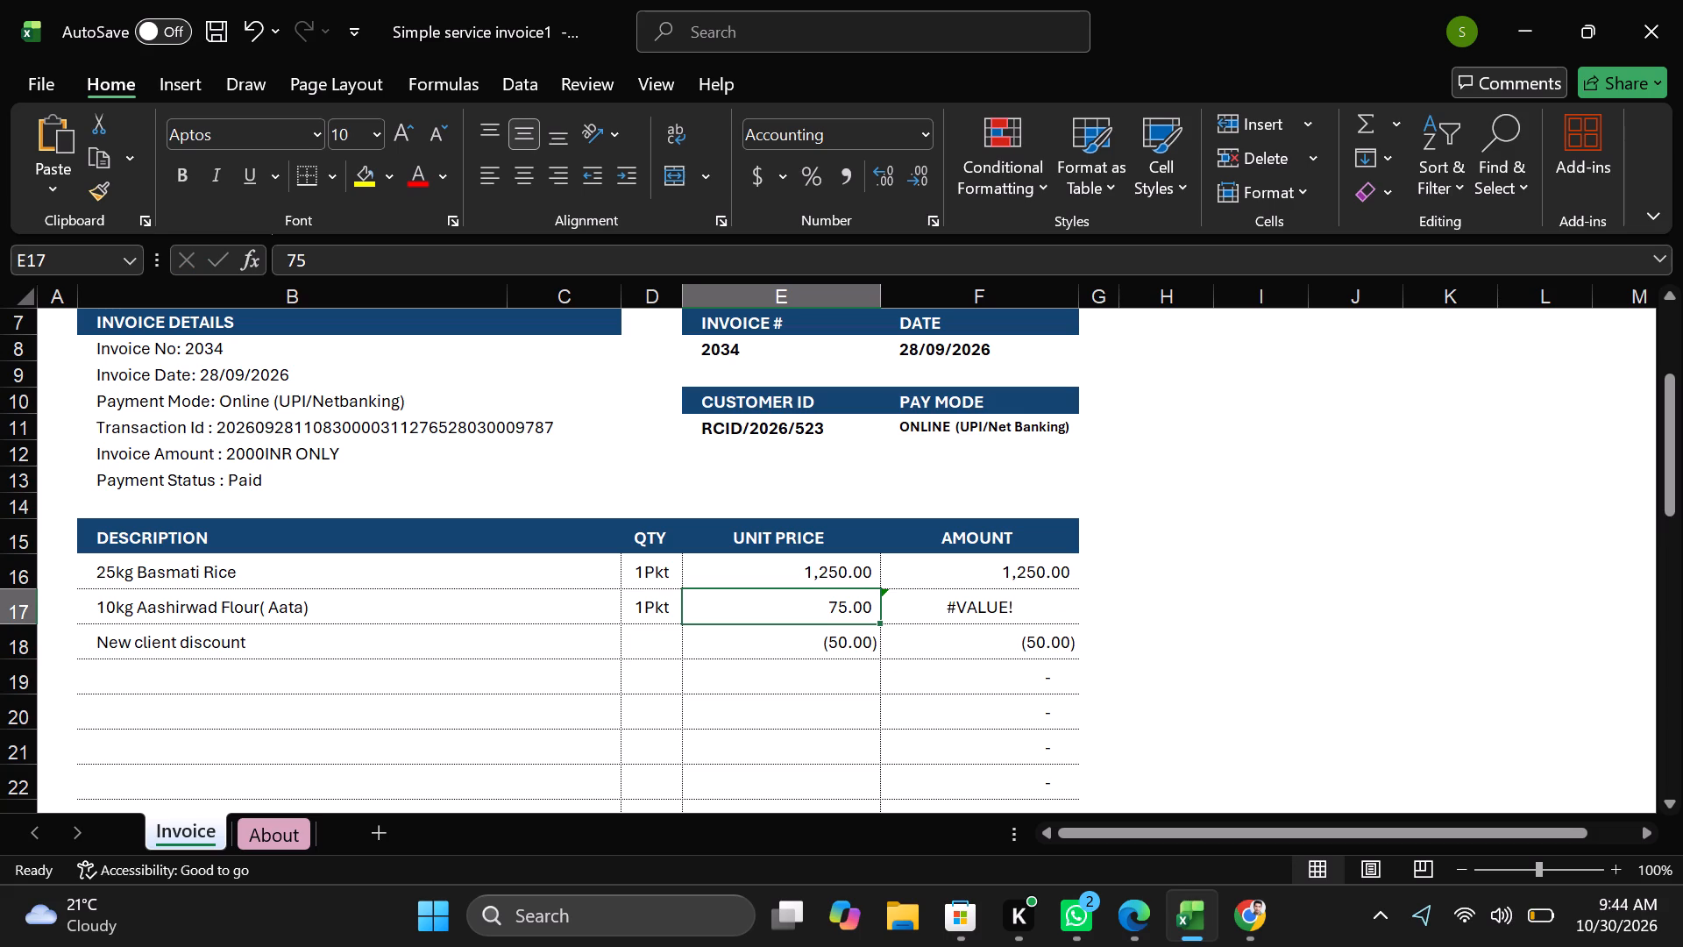
Set the Aashirwad flour item's unit price to 560 and overwrite its amount with 560.
type("56")
key("0")
key("Tab")
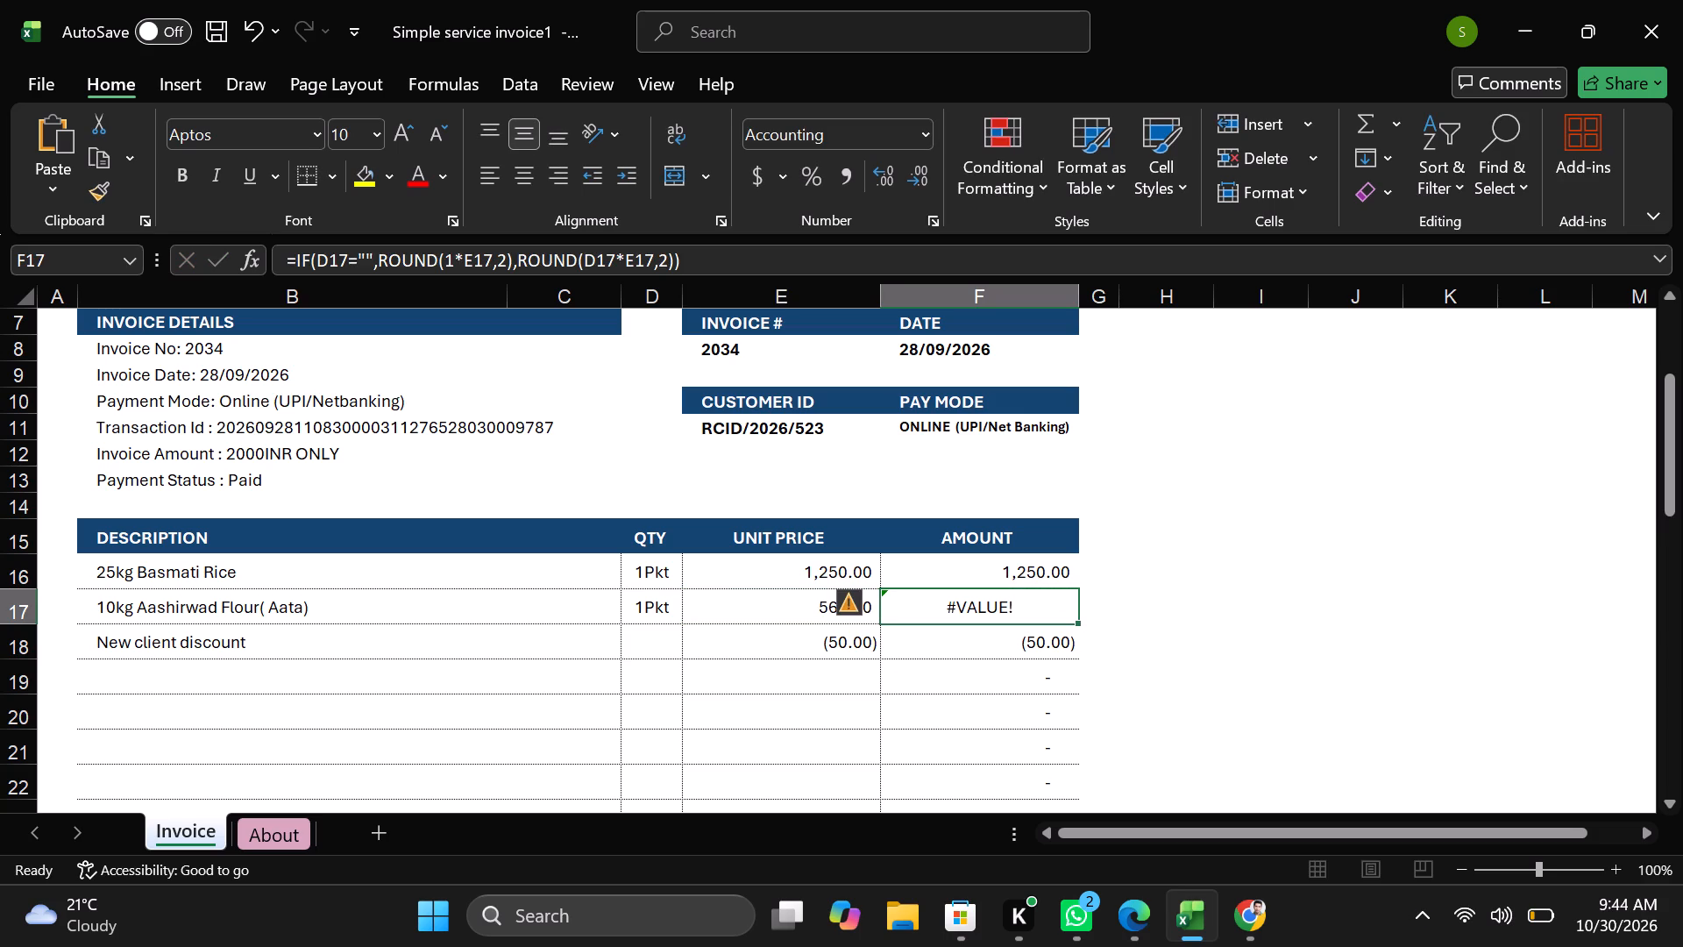
type("560")
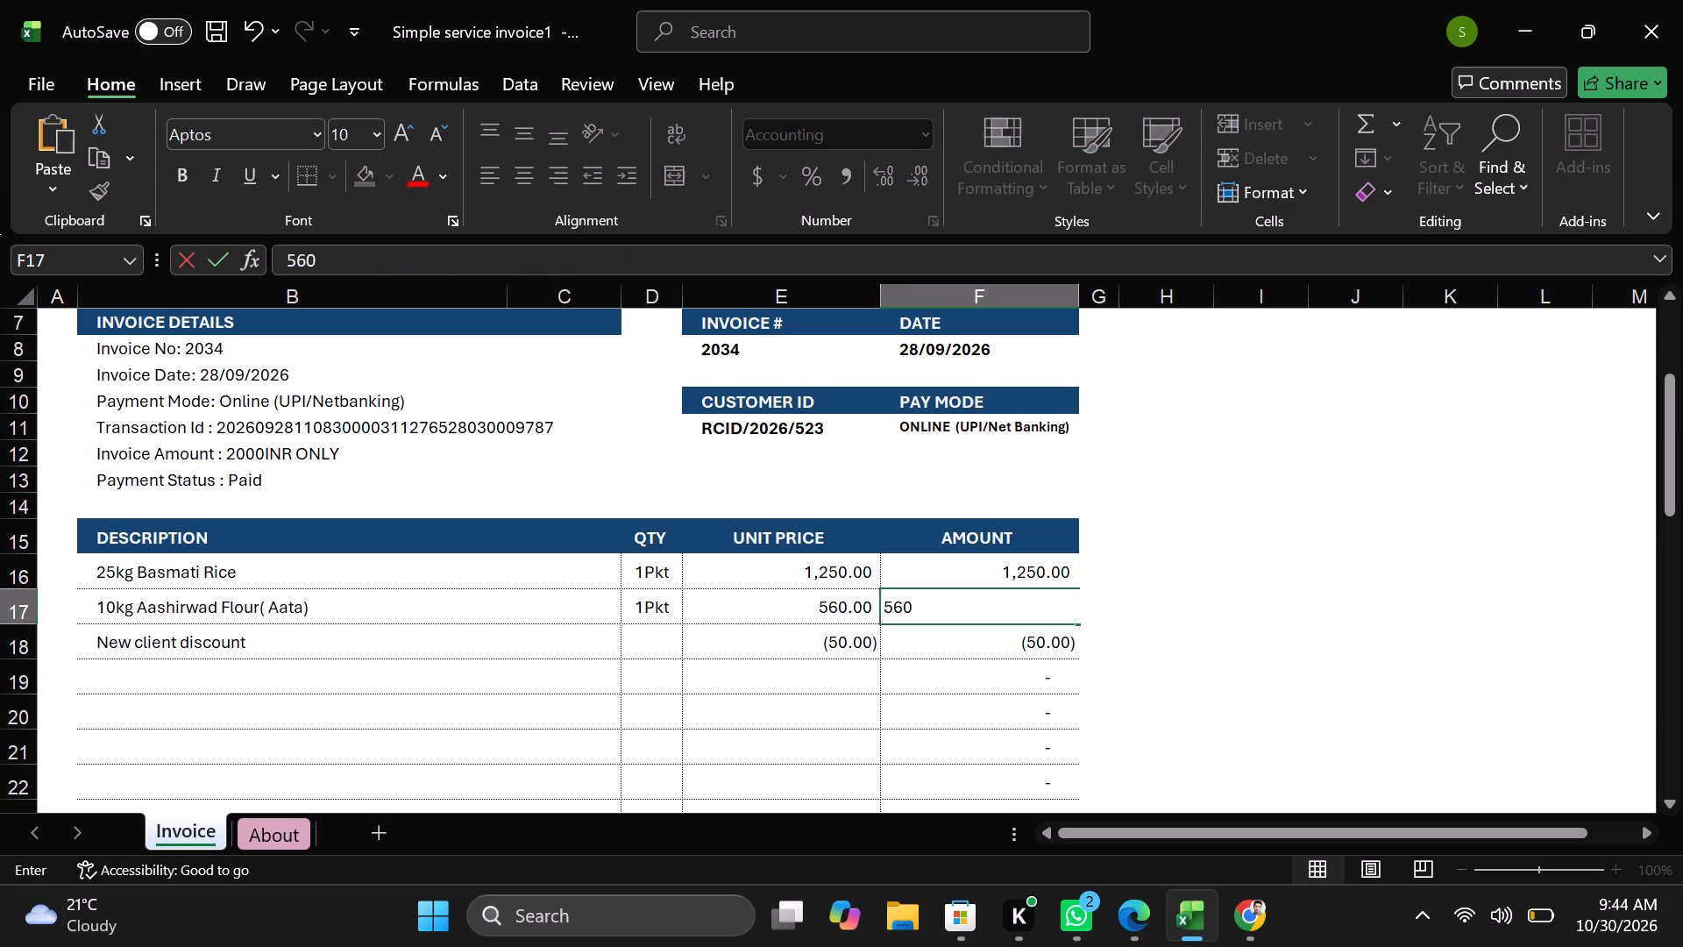
key("Down")
Replace the "New client discount" description in the third item row (B18) with "Kacchi Ghnni Oil".
key("Left")
key("Left")
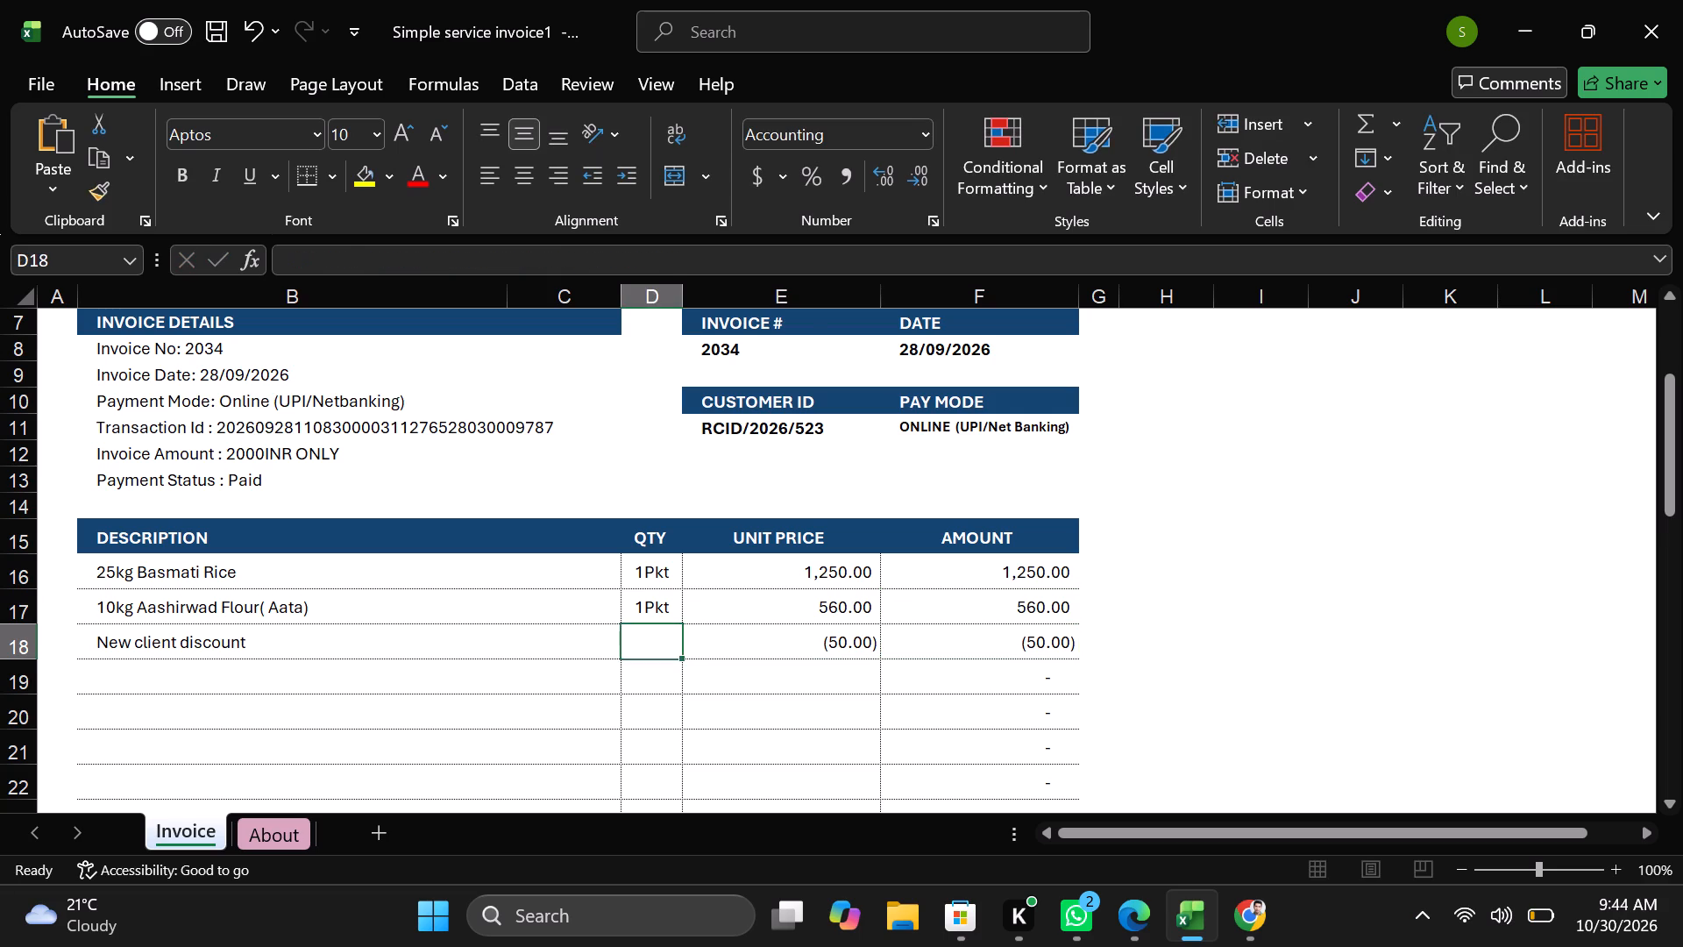
key("Left")
key("Left")
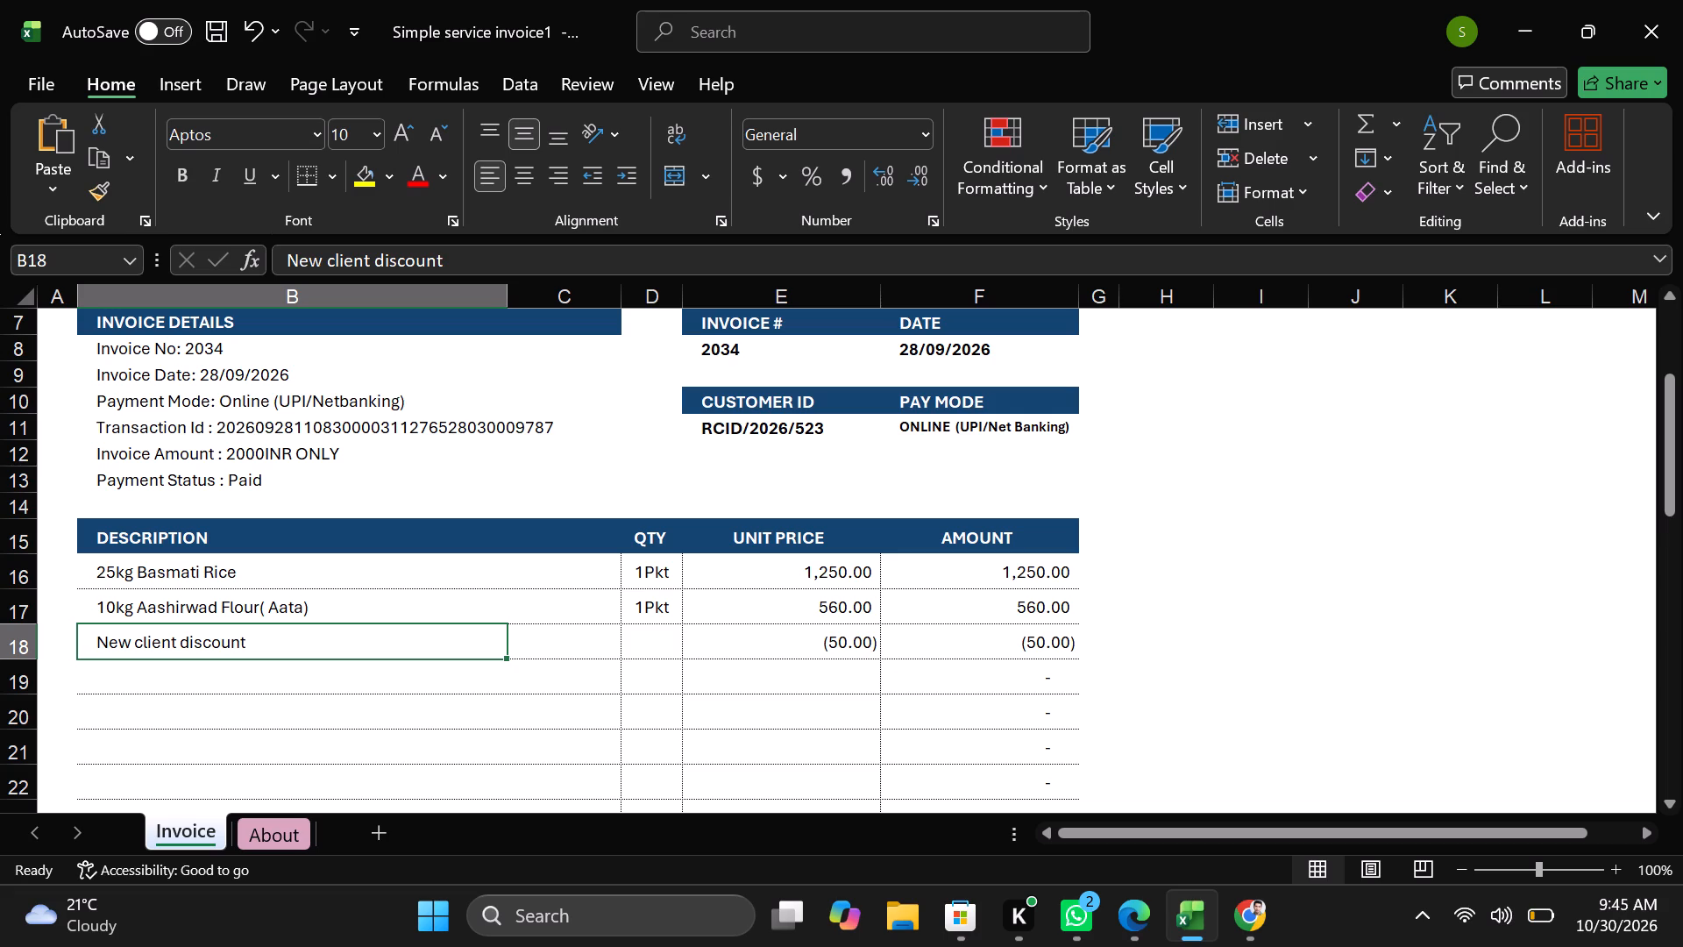
type("Kacchi Ghnni")
key("space")
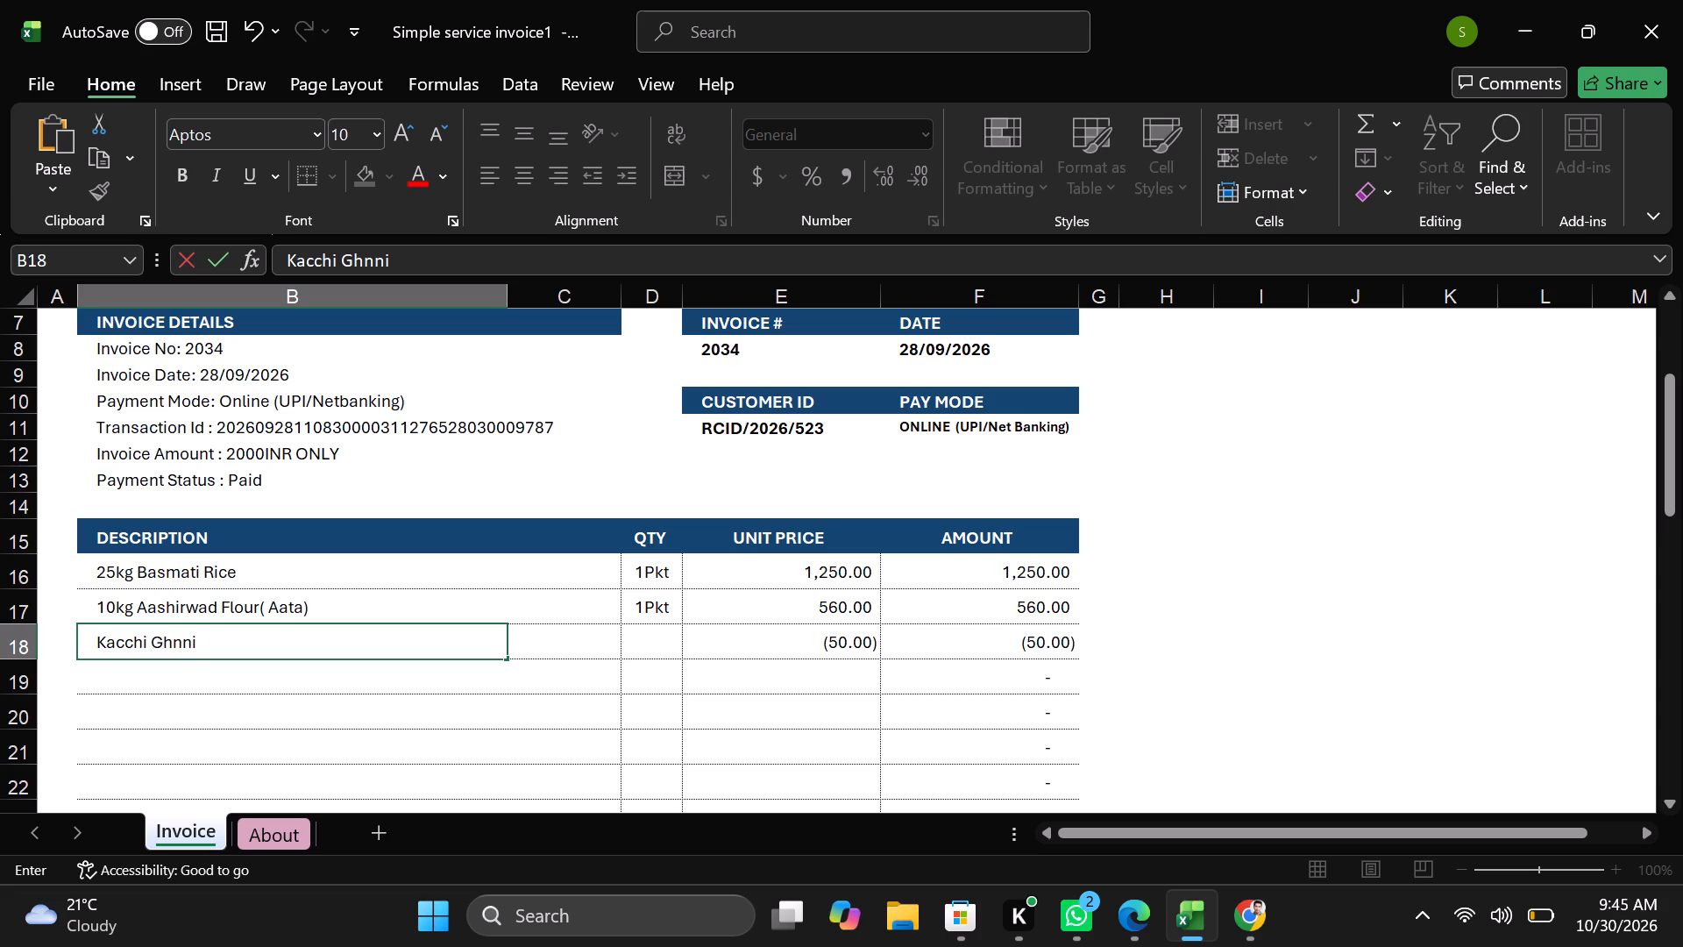
type("Oil")
key("space")
key("Tab")
Set the quantity of the Kacchi Ghnni Oil item to "1Pkt" in D18.
key("1")
key("BackSpace")
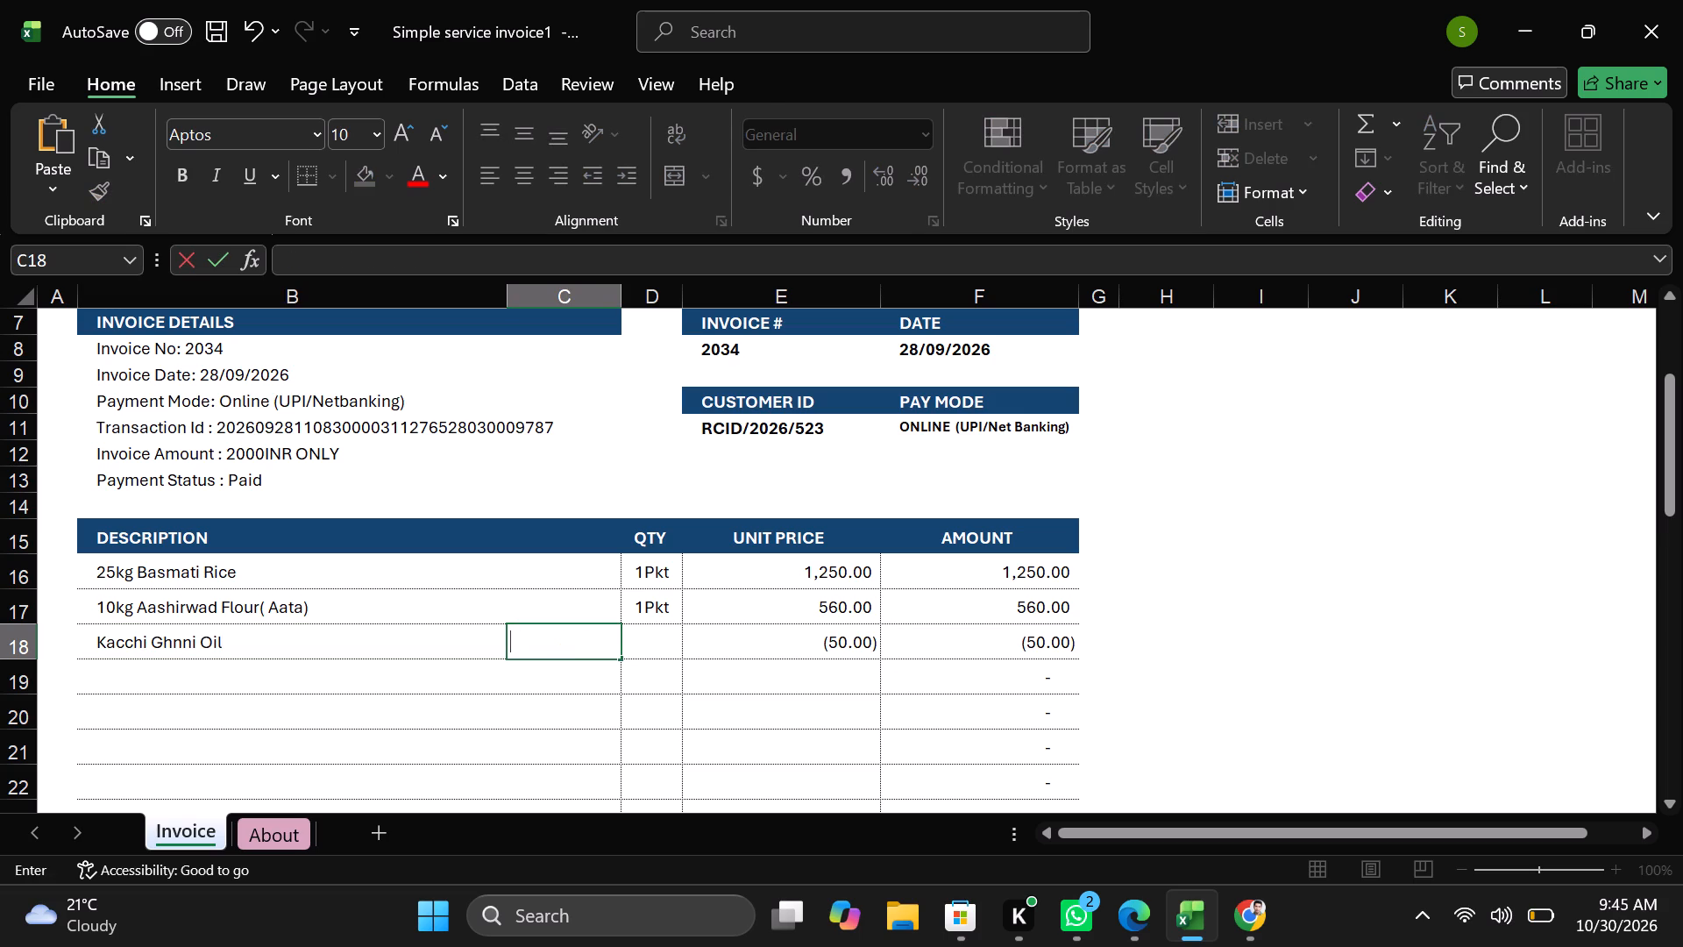
key("Tab")
key("1")
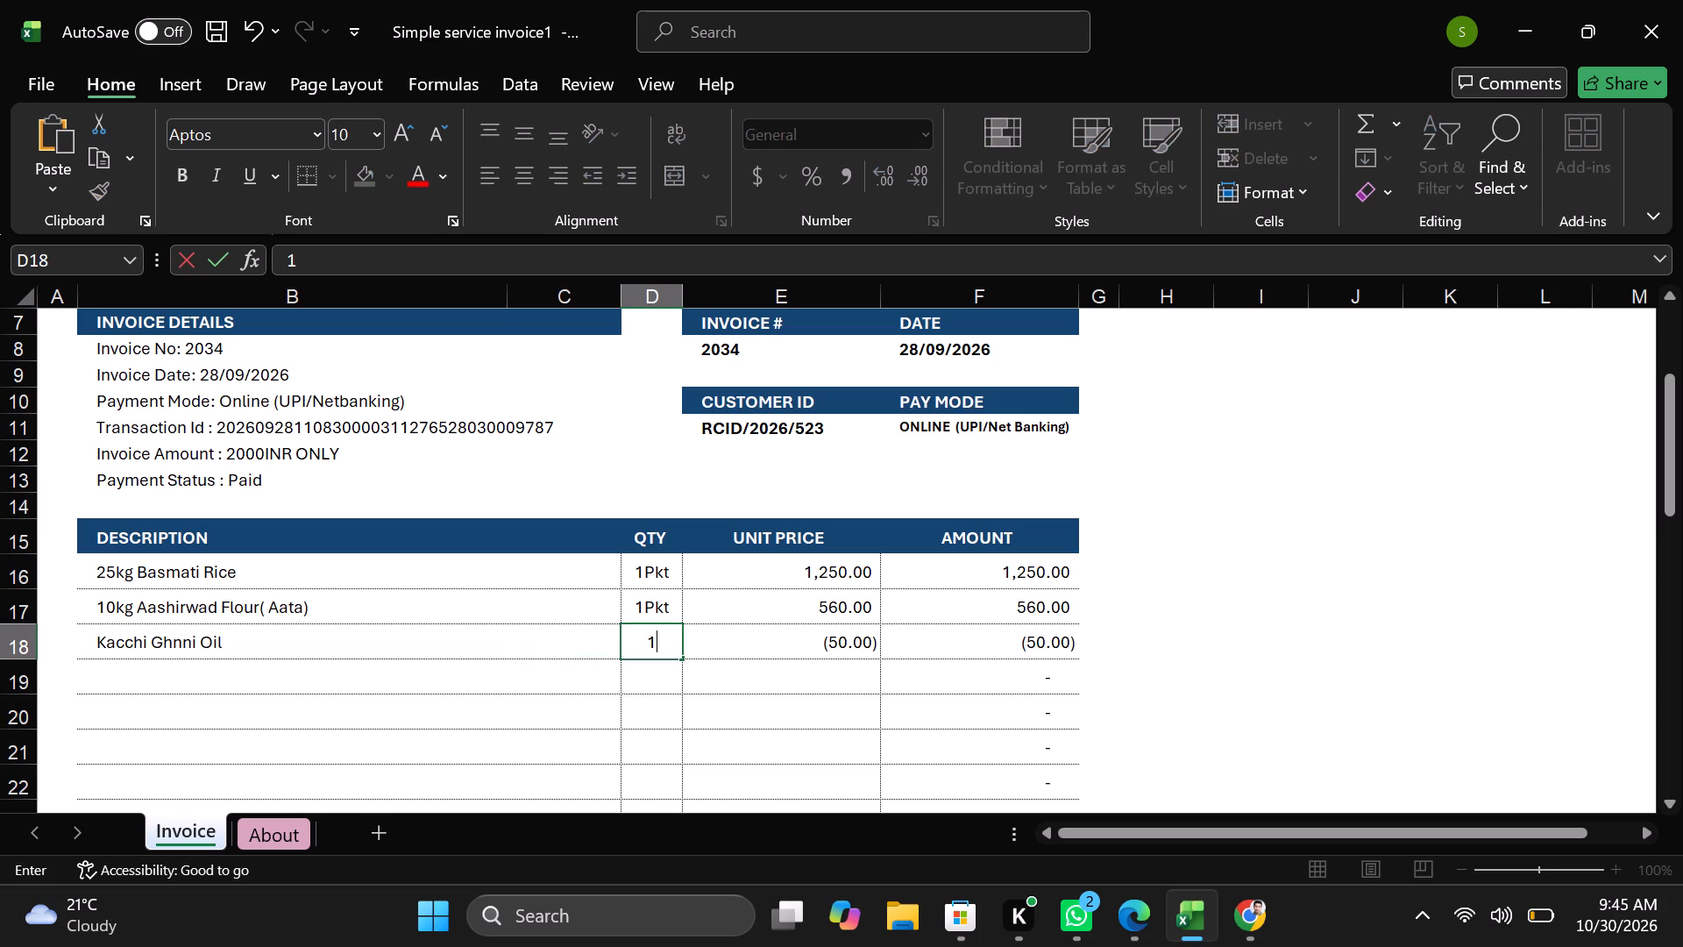
type("Pkt")
key("Tab")
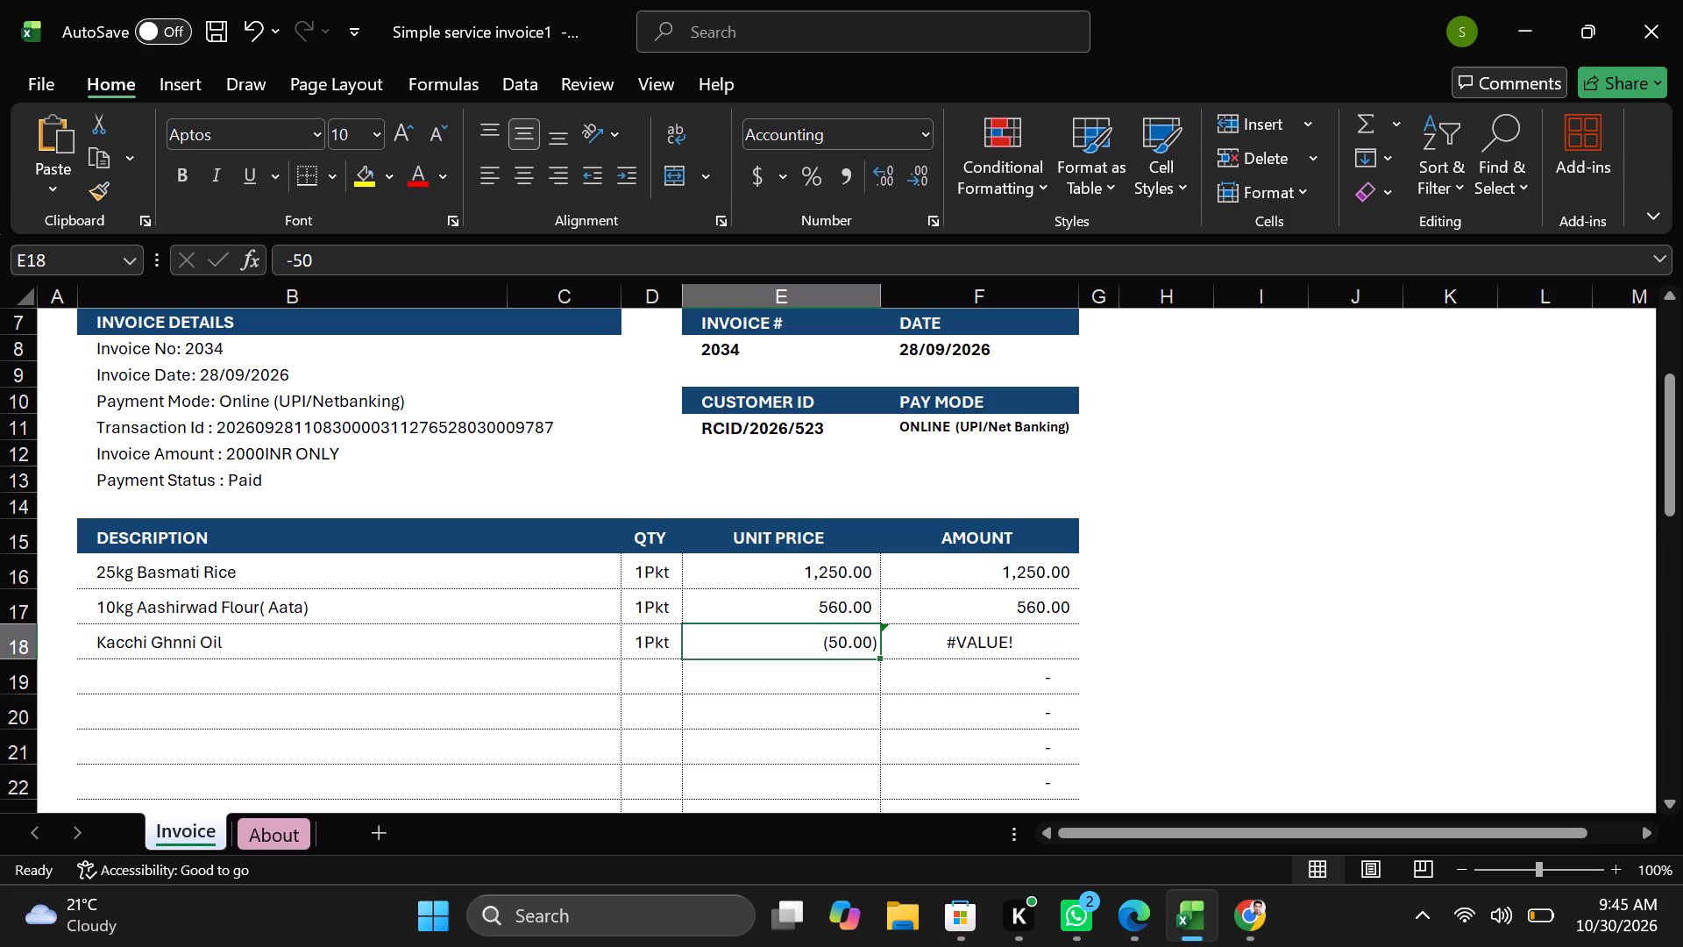
Set the Kacchi Ghnni Oil item's unit price to 190 and overwrite its amount with 190.
type("190")
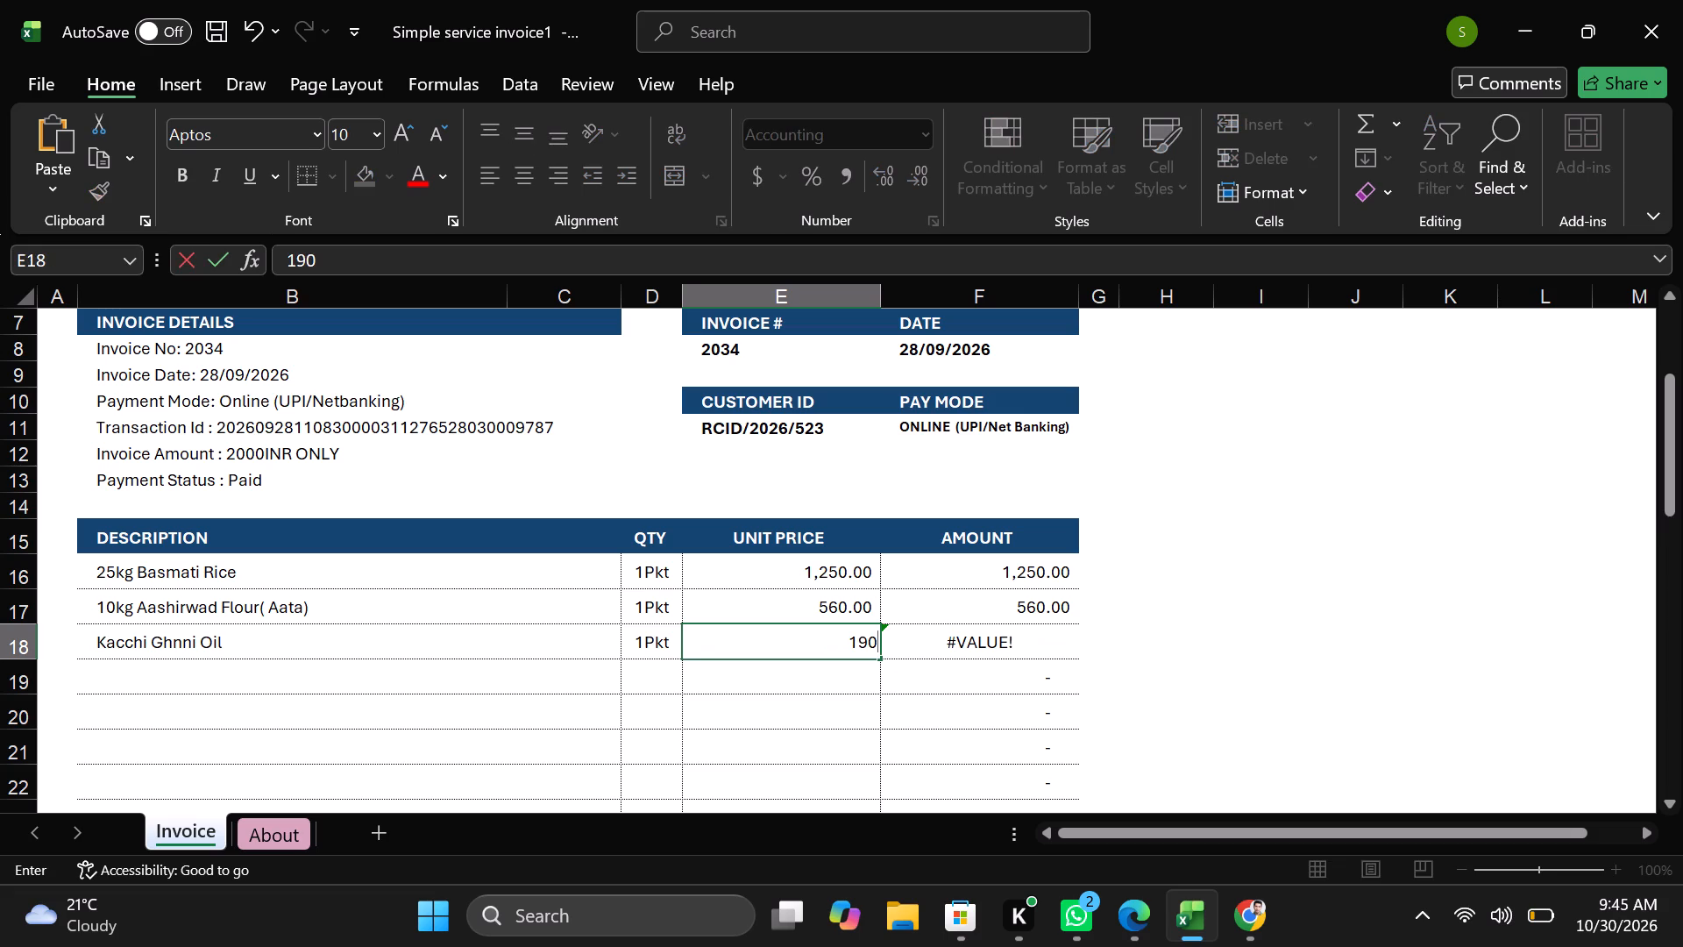
key("Tab")
type("190")
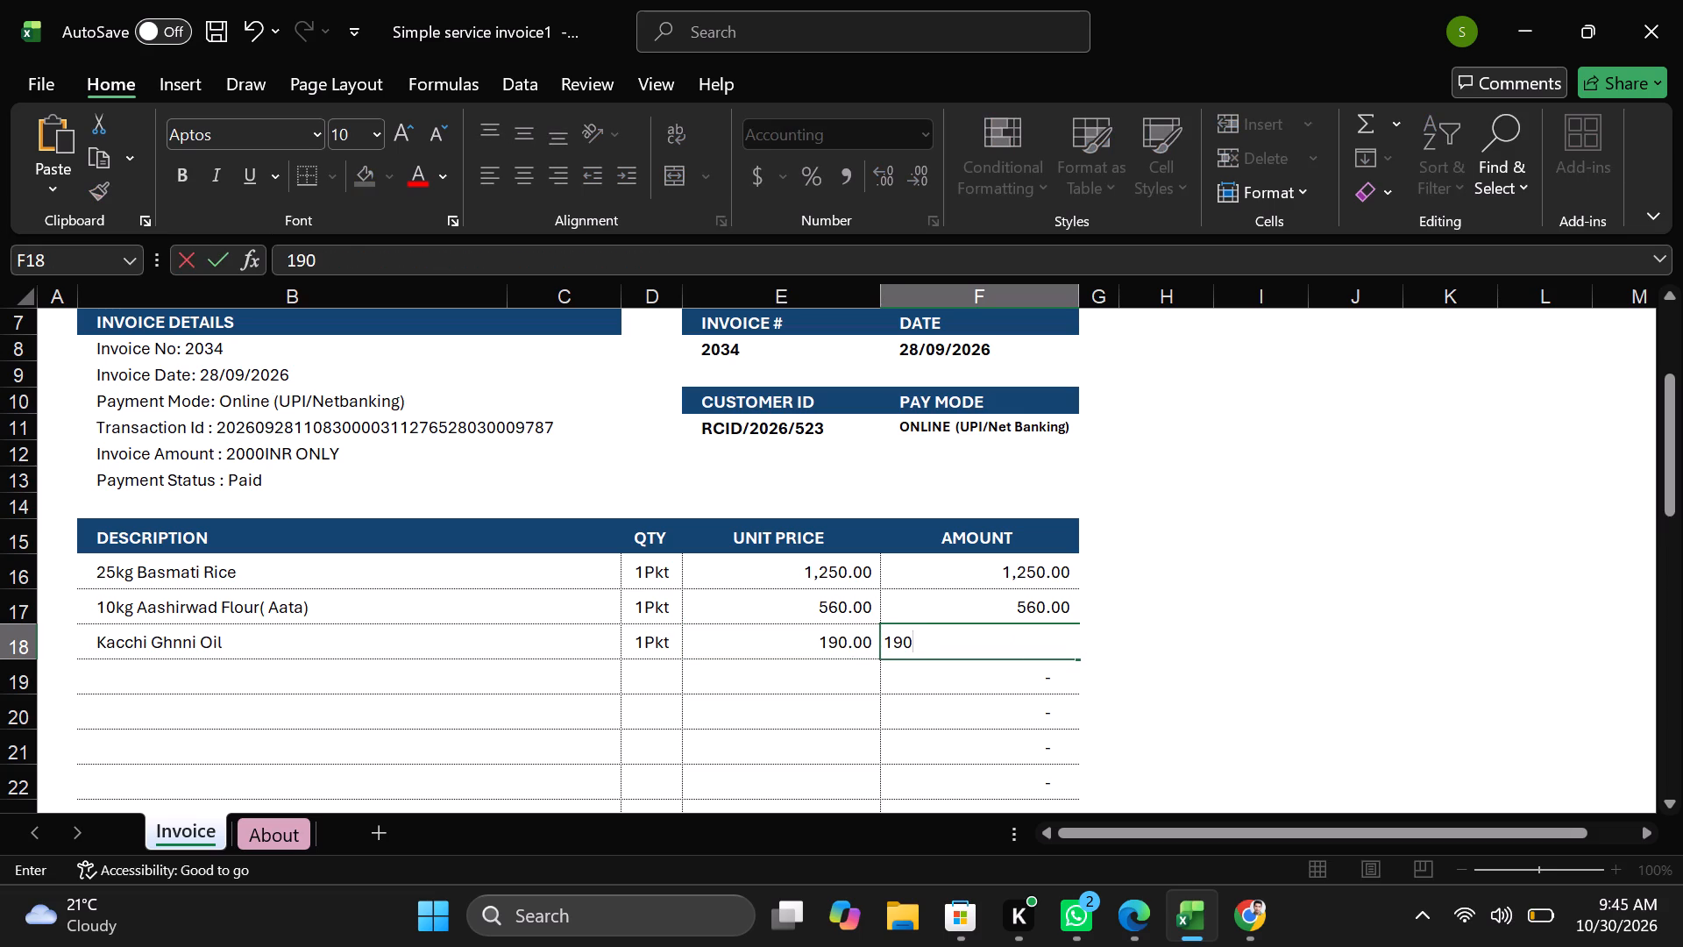
left_click(941, 687)
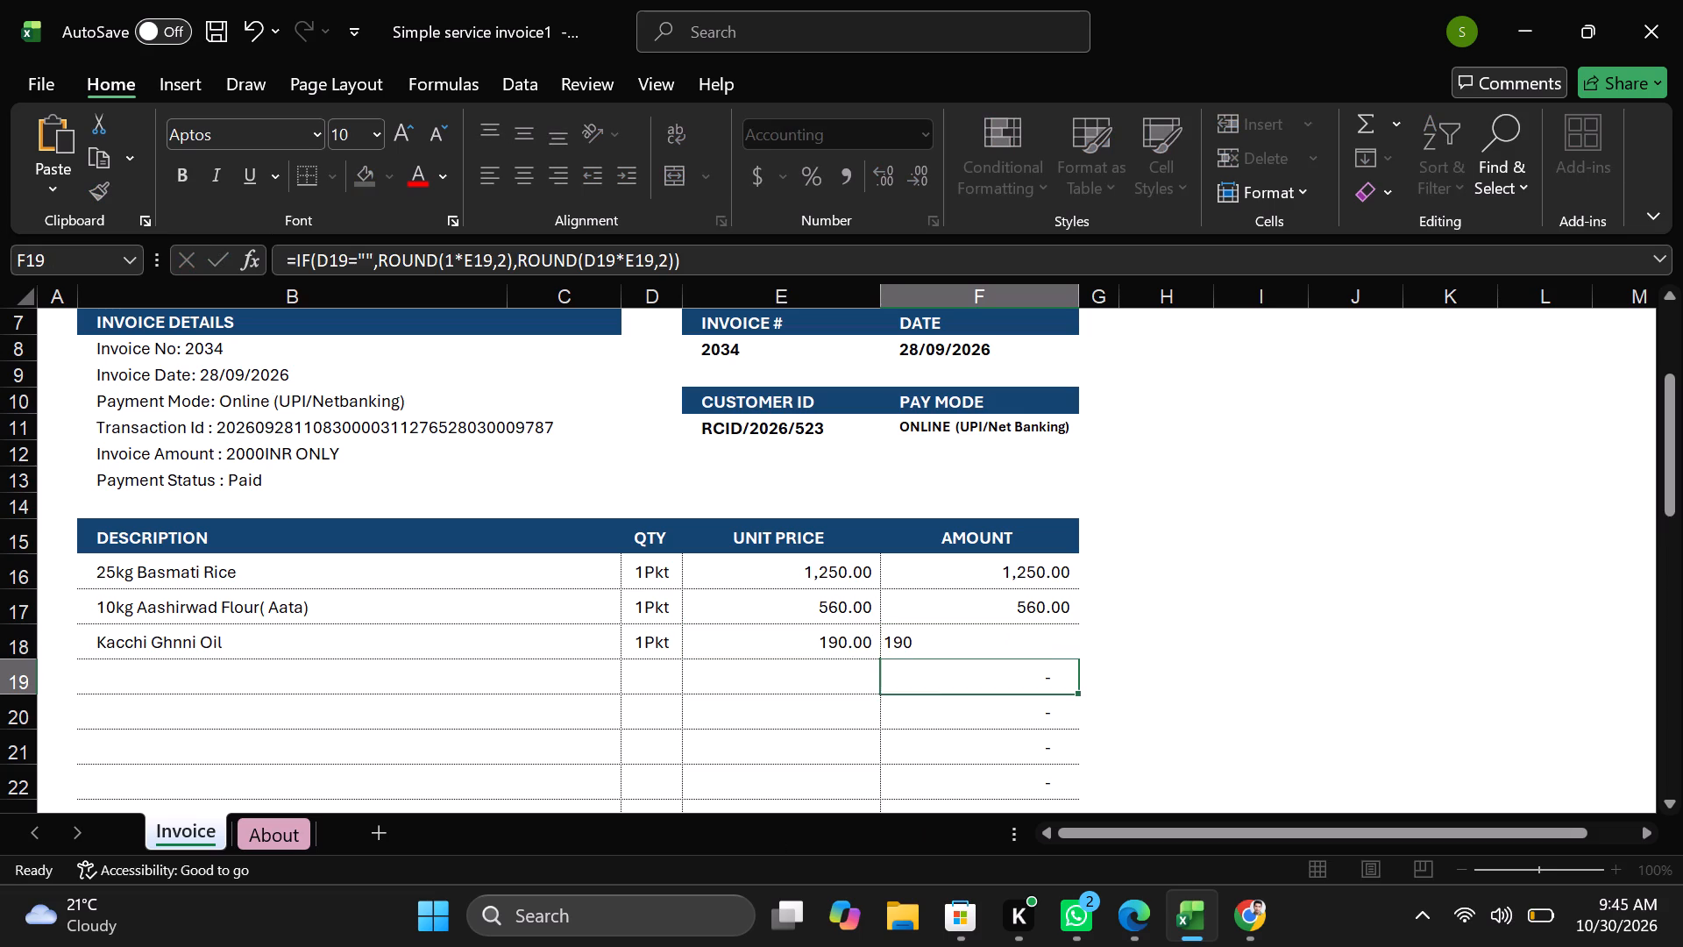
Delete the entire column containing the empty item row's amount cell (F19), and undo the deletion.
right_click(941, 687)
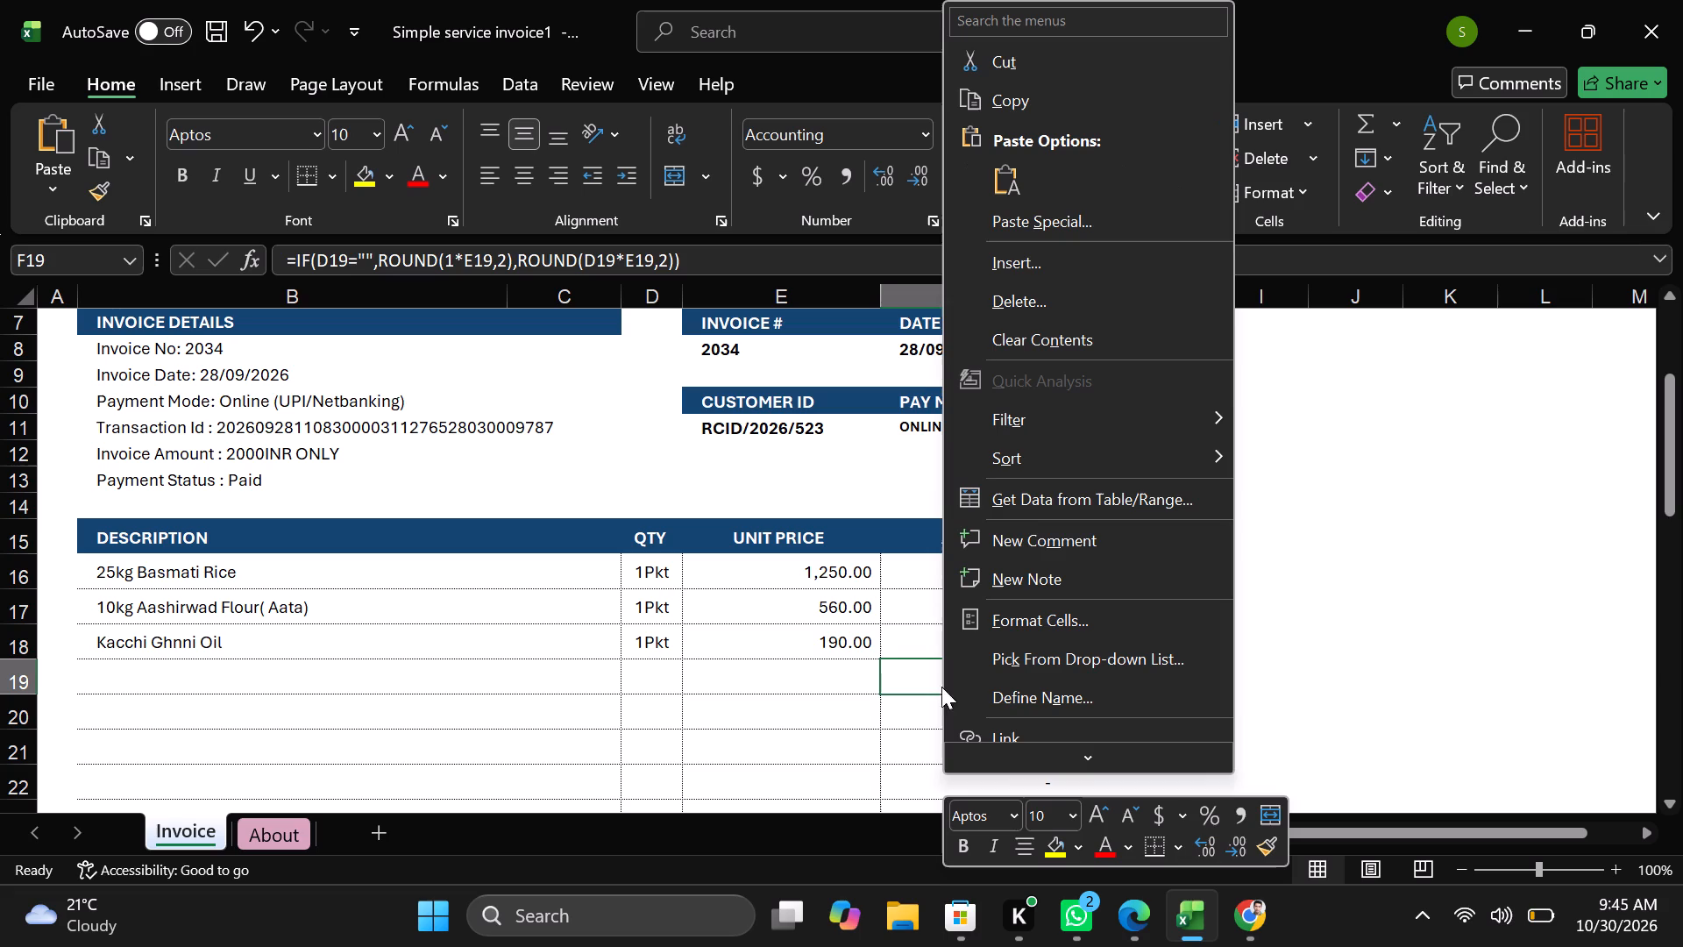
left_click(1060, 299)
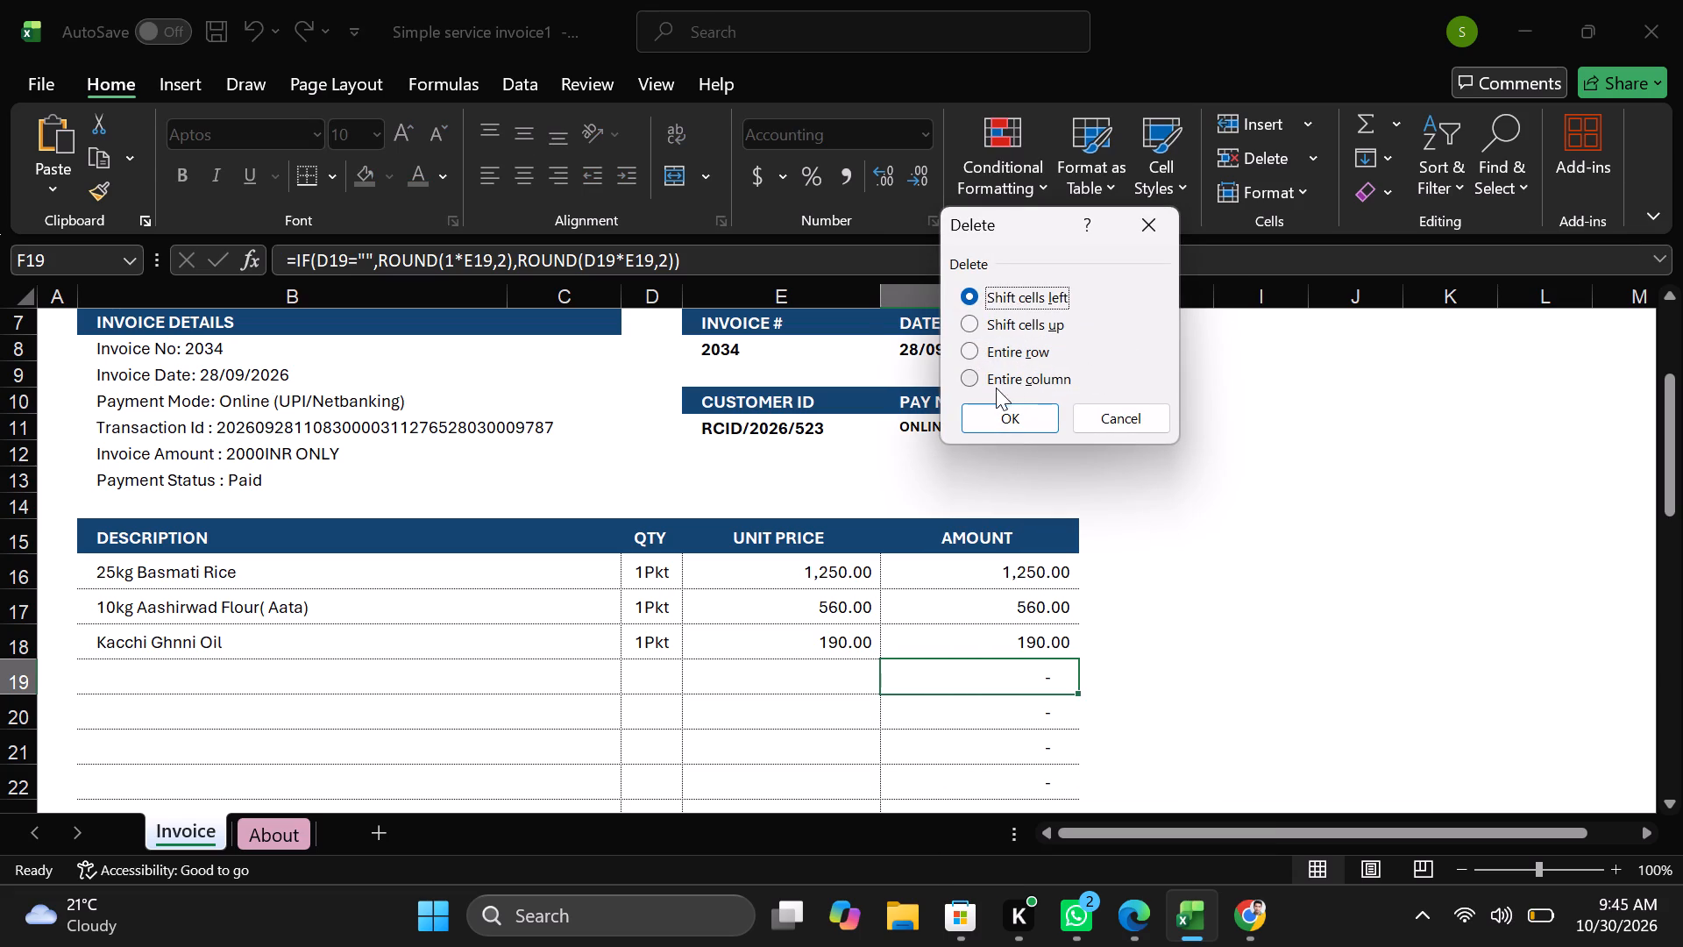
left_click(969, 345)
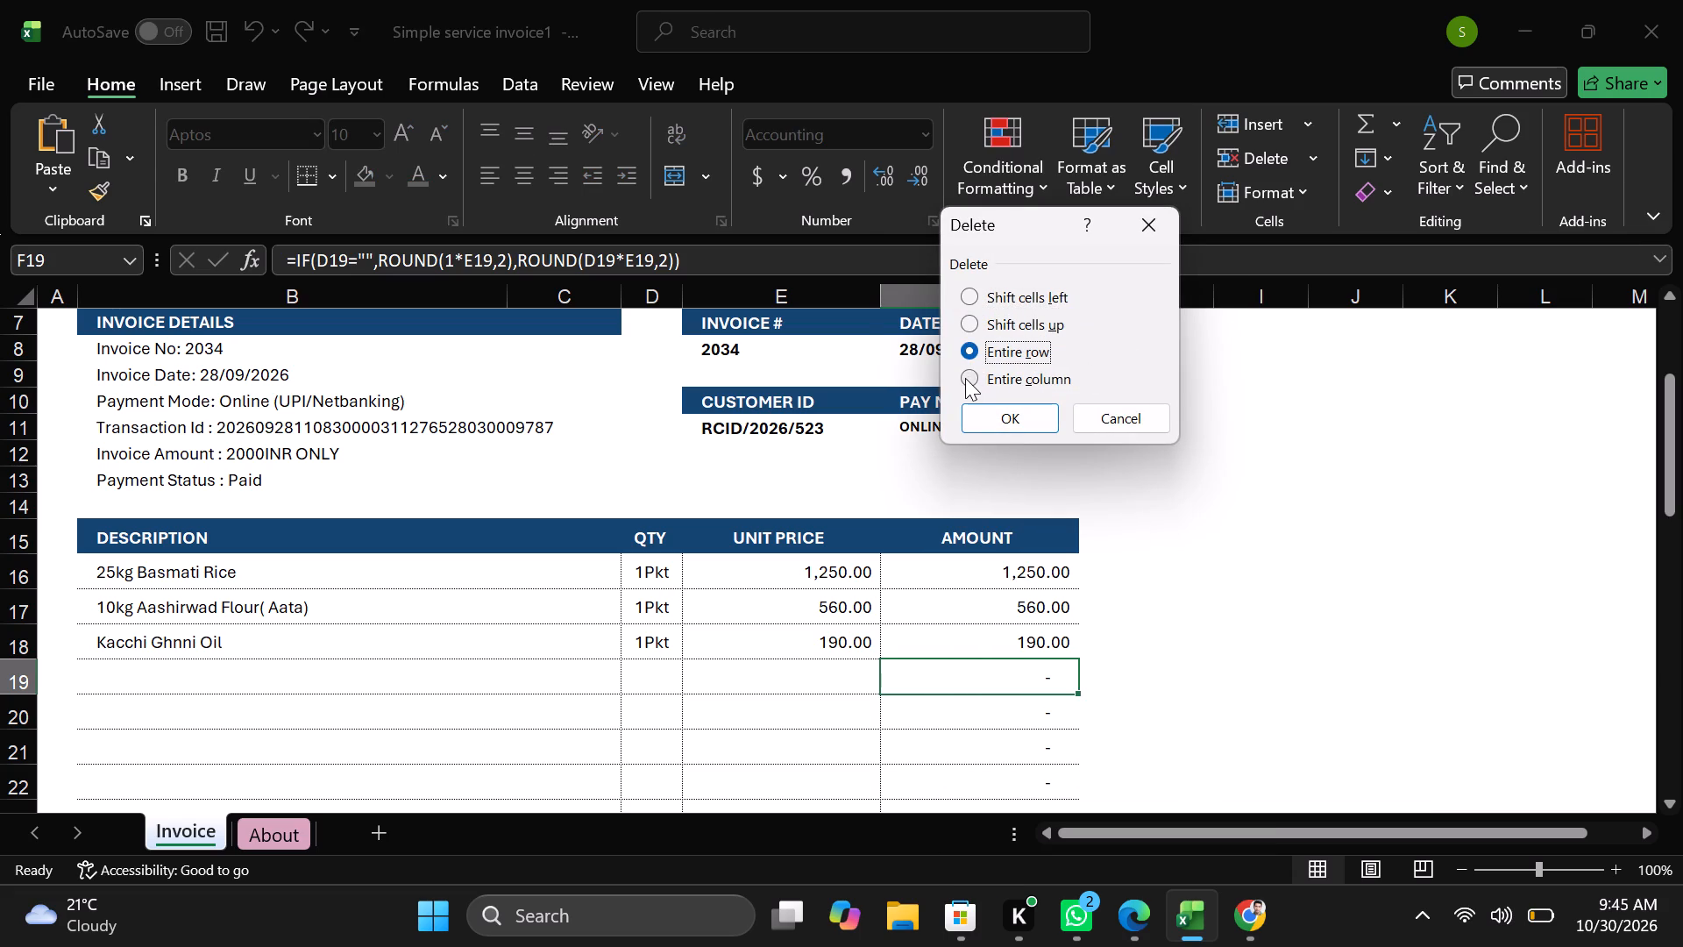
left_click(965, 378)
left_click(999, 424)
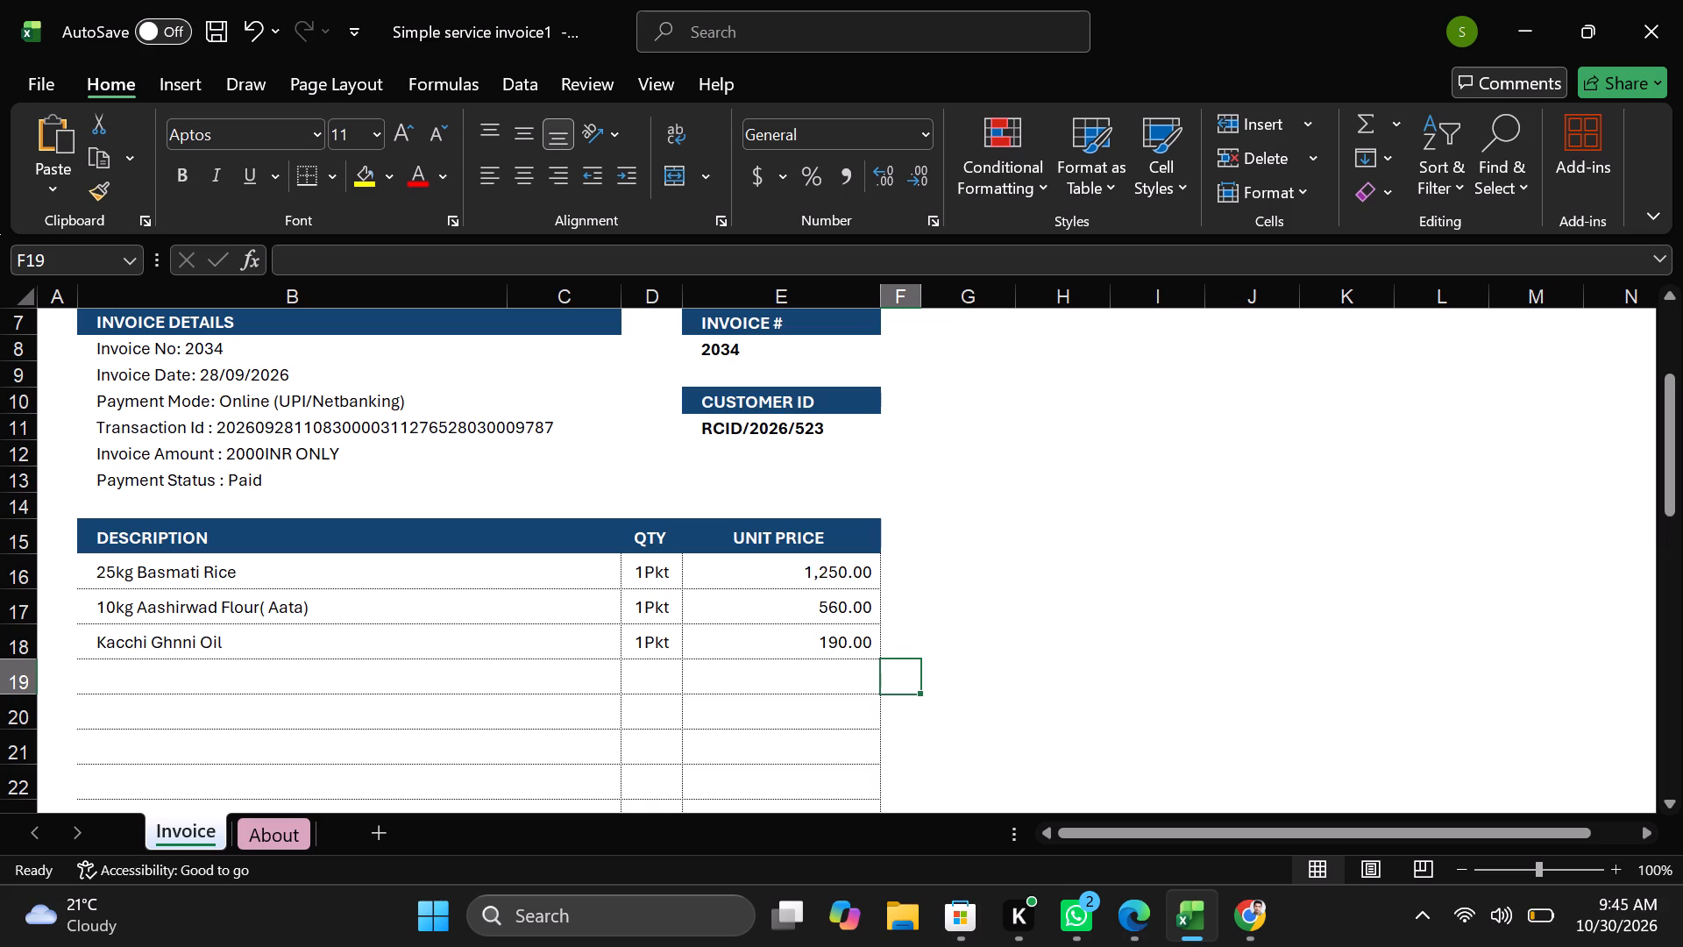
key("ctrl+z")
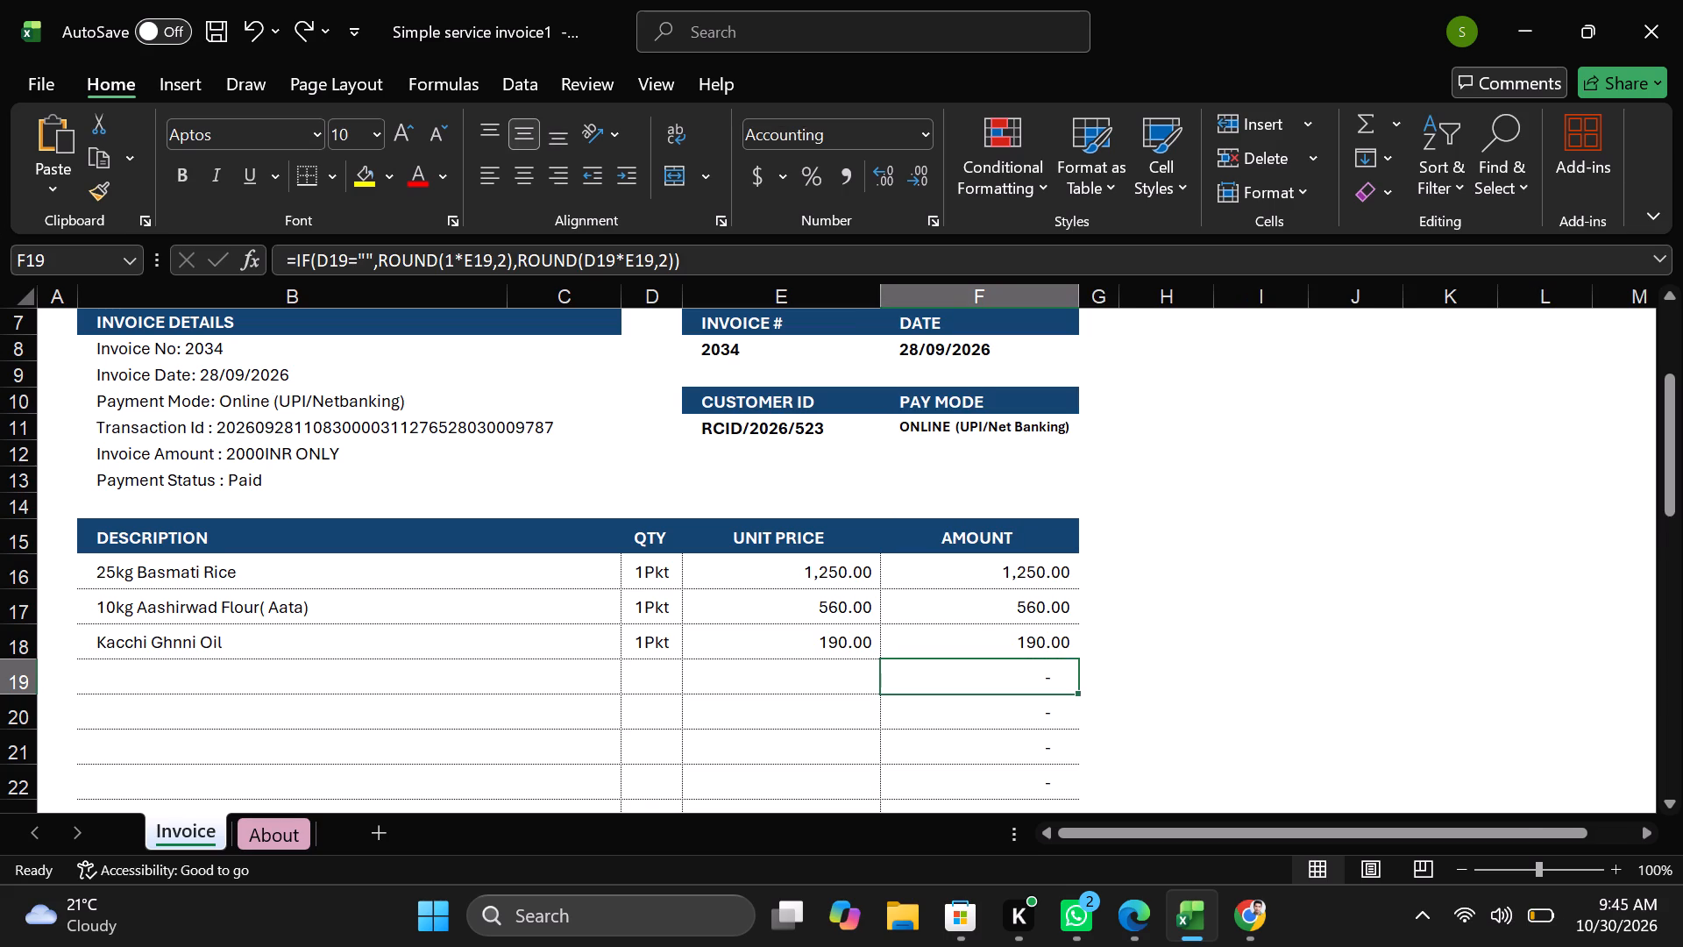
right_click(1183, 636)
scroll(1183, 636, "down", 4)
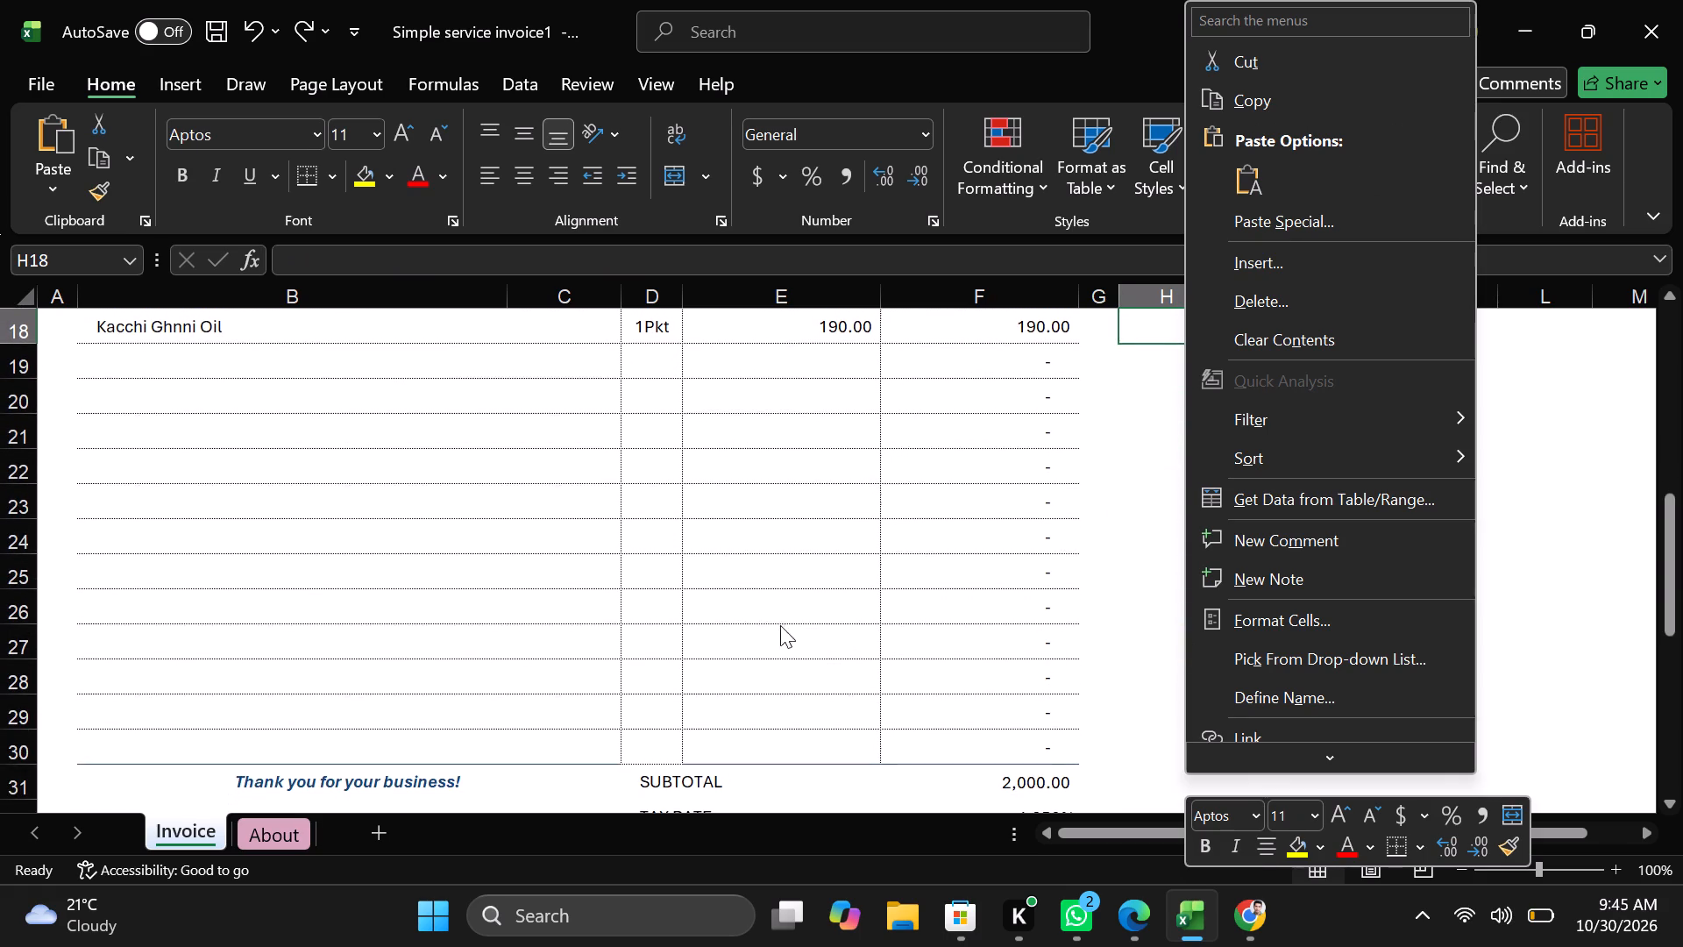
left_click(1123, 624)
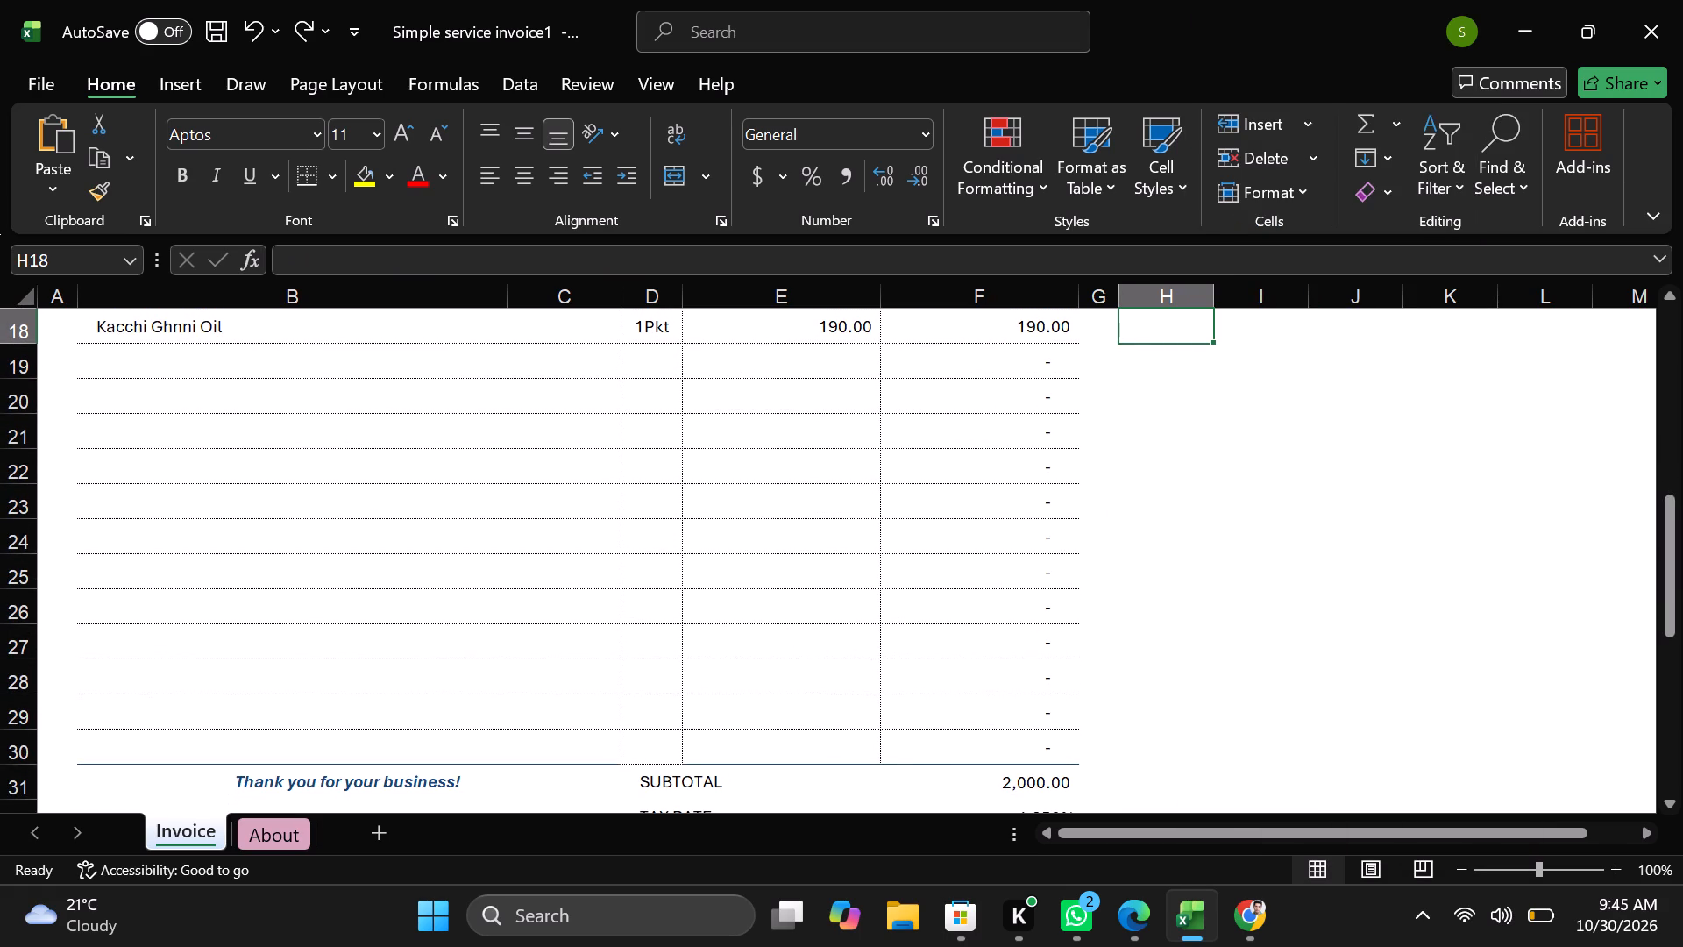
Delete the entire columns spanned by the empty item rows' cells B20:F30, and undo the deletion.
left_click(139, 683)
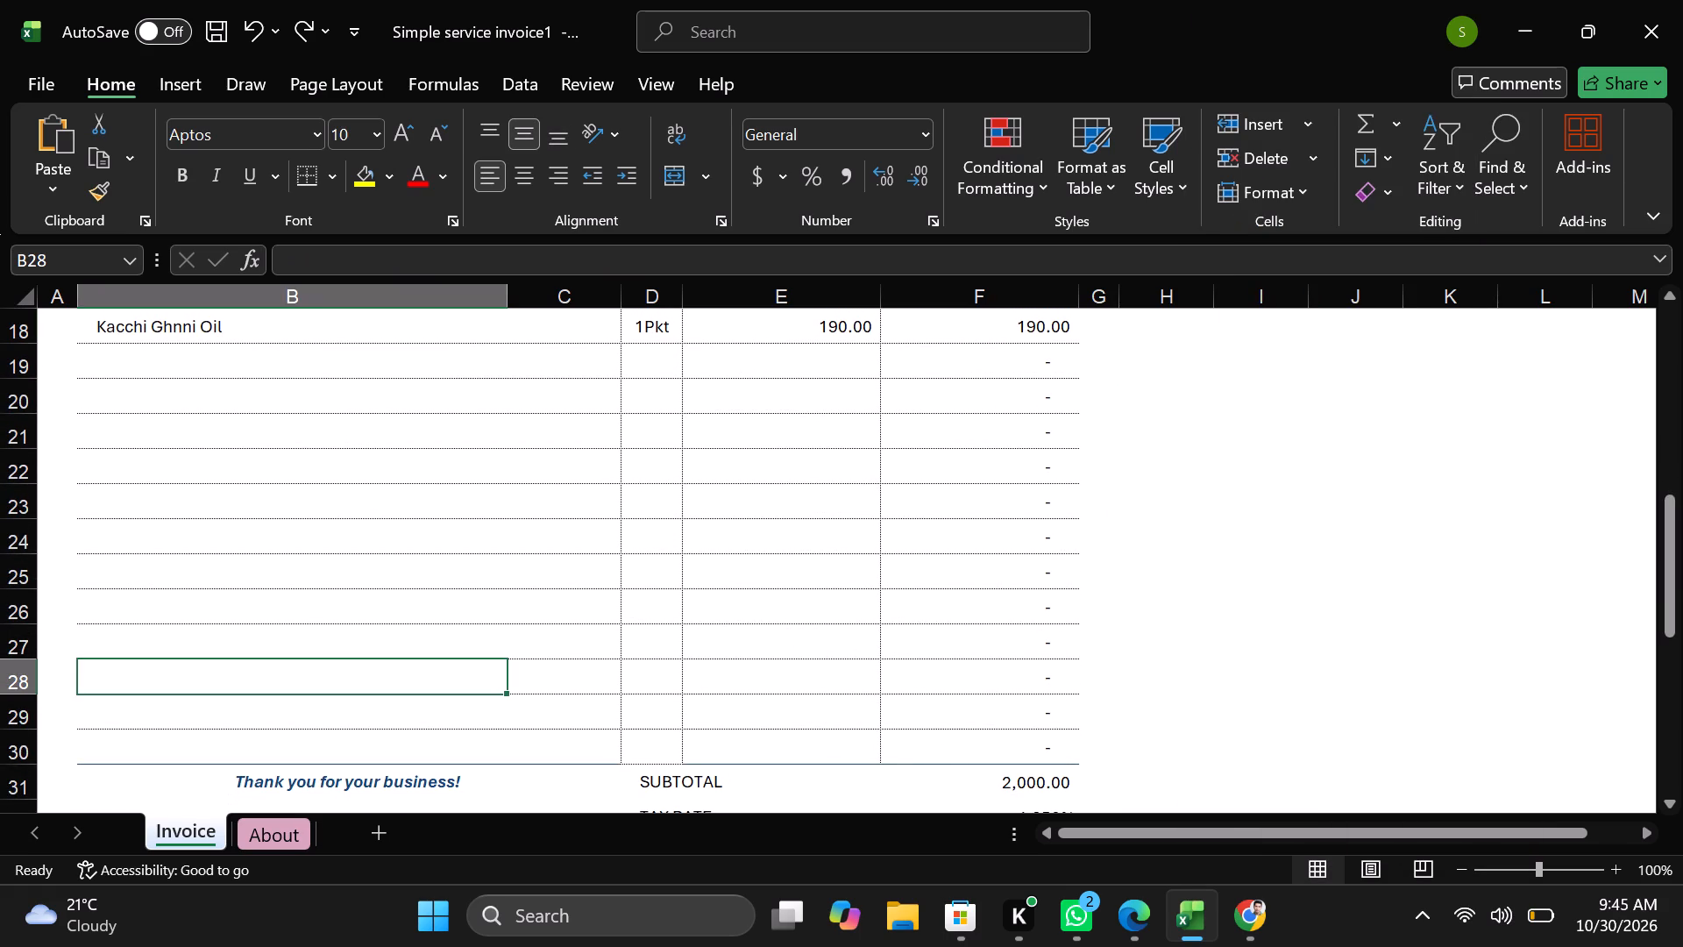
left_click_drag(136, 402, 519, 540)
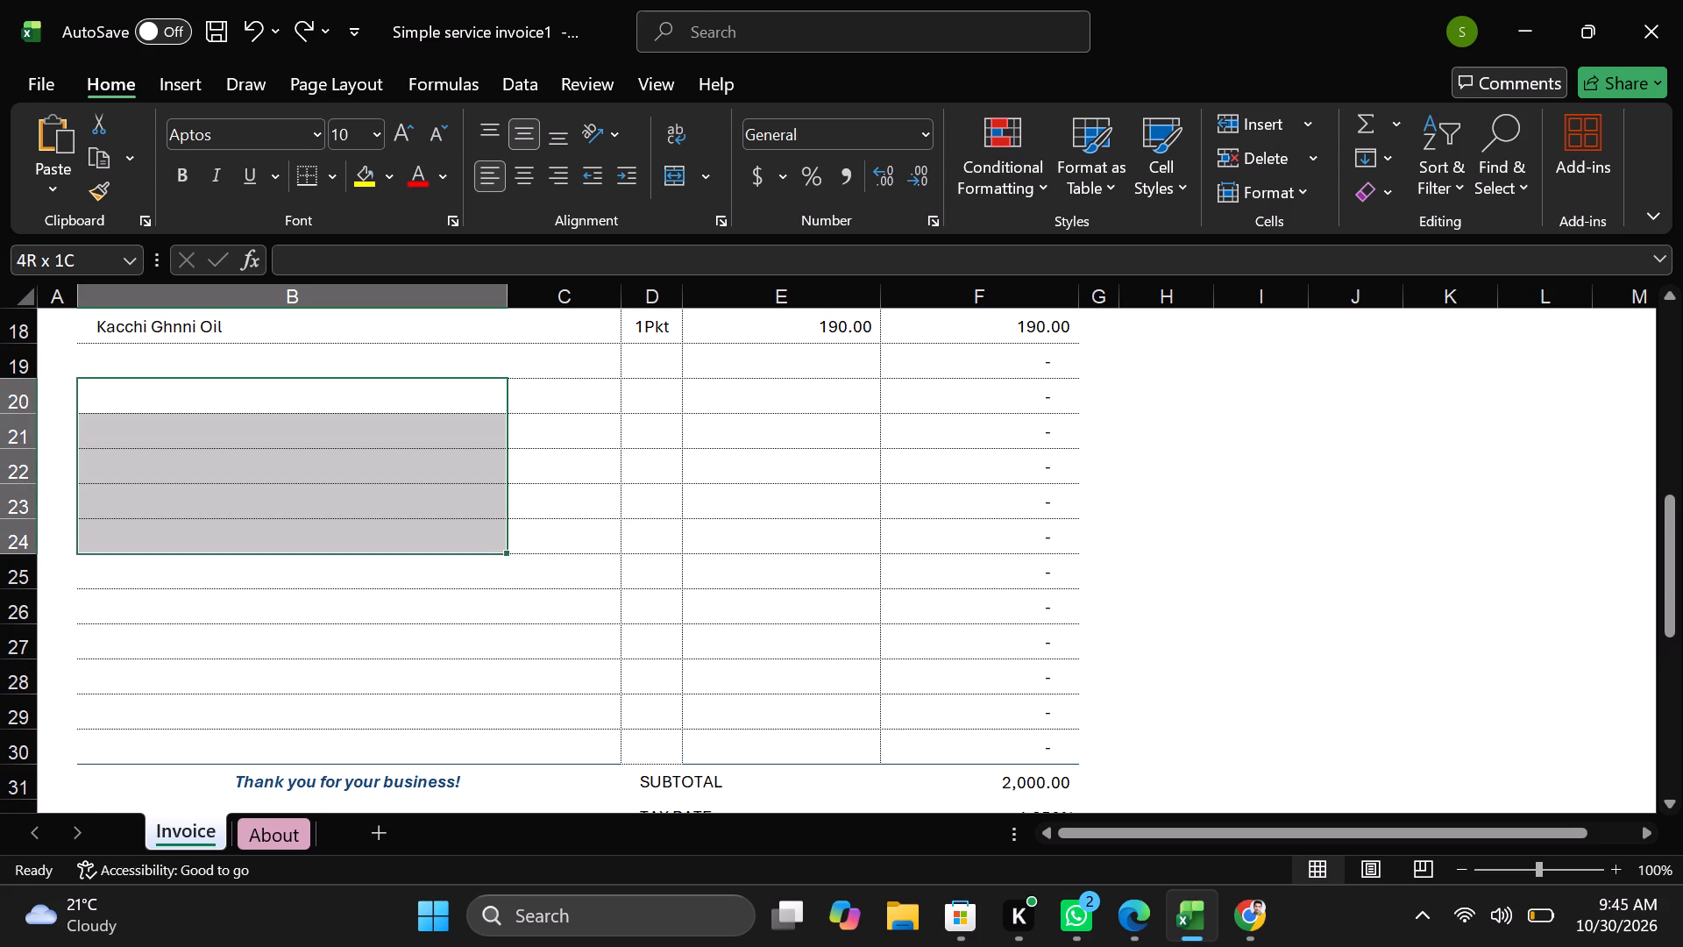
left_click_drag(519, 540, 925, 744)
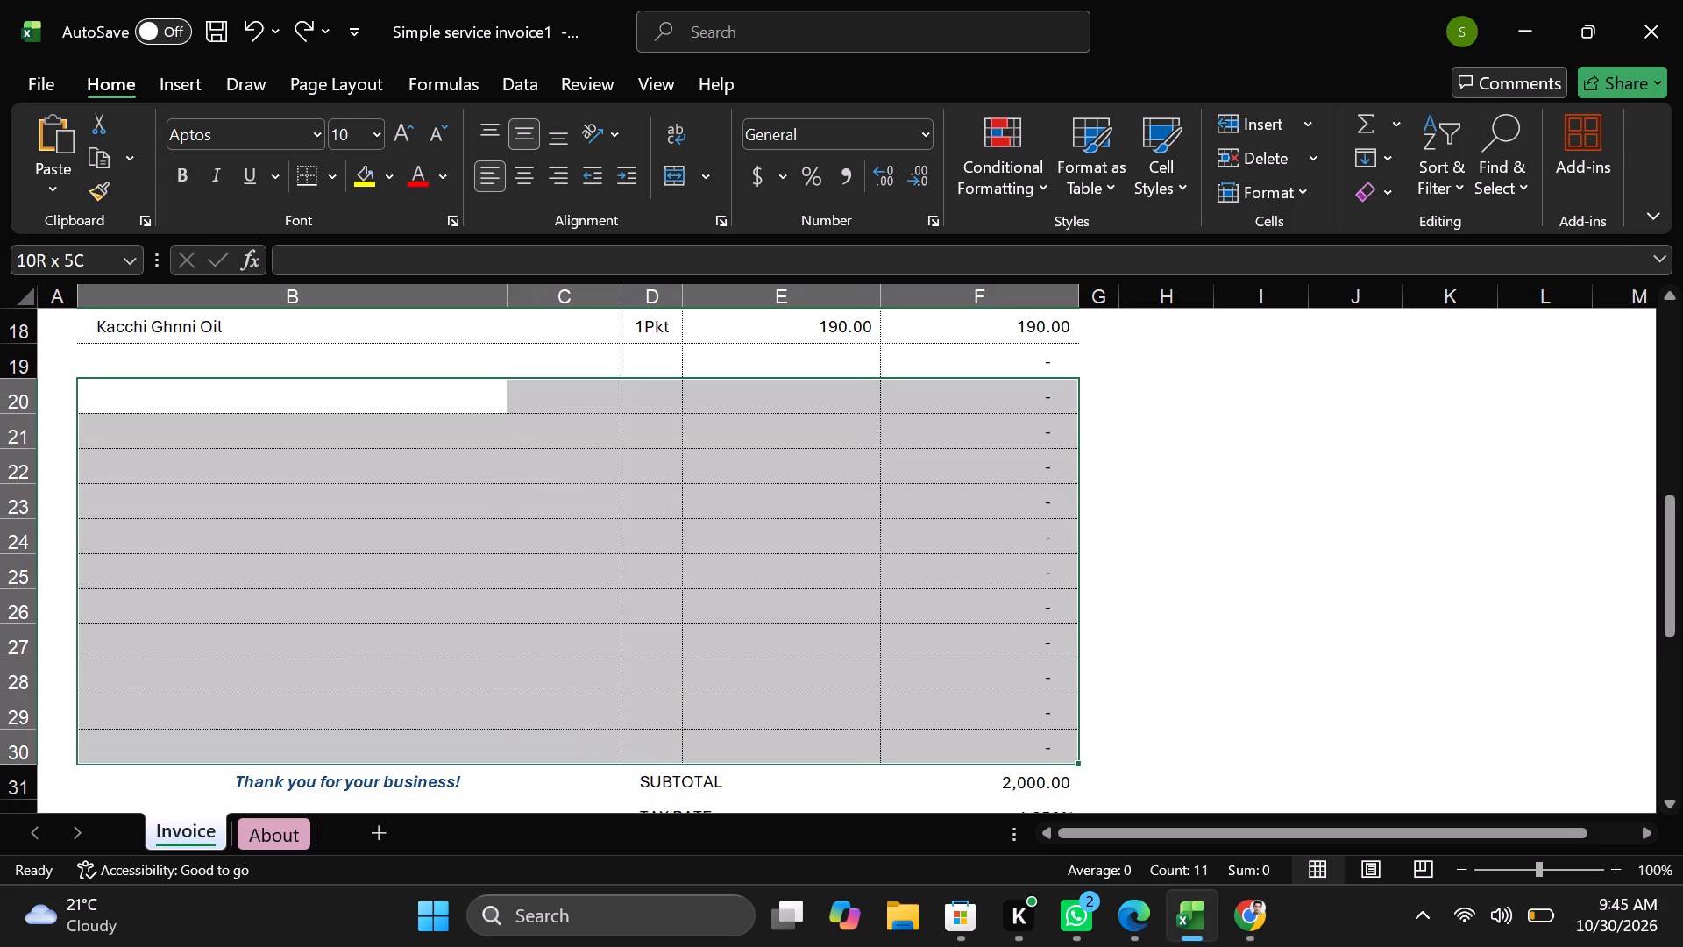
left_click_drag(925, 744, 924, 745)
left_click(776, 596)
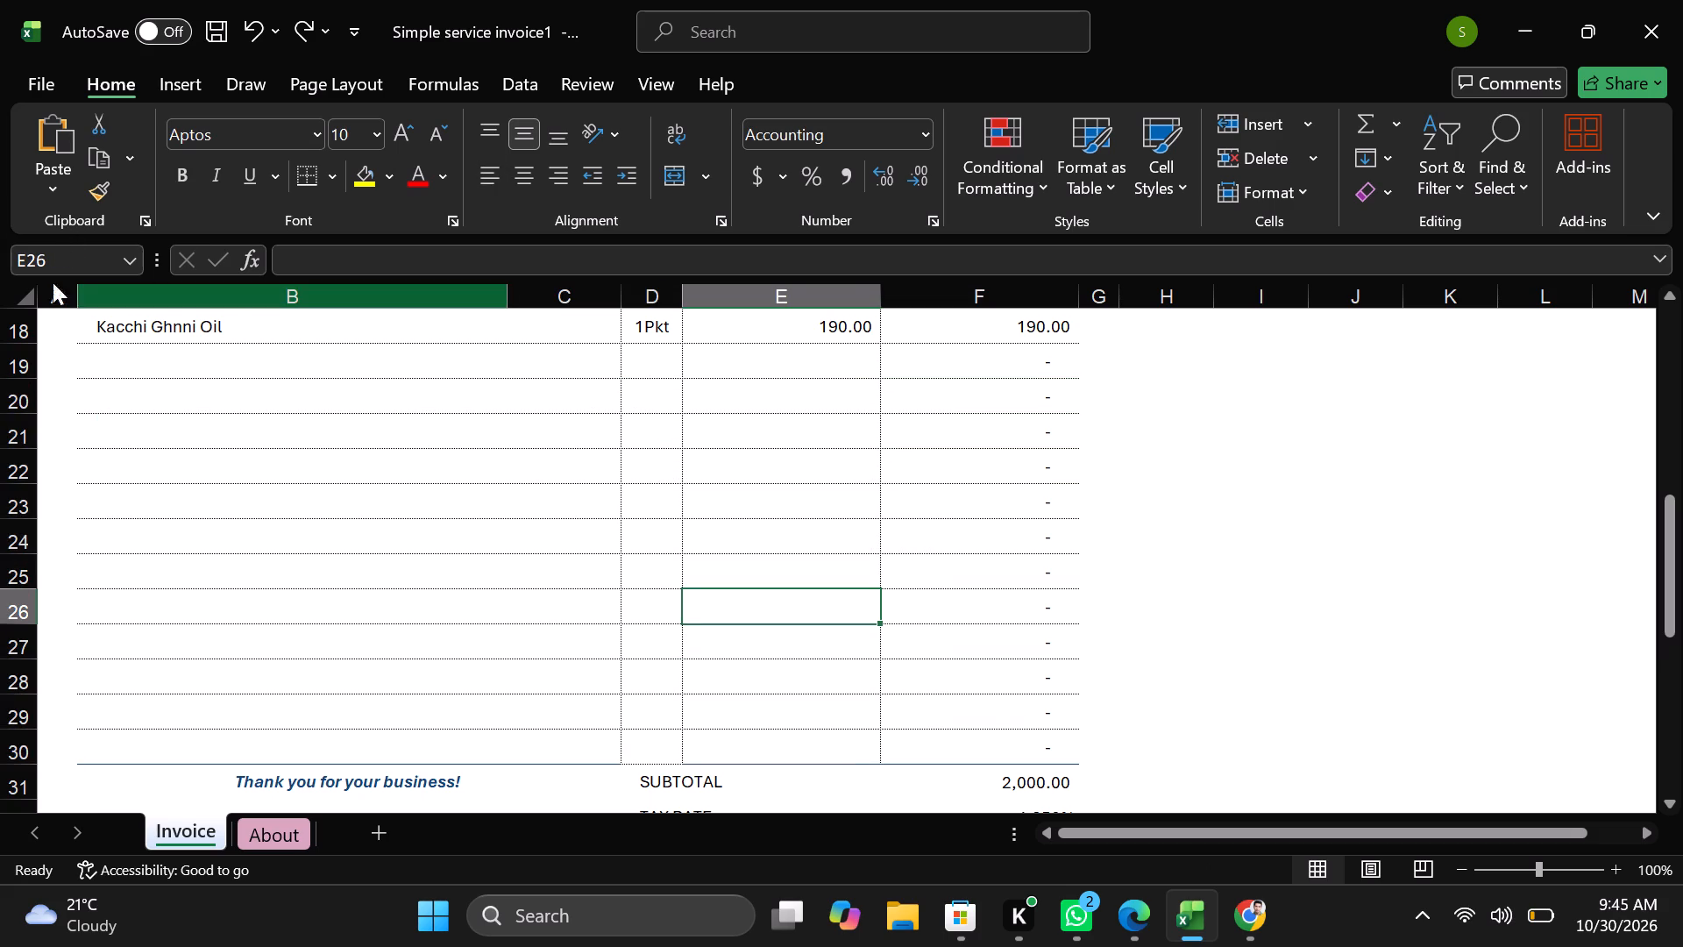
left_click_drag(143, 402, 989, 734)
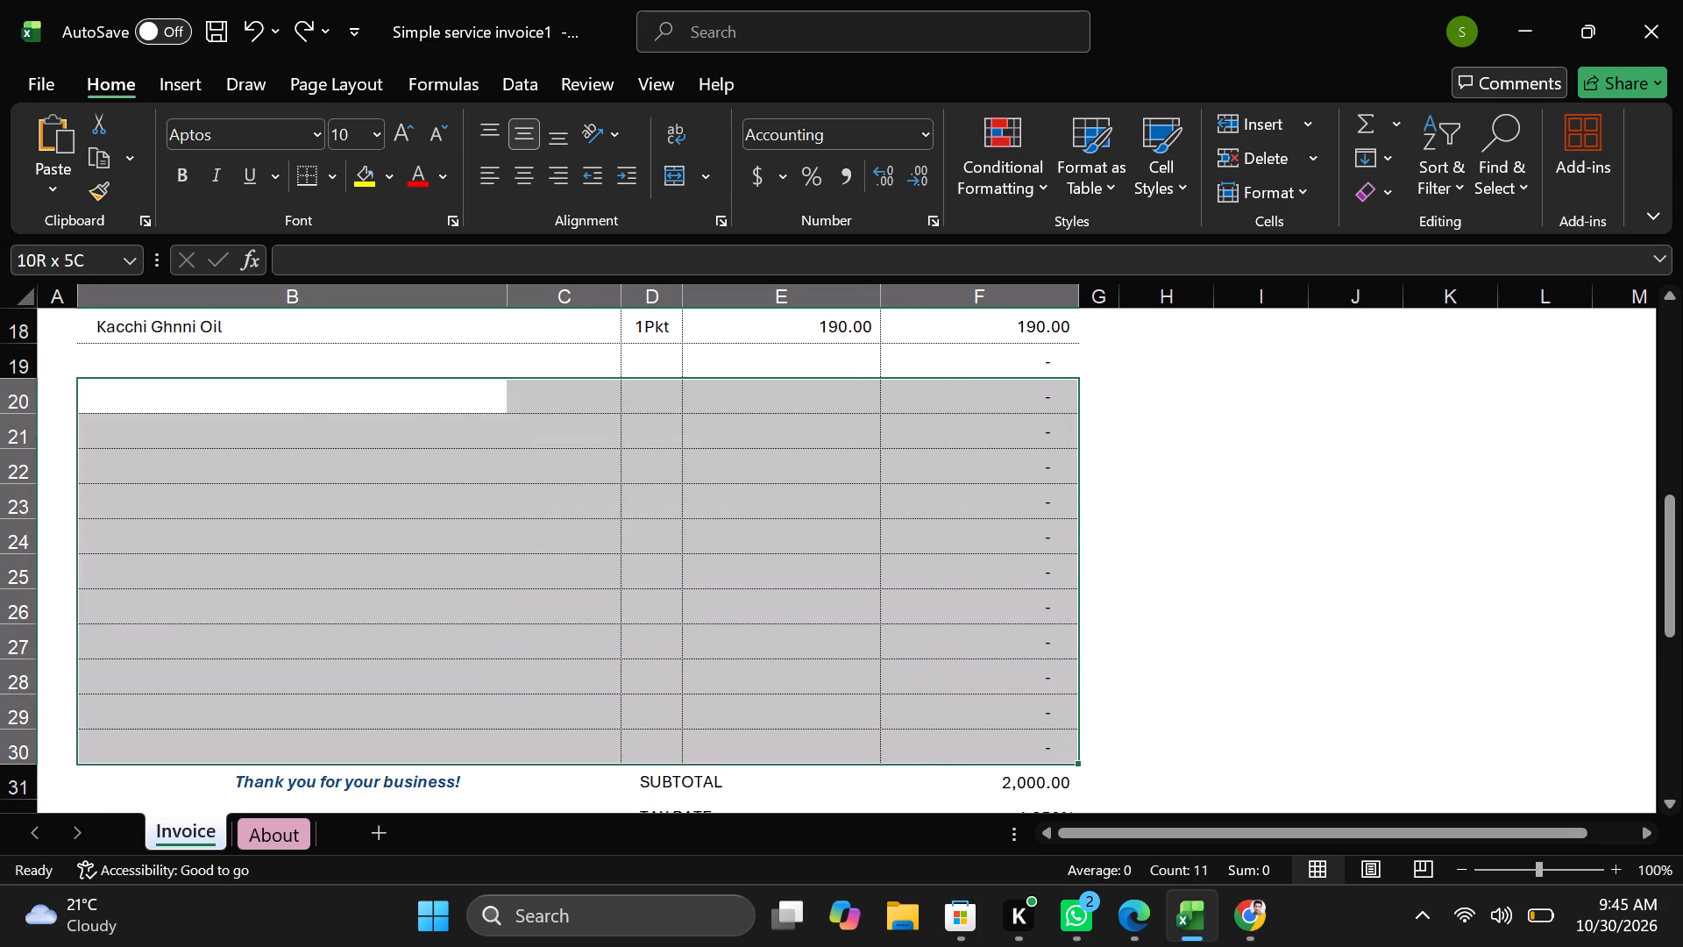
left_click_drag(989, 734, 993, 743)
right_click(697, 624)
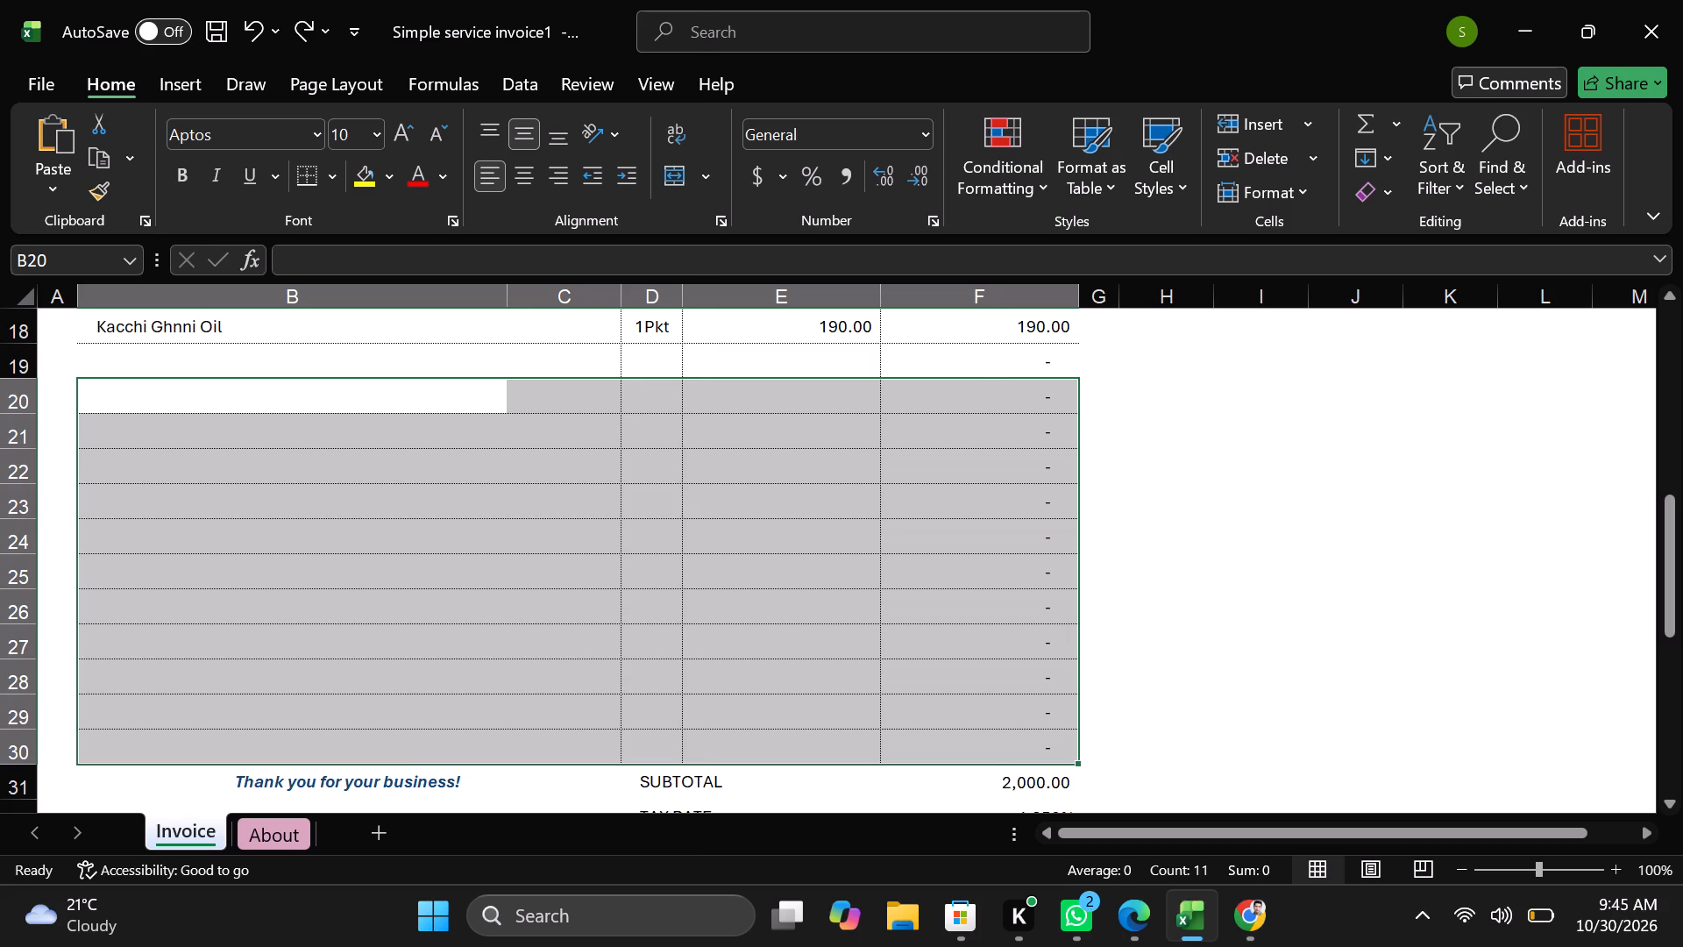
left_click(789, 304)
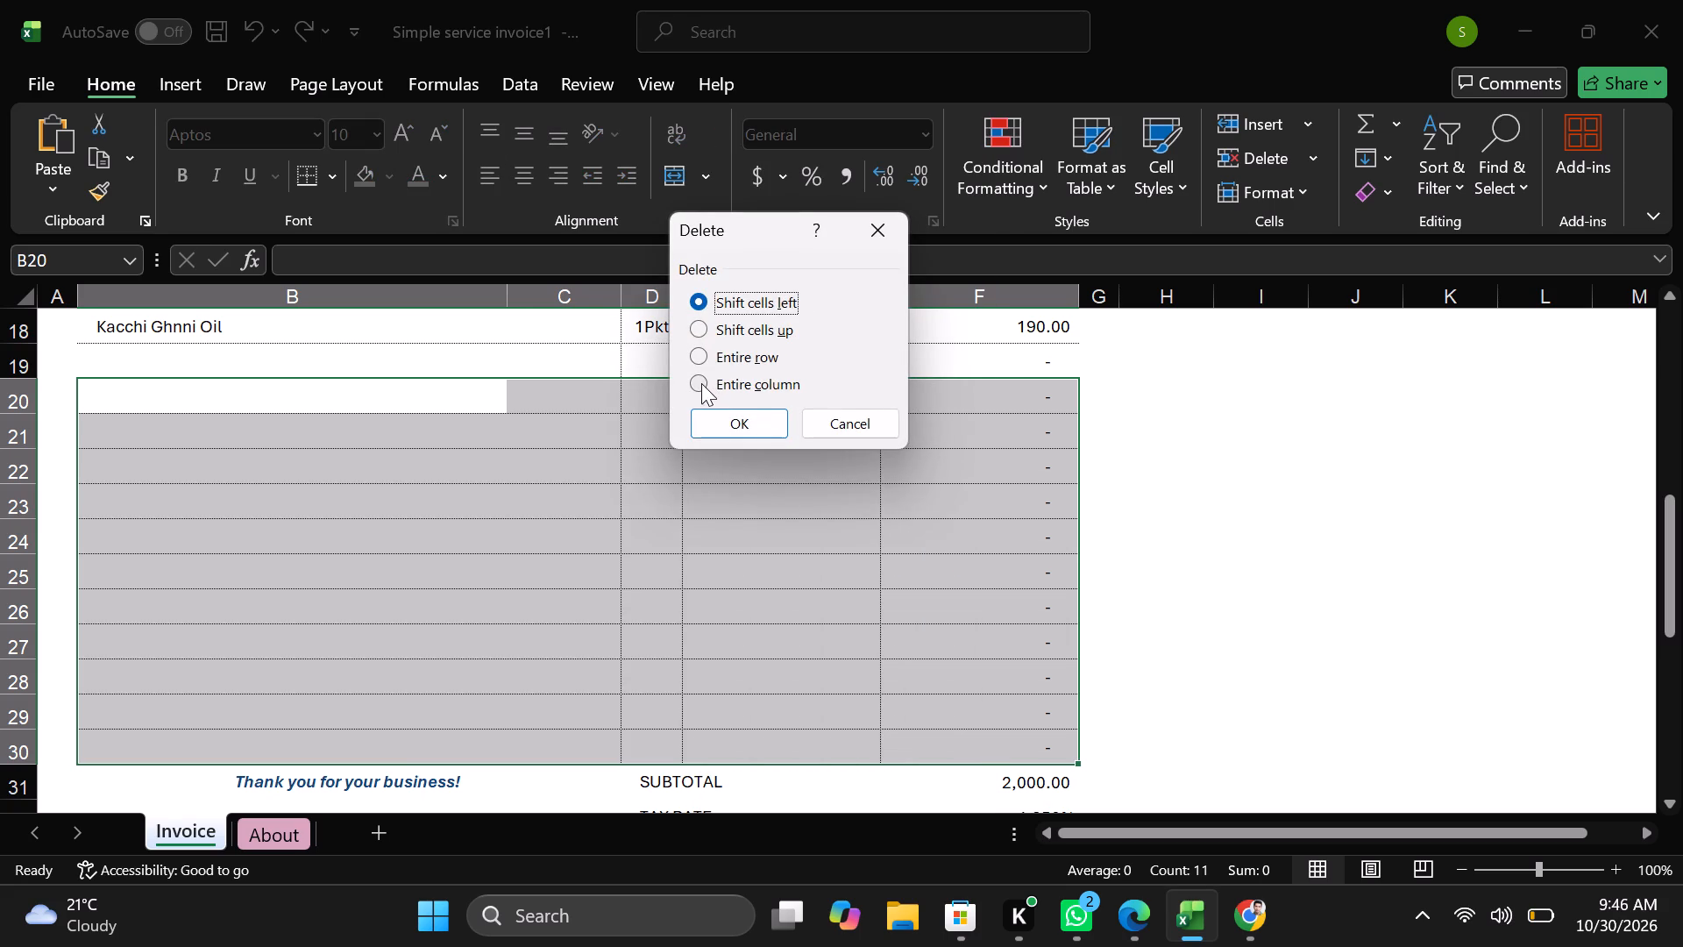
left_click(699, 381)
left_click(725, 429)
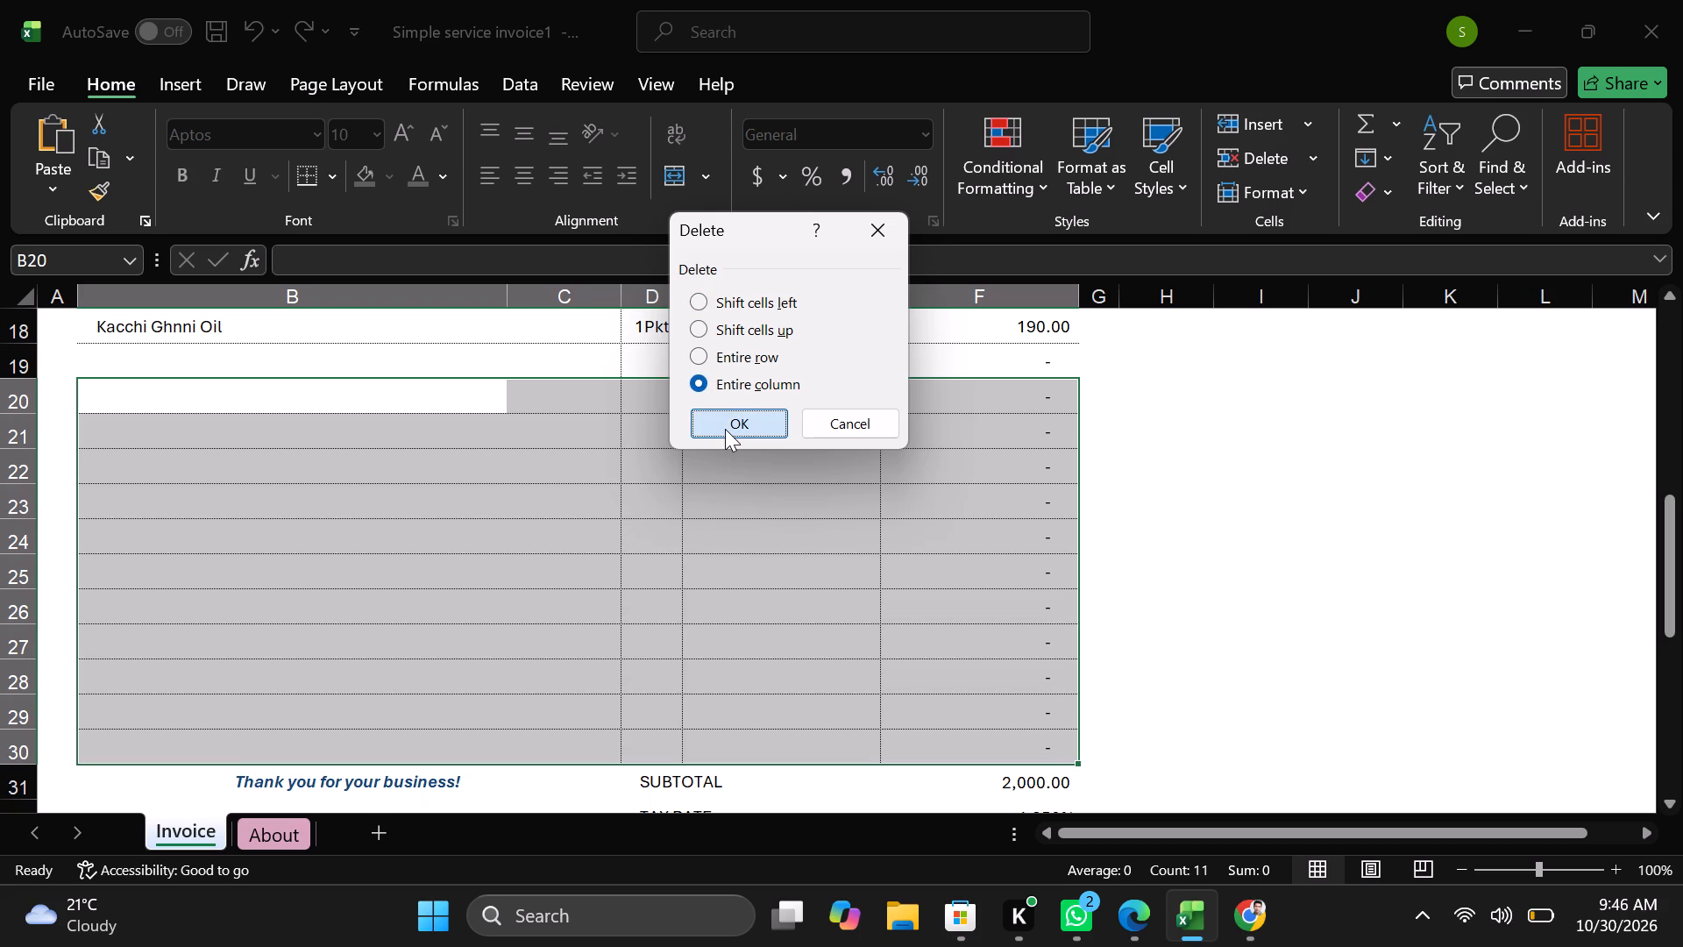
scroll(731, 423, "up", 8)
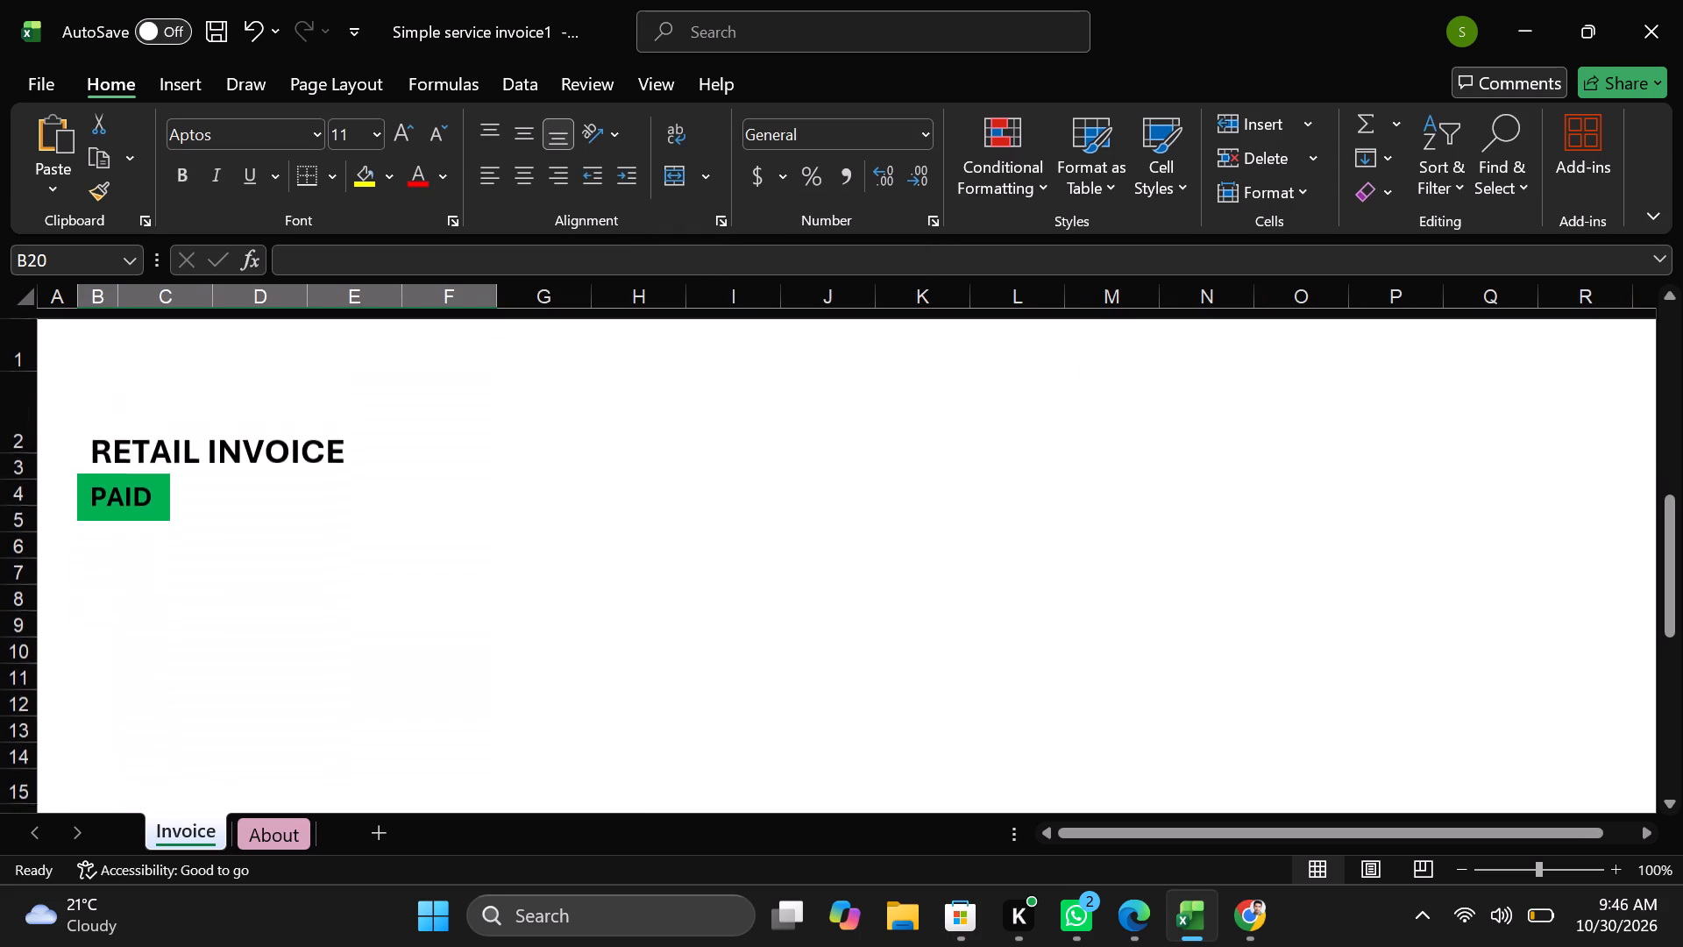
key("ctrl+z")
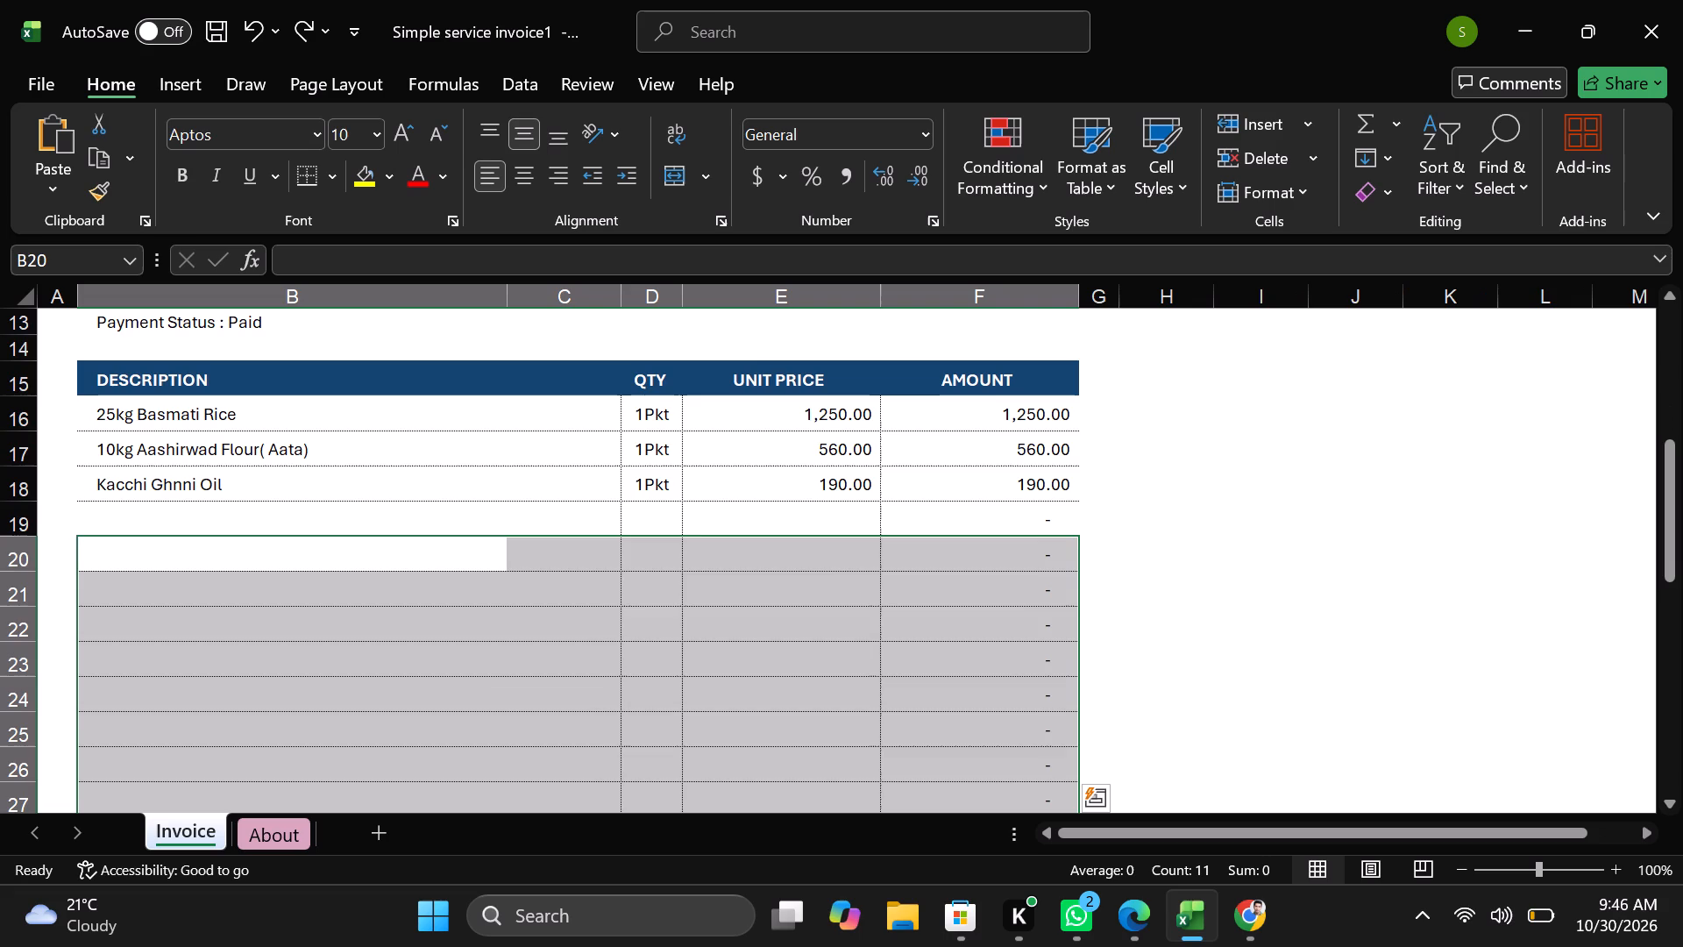
Review the invoice from its header and payment details through the item rows down to the totals.
scroll(1182, 648, "up", 2)
scroll(1182, 648, "down", 1)
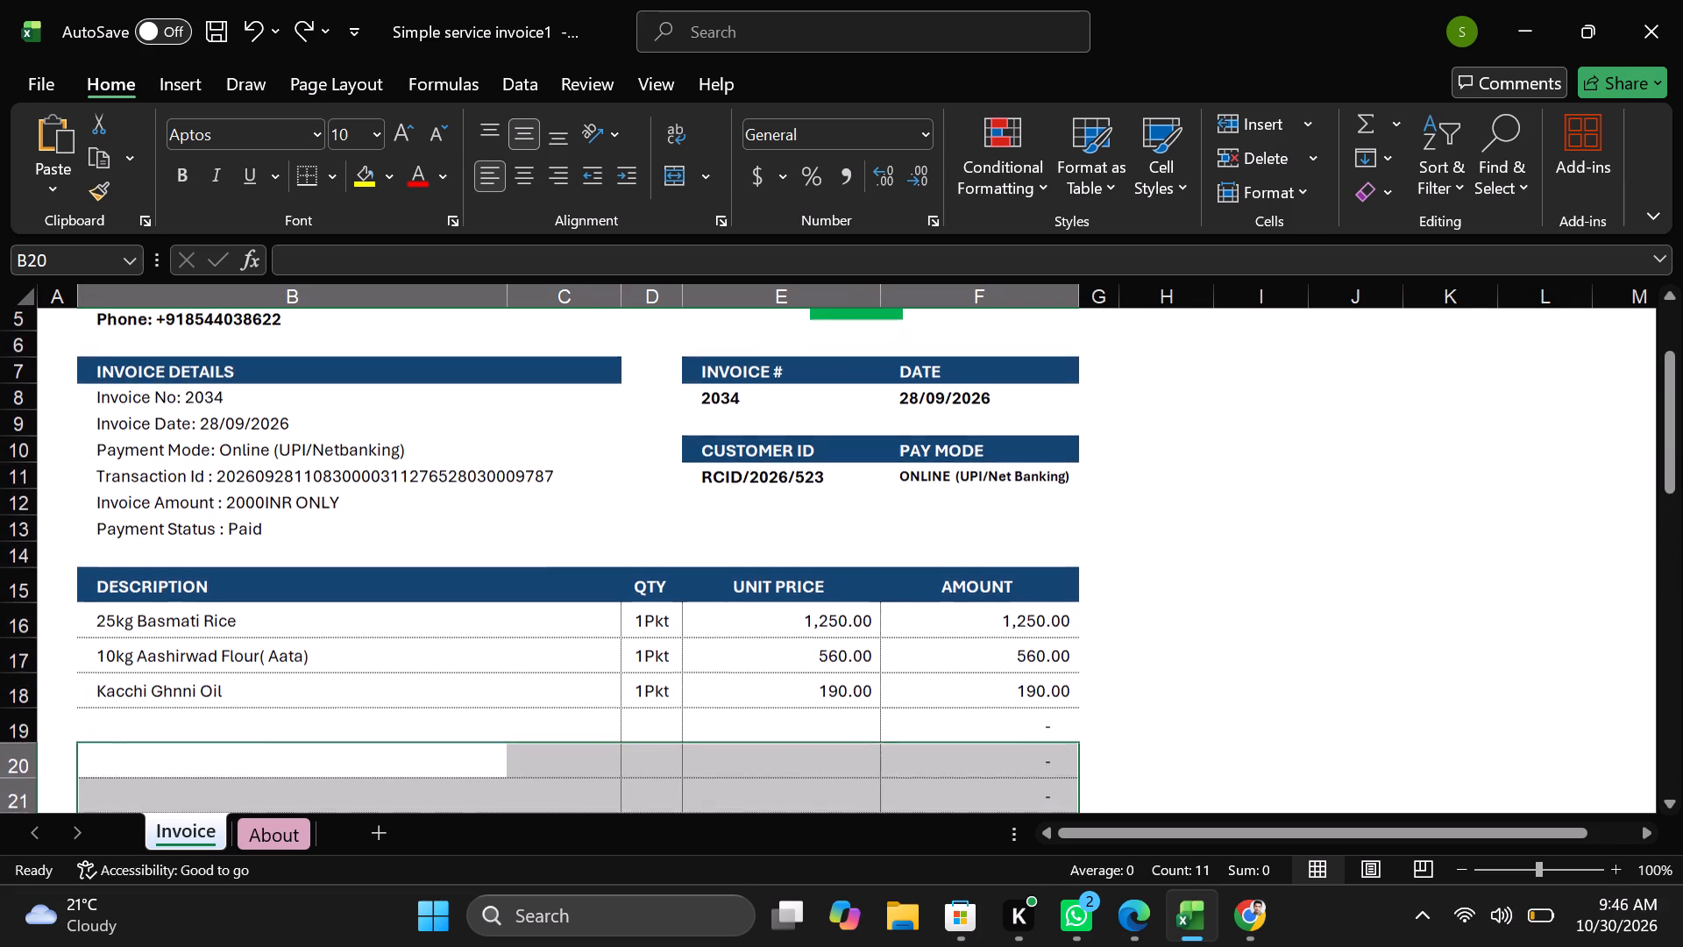
scroll(1182, 648, "down", 2)
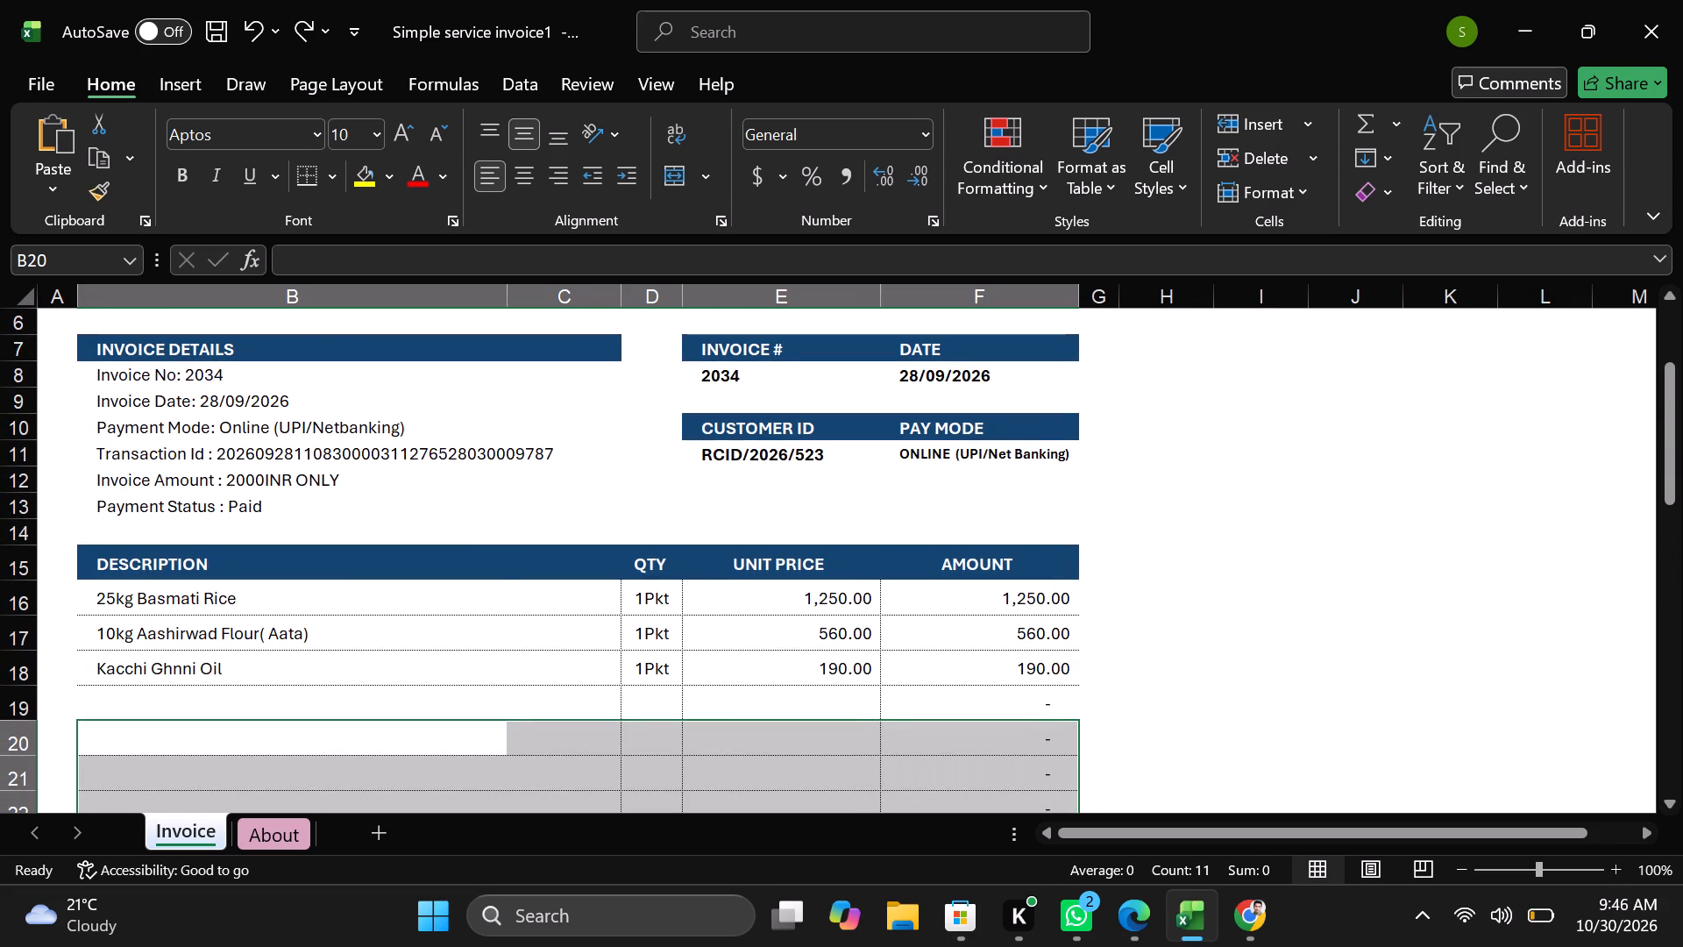
left_click(387, 571)
scroll(474, 661, "down", 1)
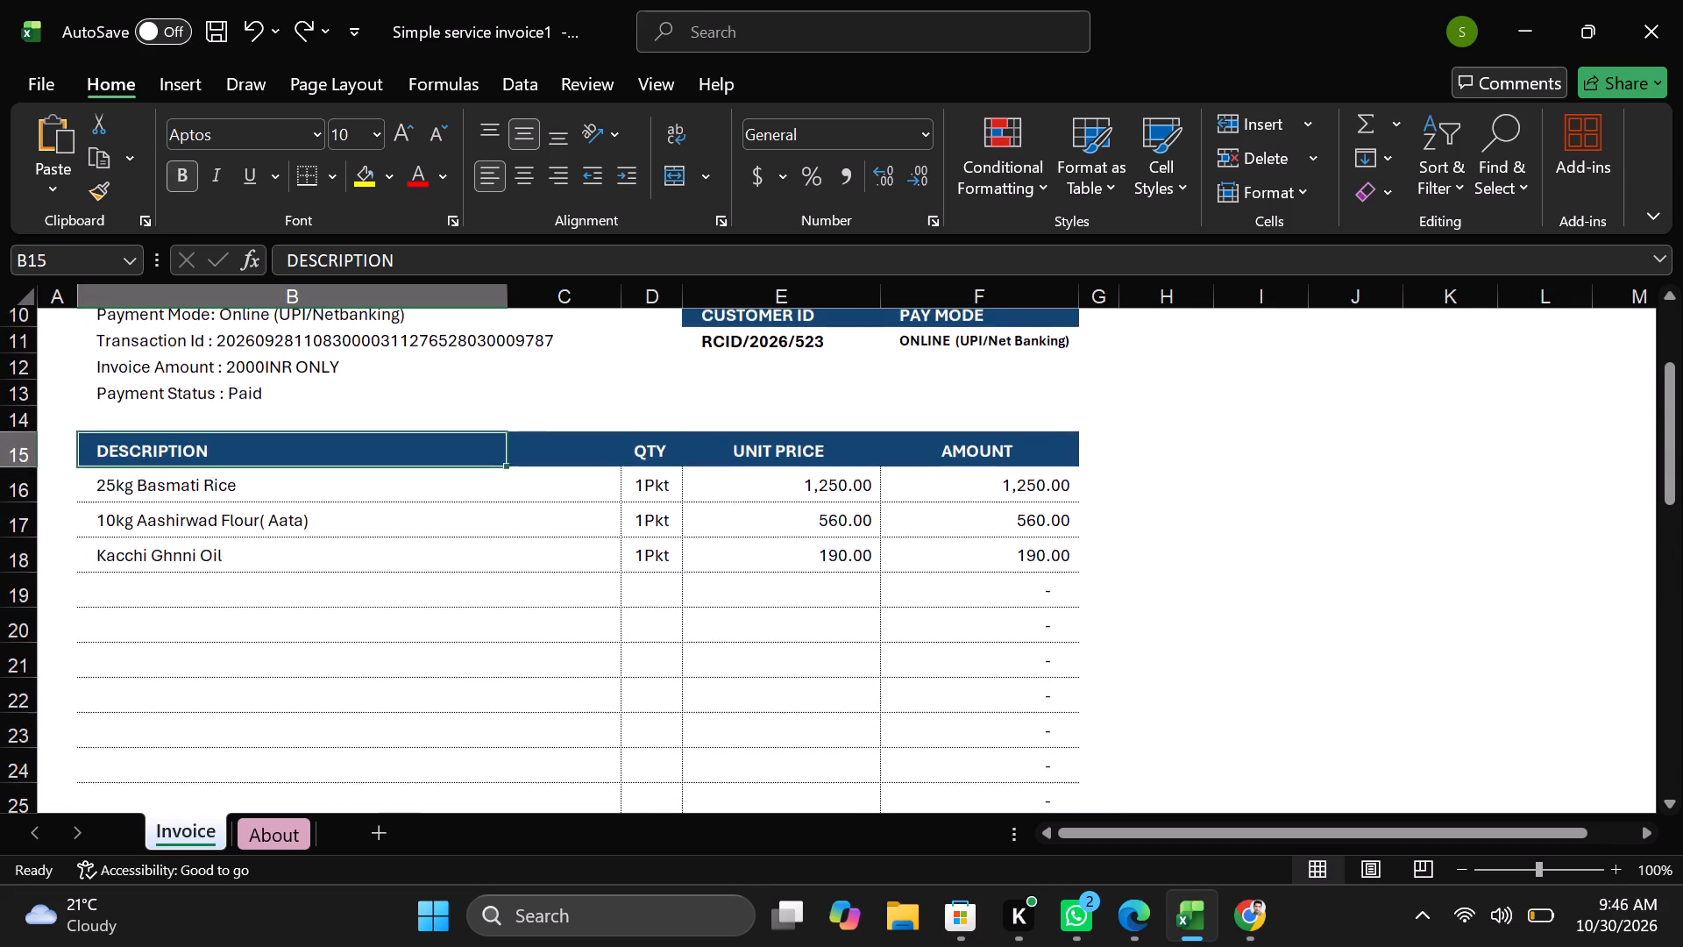
scroll(474, 661, "down", 3)
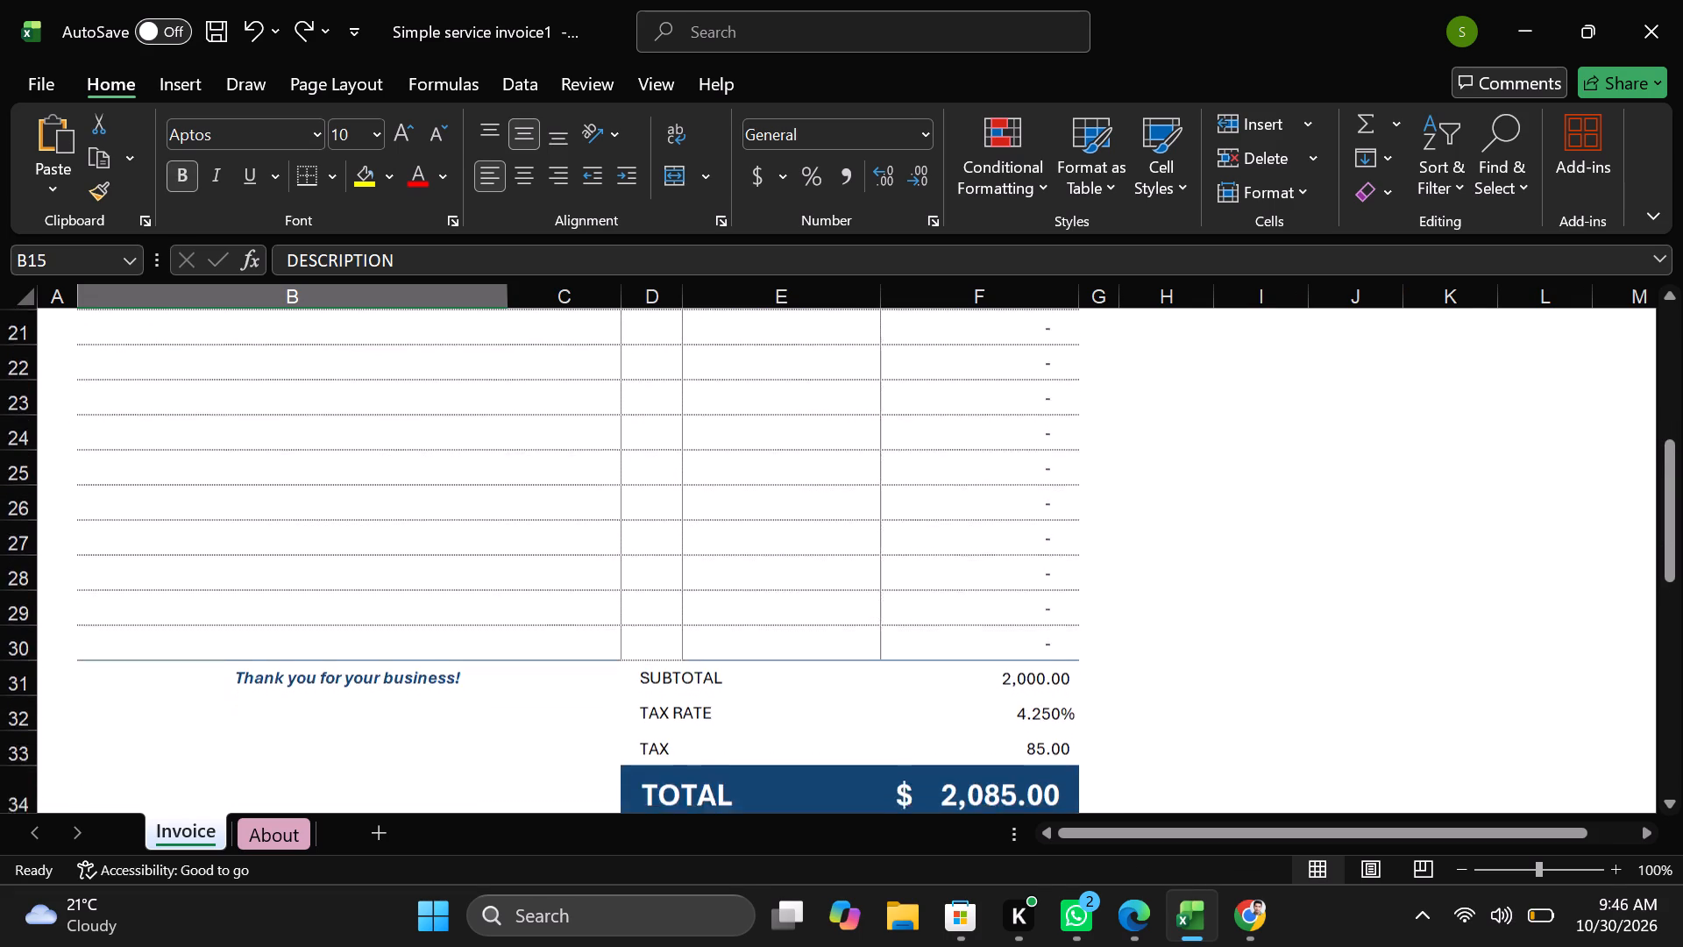
scroll(478, 611, "up", 4)
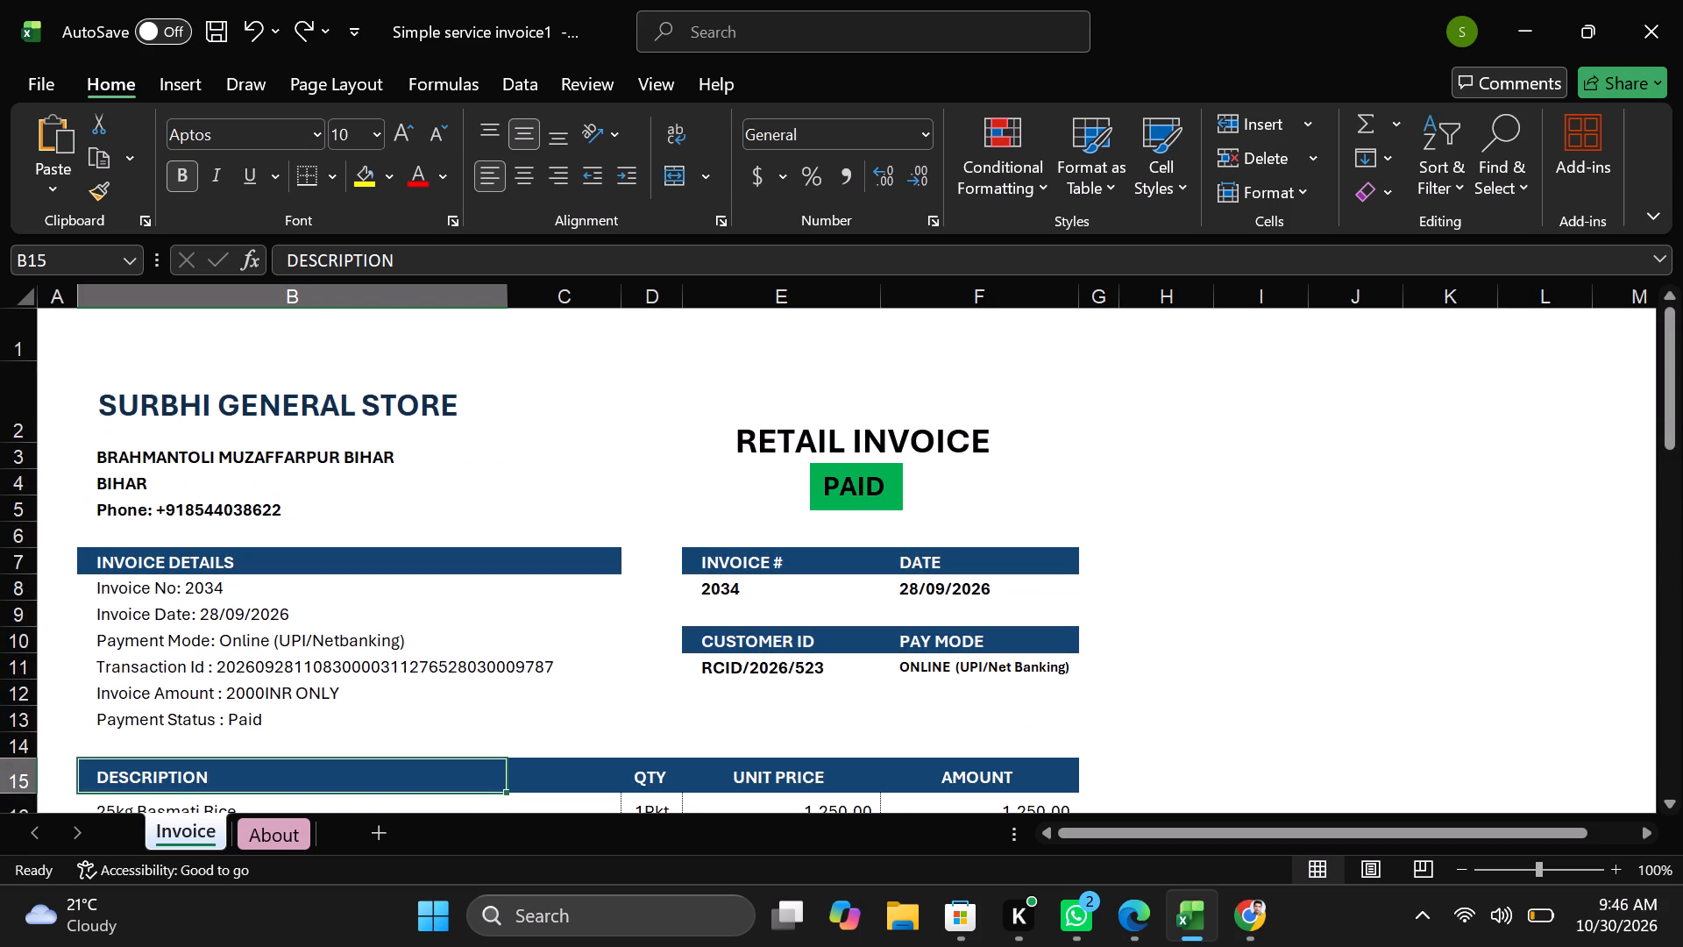
left_click(525, 611)
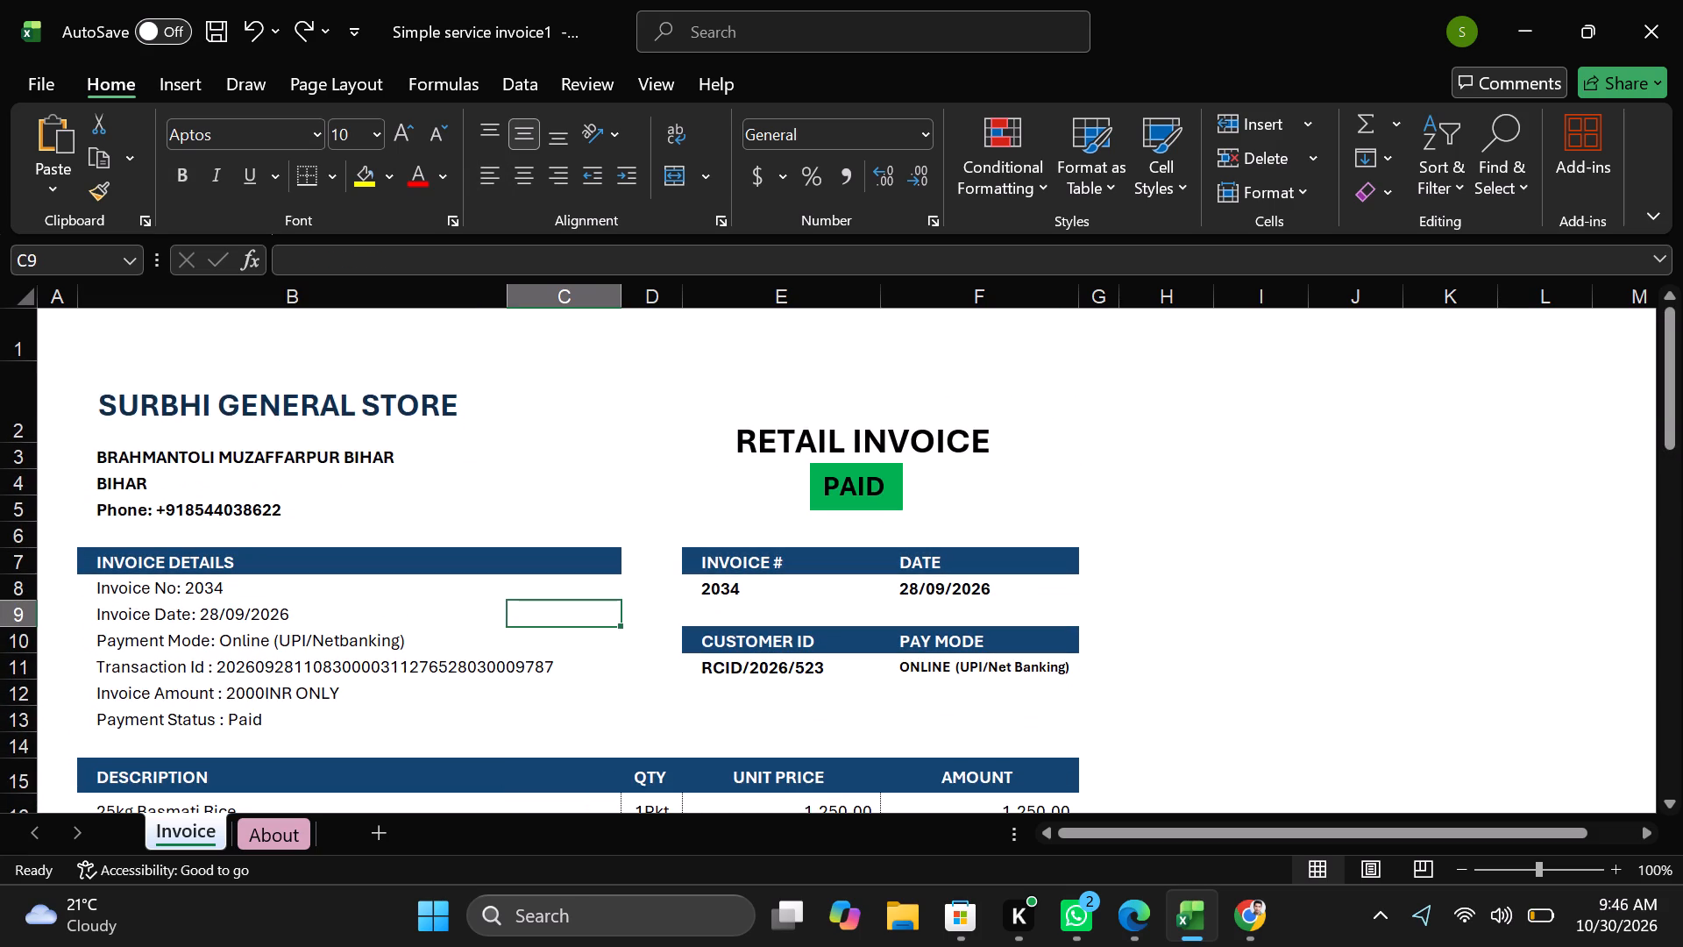
scroll(525, 611, "down", 1)
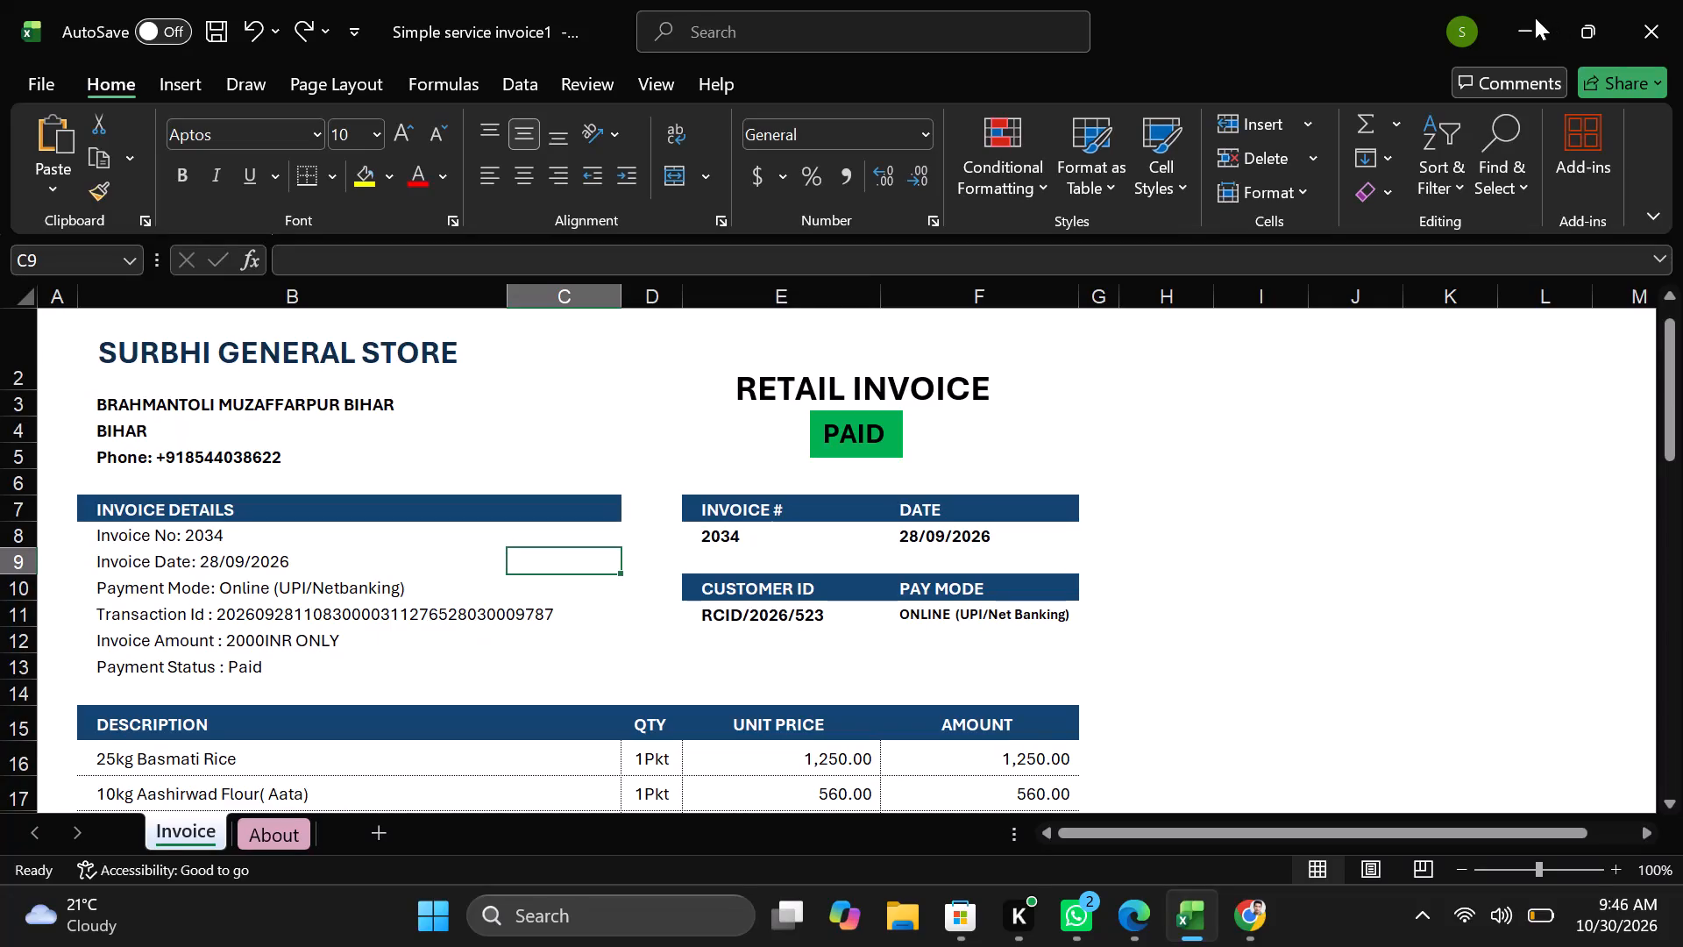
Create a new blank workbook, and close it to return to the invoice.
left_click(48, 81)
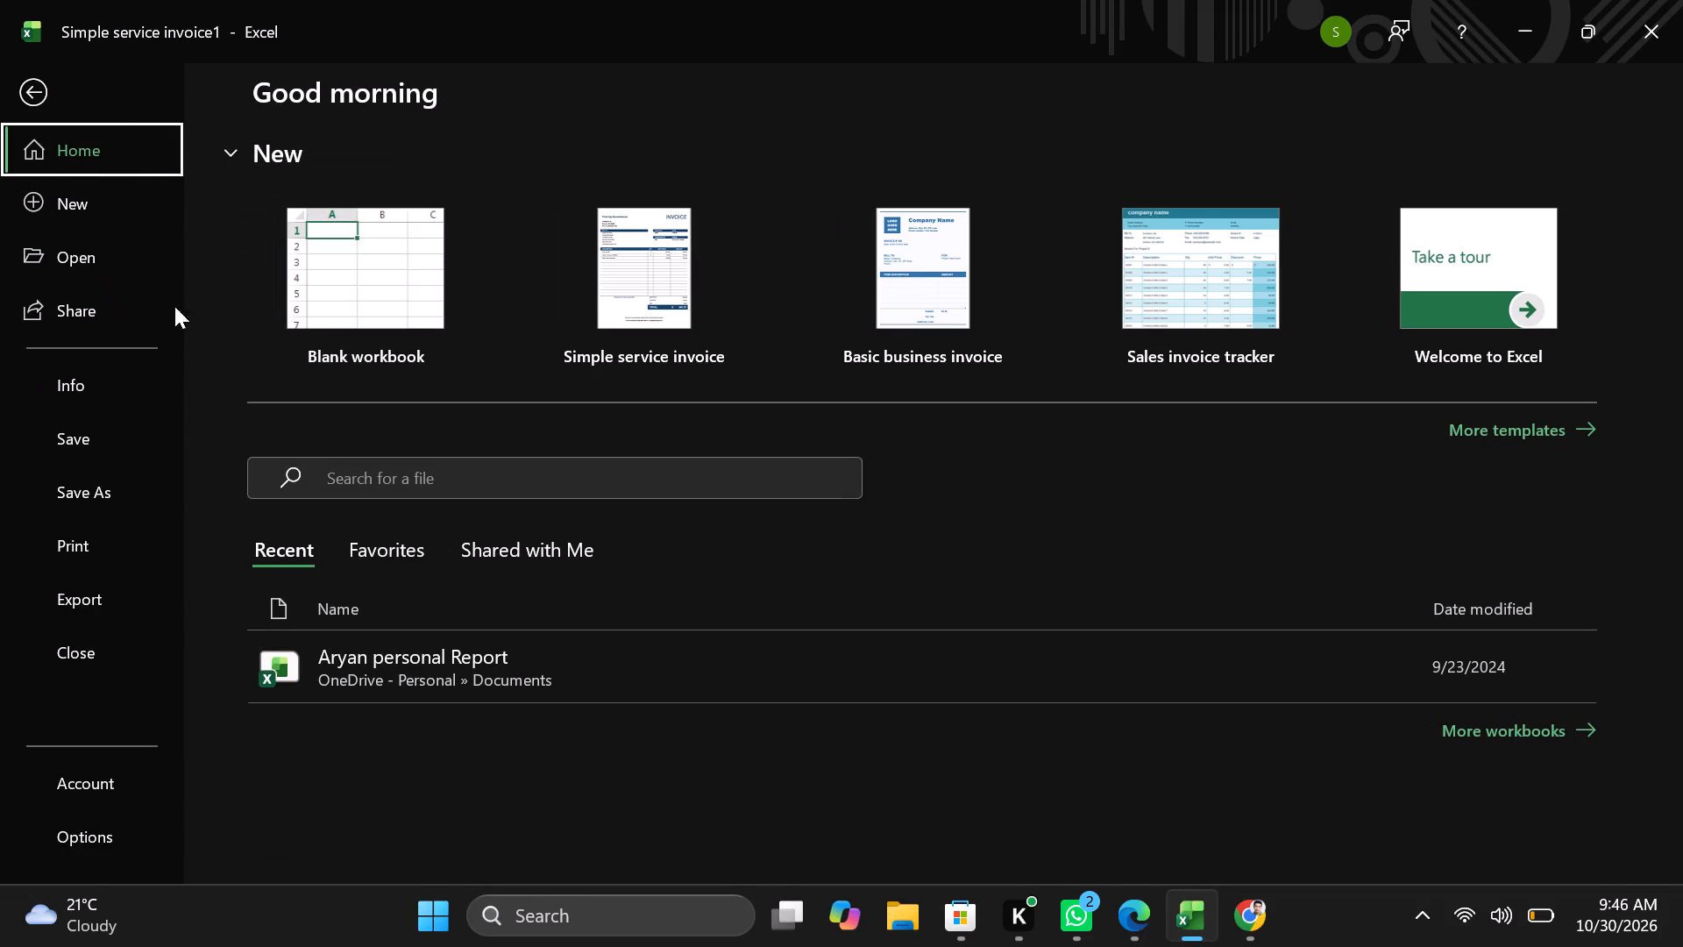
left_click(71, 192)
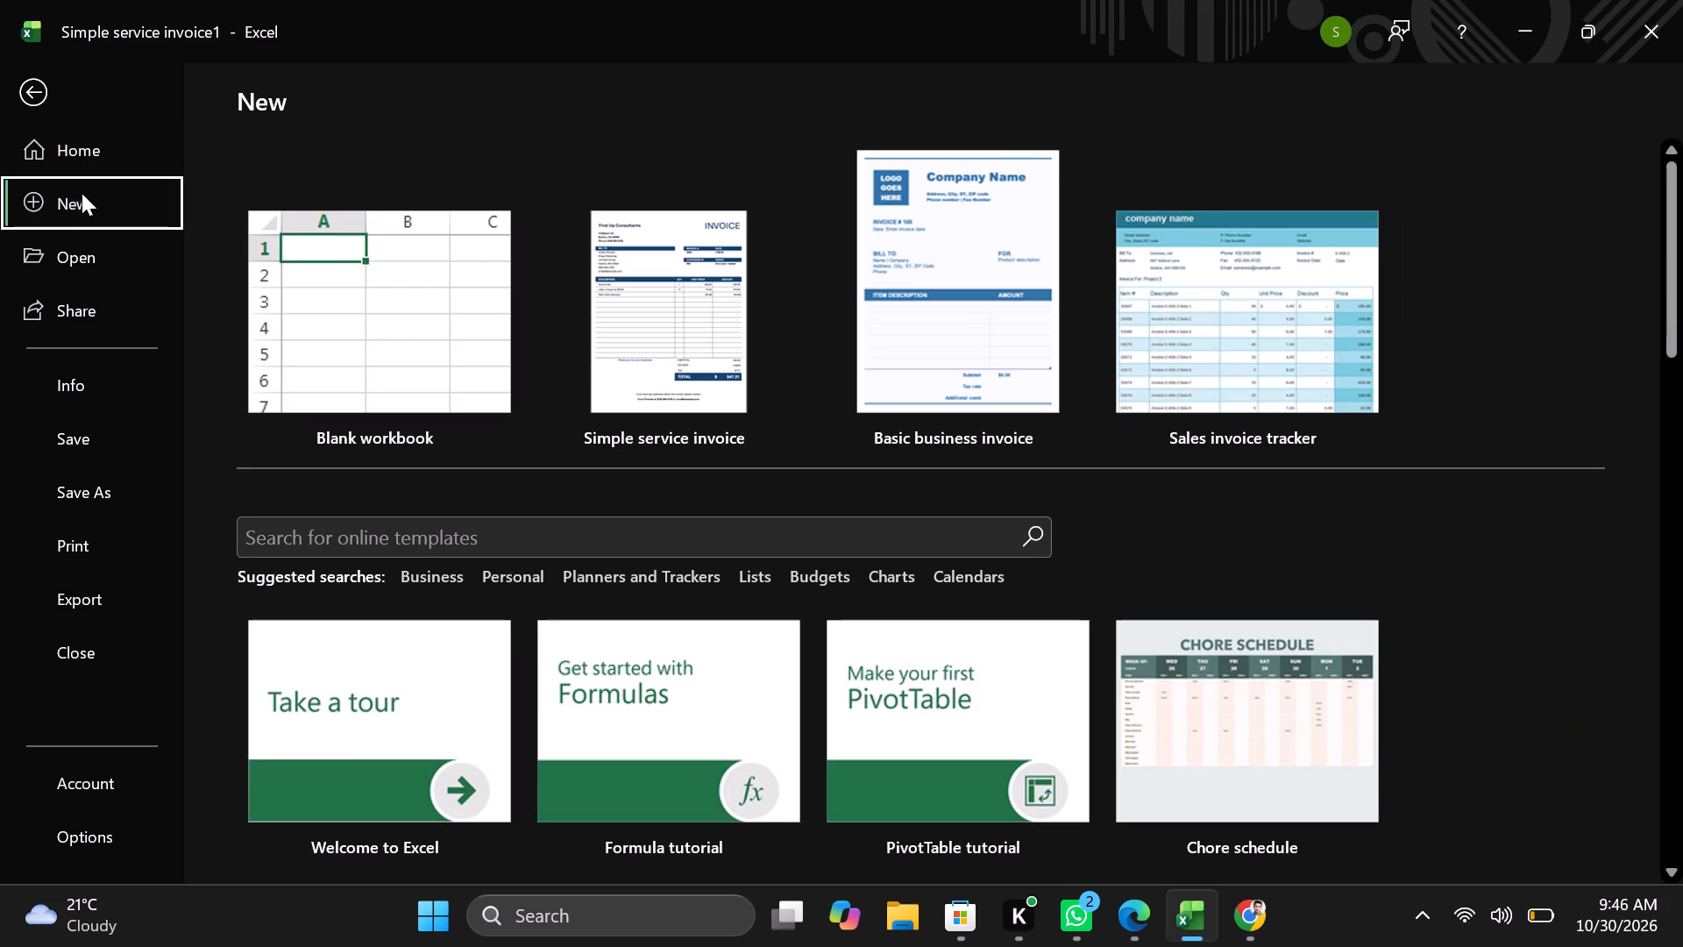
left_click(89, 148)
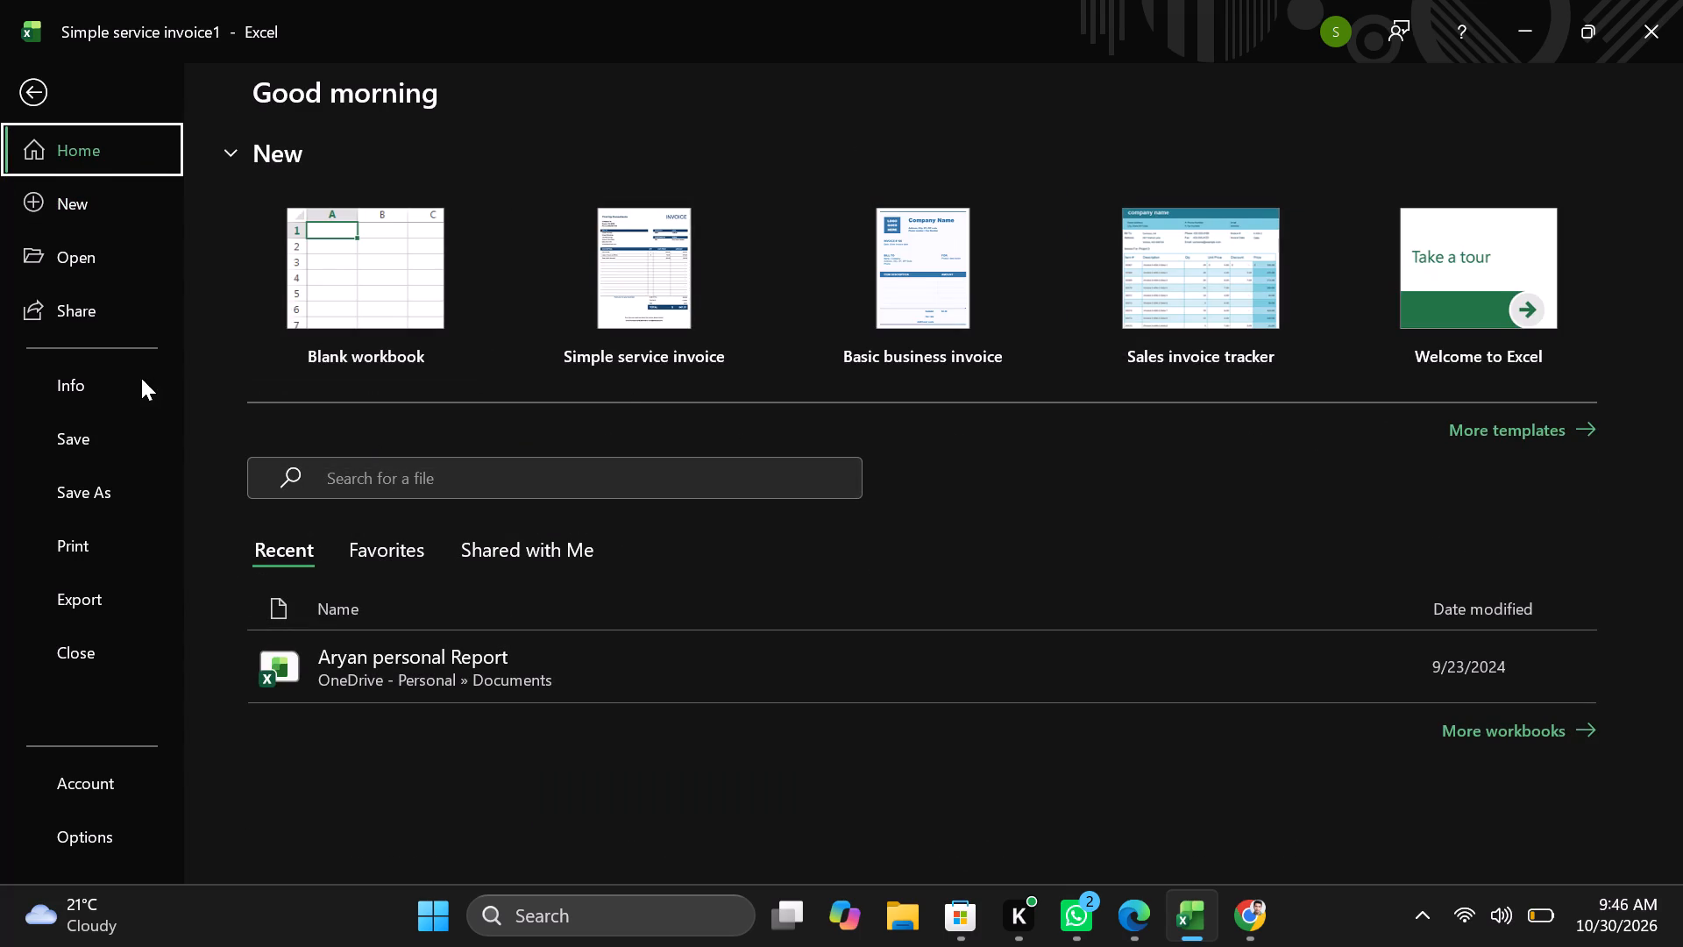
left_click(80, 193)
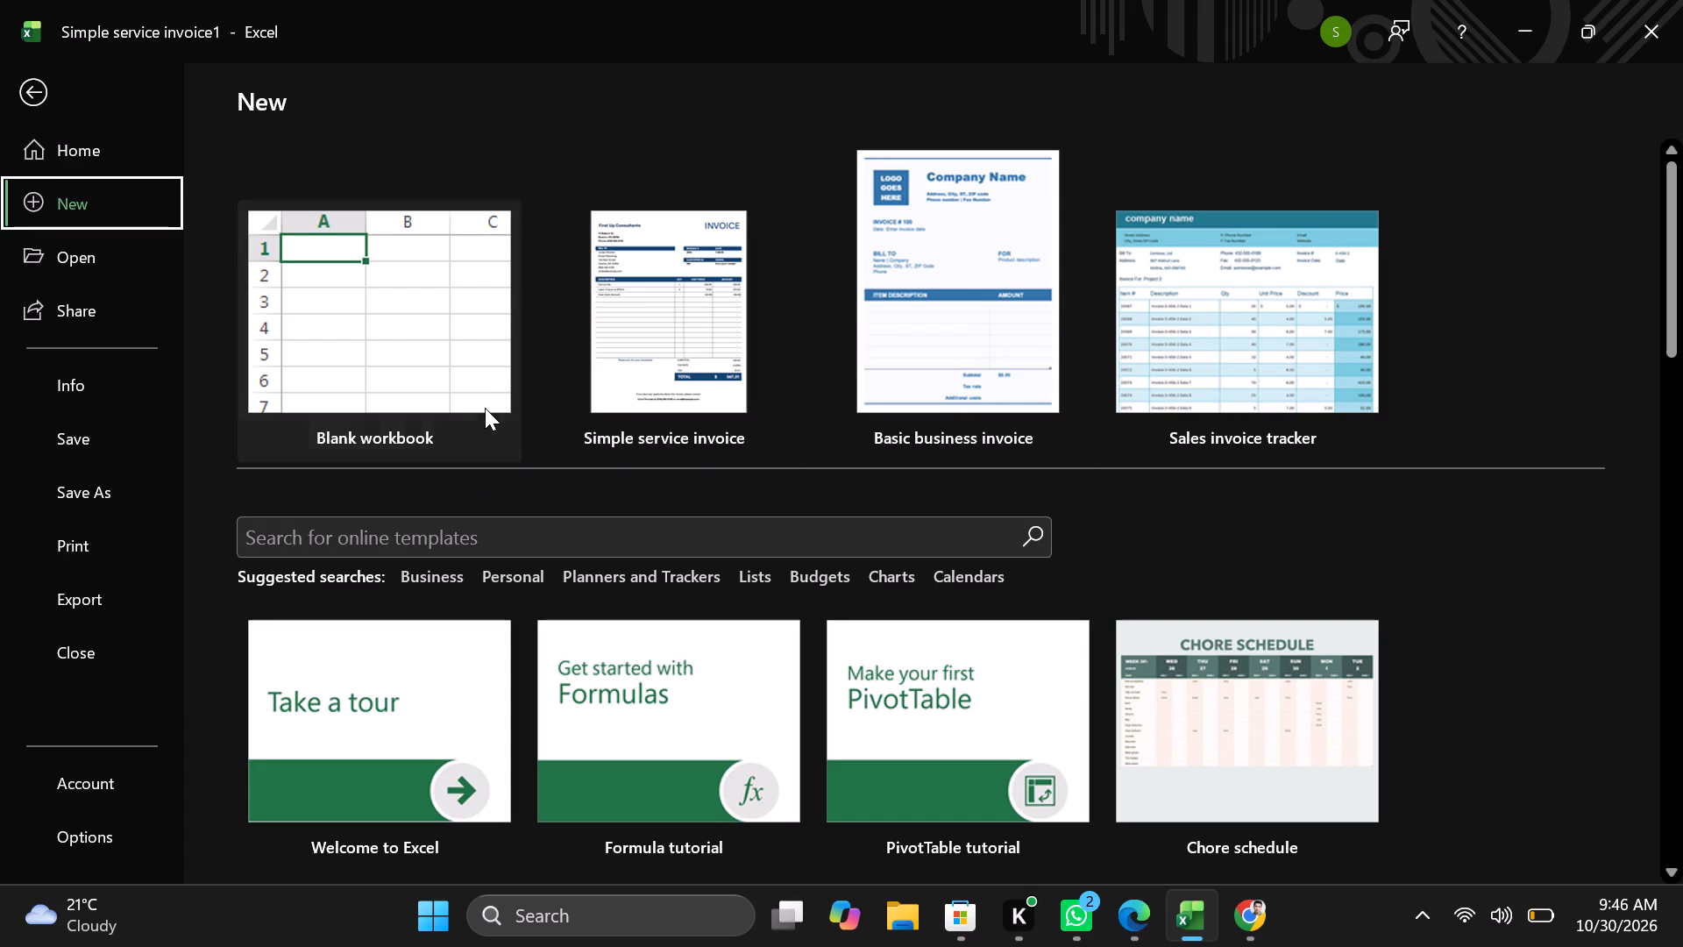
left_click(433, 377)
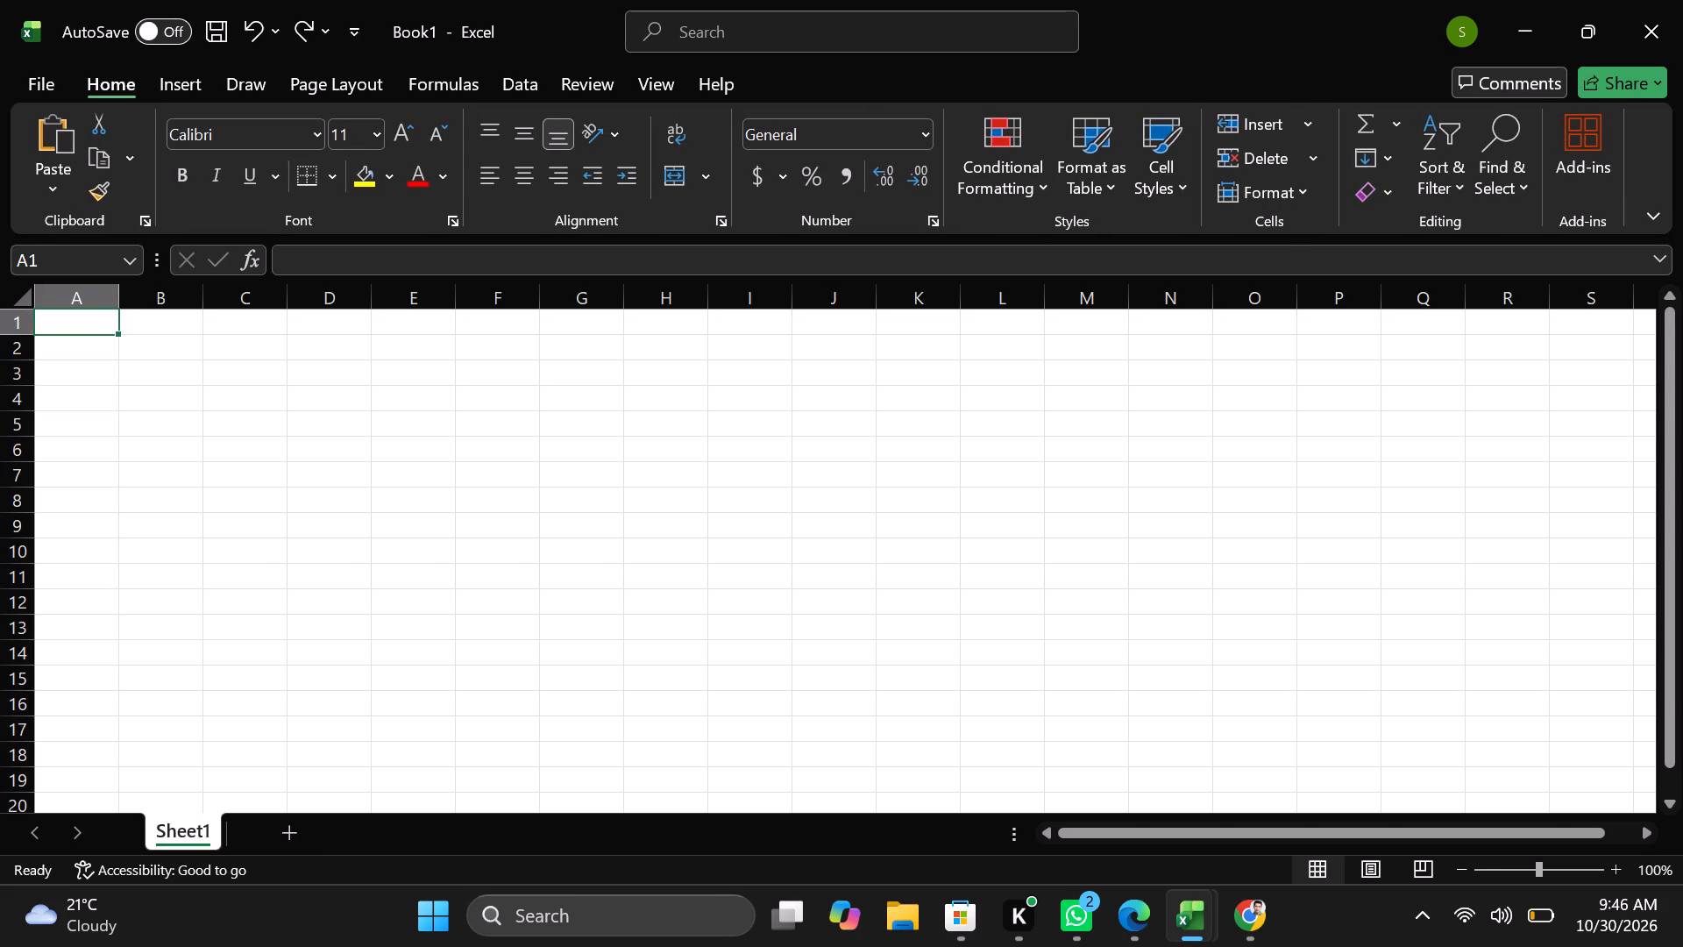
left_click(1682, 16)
Set the invoice's tax rate in F32 to 0%.
scroll(1157, 497, "down", 2)
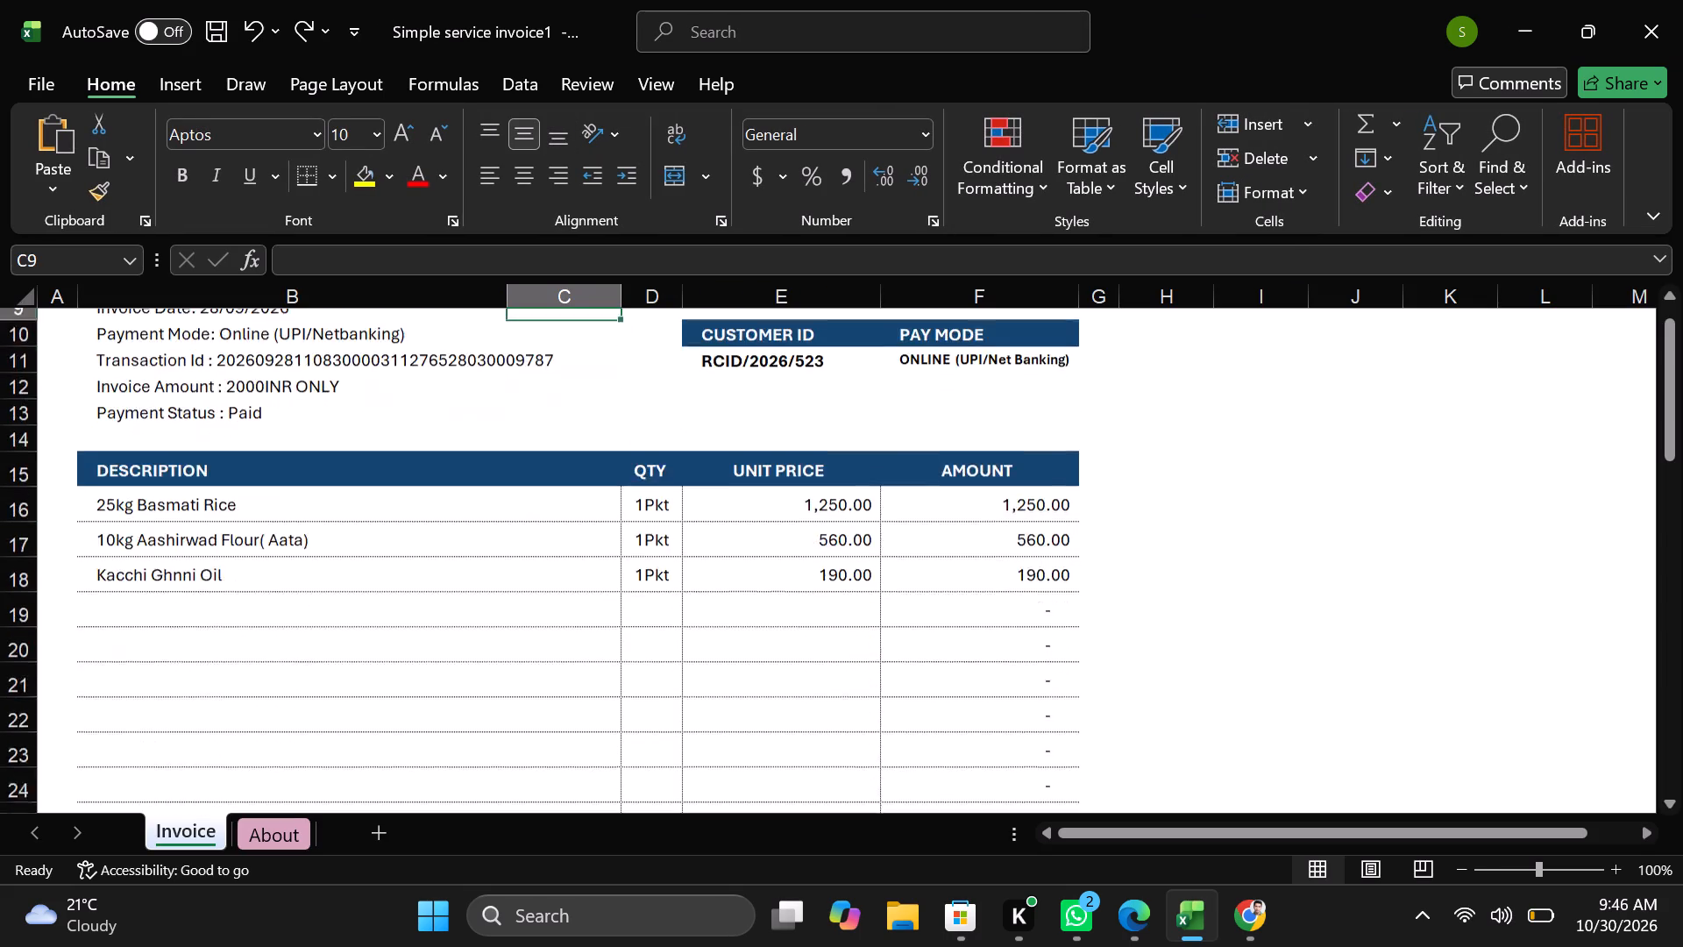
scroll(1157, 497, "down", 3)
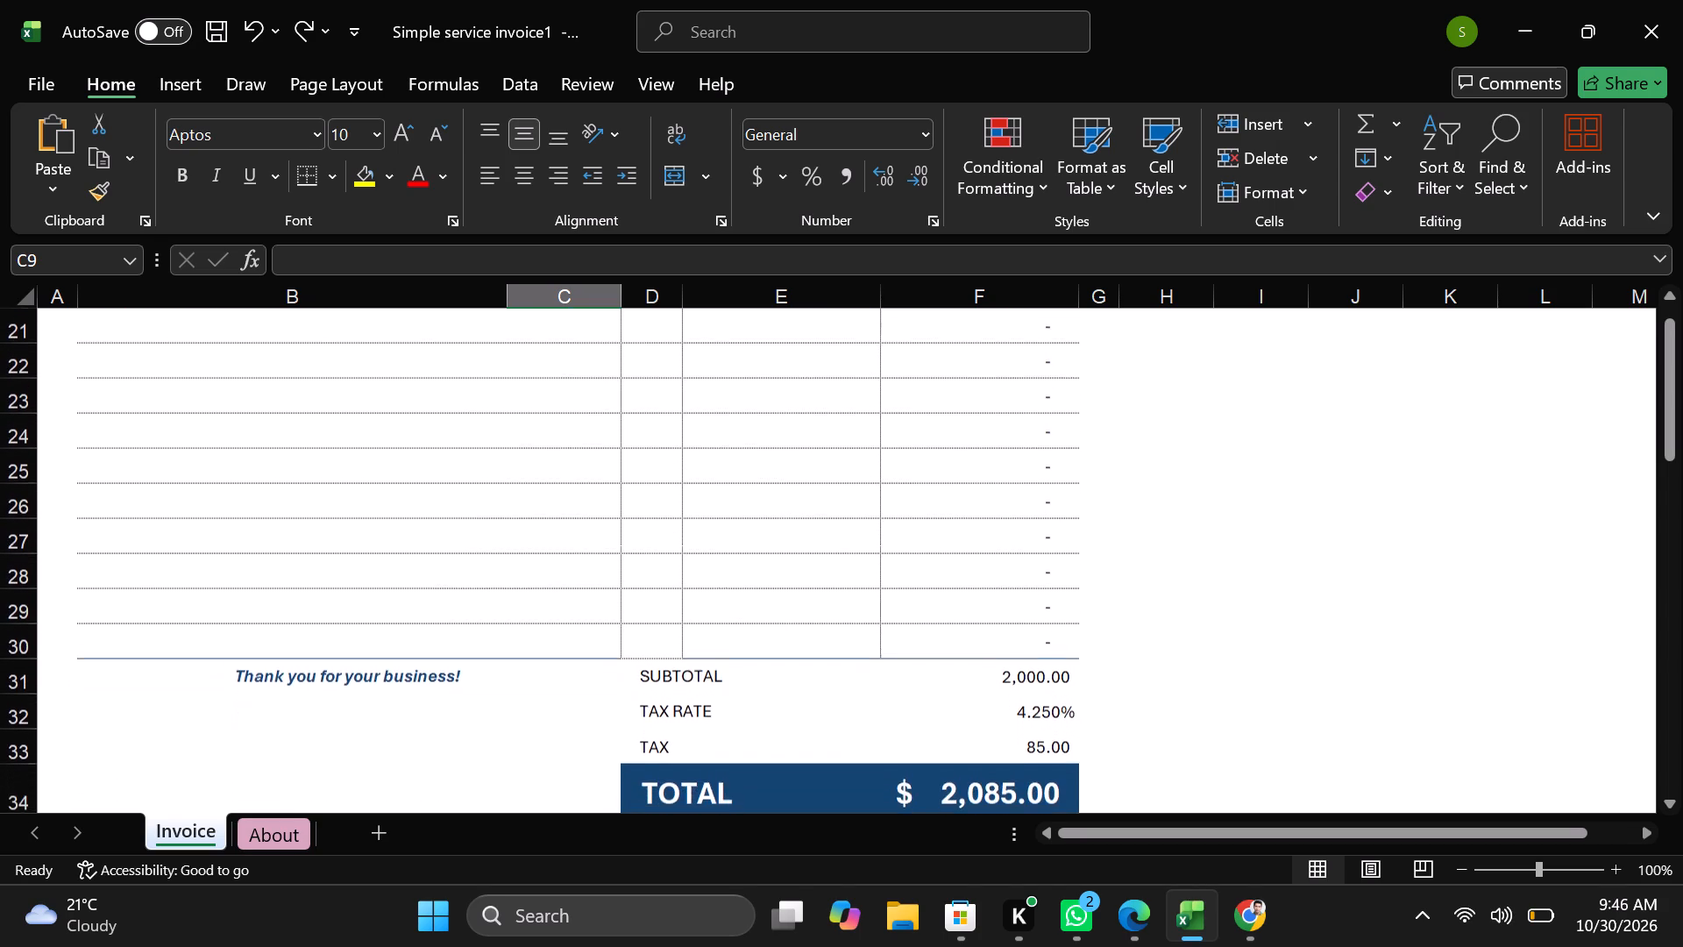
scroll(1157, 497, "down", 1)
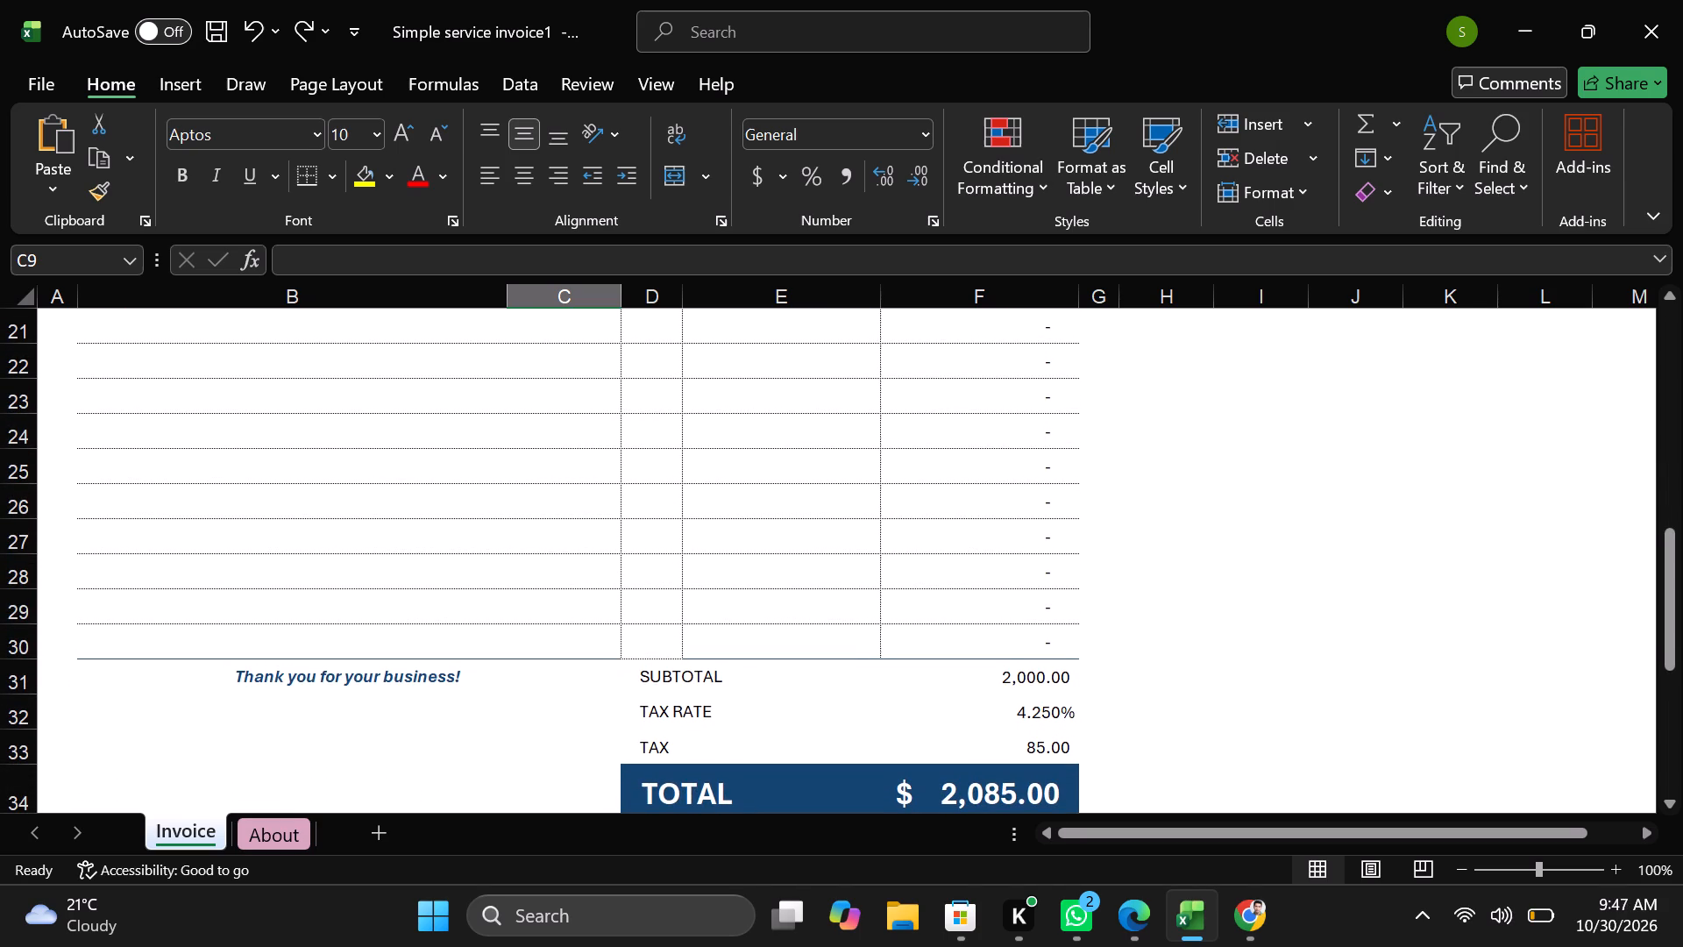
left_click(1046, 708)
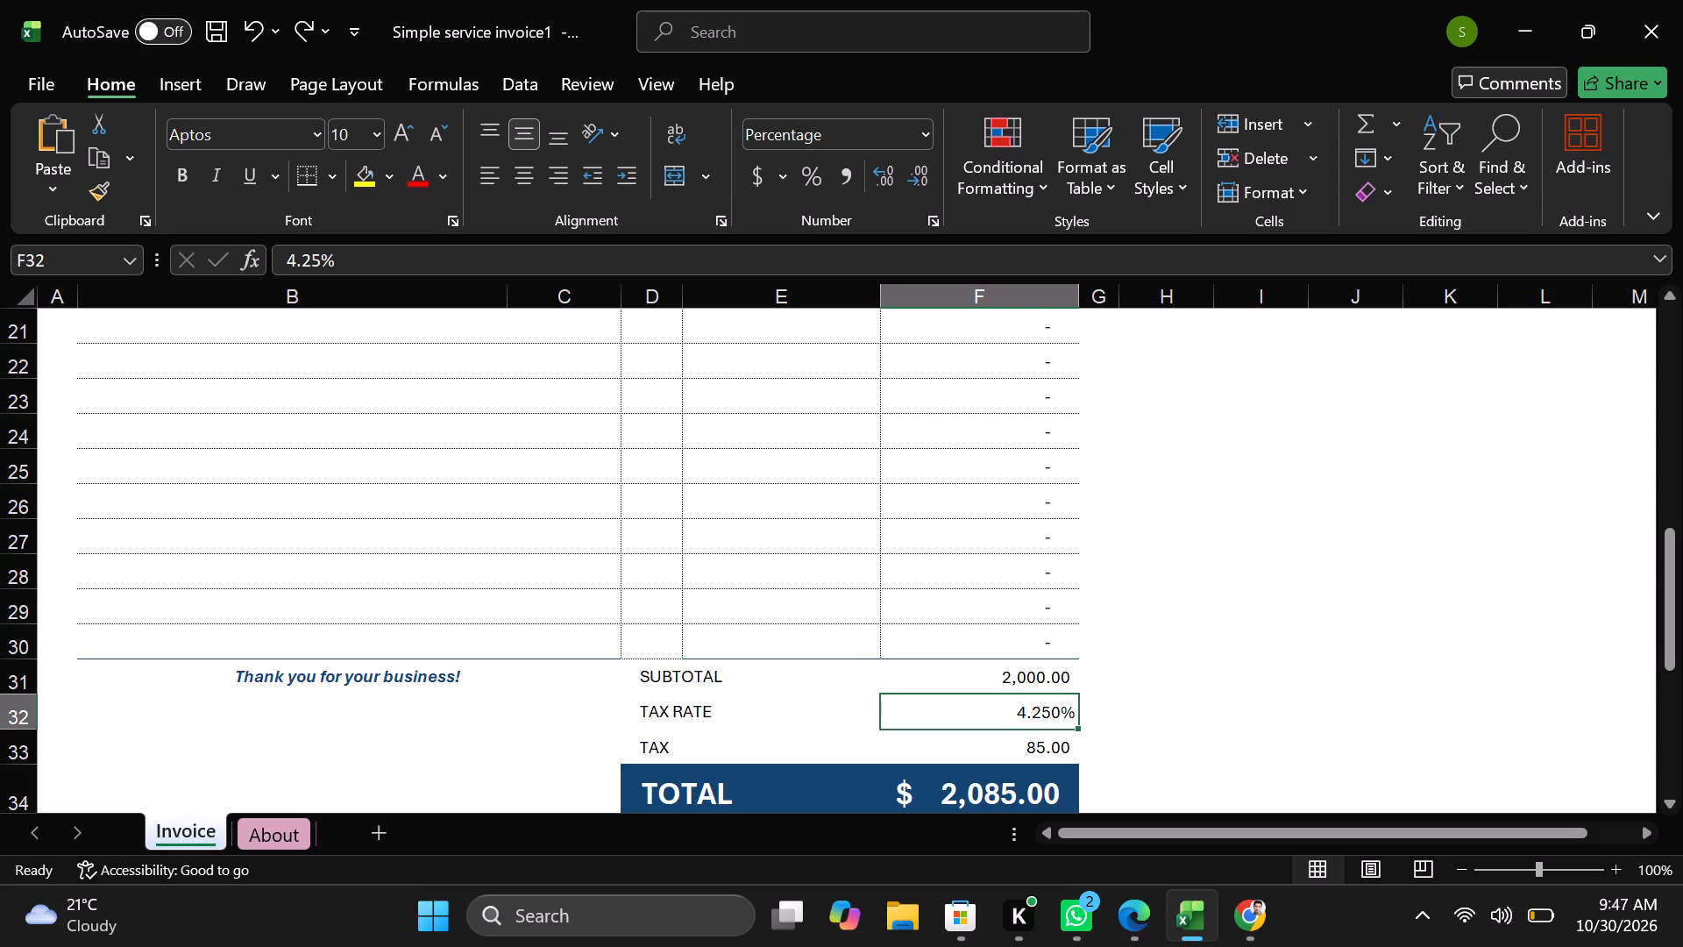
key("0")
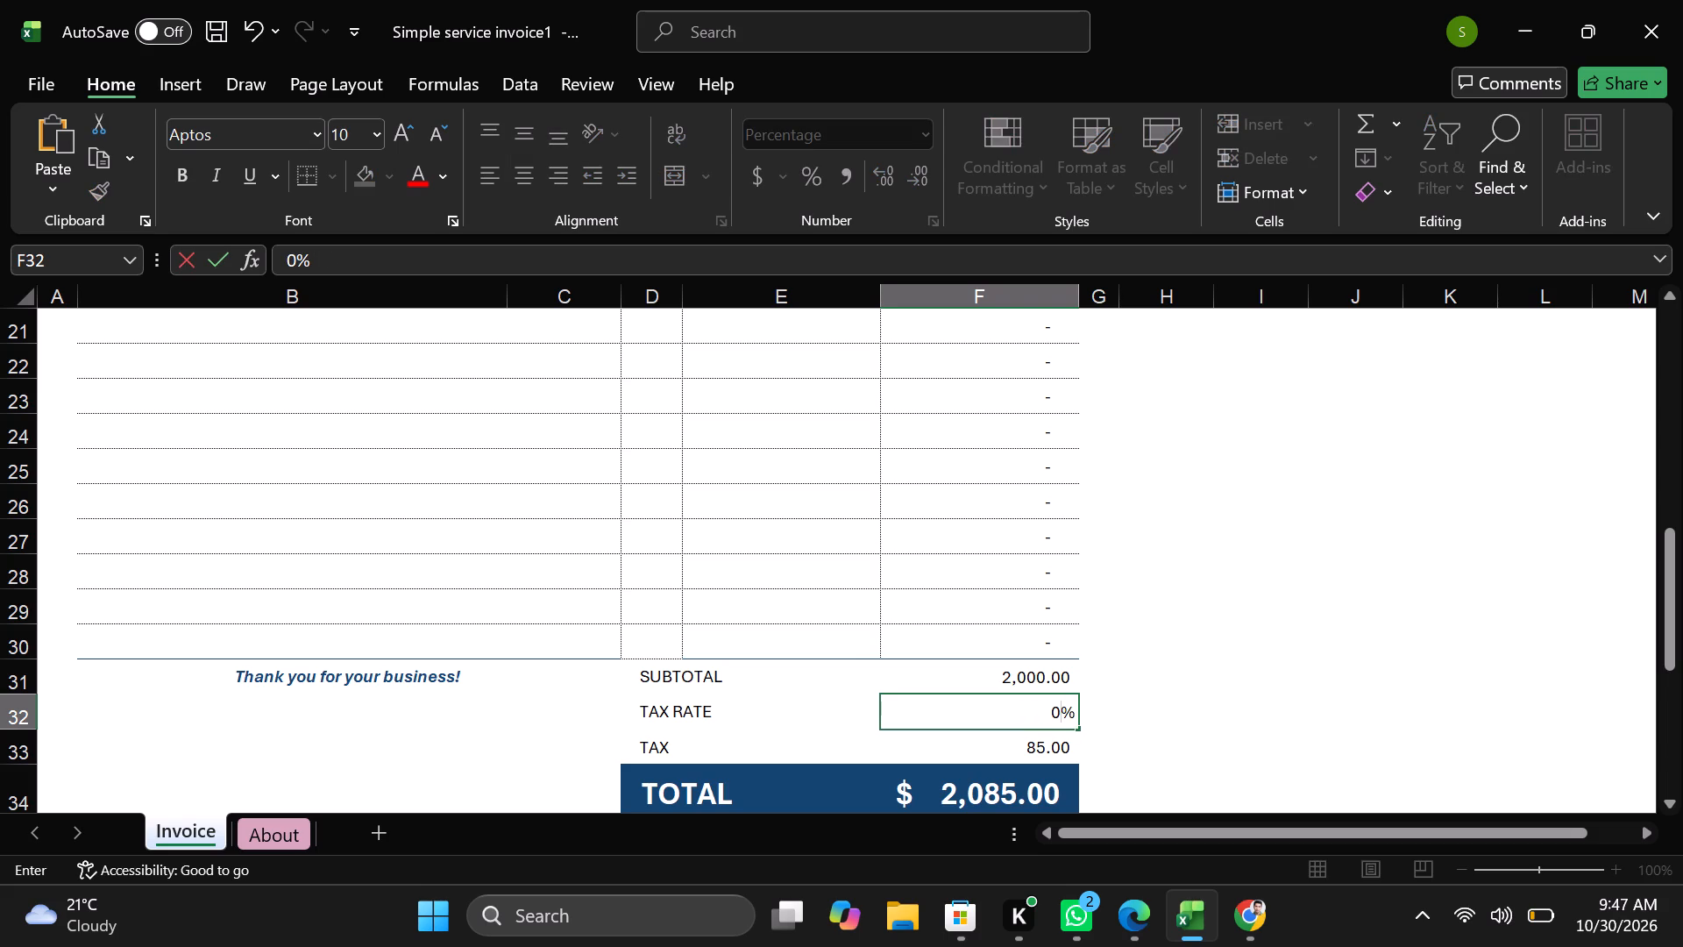
Overwrite the tax formula in F33 with 0.00%.
left_click(1056, 749)
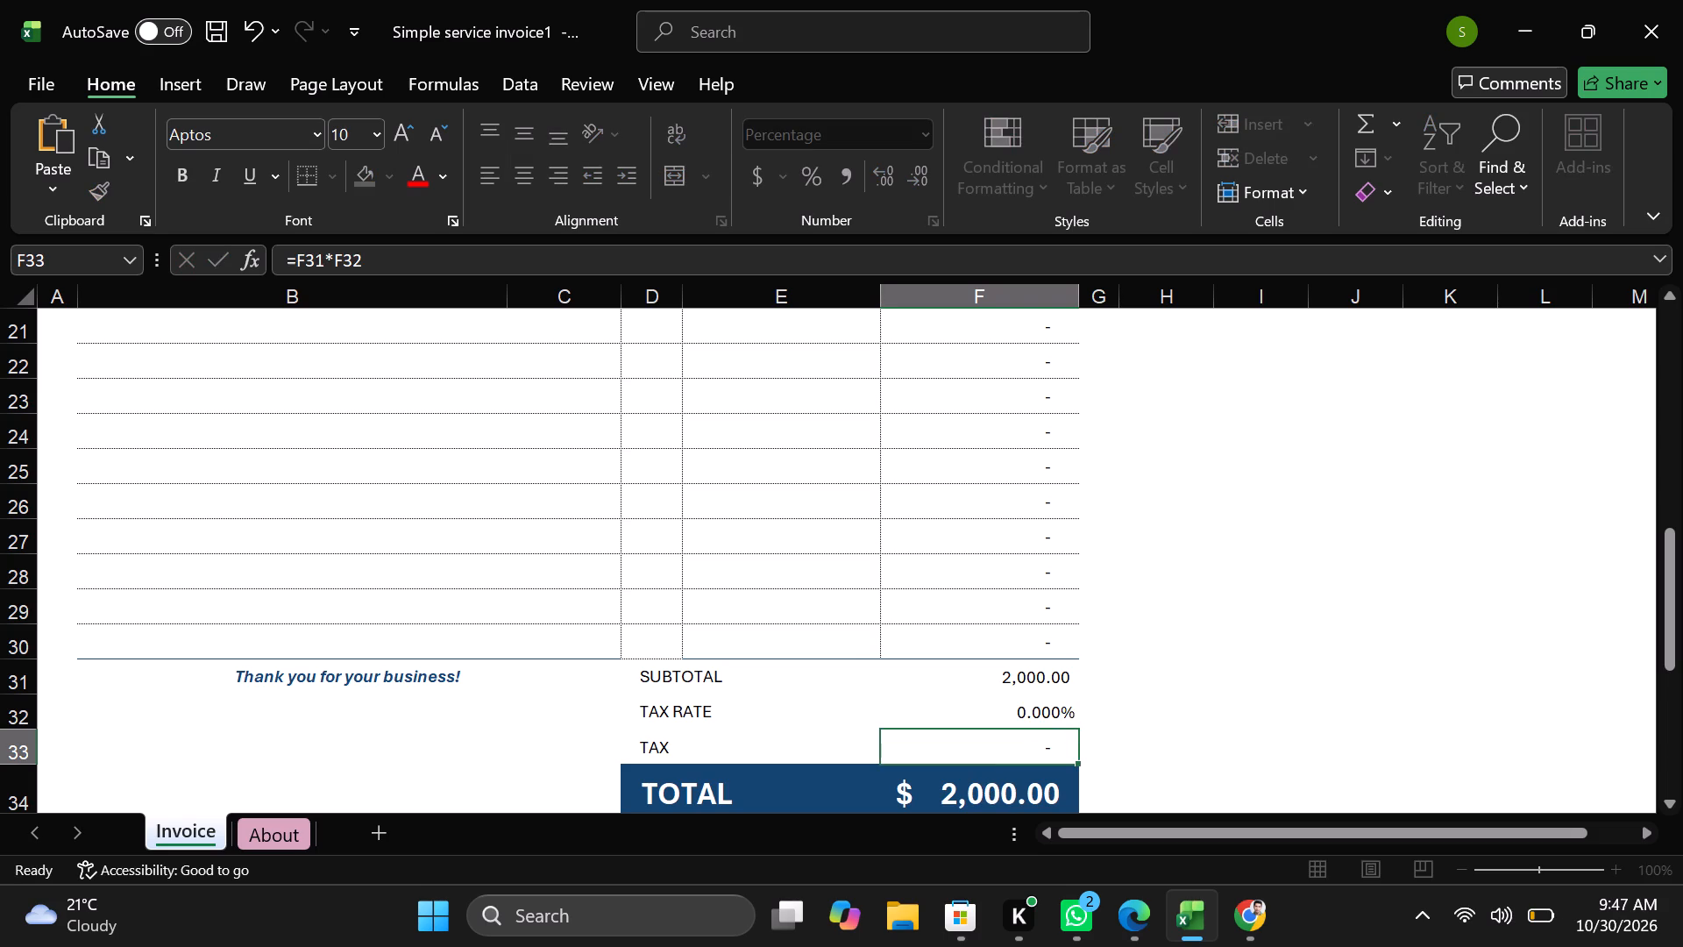
key("0")
left_click(1220, 723)
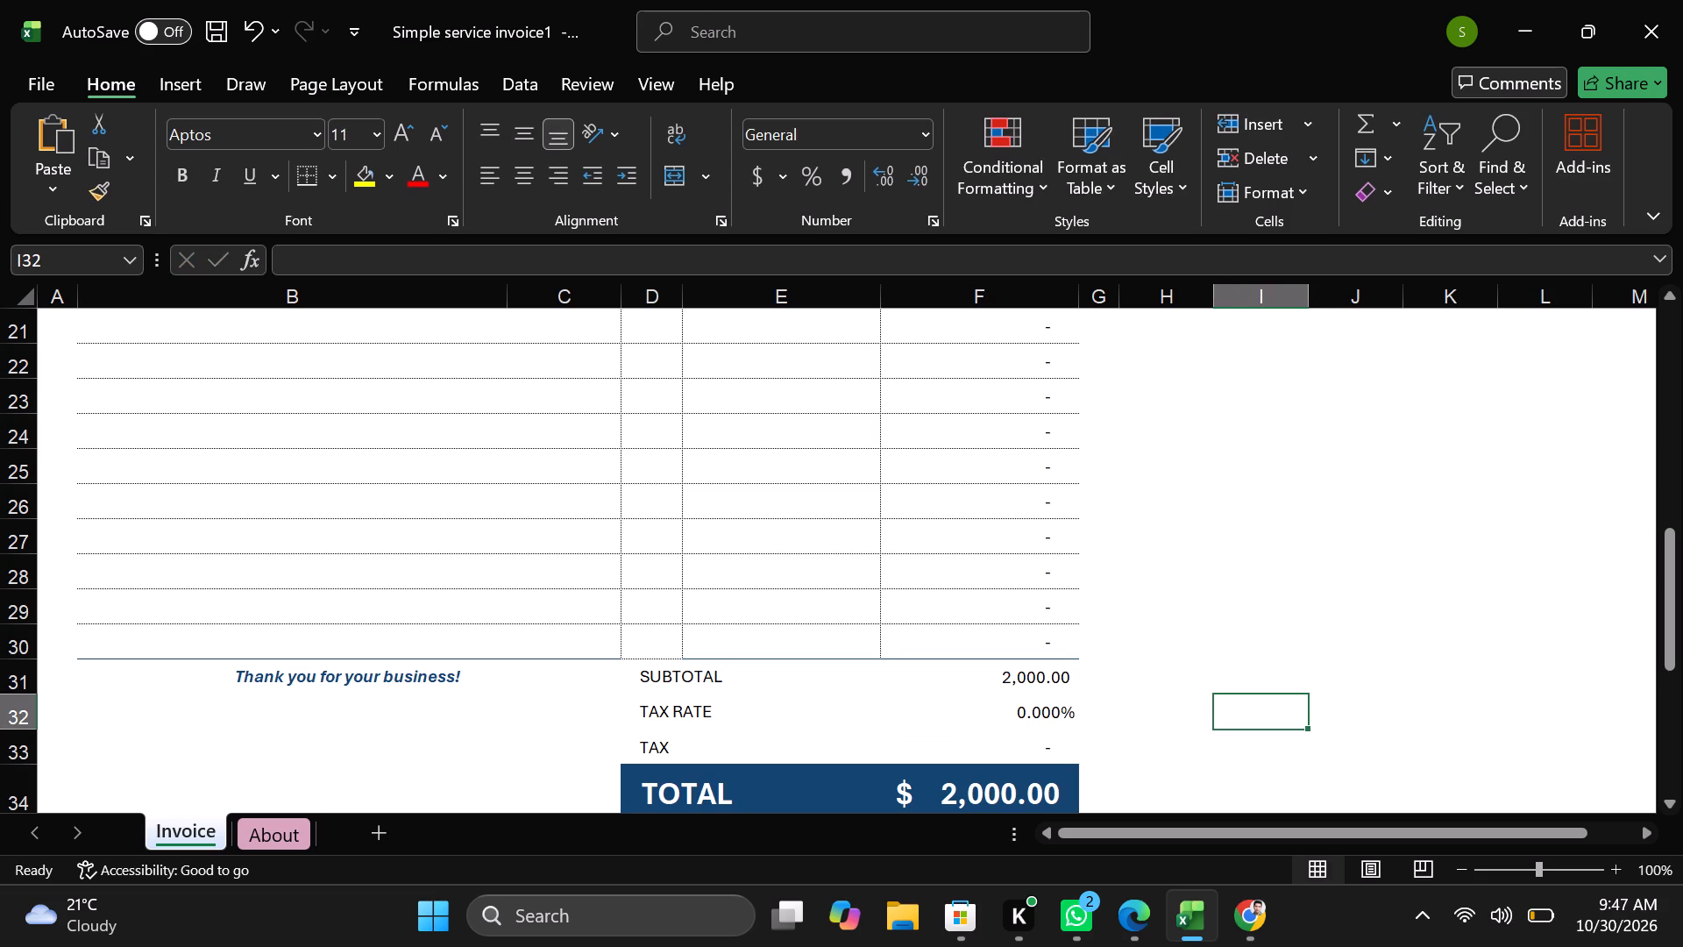
left_click(1050, 743)
key("0")
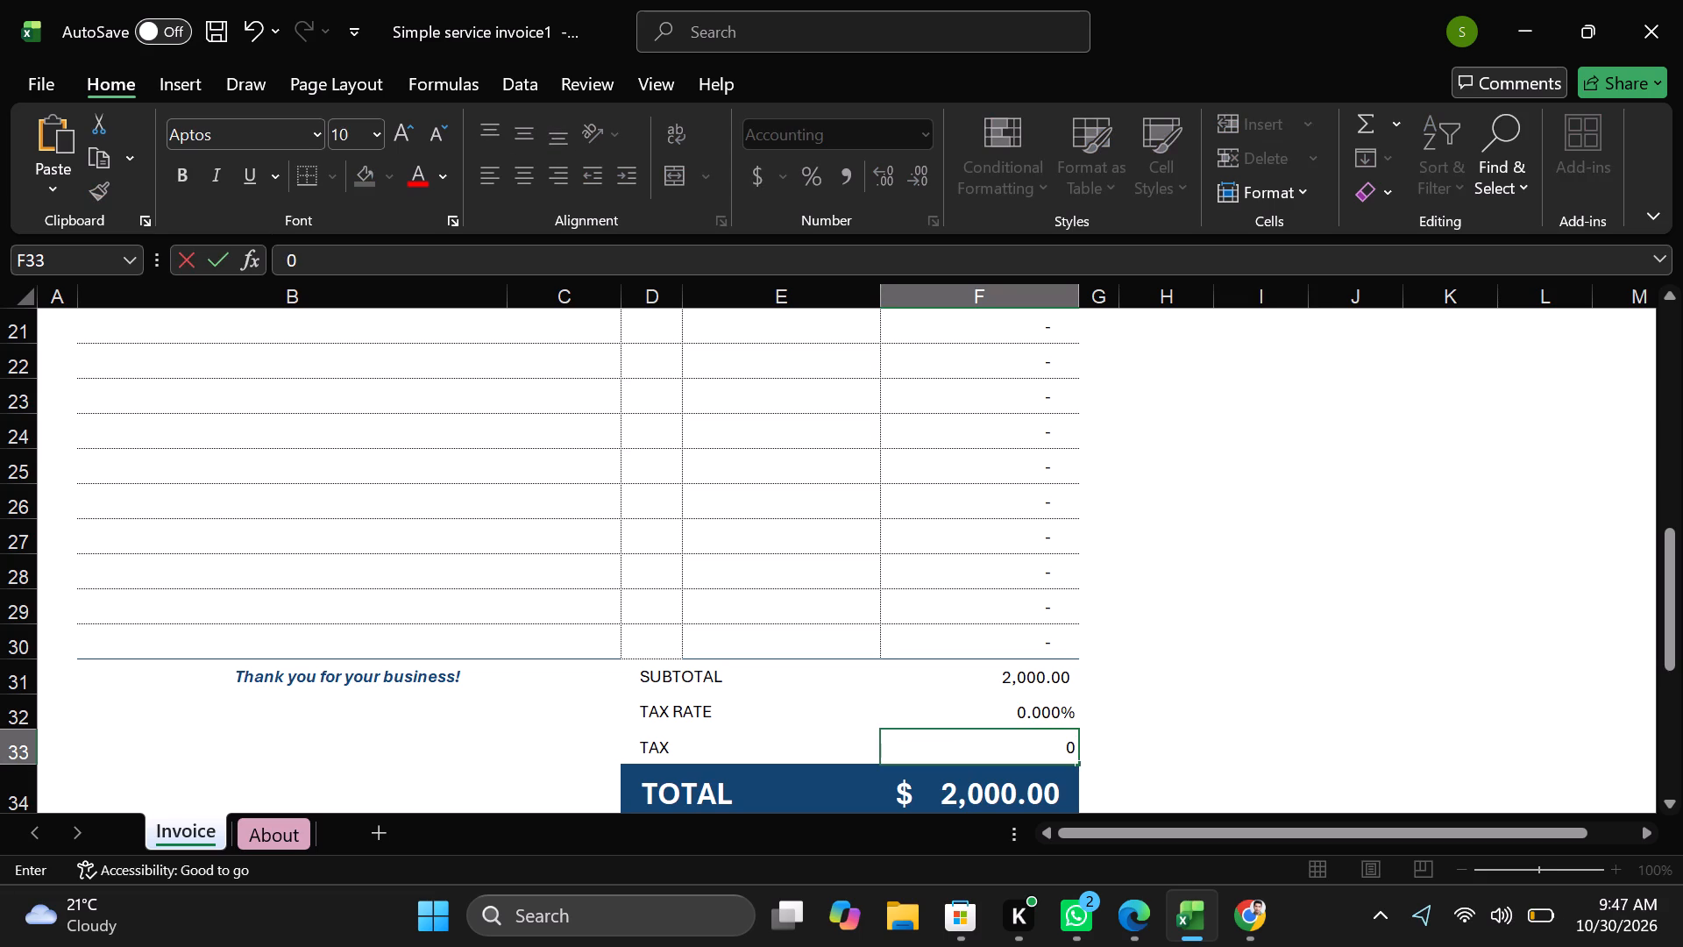
type(".00")
key("shift+percent")
Overwrite the invoice's total formula in F34 with 2000 INR.
left_click(914, 795)
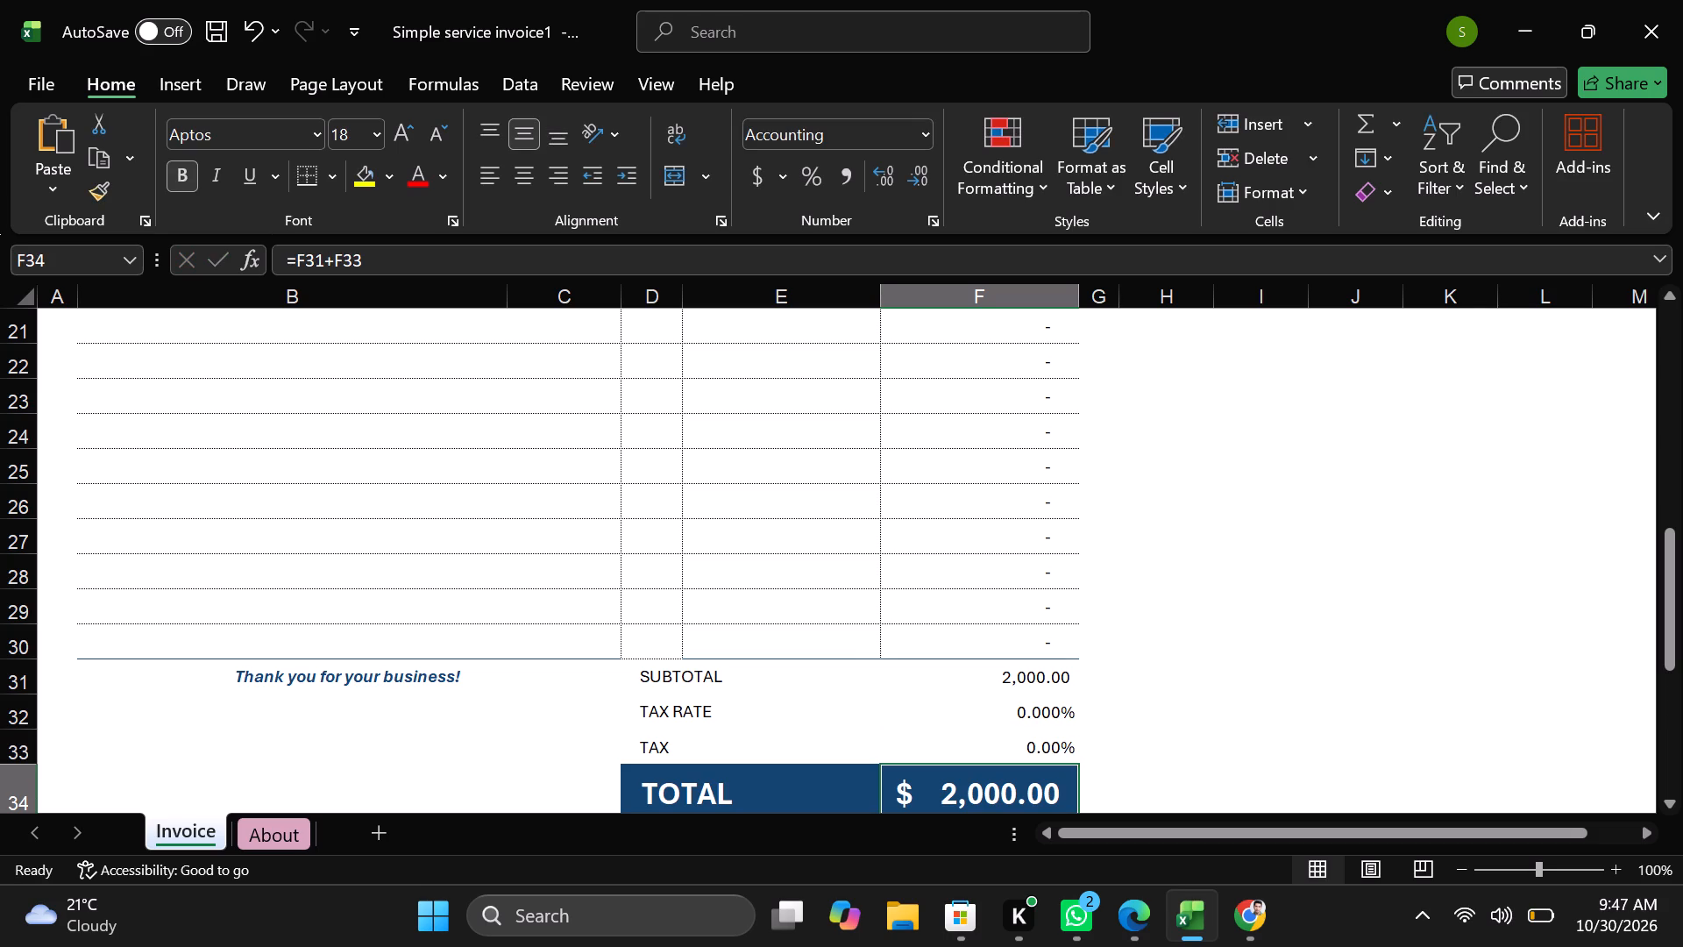
key("2")
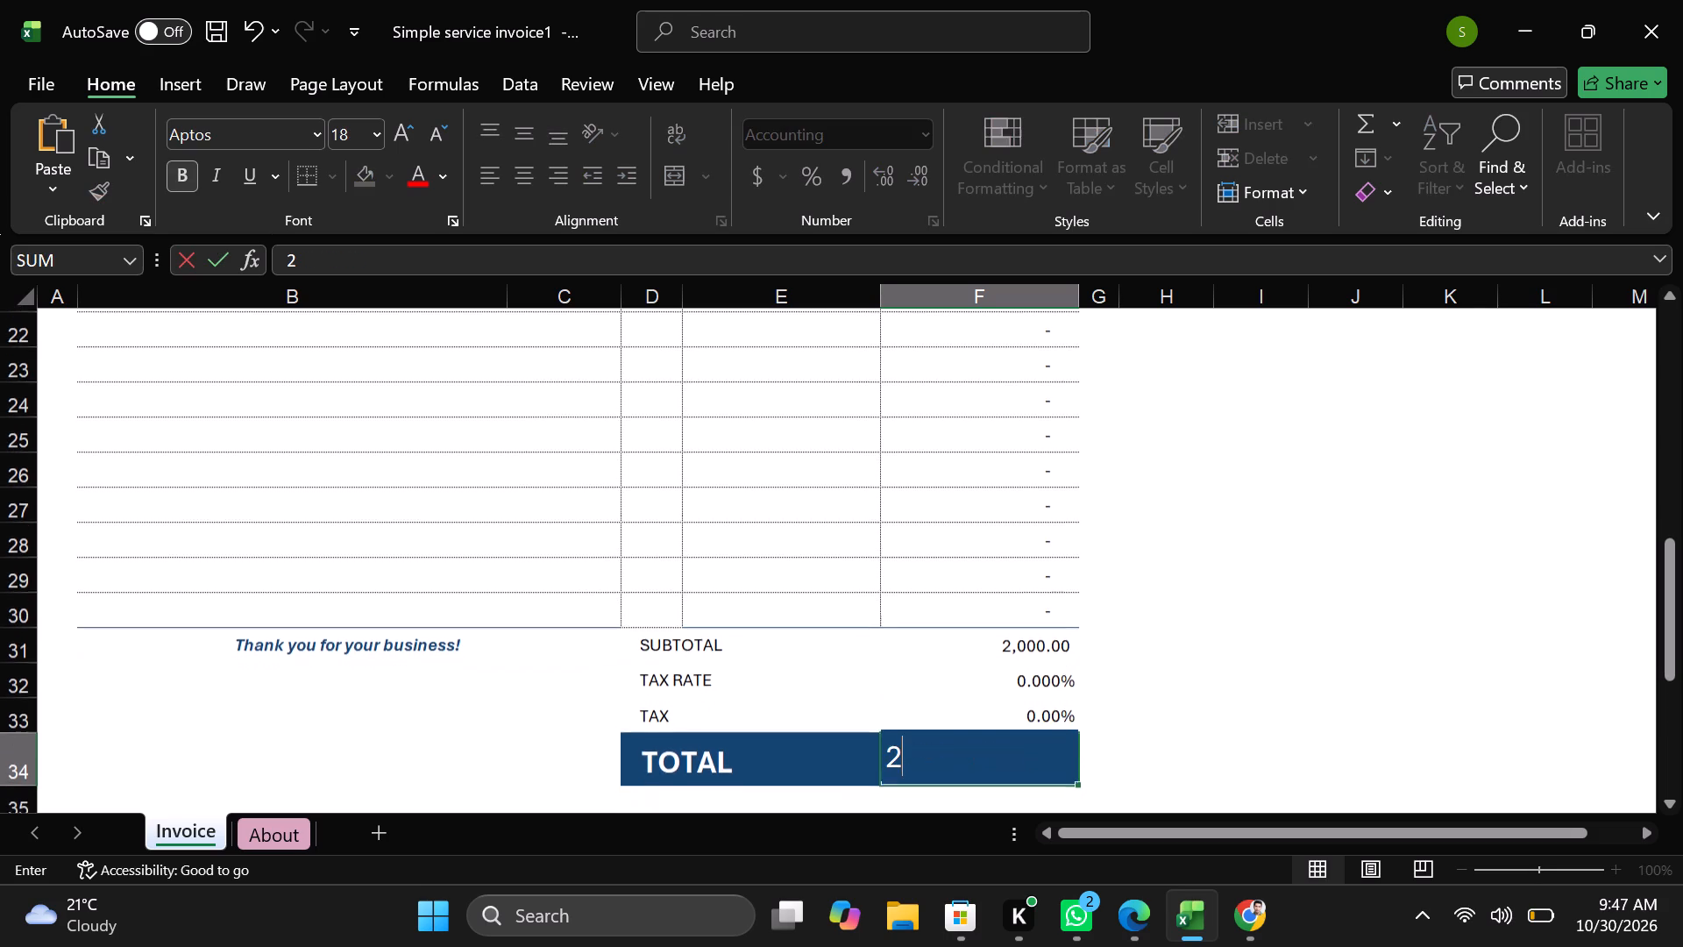
type("000")
key("space")
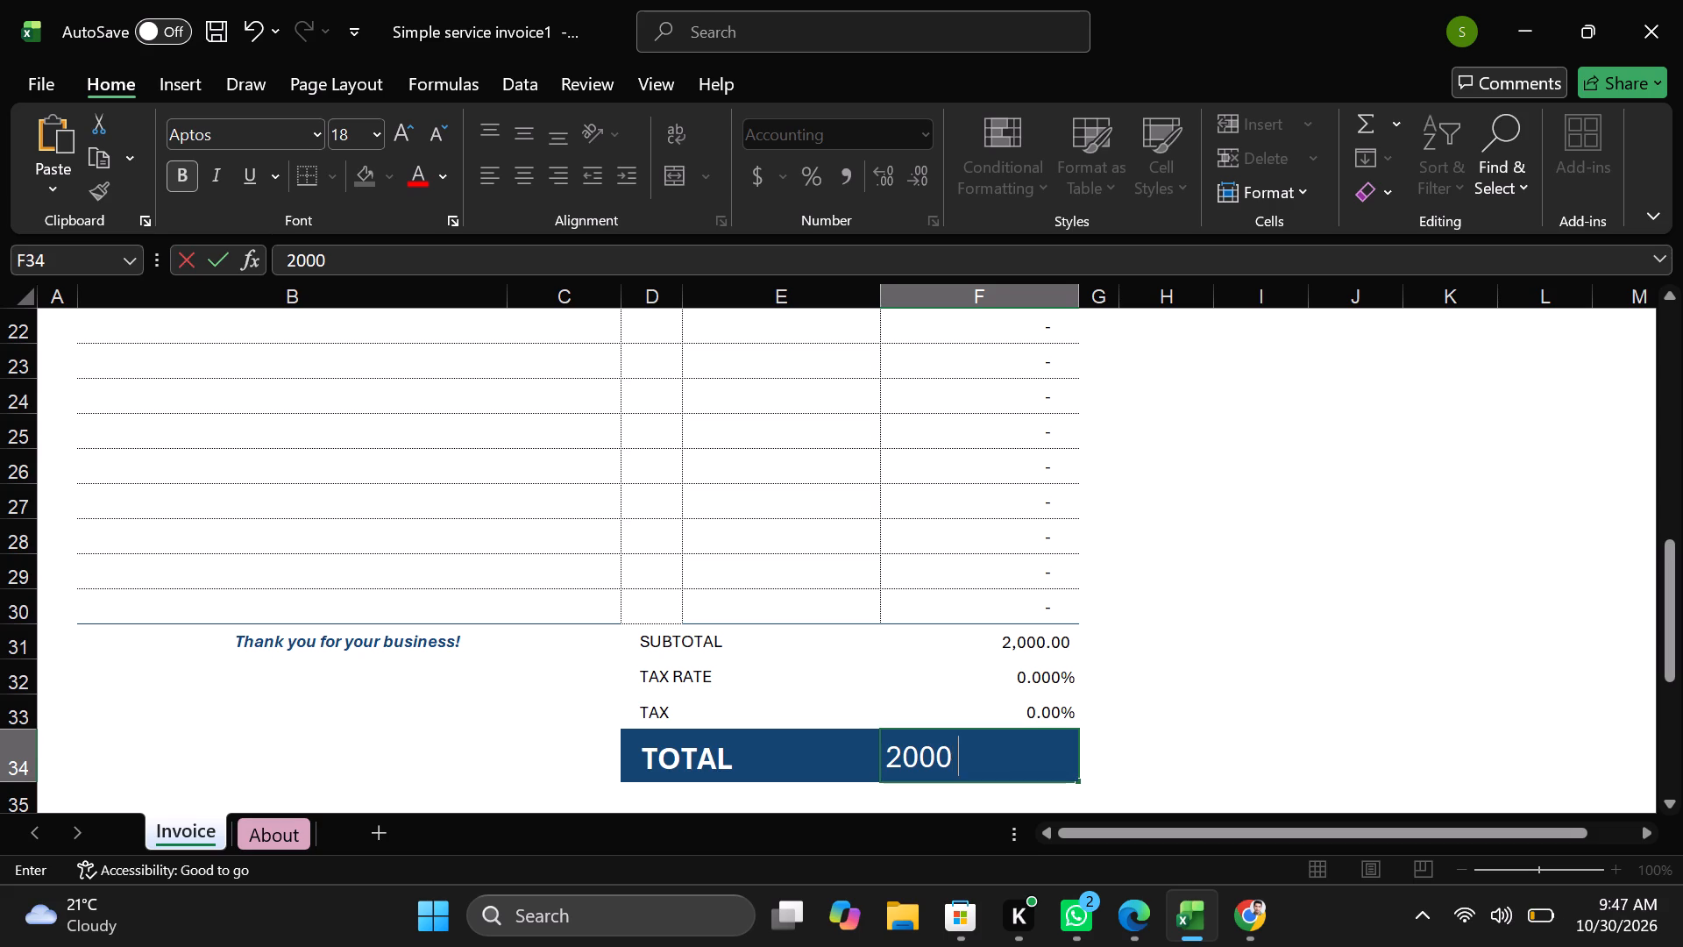
type("INr")
key("BackSpace")
key("shift+r")
key("Return")
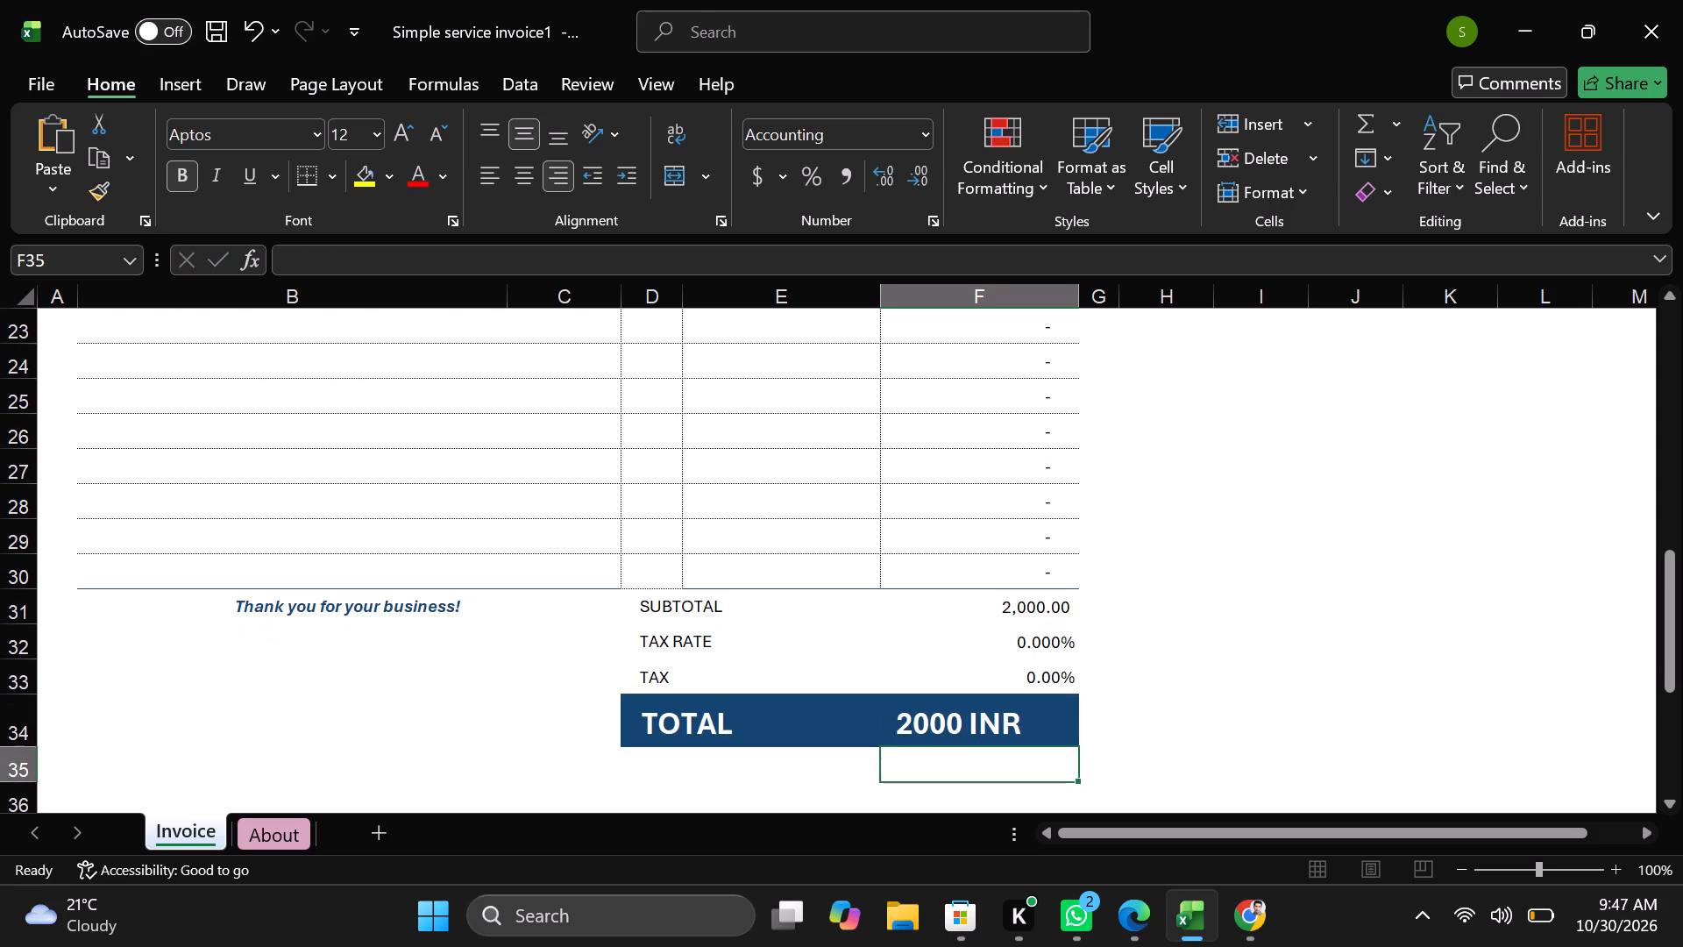
Review the invoice from its header through the item rows down to the totals.
left_click(1342, 708)
scroll(1342, 708, "up", 4)
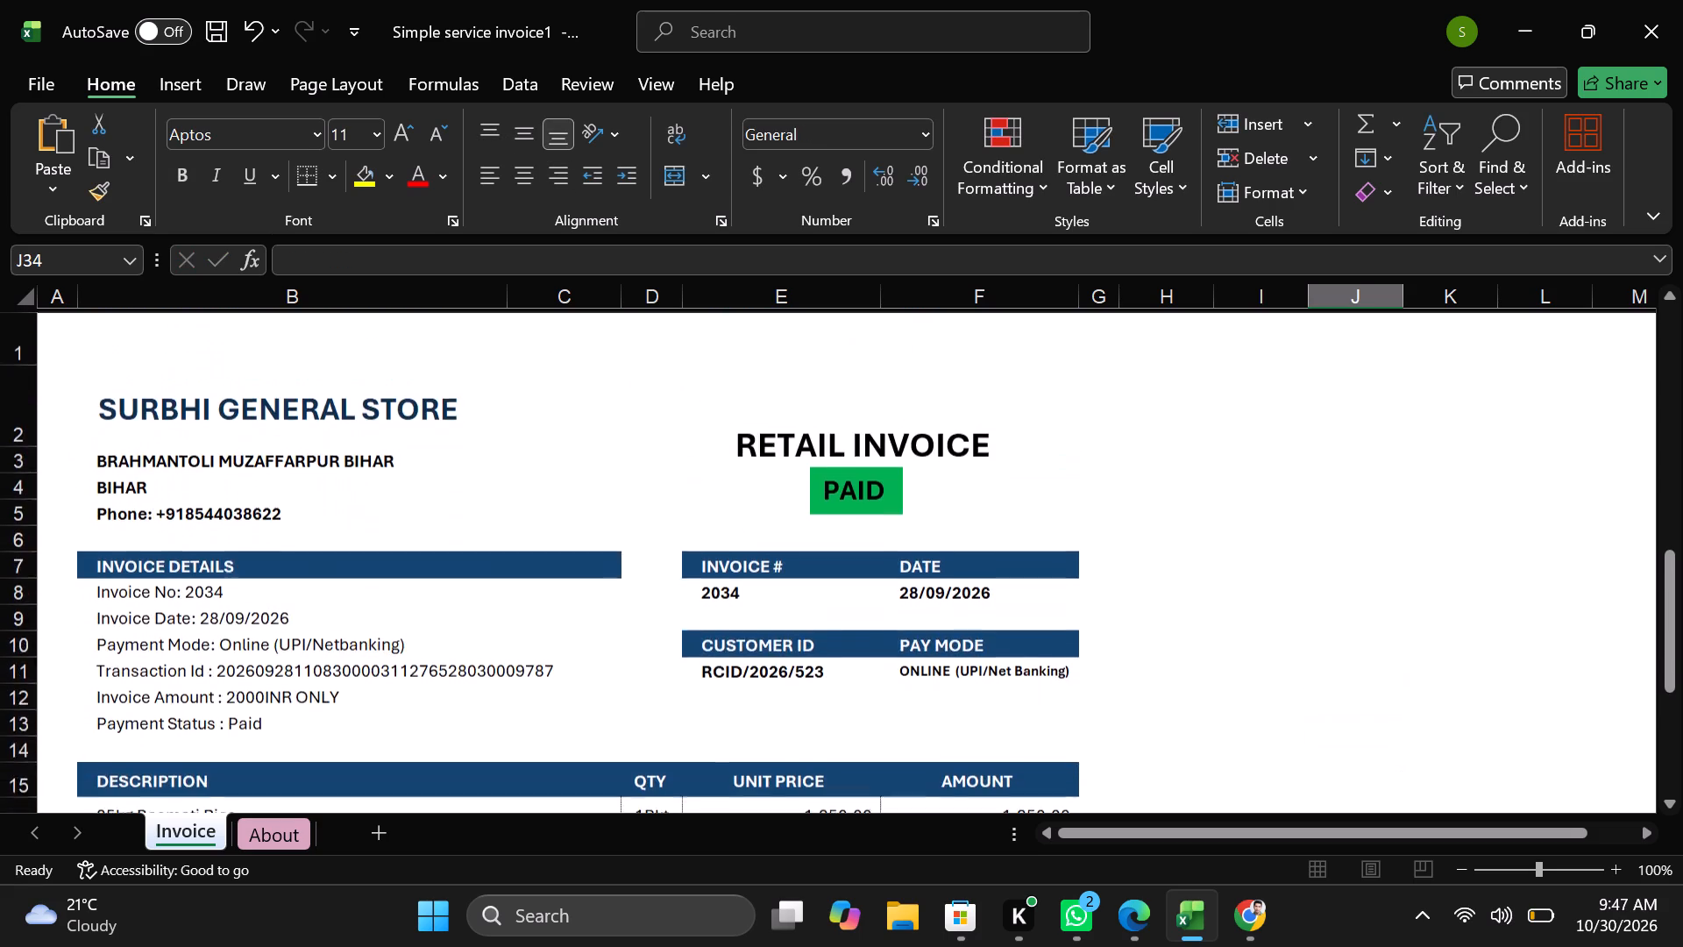
scroll(1342, 708, "down", 5)
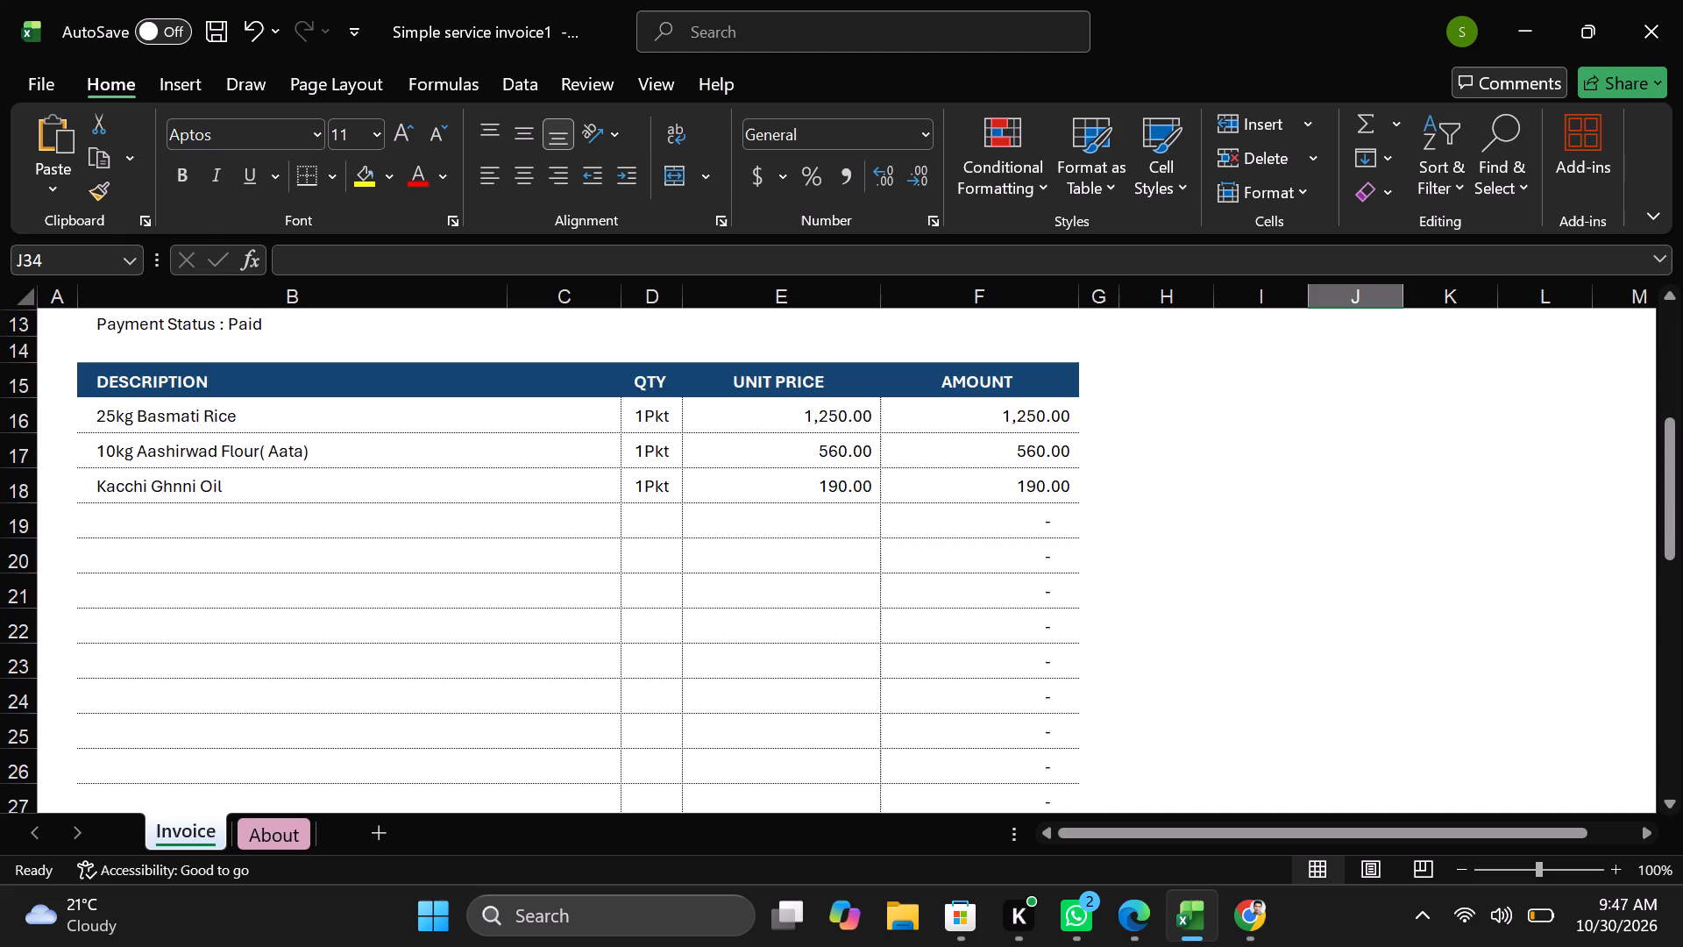
scroll(1342, 708, "down", 3)
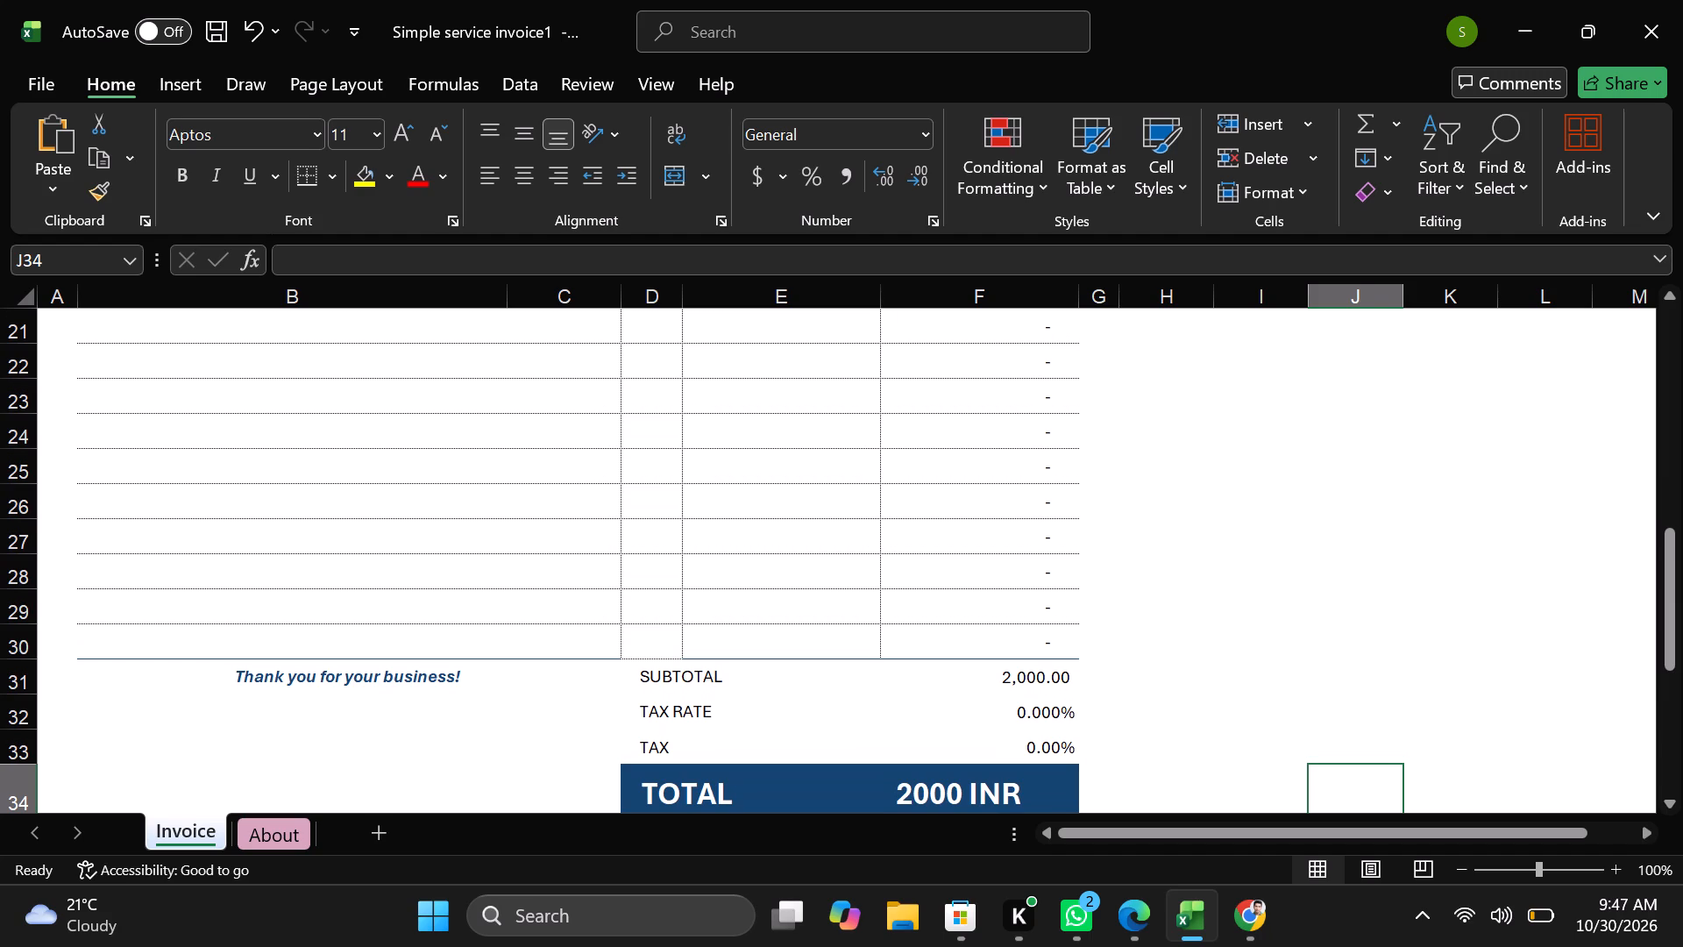
Clear the contents of the unused item rows in B20:F27.
scroll(1342, 708, "up", 3)
scroll(1342, 708, "down", 1)
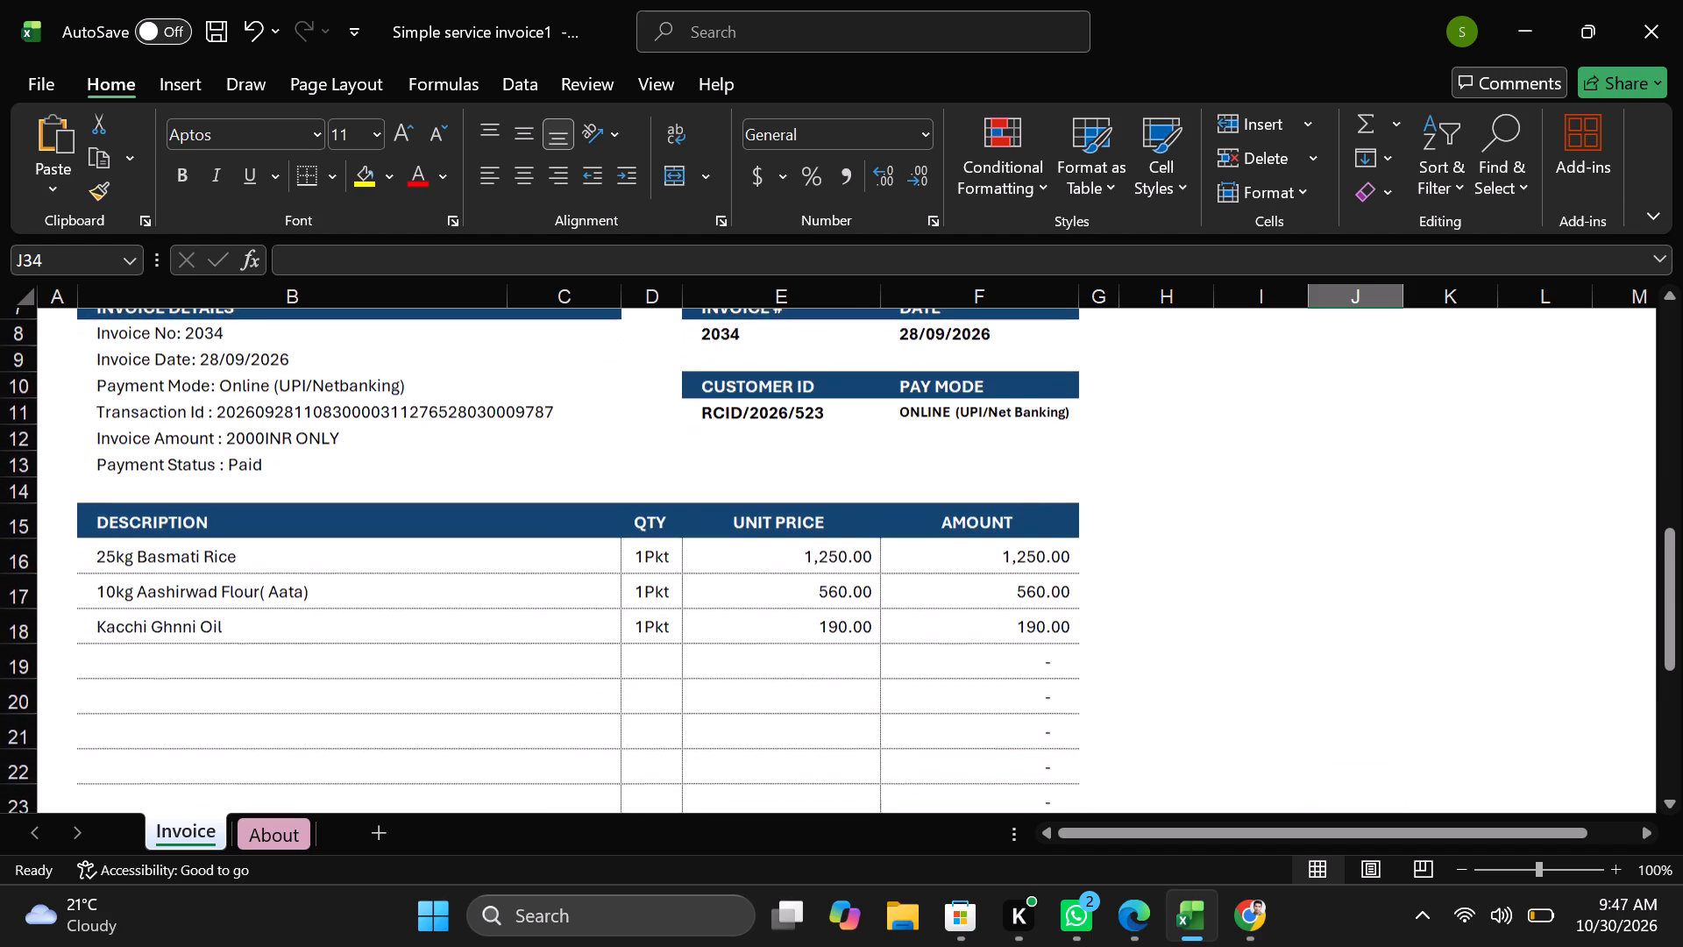
scroll(982, 659, "down", 1)
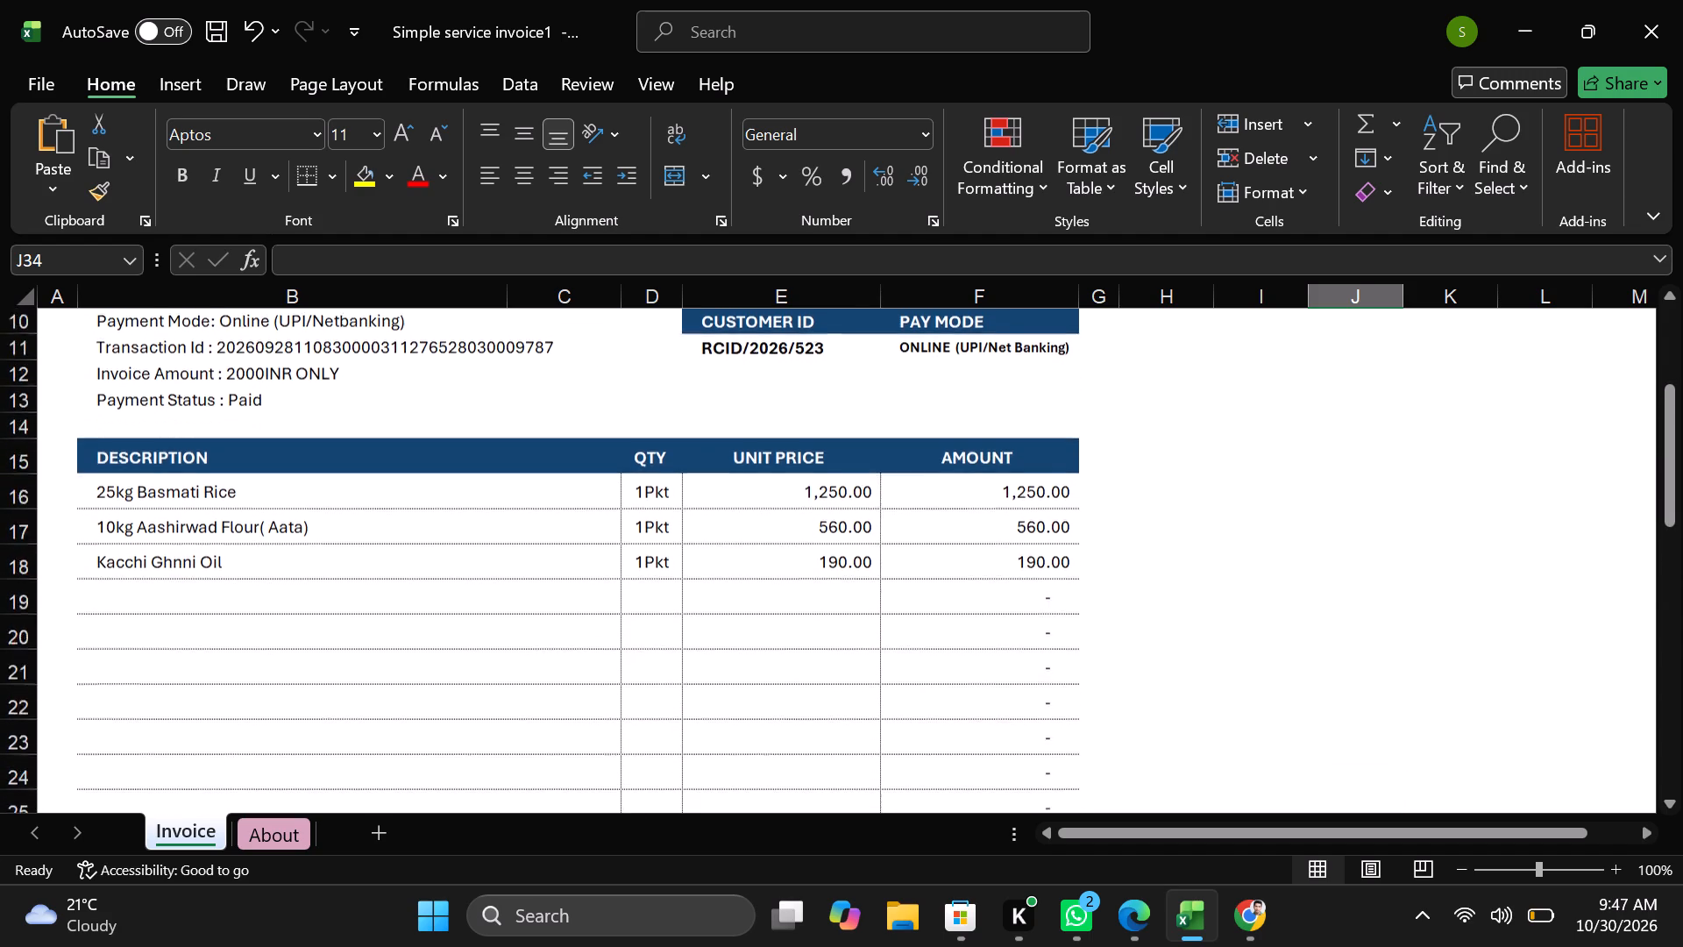
scroll(982, 659, "down", 1)
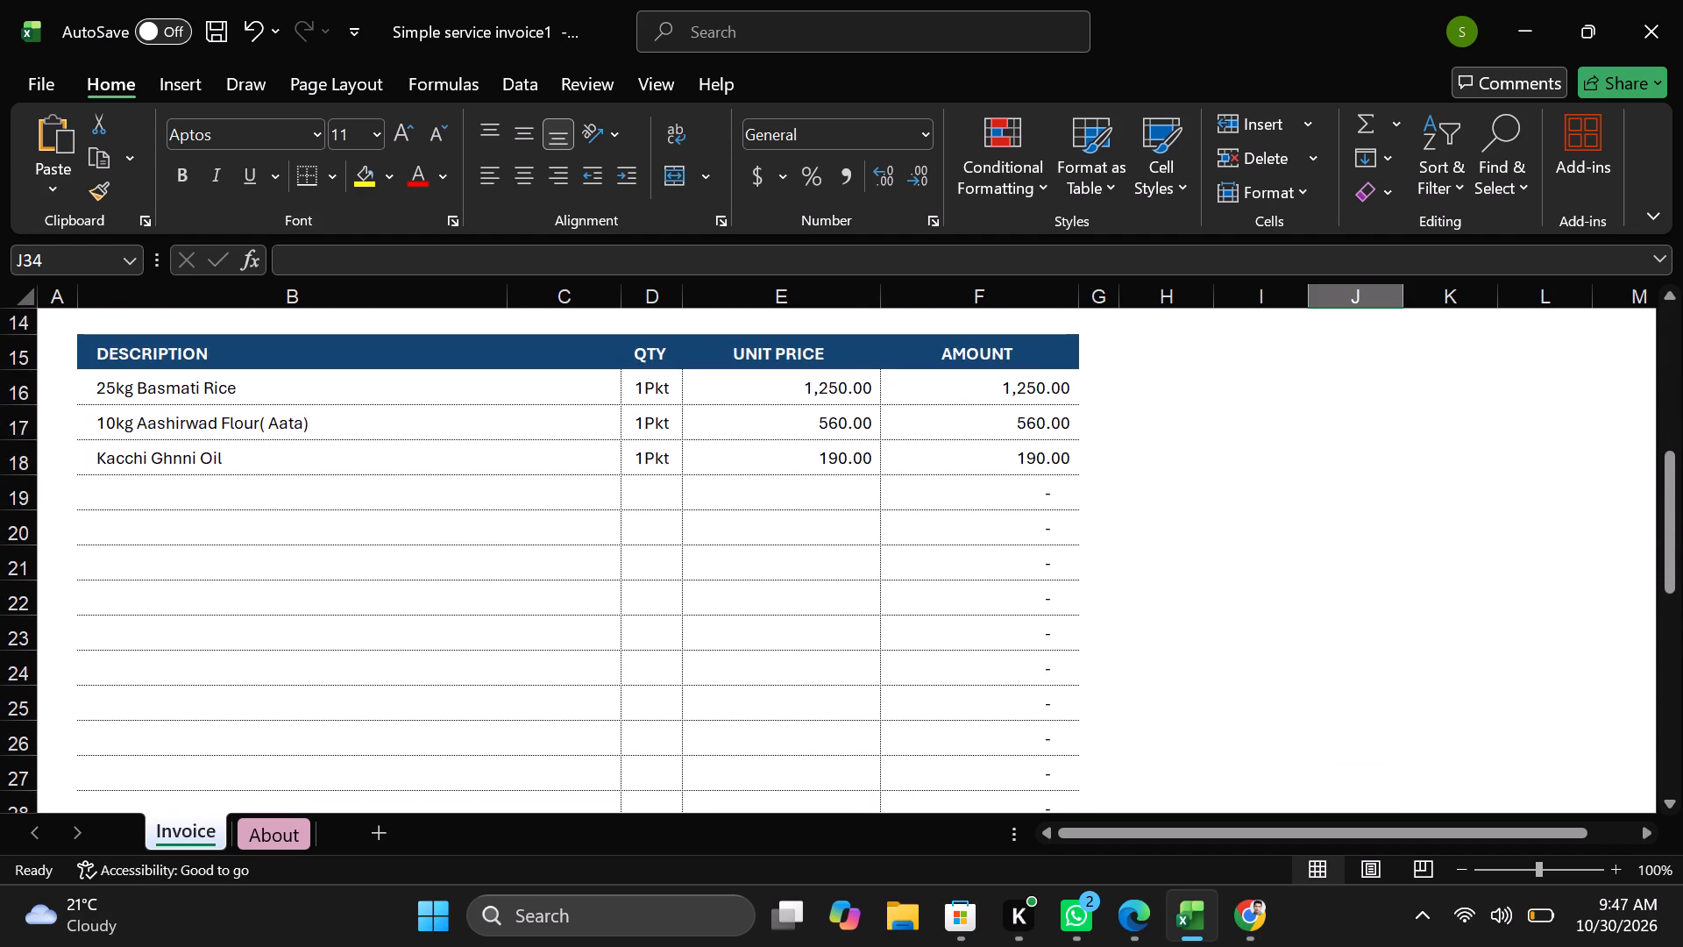
left_click_drag(160, 535, 814, 711)
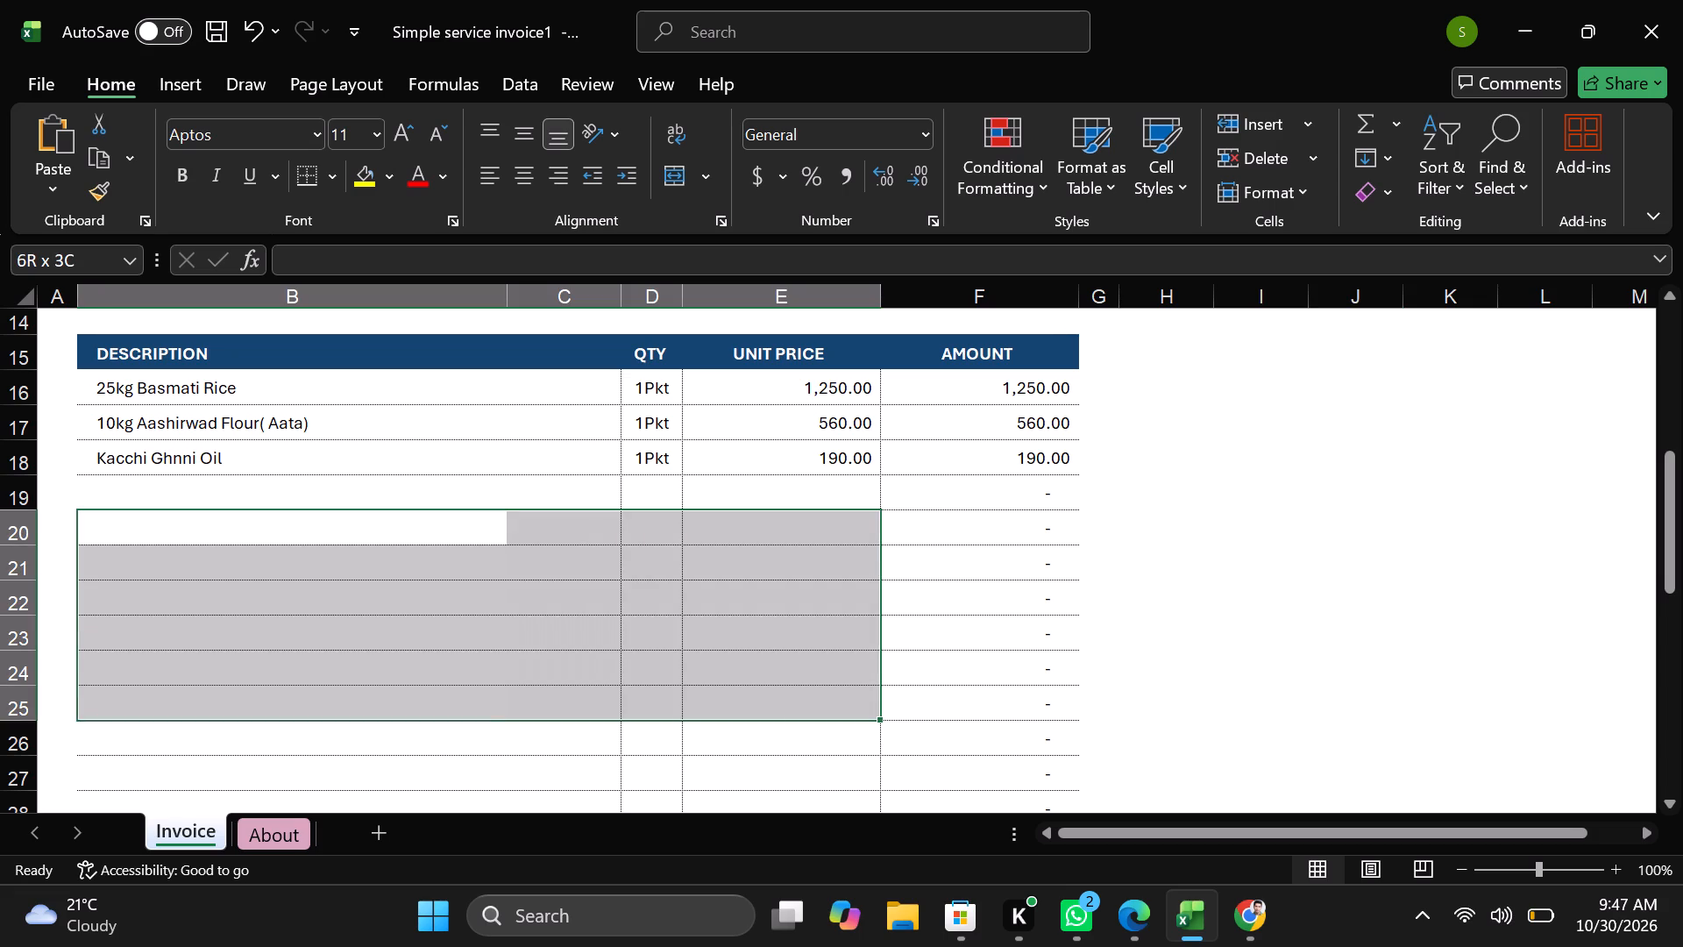
left_click_drag(814, 711, 991, 763)
right_click(769, 657)
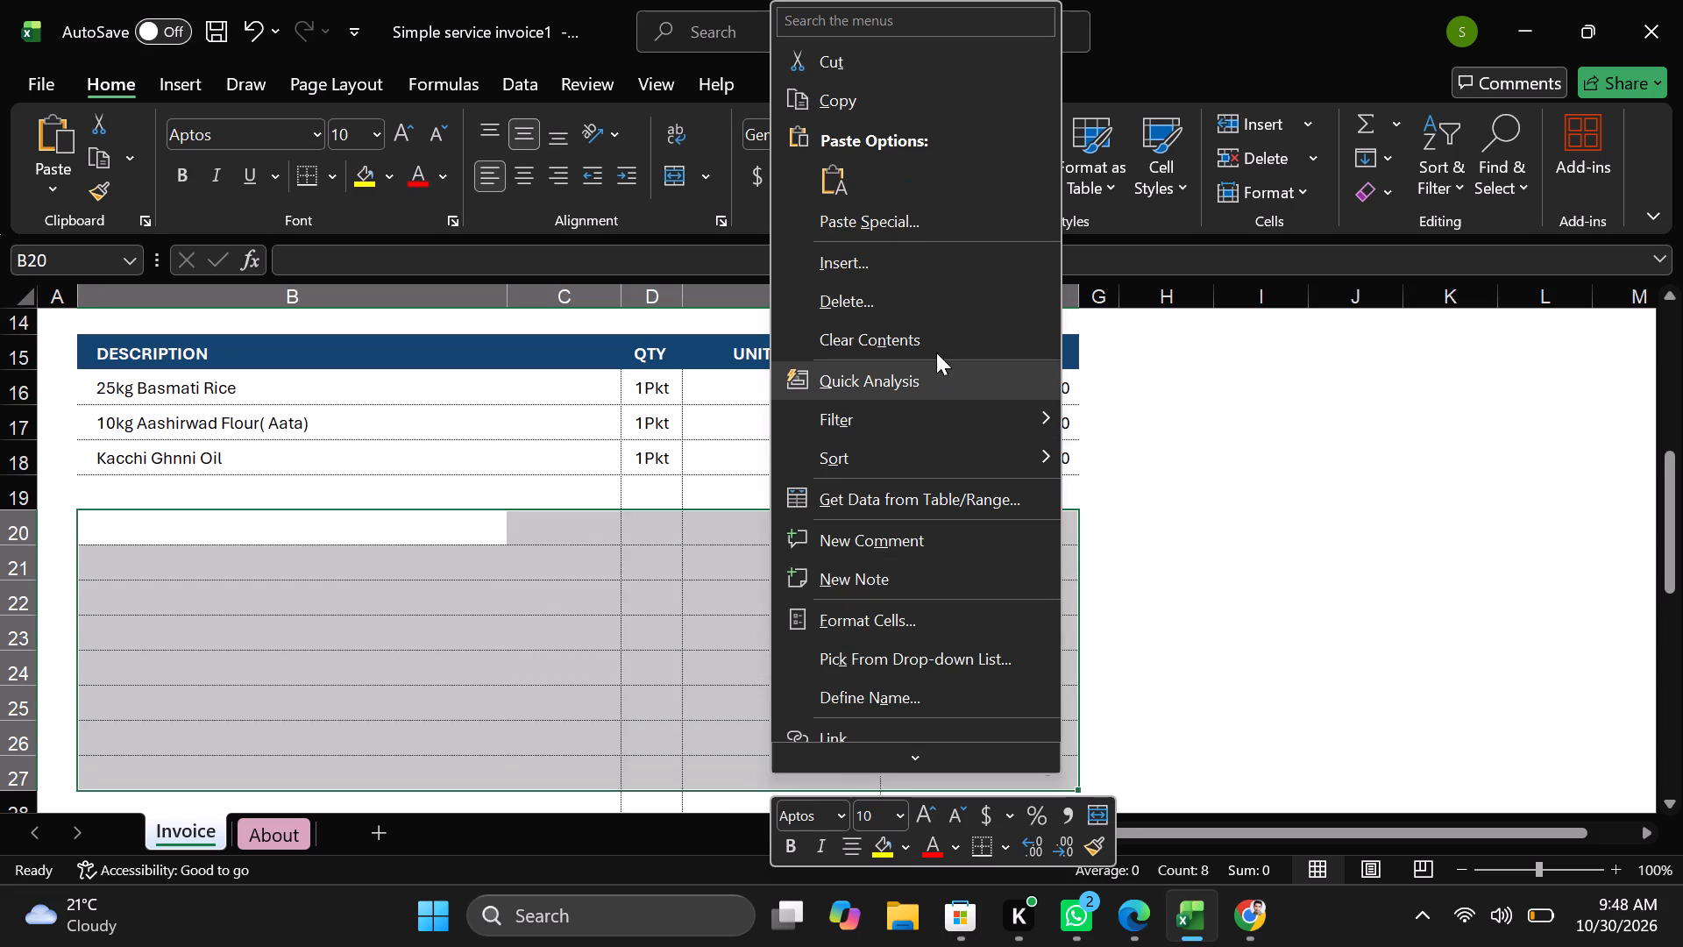
left_click(913, 329)
scroll(1168, 631, "down", 1)
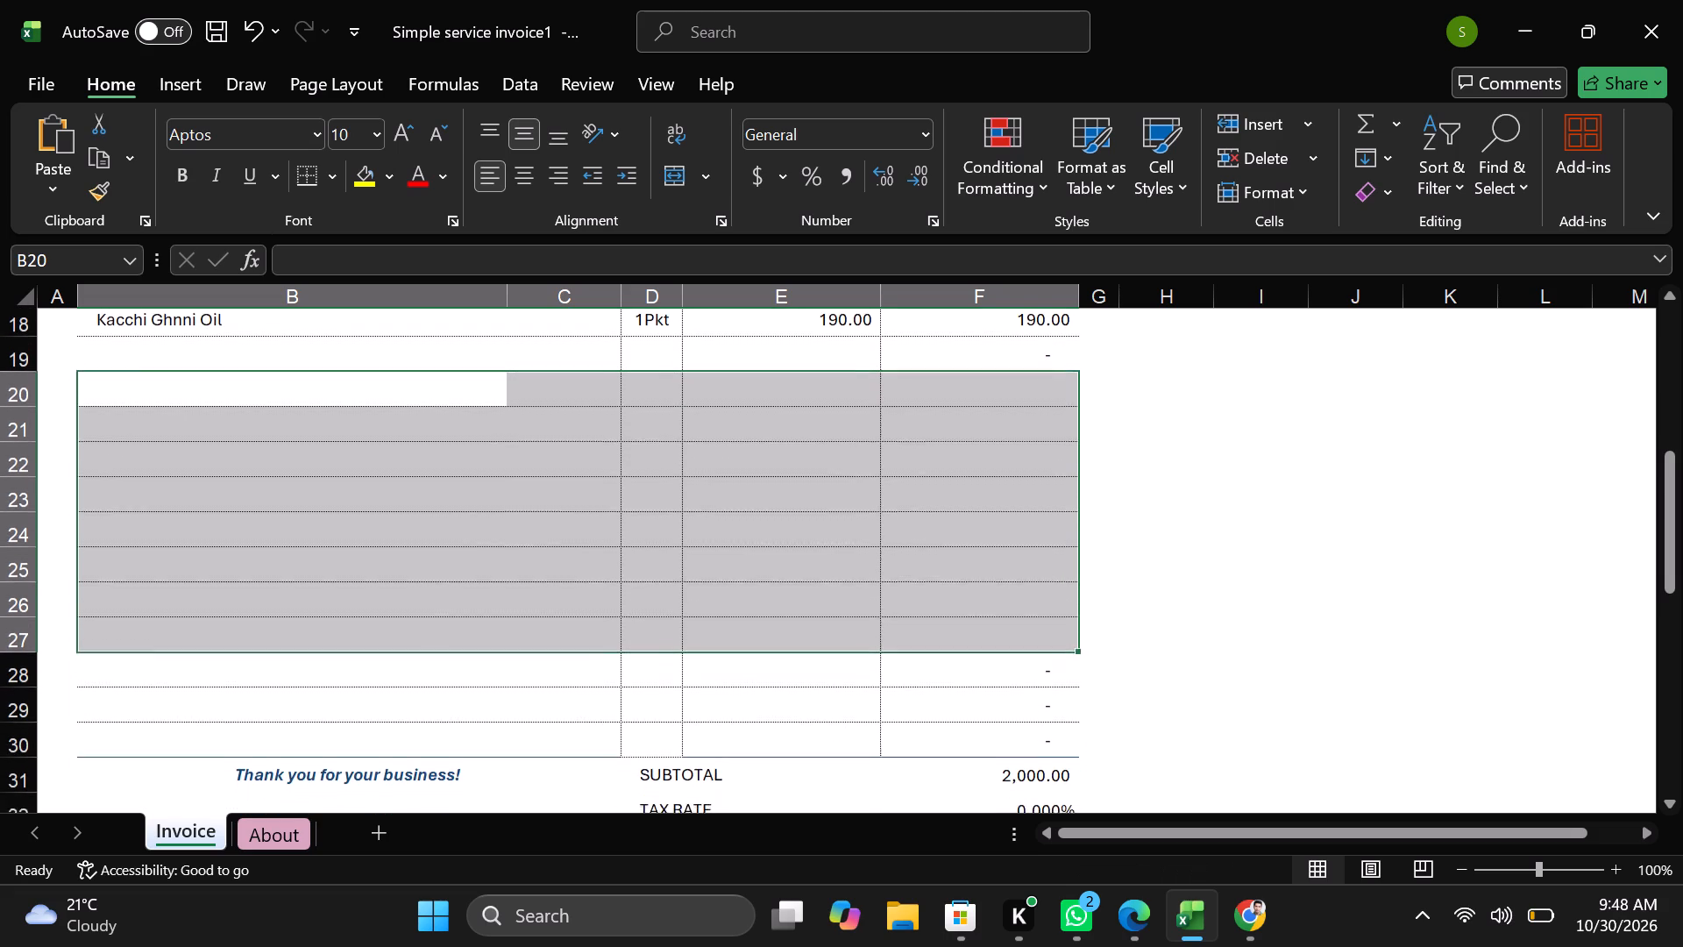
left_click(1289, 620)
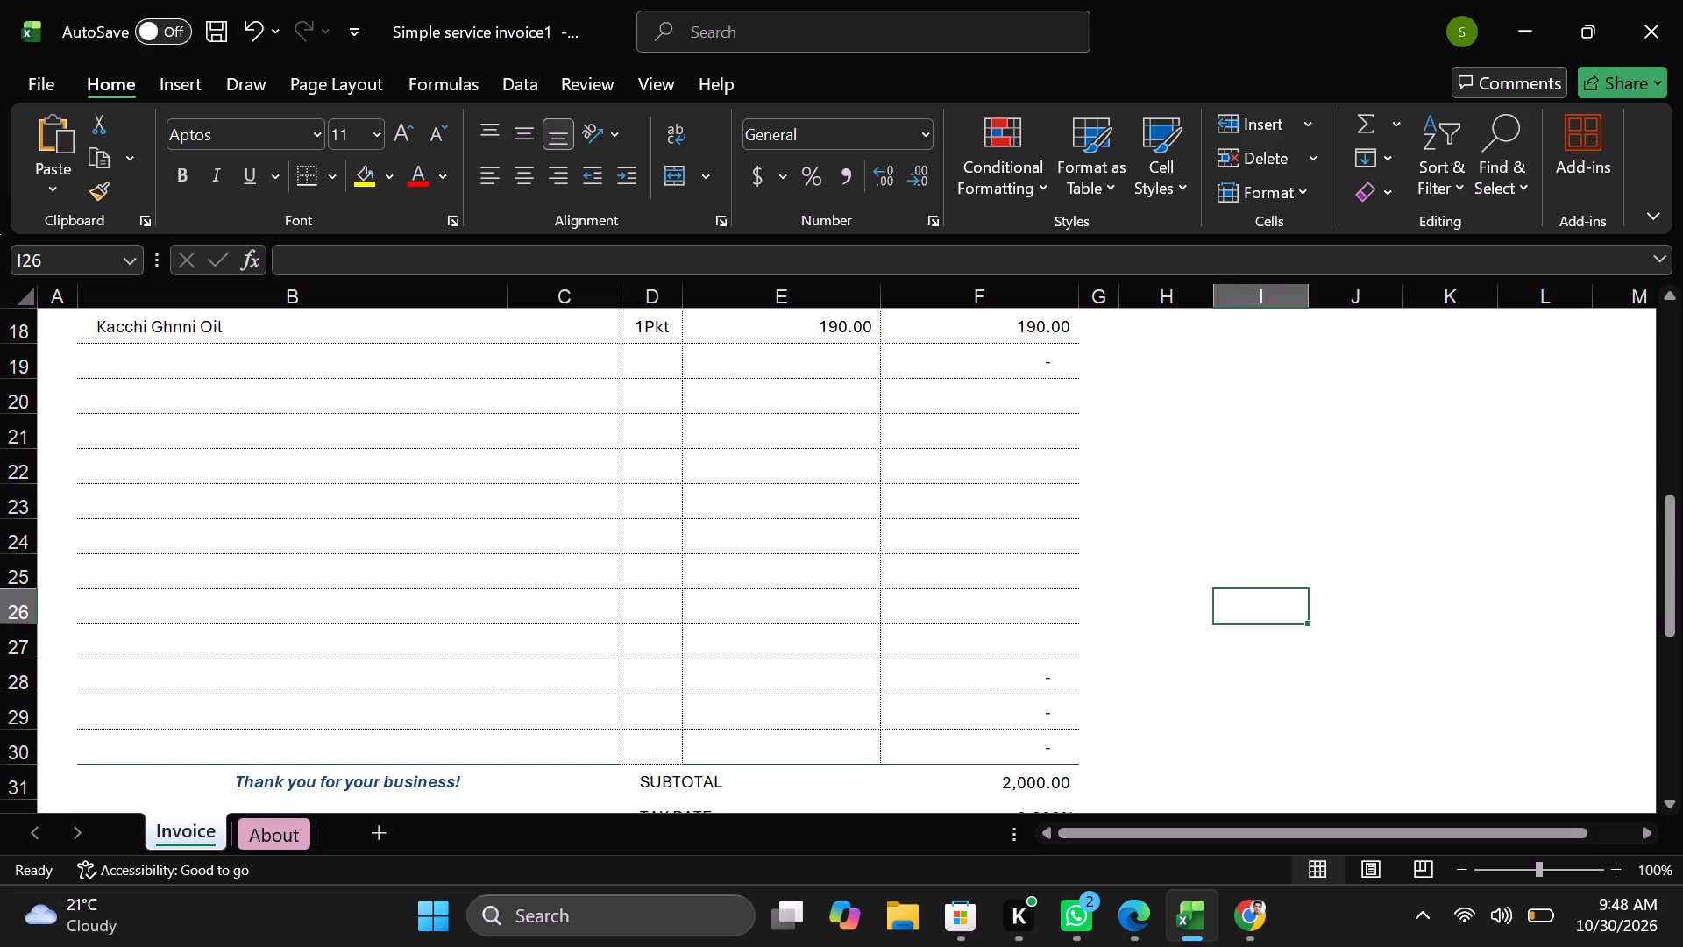
Delete the empty amount cell F26, using the Shift cells left option.
left_click(953, 613)
right_click(953, 613)
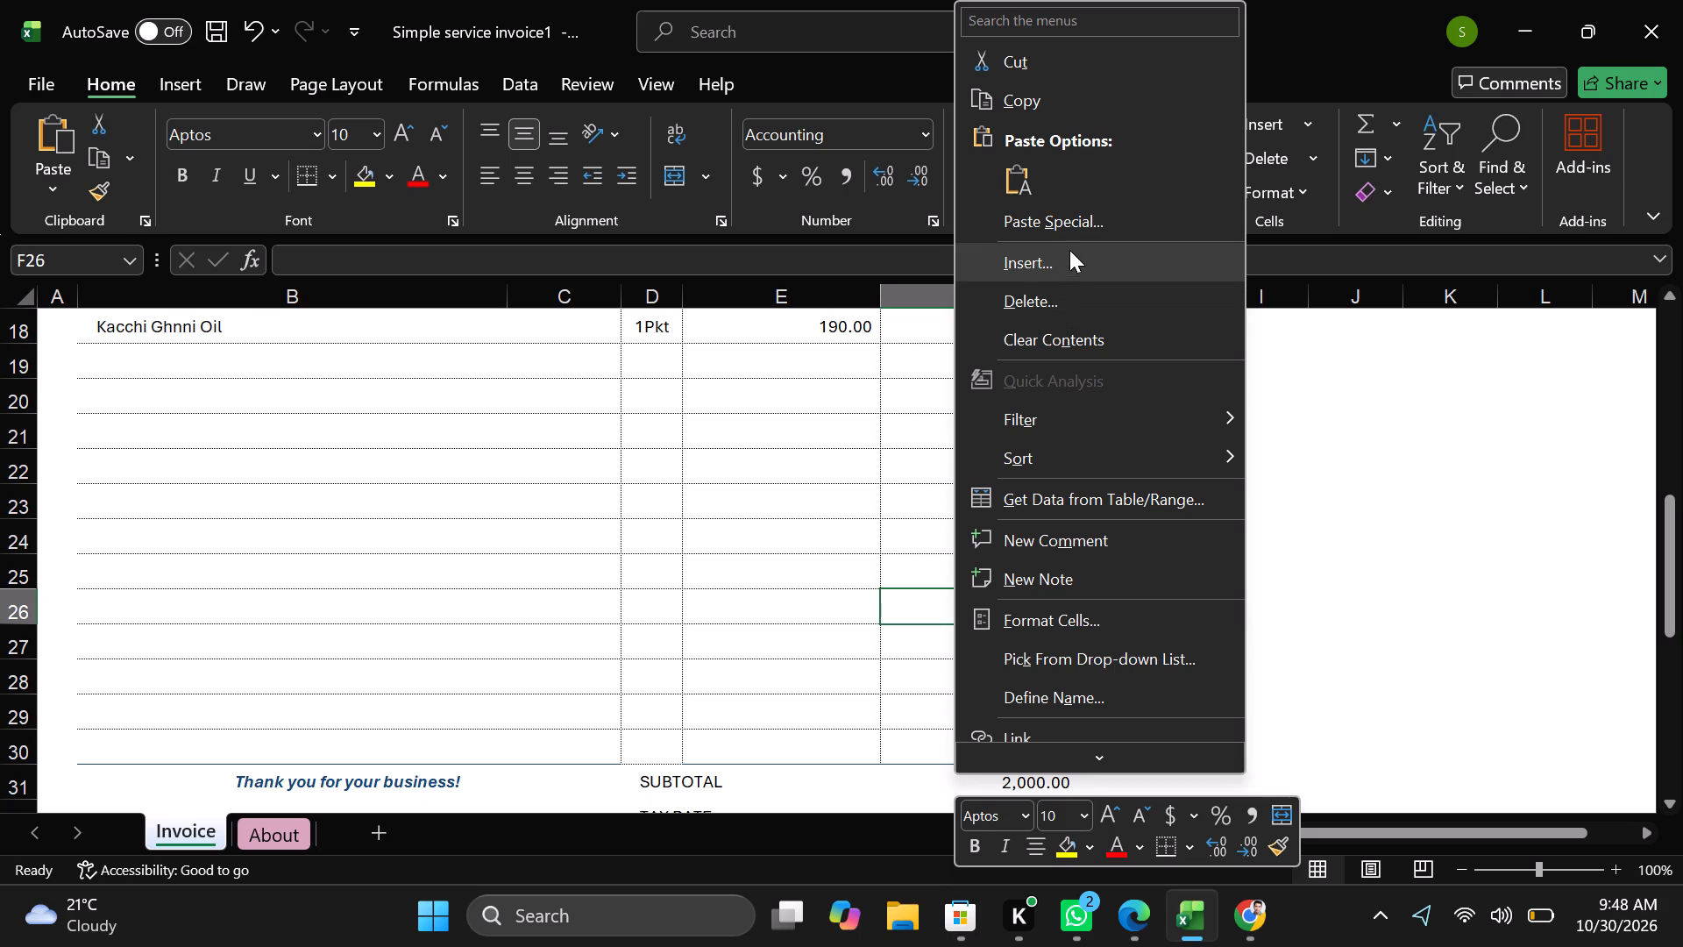
left_click(1053, 293)
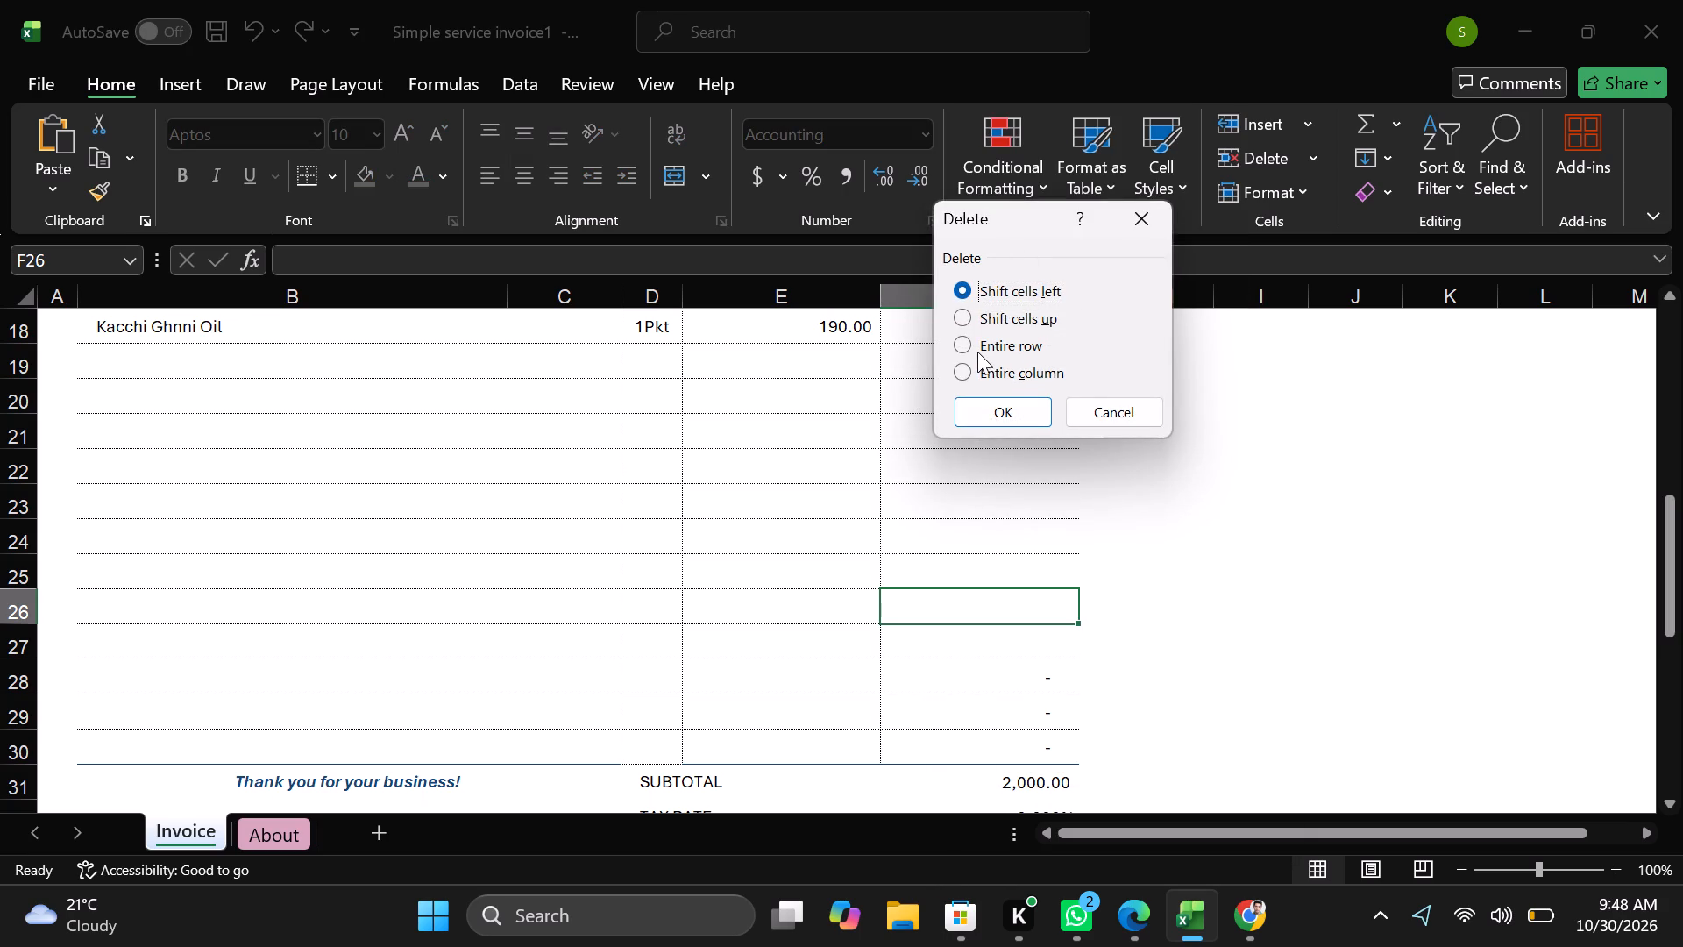
left_click(957, 367)
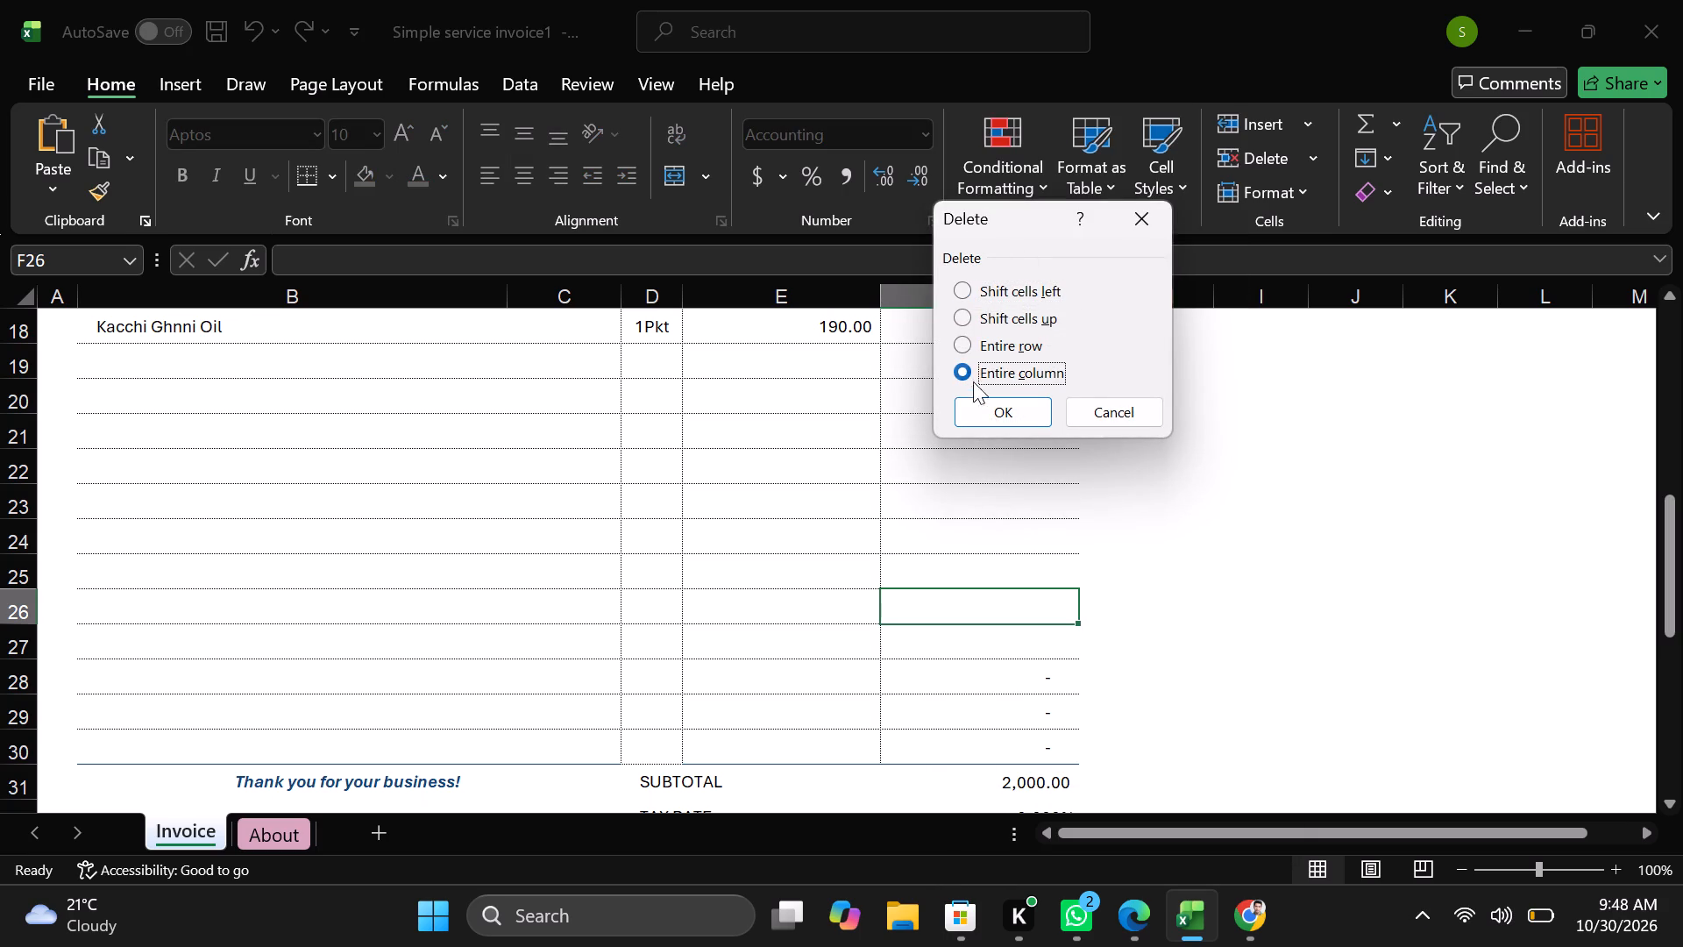
left_click(970, 300)
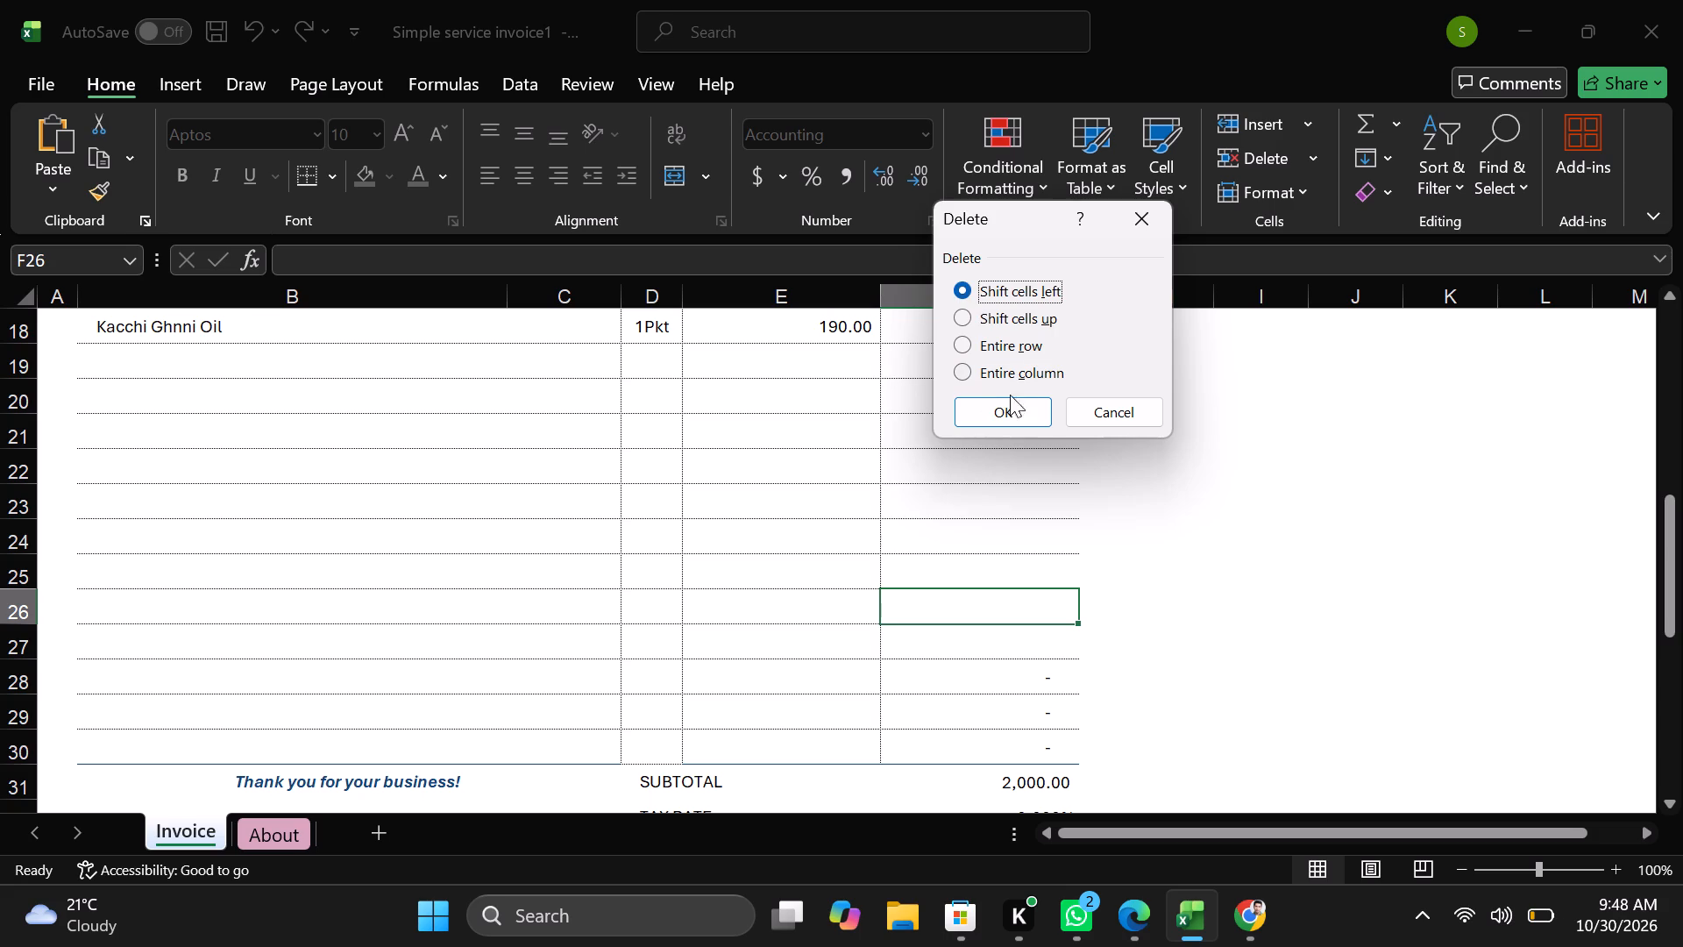
left_click(999, 405)
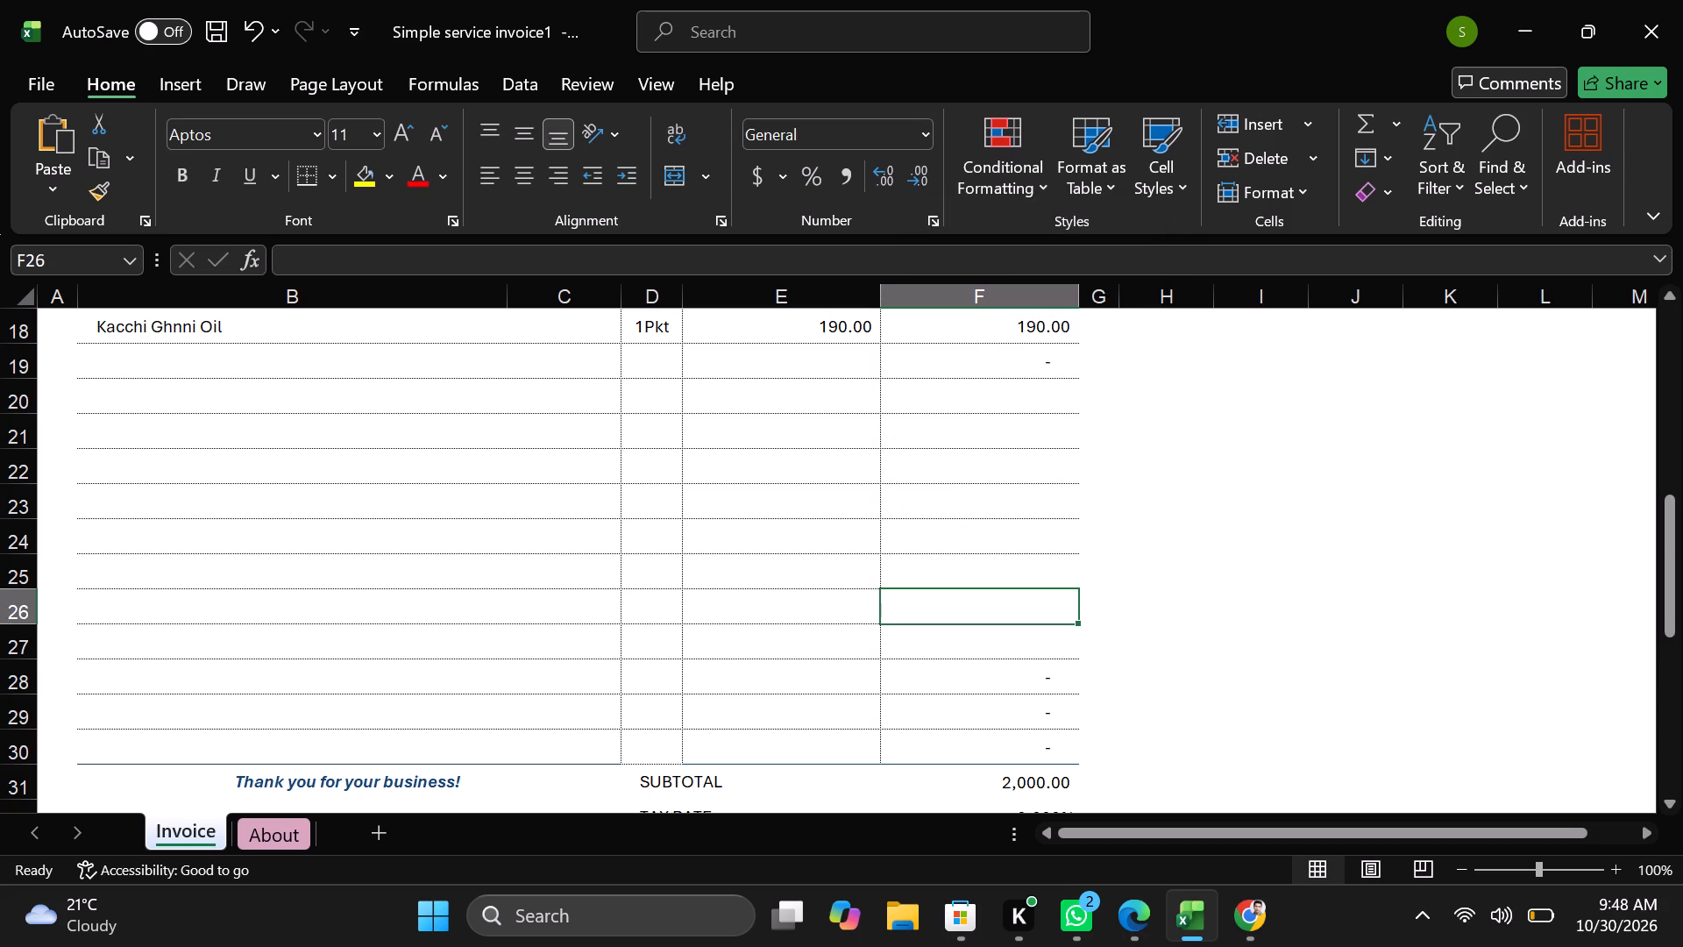
Review the invoice again, checking the item rows, totals, the area below them and the header.
left_click(743, 516)
left_click(743, 516)
scroll(743, 516, "up", 2)
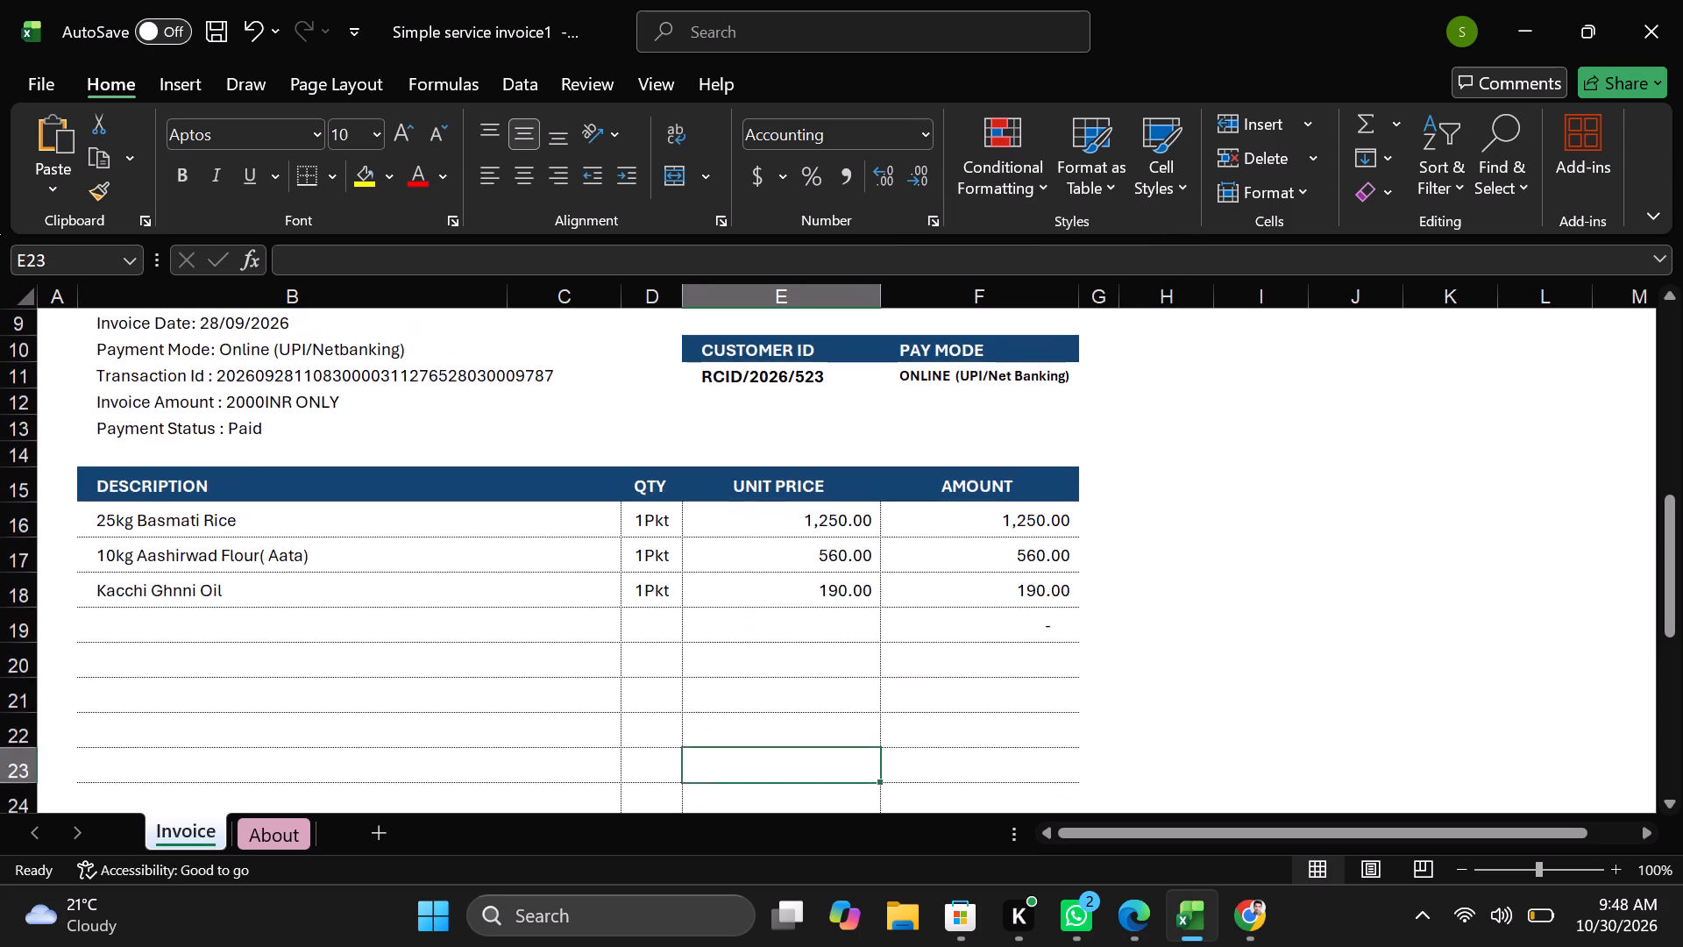
scroll(743, 516, "up", 1)
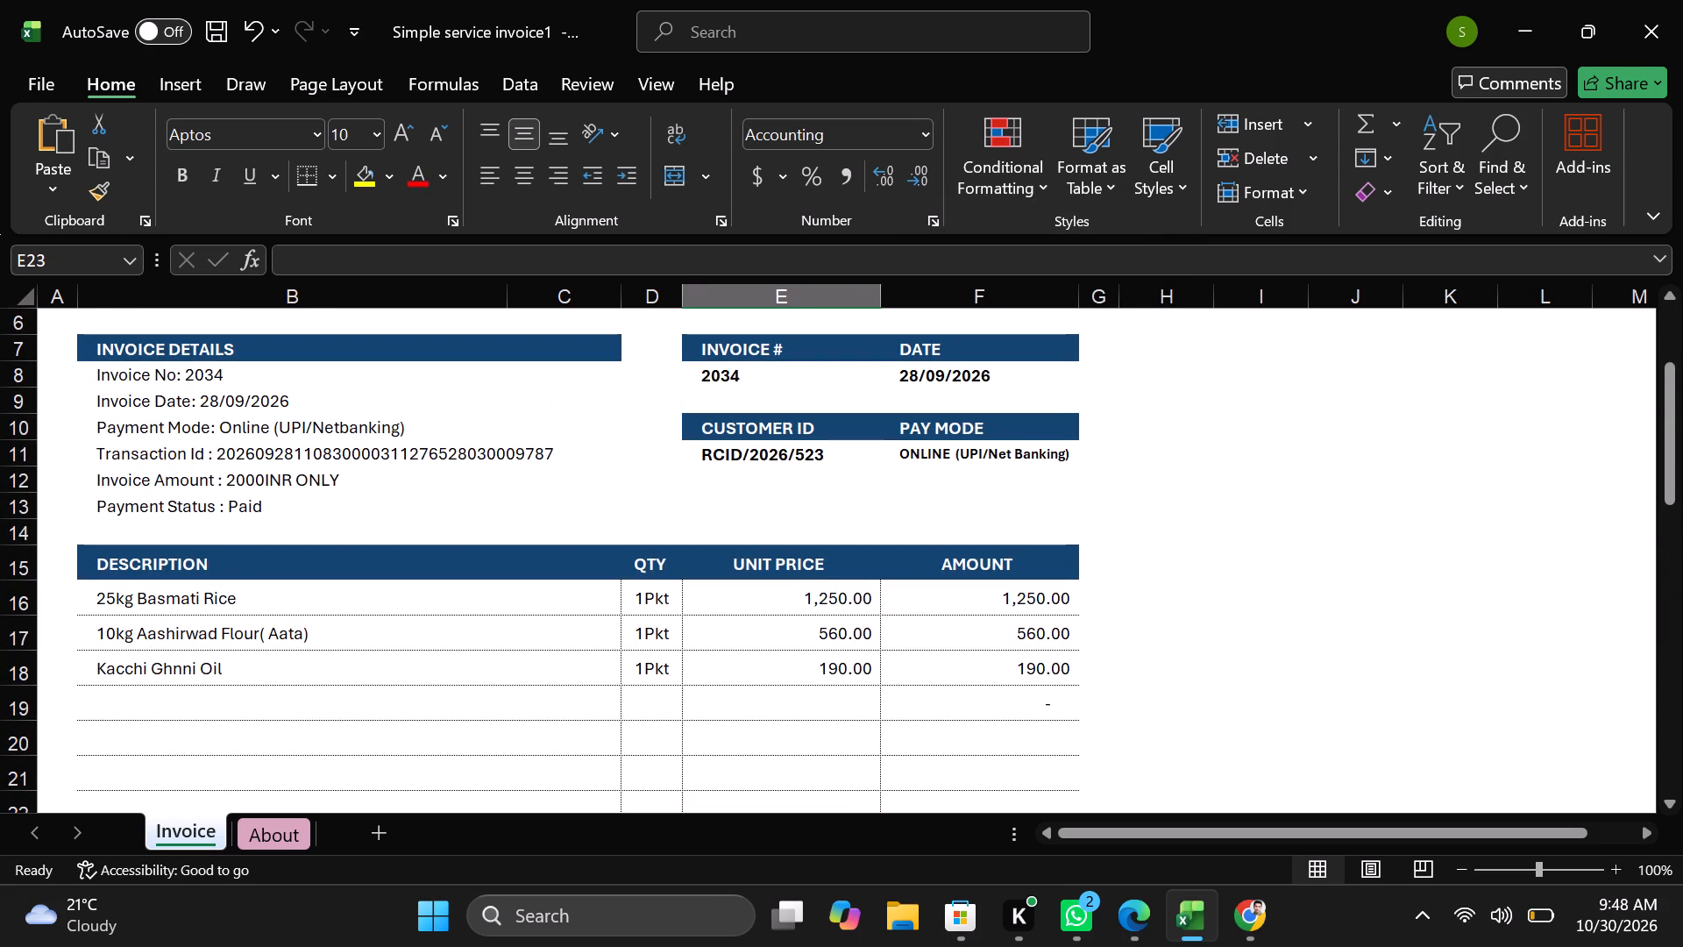
scroll(294, 600, "up", 4)
scroll(294, 600, "down", 4)
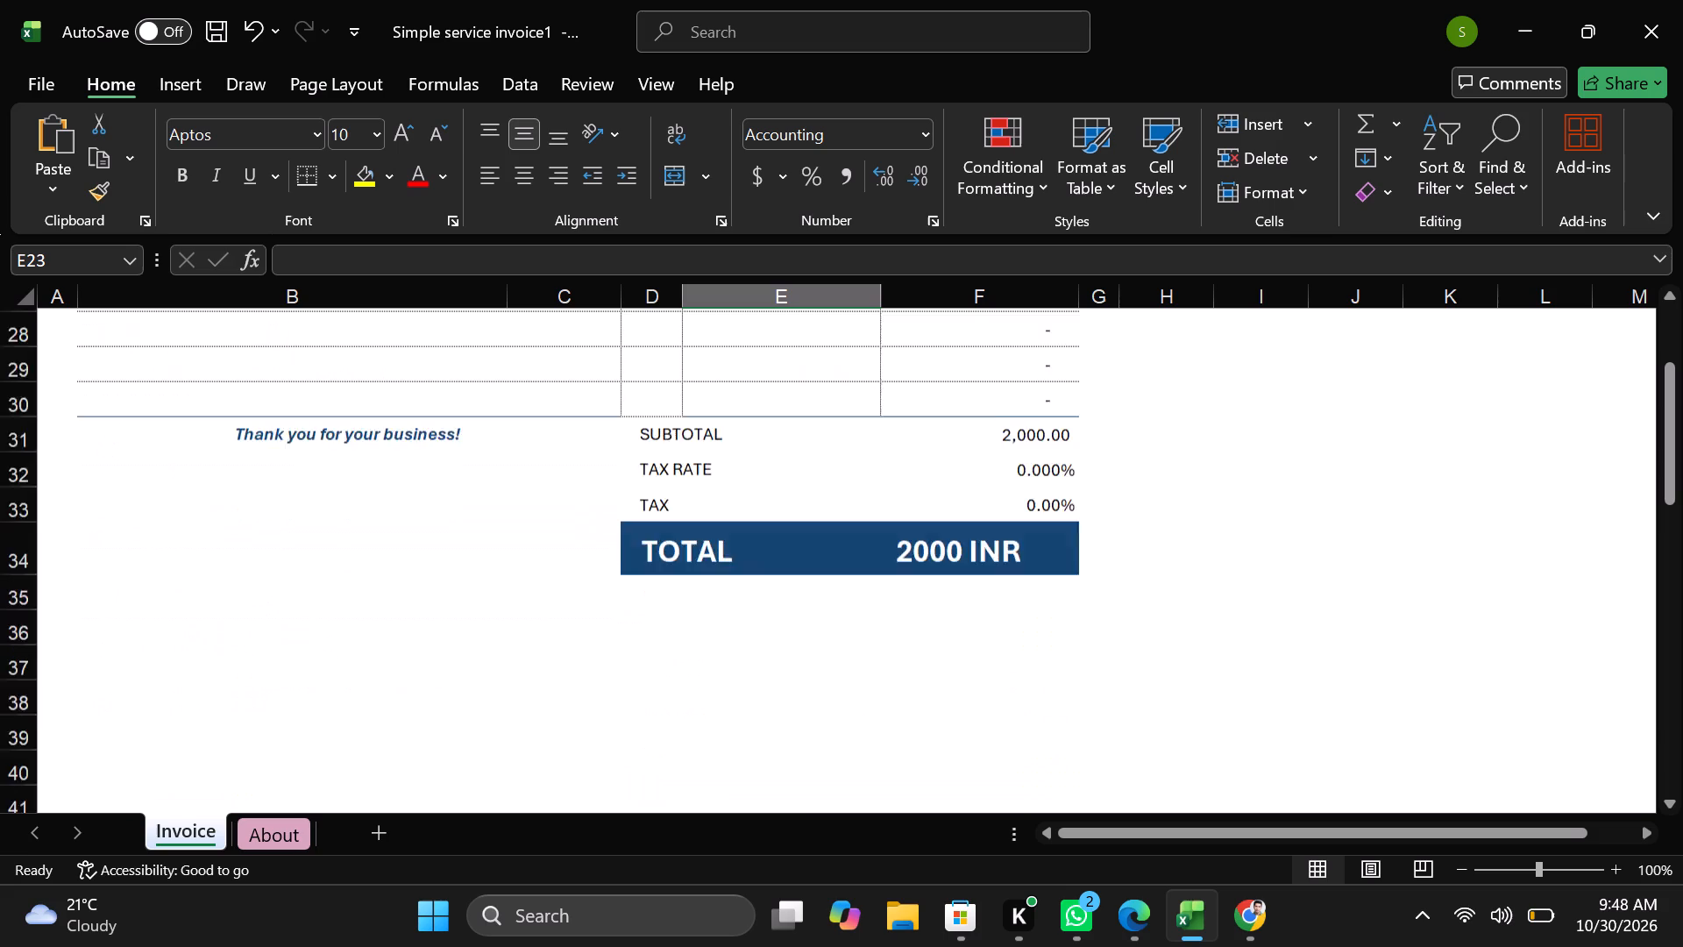
scroll(294, 600, "down", 7)
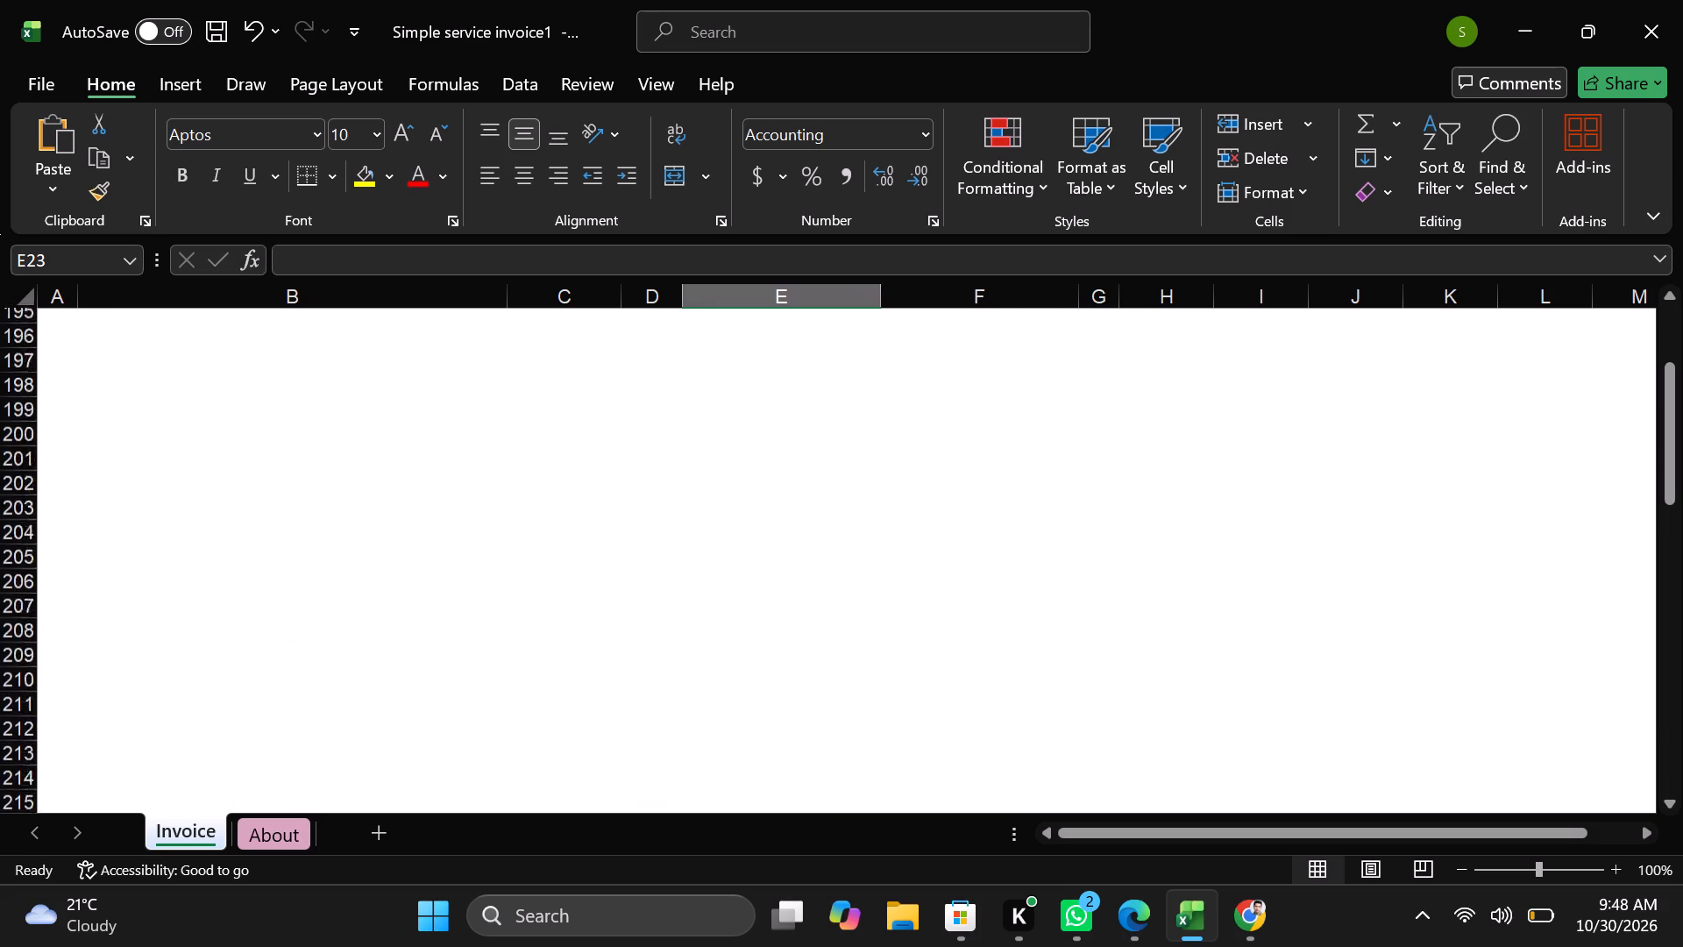
scroll(294, 600, "up", 11)
scroll(294, 600, "up", 10)
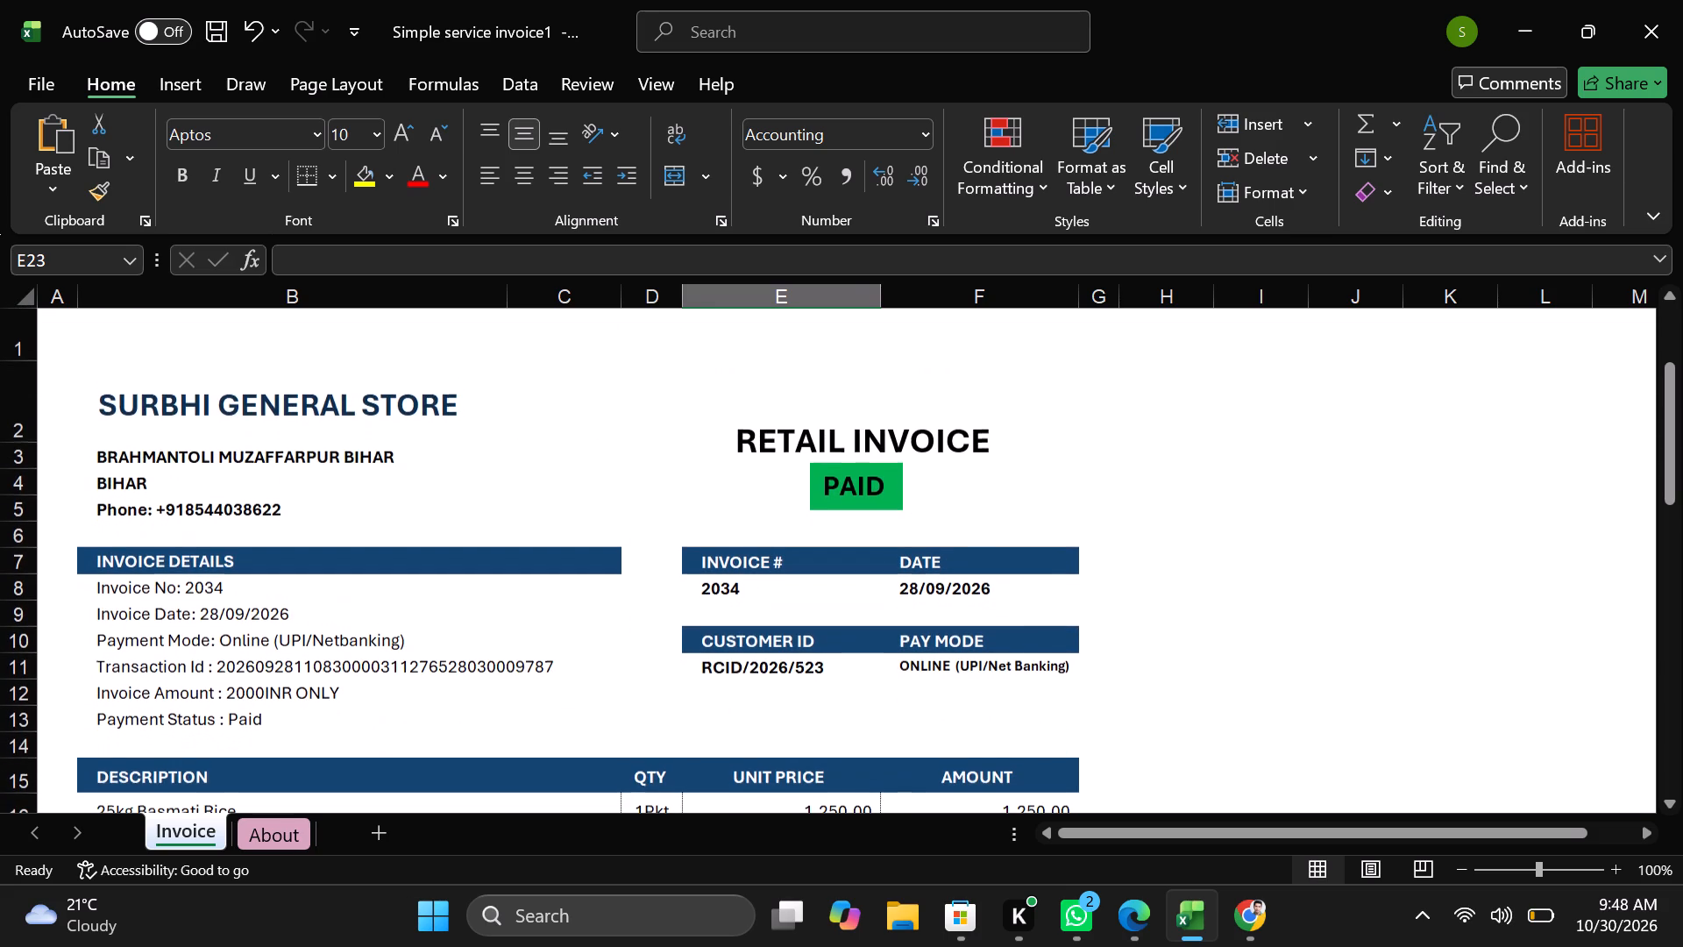
left_click(682, 409)
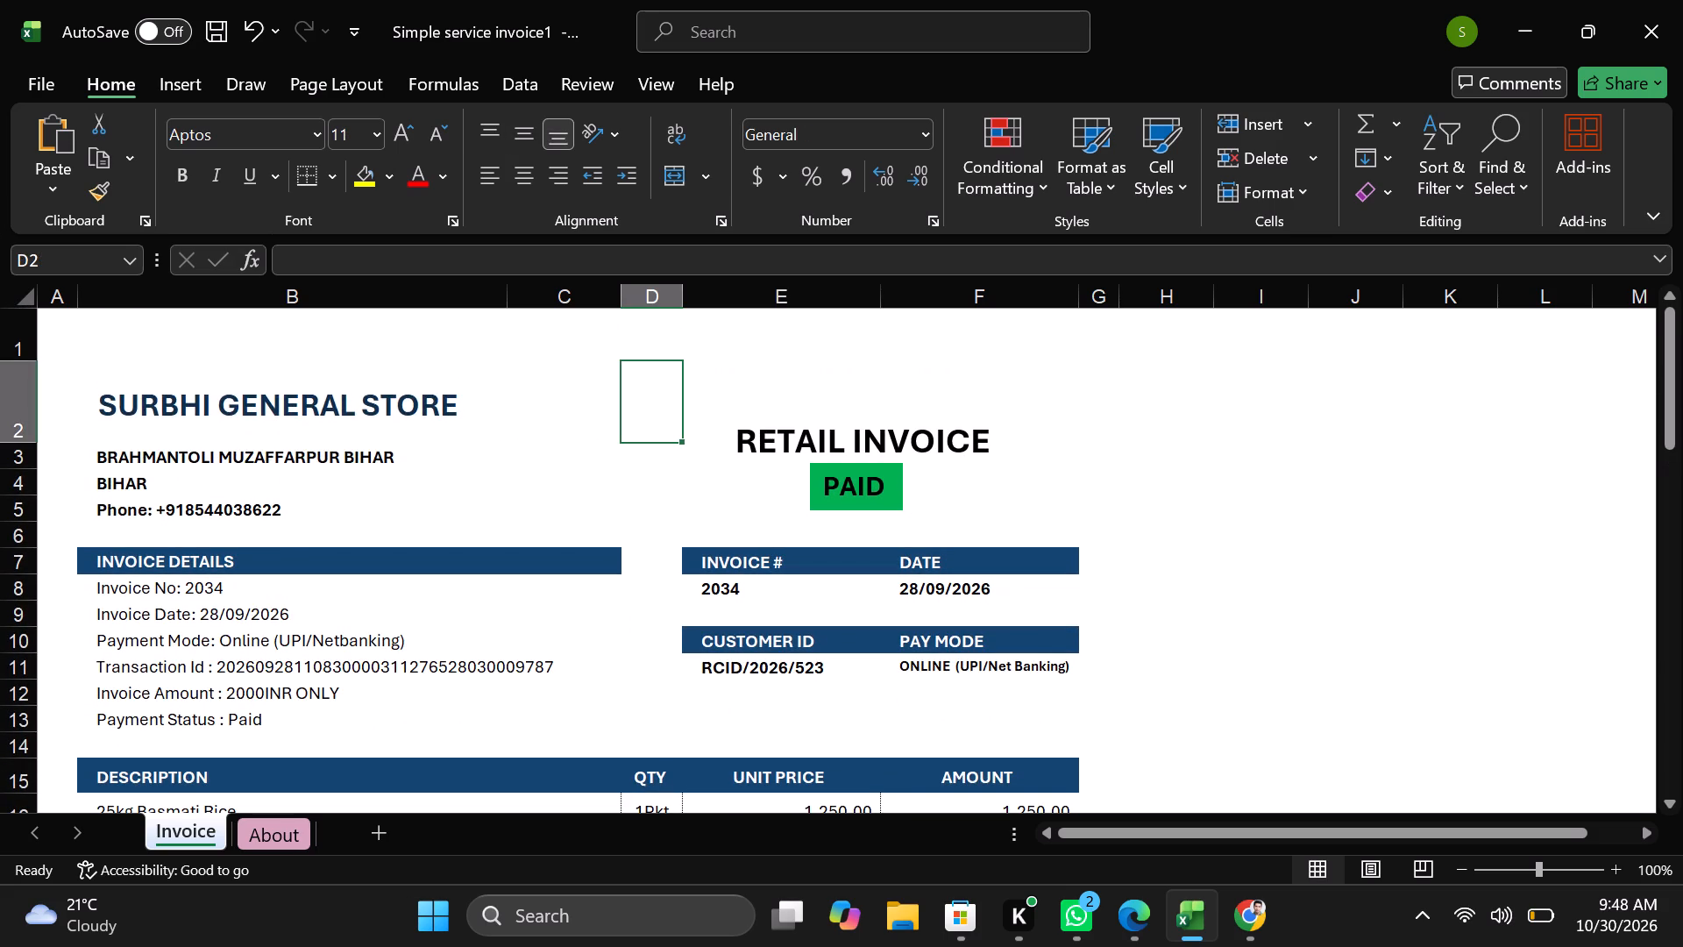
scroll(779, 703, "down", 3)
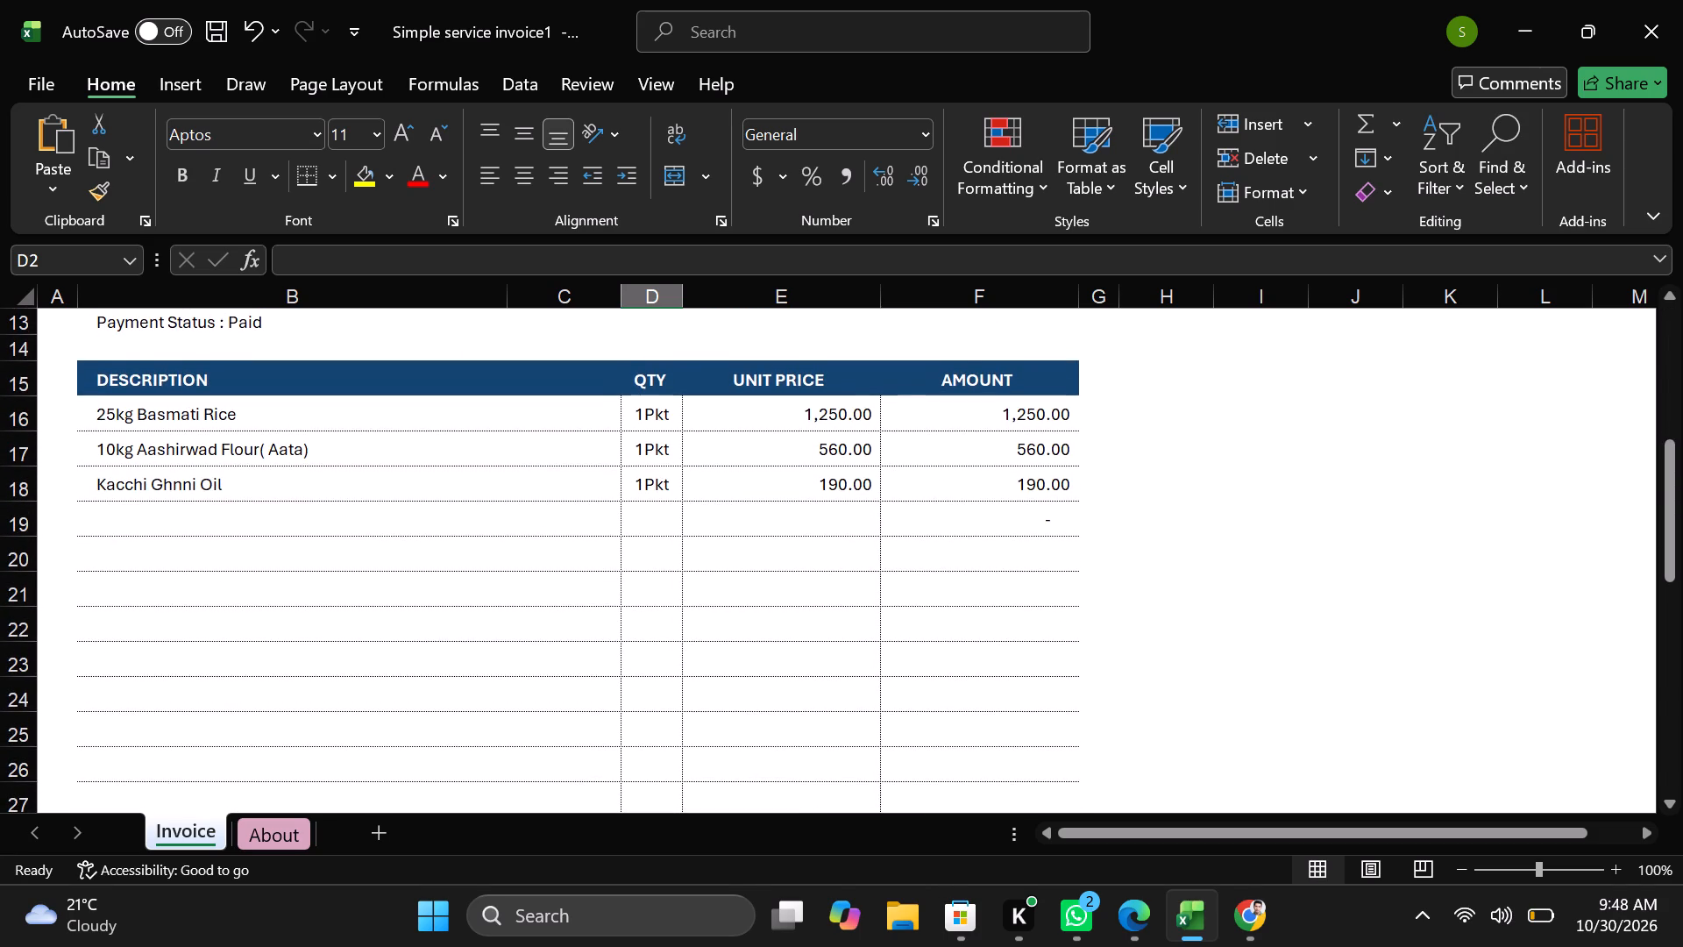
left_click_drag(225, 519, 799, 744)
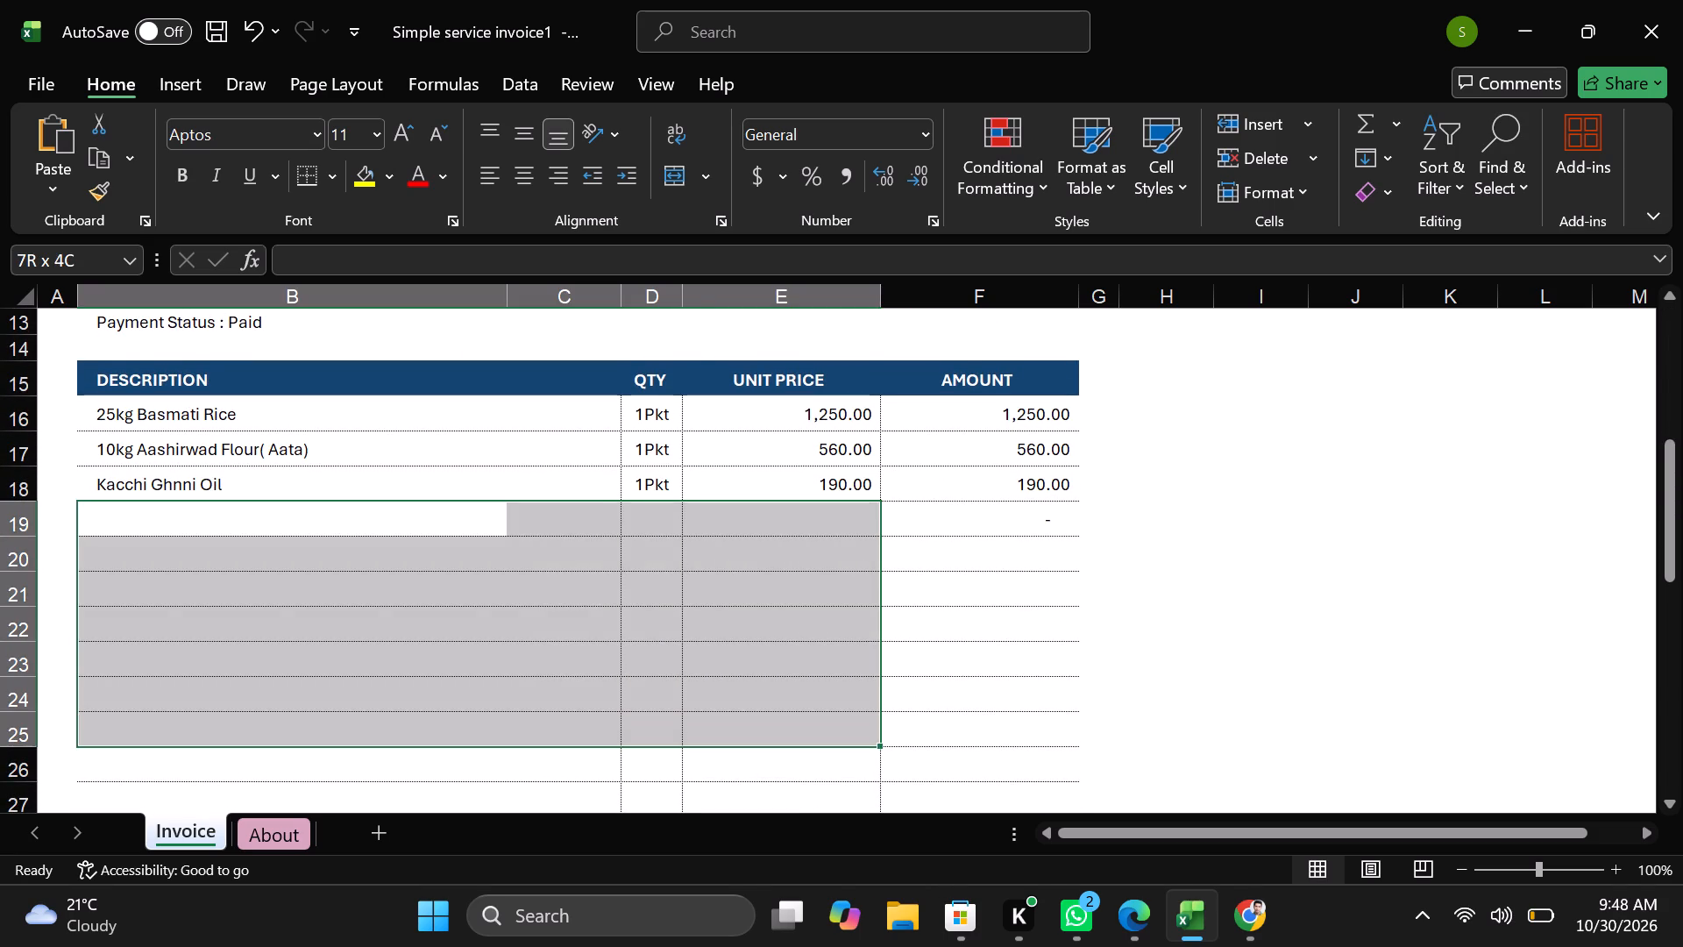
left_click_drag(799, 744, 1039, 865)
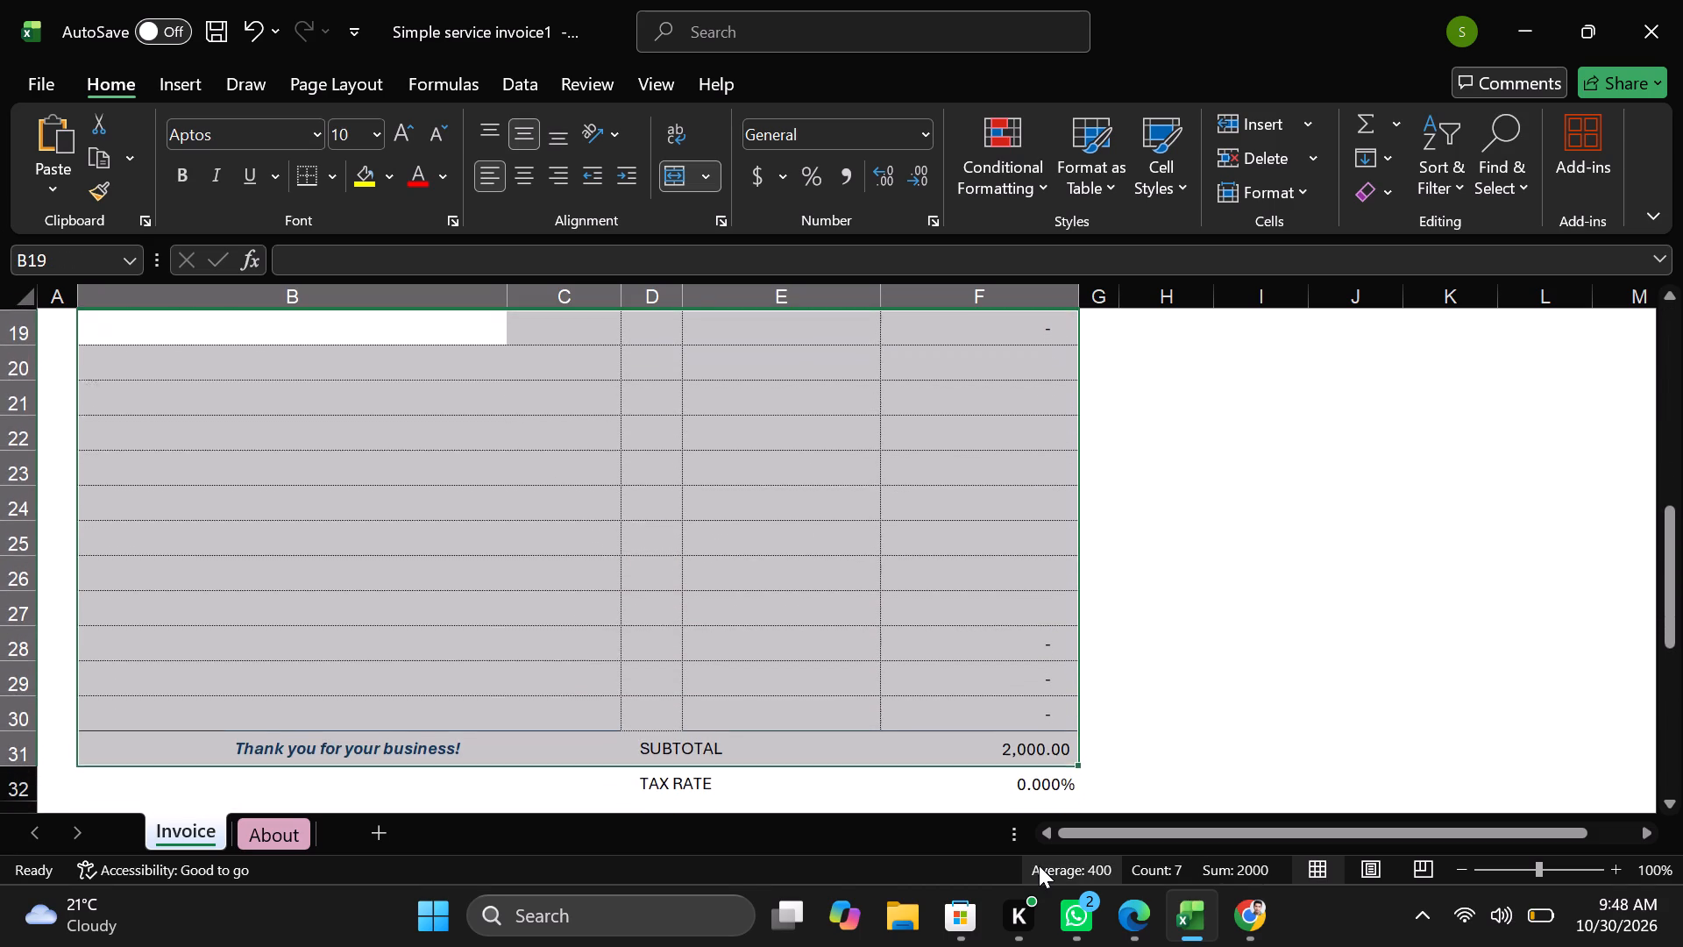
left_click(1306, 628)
Cut the filled invoice section B1:F18, from the header through the three item rows, and paste it at A1 of a new blank workbook.
scroll(1306, 628, "up", 3)
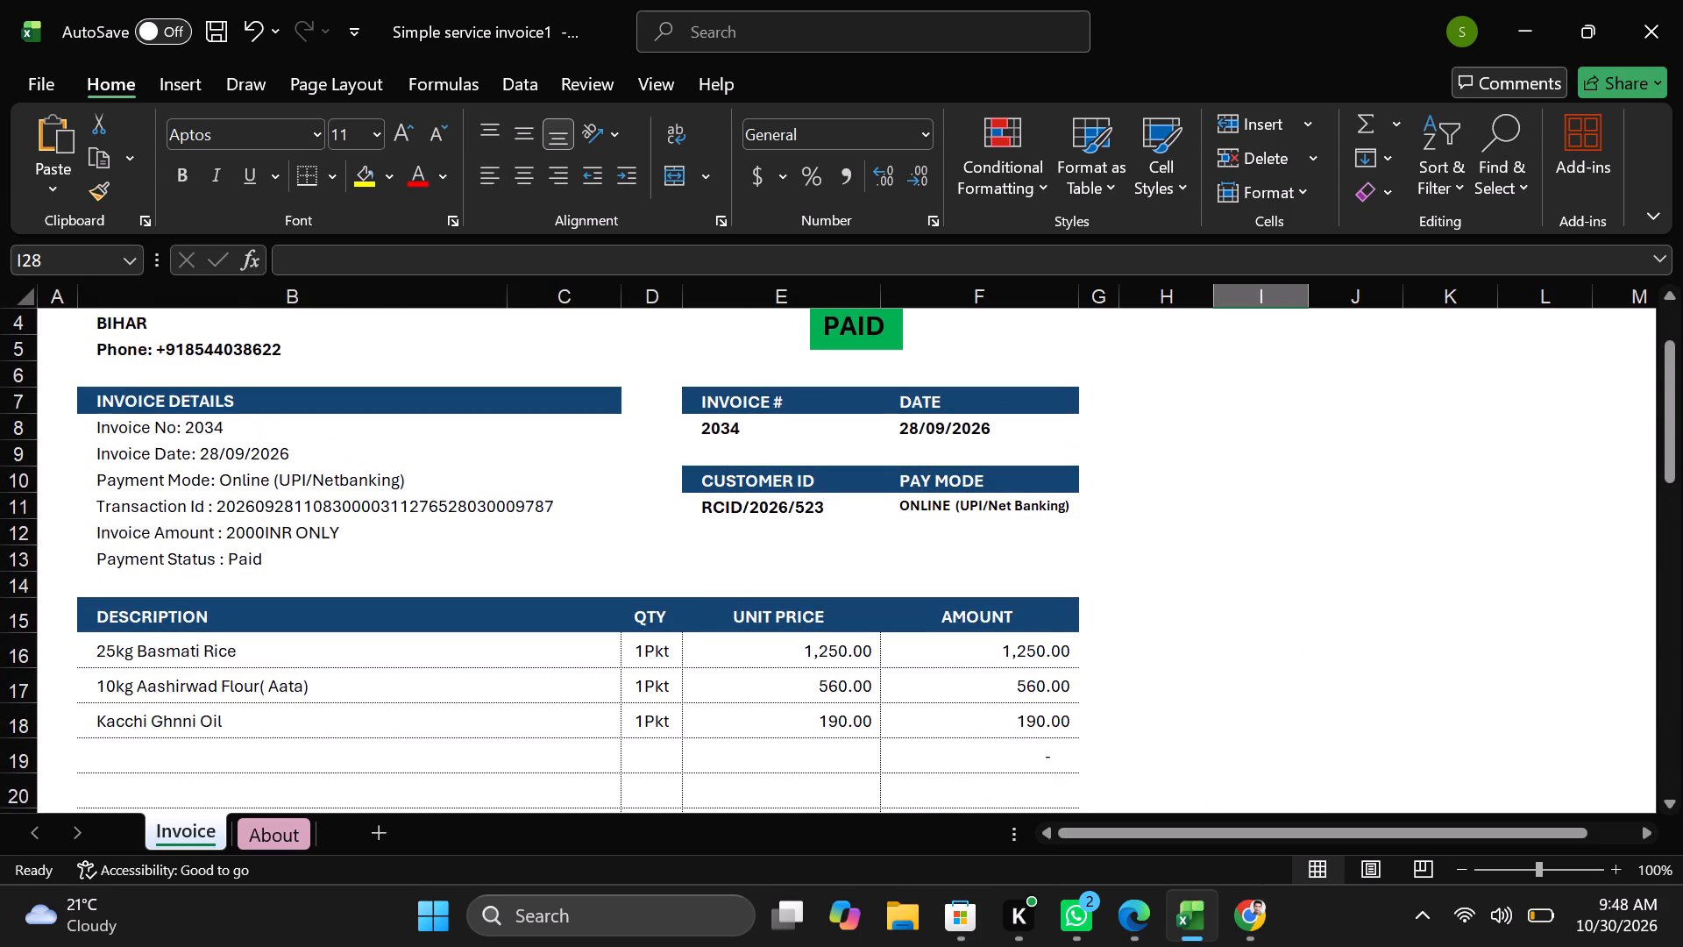
left_click_drag(1078, 730, 518, 613)
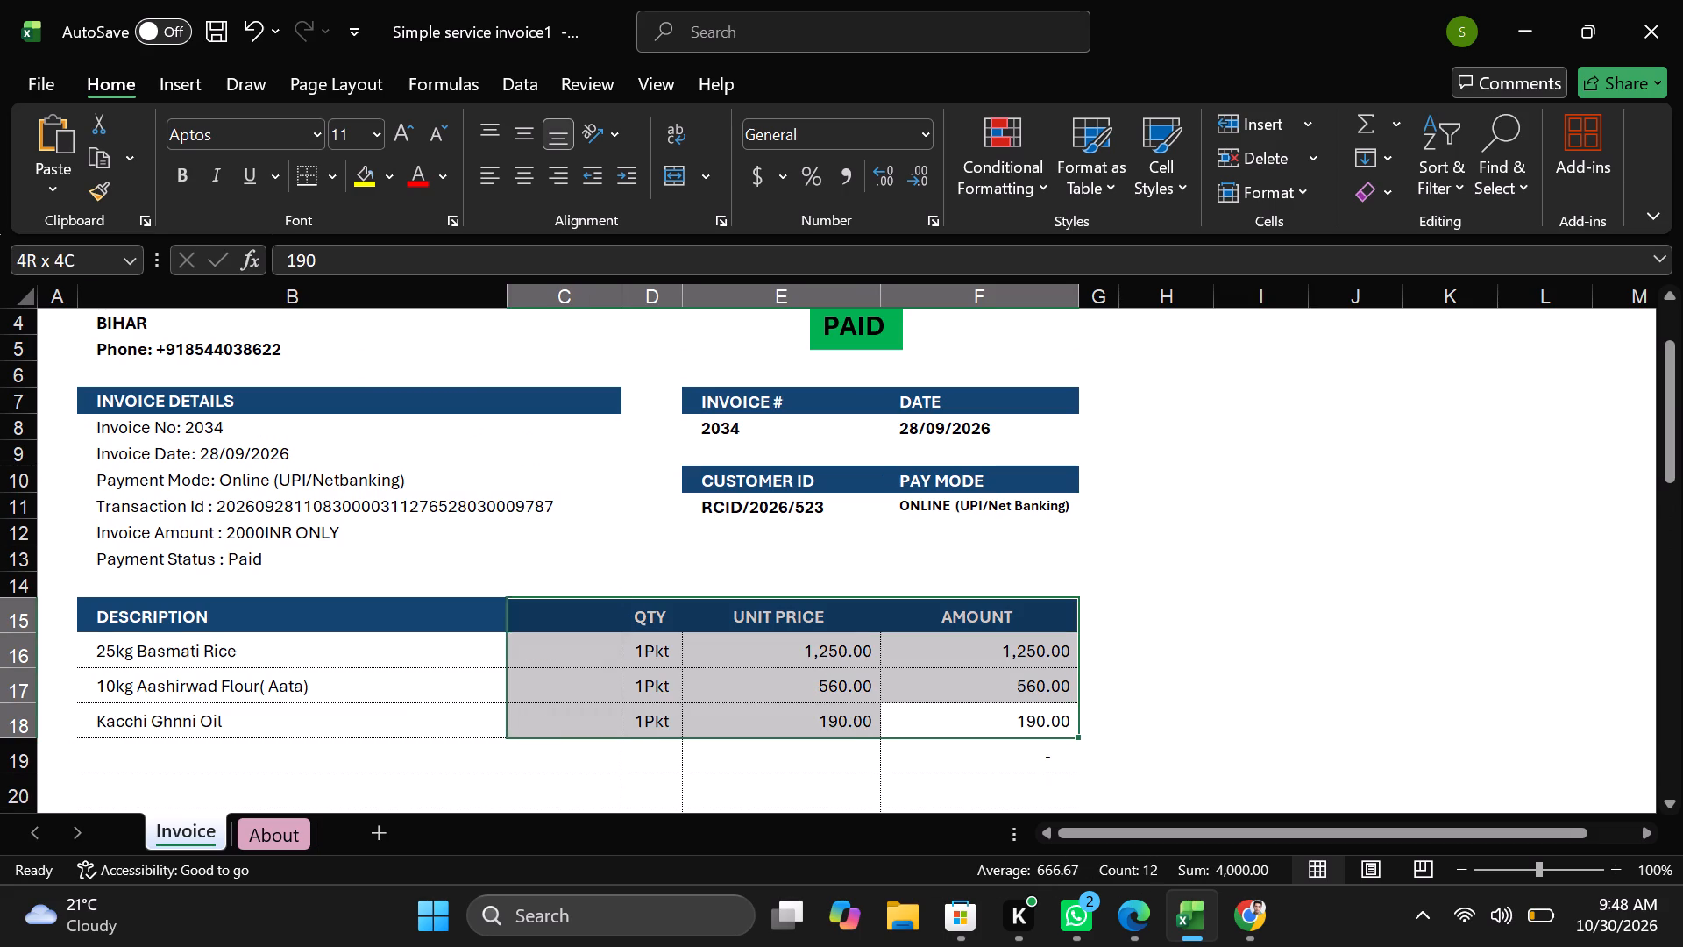
left_click_drag(518, 613, 247, 250)
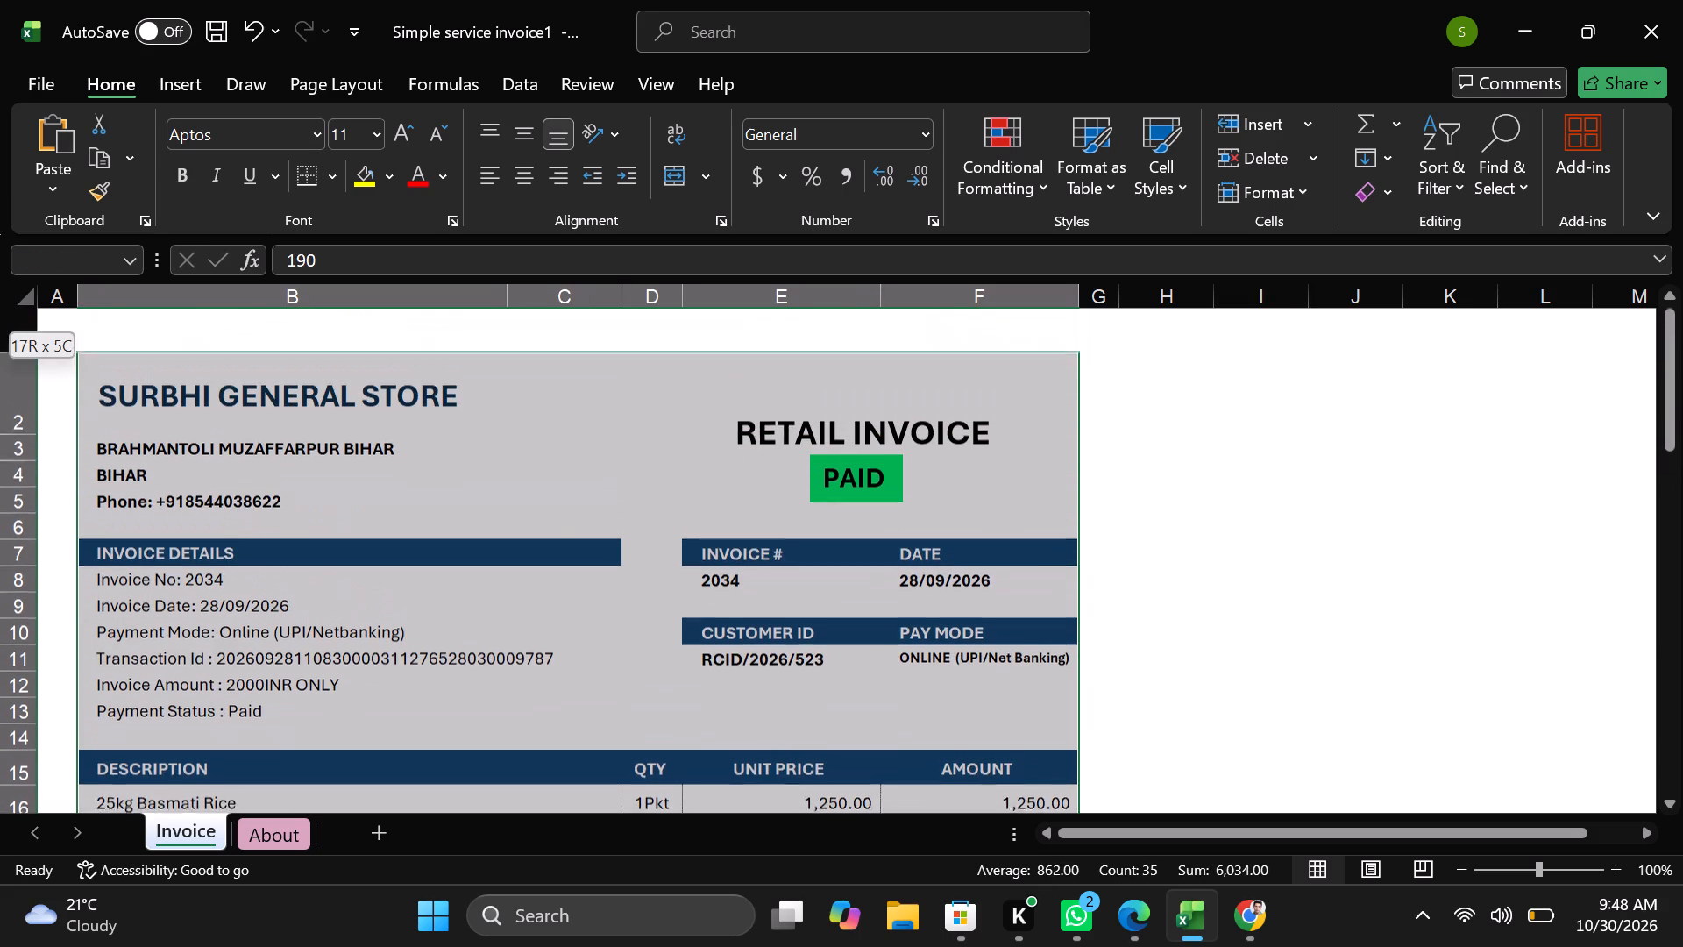
left_click_drag(247, 250, 220, 311)
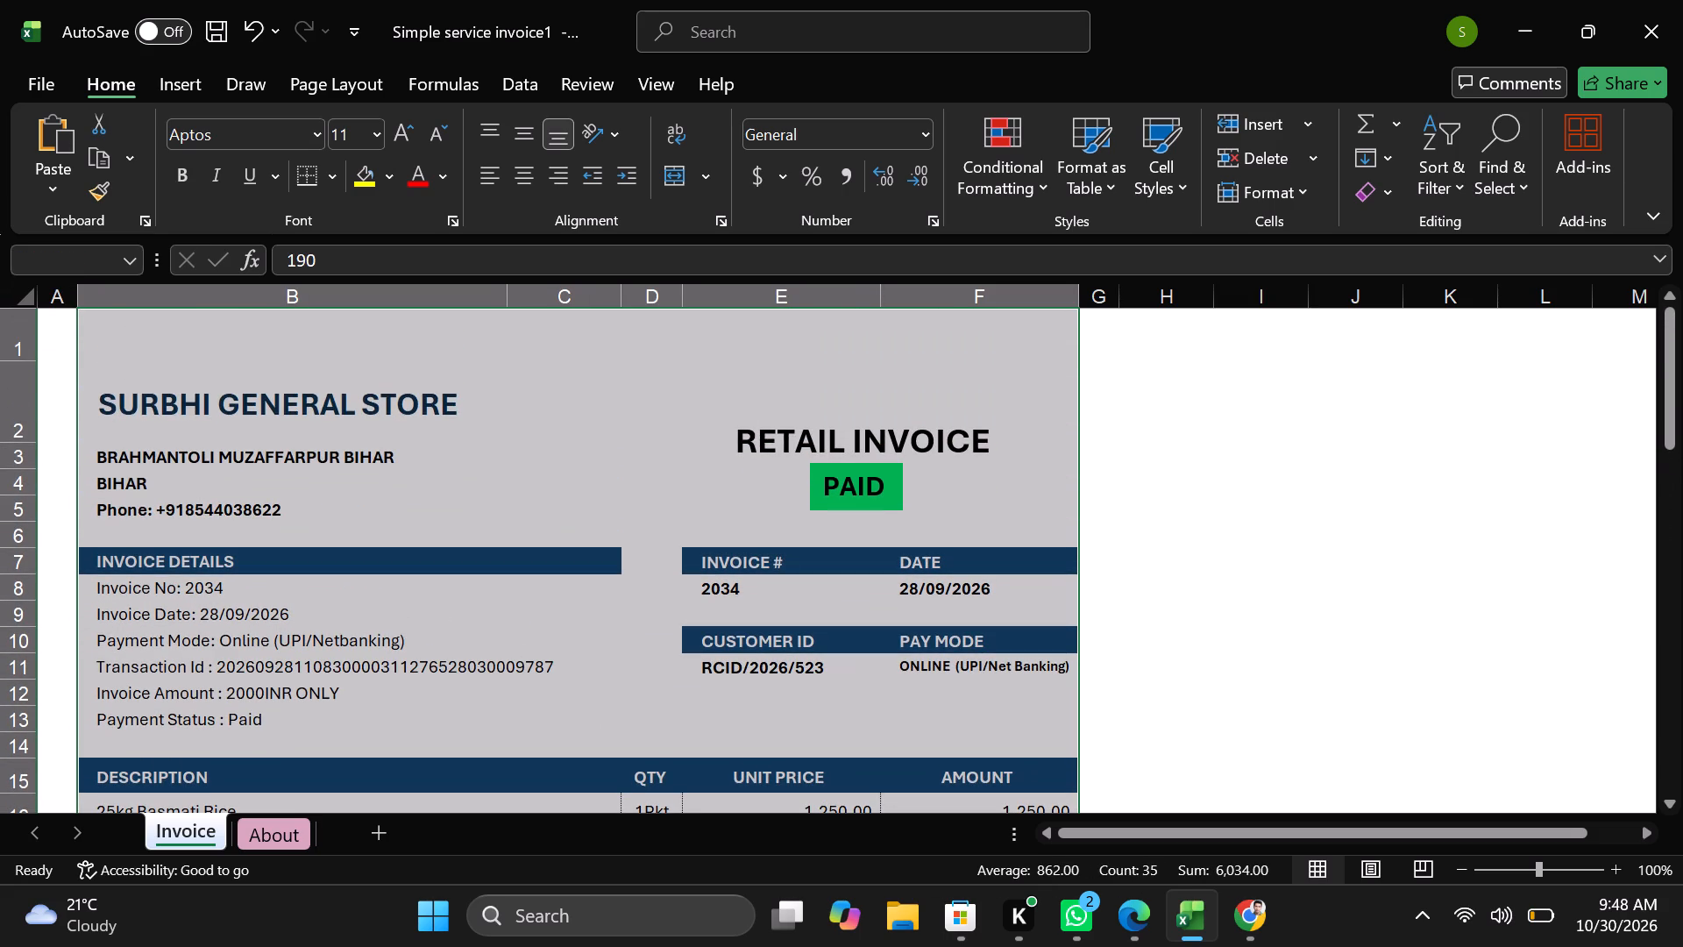
key("ctrl+x")
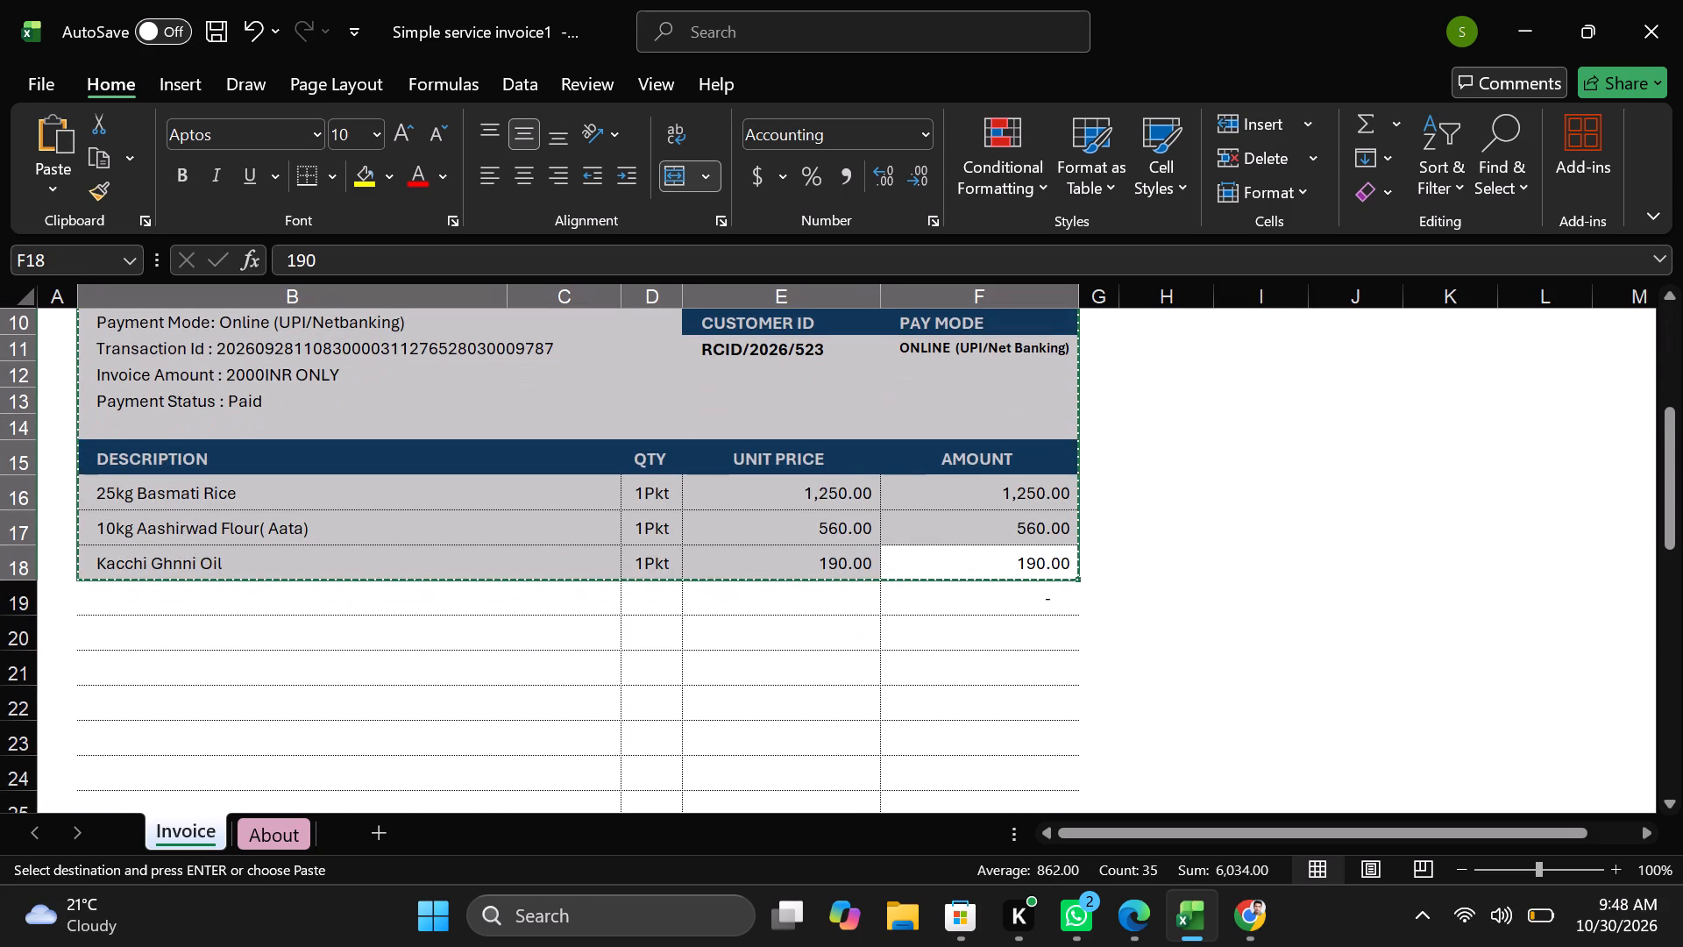
scroll(1284, 688, "down", 3)
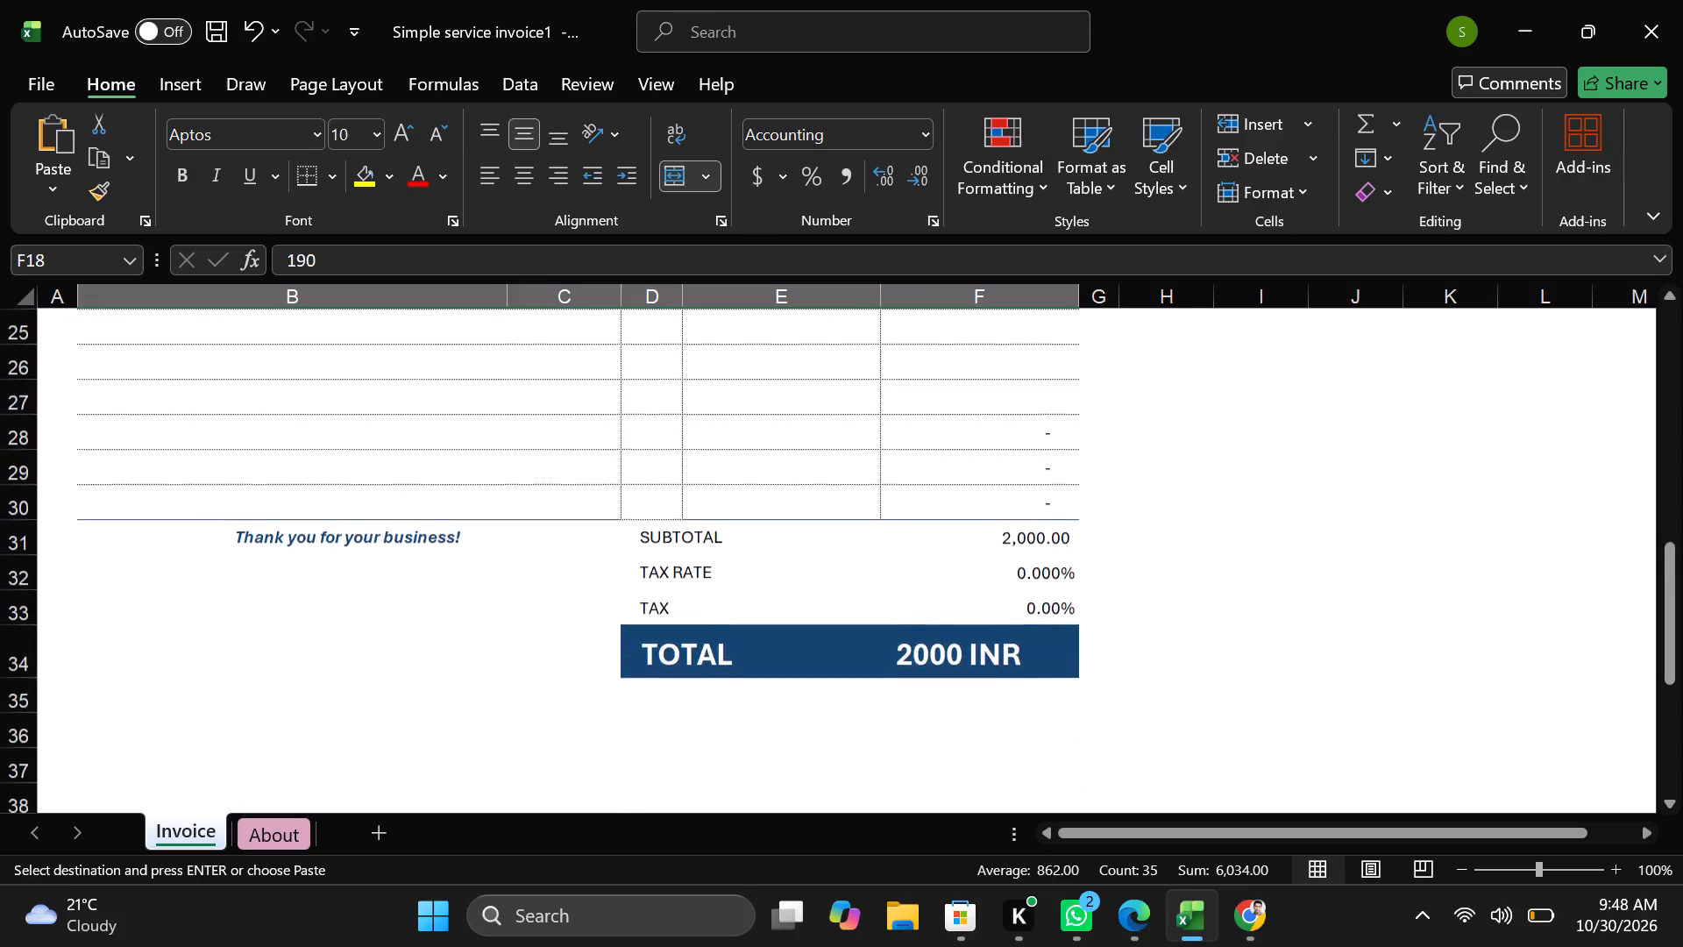
scroll(1284, 688, "up", 6)
left_click(46, 87)
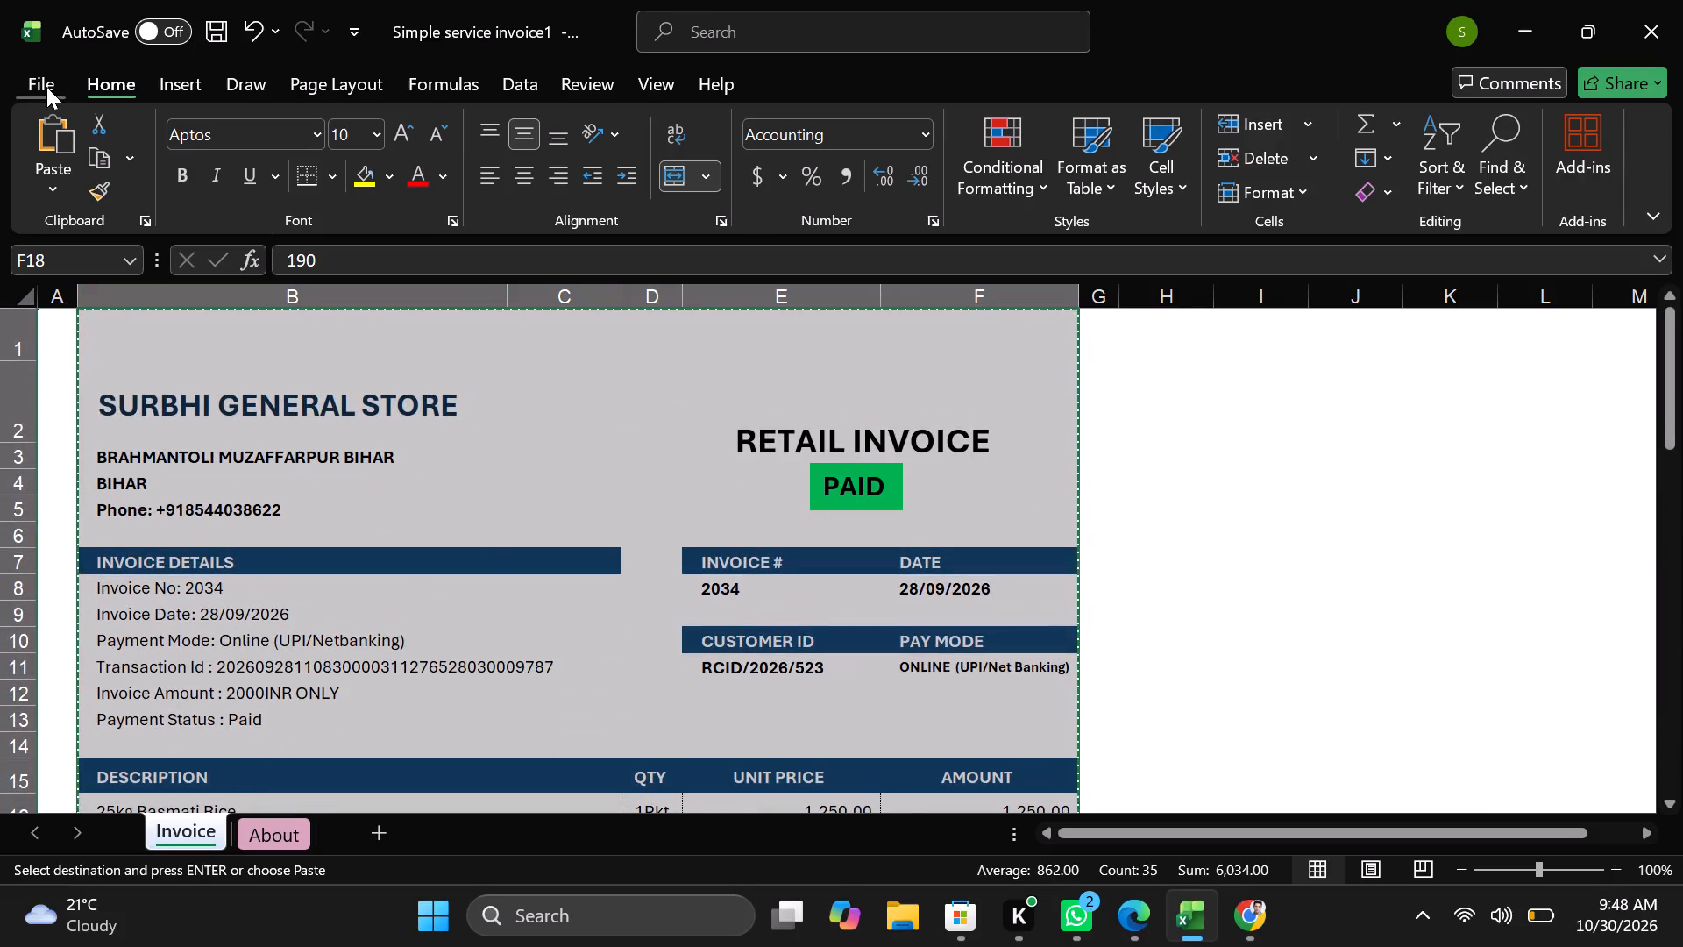
left_click(79, 266)
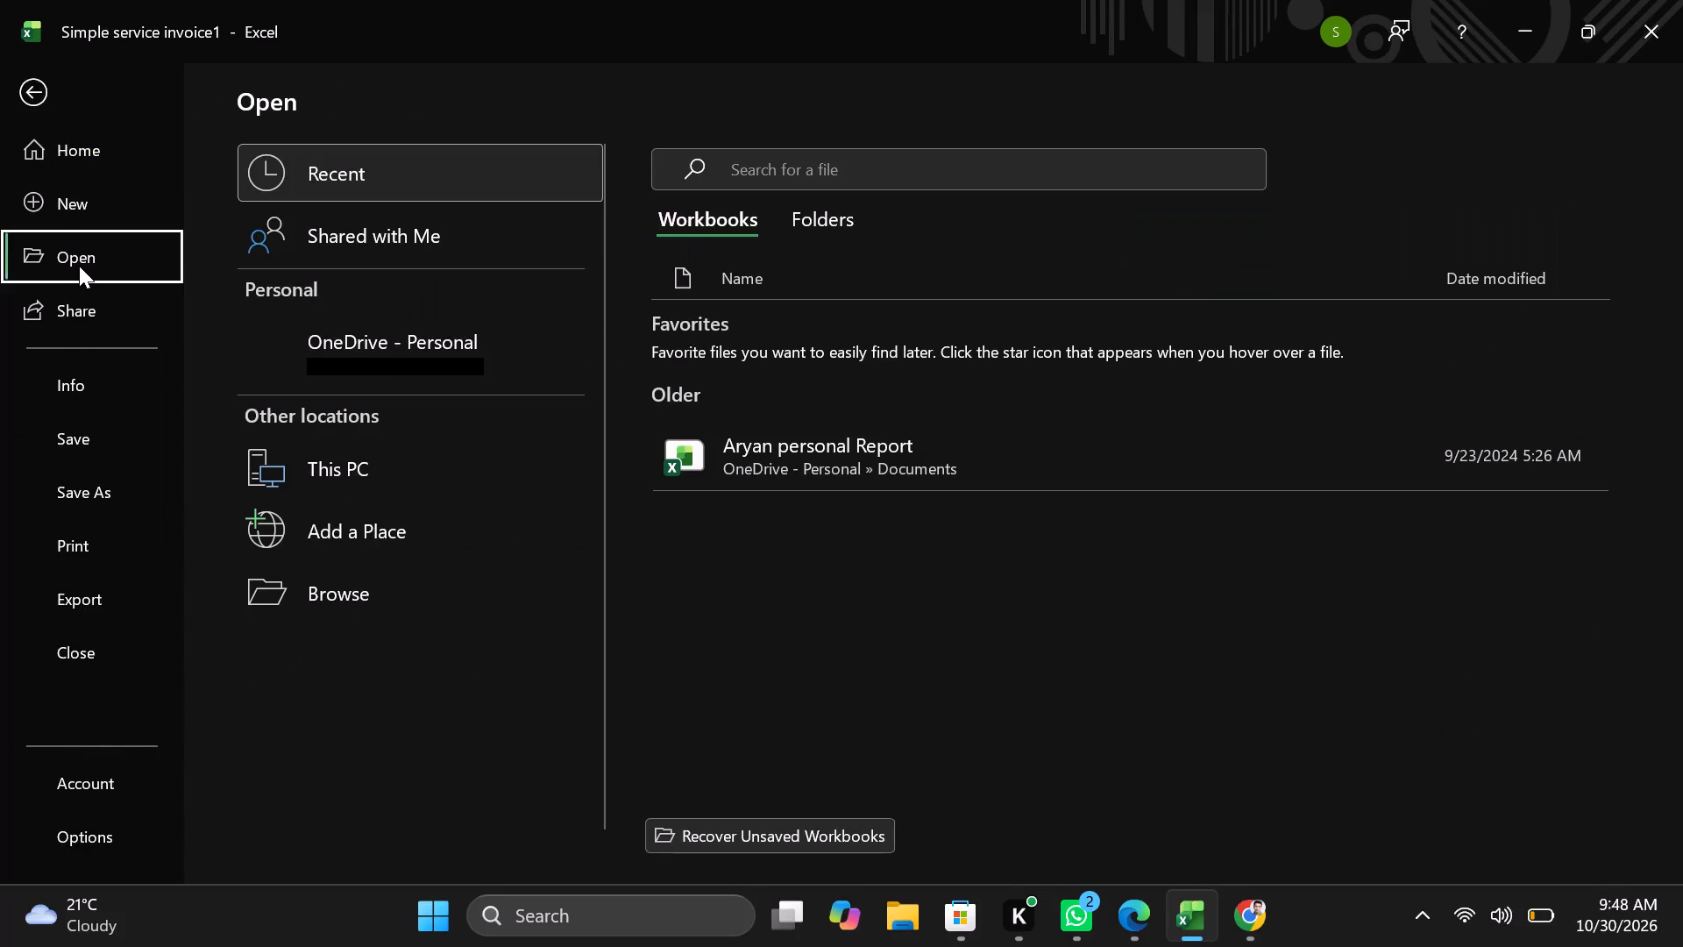
left_click(75, 148)
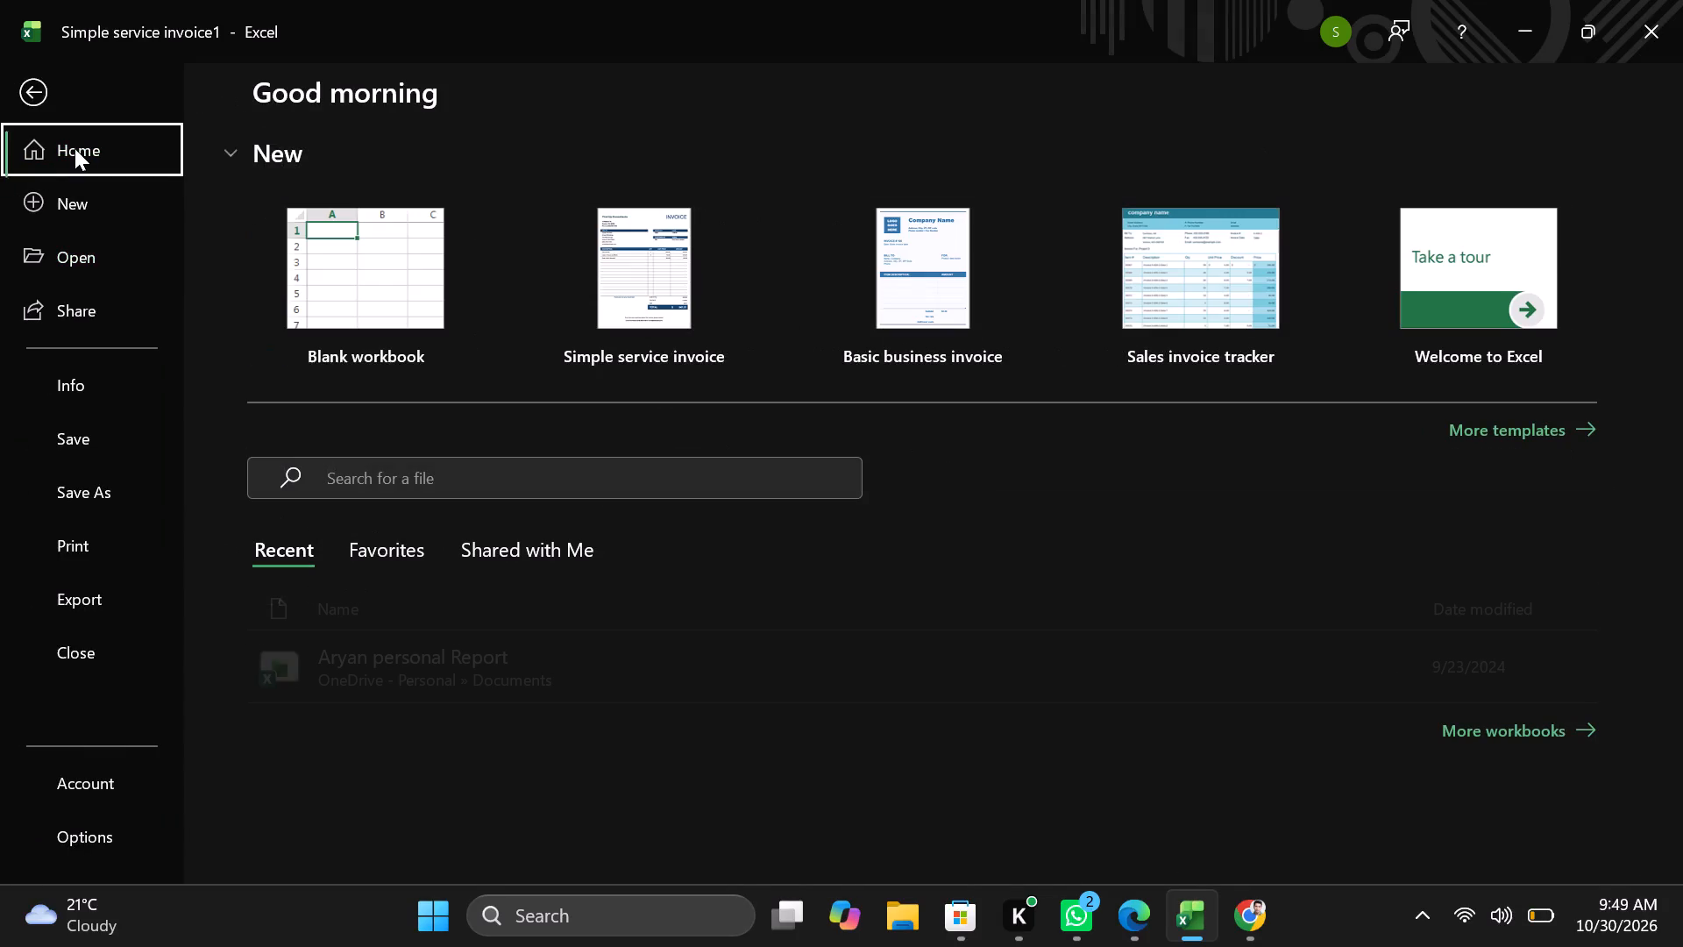
left_click(66, 200)
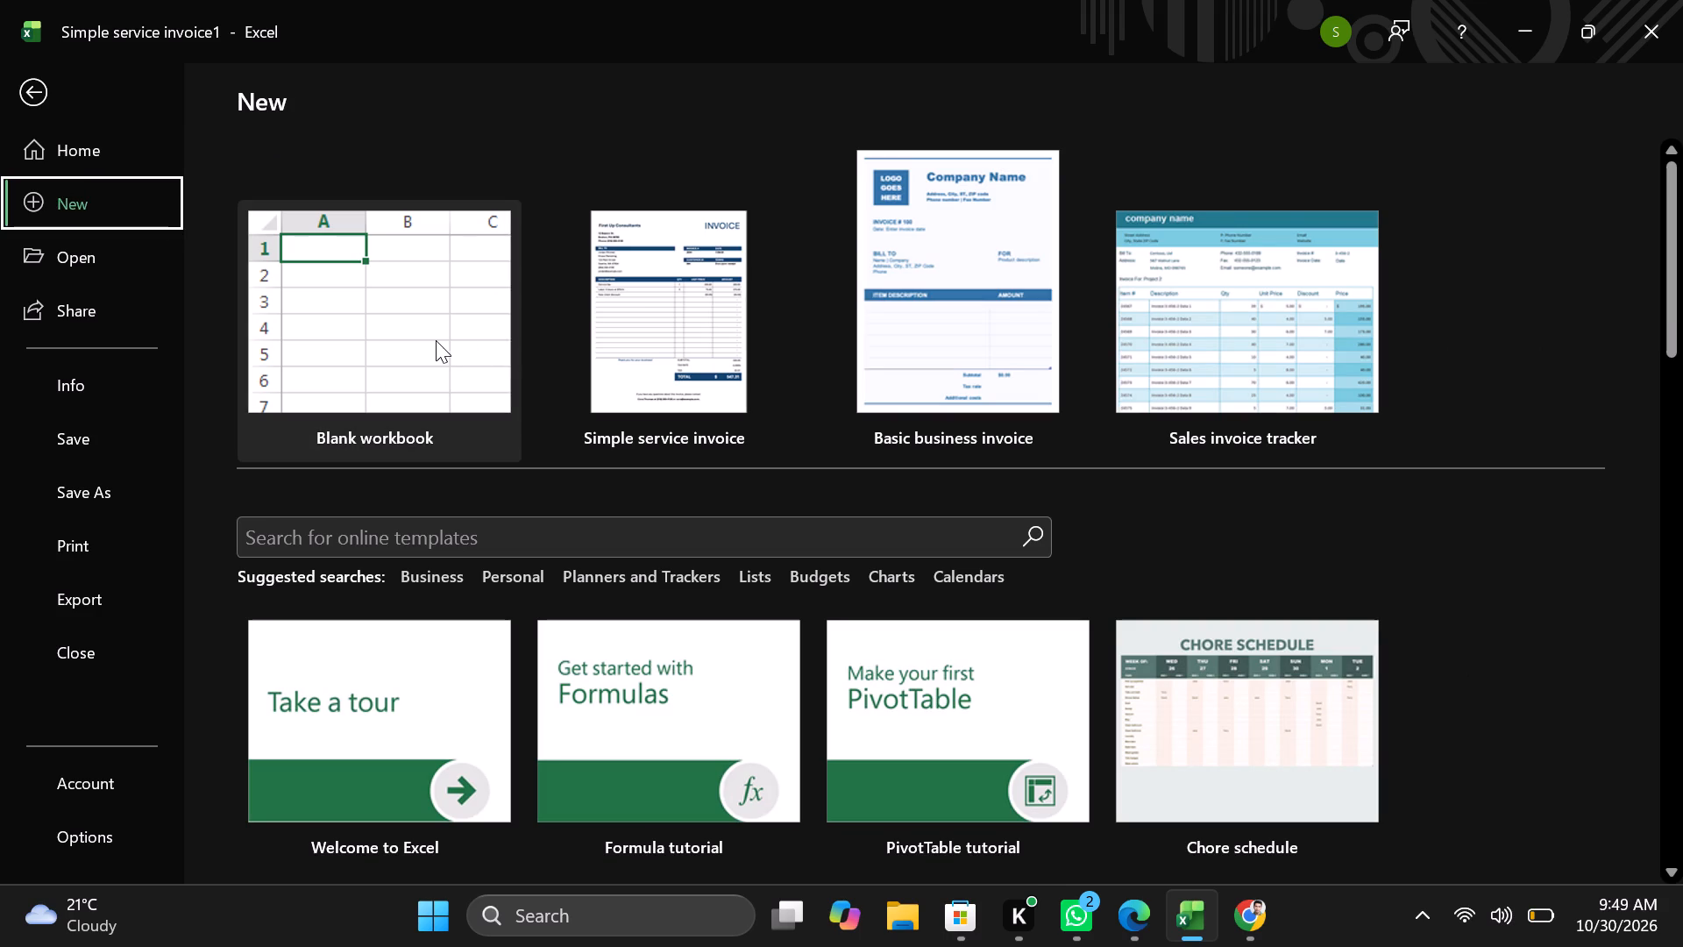
left_click(434, 340)
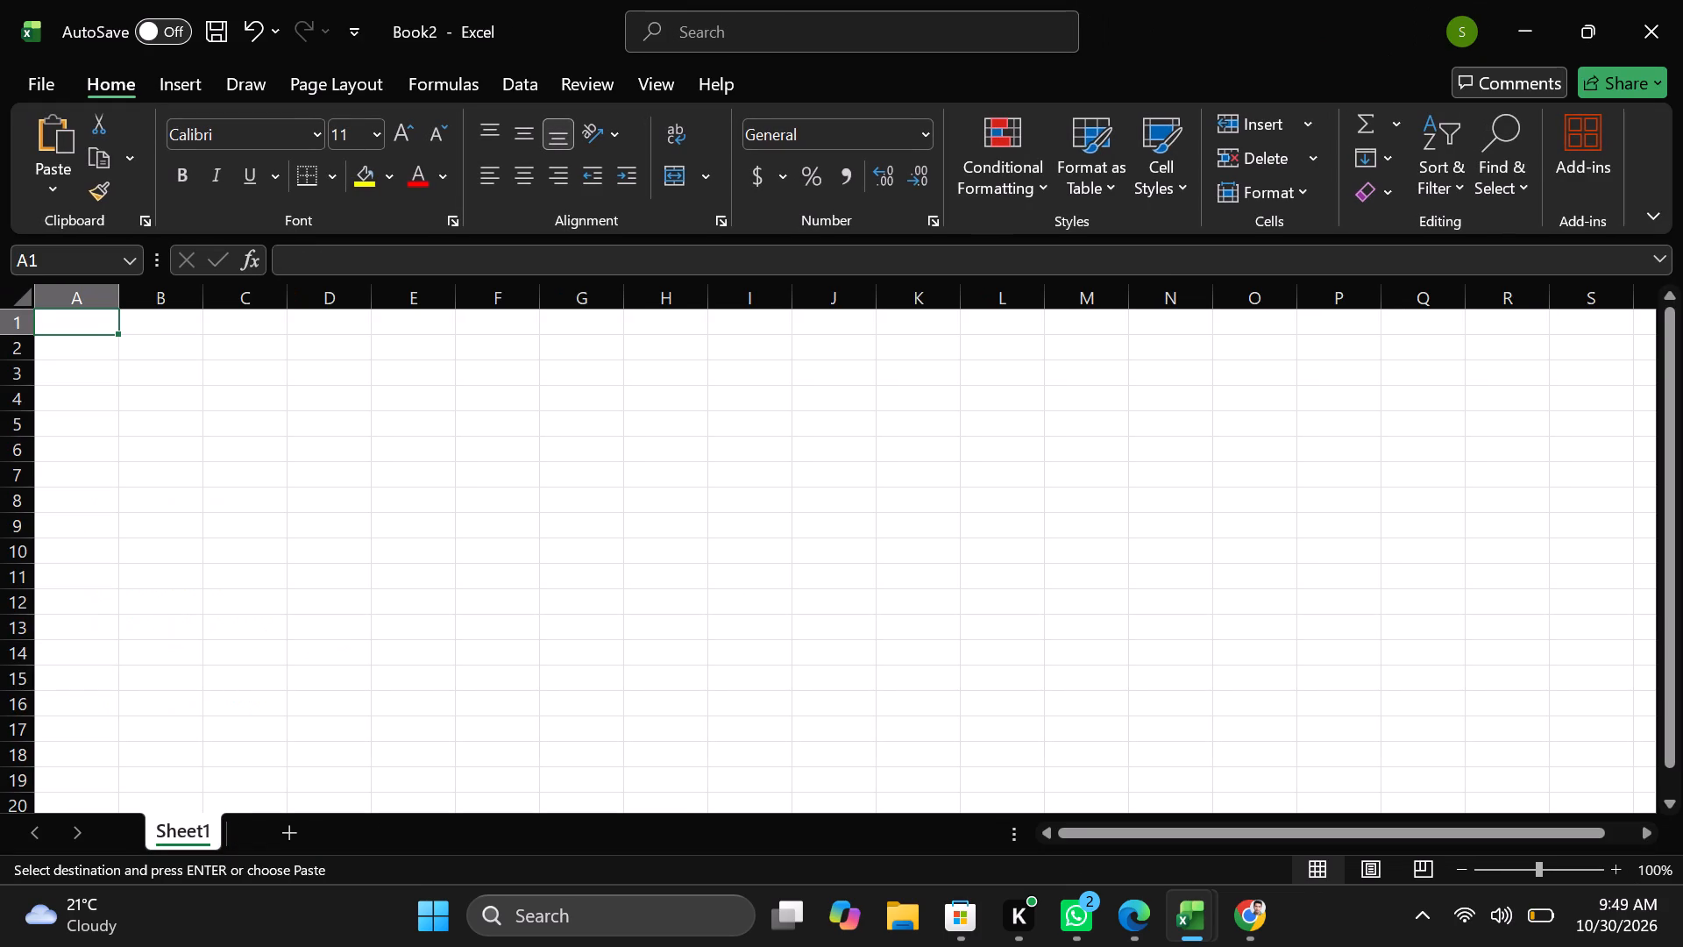
key("ctrl+v")
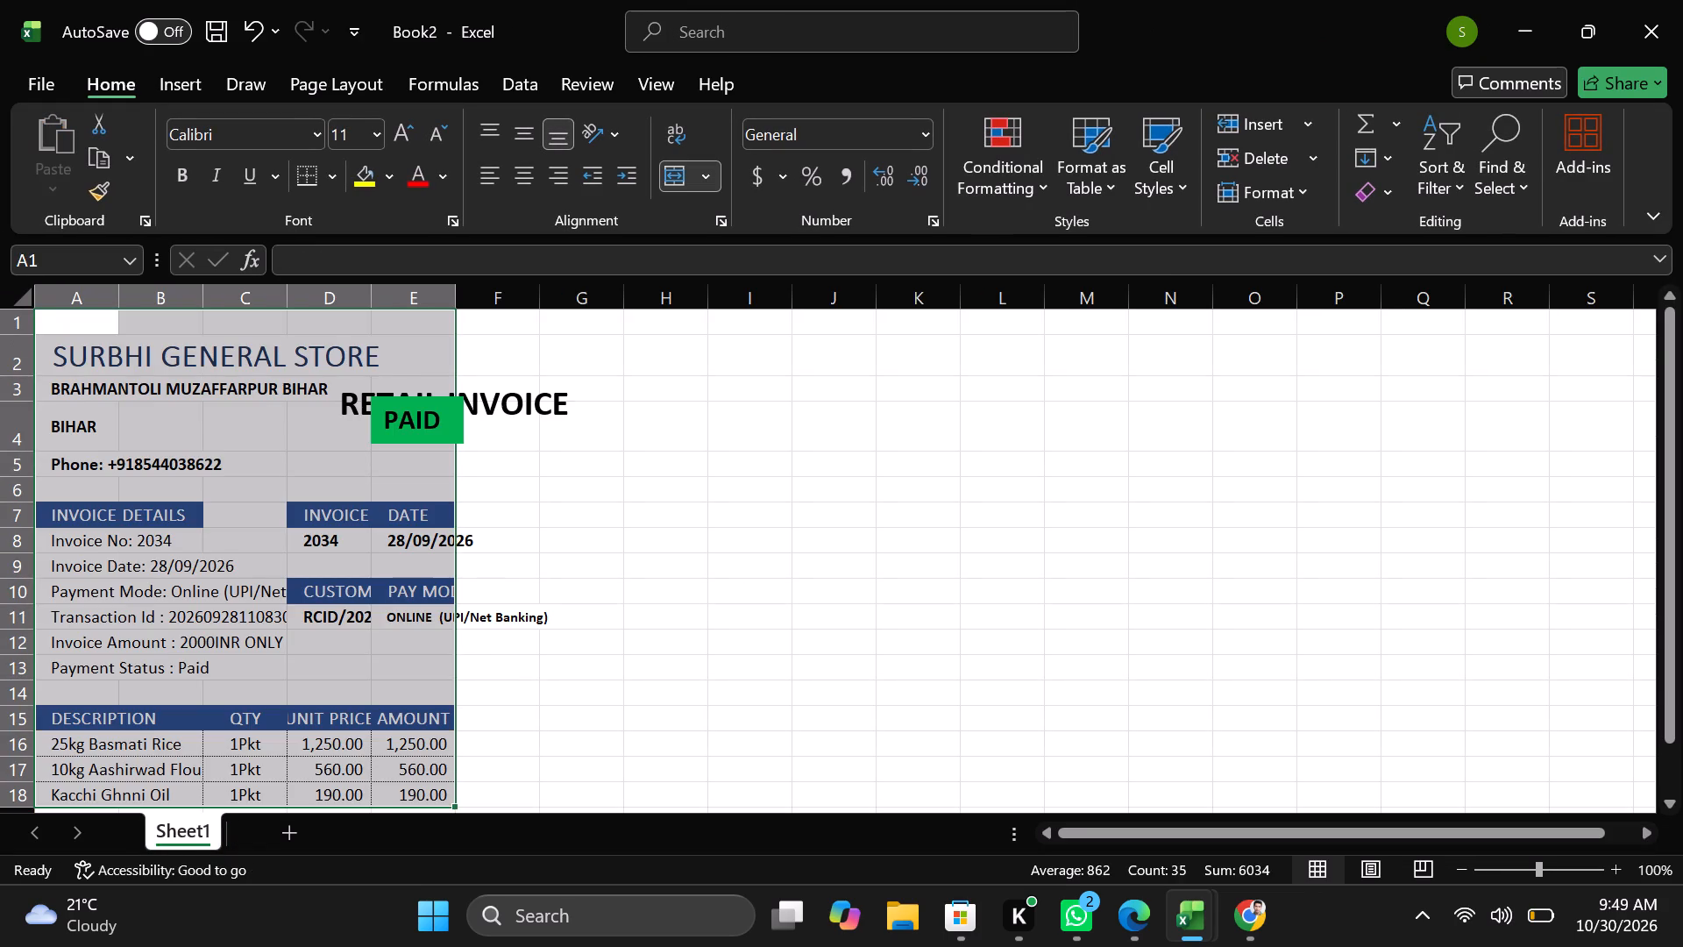
Review the pasted invoice in the new workbook, checking its header, detail fields, item rows and the area below them.
left_click(798, 528)
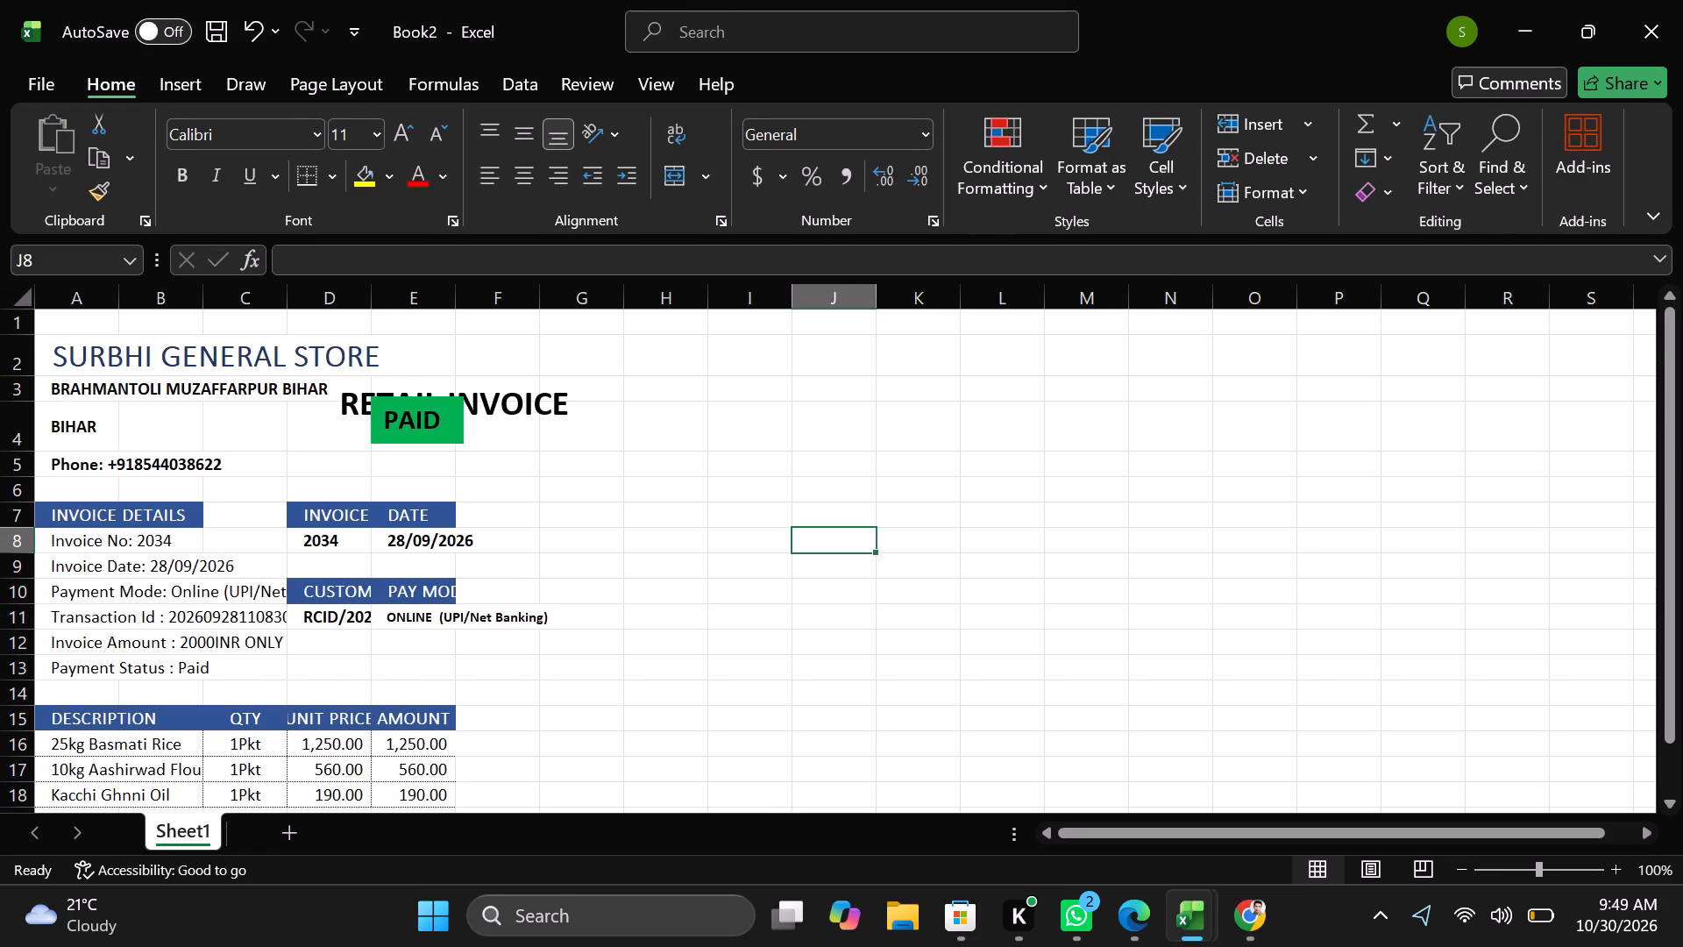
left_click(813, 691)
scroll(813, 691, "right", 1)
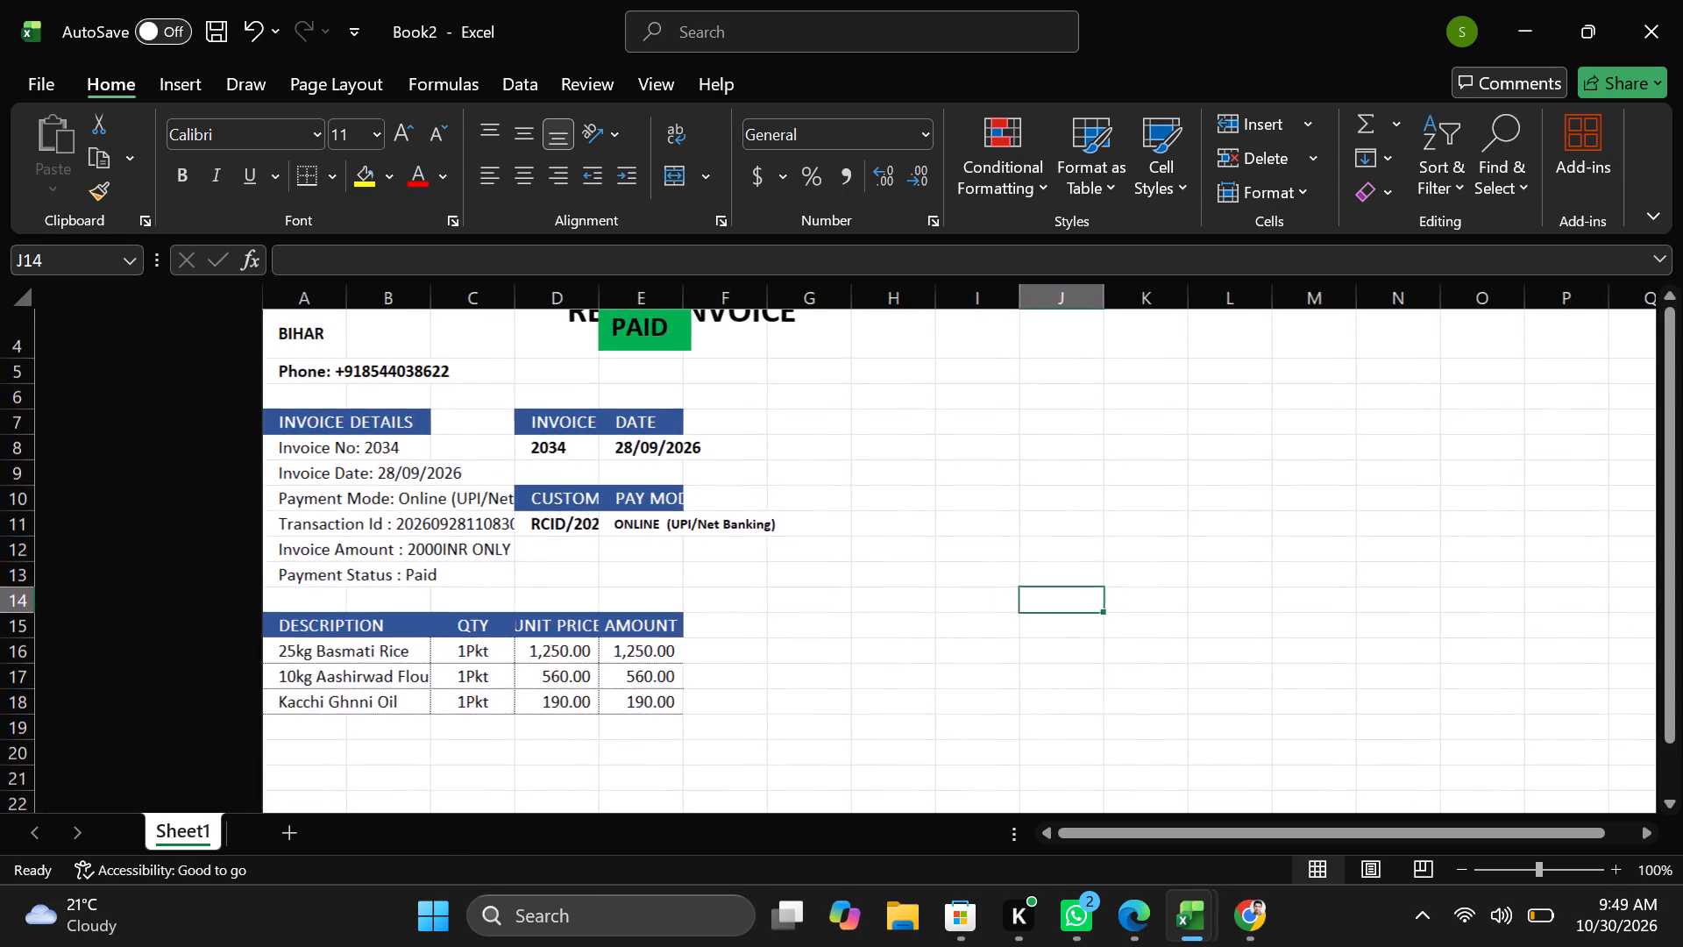
scroll(813, 691, "right", 1)
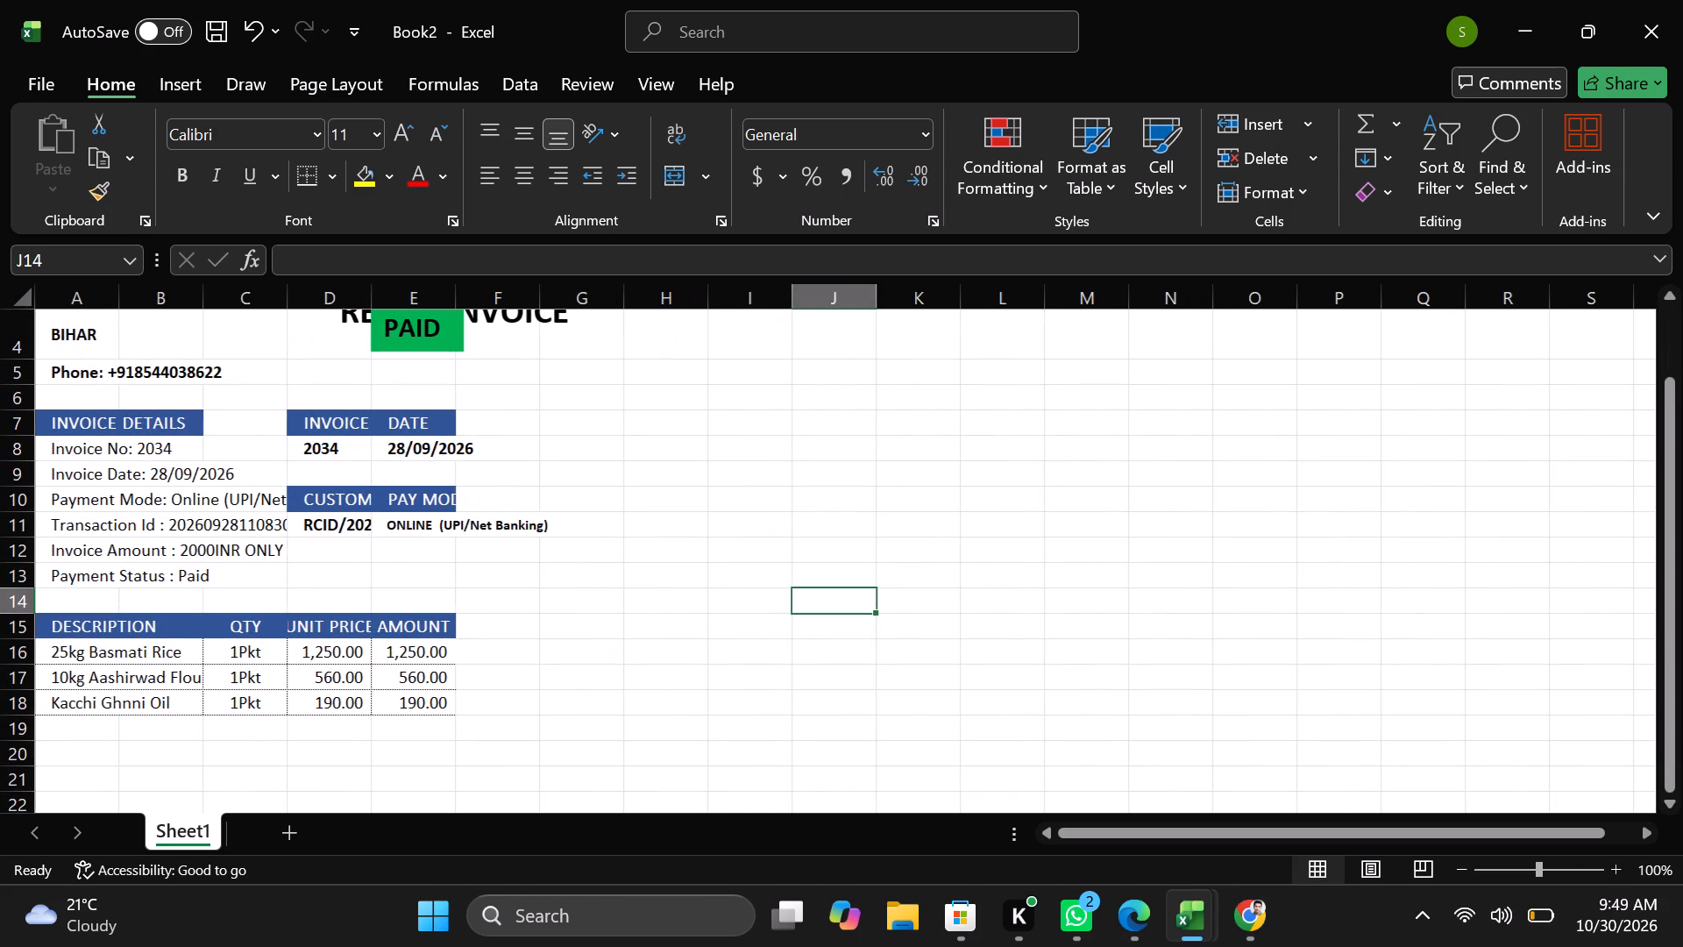
left_click(437, 555)
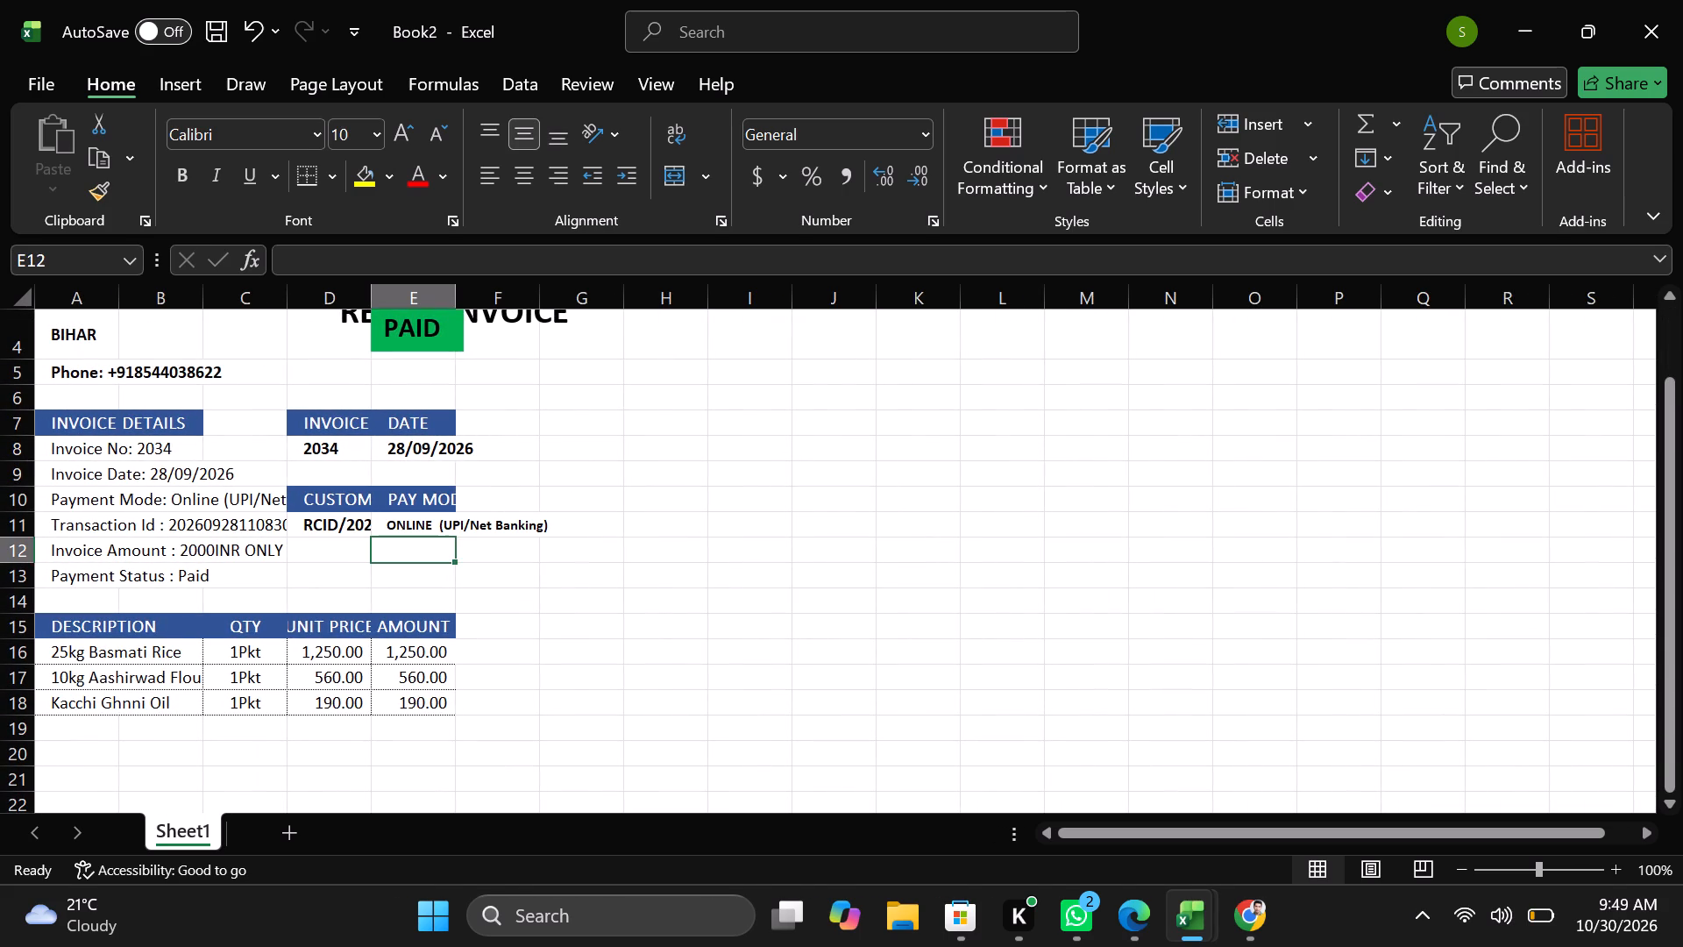
left_click(355, 498)
left_click(209, 504)
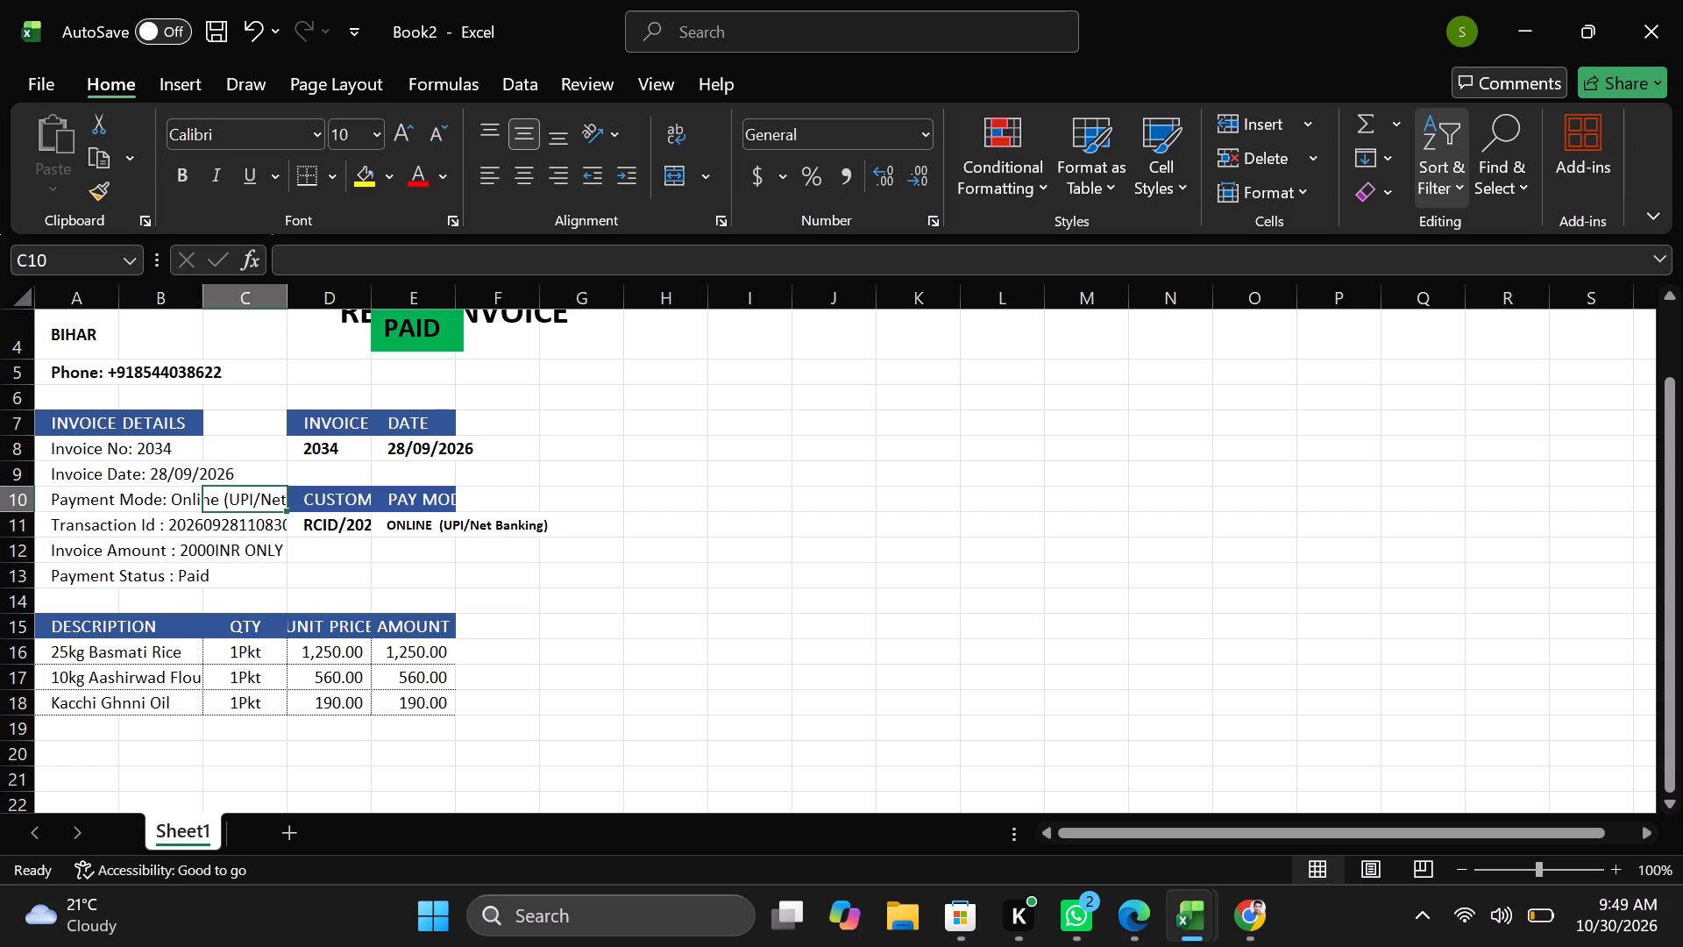
scroll(1264, 389, "down", 4)
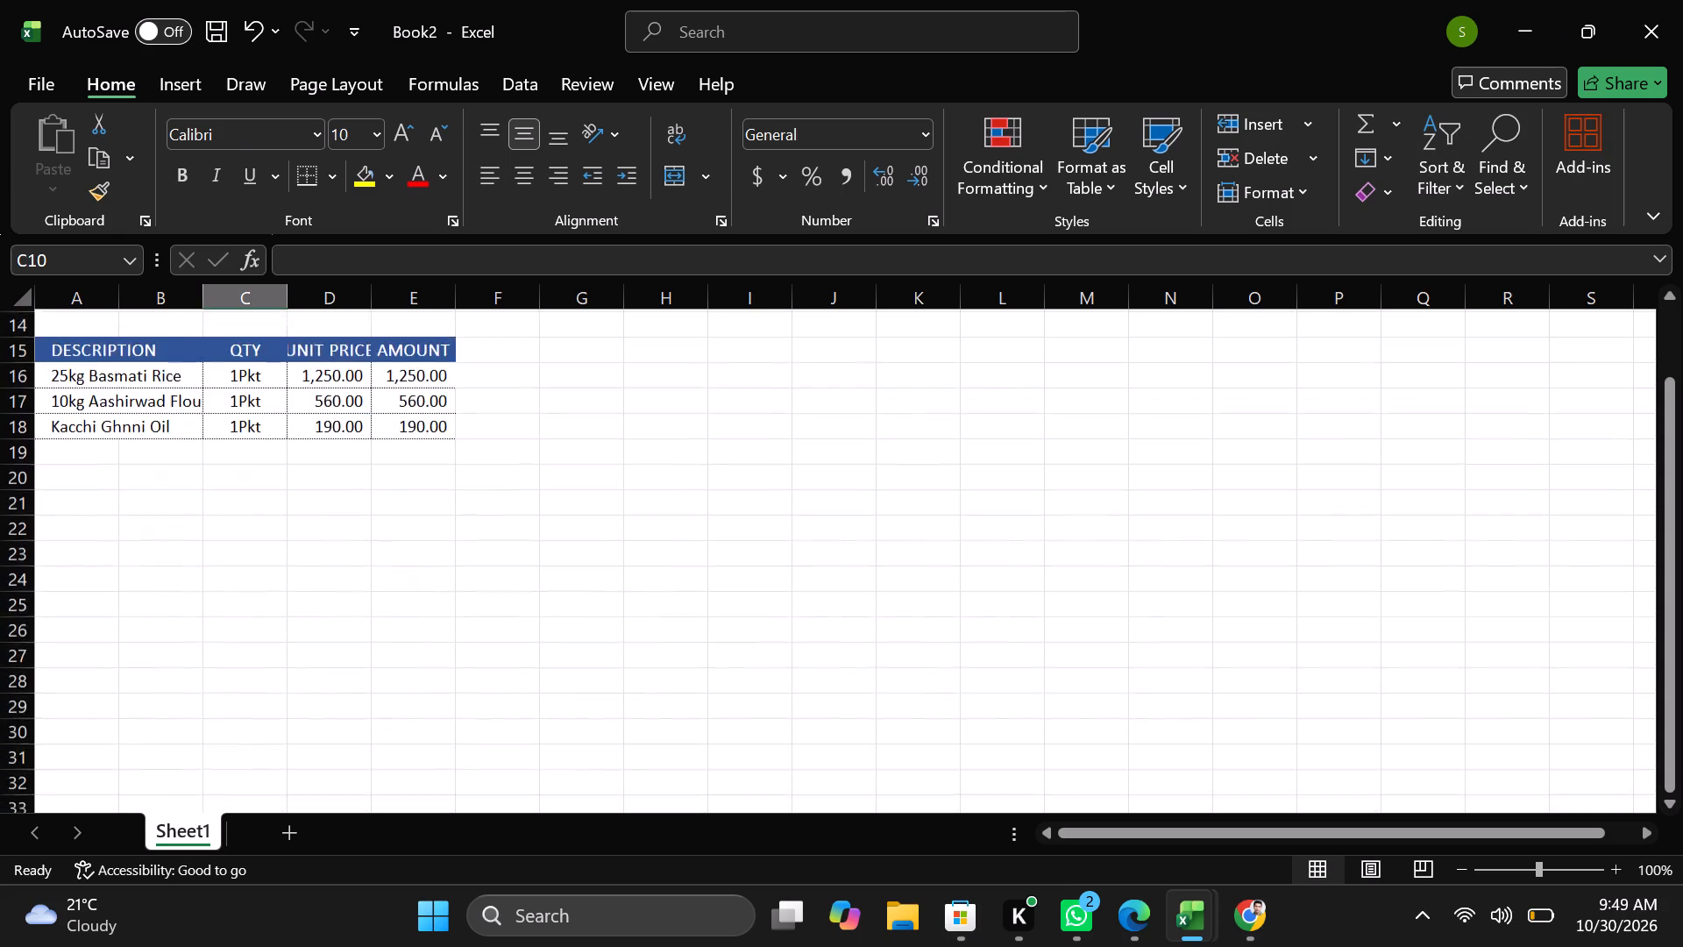
scroll(1264, 389, "down", 3)
scroll(1264, 389, "up", 9)
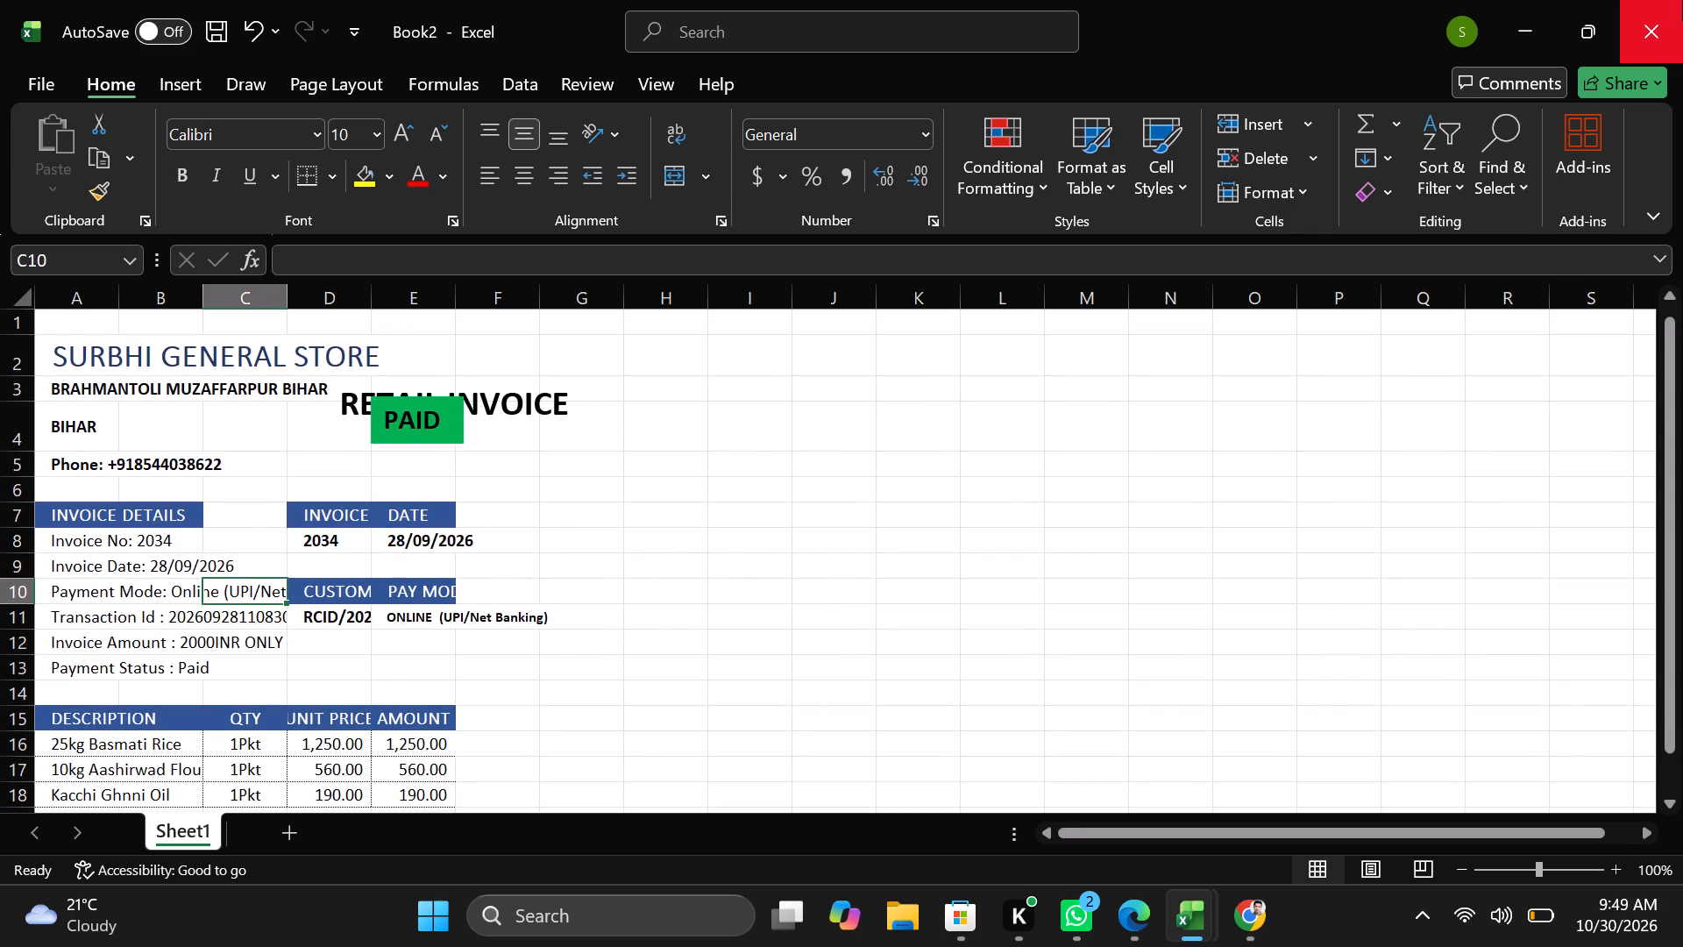
Close the new workbook without saving it.
left_click(42, 85)
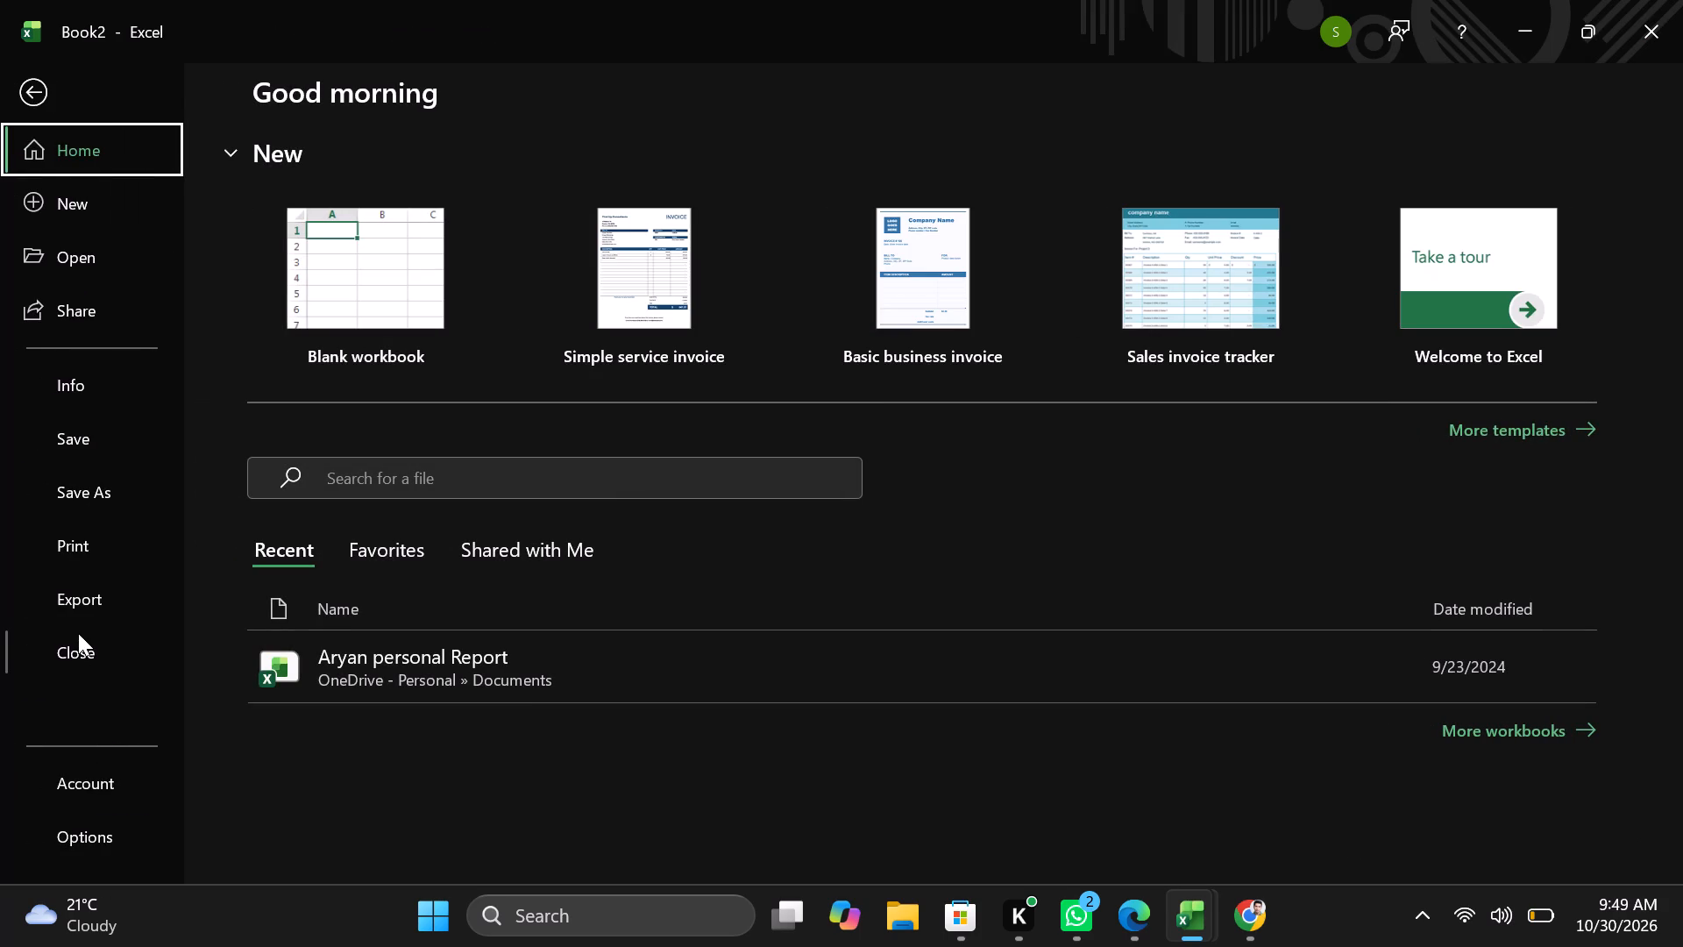
left_click(78, 633)
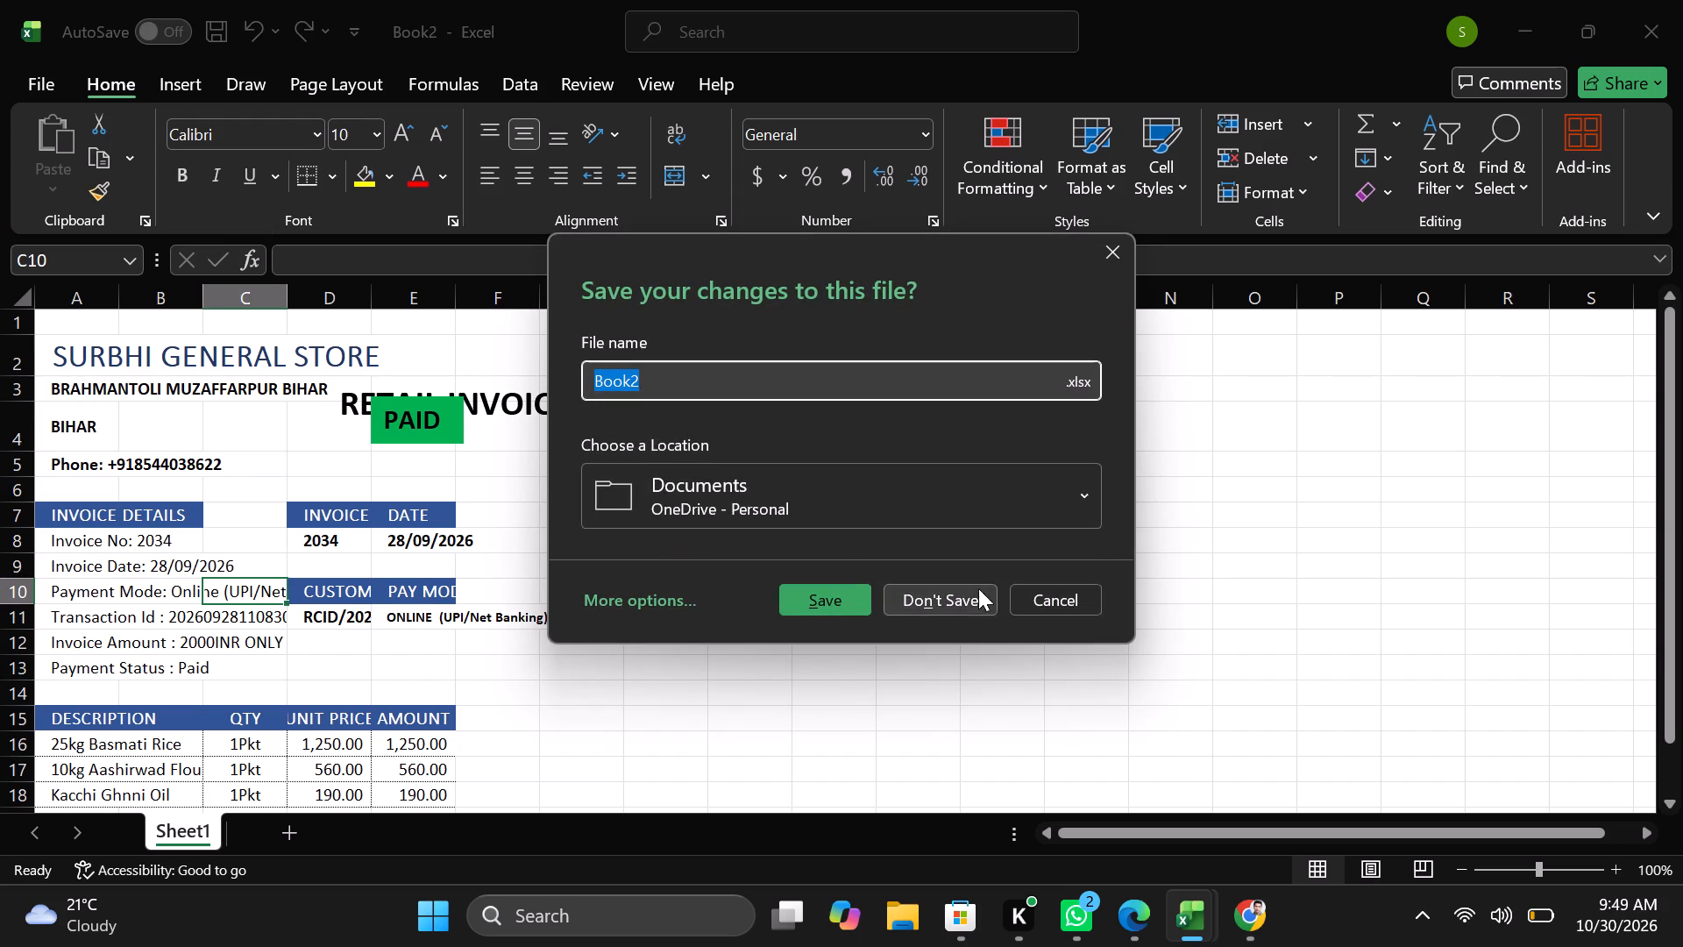
left_click(951, 604)
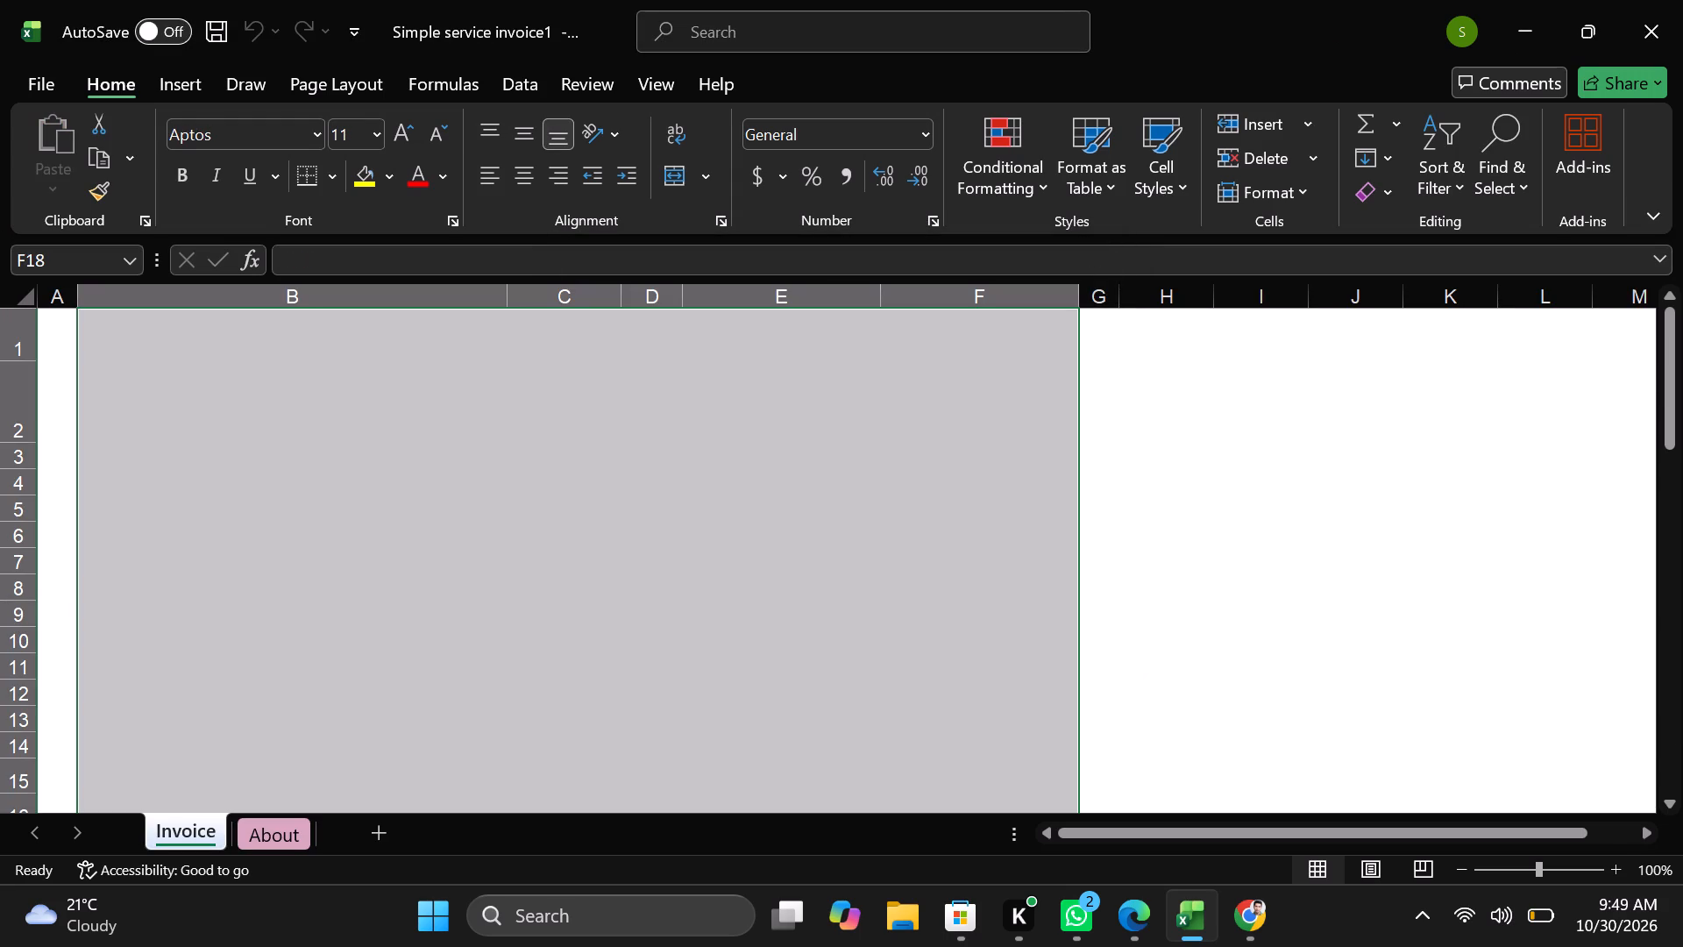
Examine the Invoice sheet of the service invoice workbook, from the header area down through the item rows.
left_click(1334, 612)
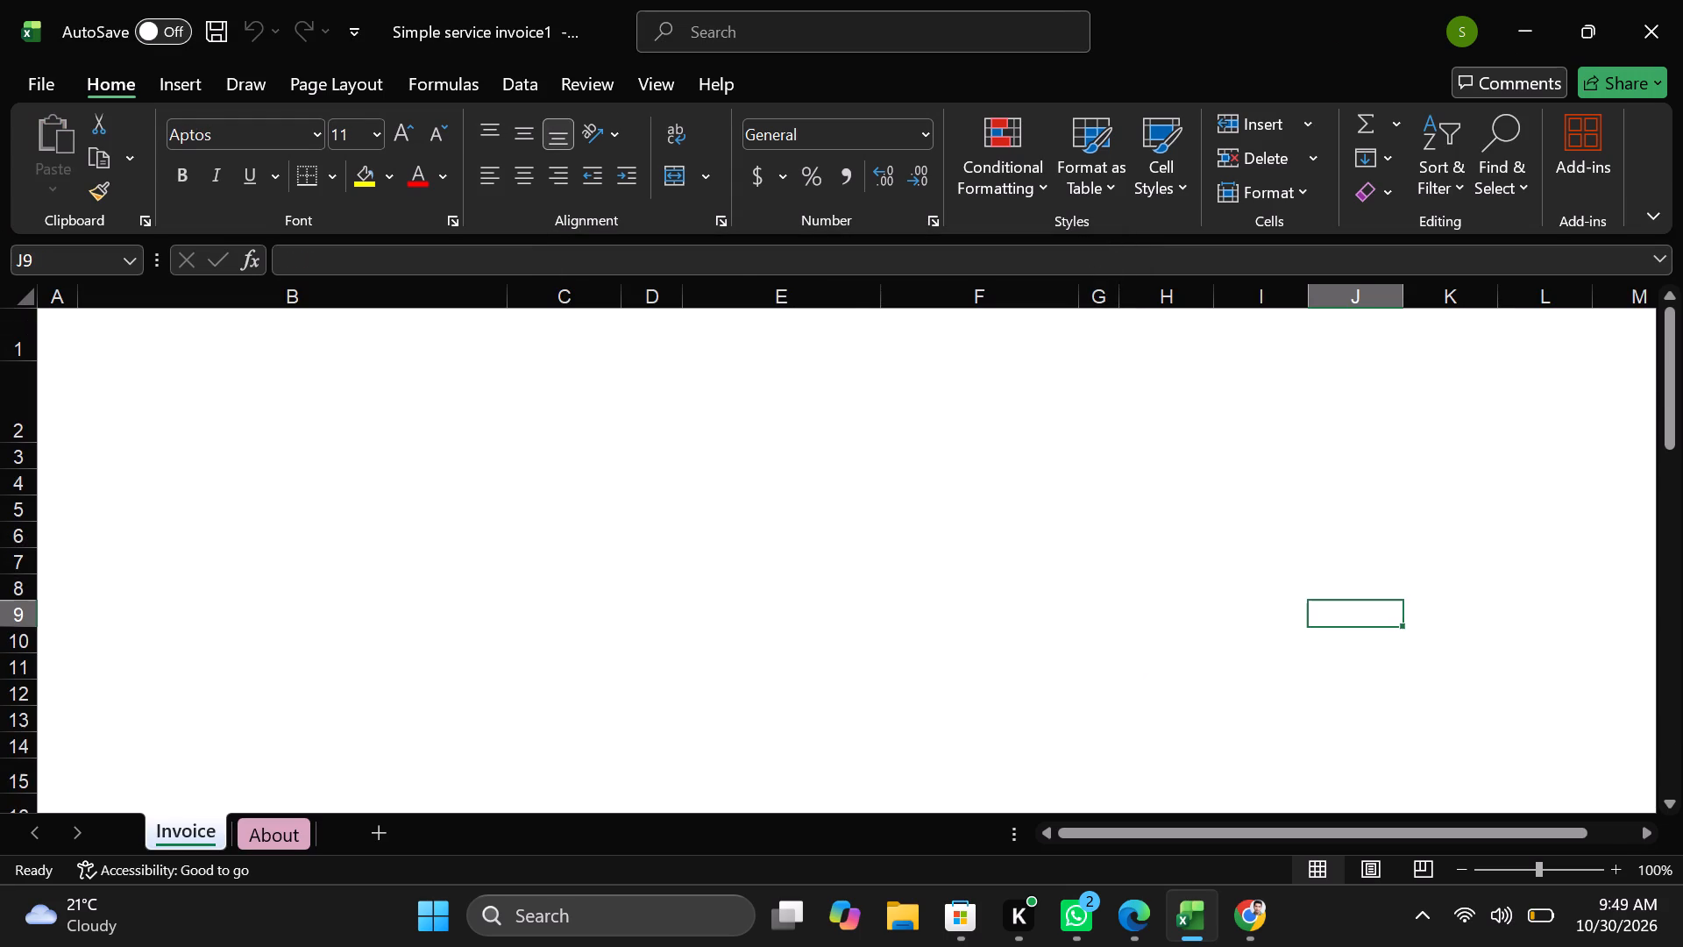
scroll(470, 481, "down", 5)
scroll(470, 481, "up", 3)
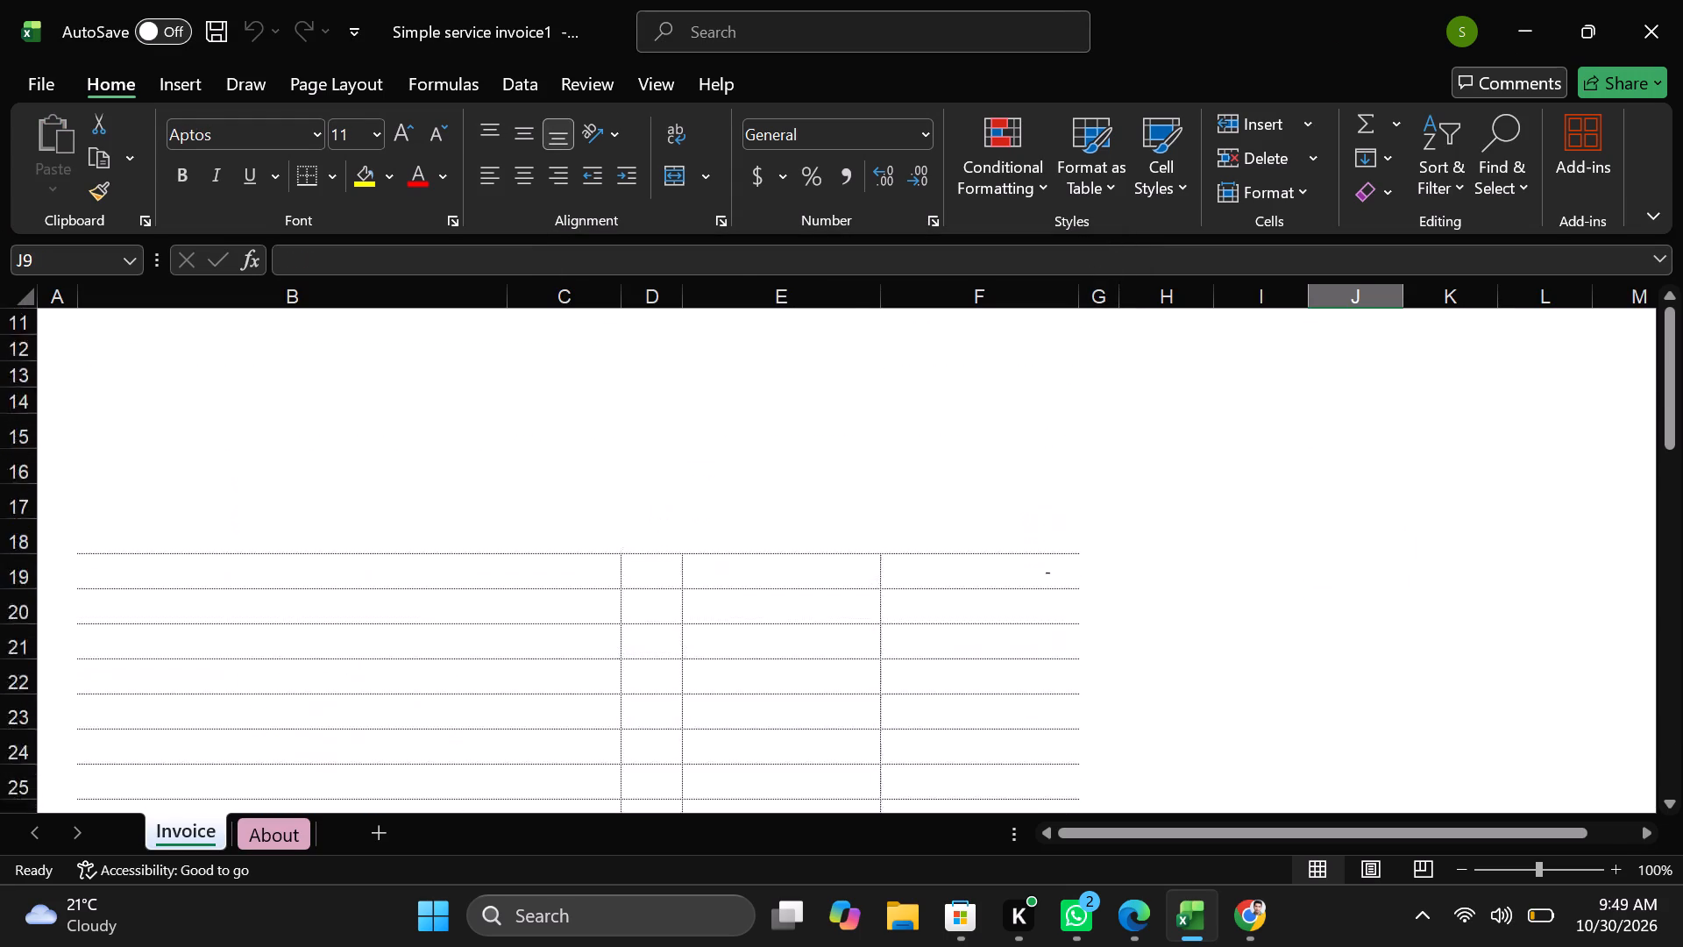
scroll(470, 481, "up", 4)
scroll(470, 481, "down", 4)
scroll(470, 481, "up", 6)
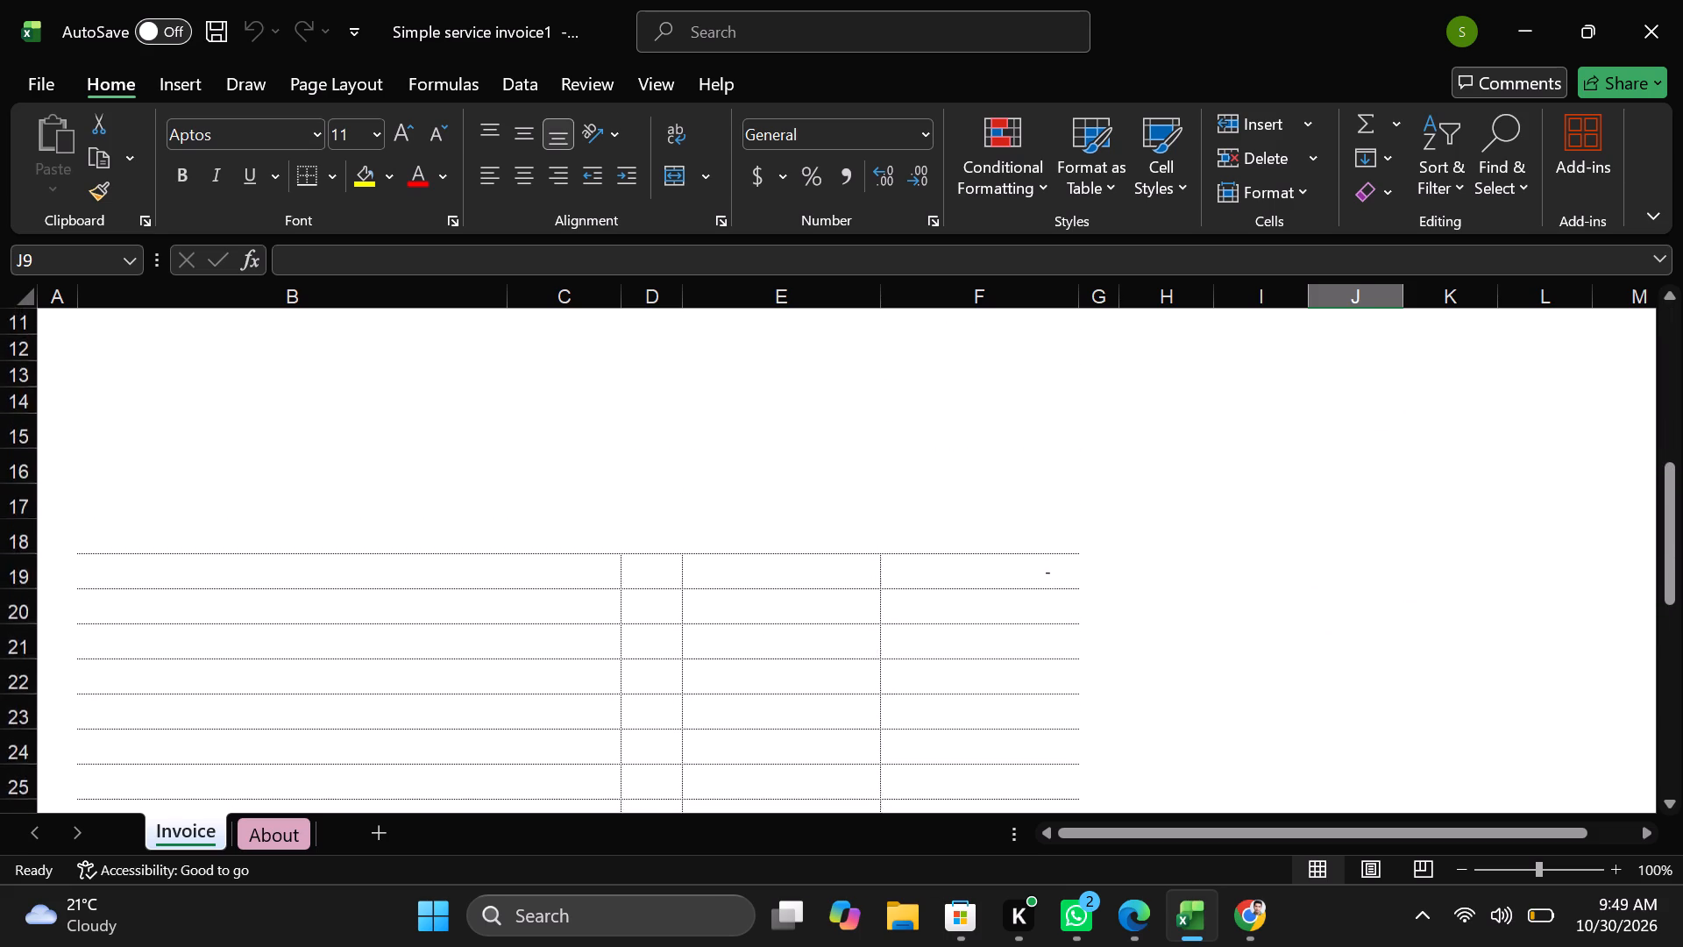
scroll(470, 481, "up", 5)
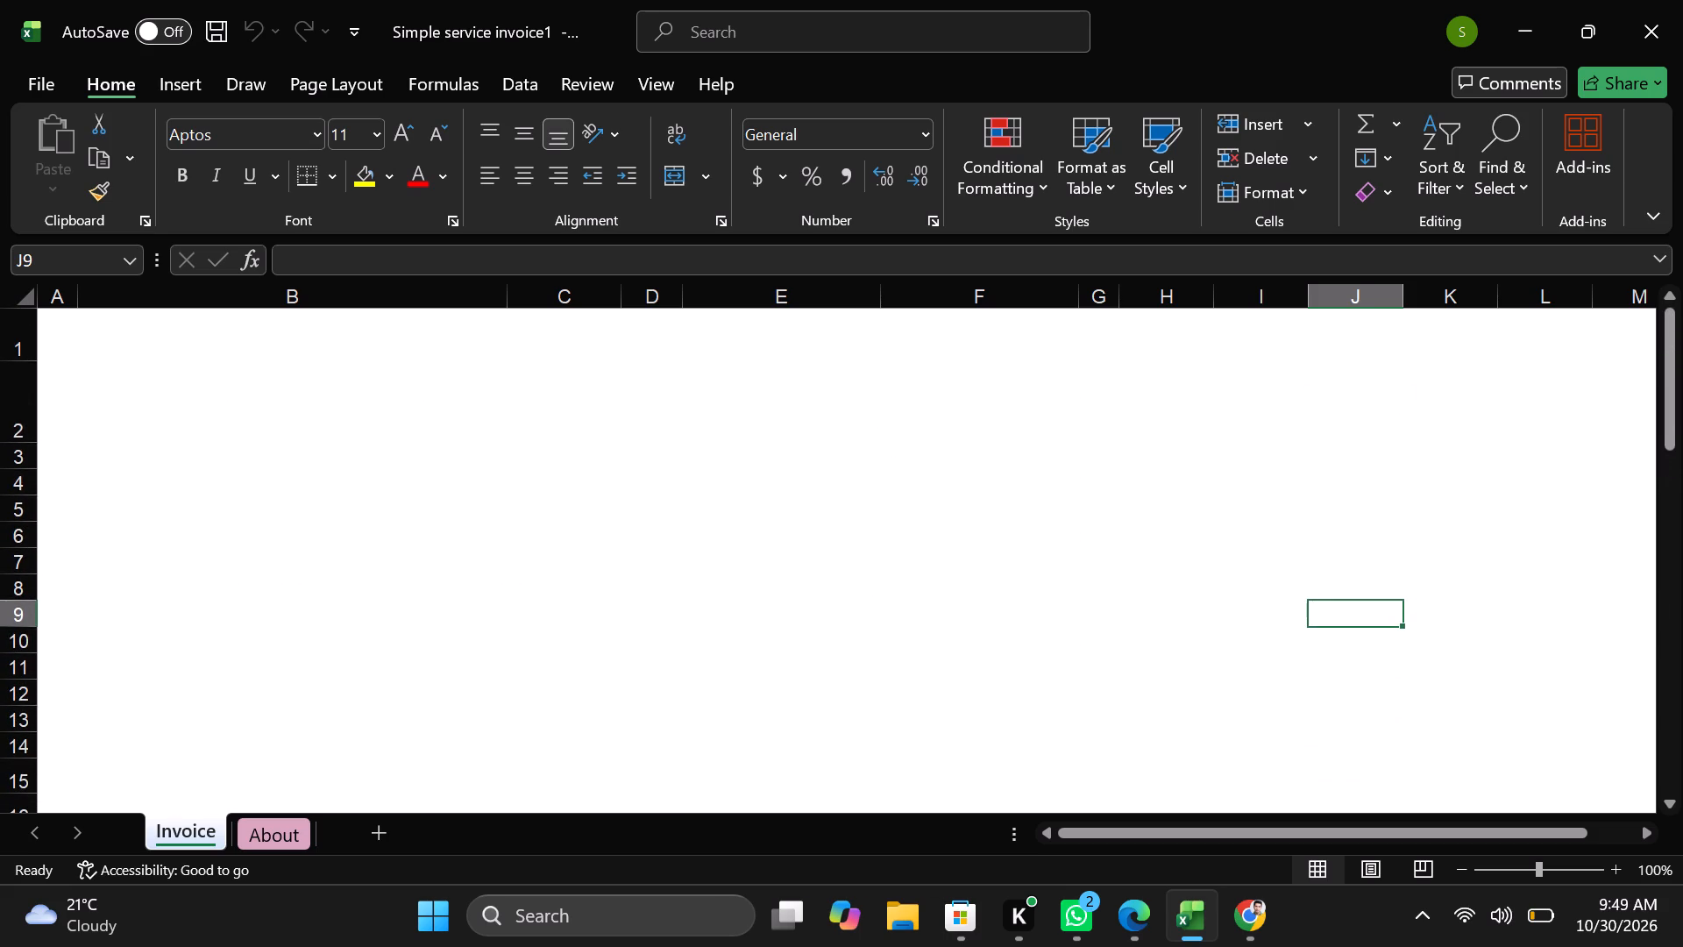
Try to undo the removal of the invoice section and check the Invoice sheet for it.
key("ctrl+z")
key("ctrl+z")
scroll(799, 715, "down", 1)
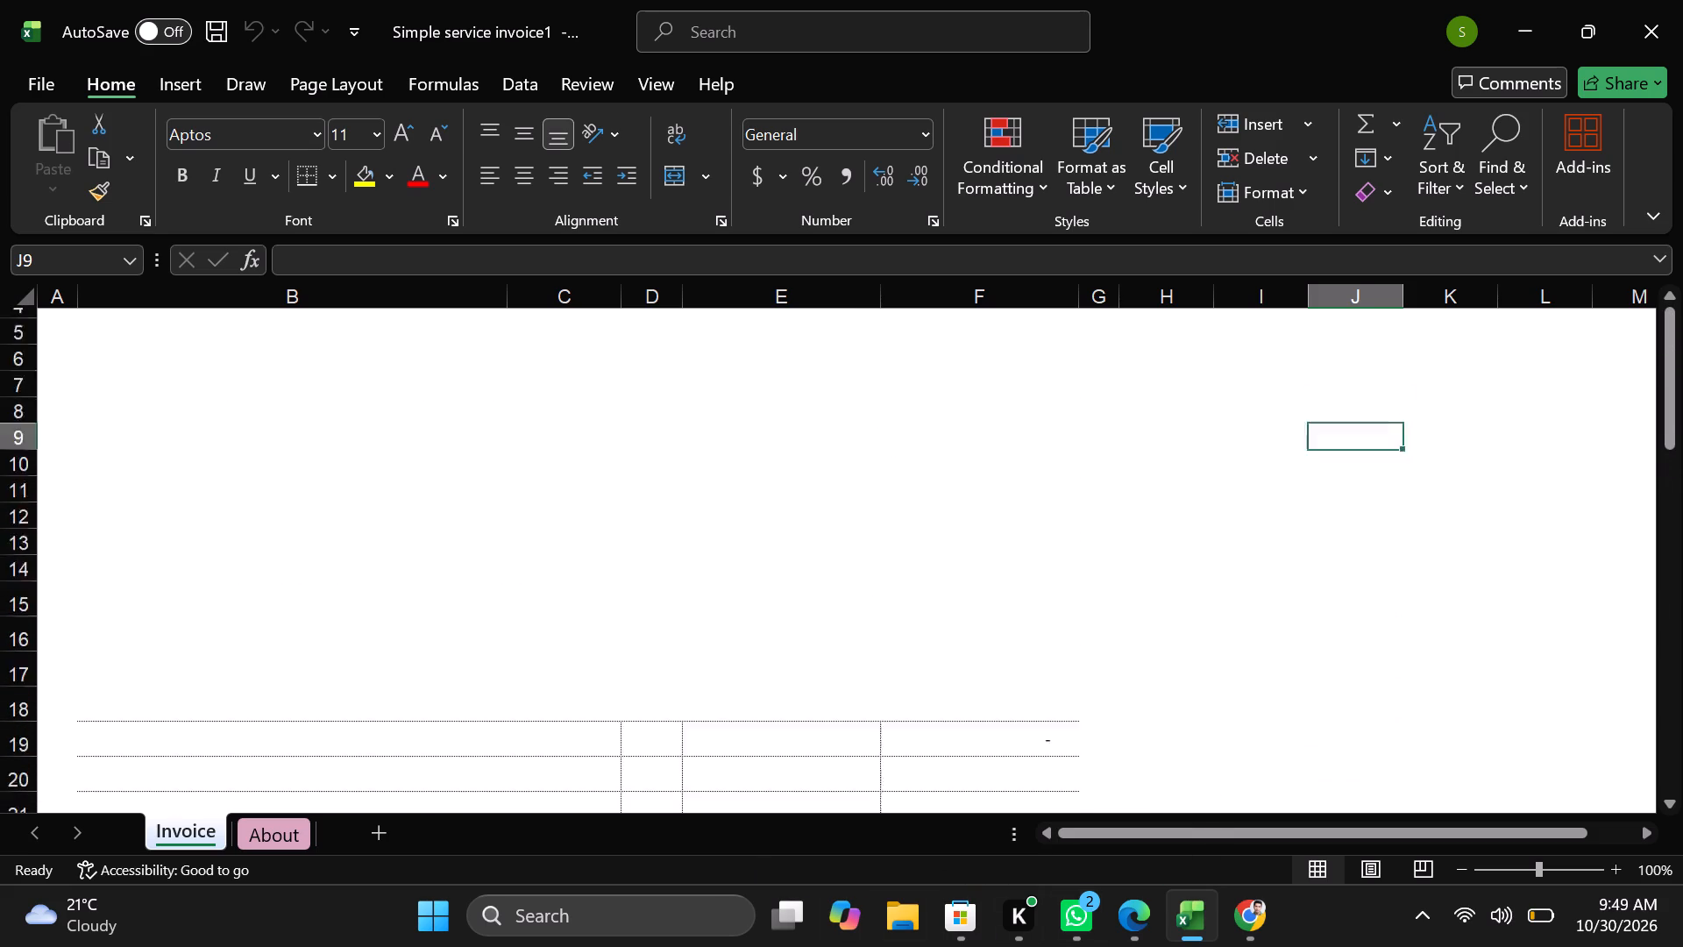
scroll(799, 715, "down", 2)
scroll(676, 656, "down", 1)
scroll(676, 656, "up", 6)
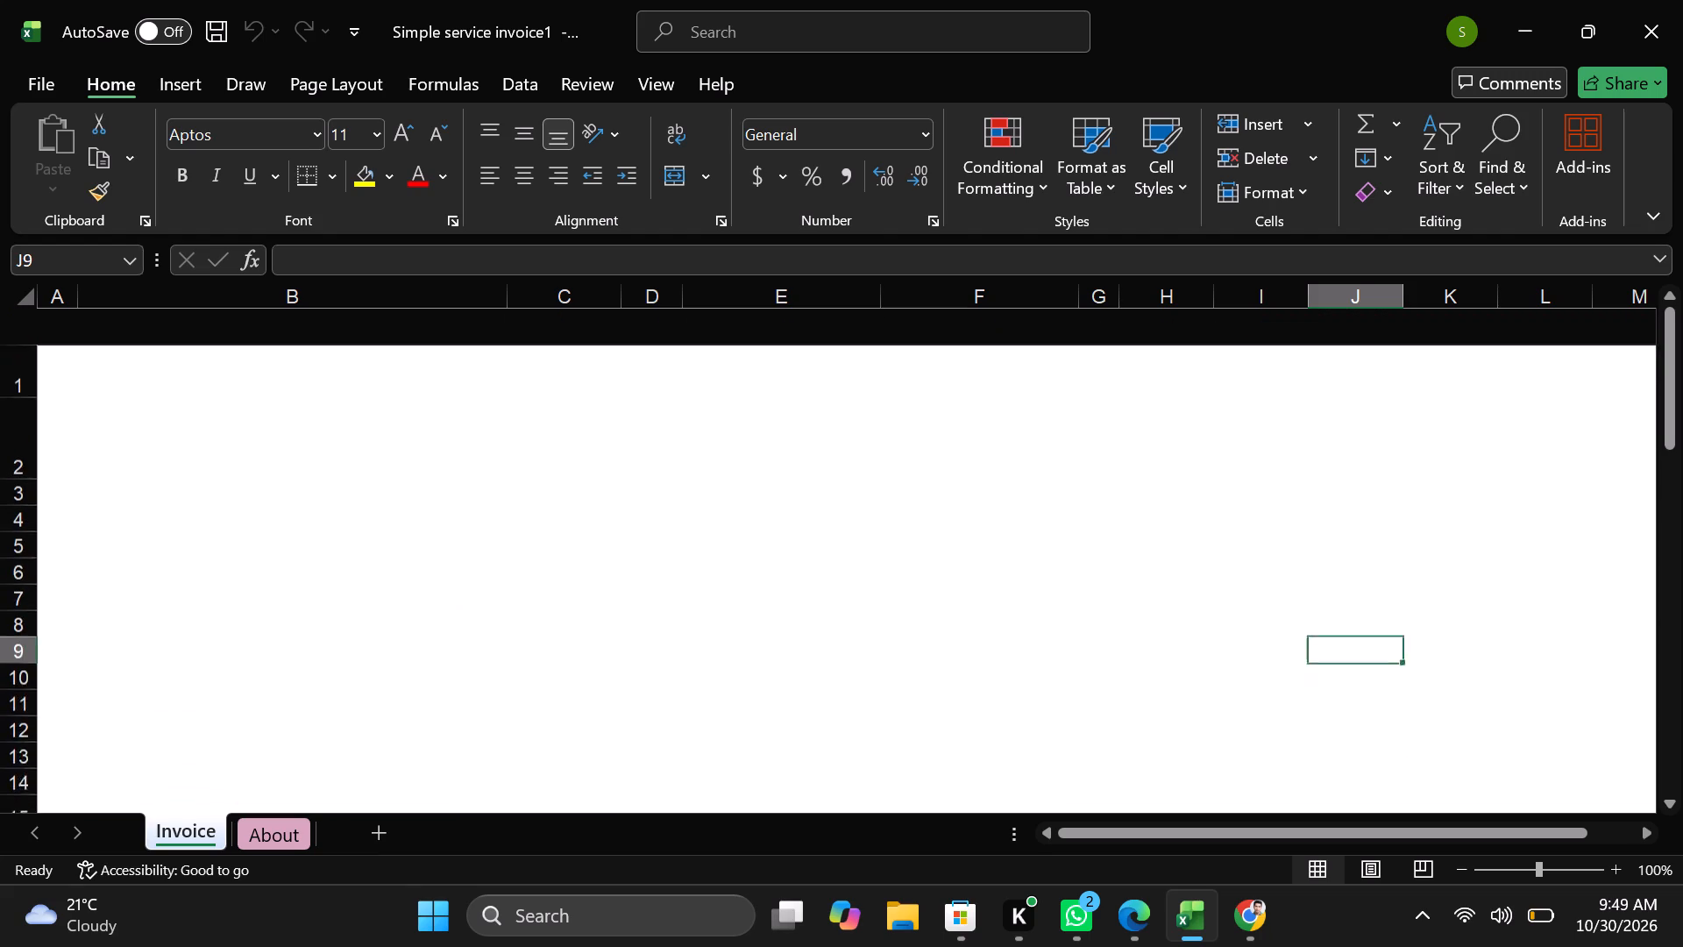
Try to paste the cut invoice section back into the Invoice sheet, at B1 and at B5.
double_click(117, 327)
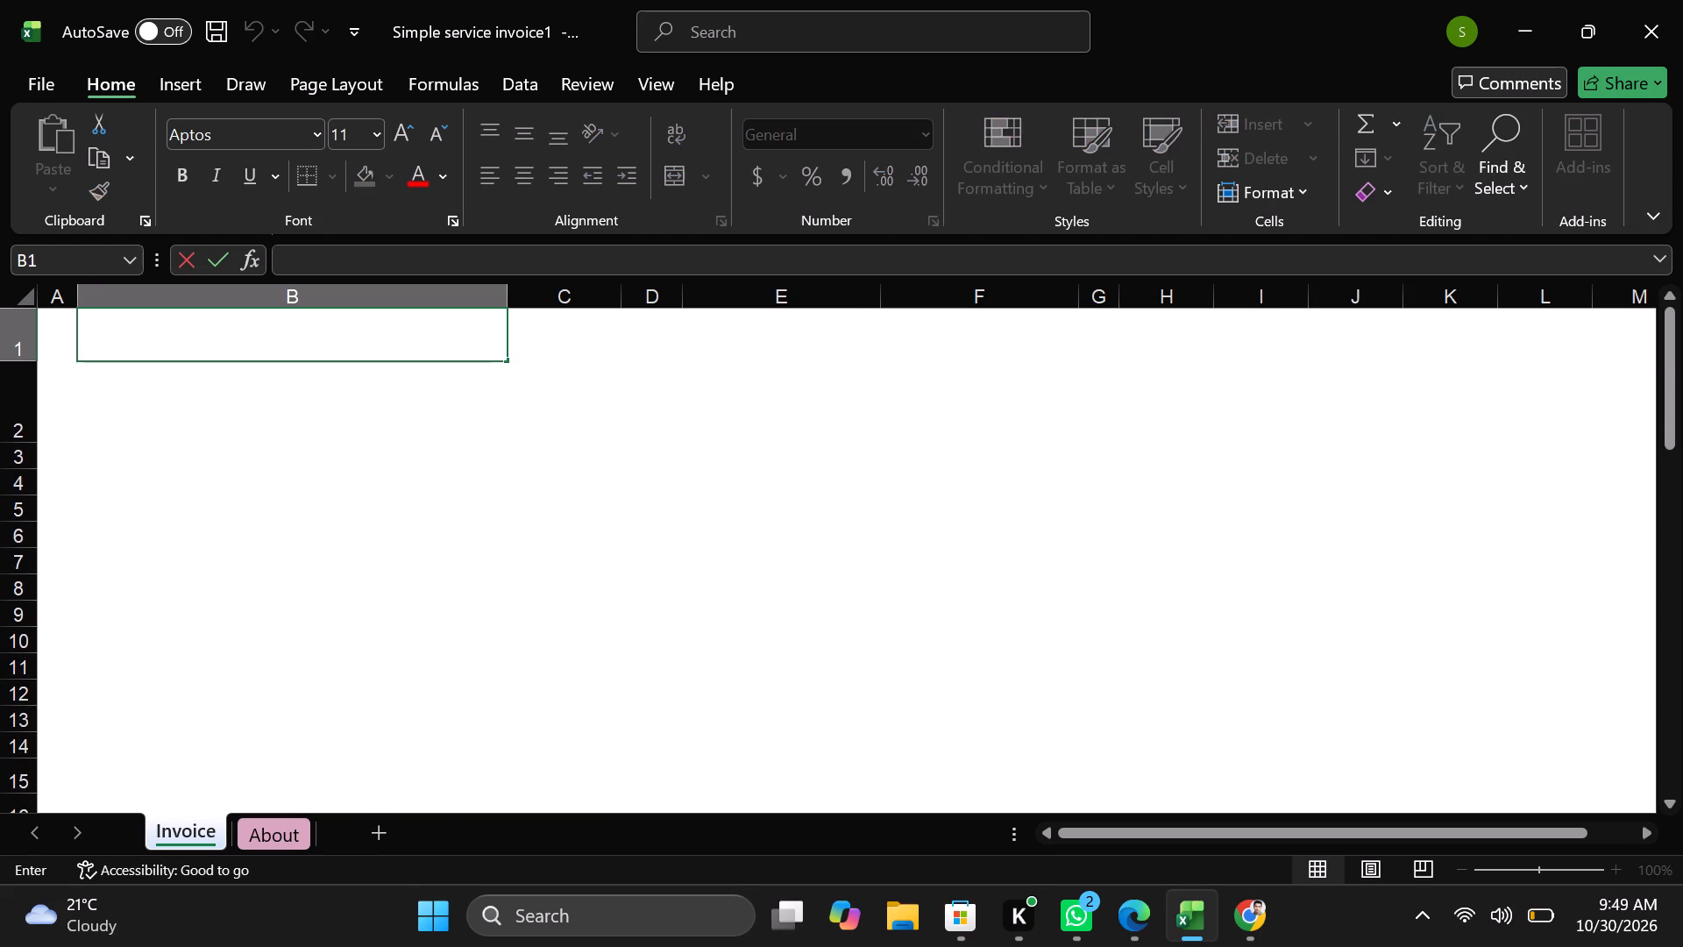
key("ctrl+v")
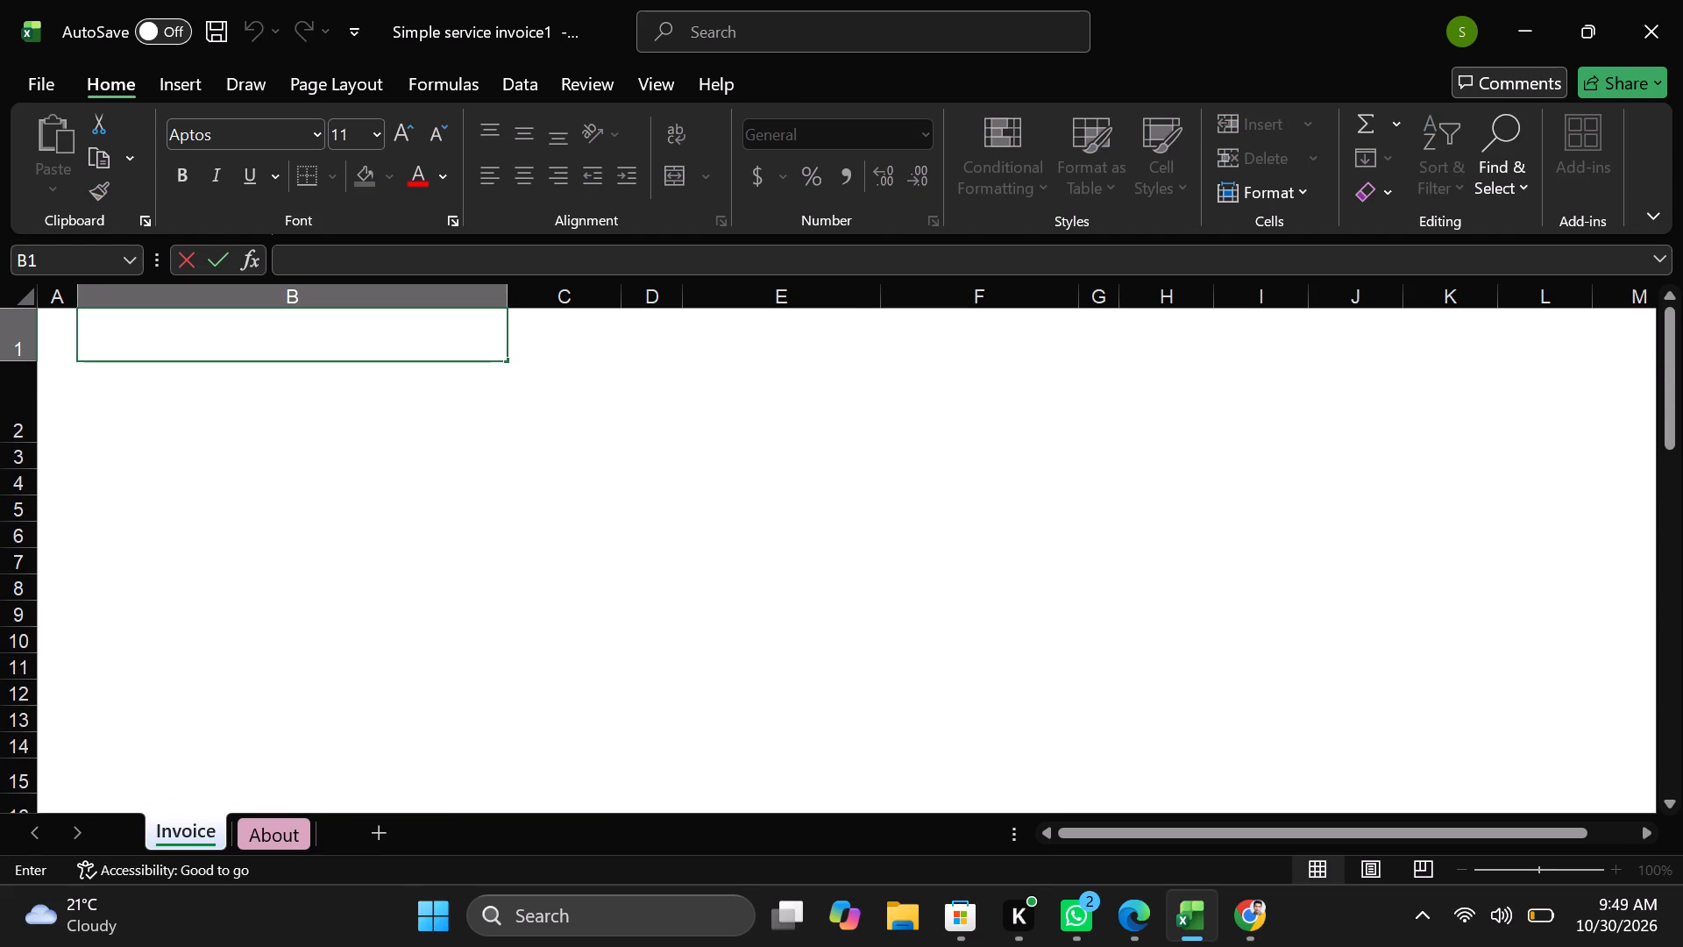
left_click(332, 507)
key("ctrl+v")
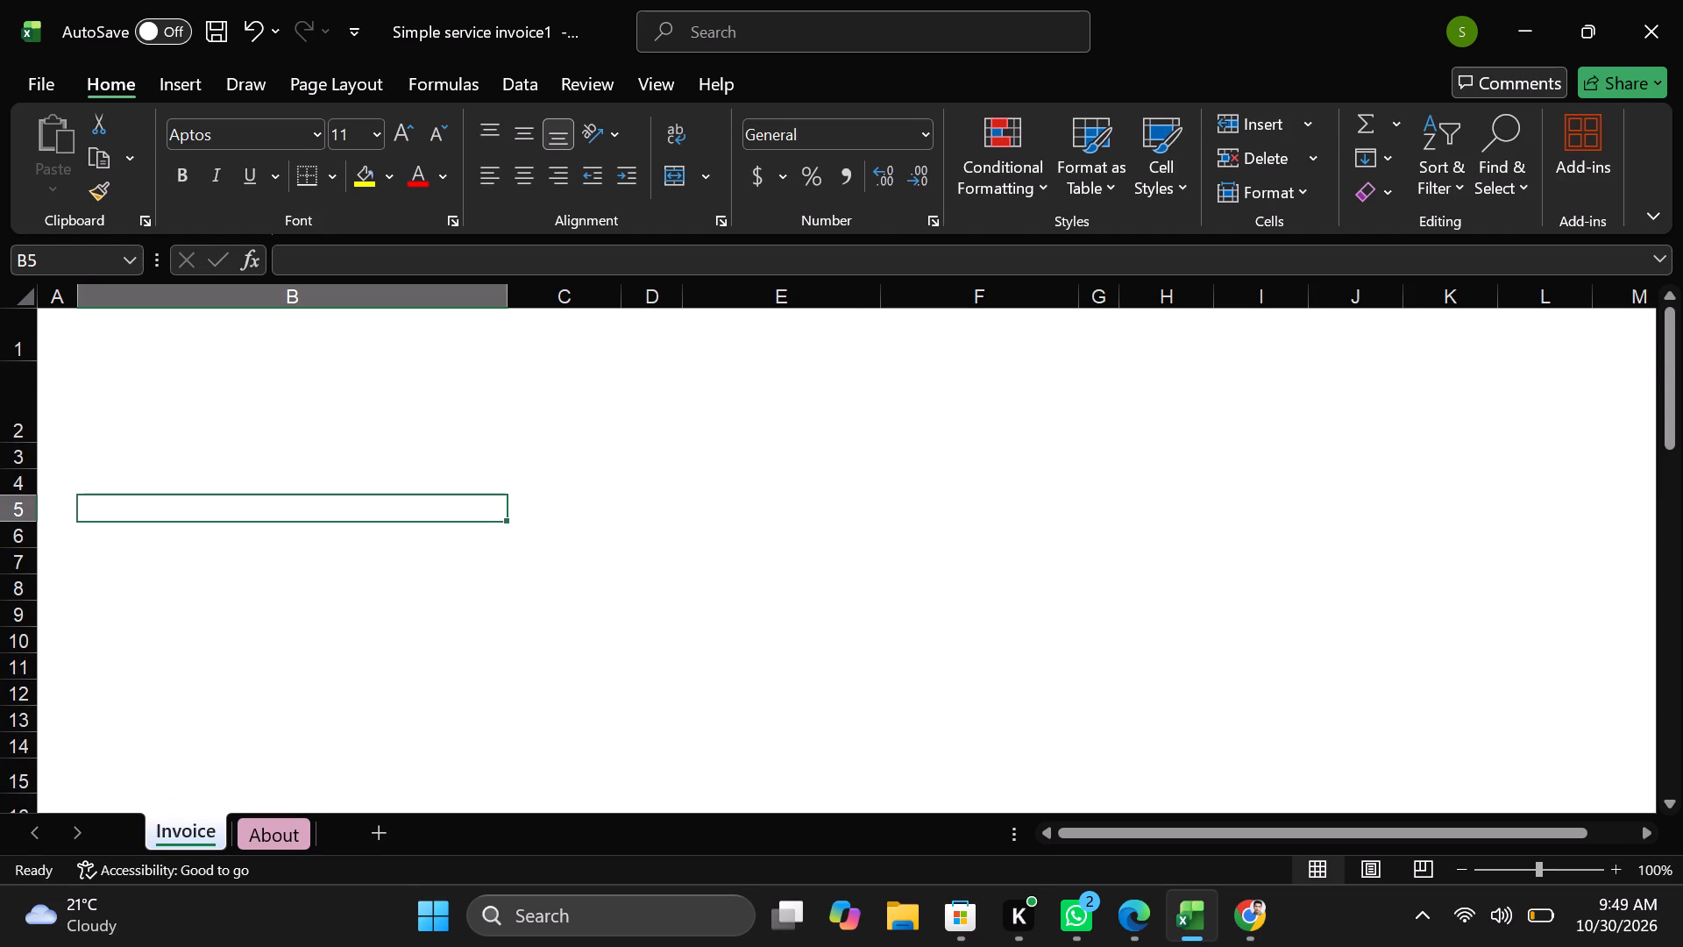
Examine the Invoice sheet from top to bottom for any remaining invoice content.
left_click(854, 623)
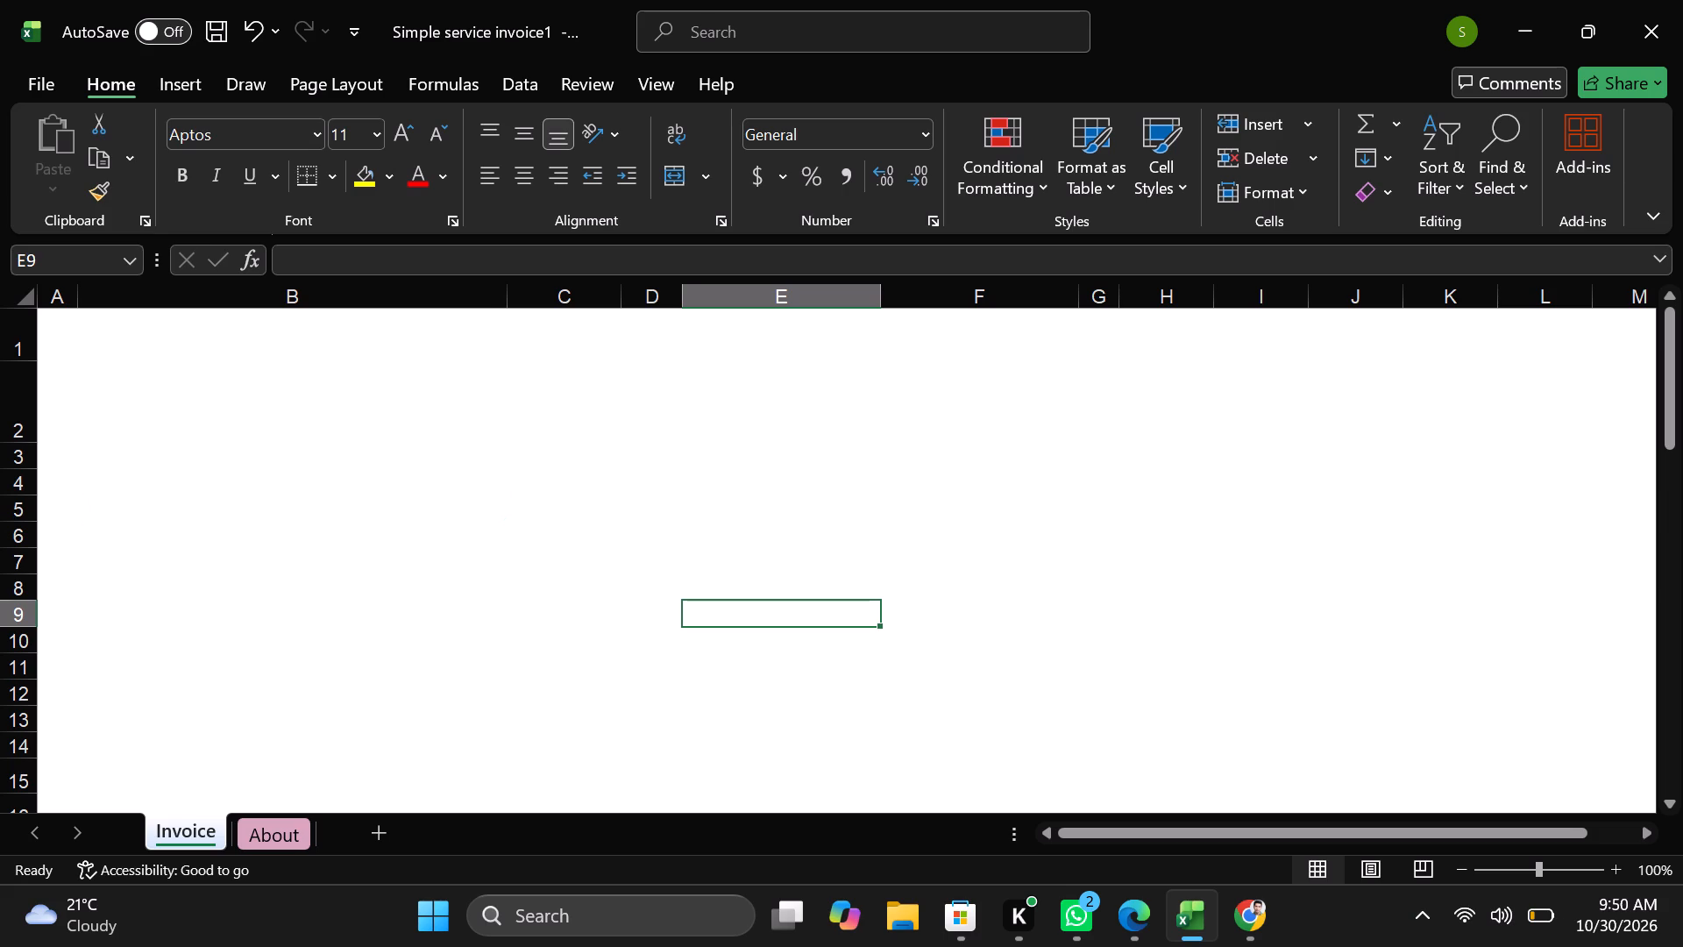
scroll(854, 623, "down", 5)
scroll(854, 623, "up", 3)
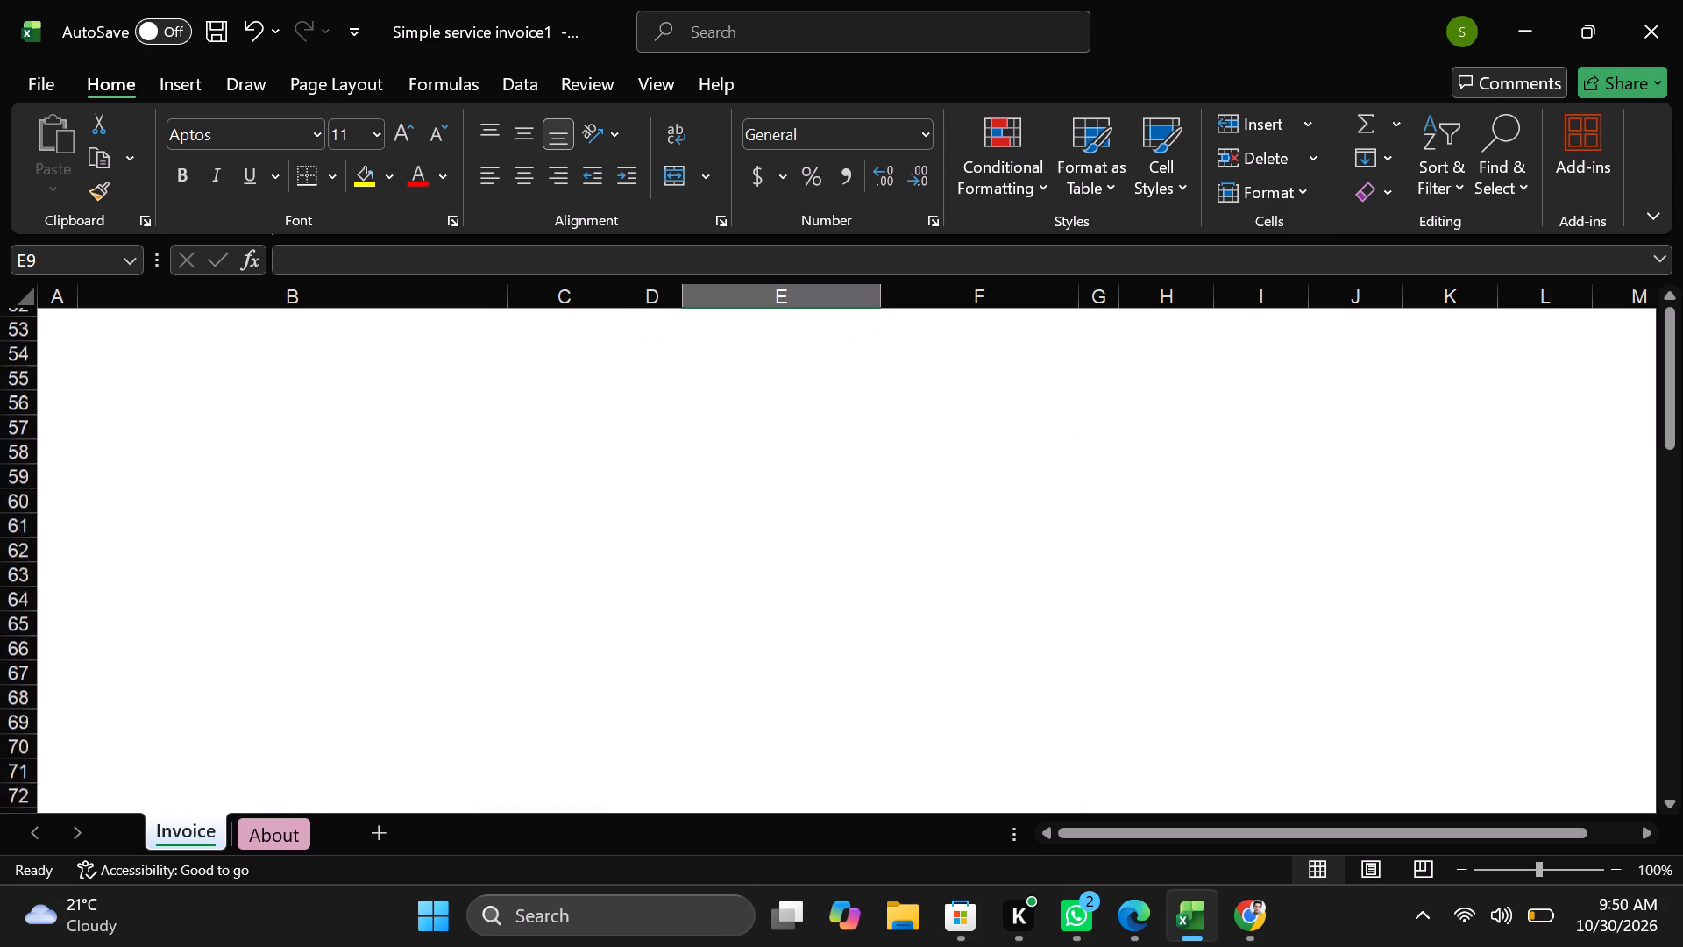
scroll(854, 623, "up", 3)
scroll(854, 623, "down", 5)
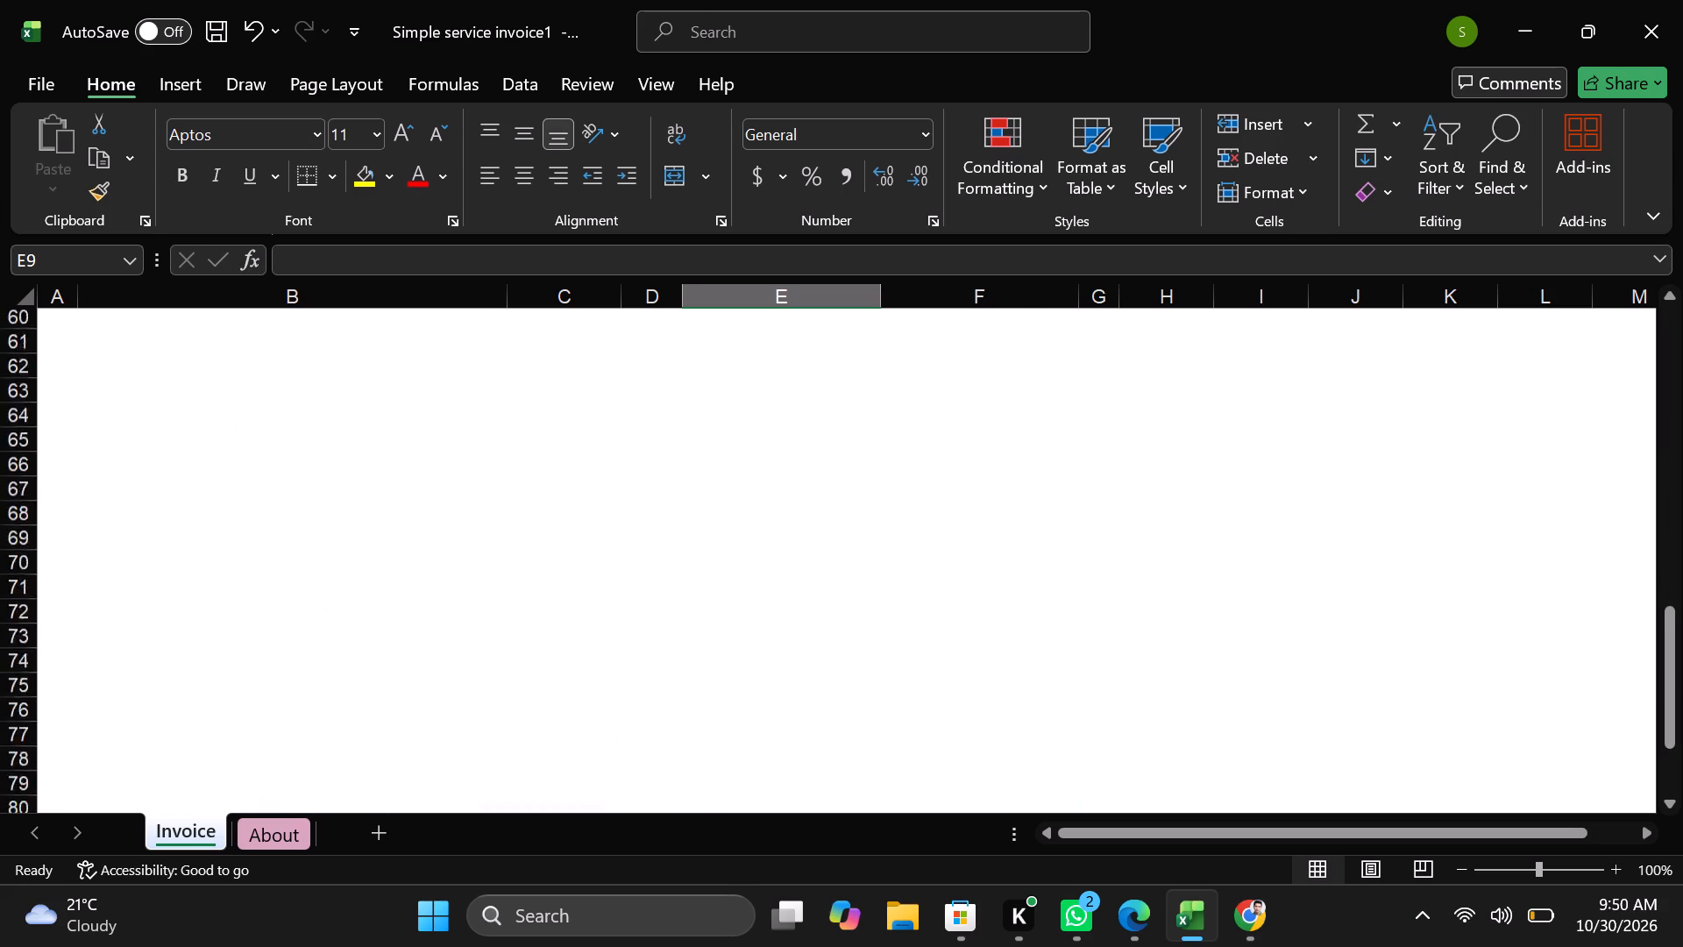
scroll(854, 623, "down", 9)
scroll(854, 623, "up", 12)
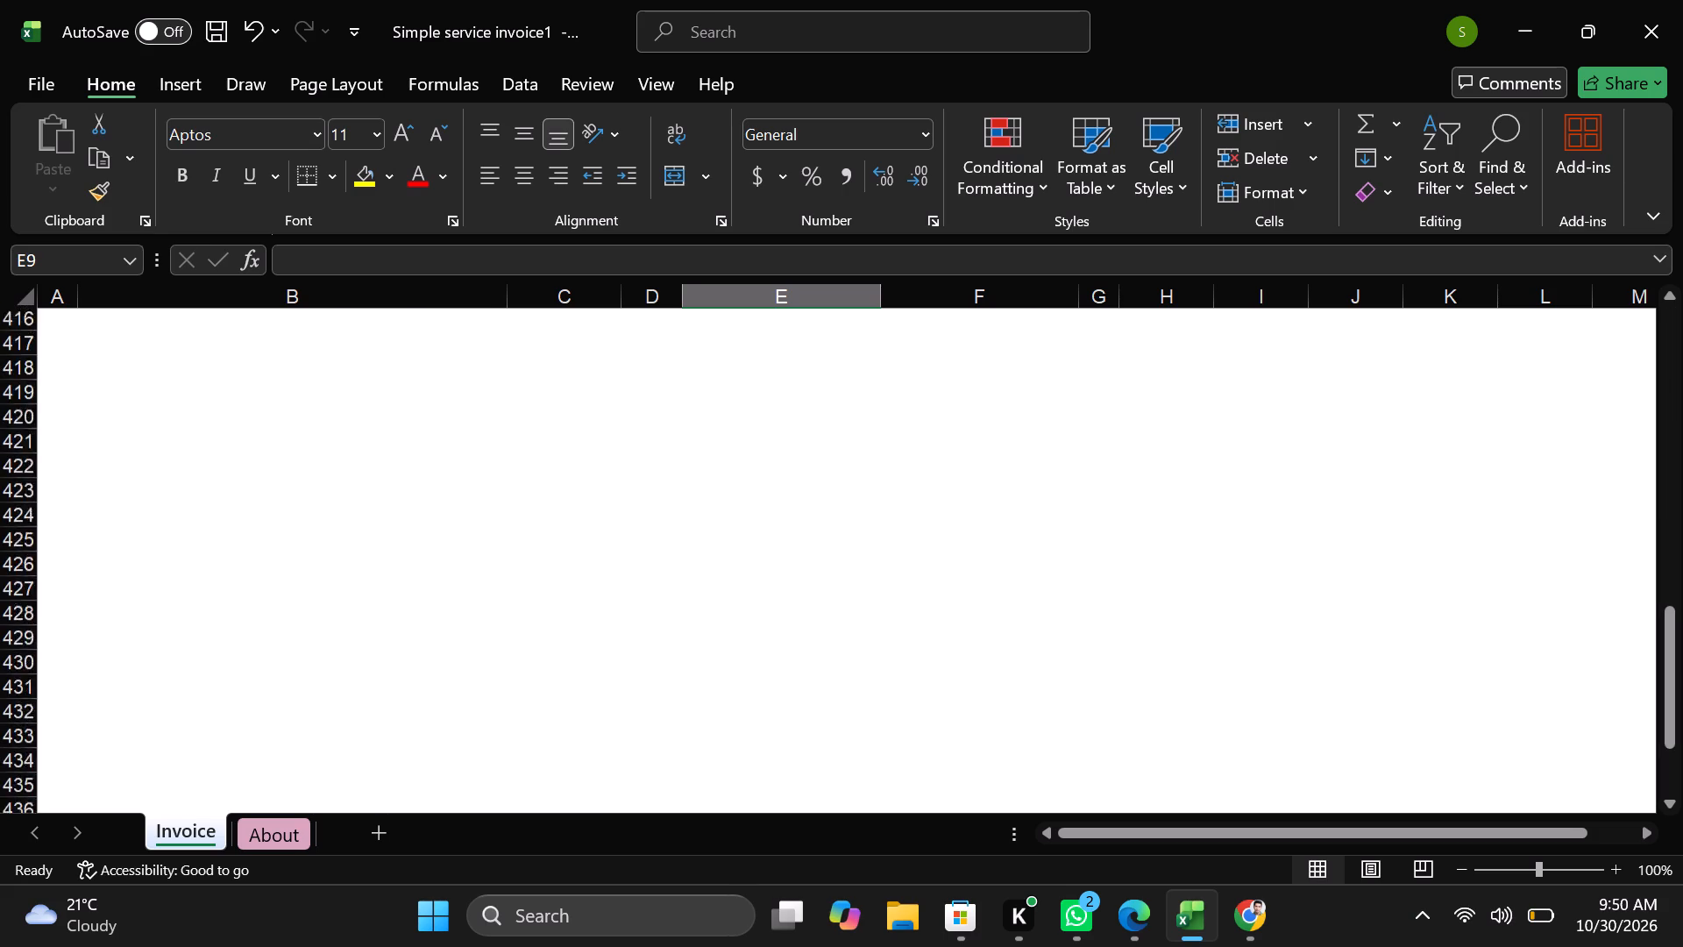
scroll(854, 623, "up", 10)
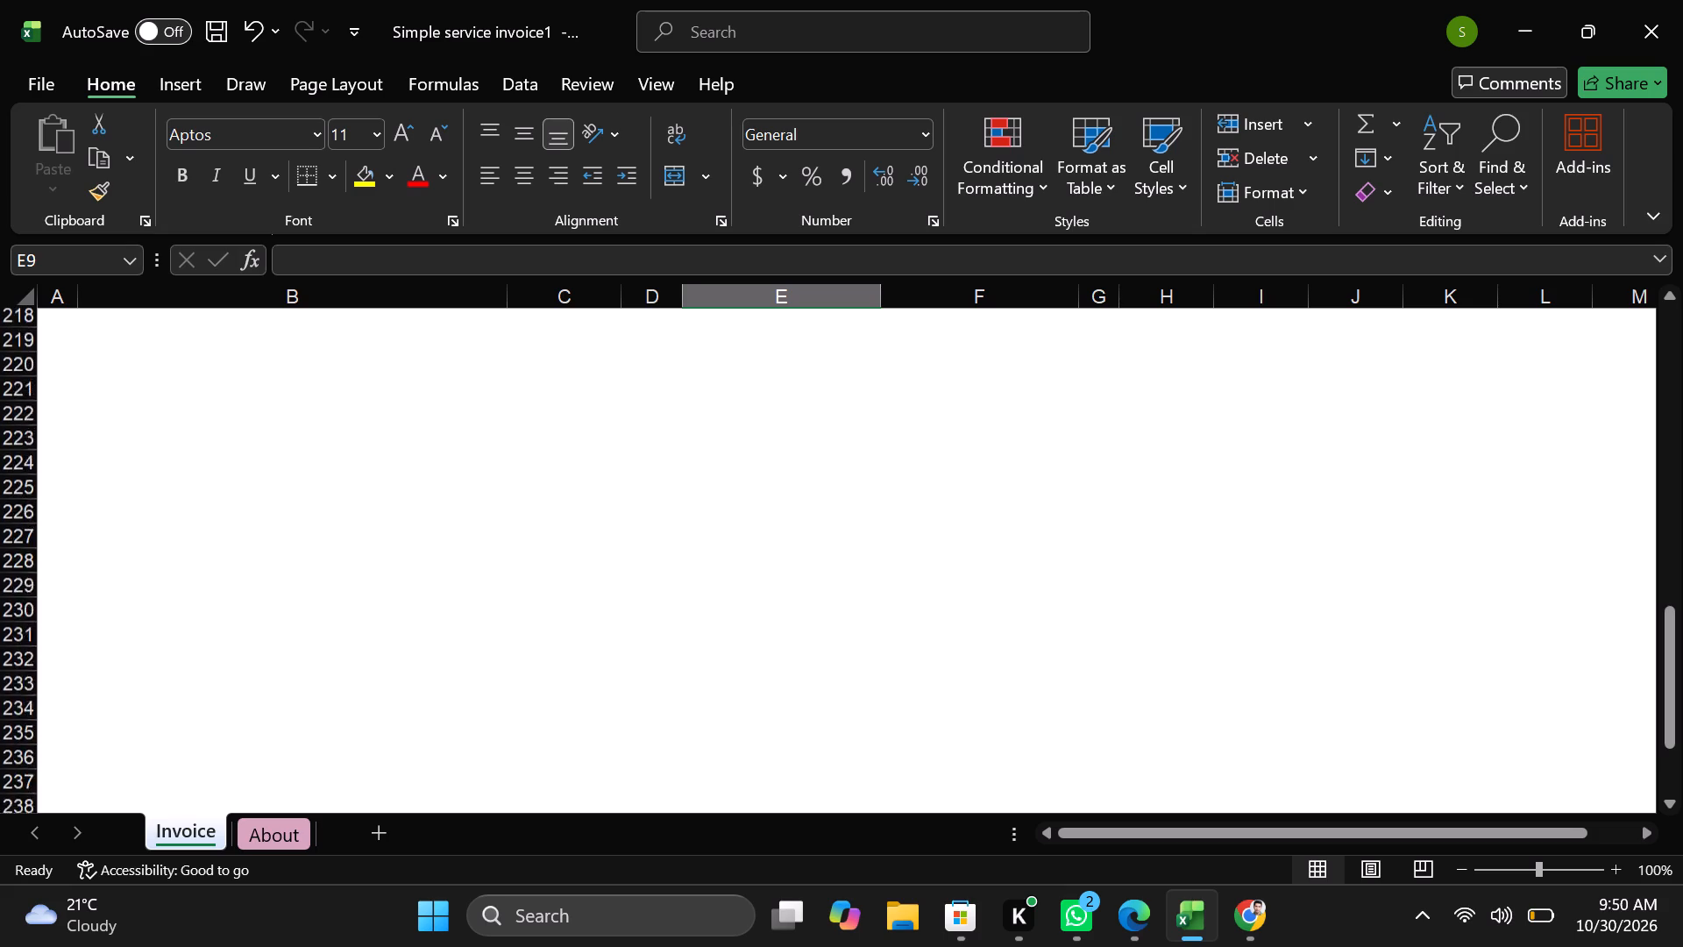
scroll(854, 623, "up", 16)
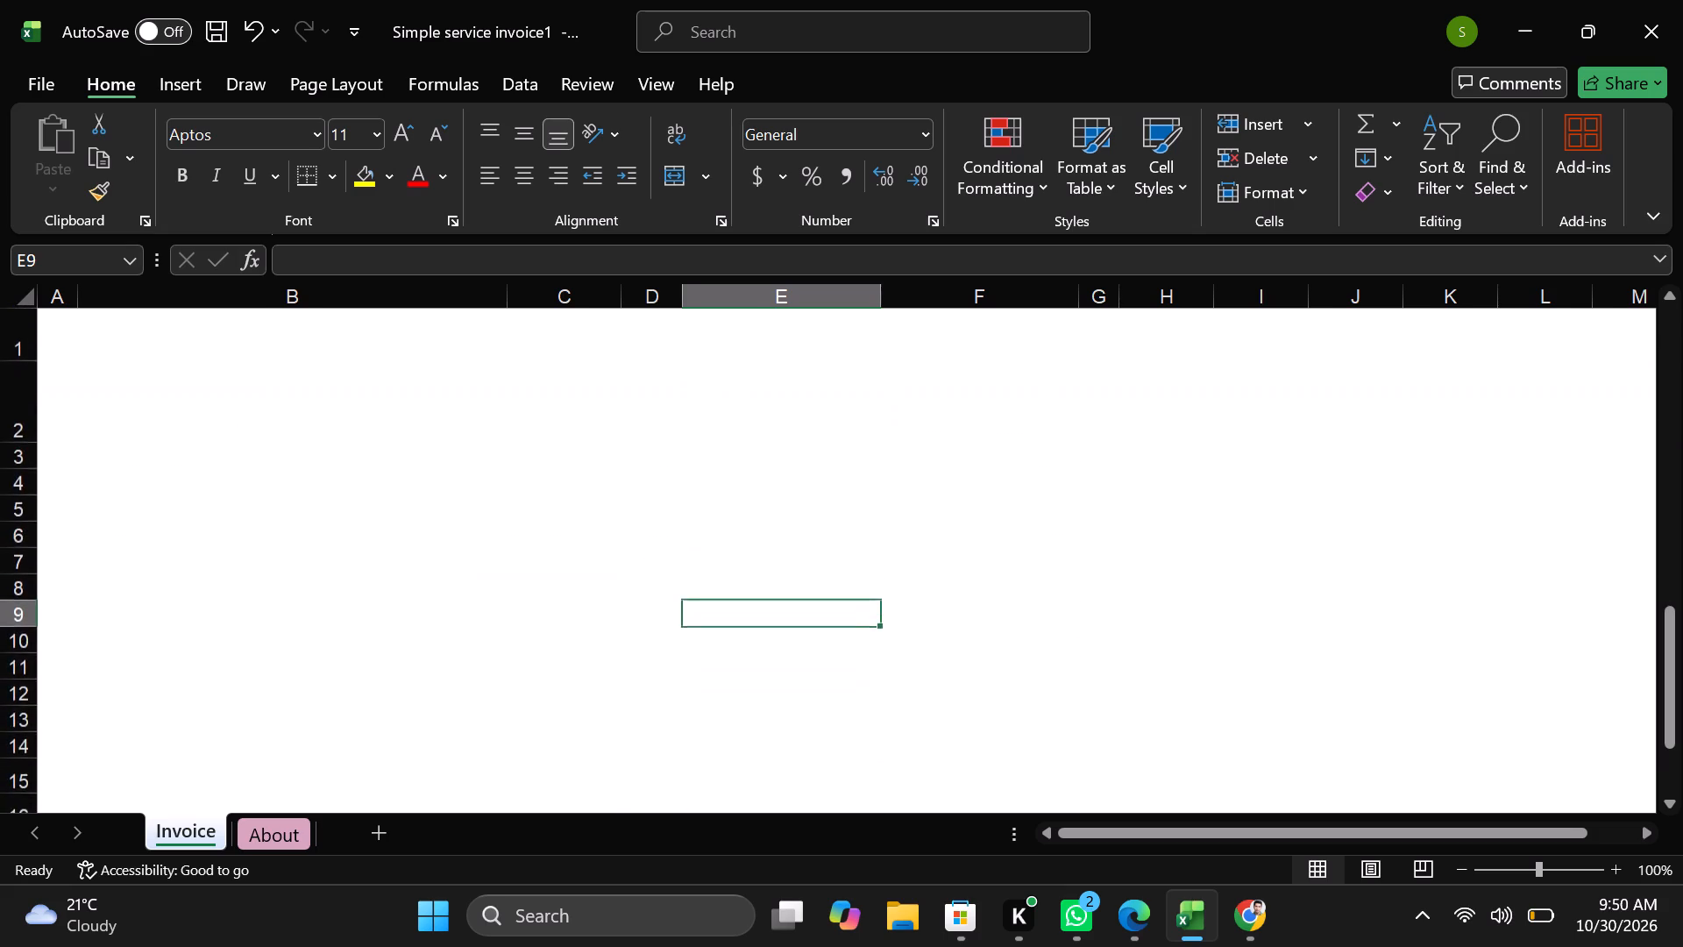
Clear the contents of the leftover invoice block in columns B to I, down to row 38.
scroll(854, 623, "down", 6)
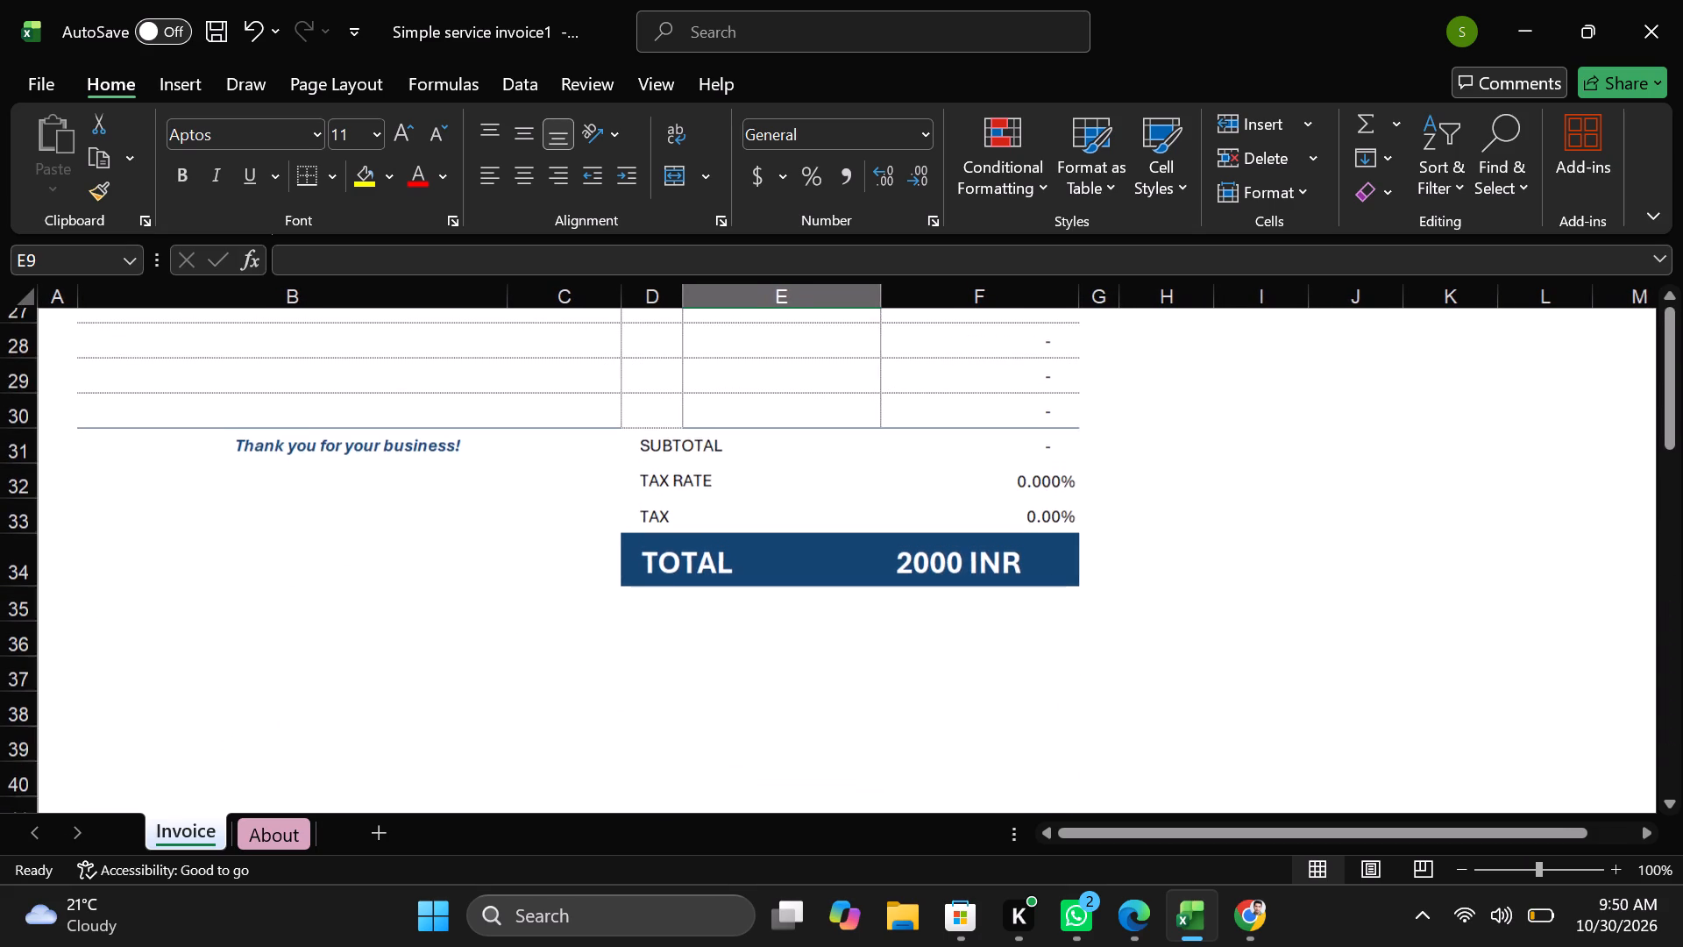
left_click_drag(1291, 691, 330, 119)
key("Delete")
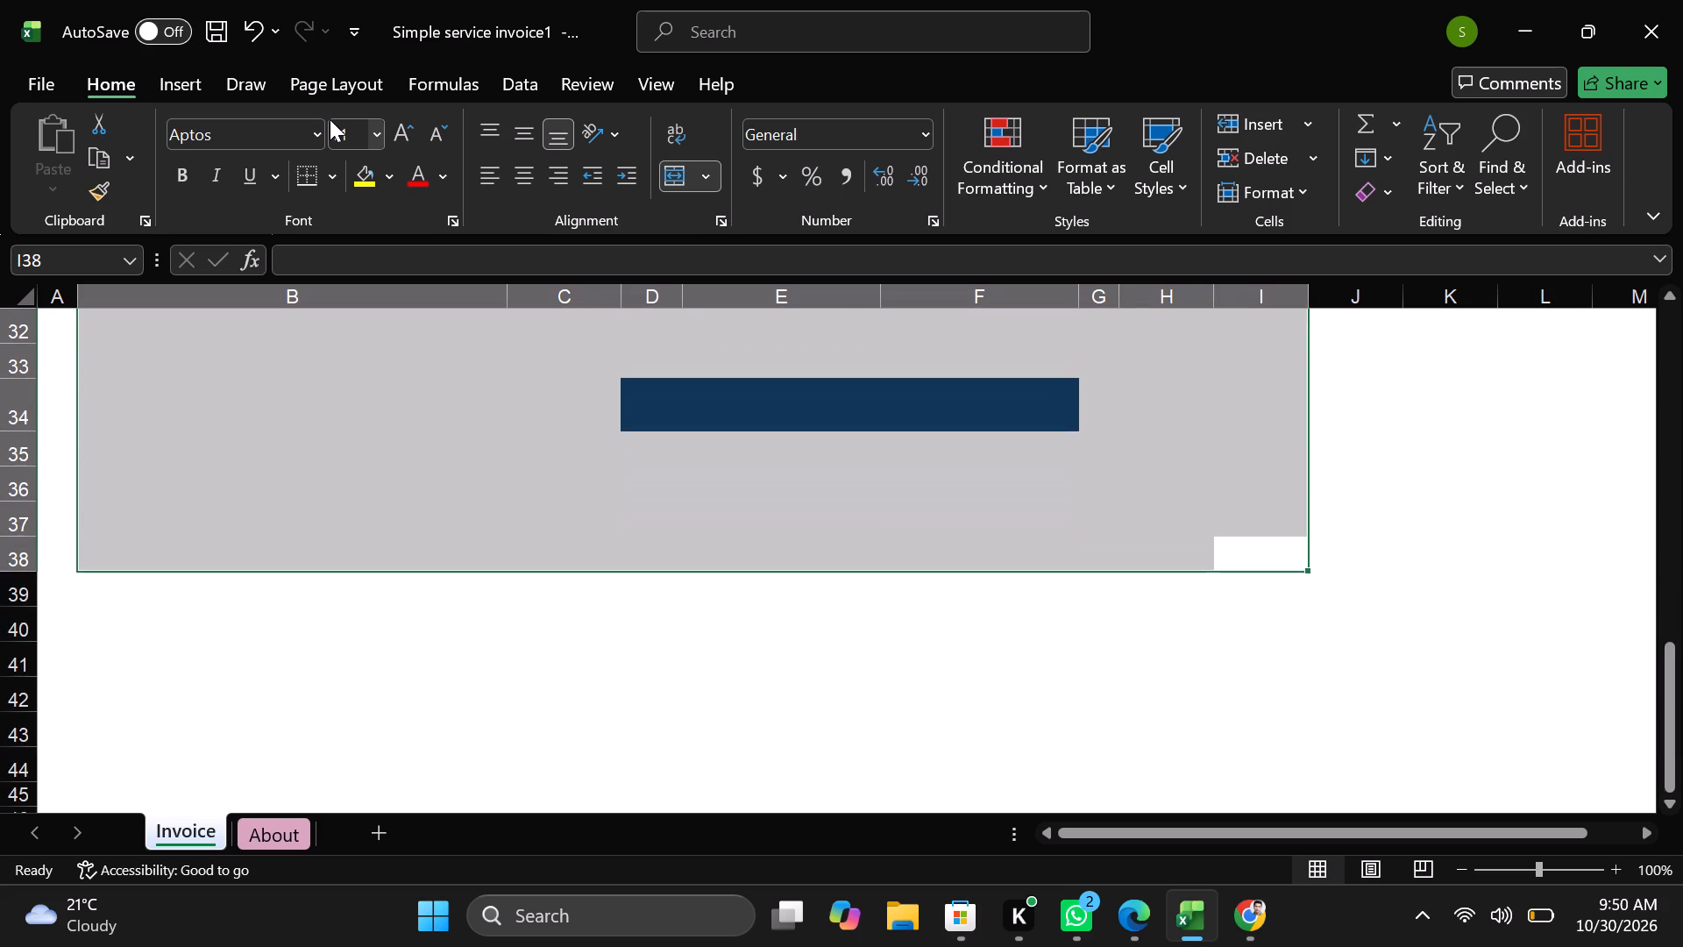
Delete the entire columns B to I covered by the cleared invoice block.
right_click(307, 404)
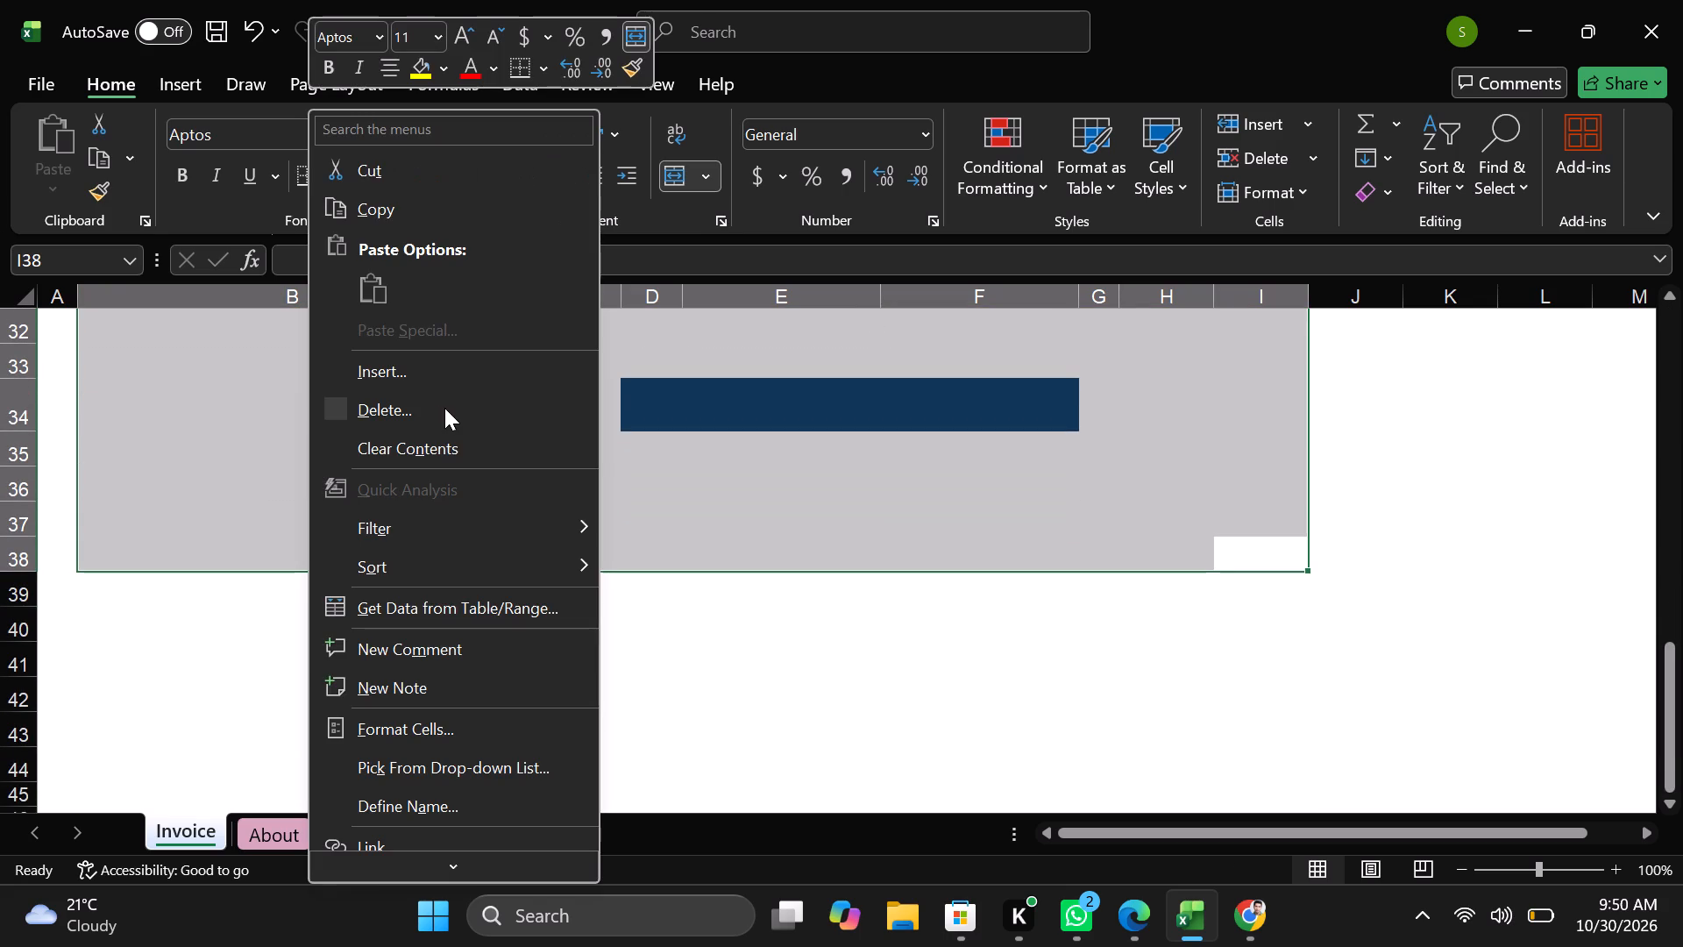
left_click(444, 408)
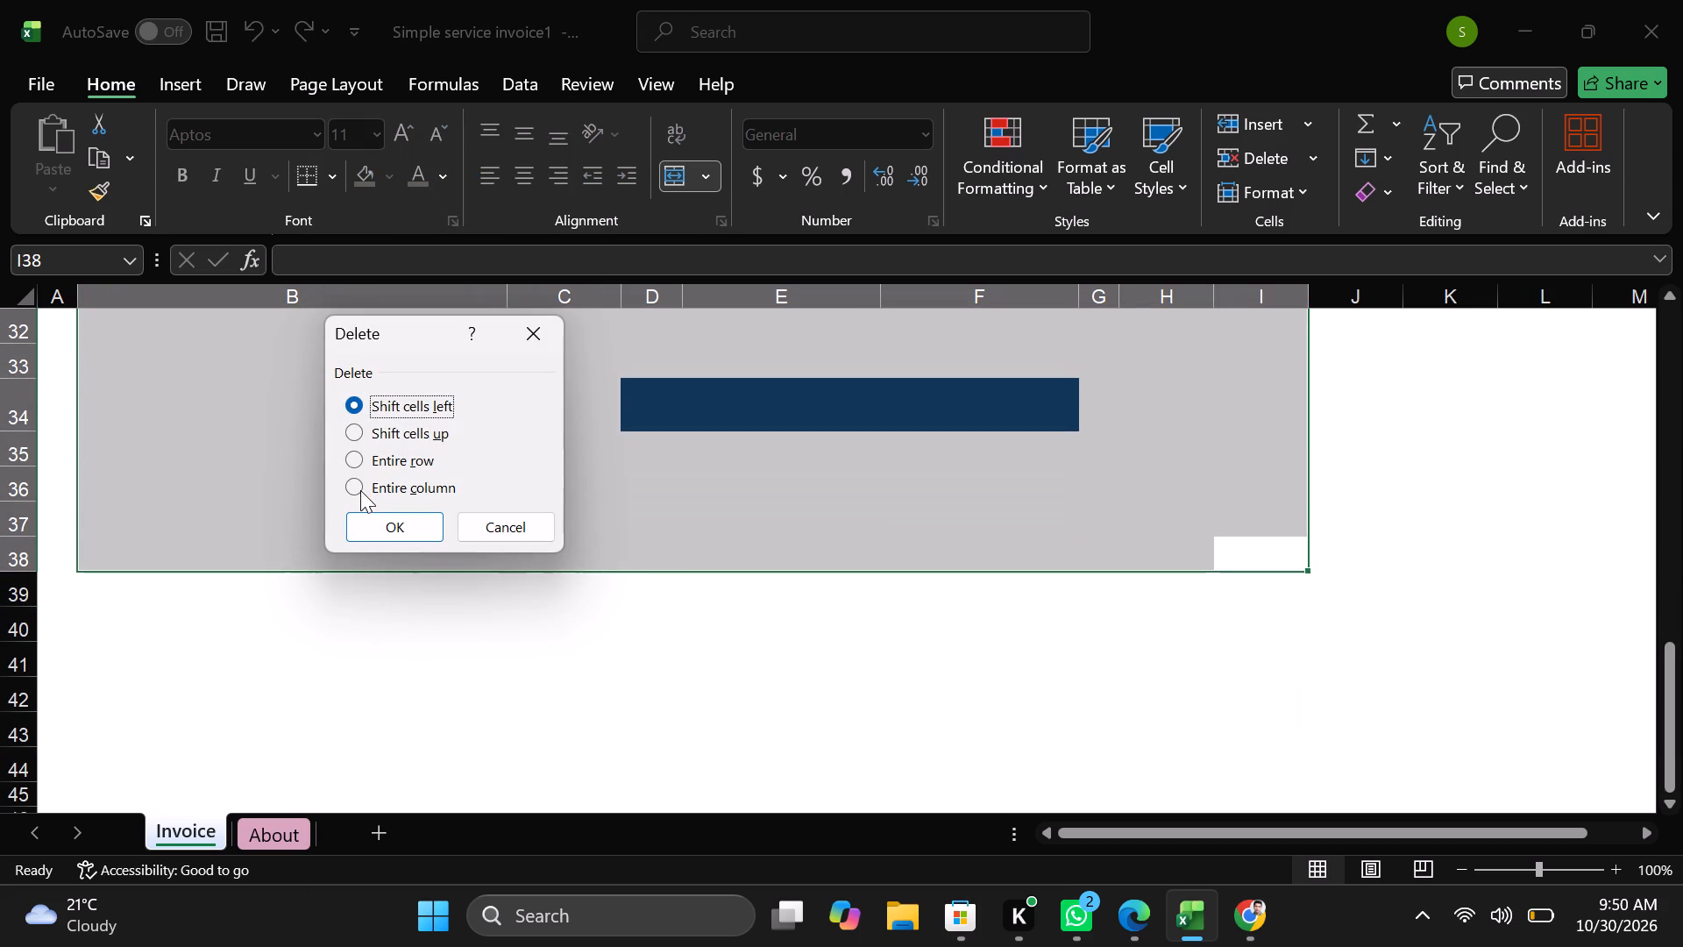
left_click(360, 490)
left_click(391, 535)
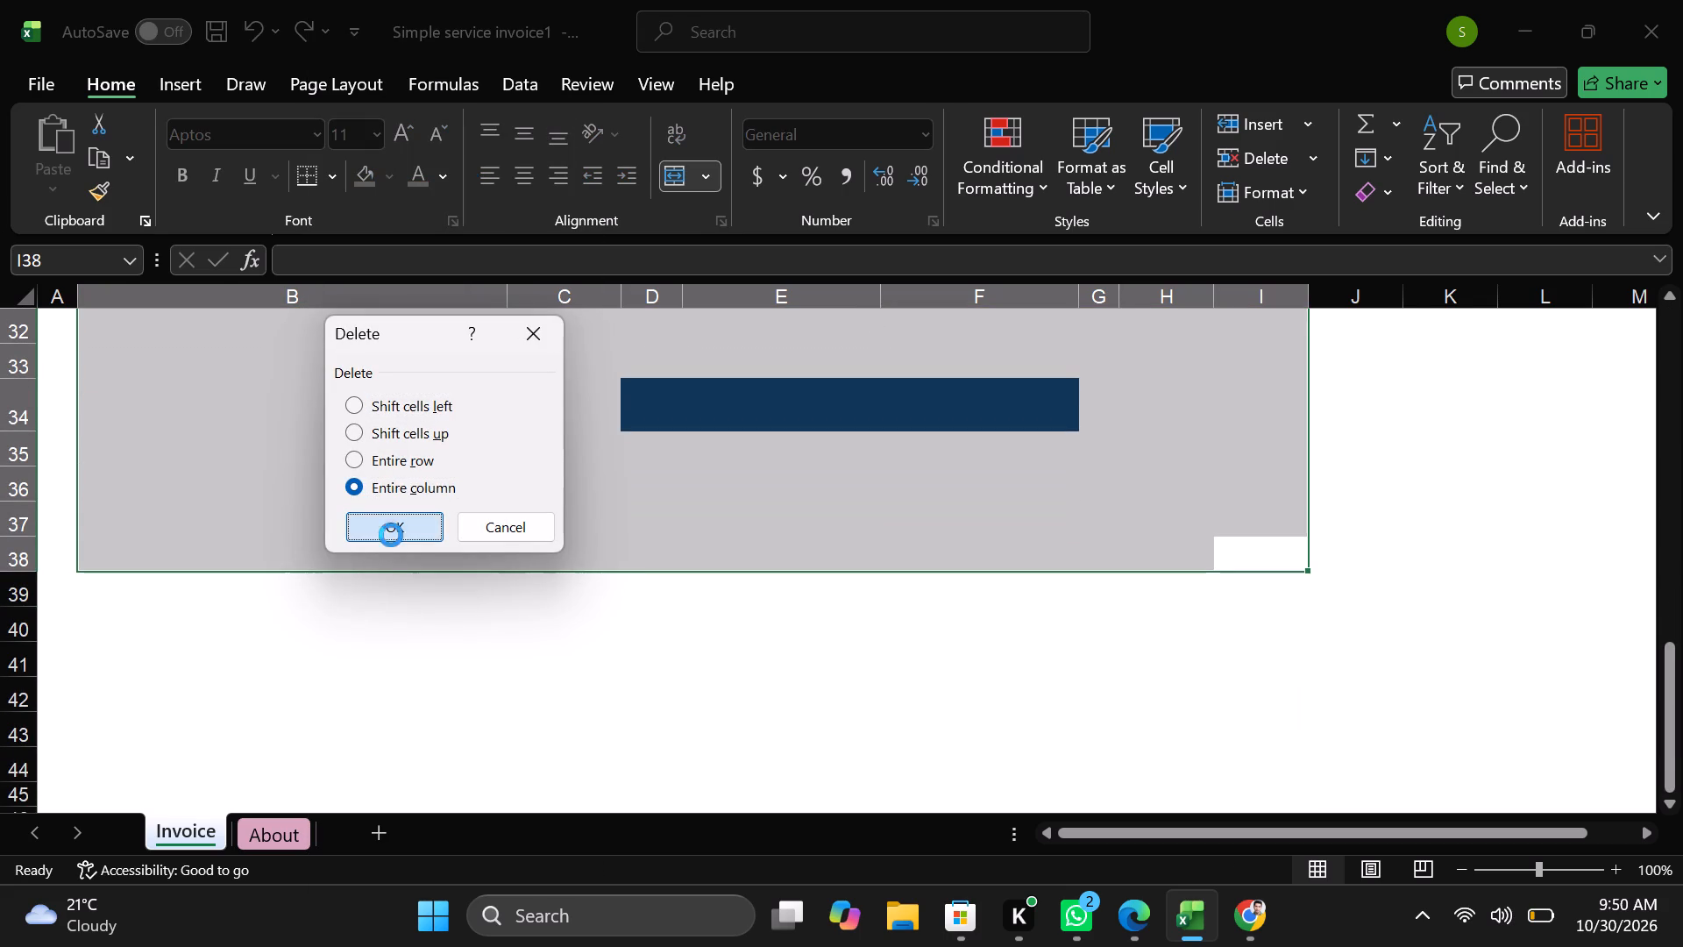
Delete the entire rows of the selected block, down through row 38, on the Invoice sheet.
right_click(546, 494)
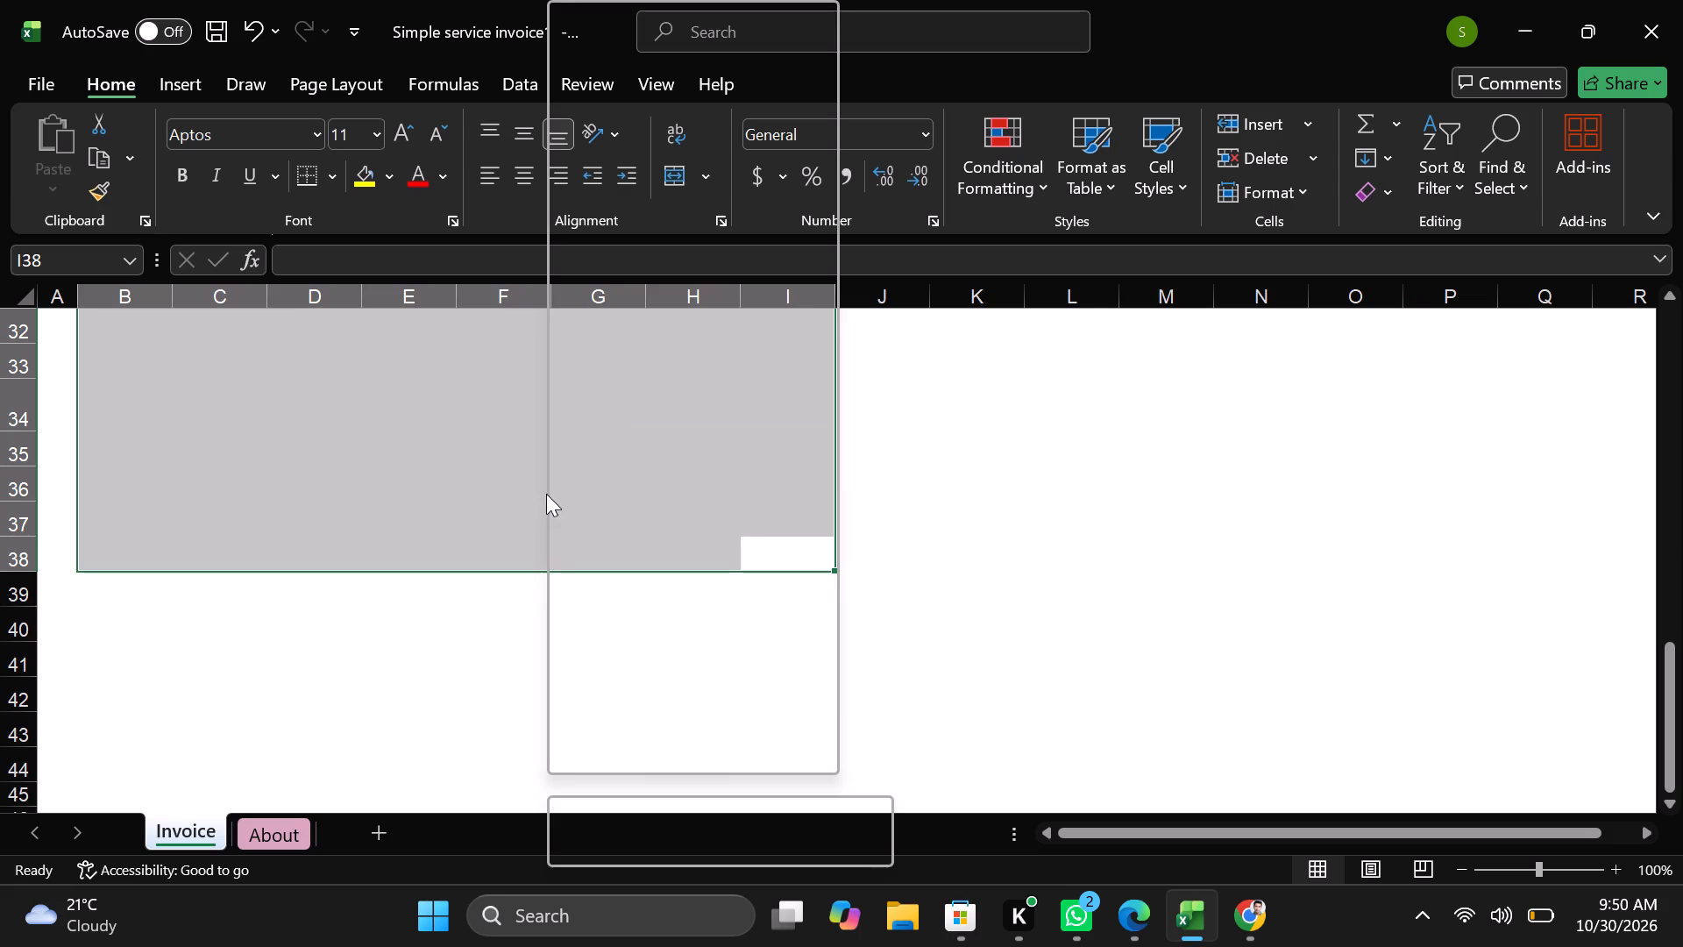
left_click(650, 307)
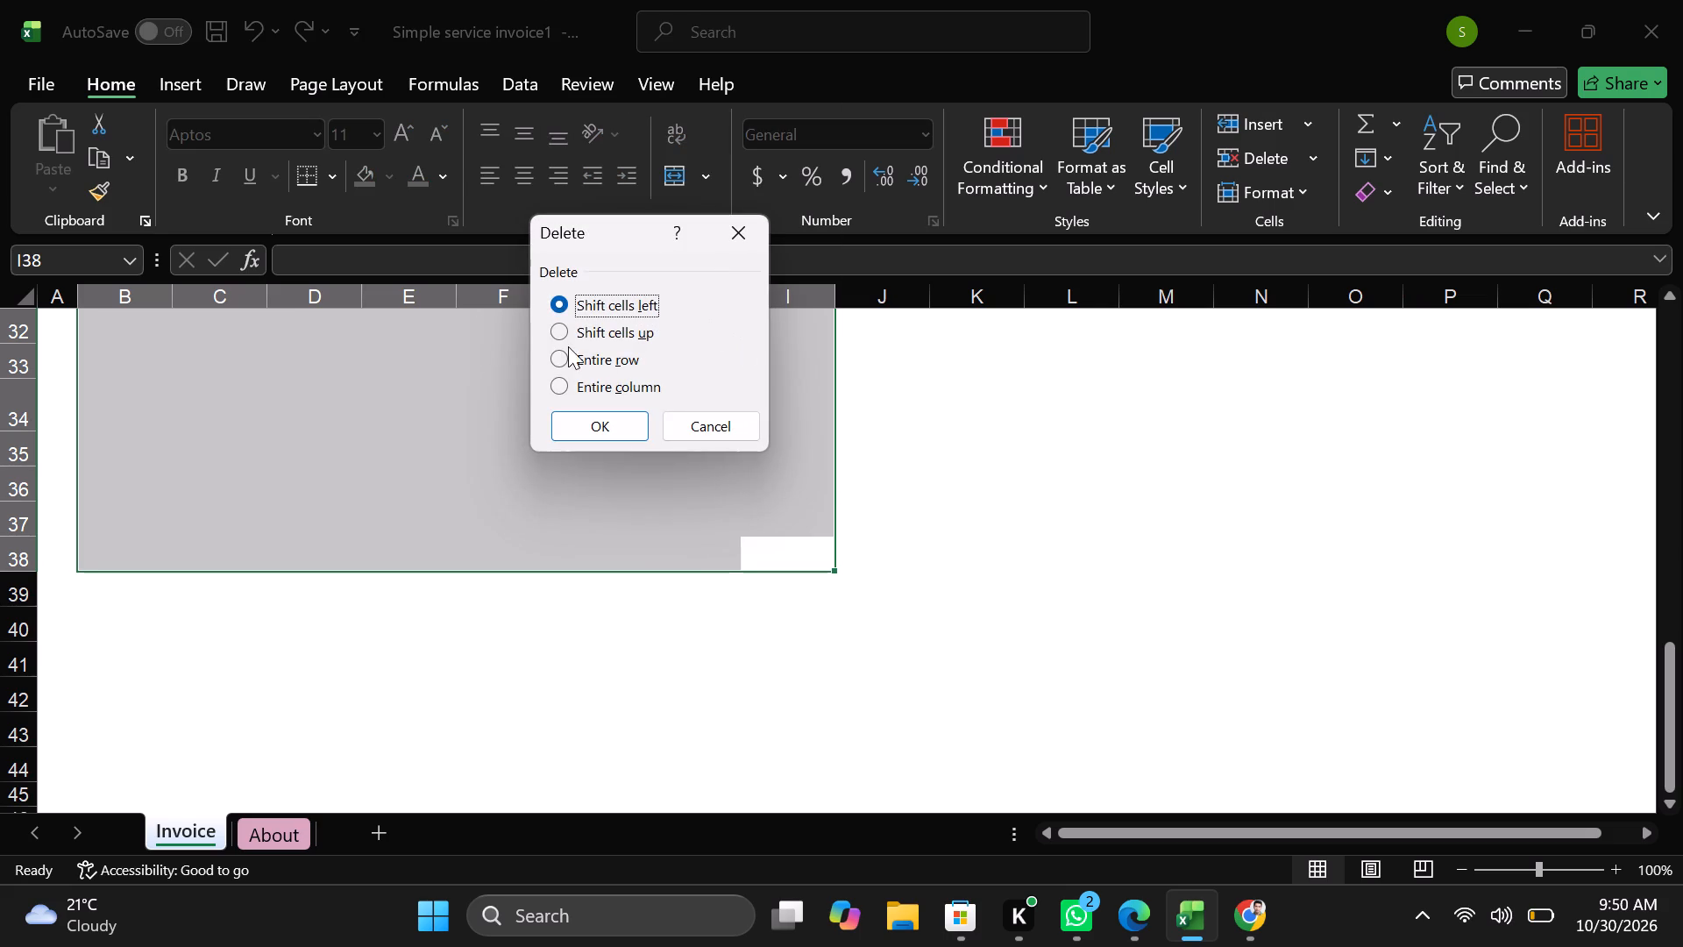
left_click(554, 354)
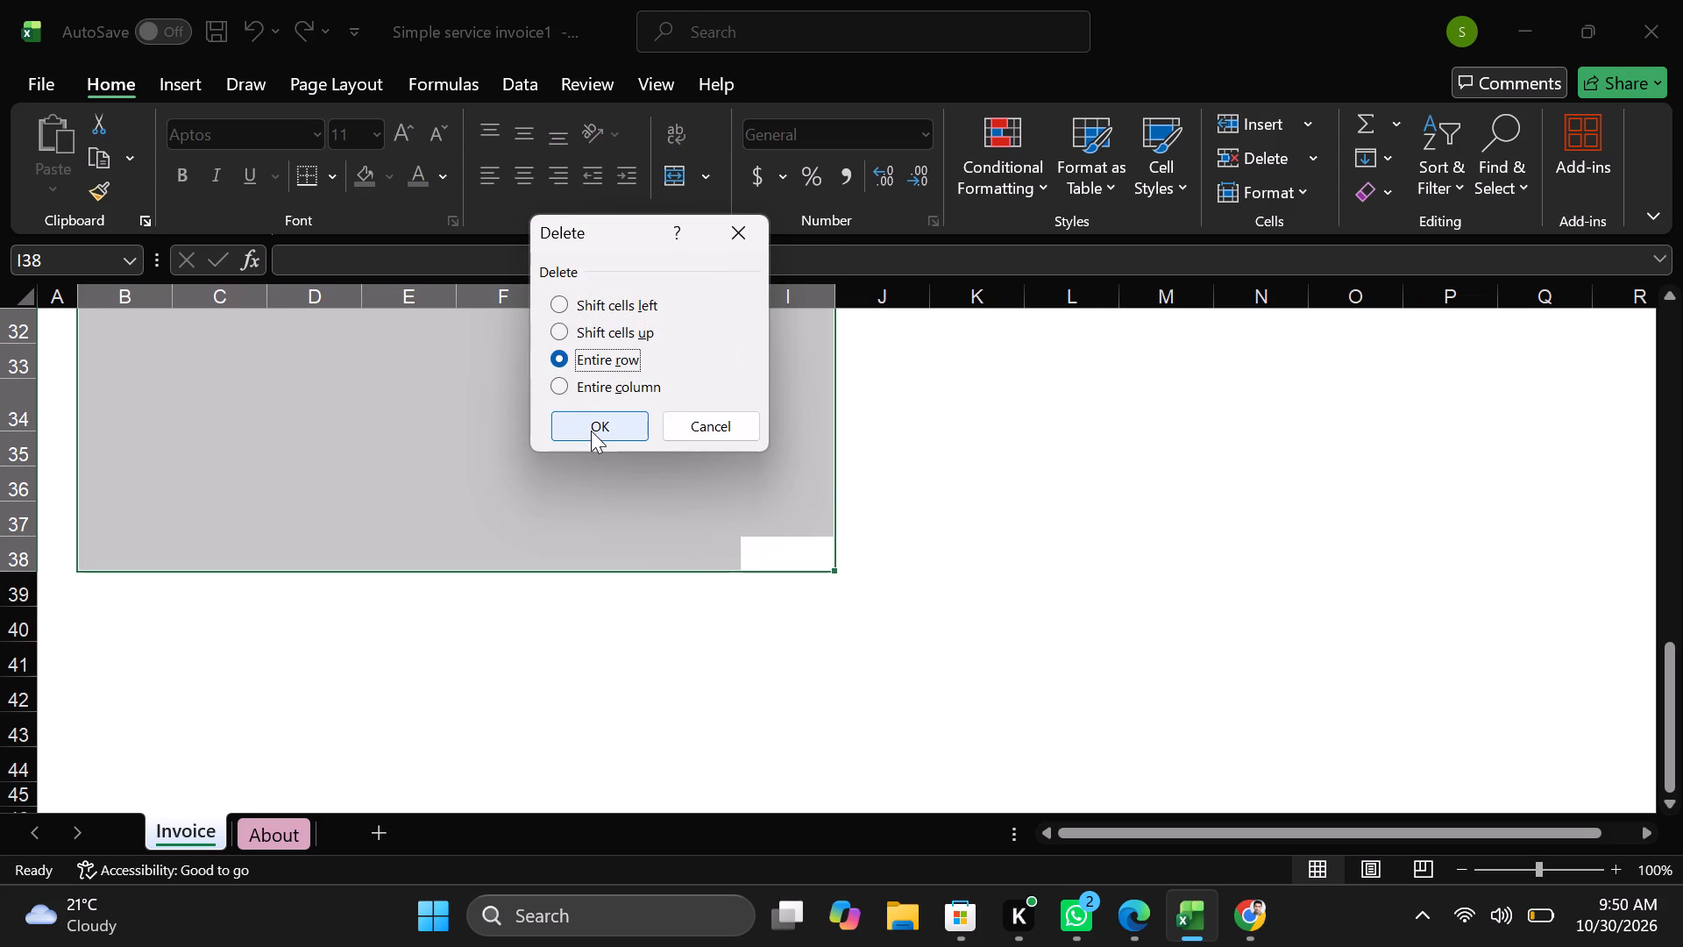
left_click(591, 431)
left_click(1031, 539)
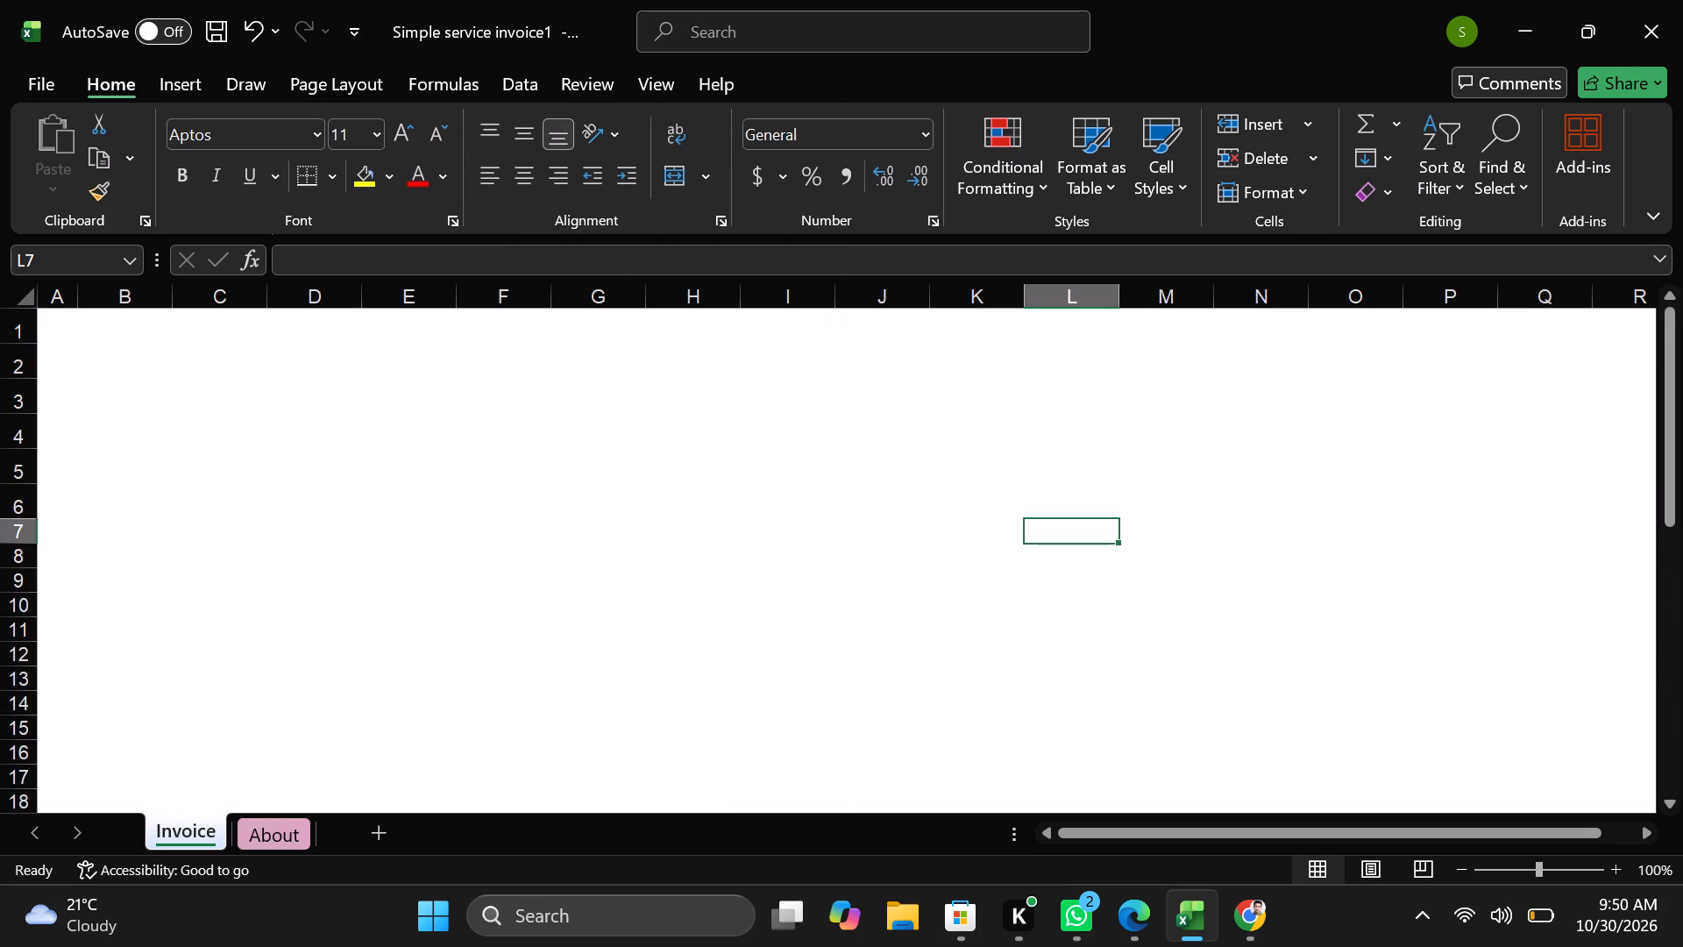
scroll(1031, 539, "up", 5)
Insert a text box near the top of the Invoice sheet, starting in column B at row 3 and widened to about column F.
left_click(183, 81)
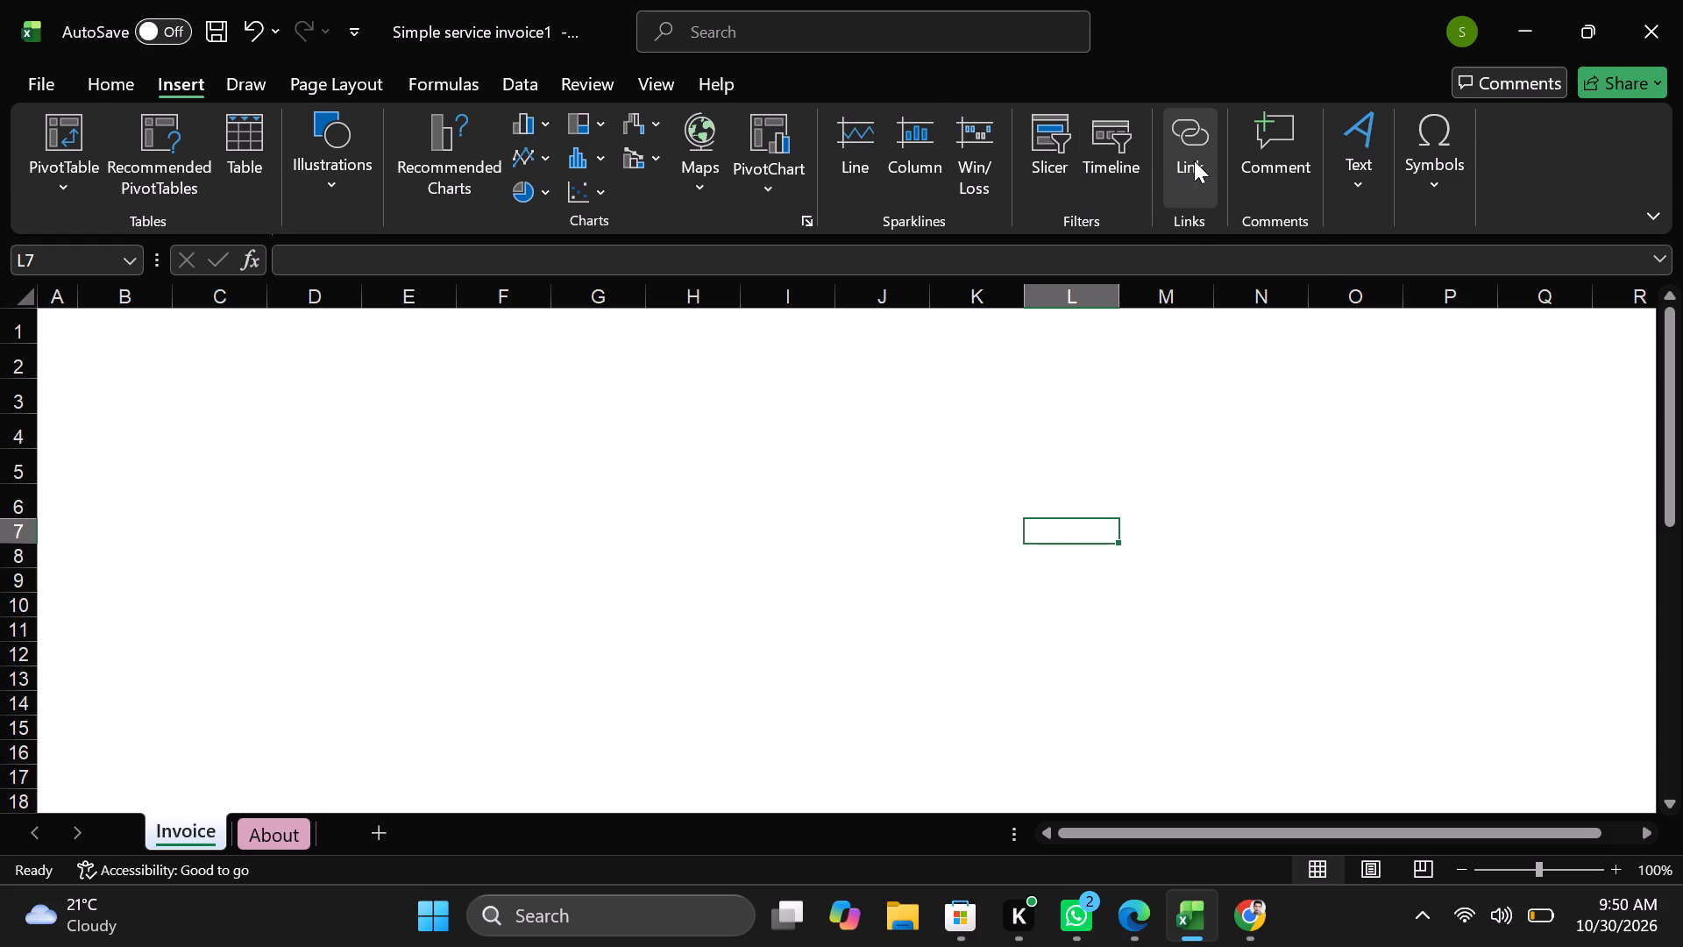
left_click(1348, 177)
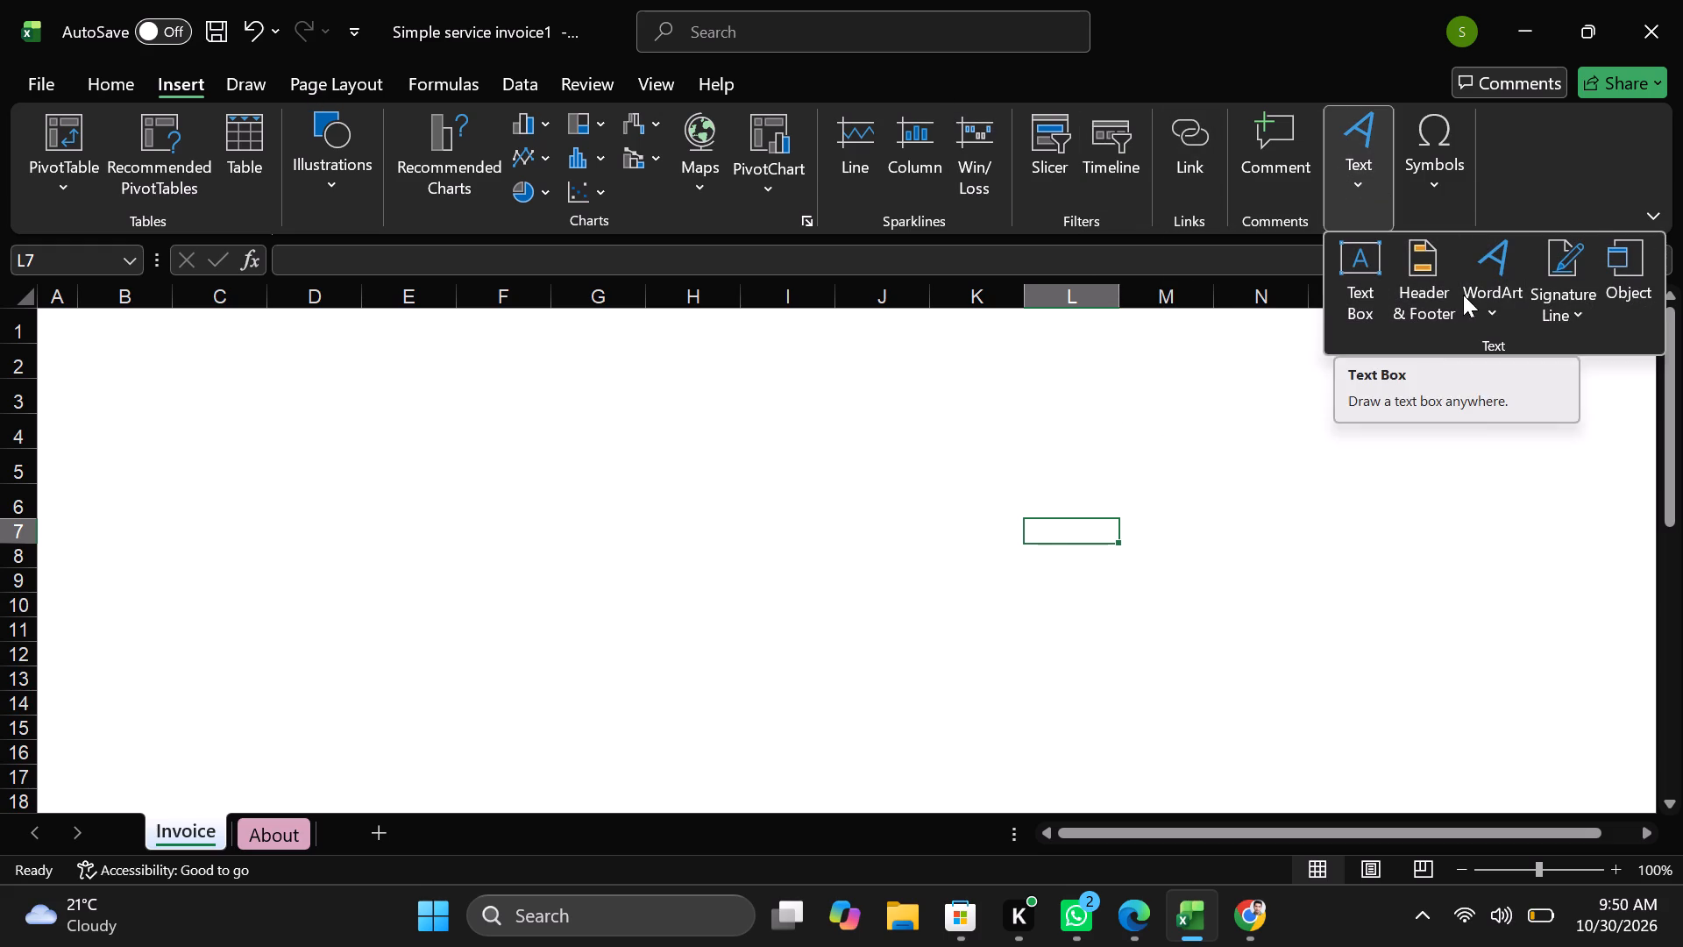
left_click(1363, 318)
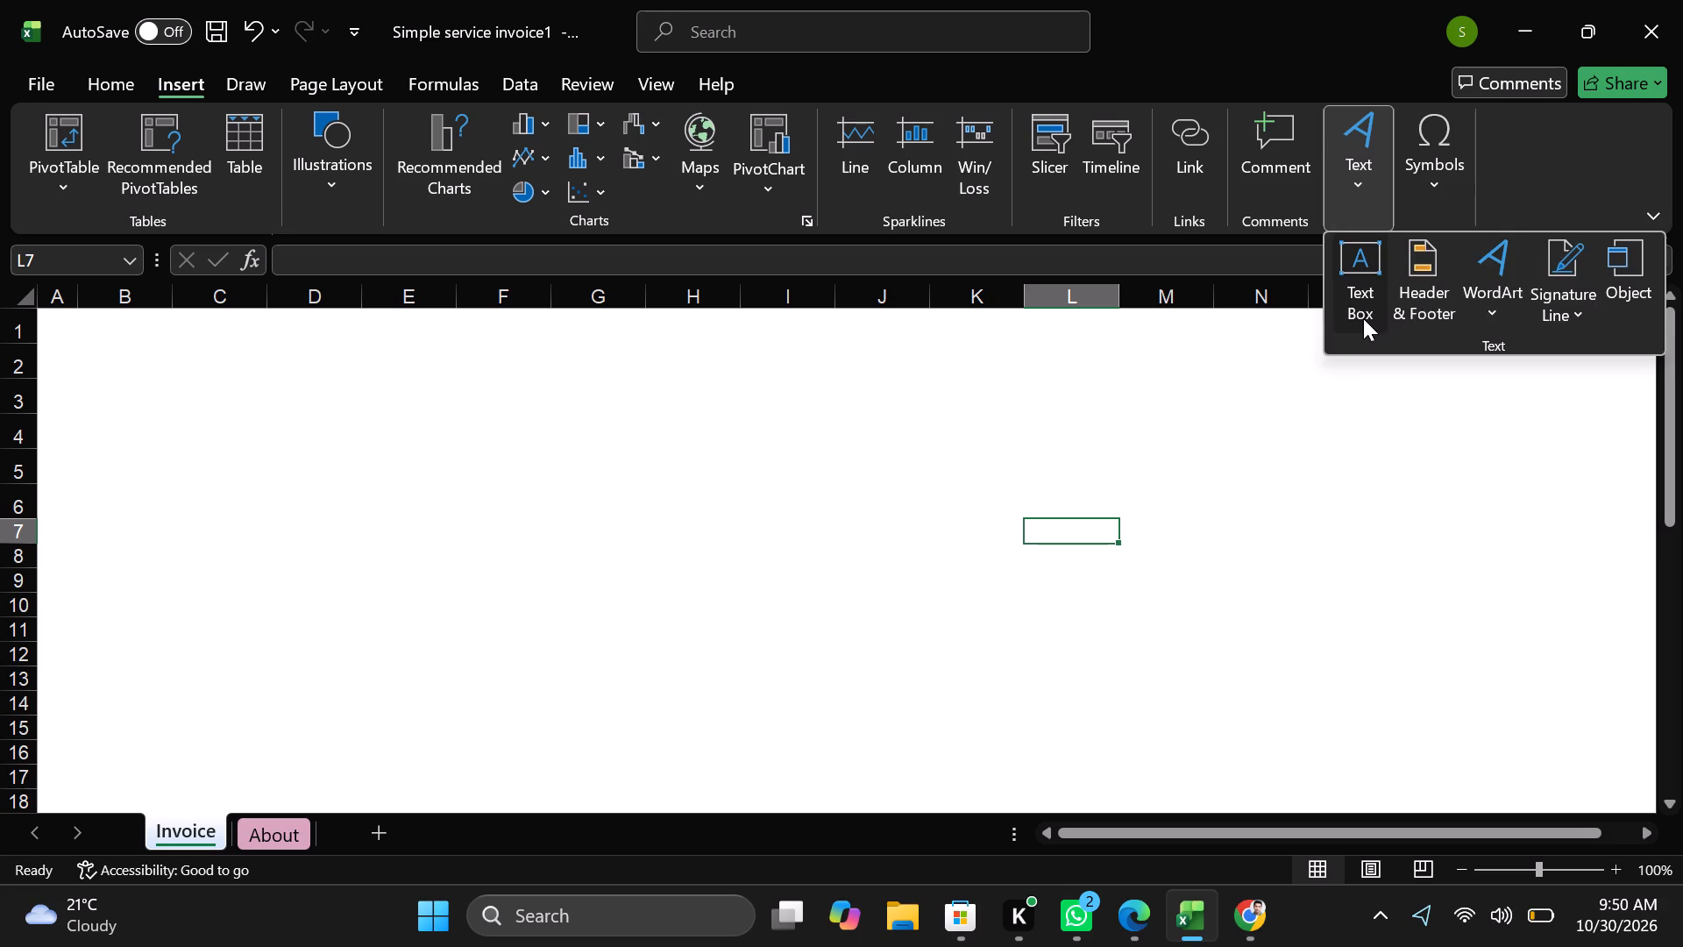
left_click(116, 400)
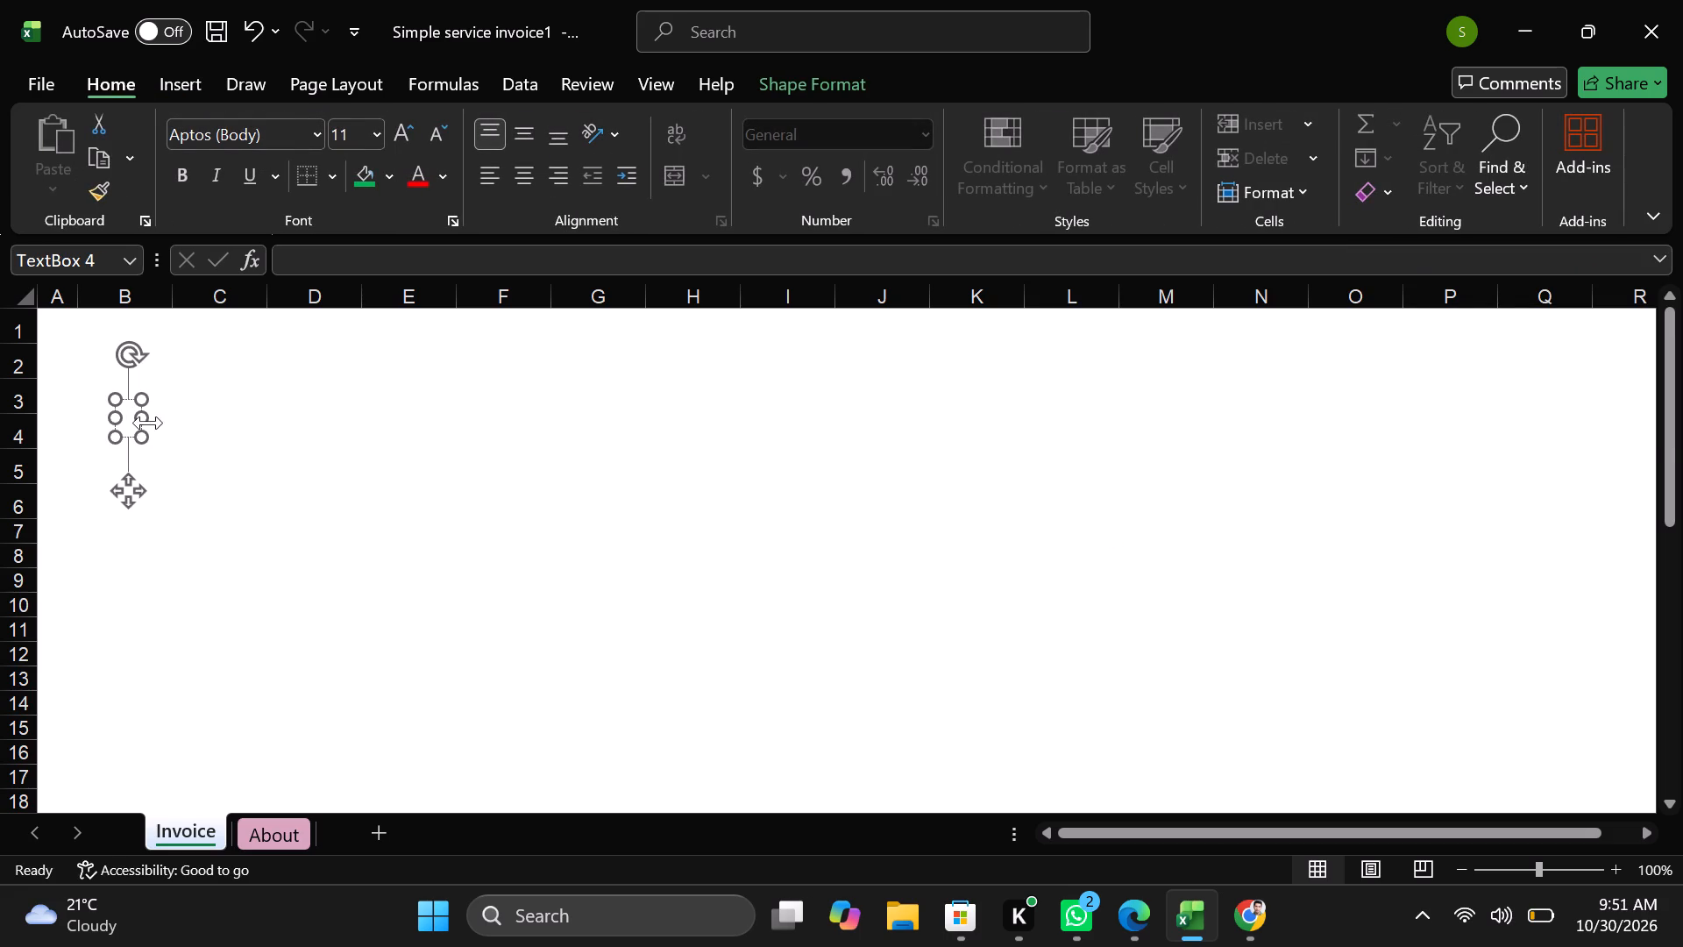
left_click_drag(148, 413, 409, 464)
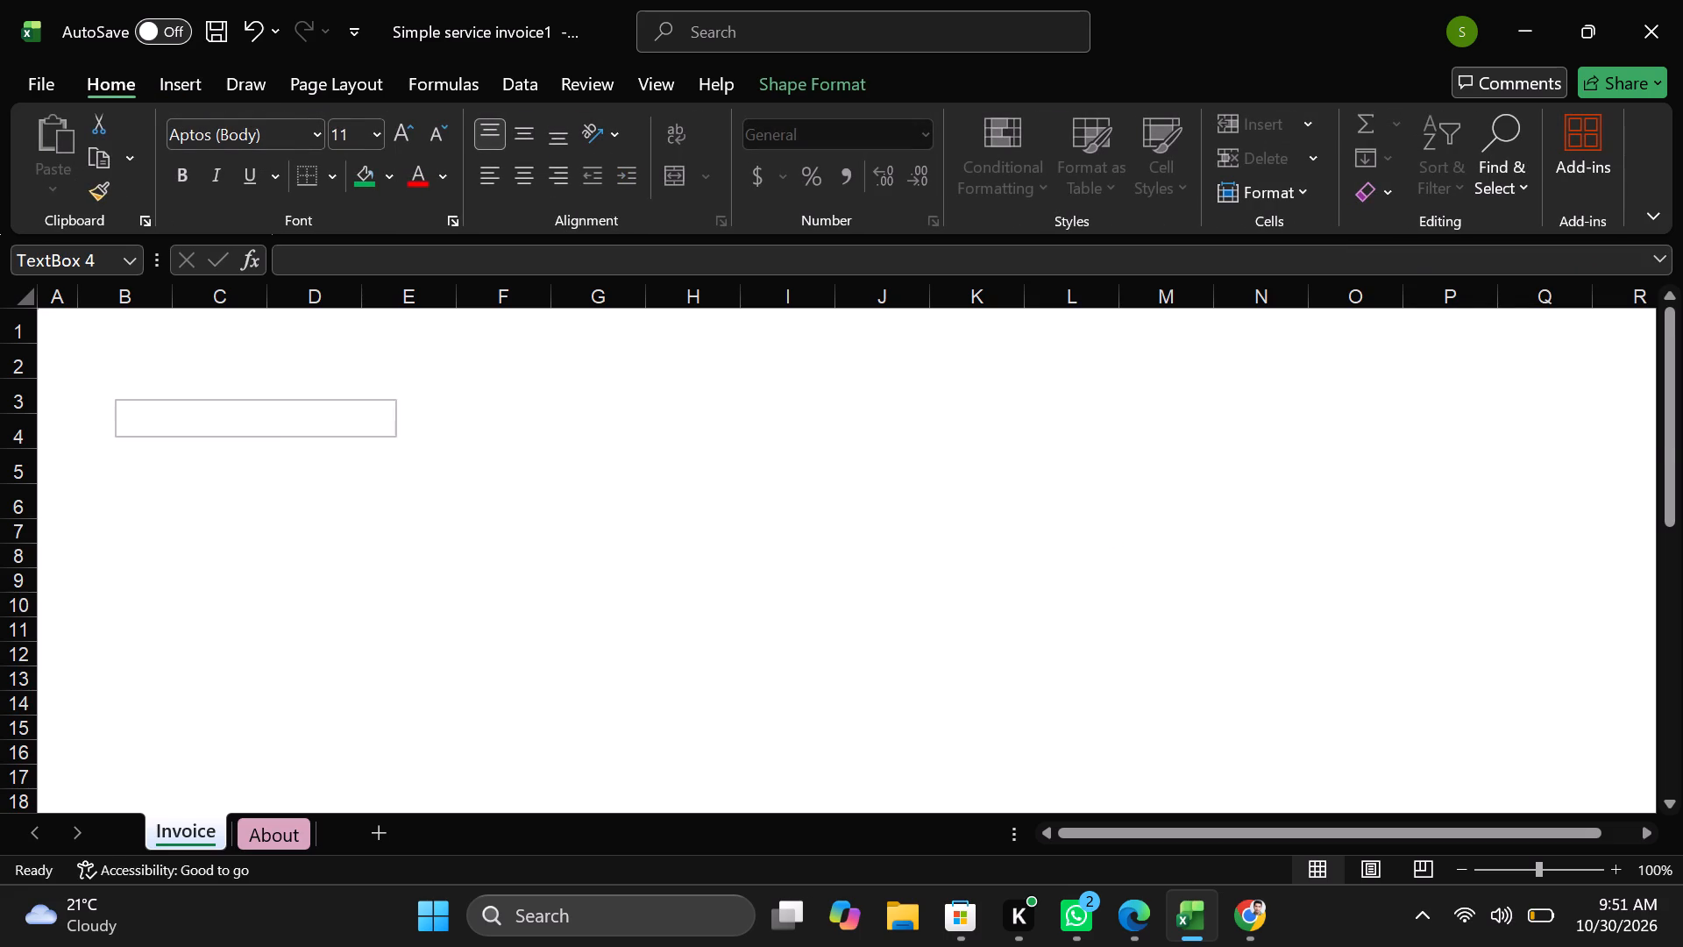
left_click_drag(409, 464, 458, 482)
left_click(373, 417)
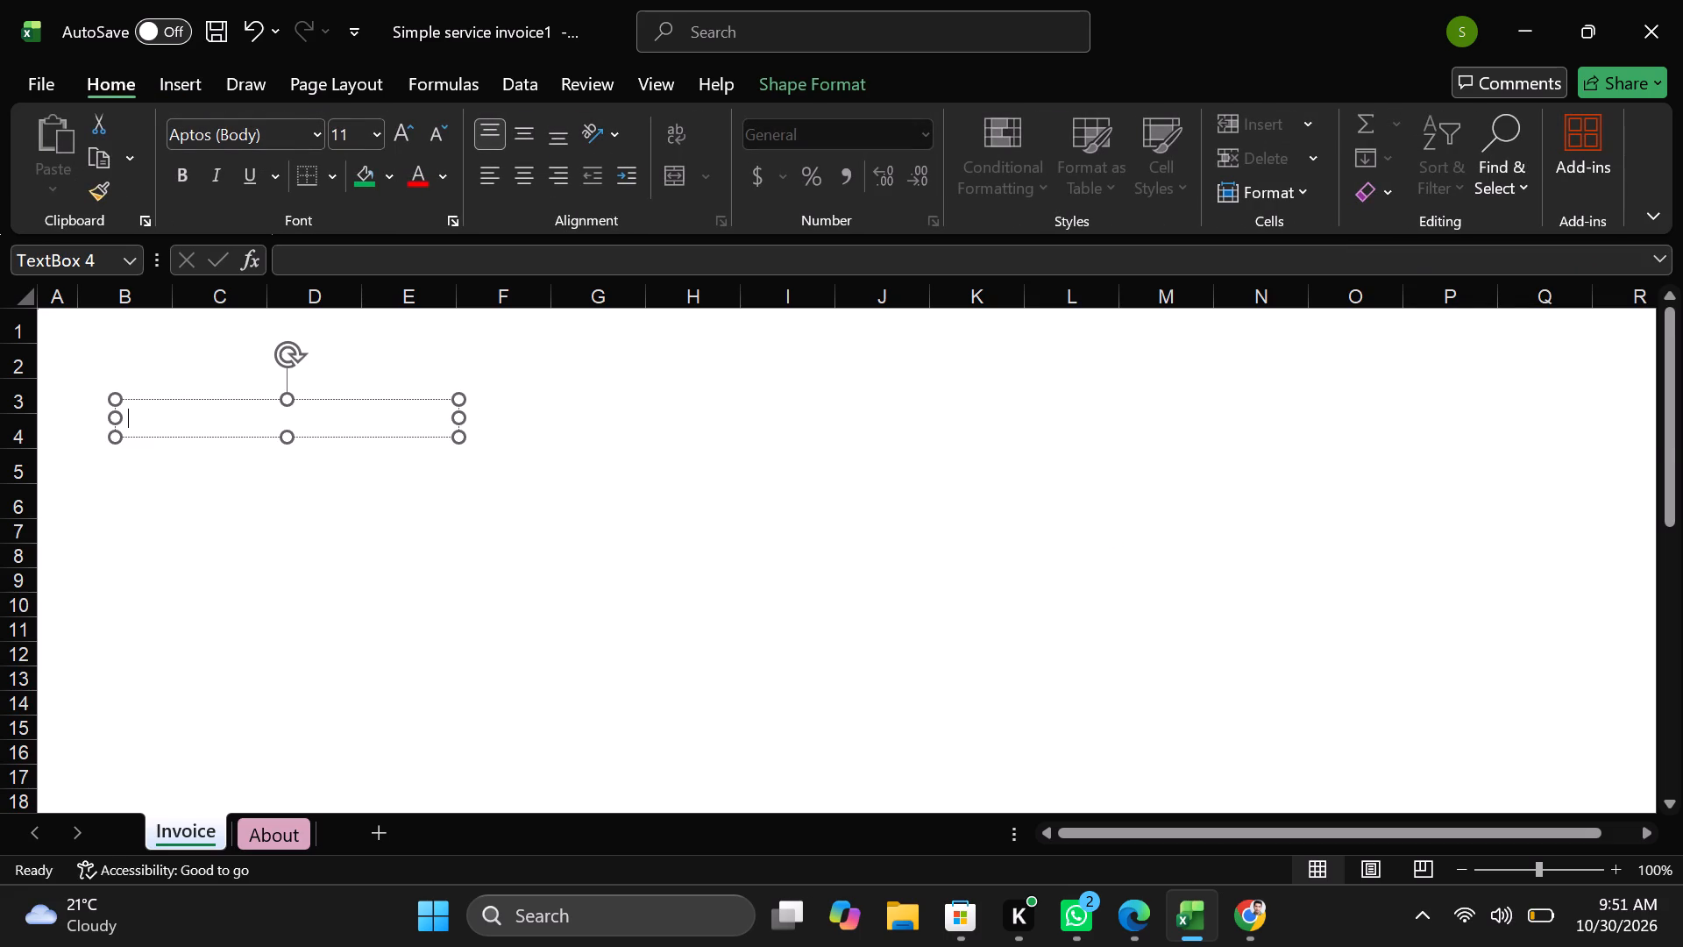
Enter "SURBHI GENERAL STORE" in capitals as the text box's content.
key("shift+s")
type("urbhi Ge")
type("nrr")
key("BackSpace")
key("BackSpace")
key("BackSpace")
key("BackSpace")
key("BackSpace")
key("BackSpace")
key("BackSpace")
key("BackSpace")
key("BackSpace")
key("BackSpace")
key("BackSpace")
key("BackSpace")
key("BackSpace")
key("BackSpace")
type("SURBHI GENERAL STORE")
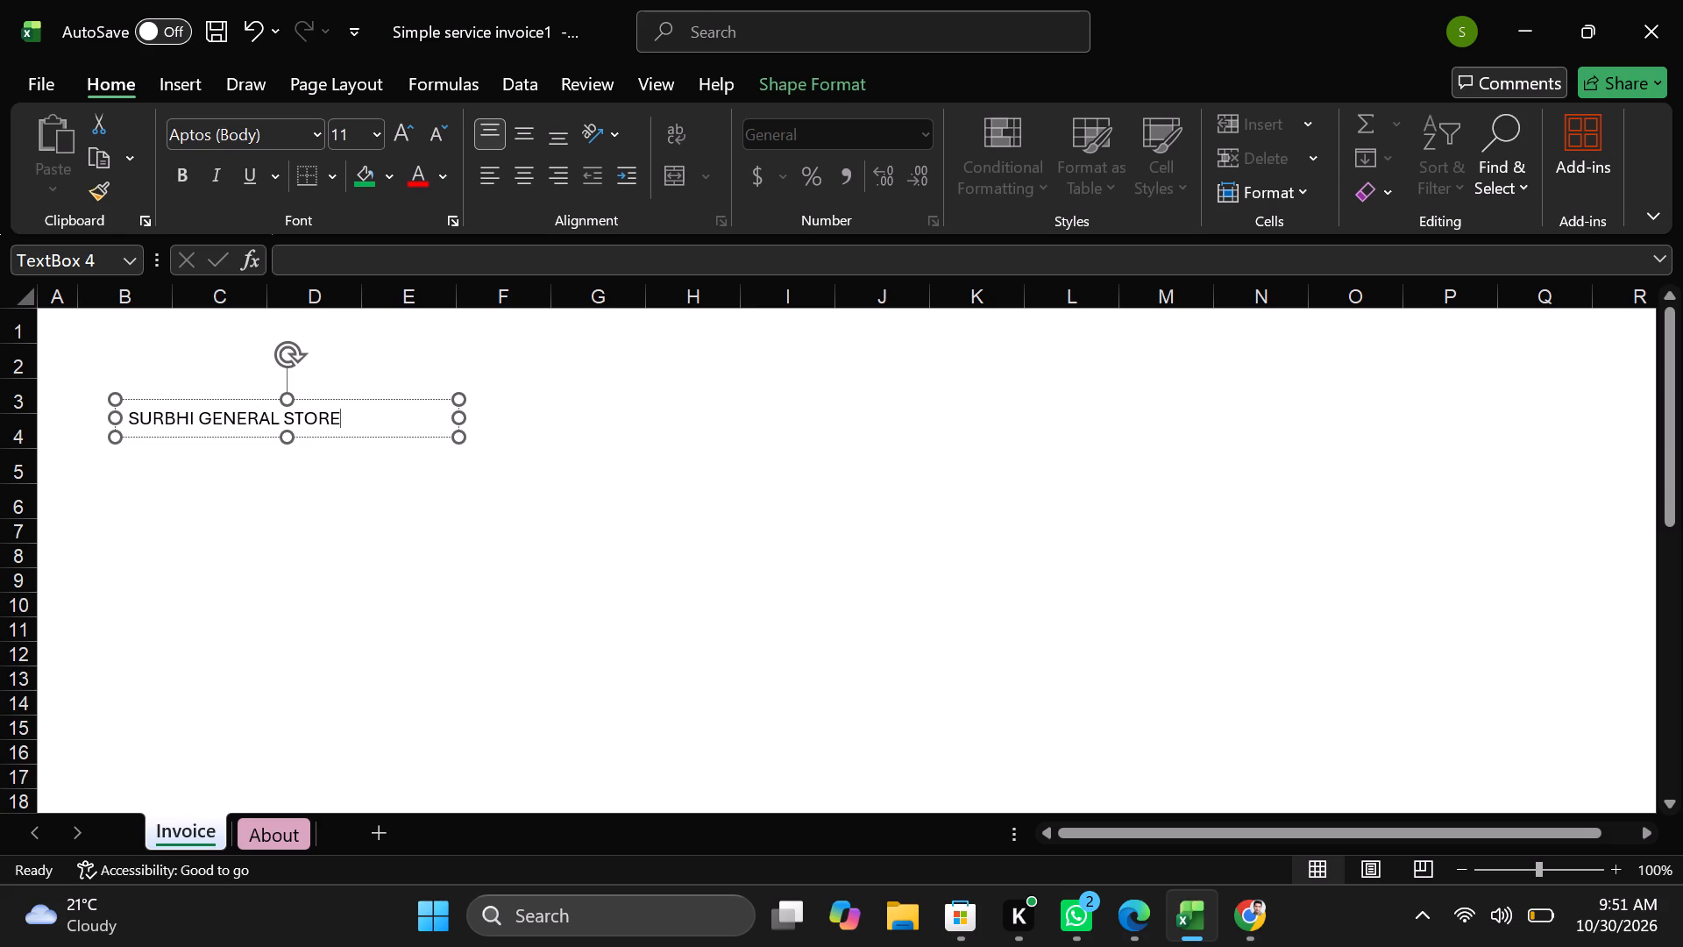
left_click(668, 405)
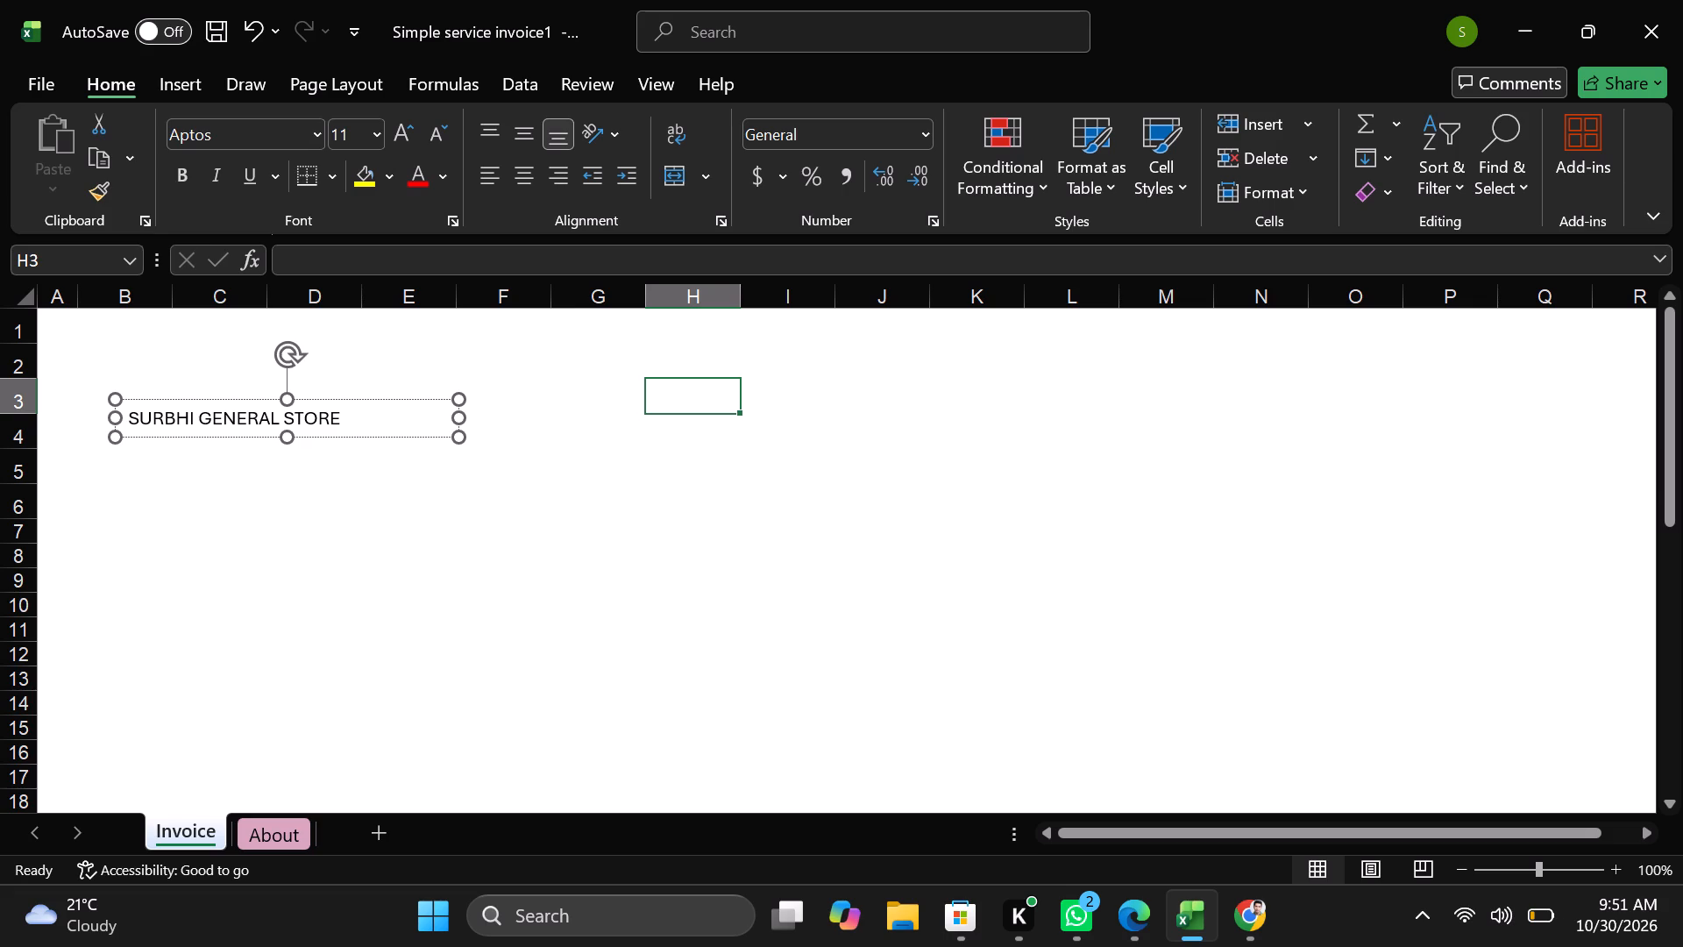
Close the service invoice workbook.
left_click(1667, 26)
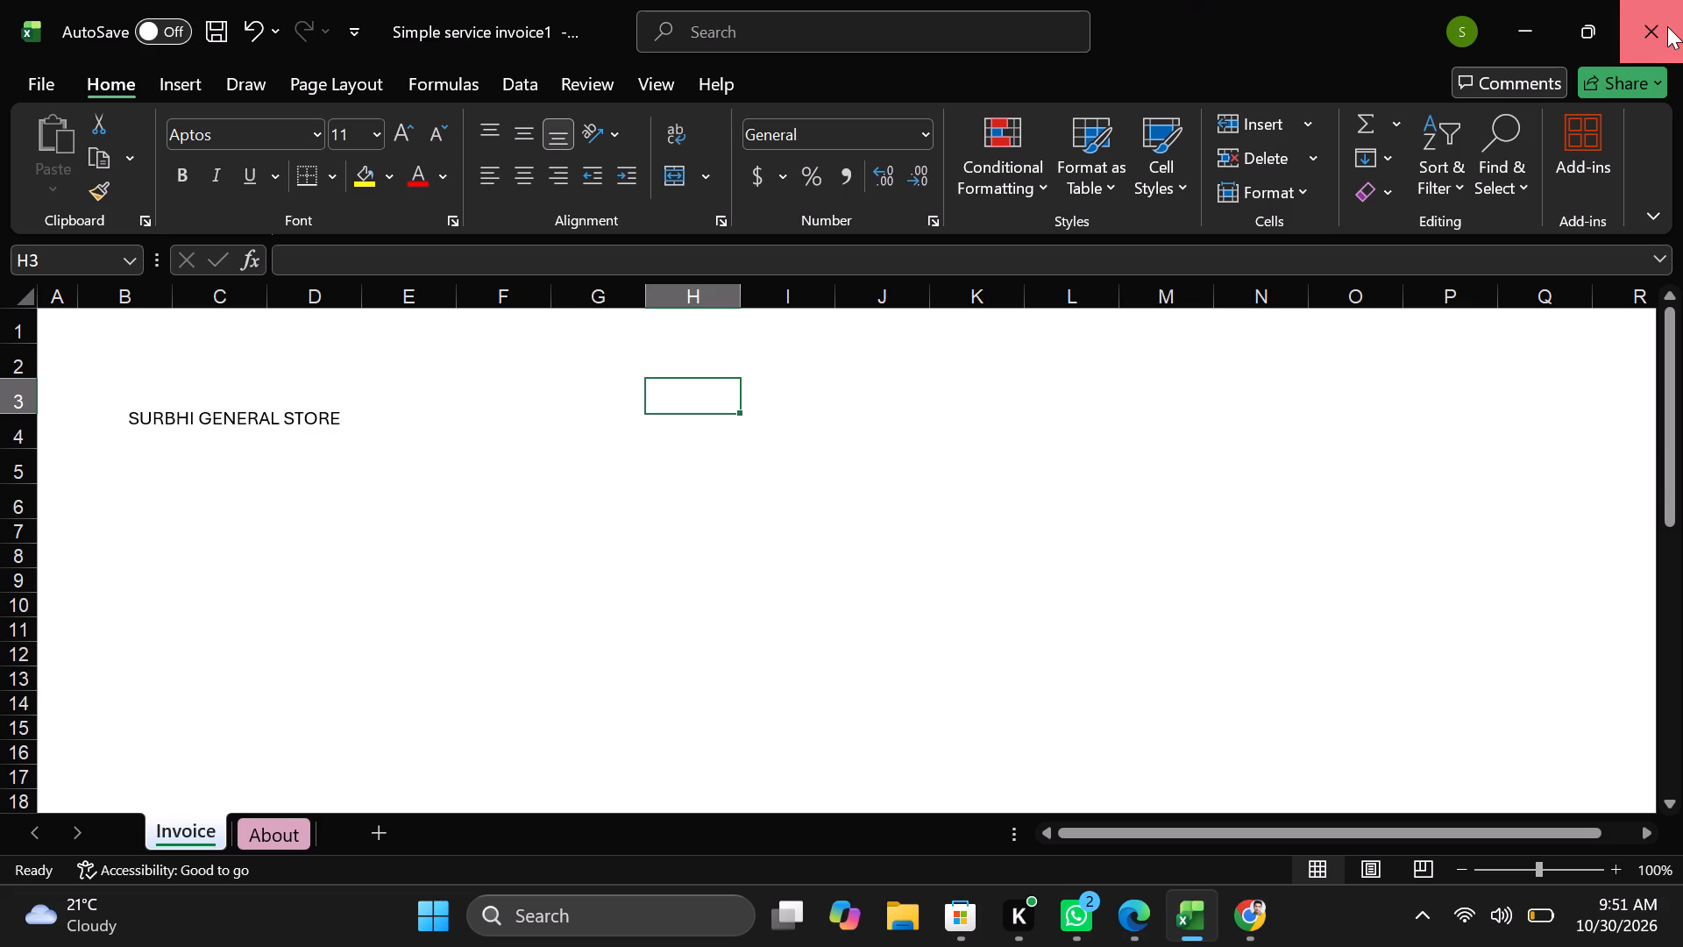
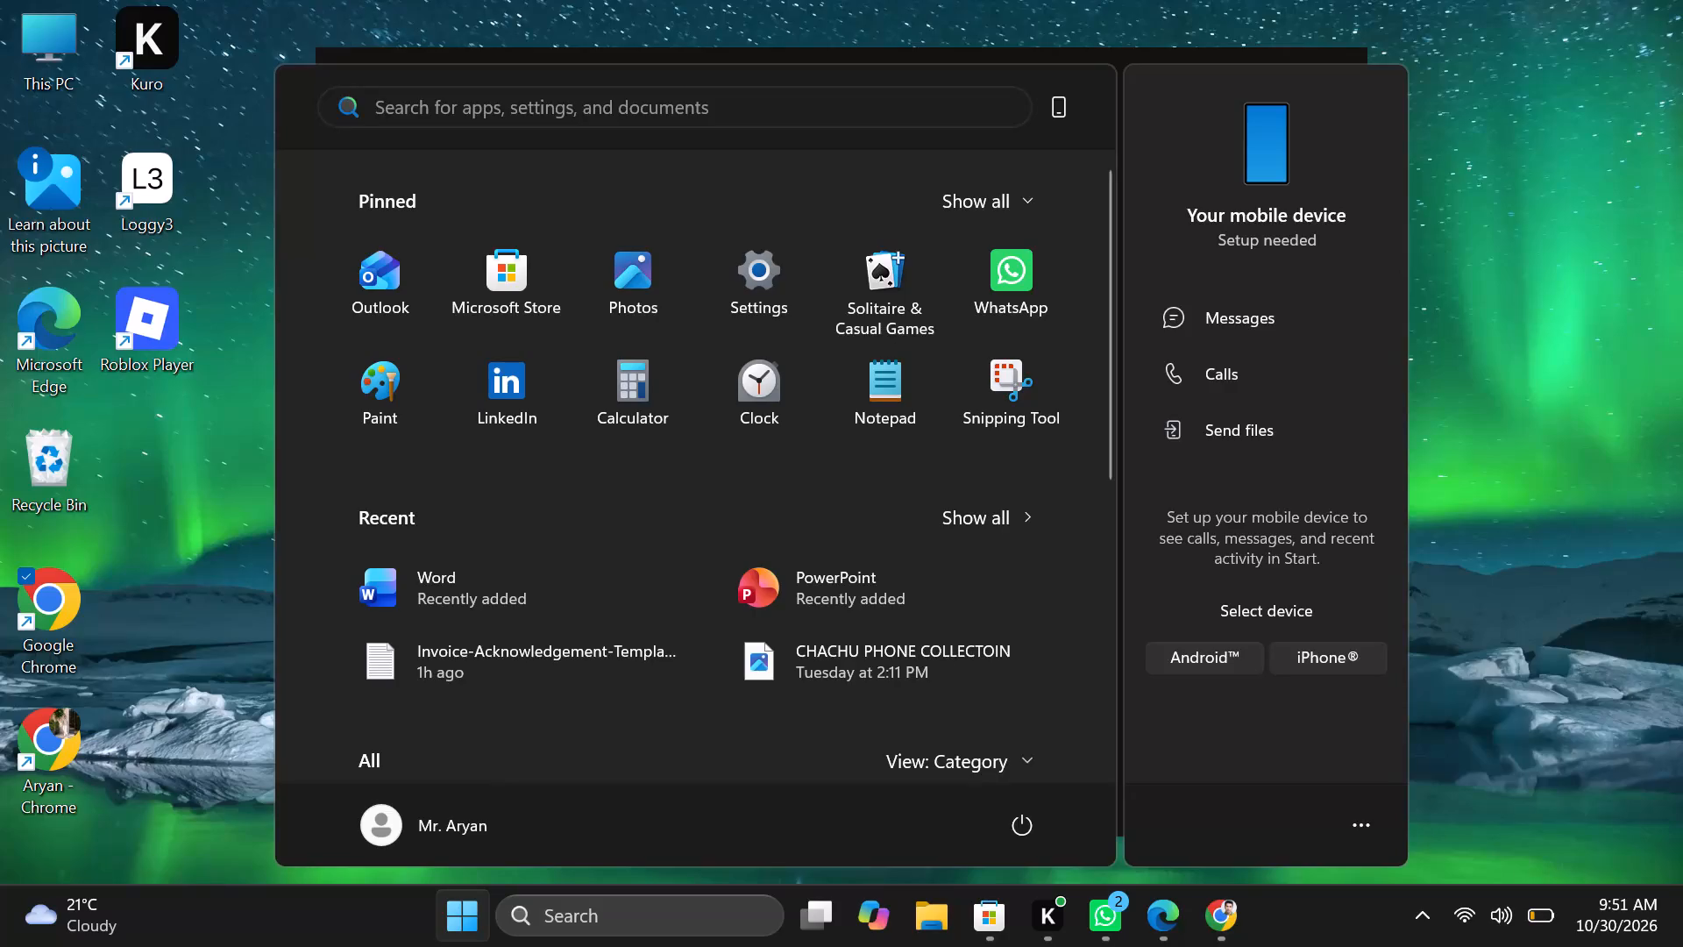
Launch Excel and create a new workbook from the Simple service invoice template.
type("EXCE")
key("Return")
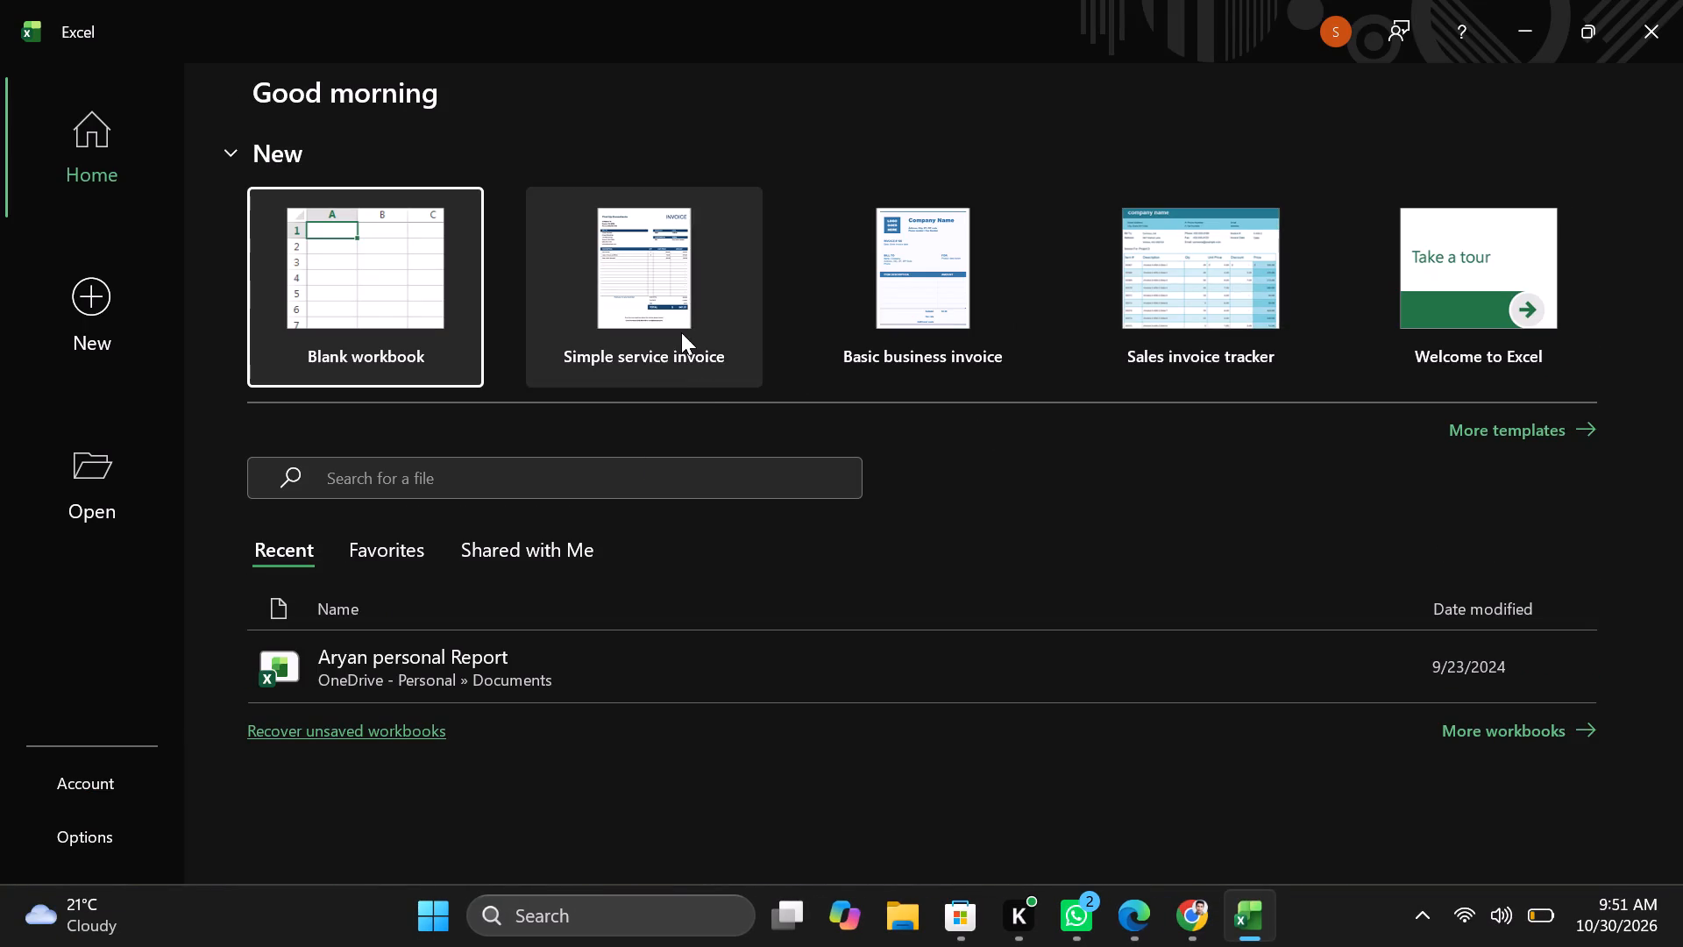
left_click(681, 304)
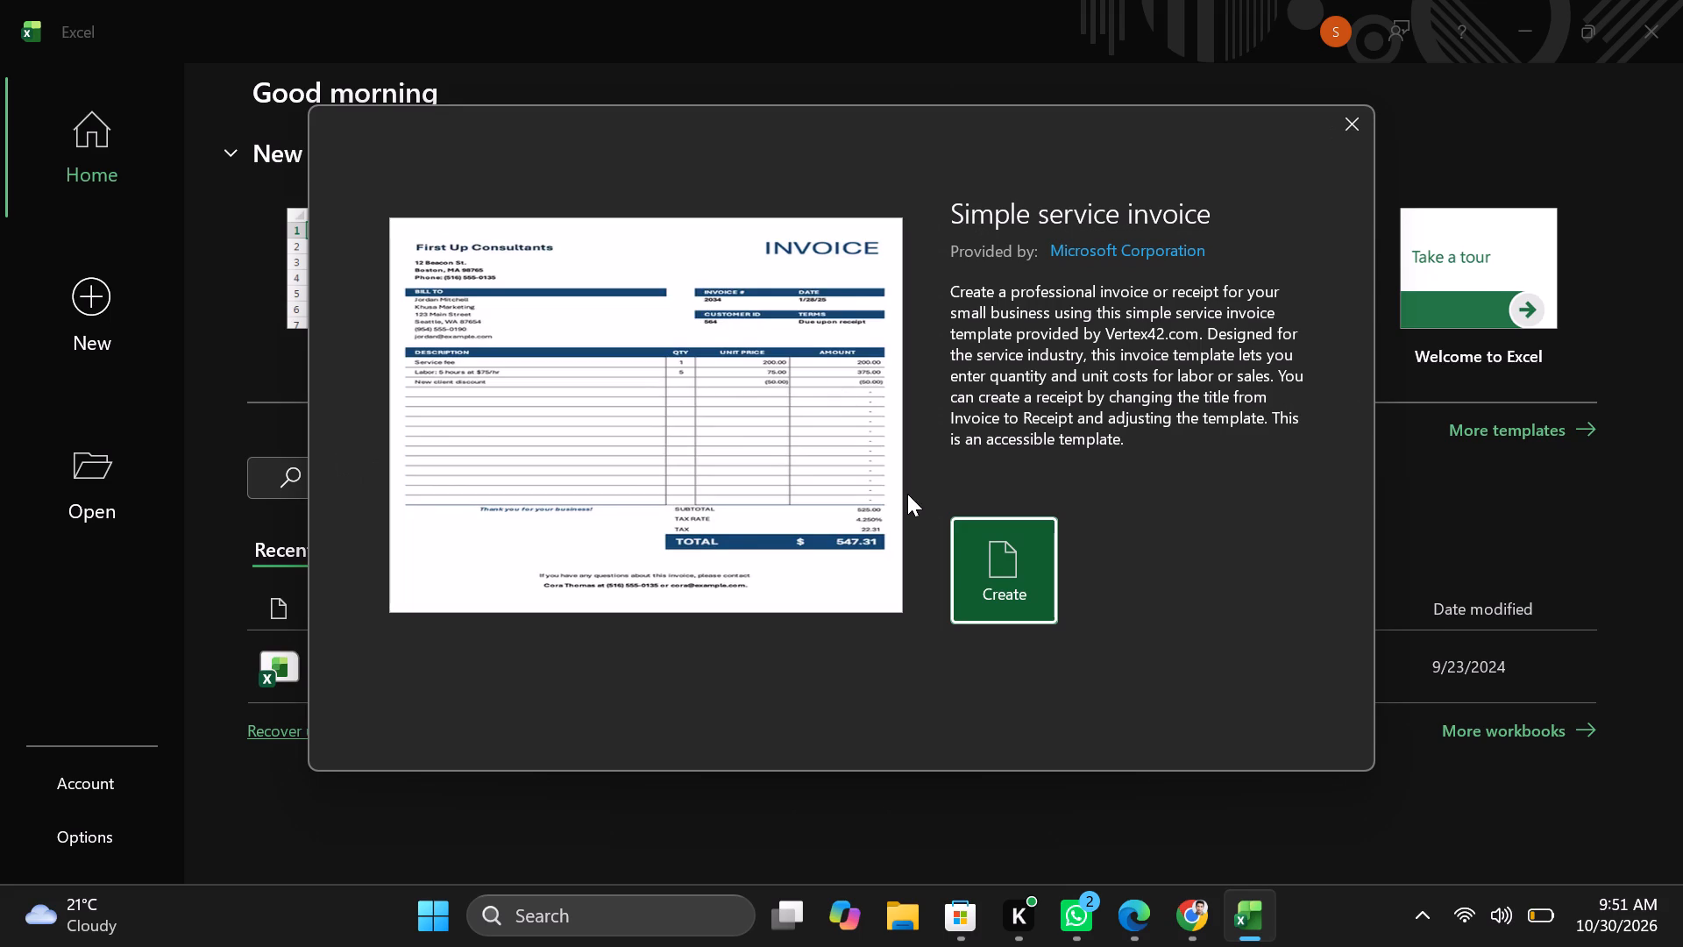
left_click(1012, 571)
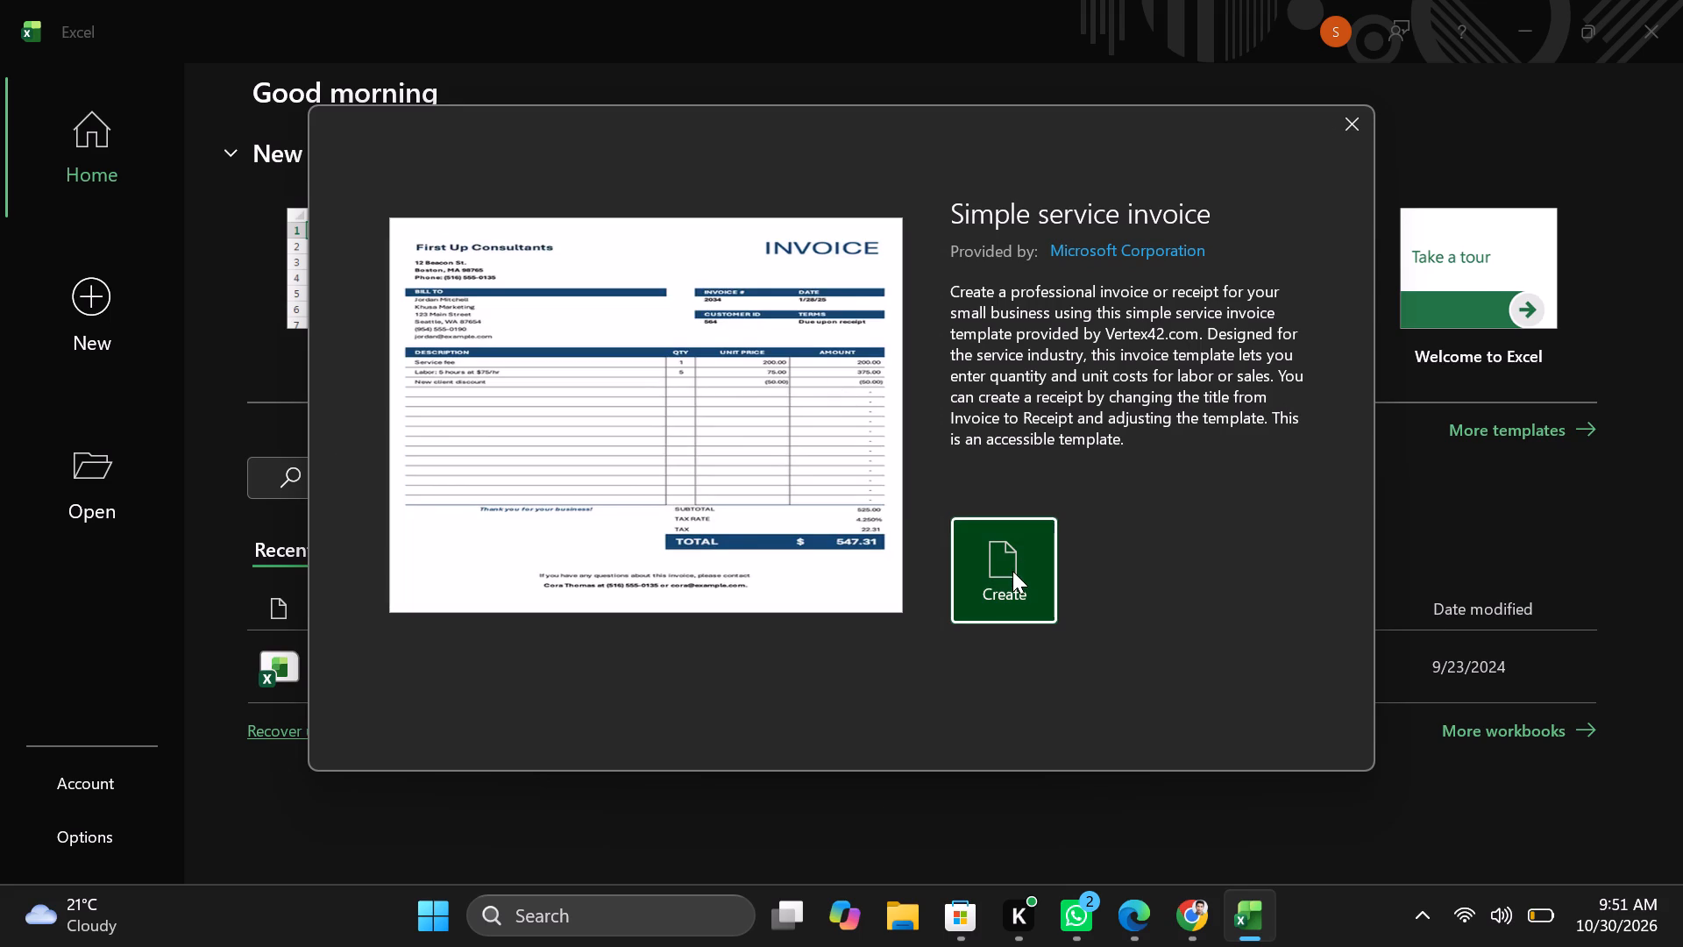
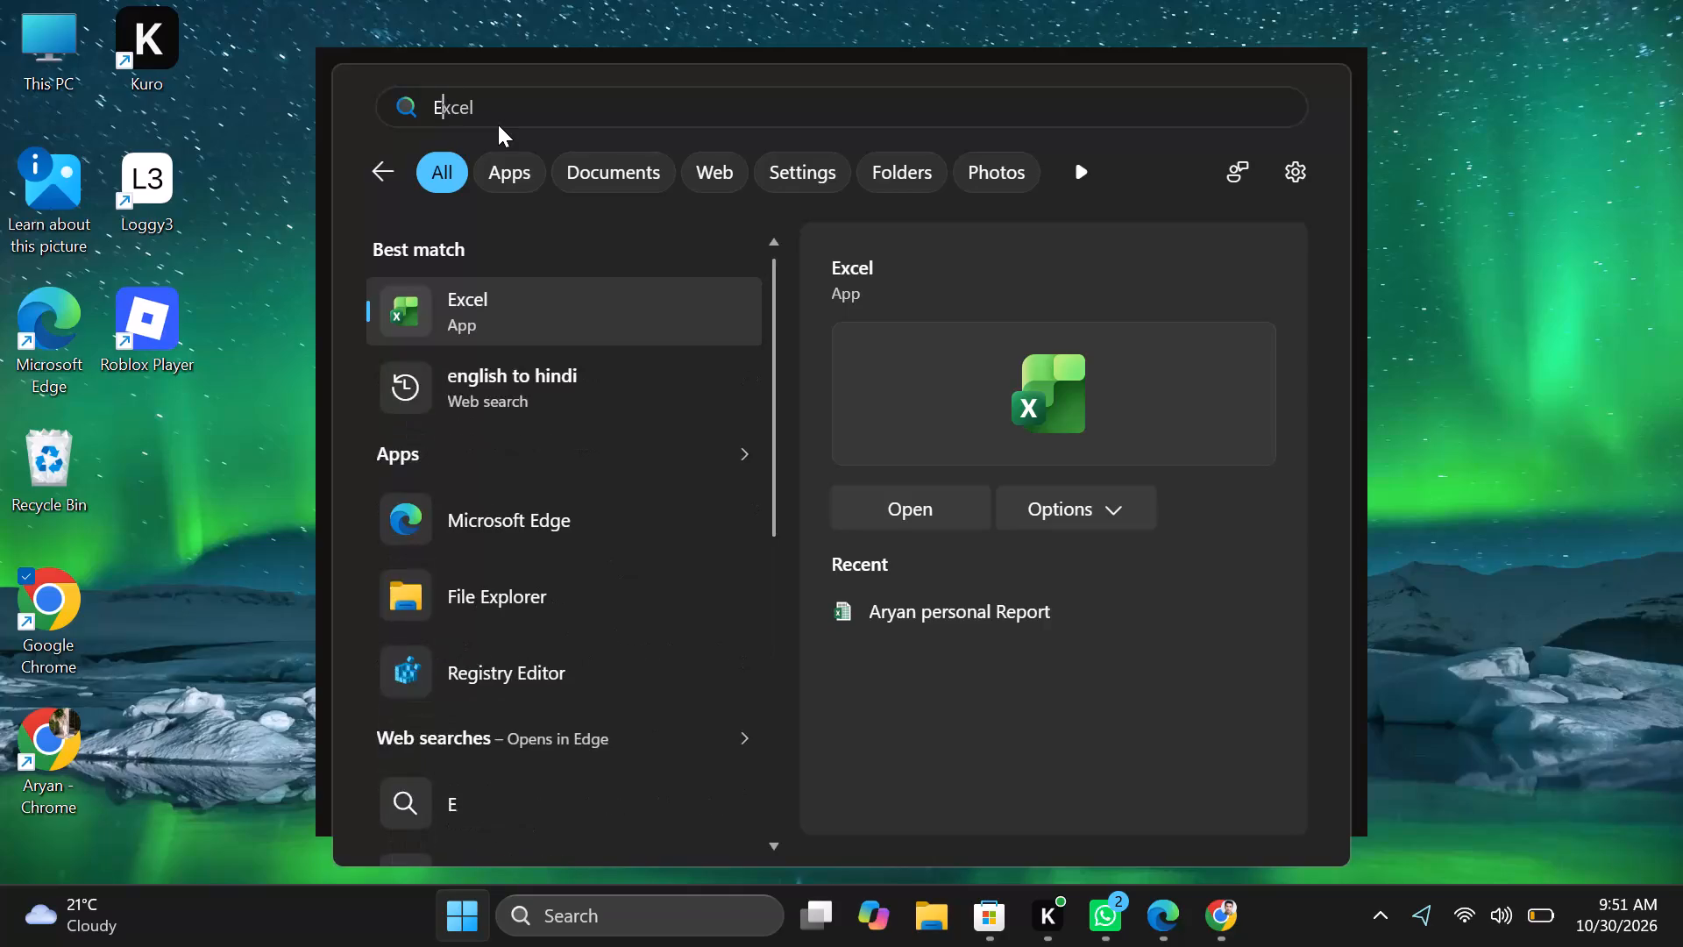
Launch Excel and create a new workbook from the Basic business invoice template.
type("XCE")
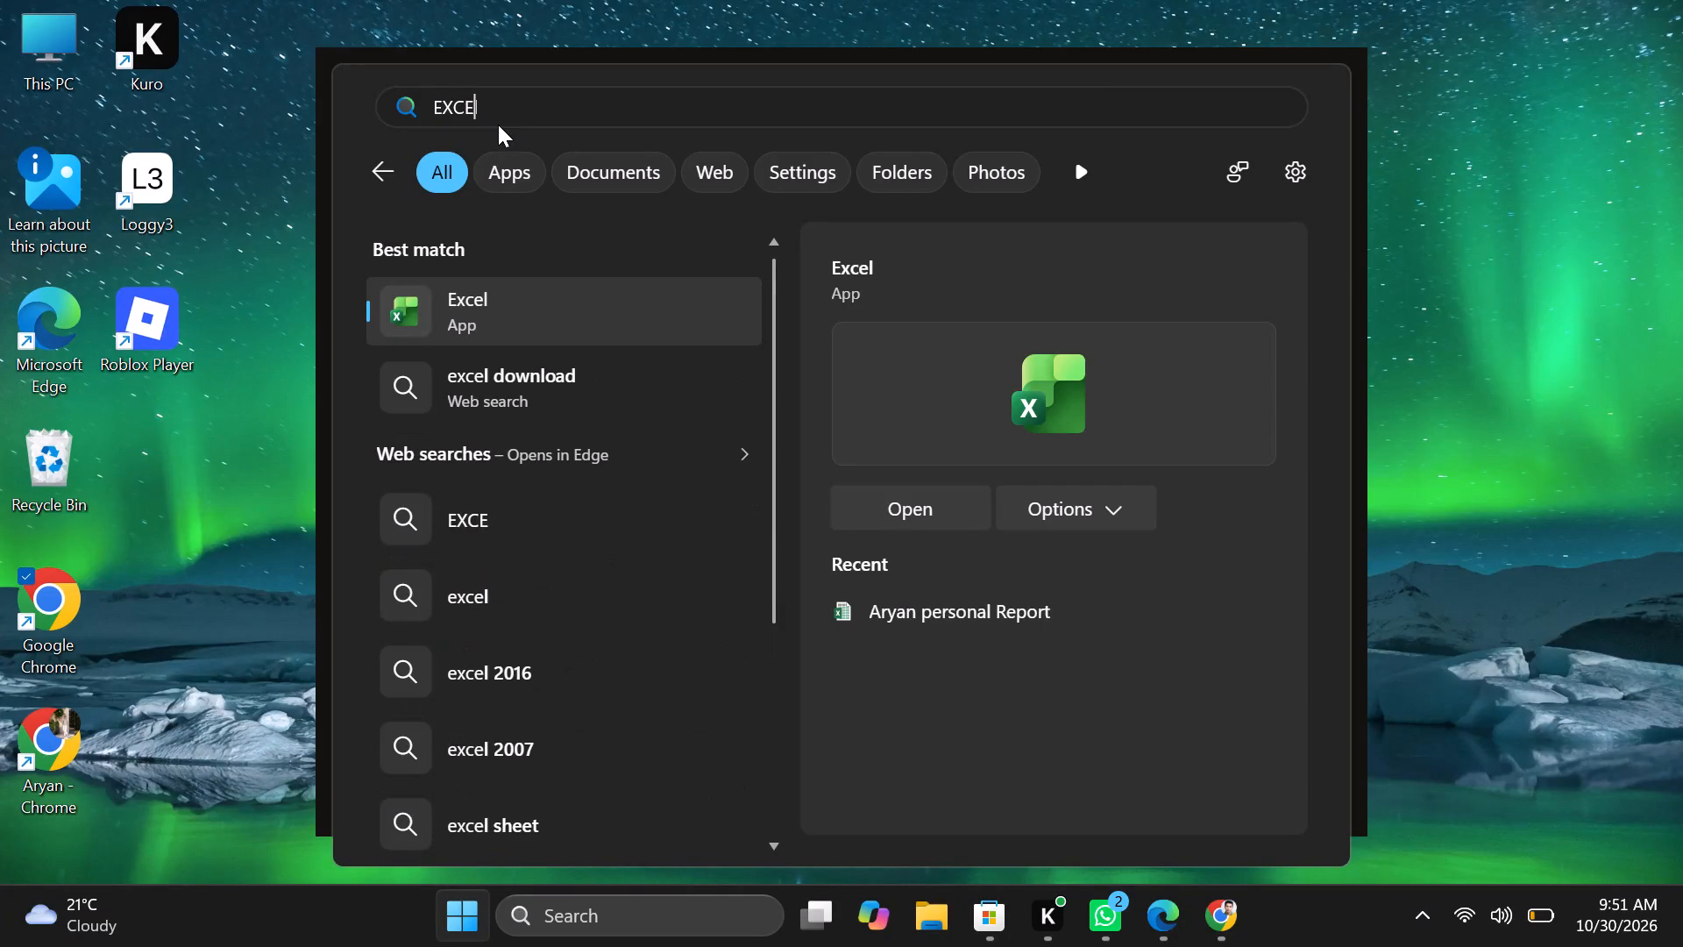
left_click(582, 310)
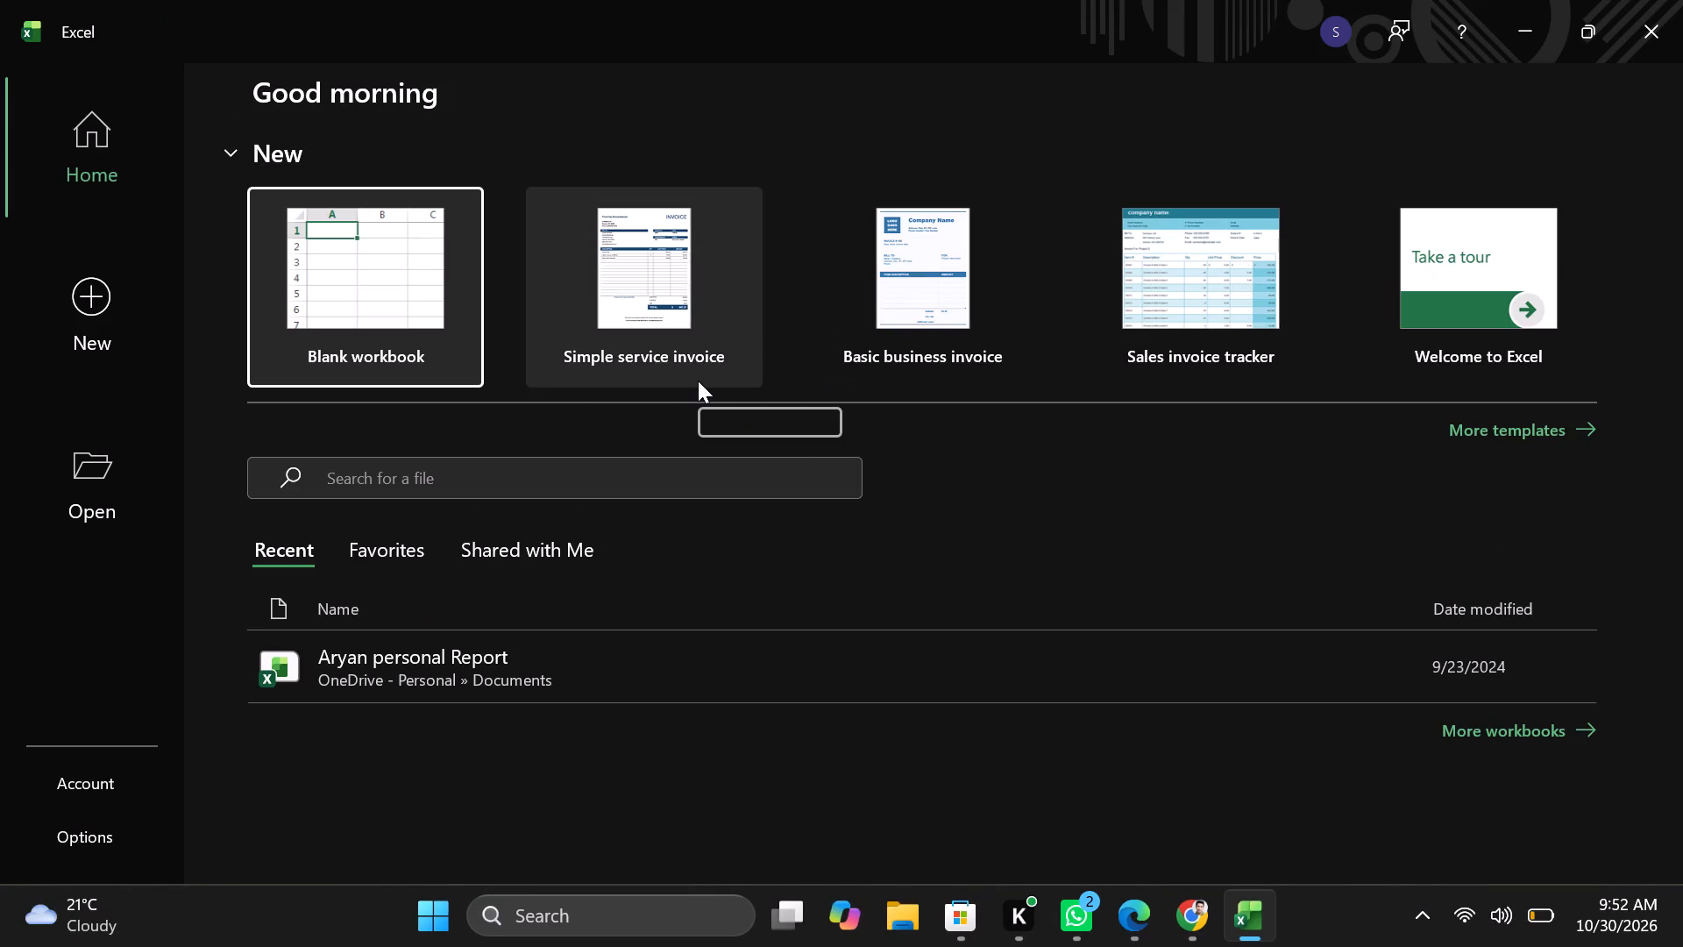
left_click(677, 312)
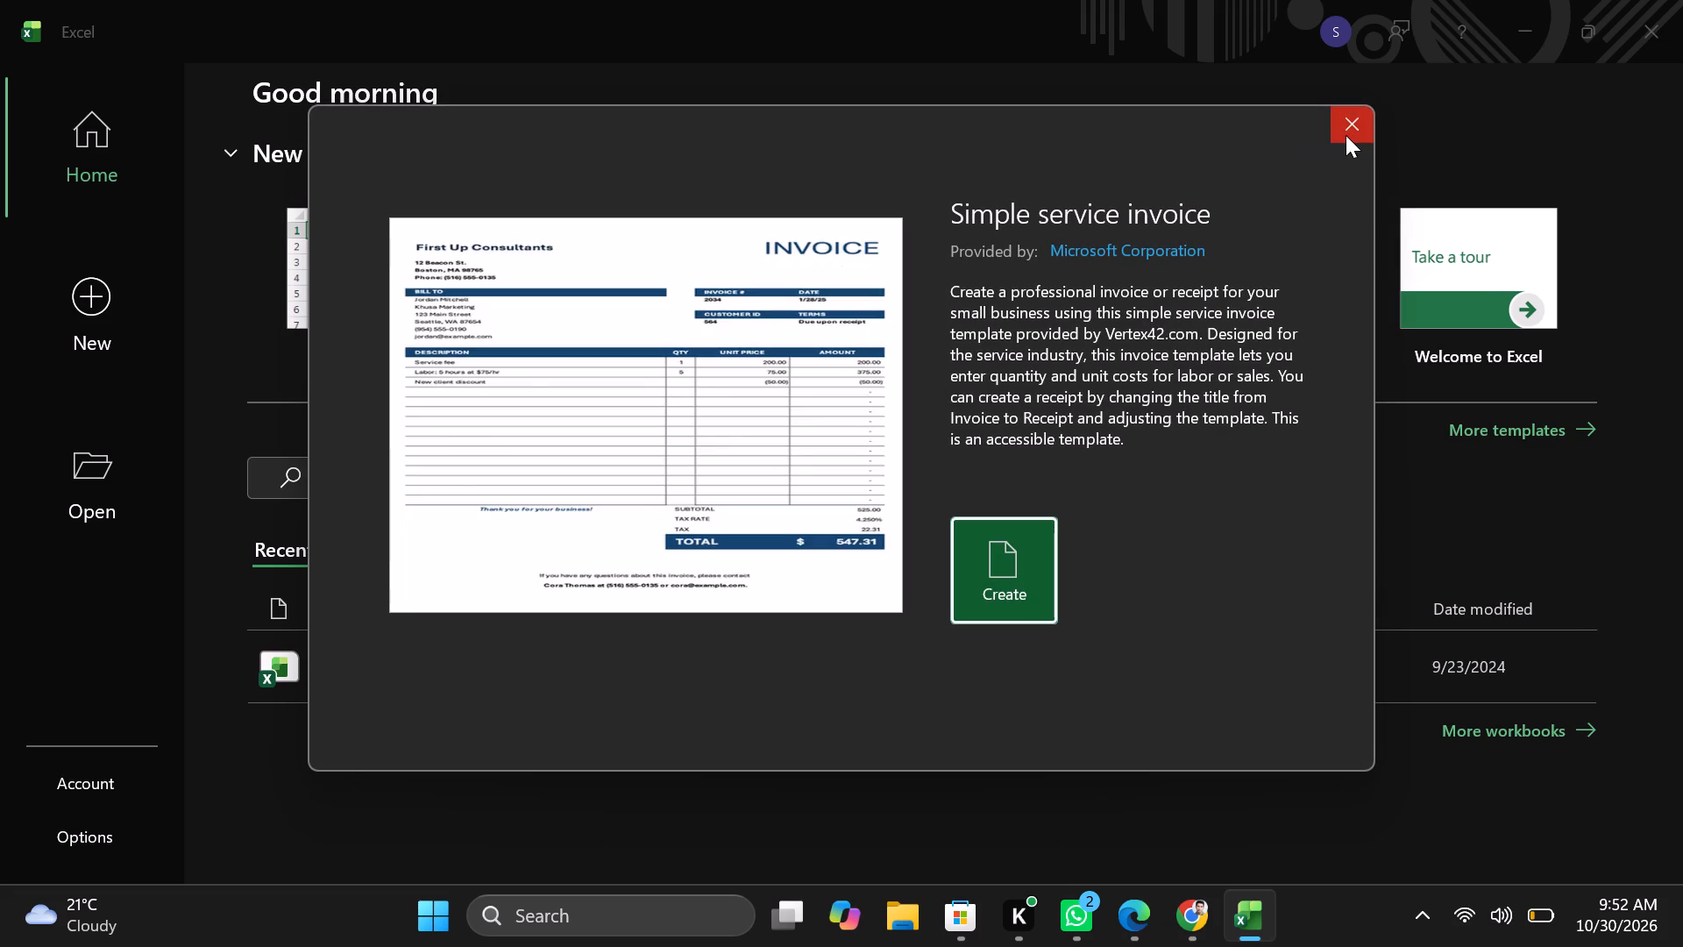
left_click(1346, 135)
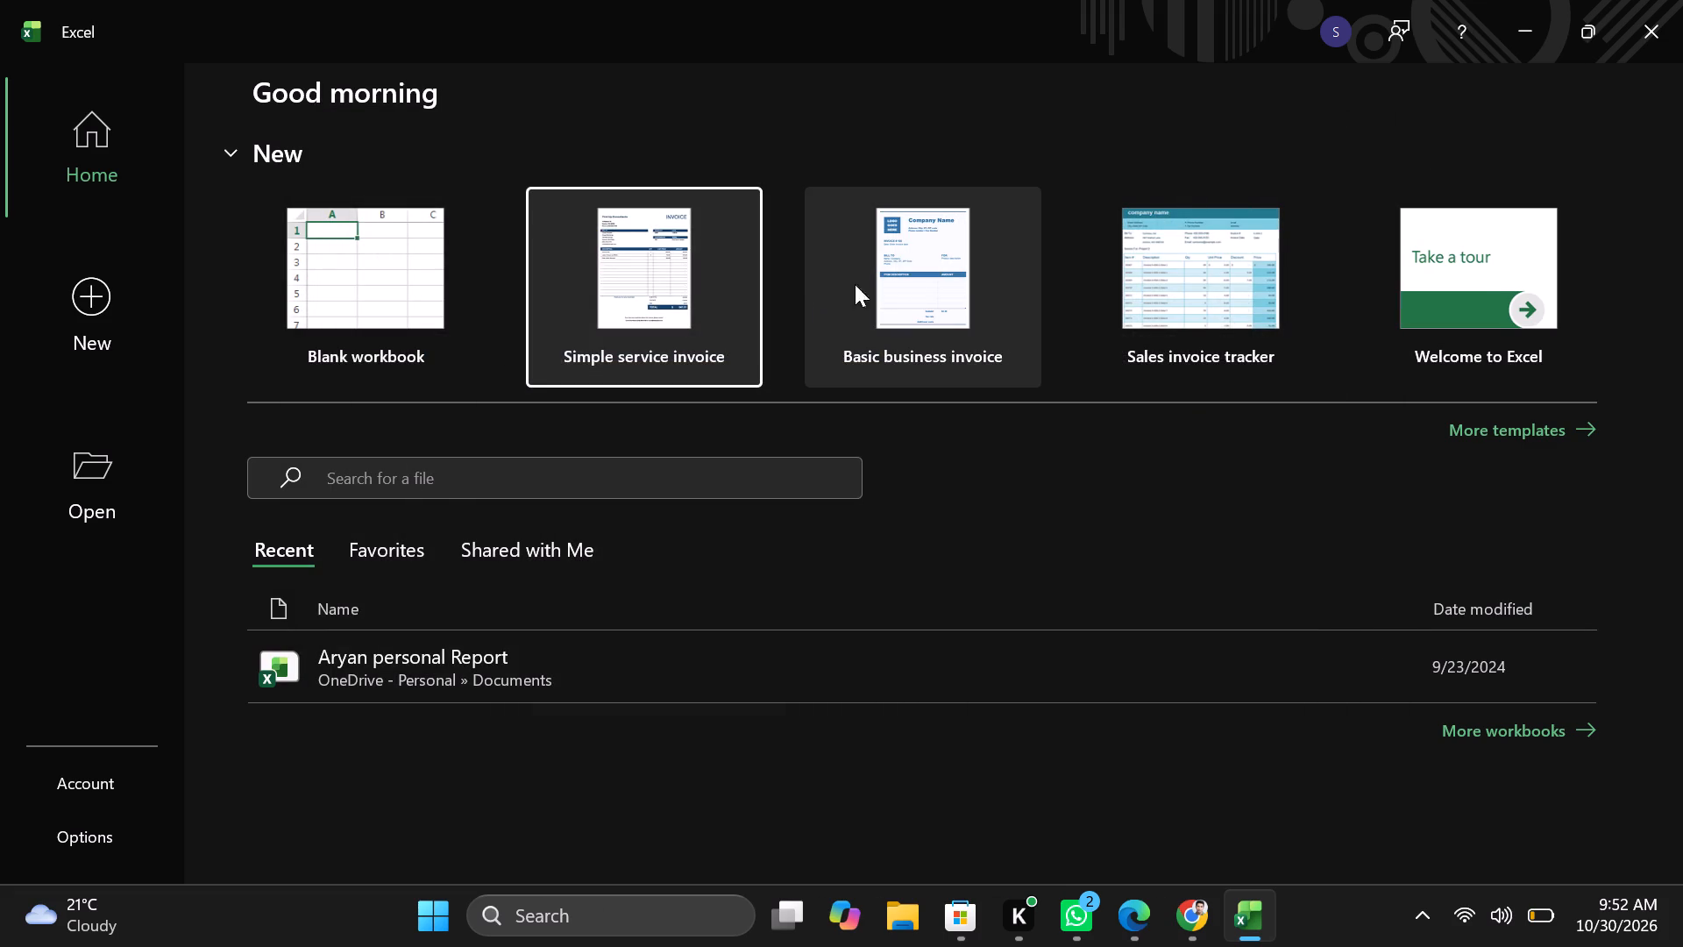
left_click(920, 284)
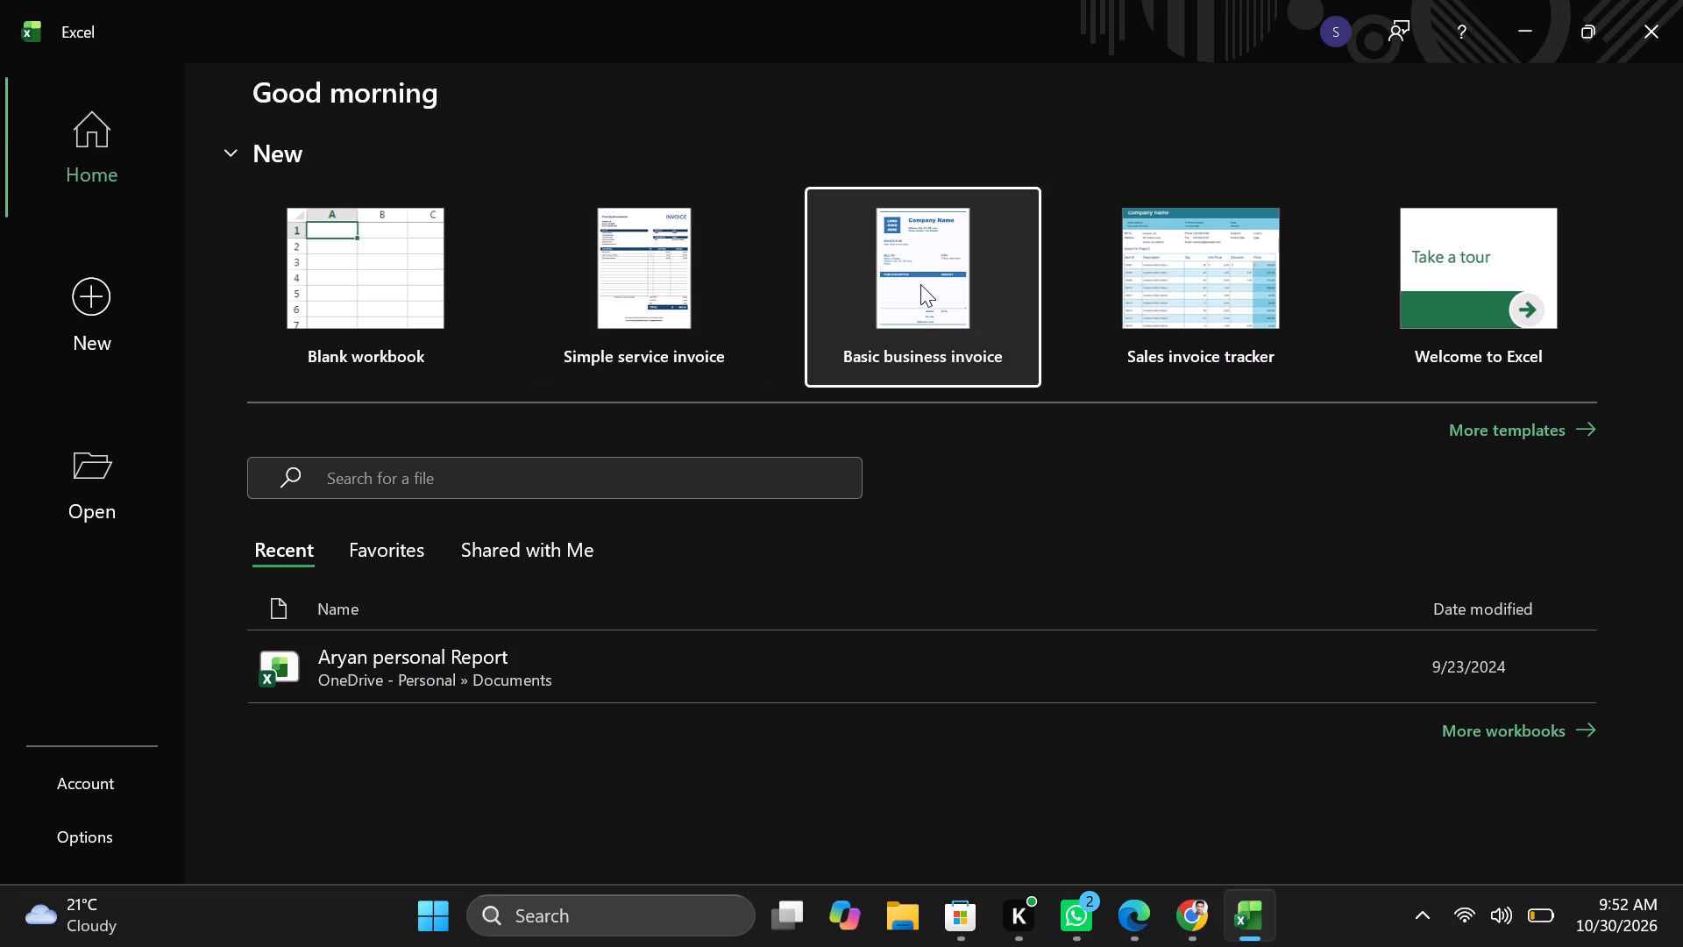
left_click(1008, 596)
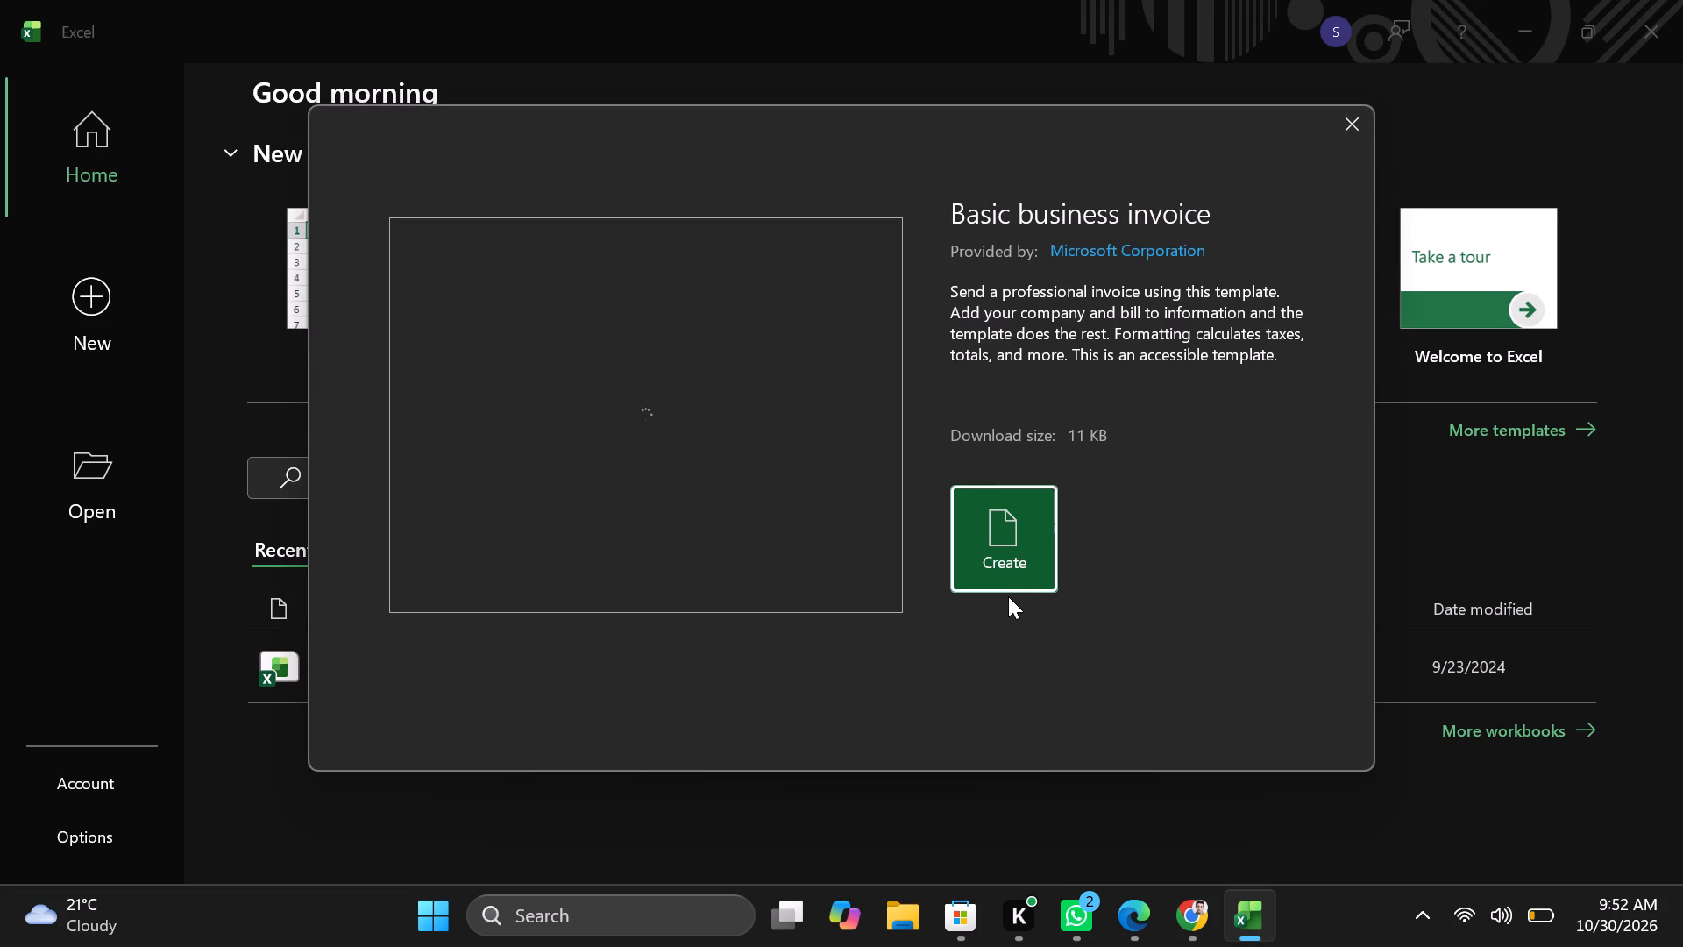
double_click(1011, 573)
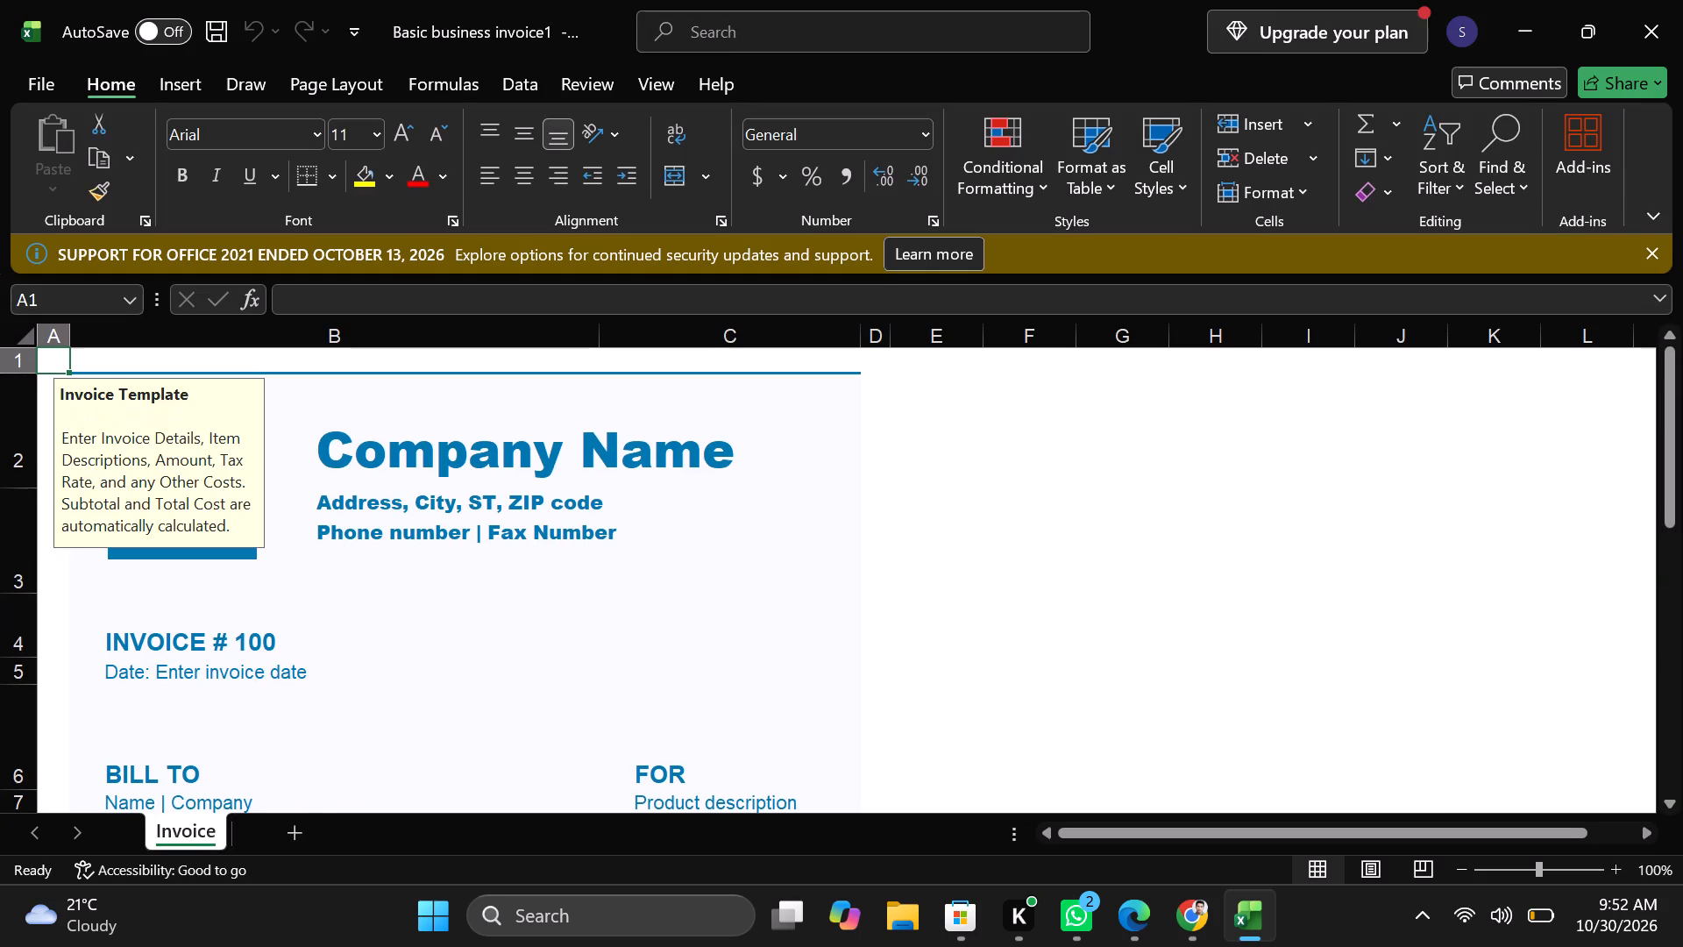
Examine the Basic business invoice layout, including its logo, company header, billing details, item description and amount table, and subtotal area.
scroll(1126, 642, "down", 3)
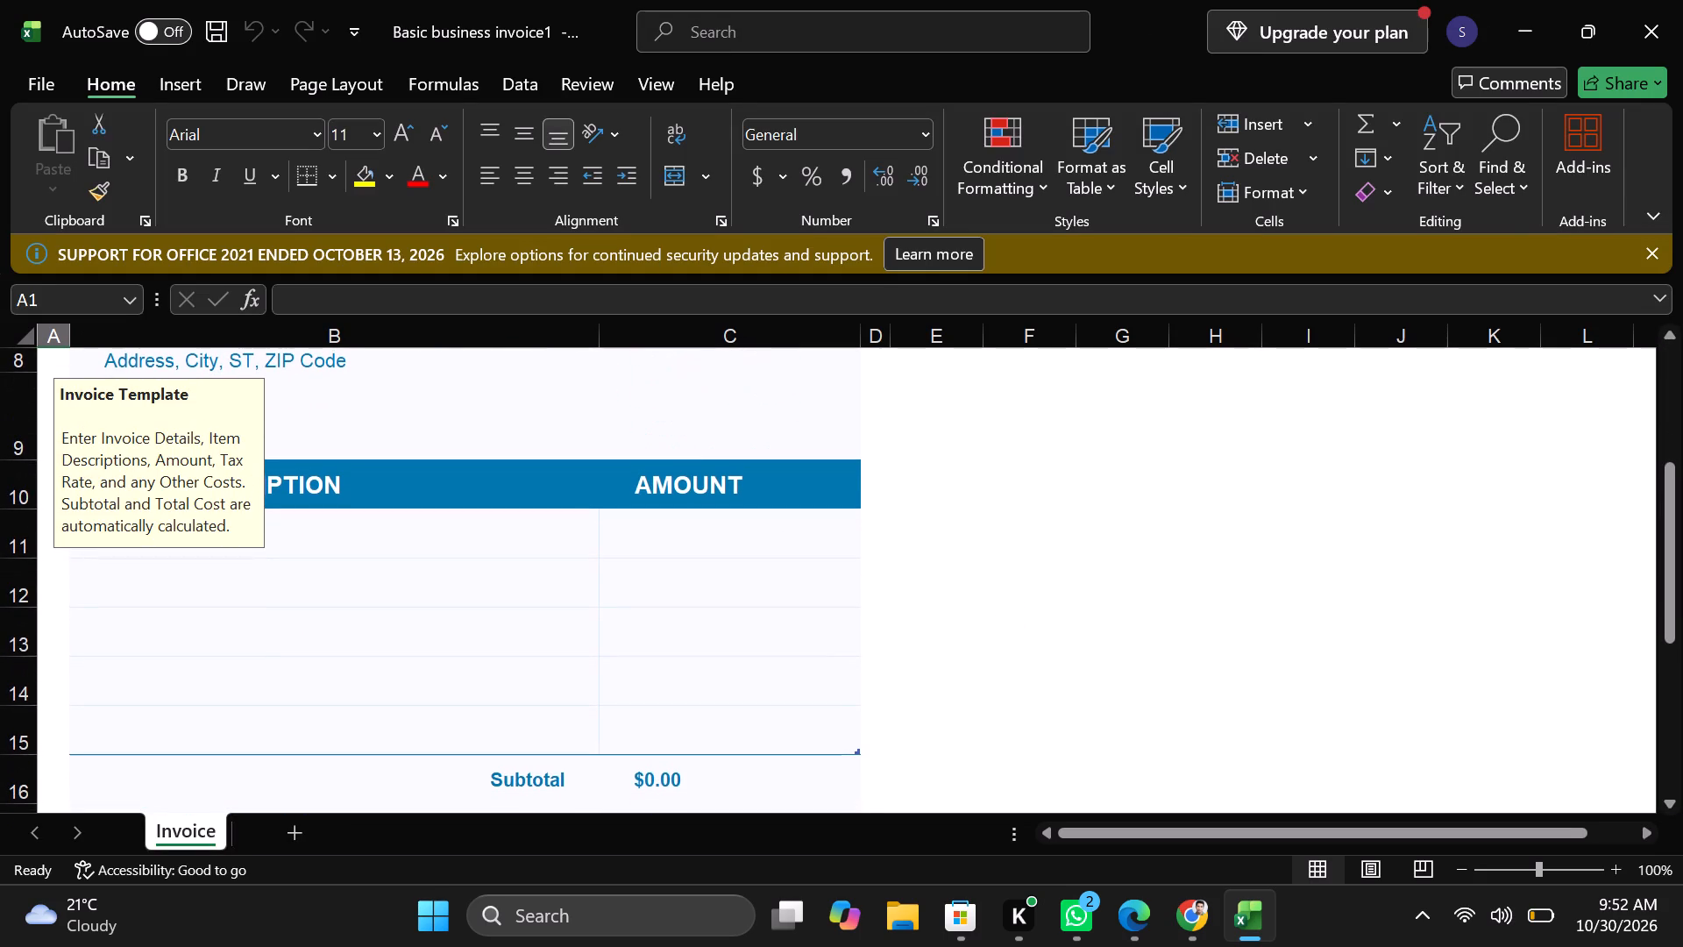
left_click(778, 622)
left_click(393, 529)
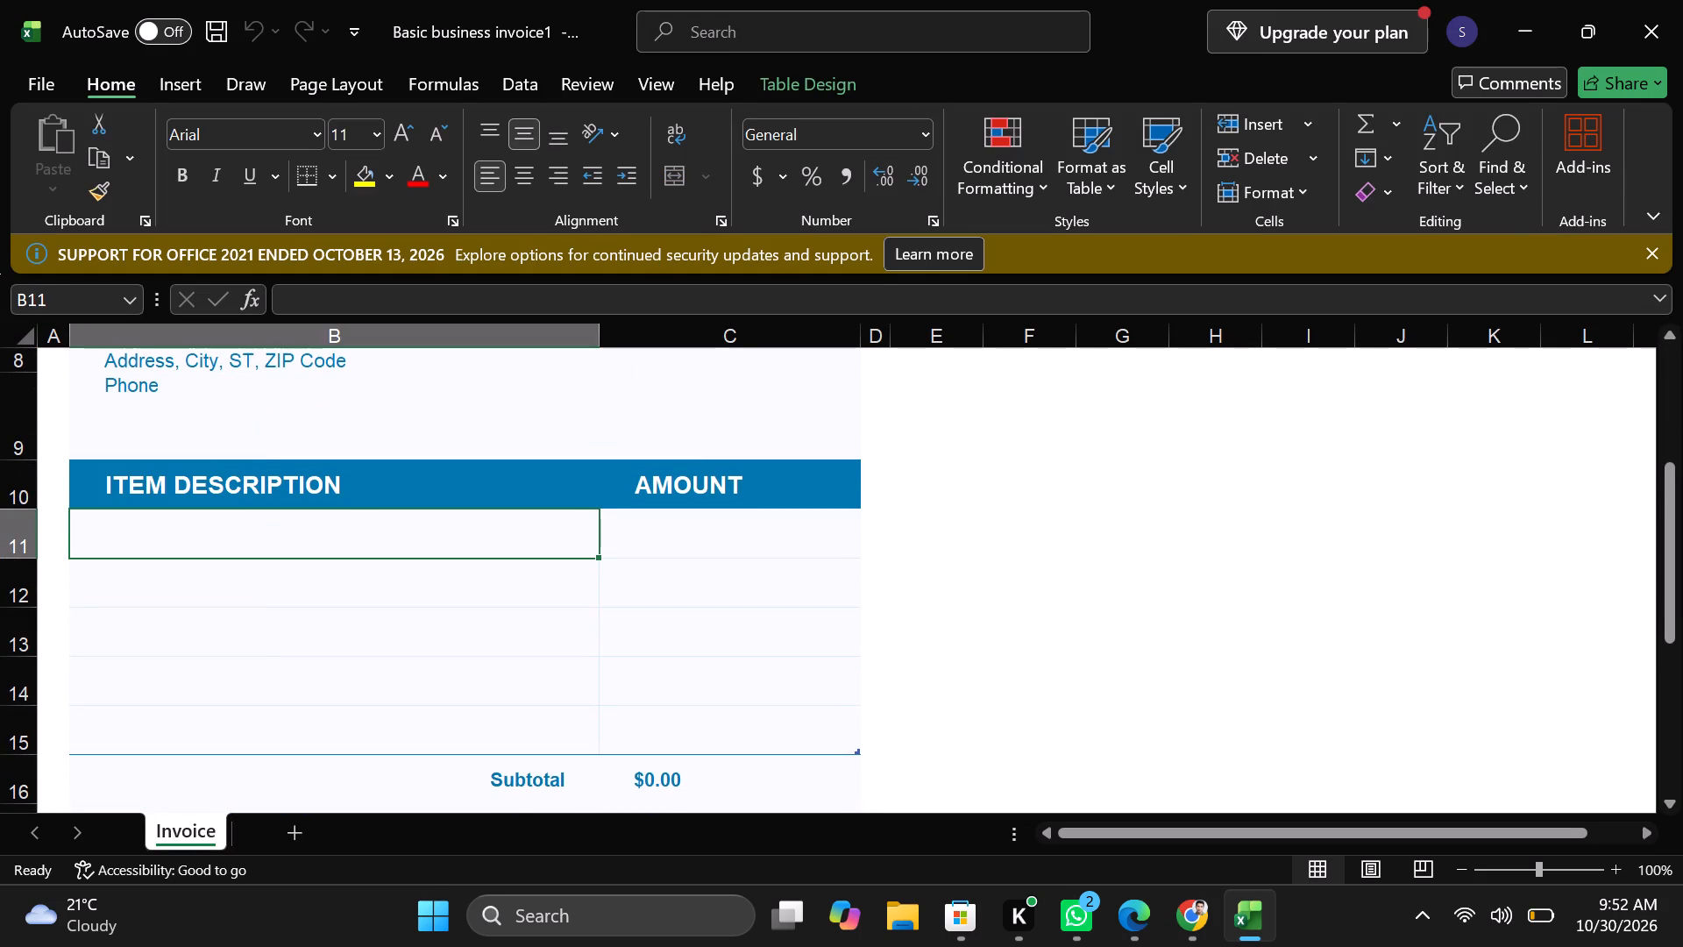
left_click(573, 595)
left_click(623, 652)
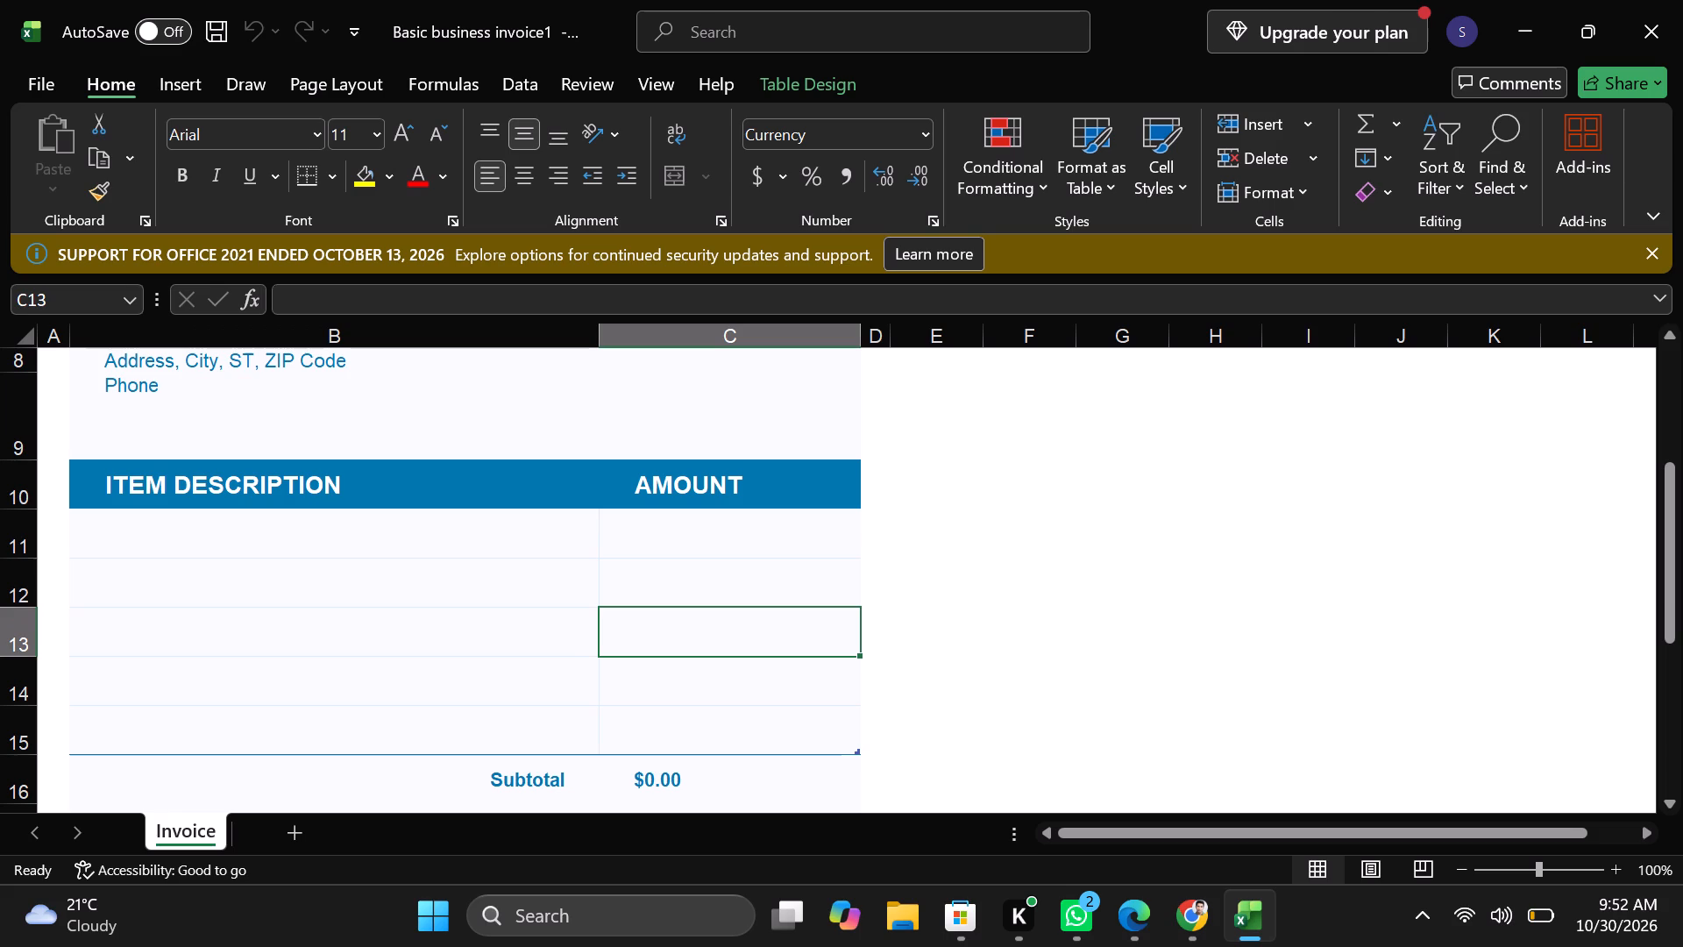
scroll(1129, 611, "up", 4)
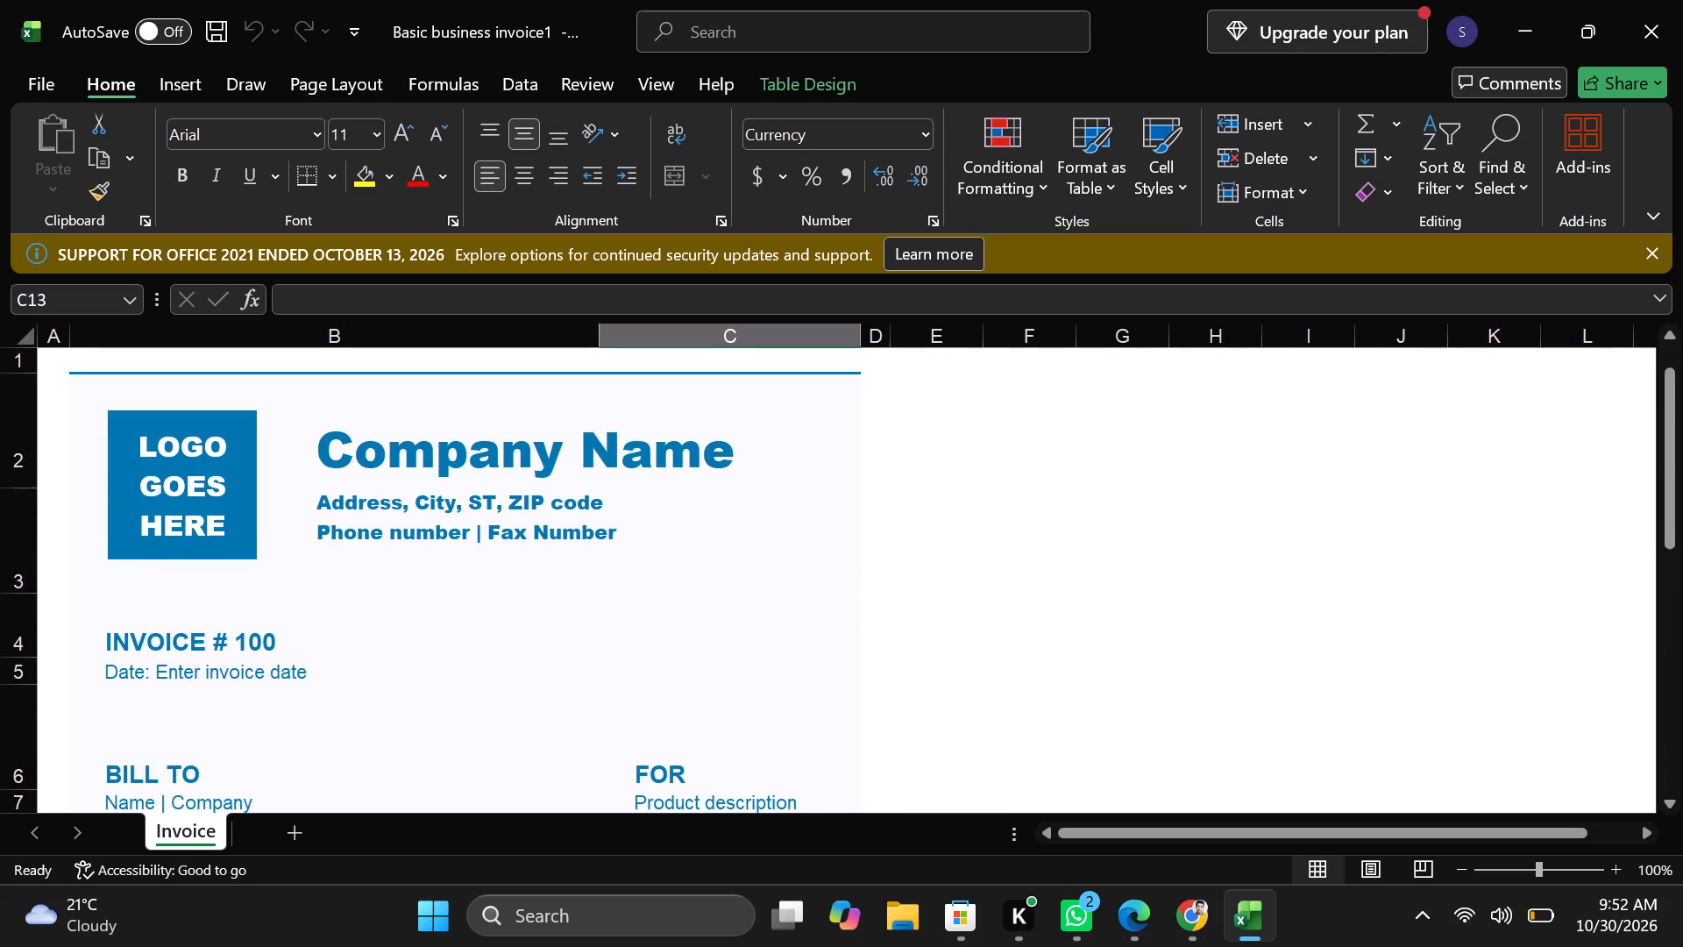
left_click(194, 485)
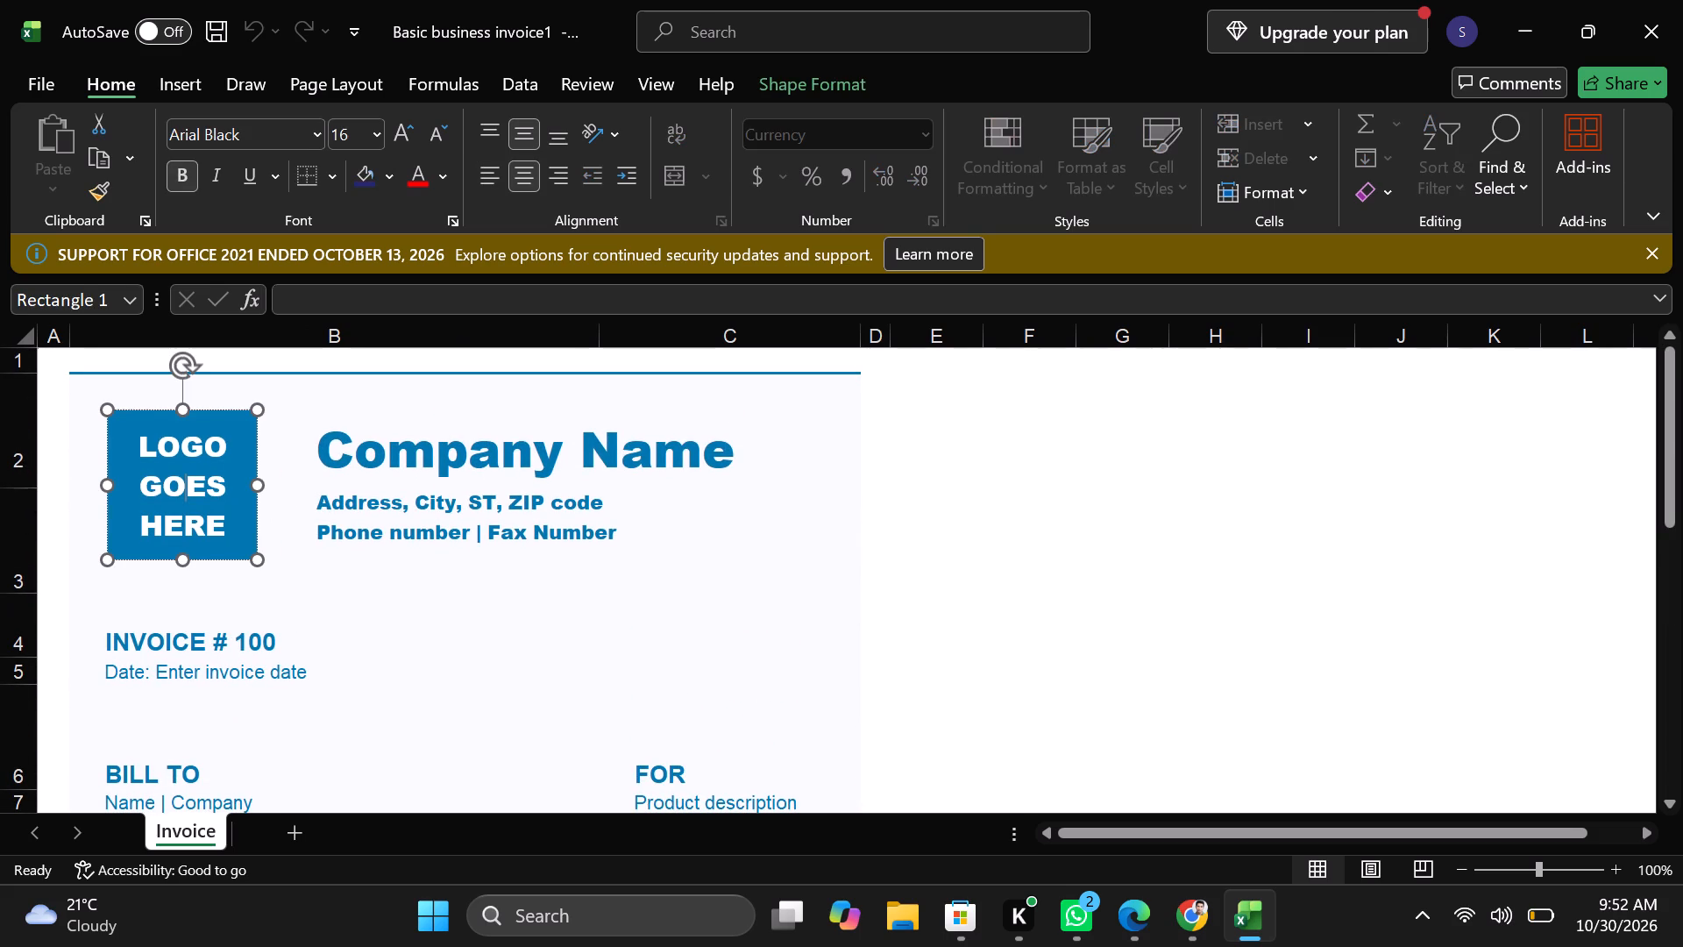
scroll(321, 592, "down", 4)
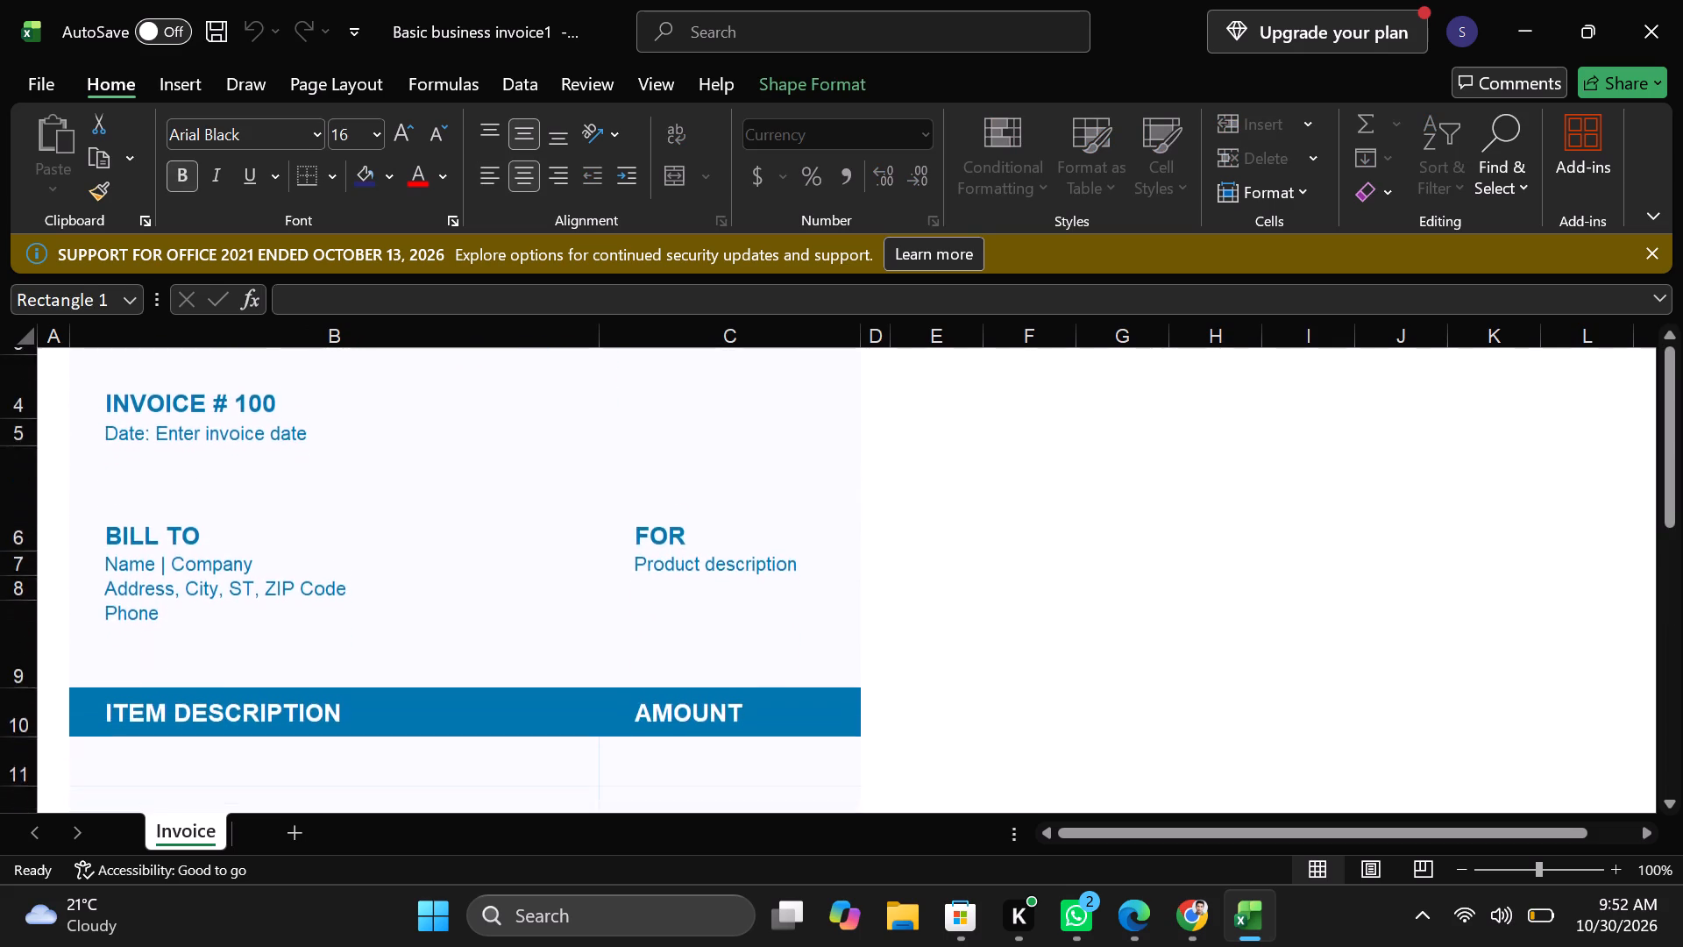
scroll(321, 592, "down", 3)
scroll(321, 592, "up", 10)
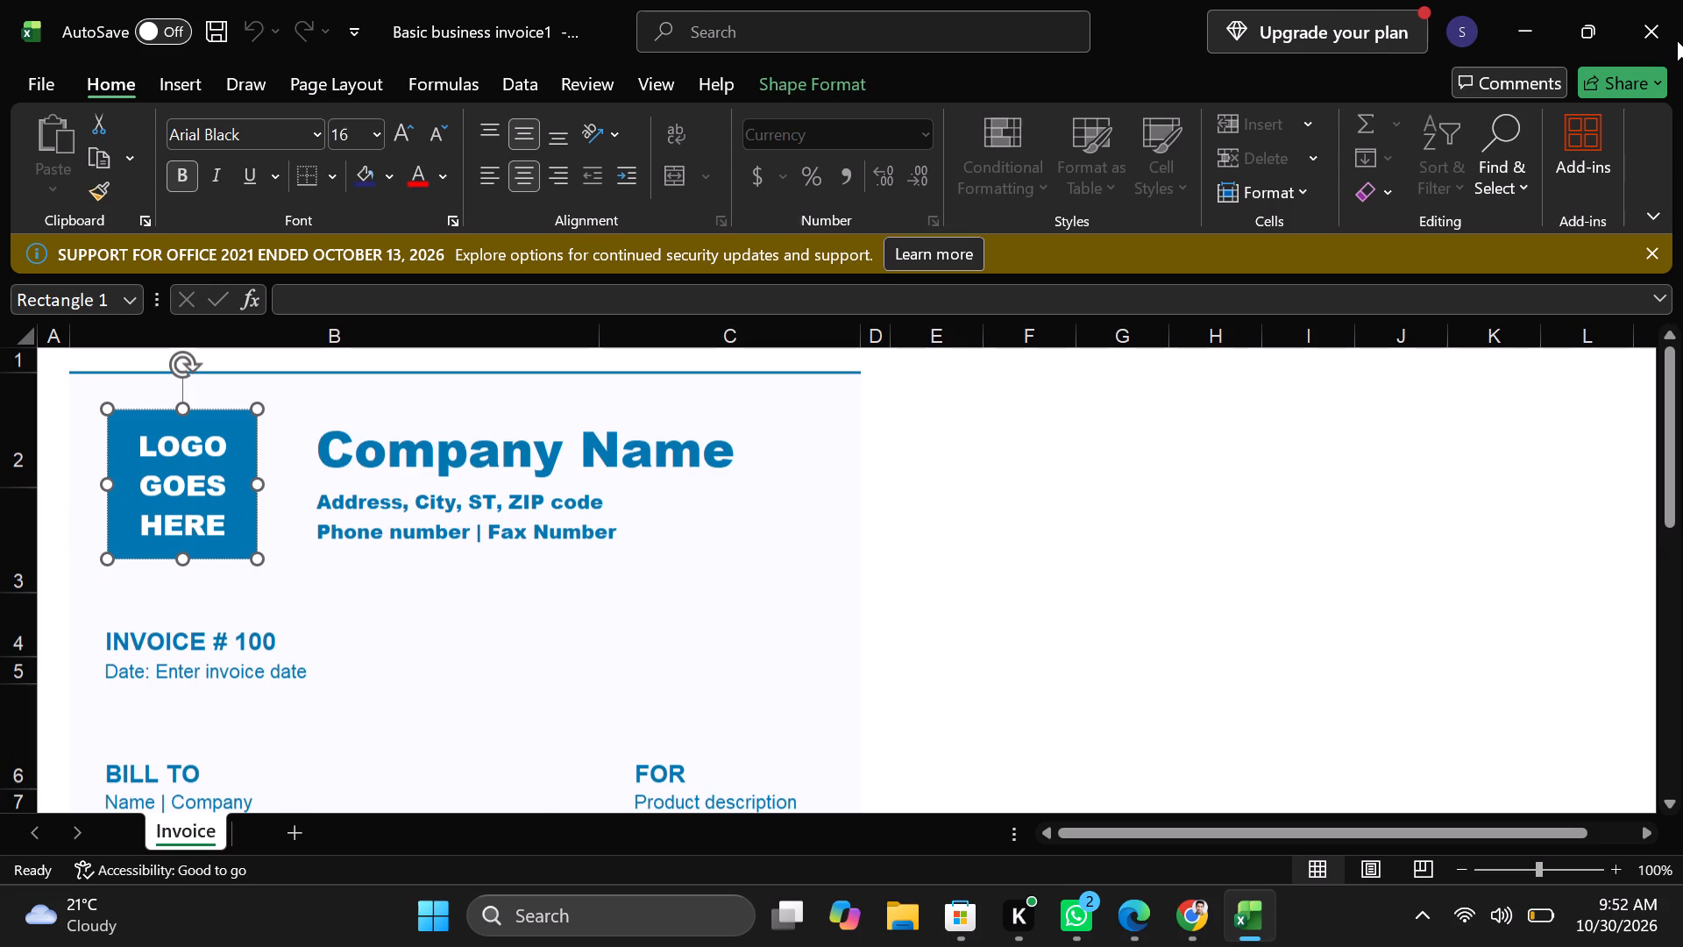
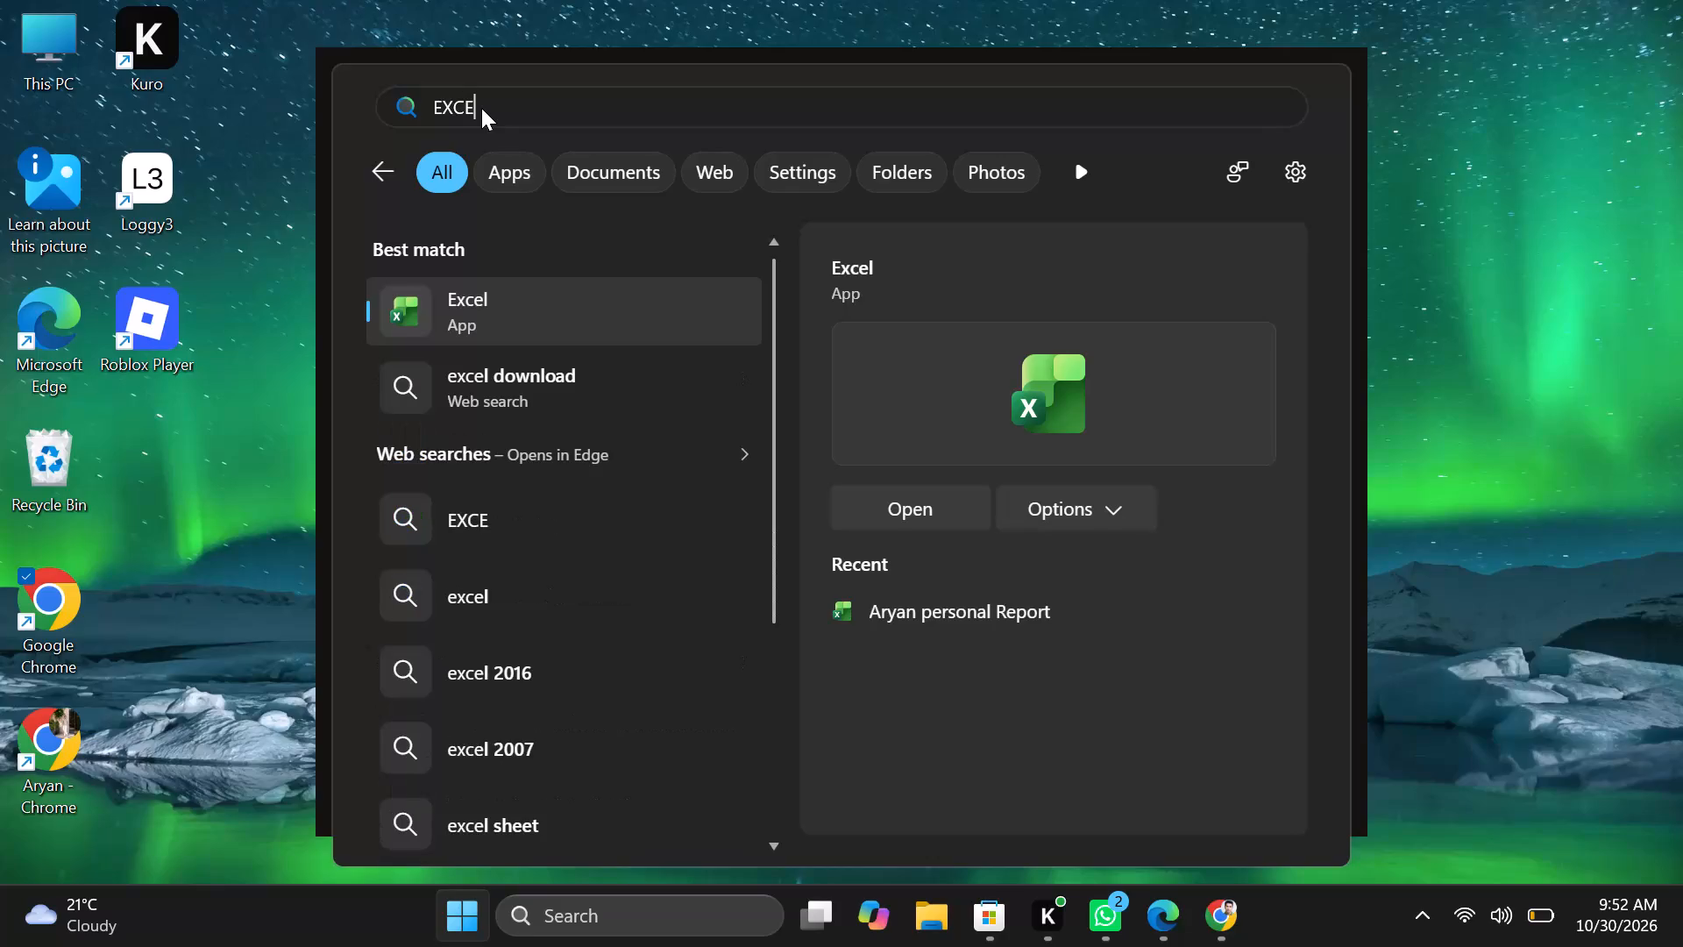
Launch Excel and create a new blank workbook.
left_click(486, 317)
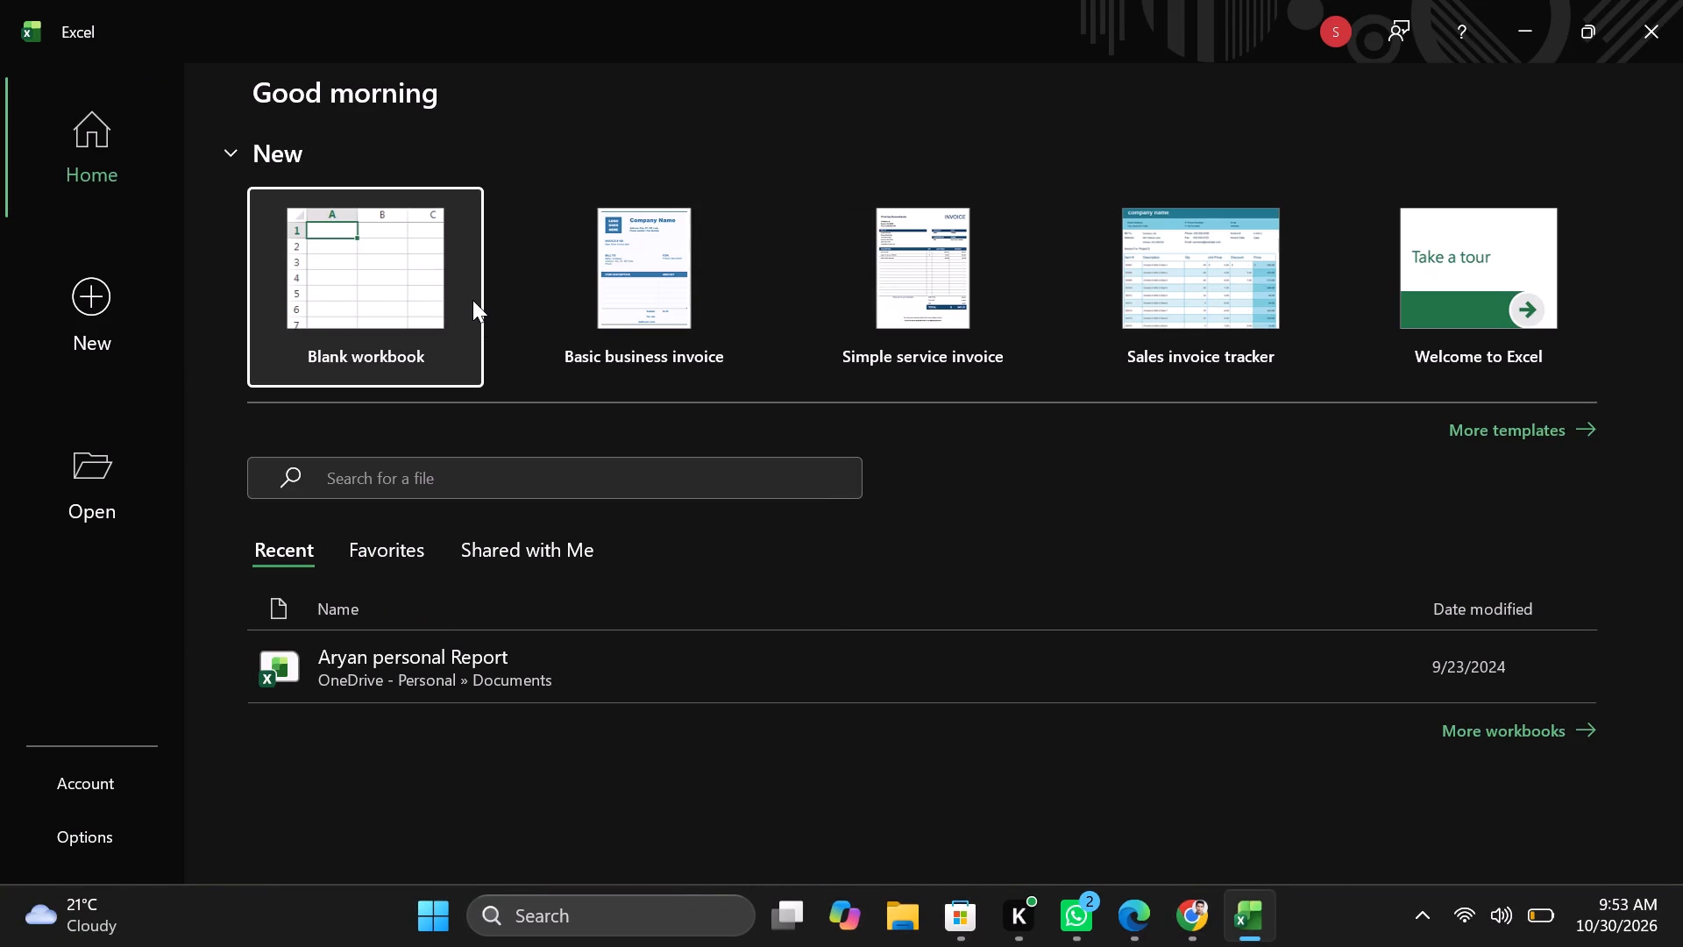
left_click(401, 300)
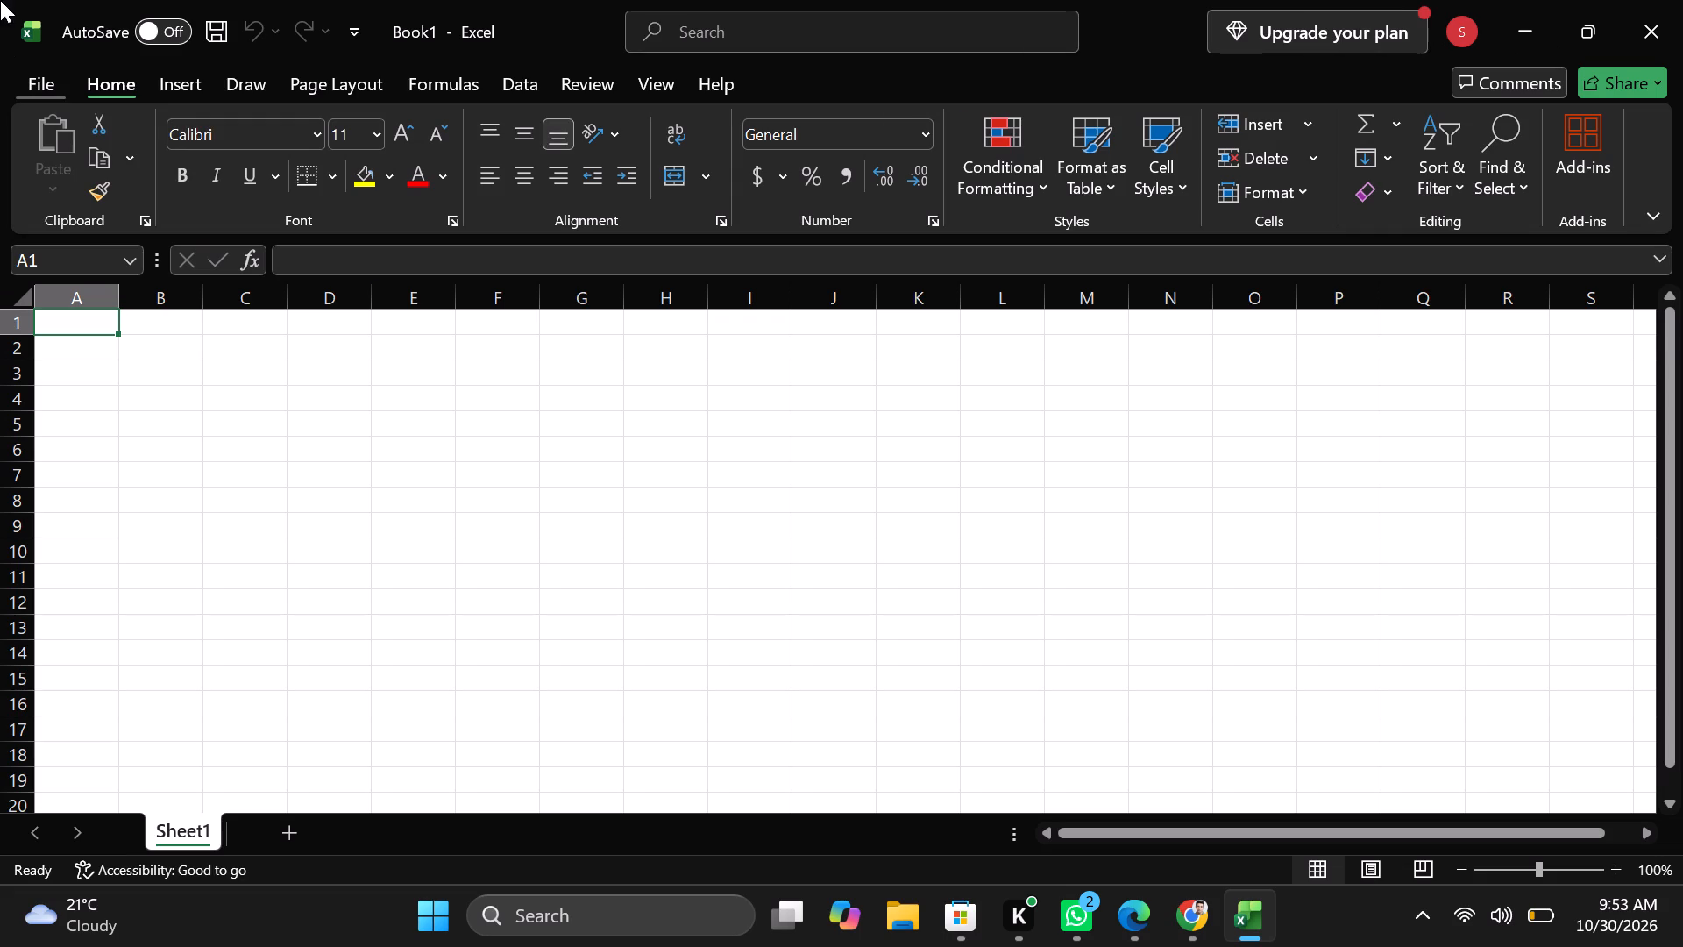
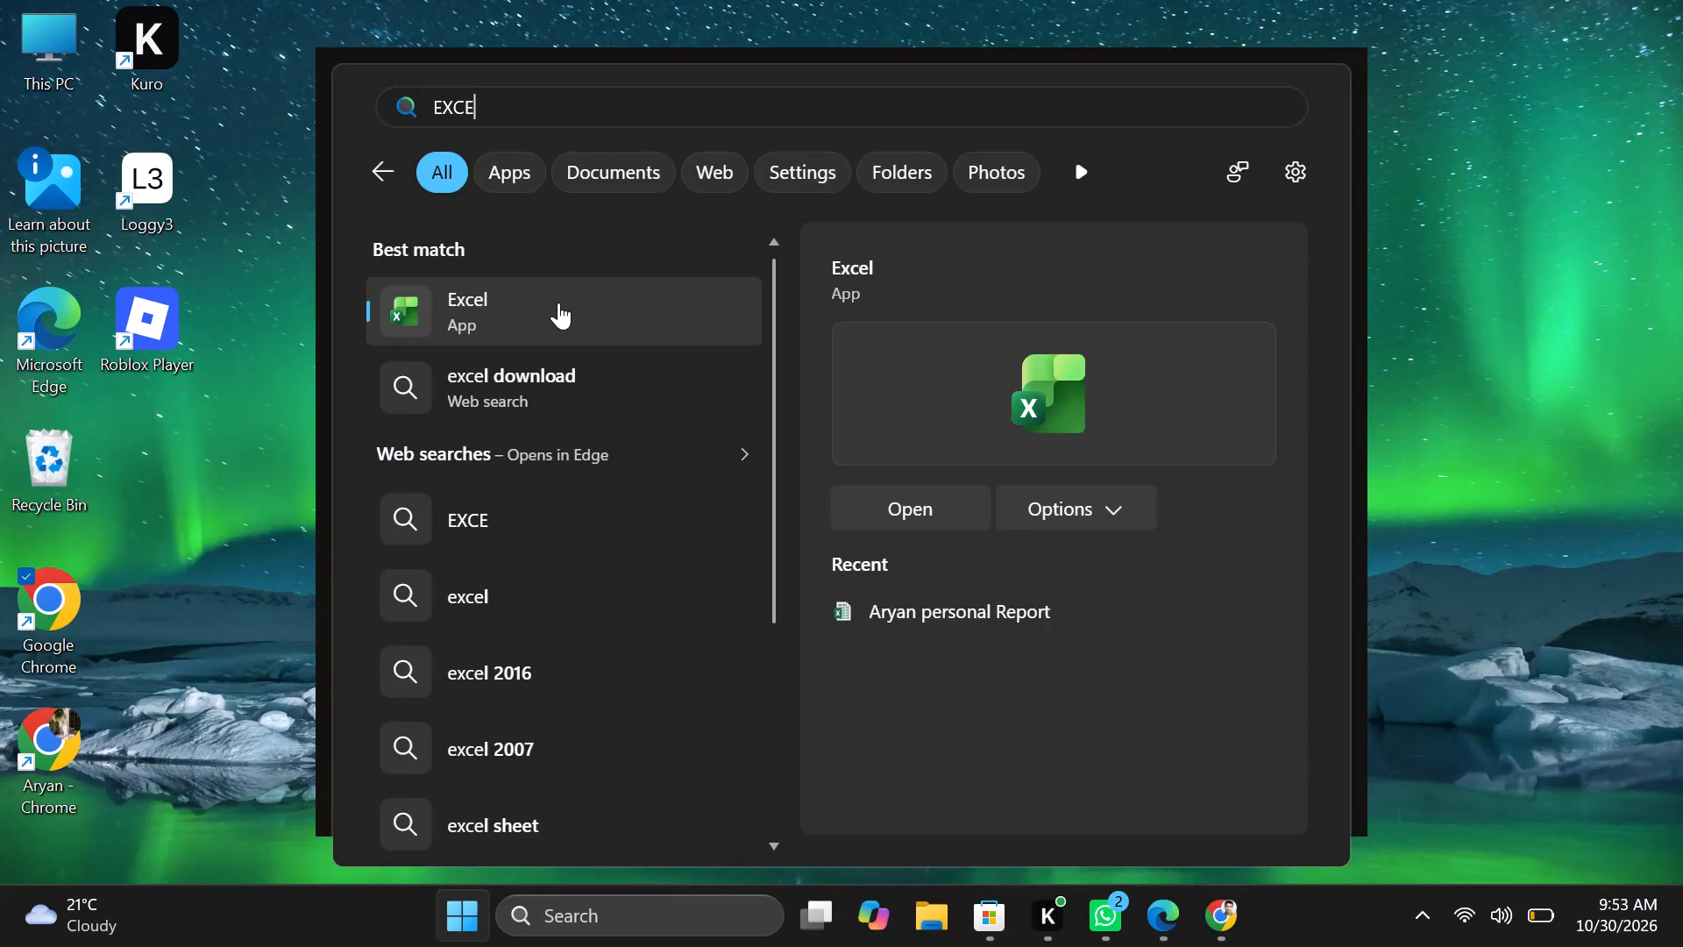
Launch Excel and create a workbook from the Simple service invoice template.
left_click(558, 303)
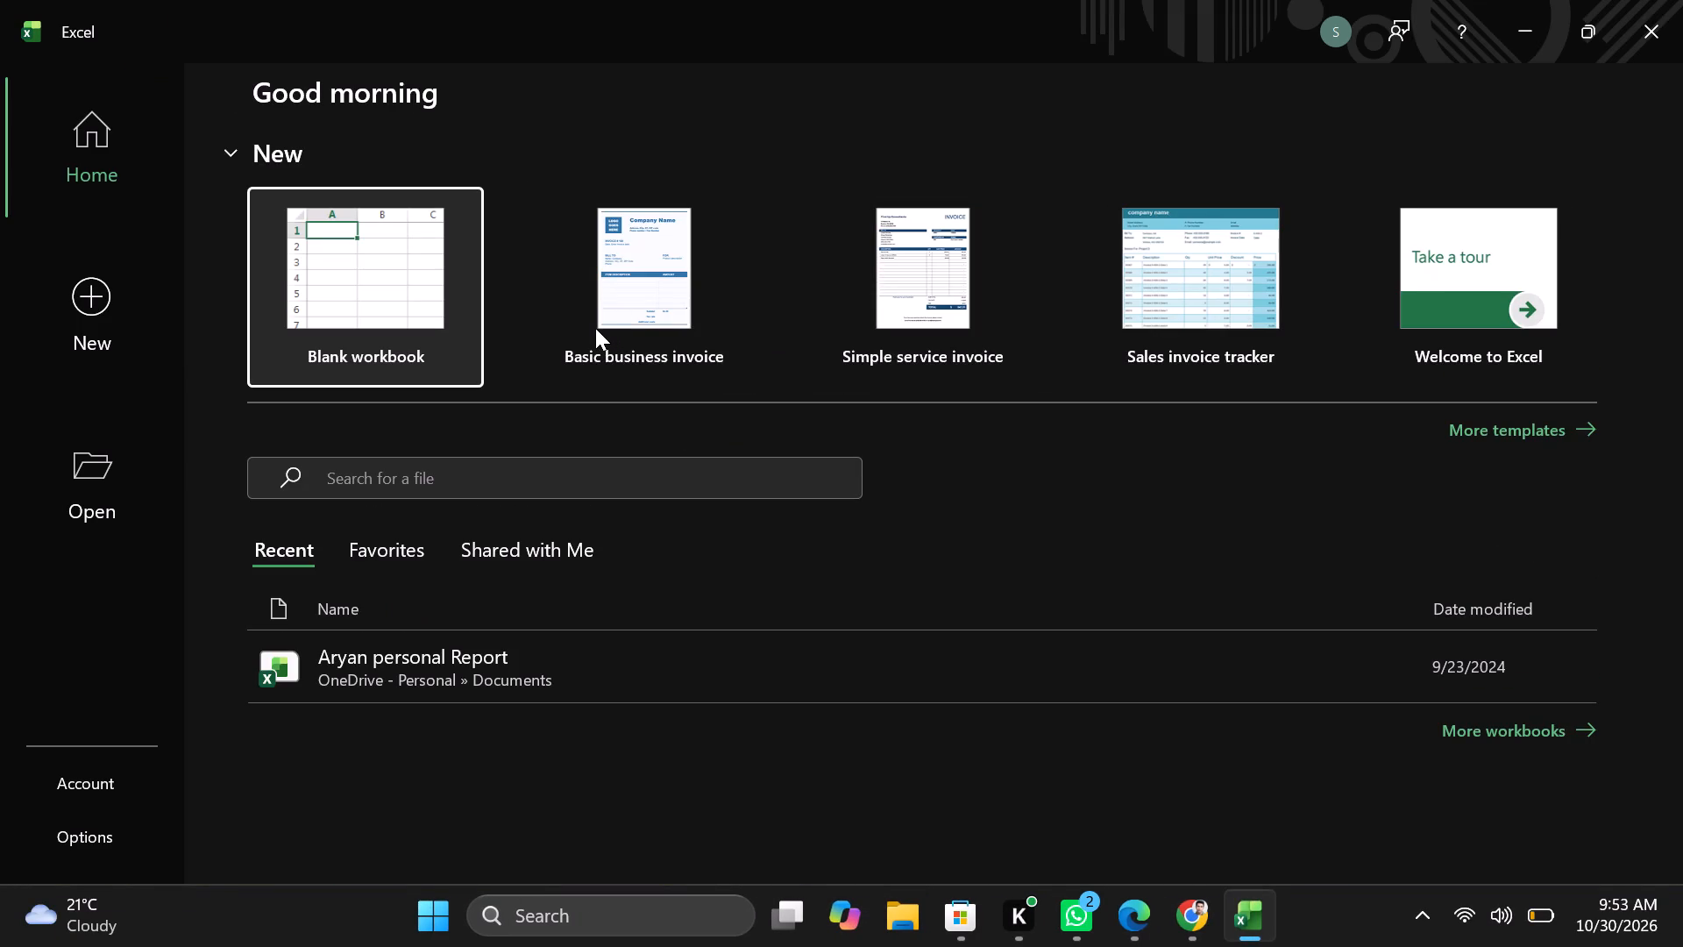
left_click(948, 331)
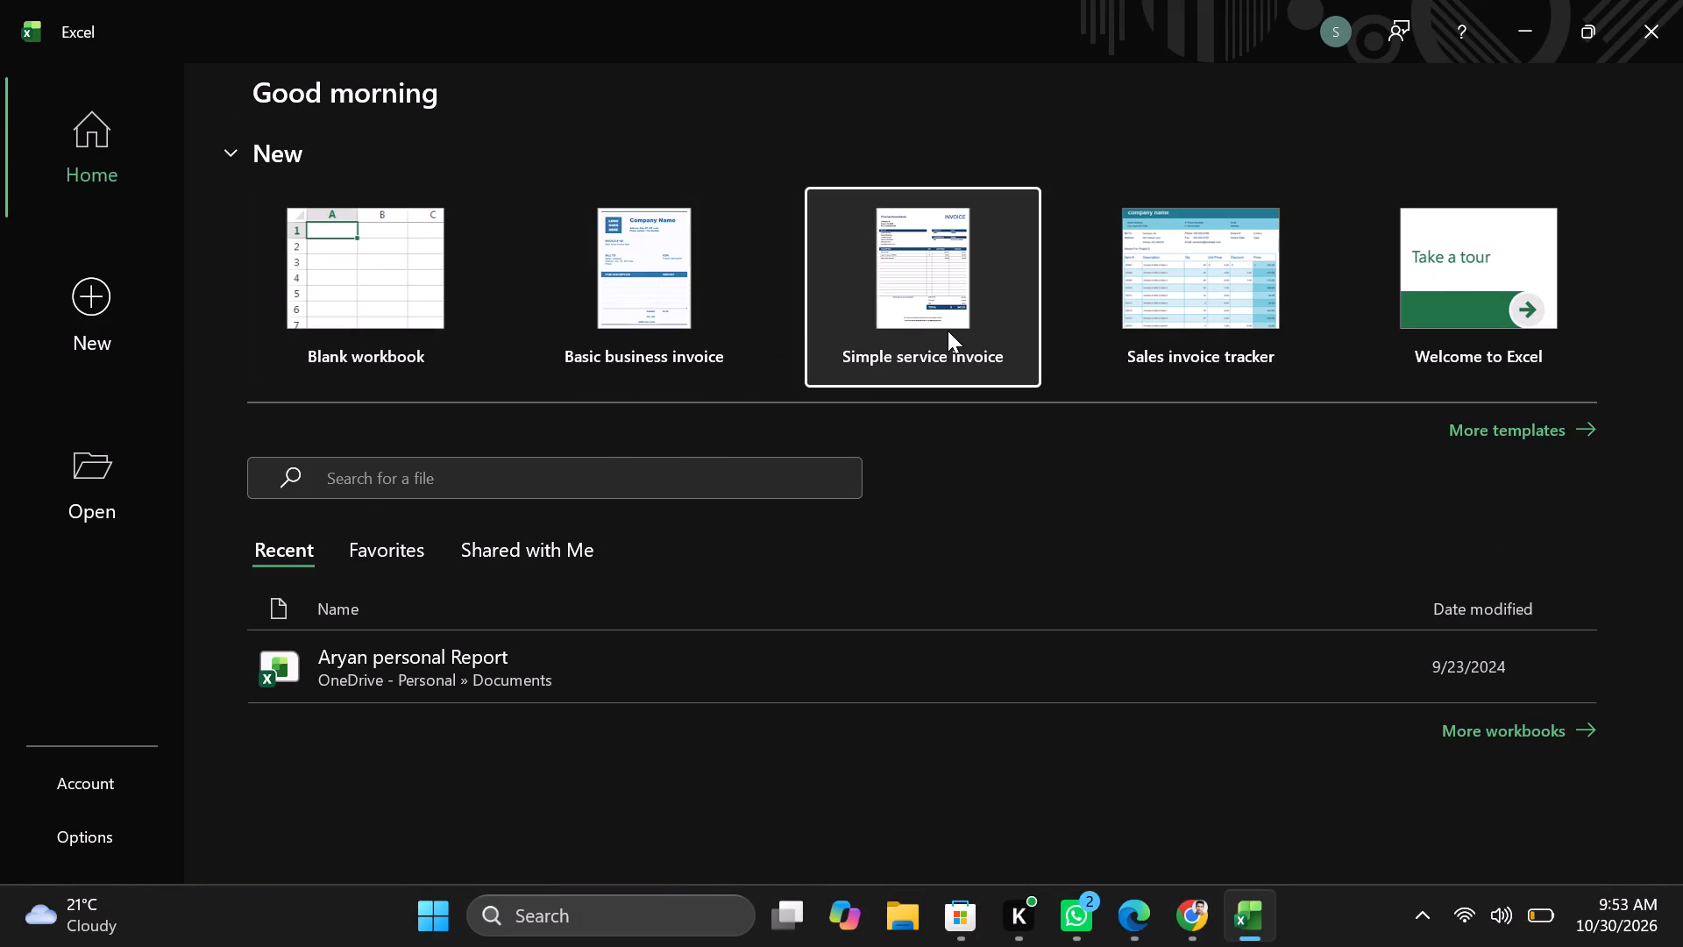
left_click(1043, 554)
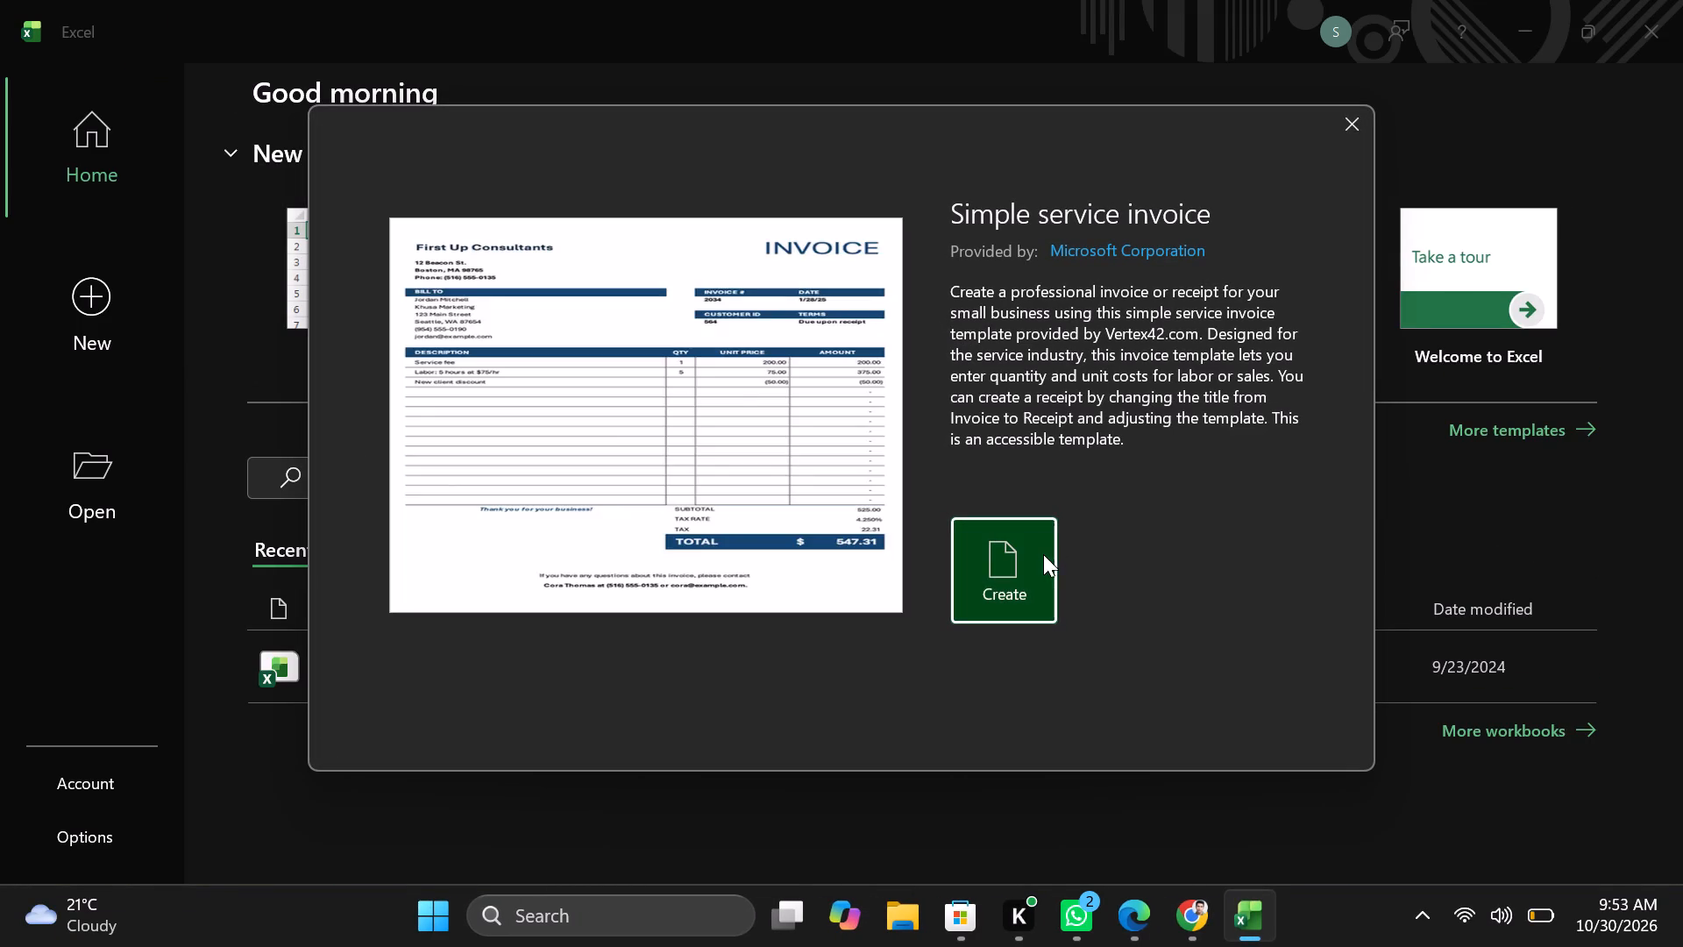
Delete the empty row 19 directly below the New client discount line item.
scroll(1085, 637, "down", 7)
left_click(859, 448)
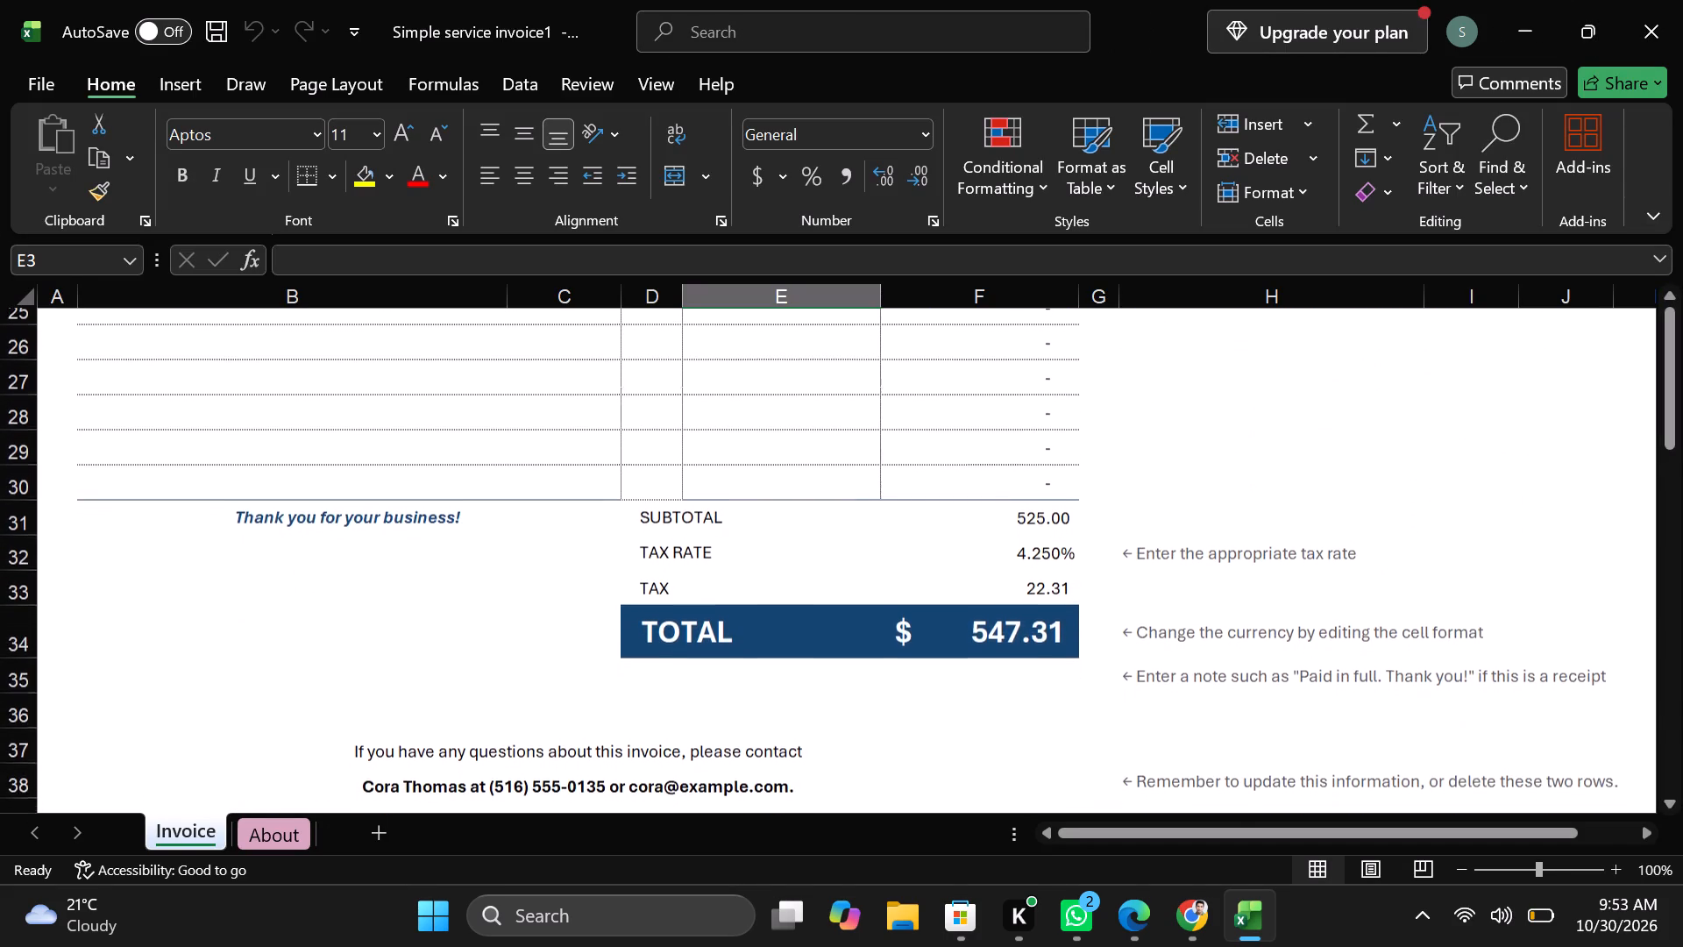
scroll(868, 444, "up", 9)
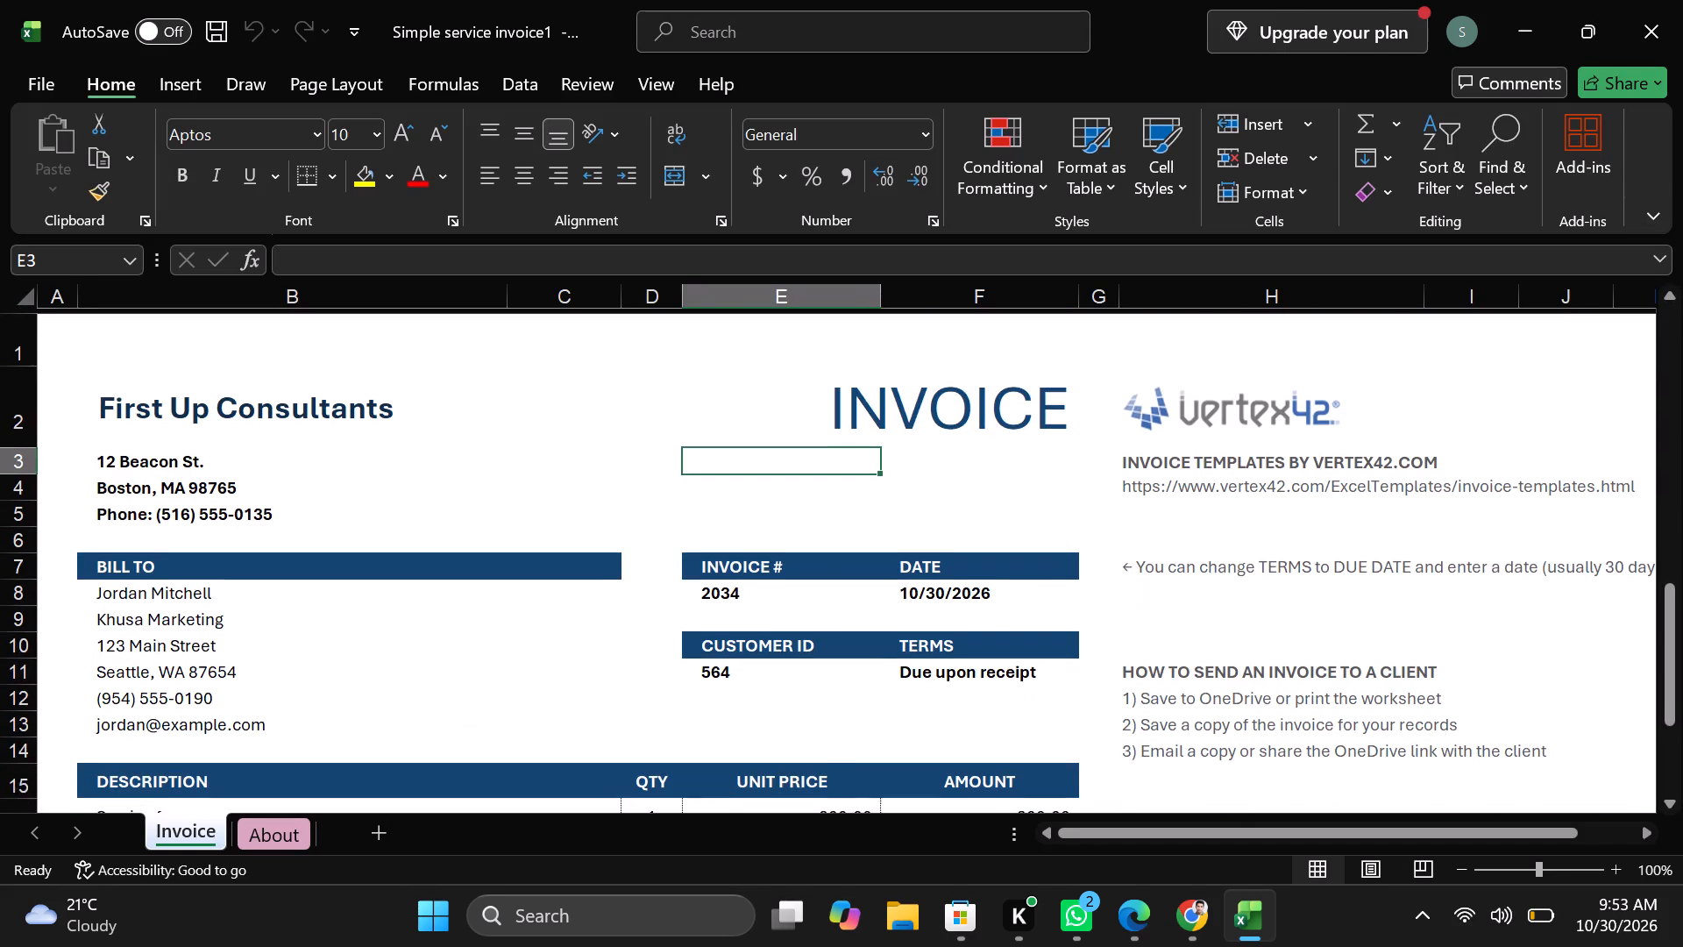
scroll(868, 444, "down", 6)
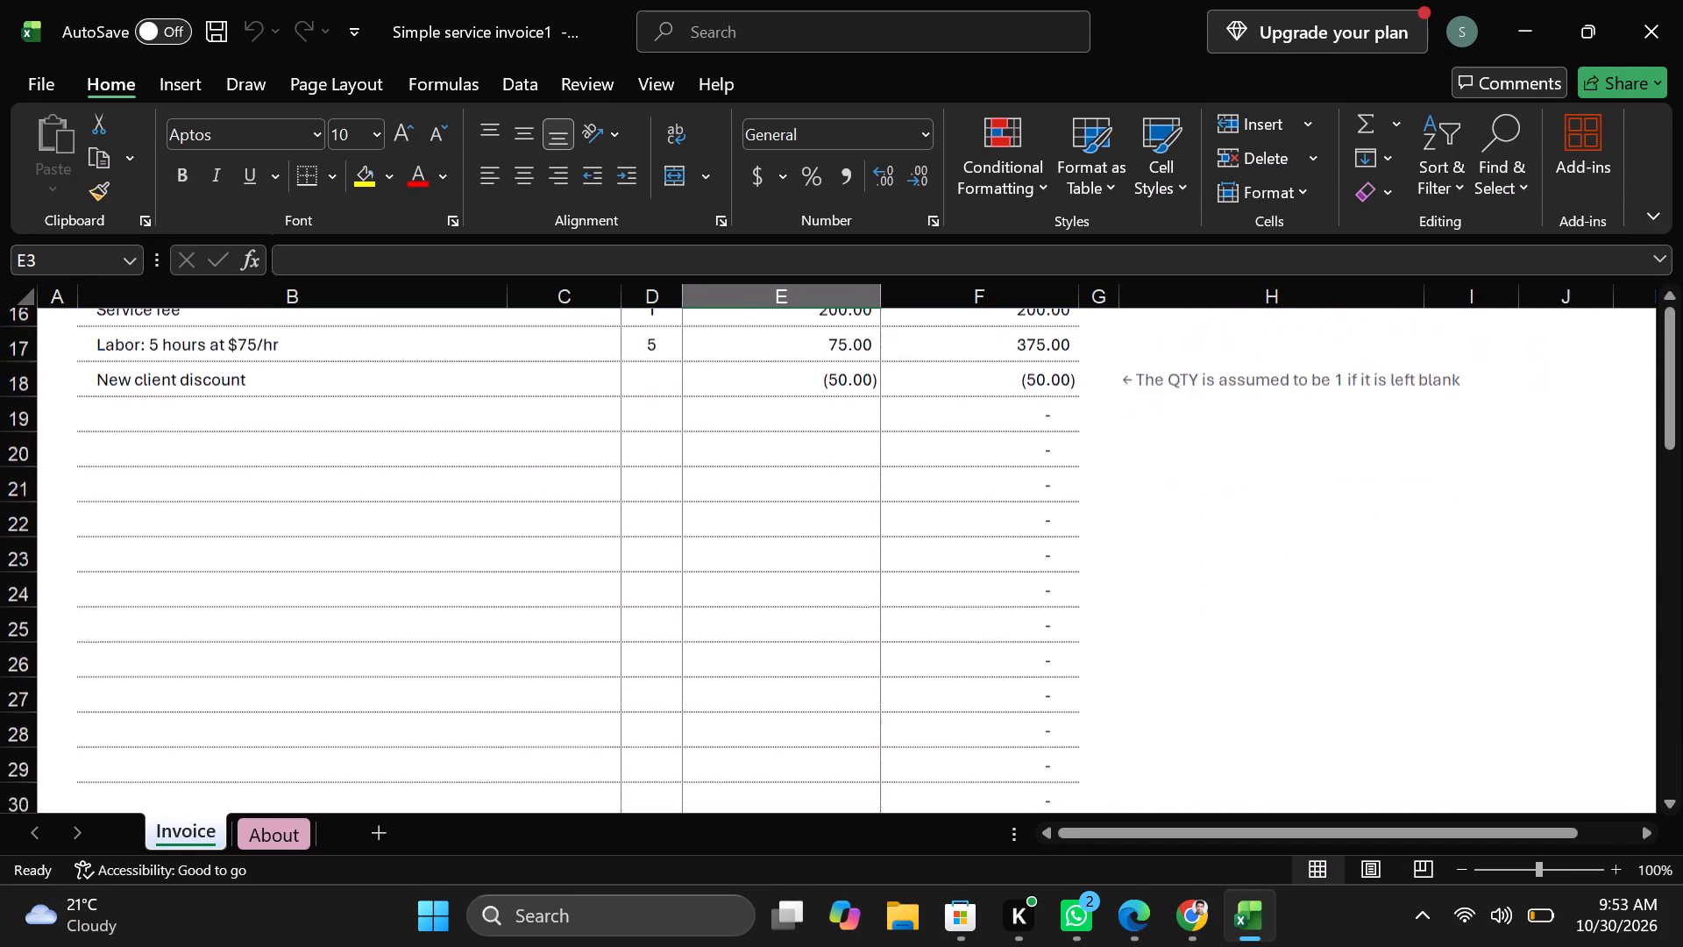
scroll(63, 420, "up", 1)
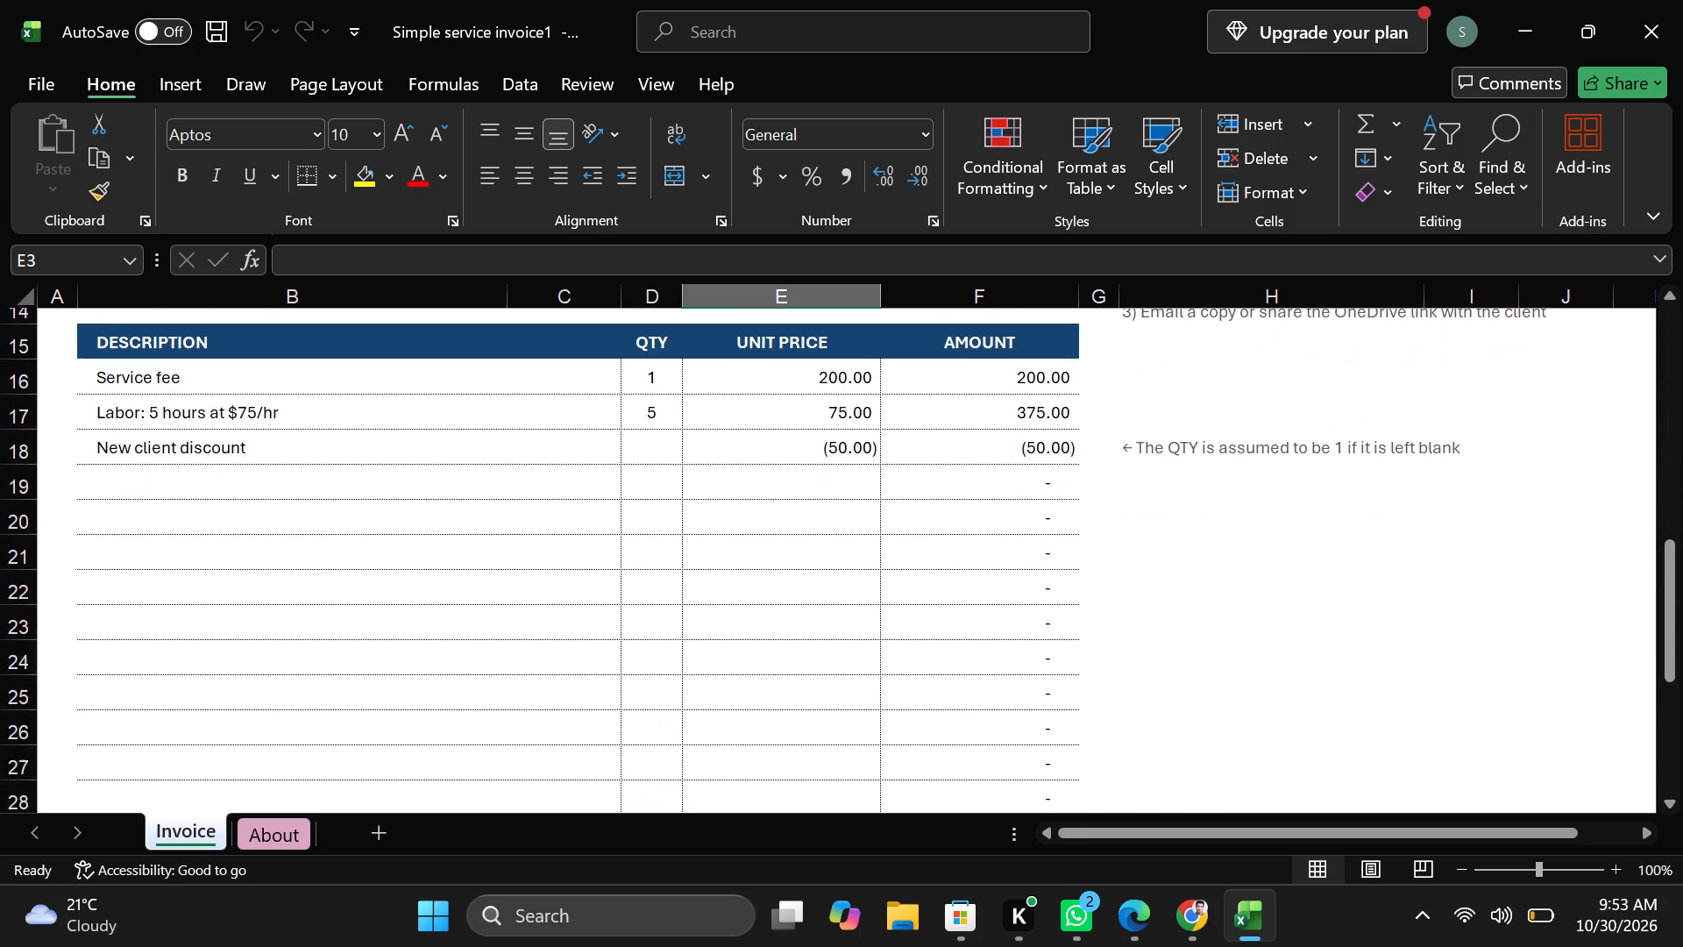
scroll(63, 420, "up", 1)
left_click(56, 491)
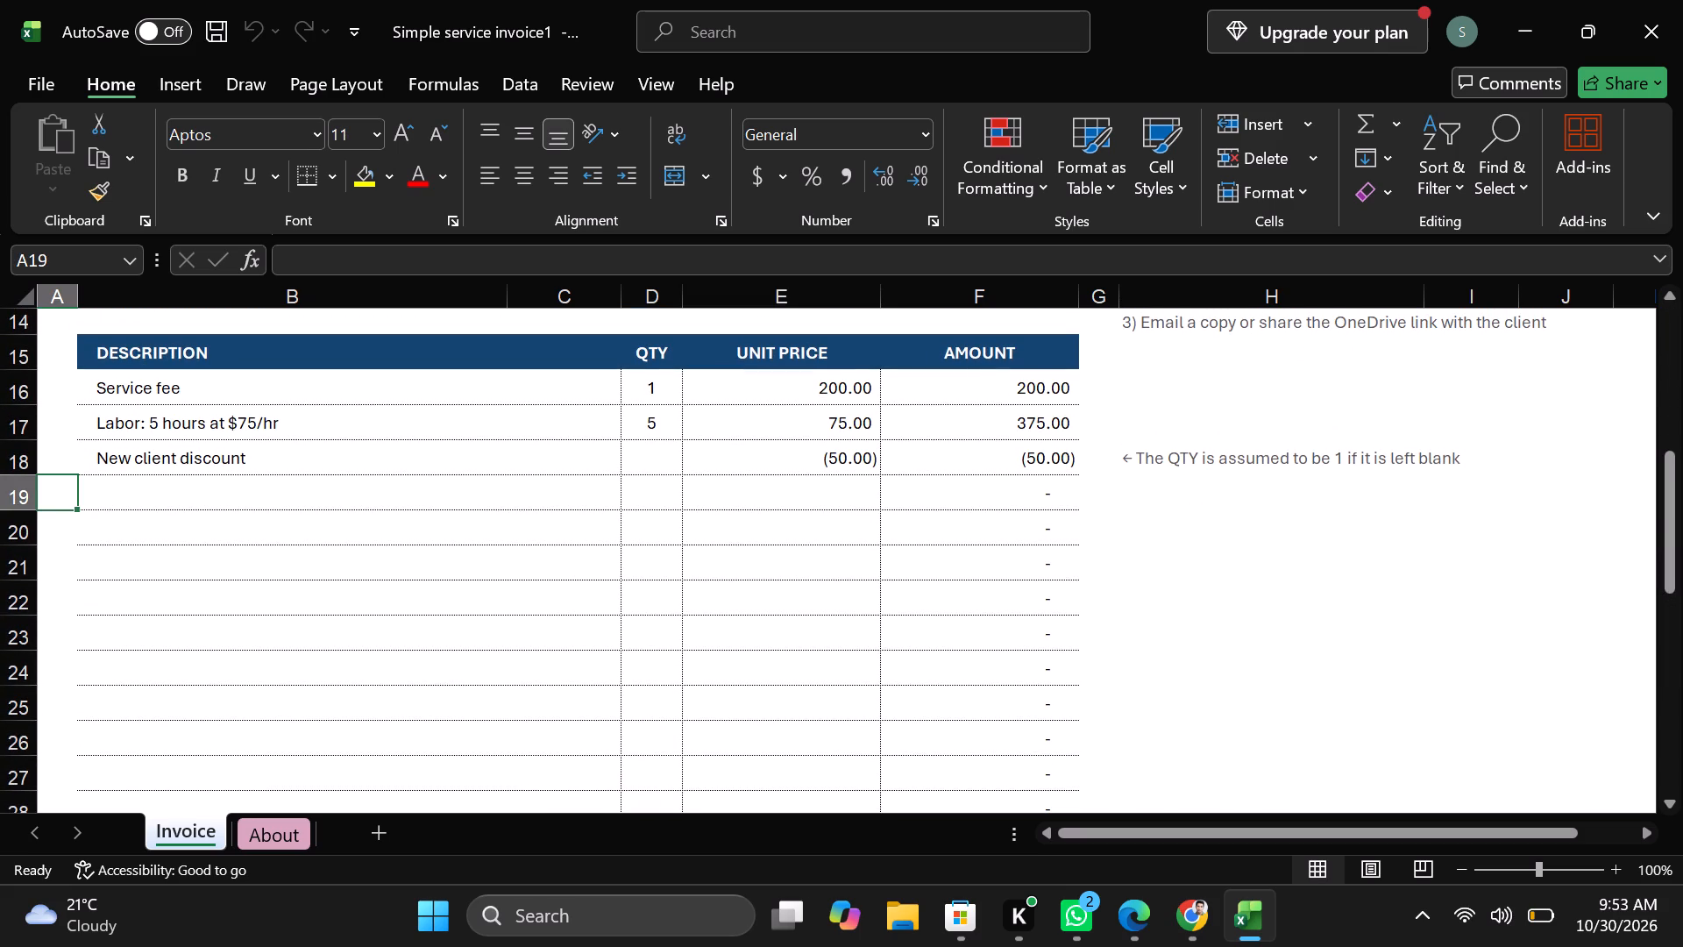
left_click(25, 497)
right_click(25, 497)
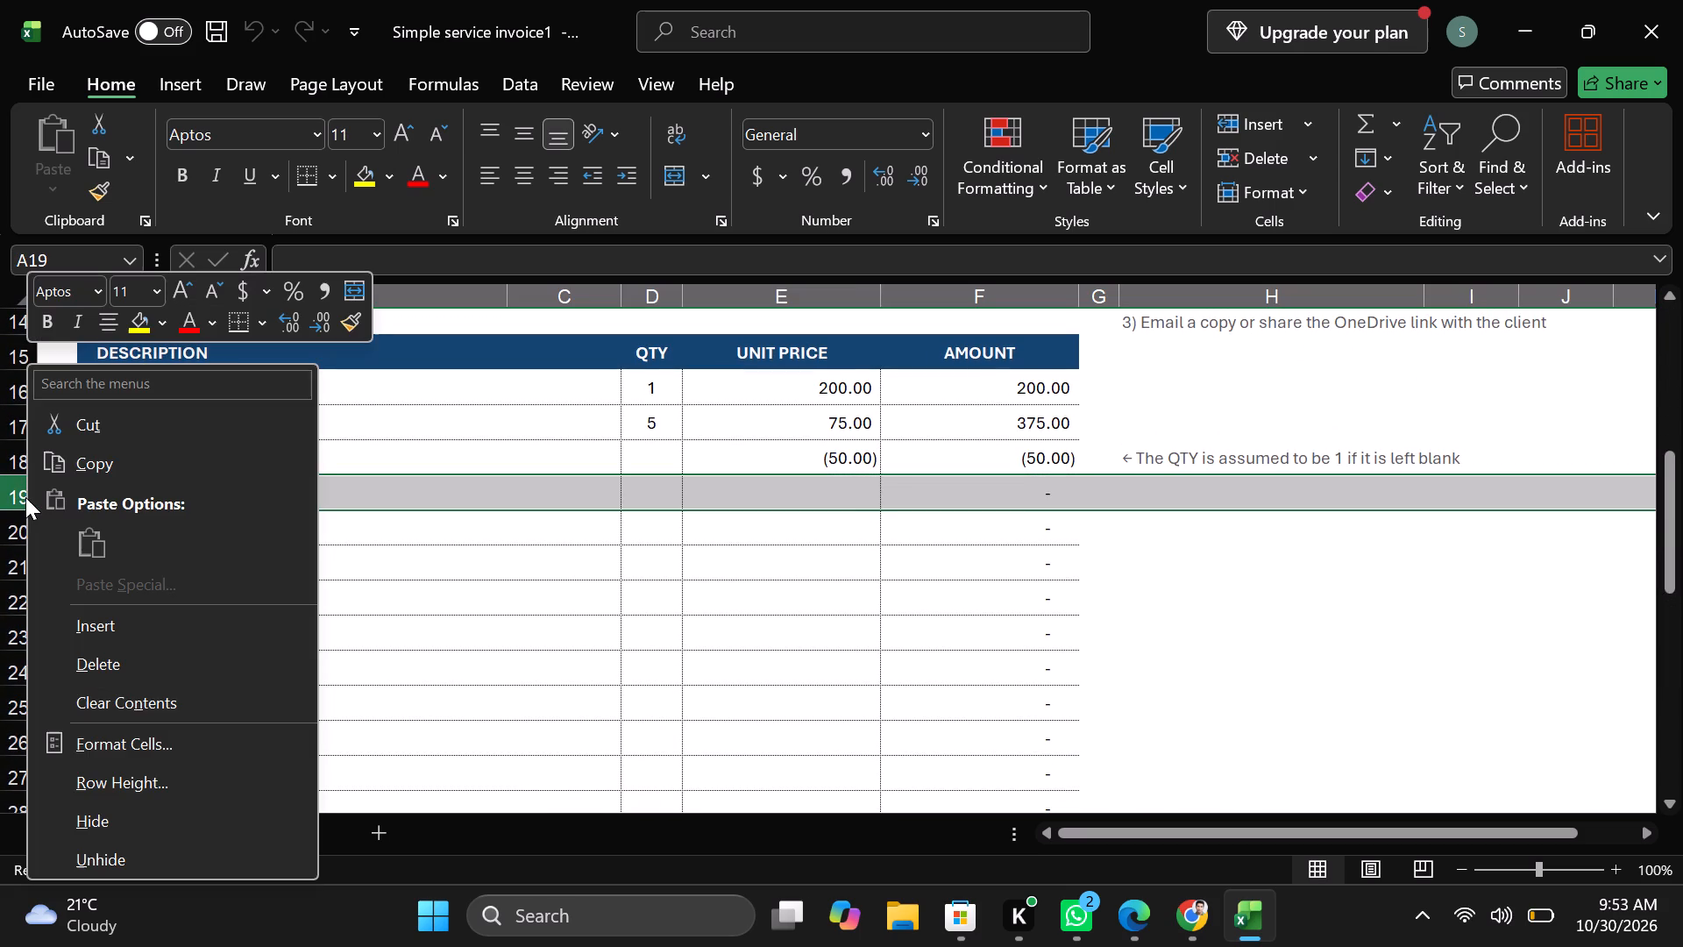
left_click(135, 666)
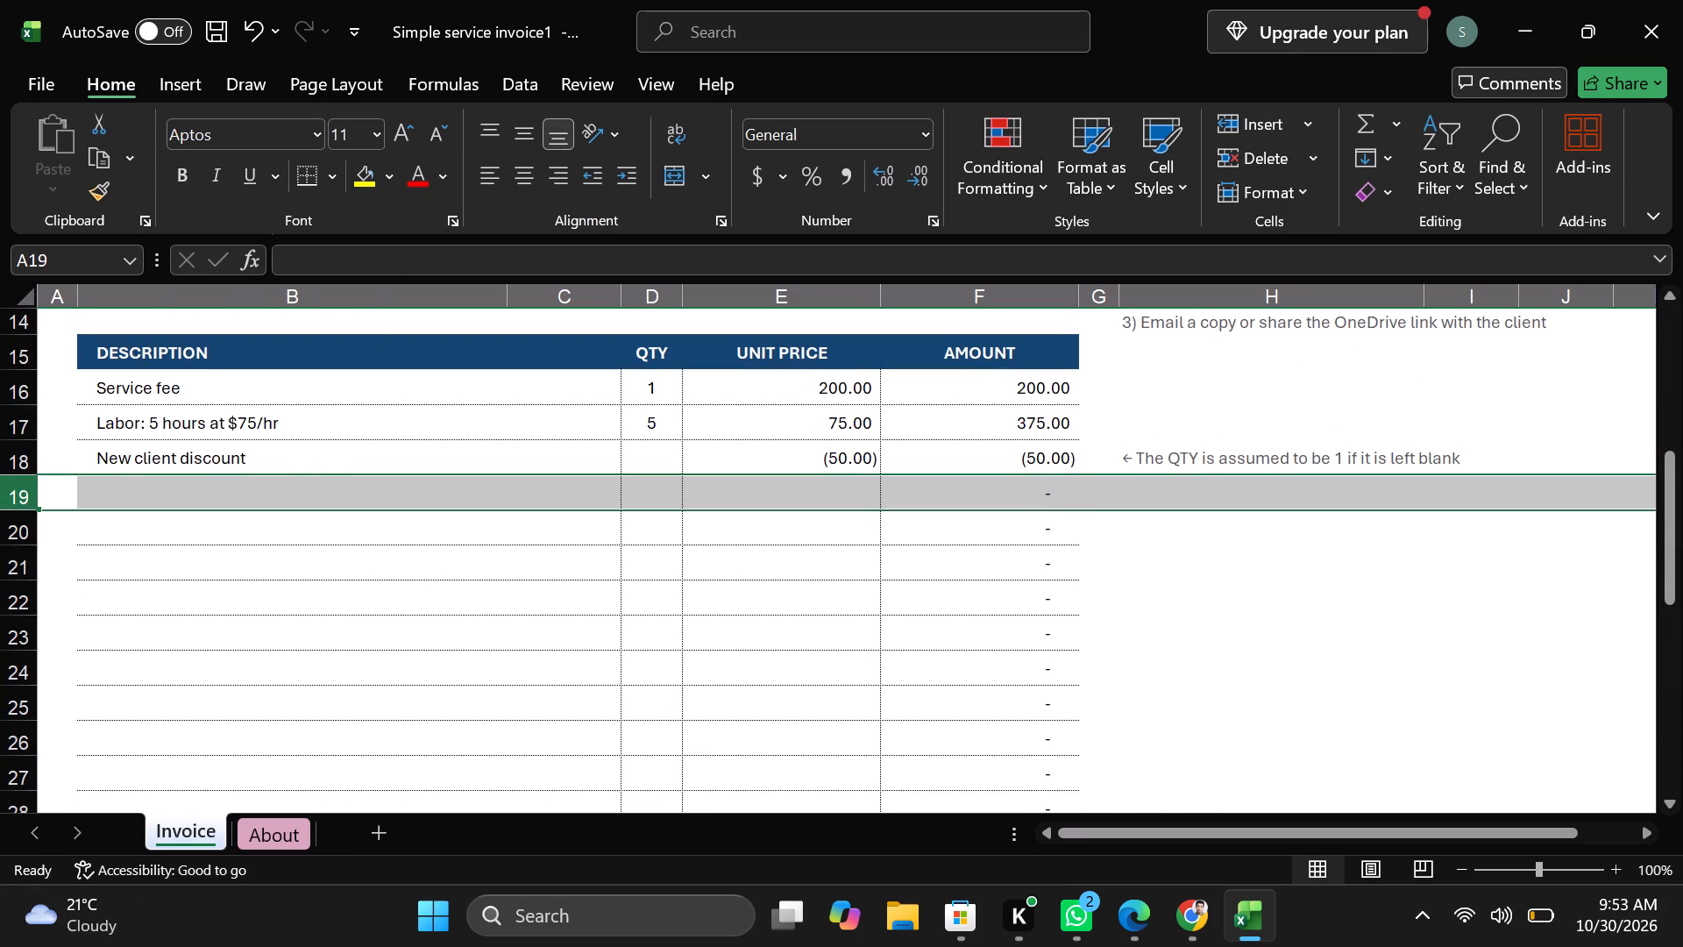
Delete the Vertex42 logo picture beside the INVOICE title.
scroll(451, 574, "up", 3)
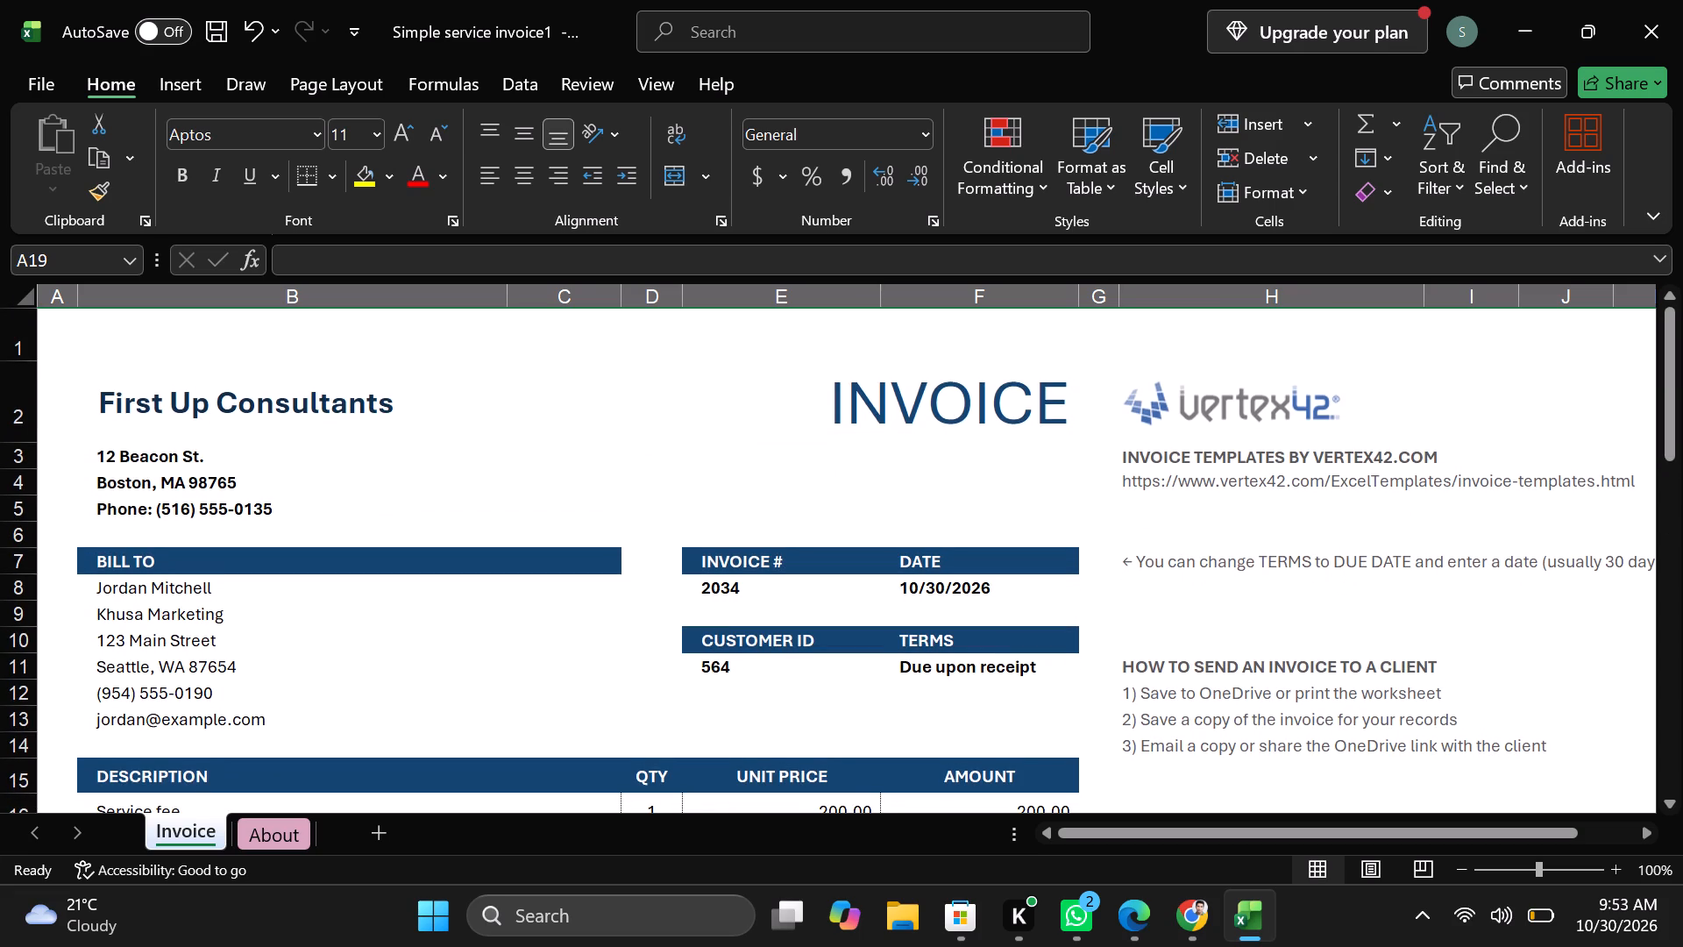
left_click(1249, 402)
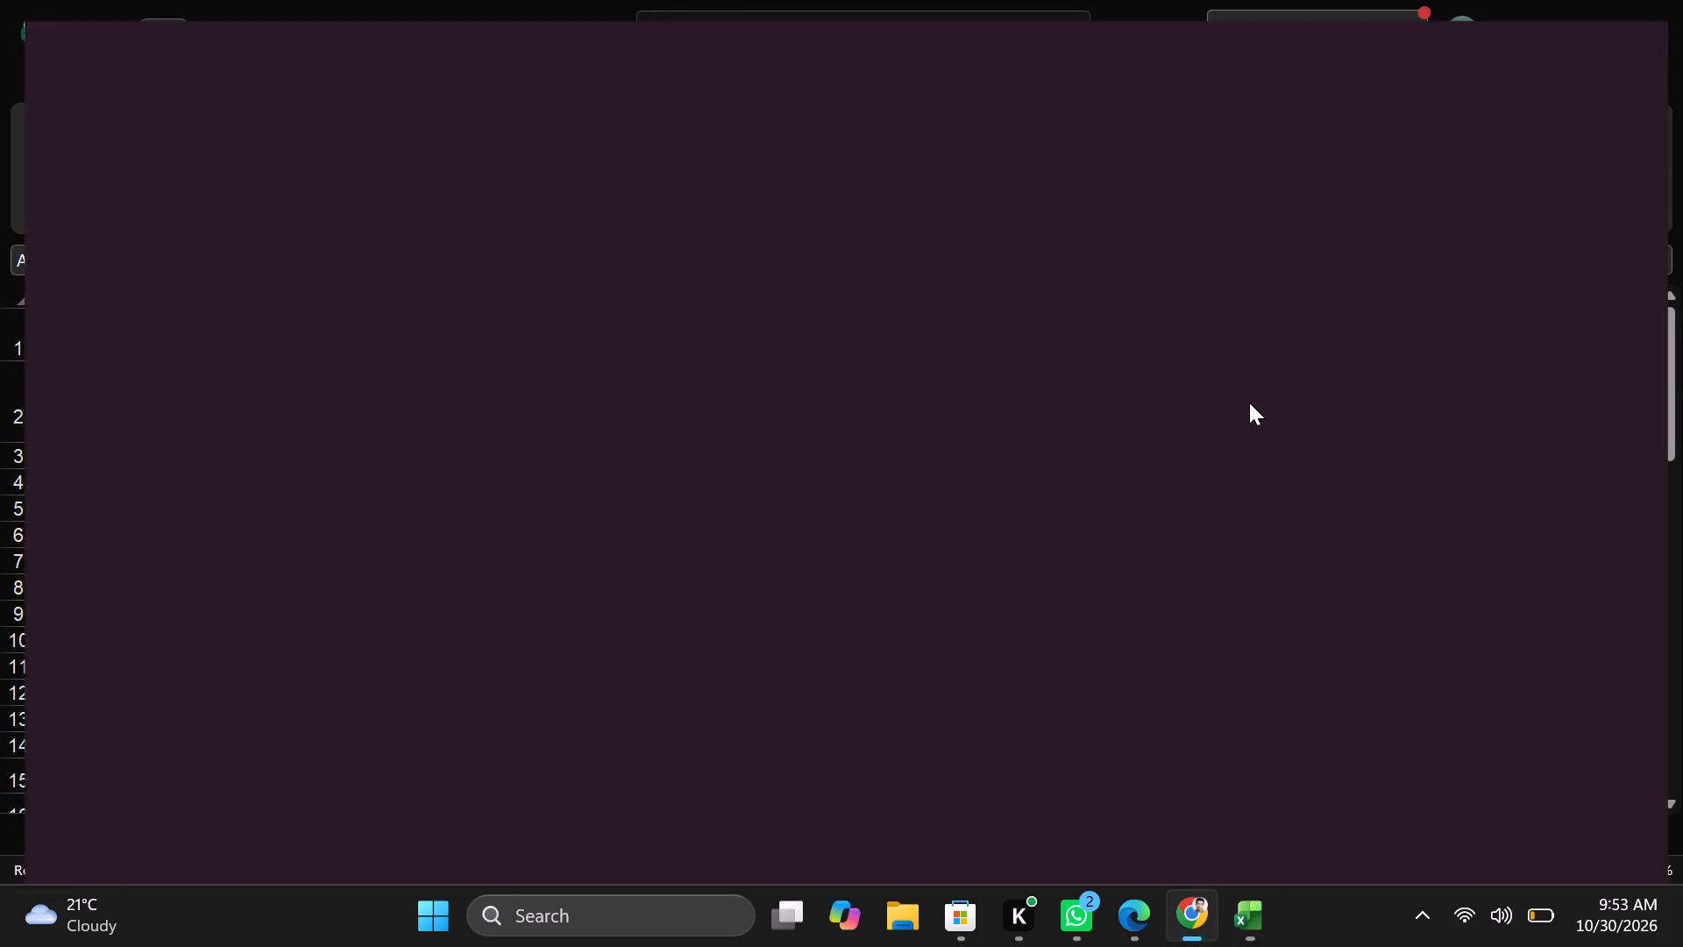
left_click(1629, 20)
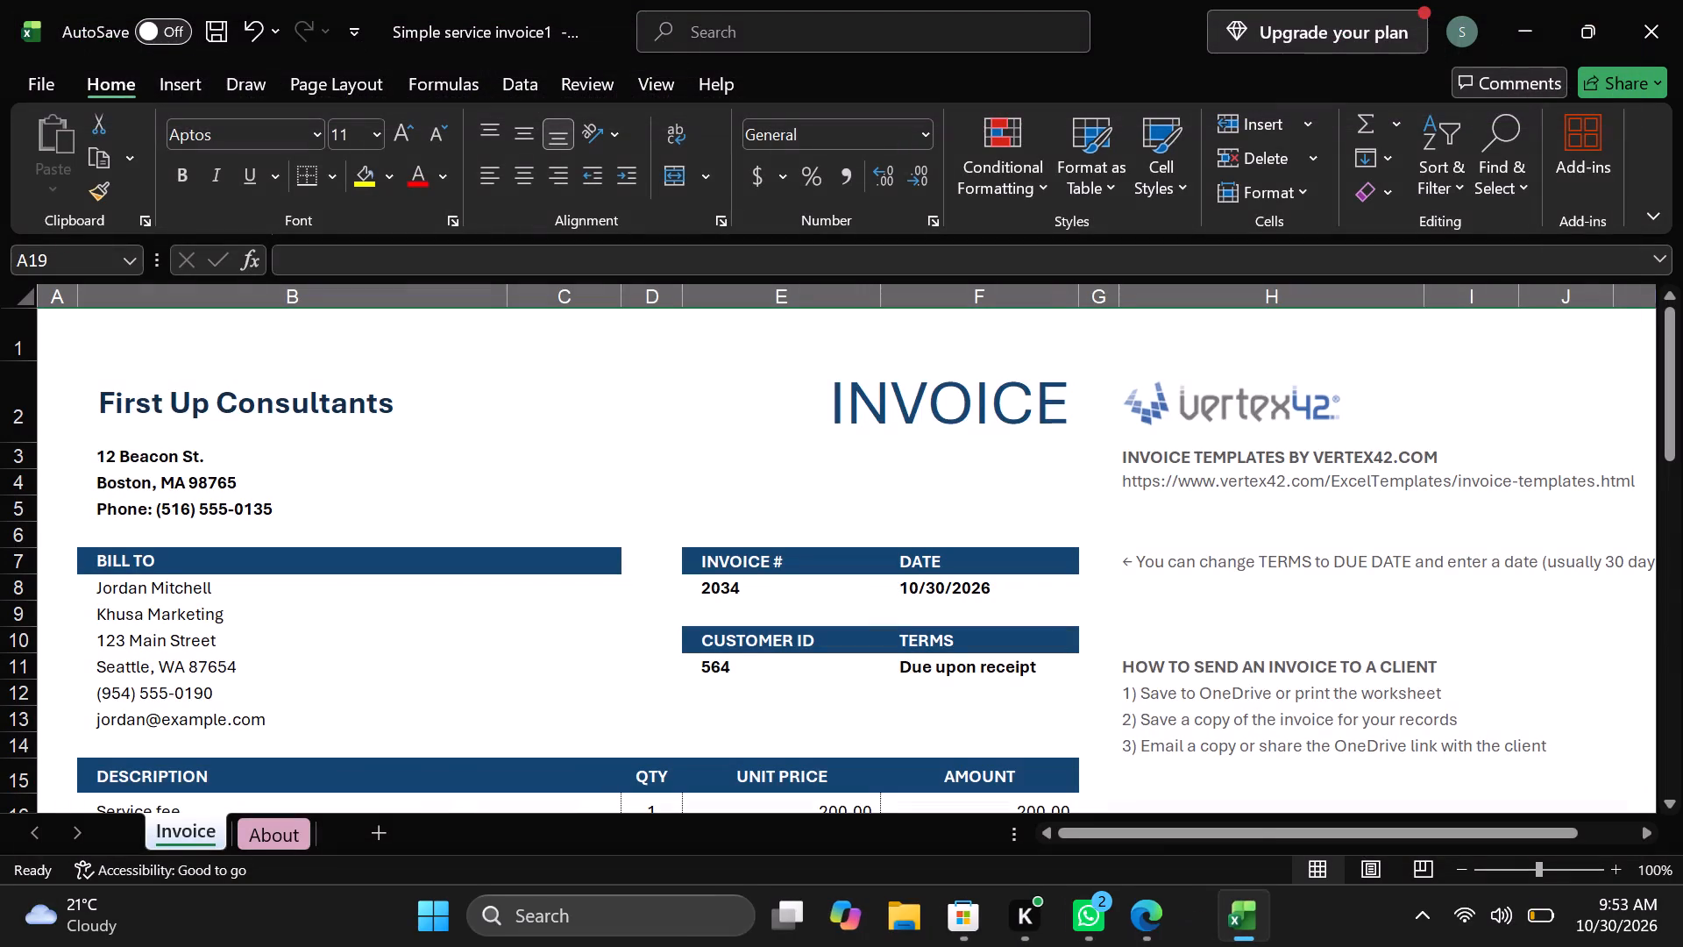
right_click(1237, 399)
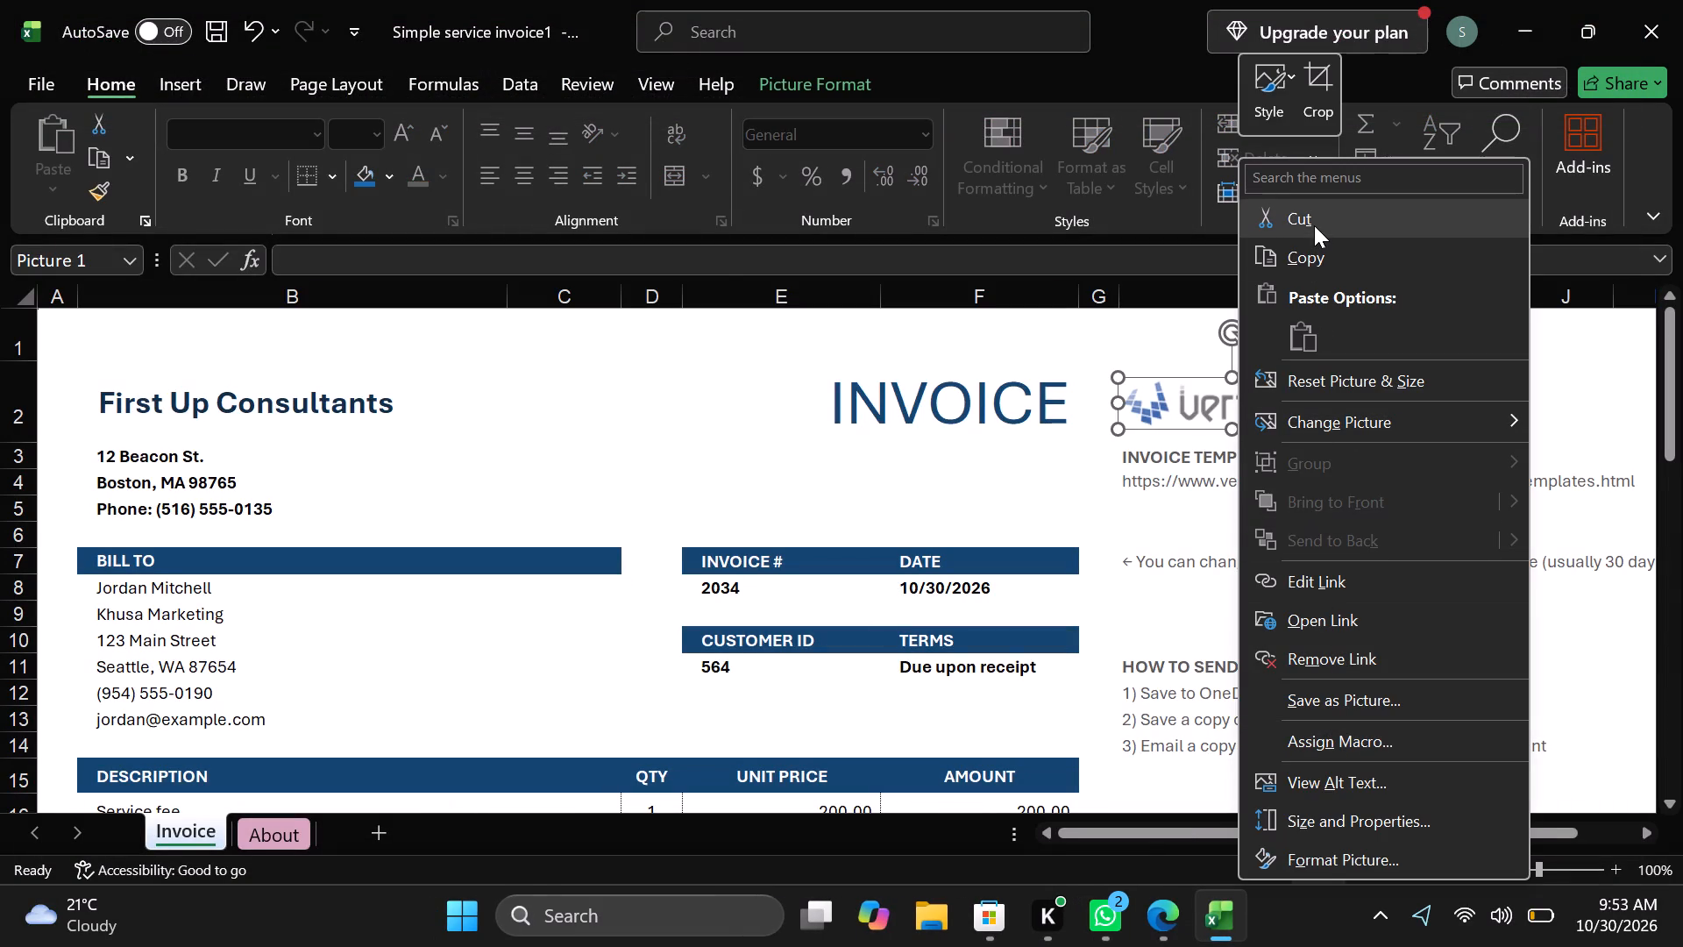
key("Delete")
left_click(1120, 14)
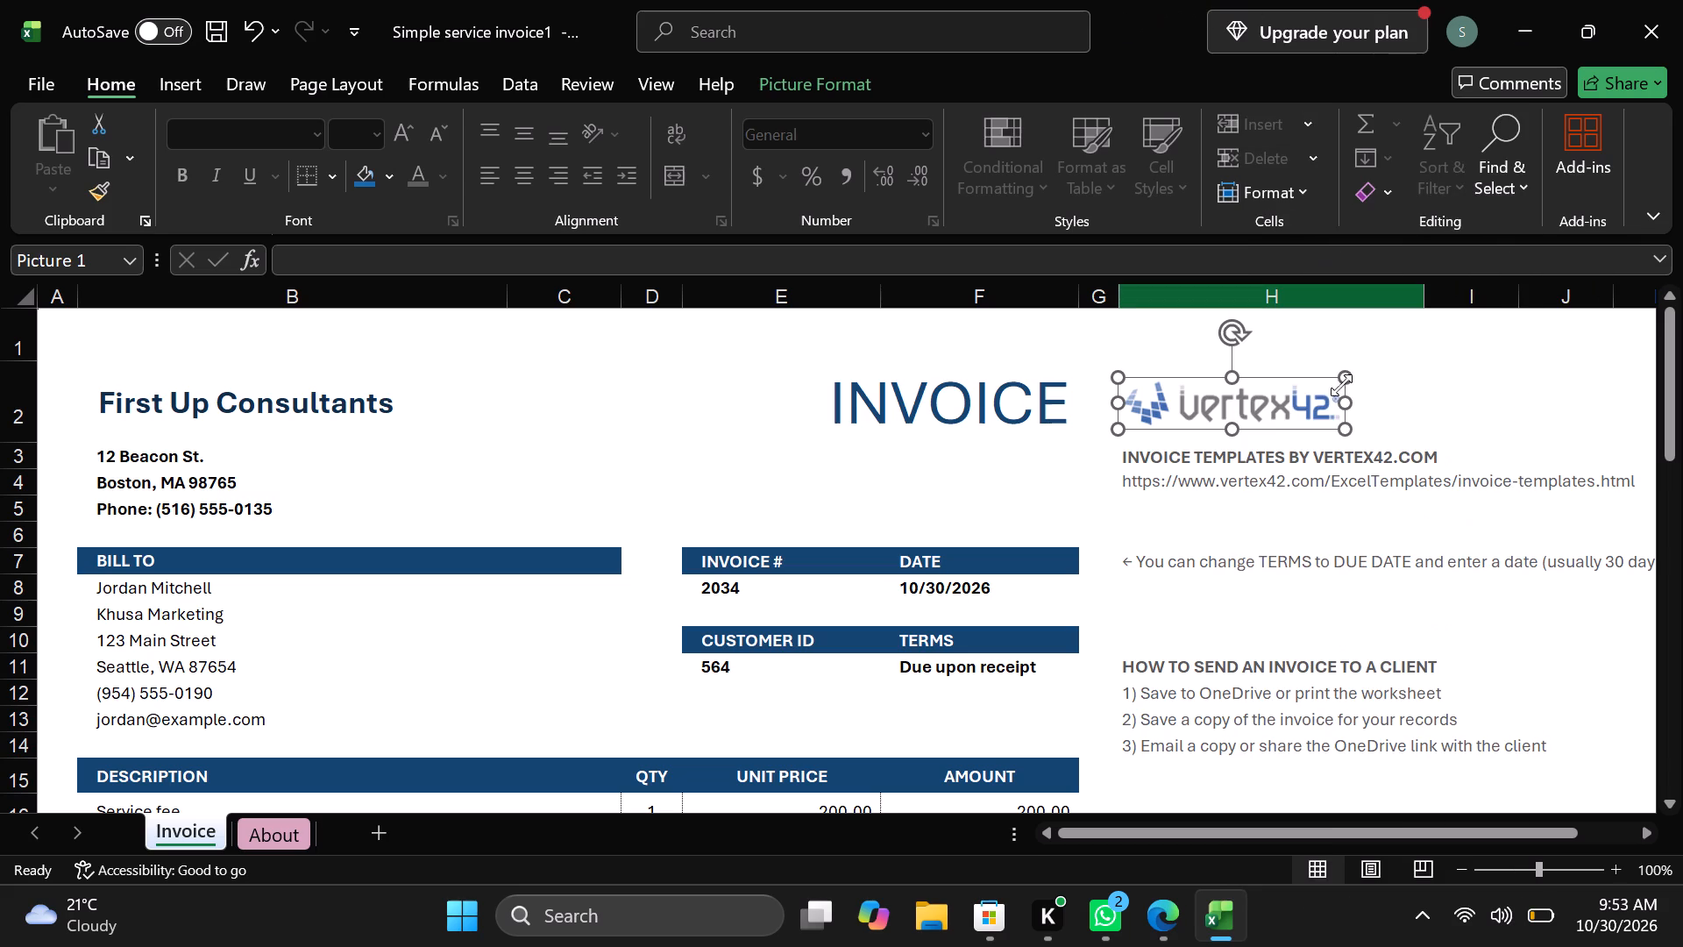
key("Delete")
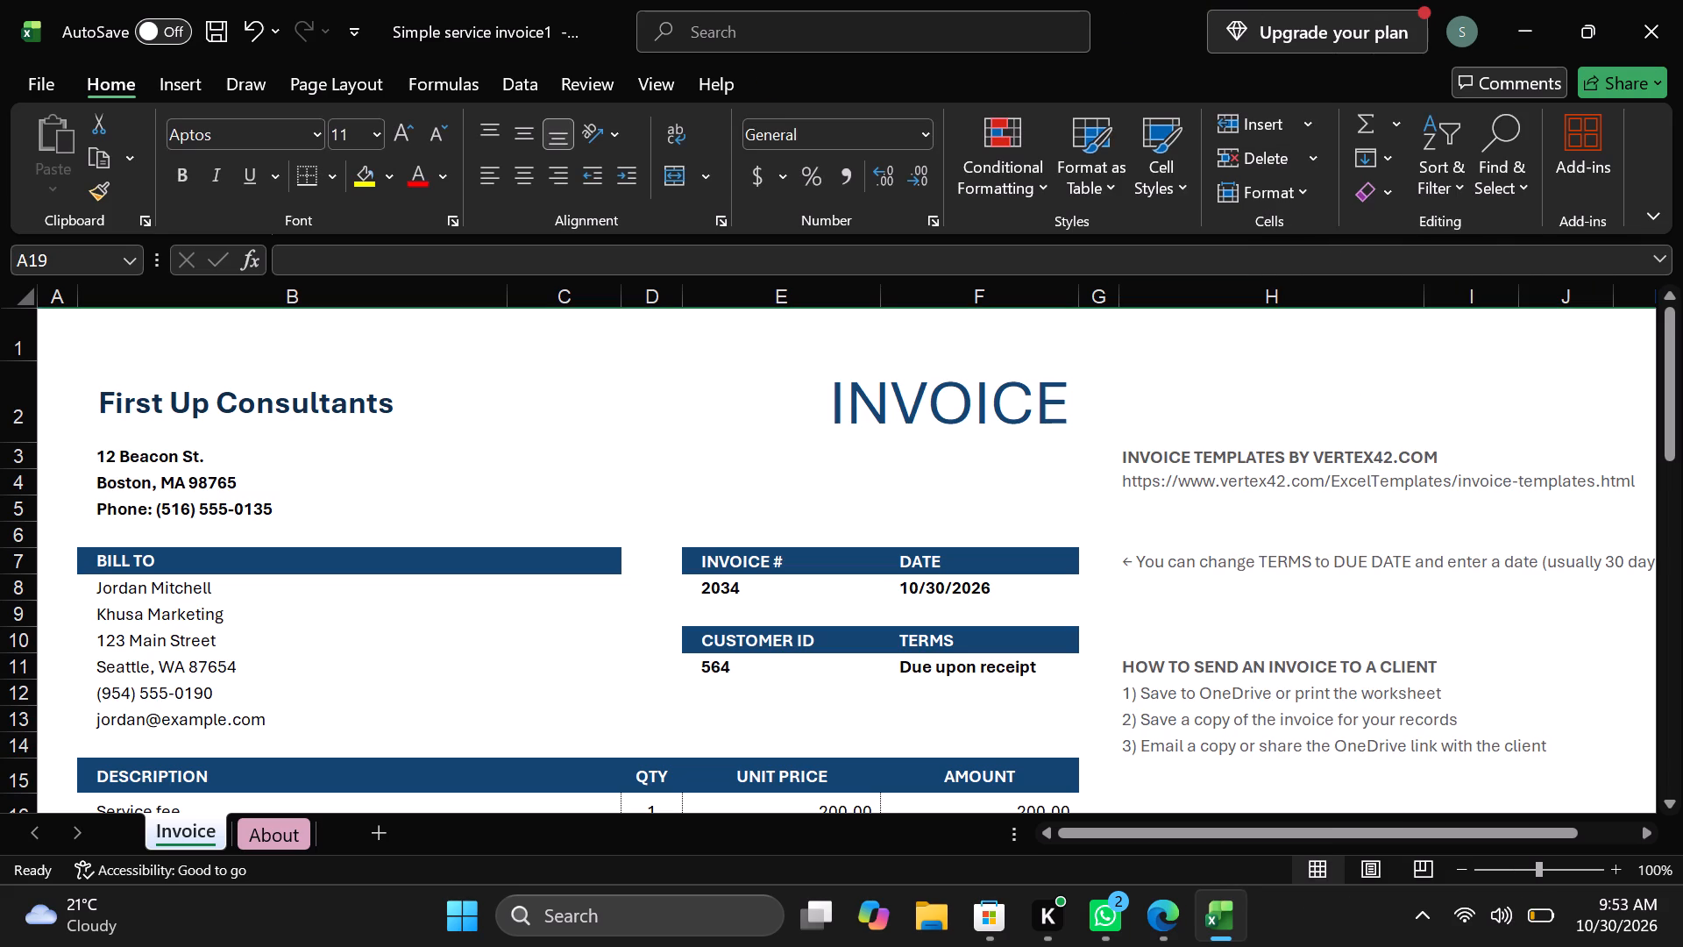
Clear the template notes in column H from row 3 down to the QTY note in row 18.
left_click_drag(1143, 457, 1325, 749)
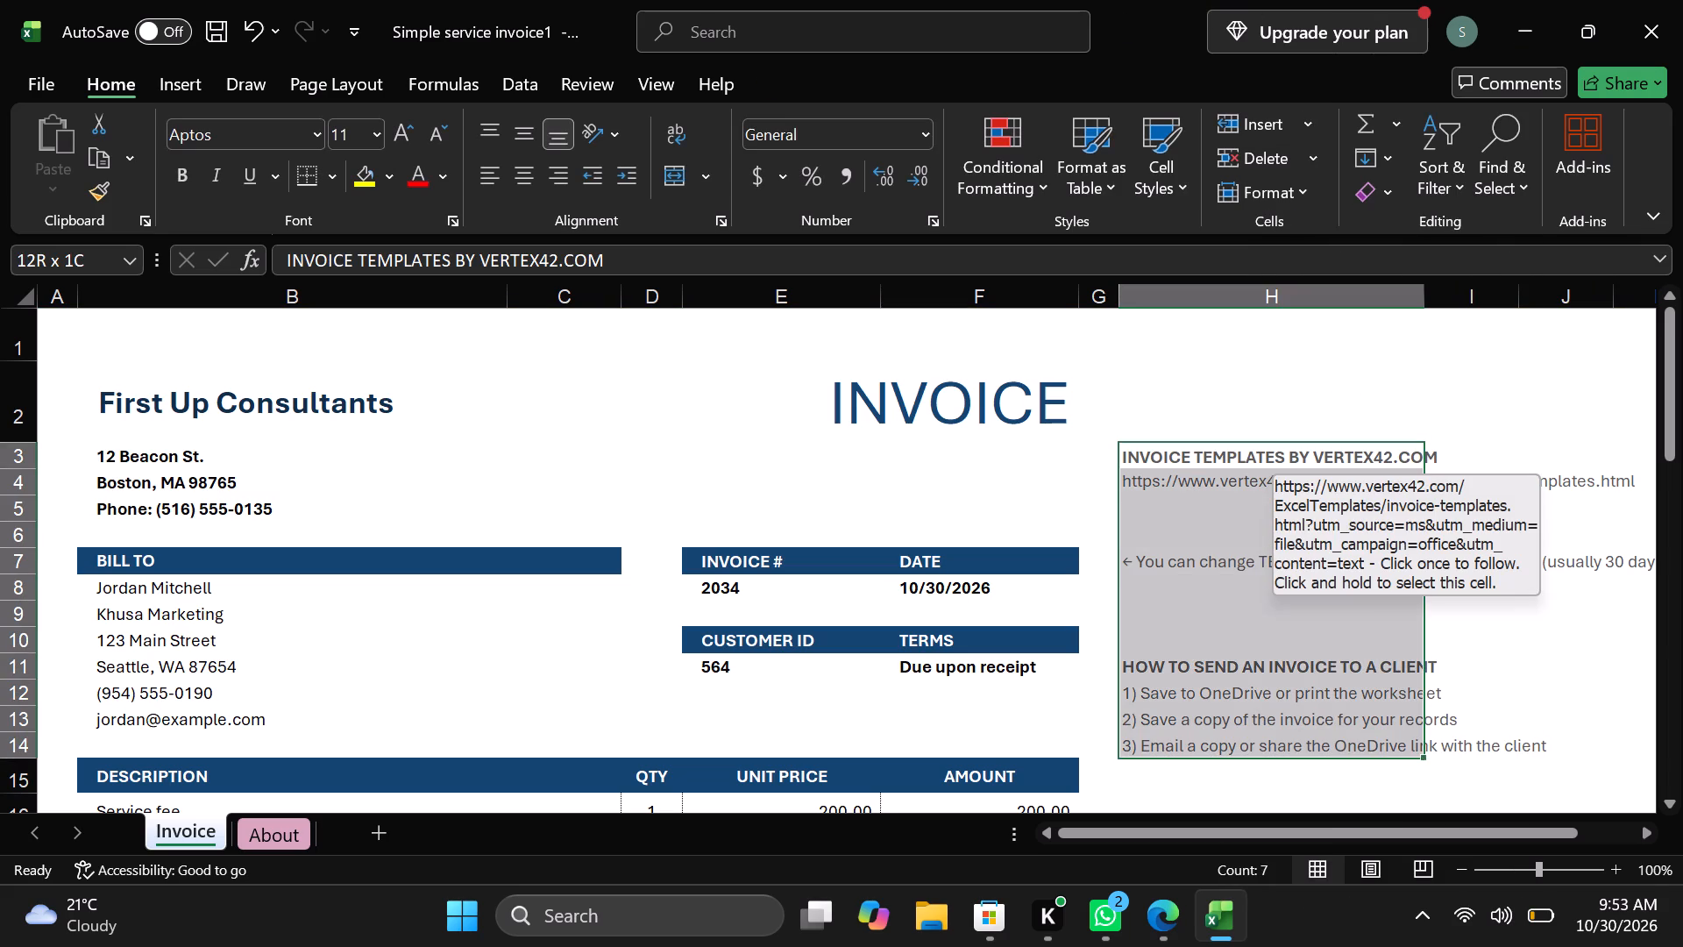
left_click_drag(1325, 749, 1346, 808)
key("Delete")
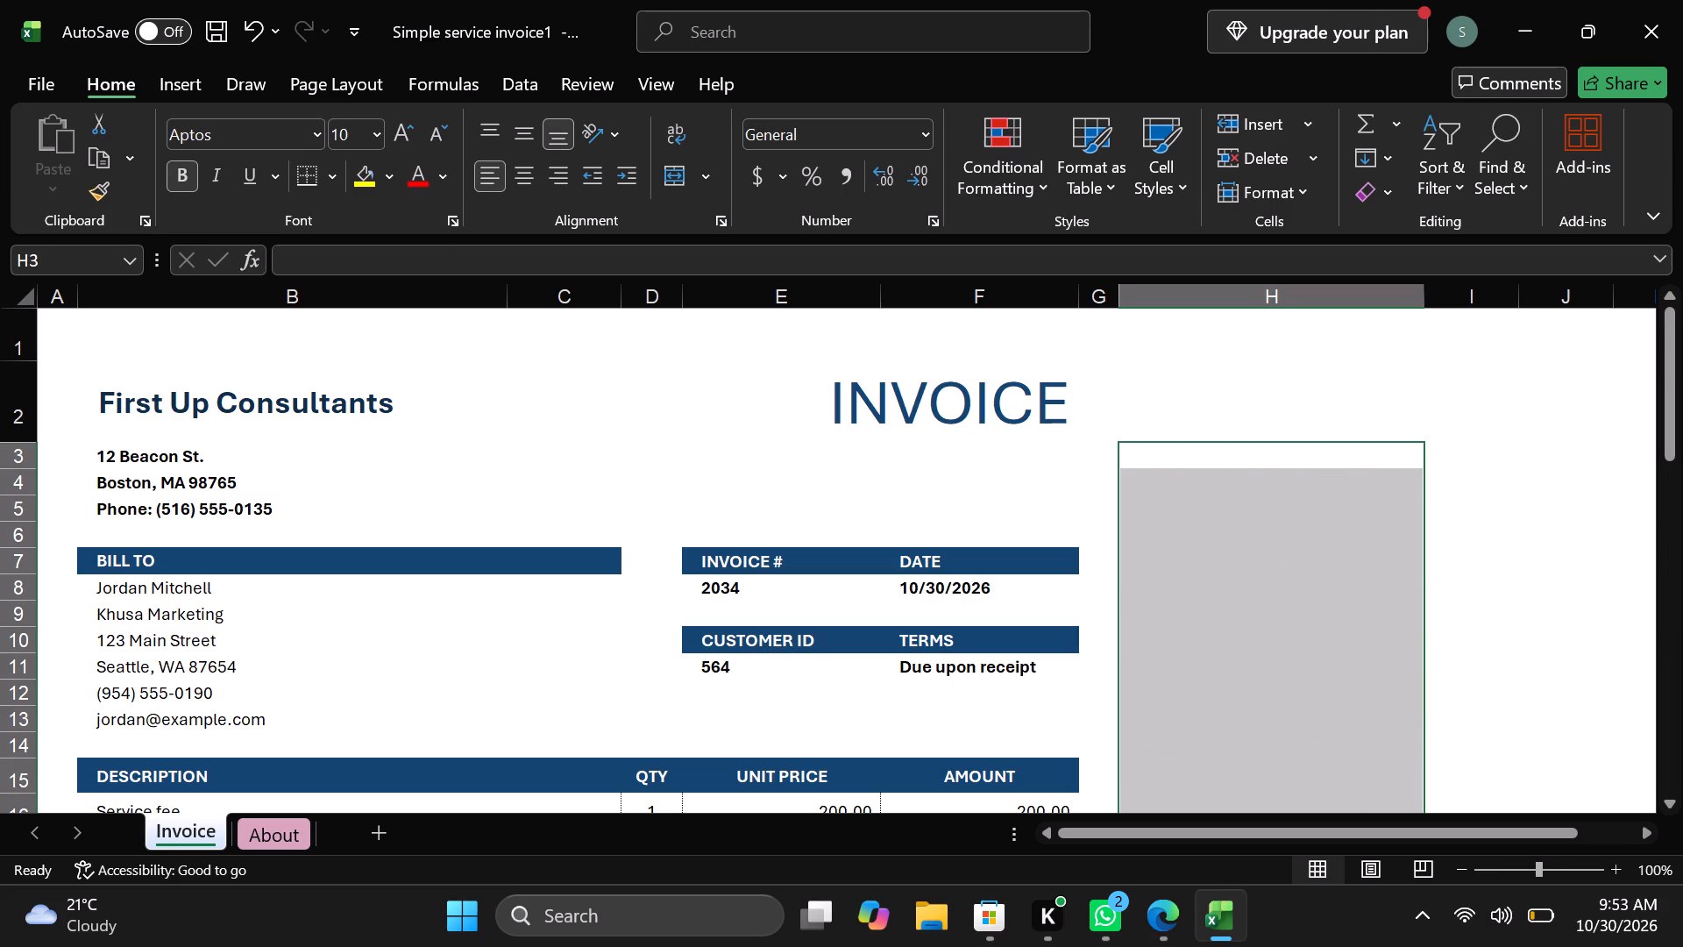
left_click(1469, 690)
scroll(1469, 690, "down", 3)
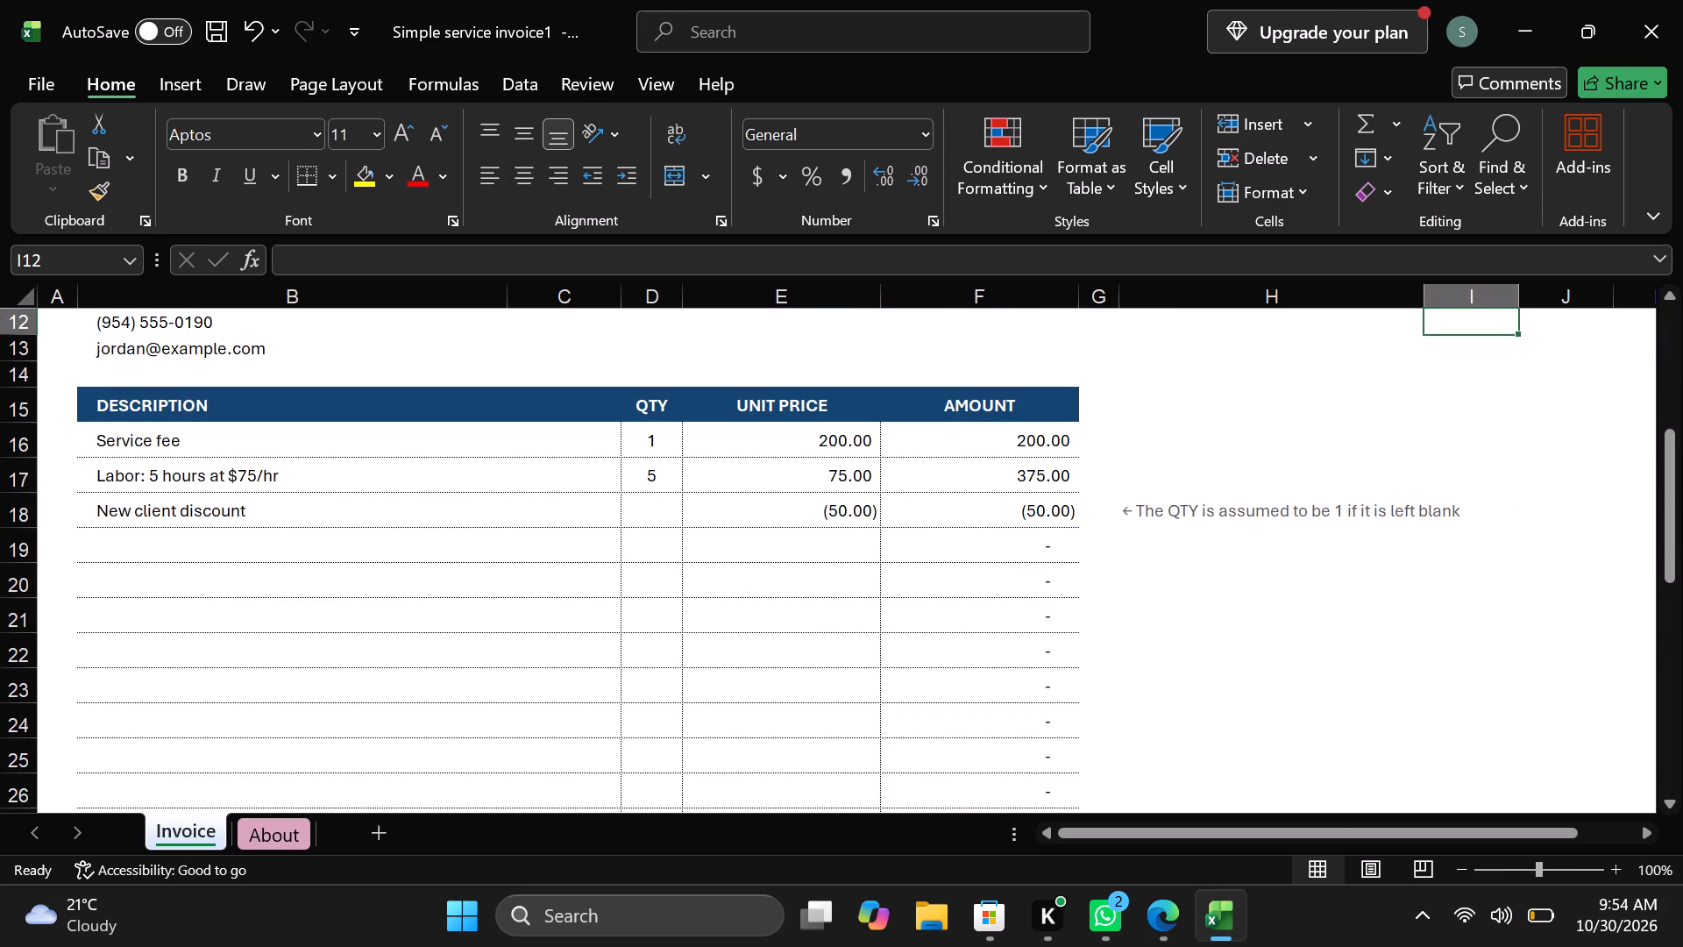
left_click(1124, 515)
key("Delete")
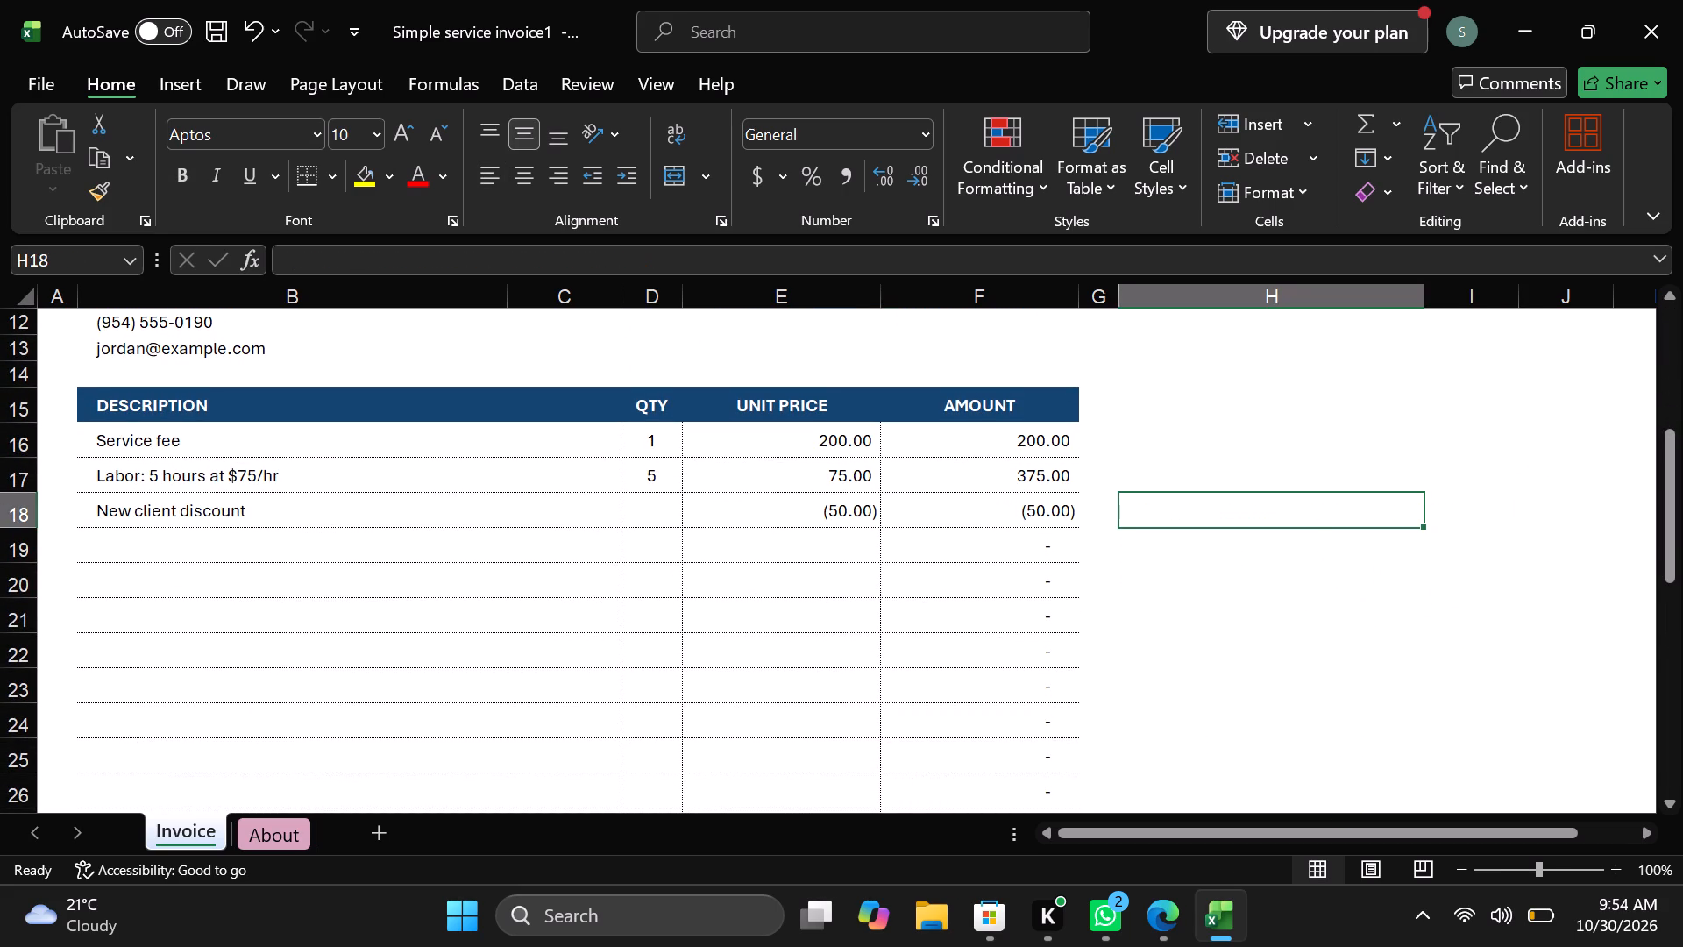
Delete one more empty line-item row at row 19, below New client discount.
scroll(1124, 515, "down", 3)
scroll(1124, 515, "up", 3)
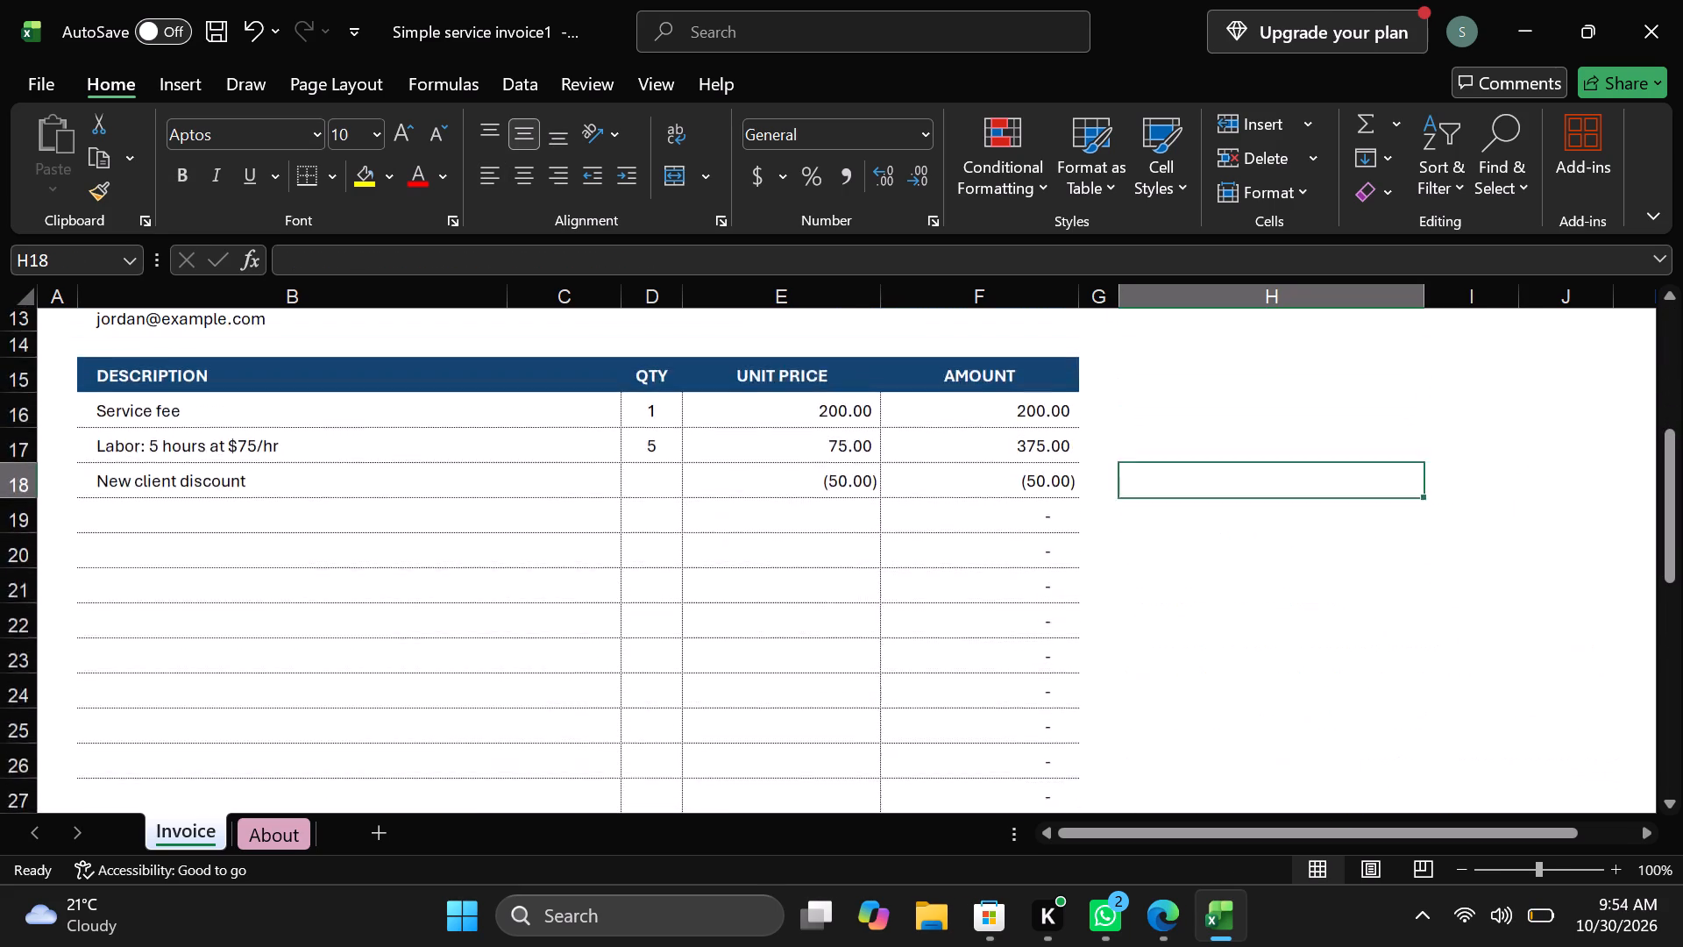
left_click(279, 497)
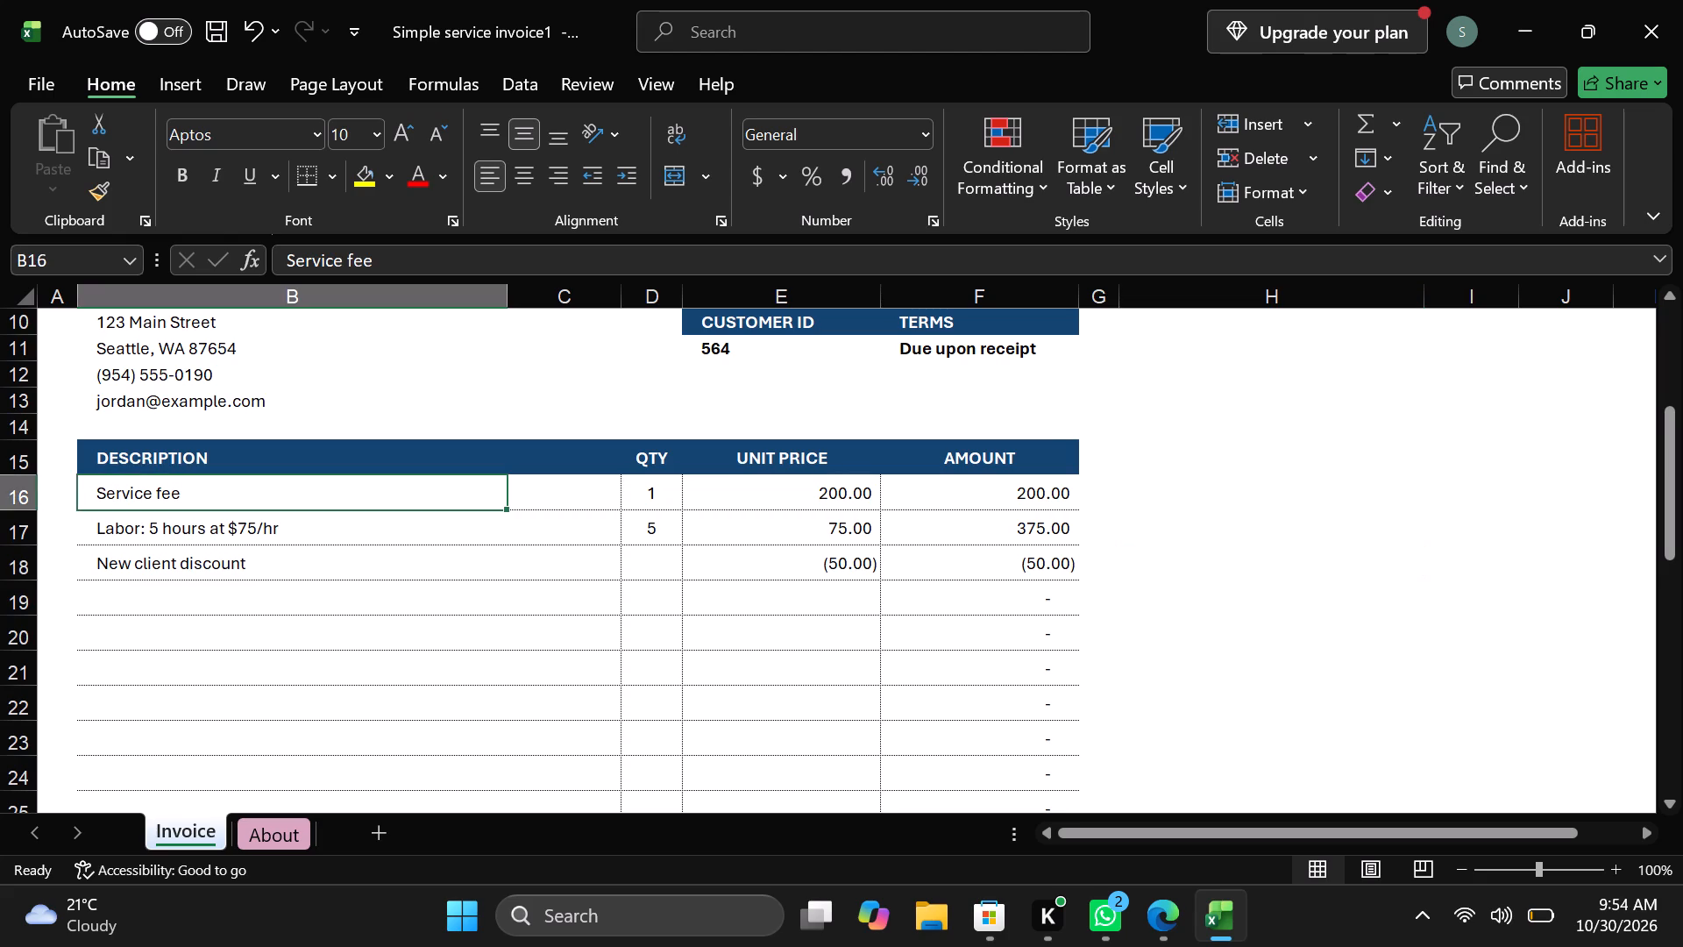
scroll(279, 497, "down", 1)
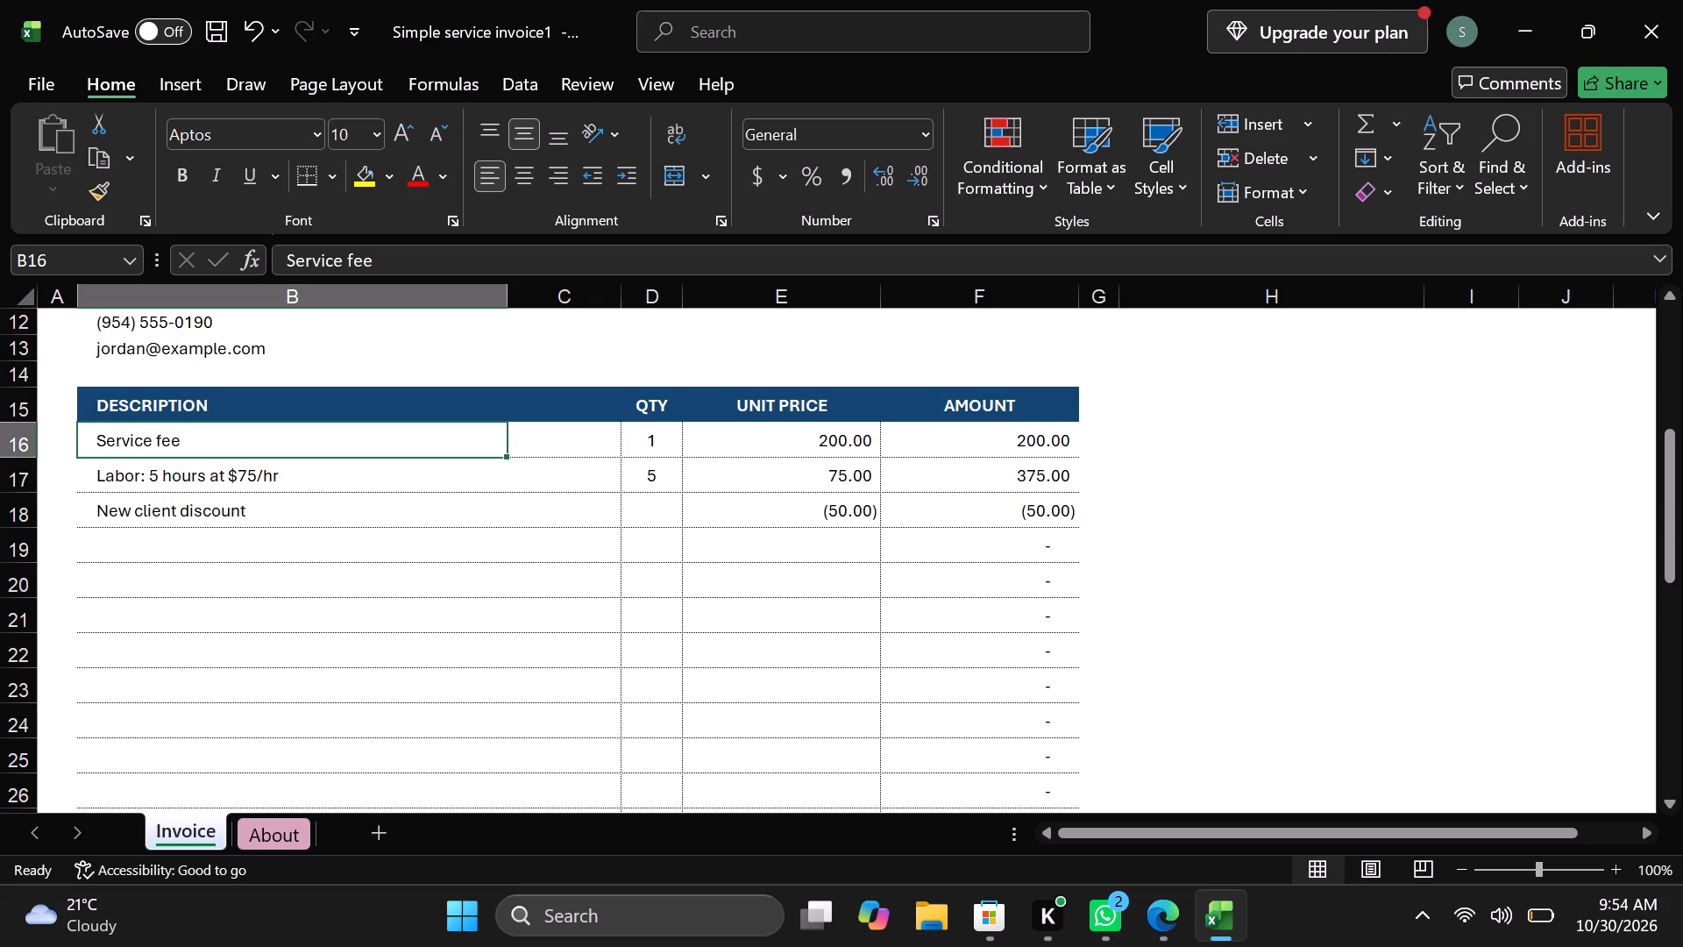
left_click(24, 552)
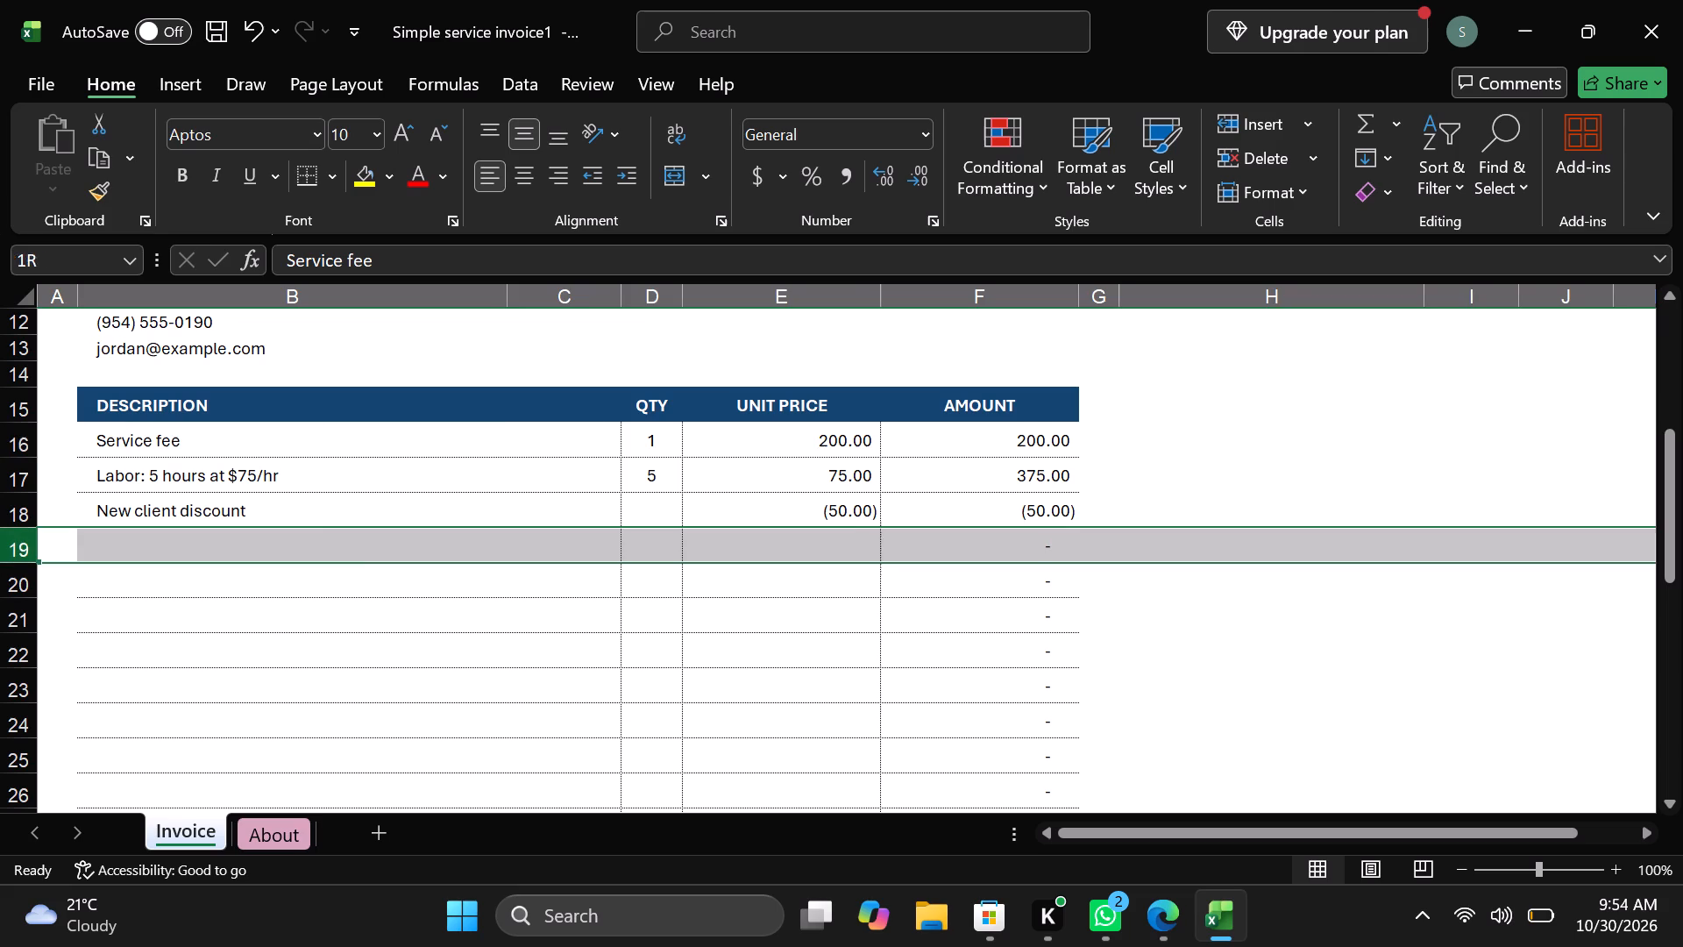
right_click(24, 552)
left_click(119, 329)
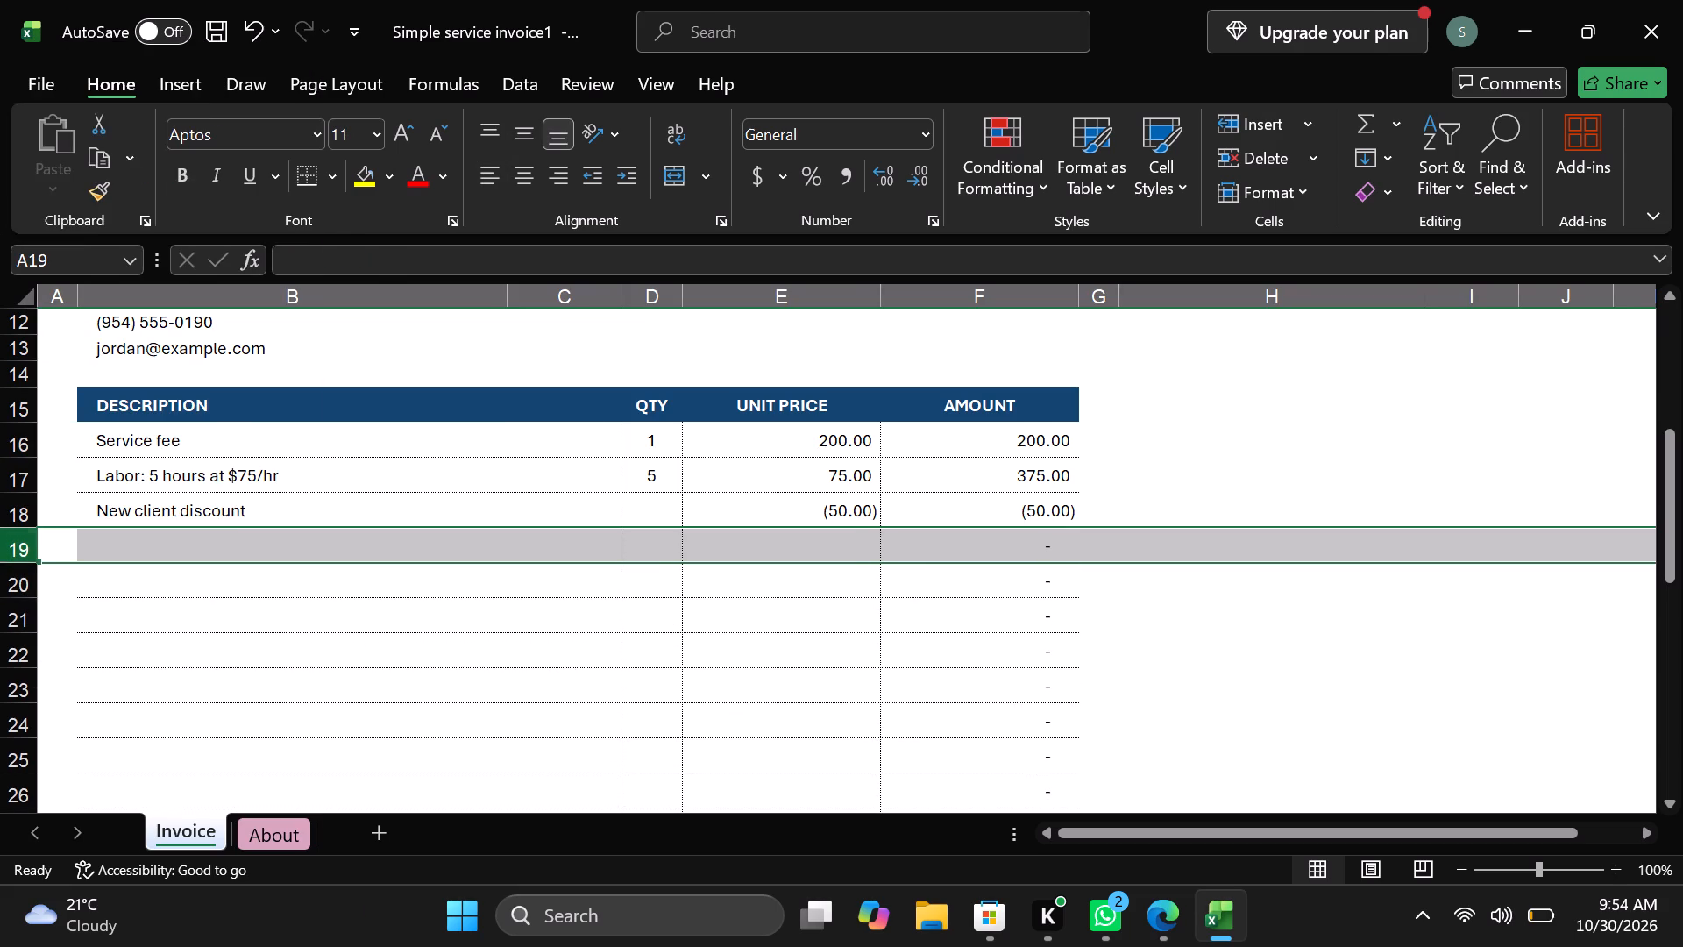
Delete empty rows 19 to 26 and the two blank rows left above SUBTOTAL, so it directly follows the New client discount row.
left_click(84, 559)
left_click_drag(33, 546, 18, 691)
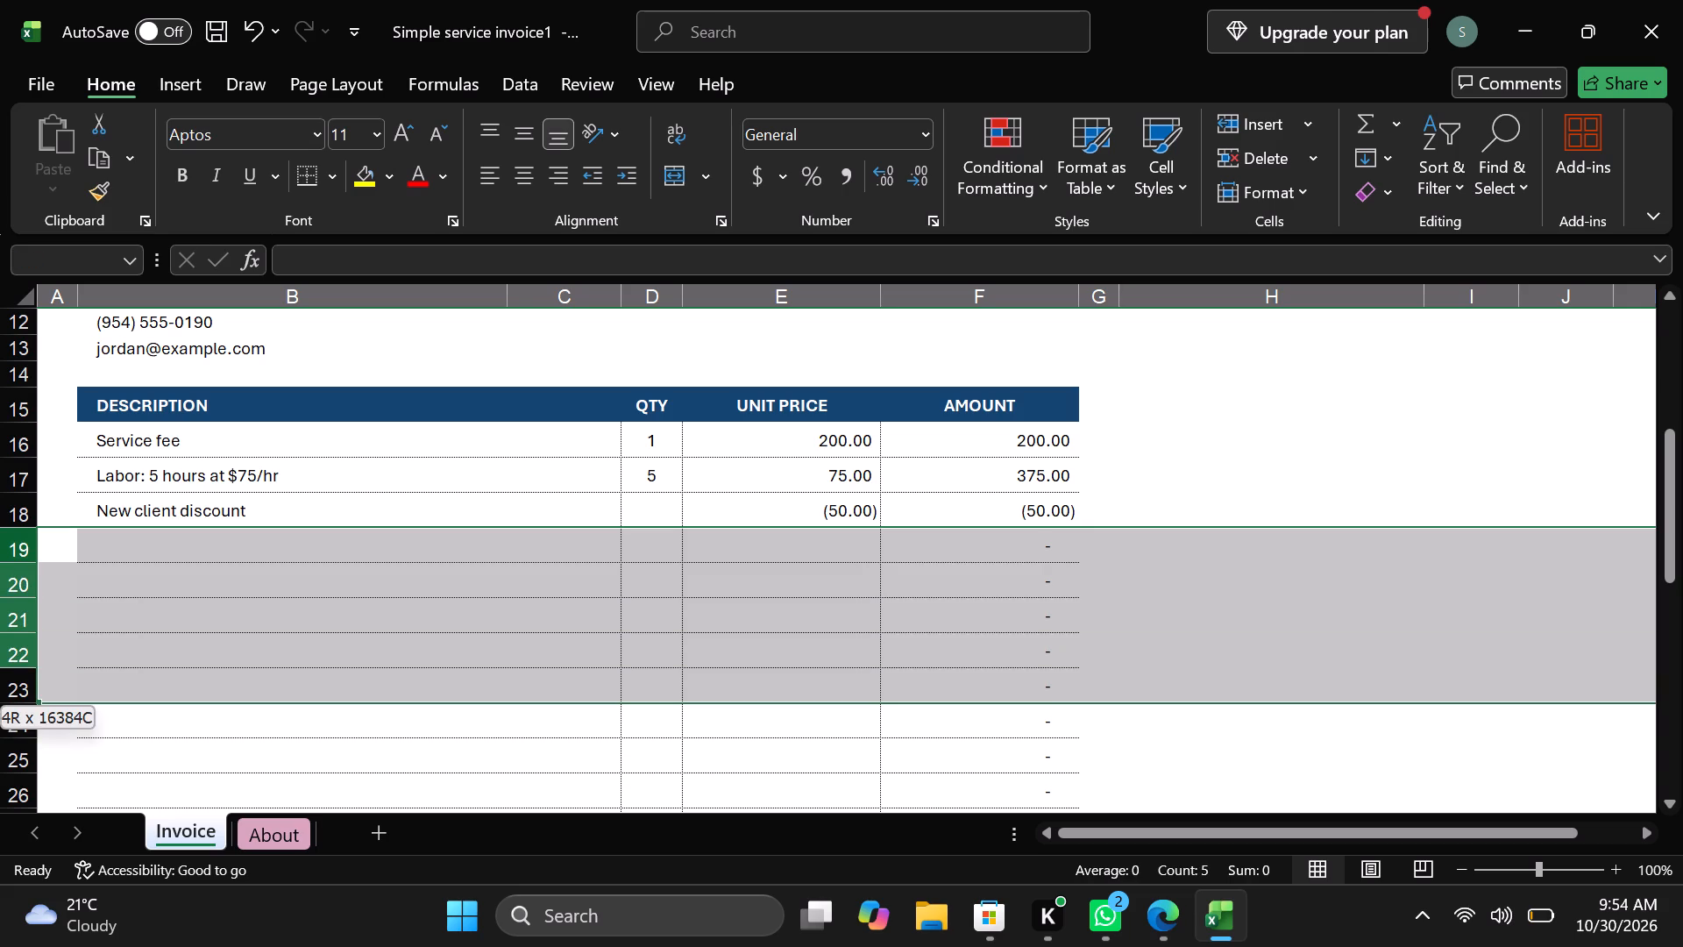
left_click_drag(18, 691, 2, 791)
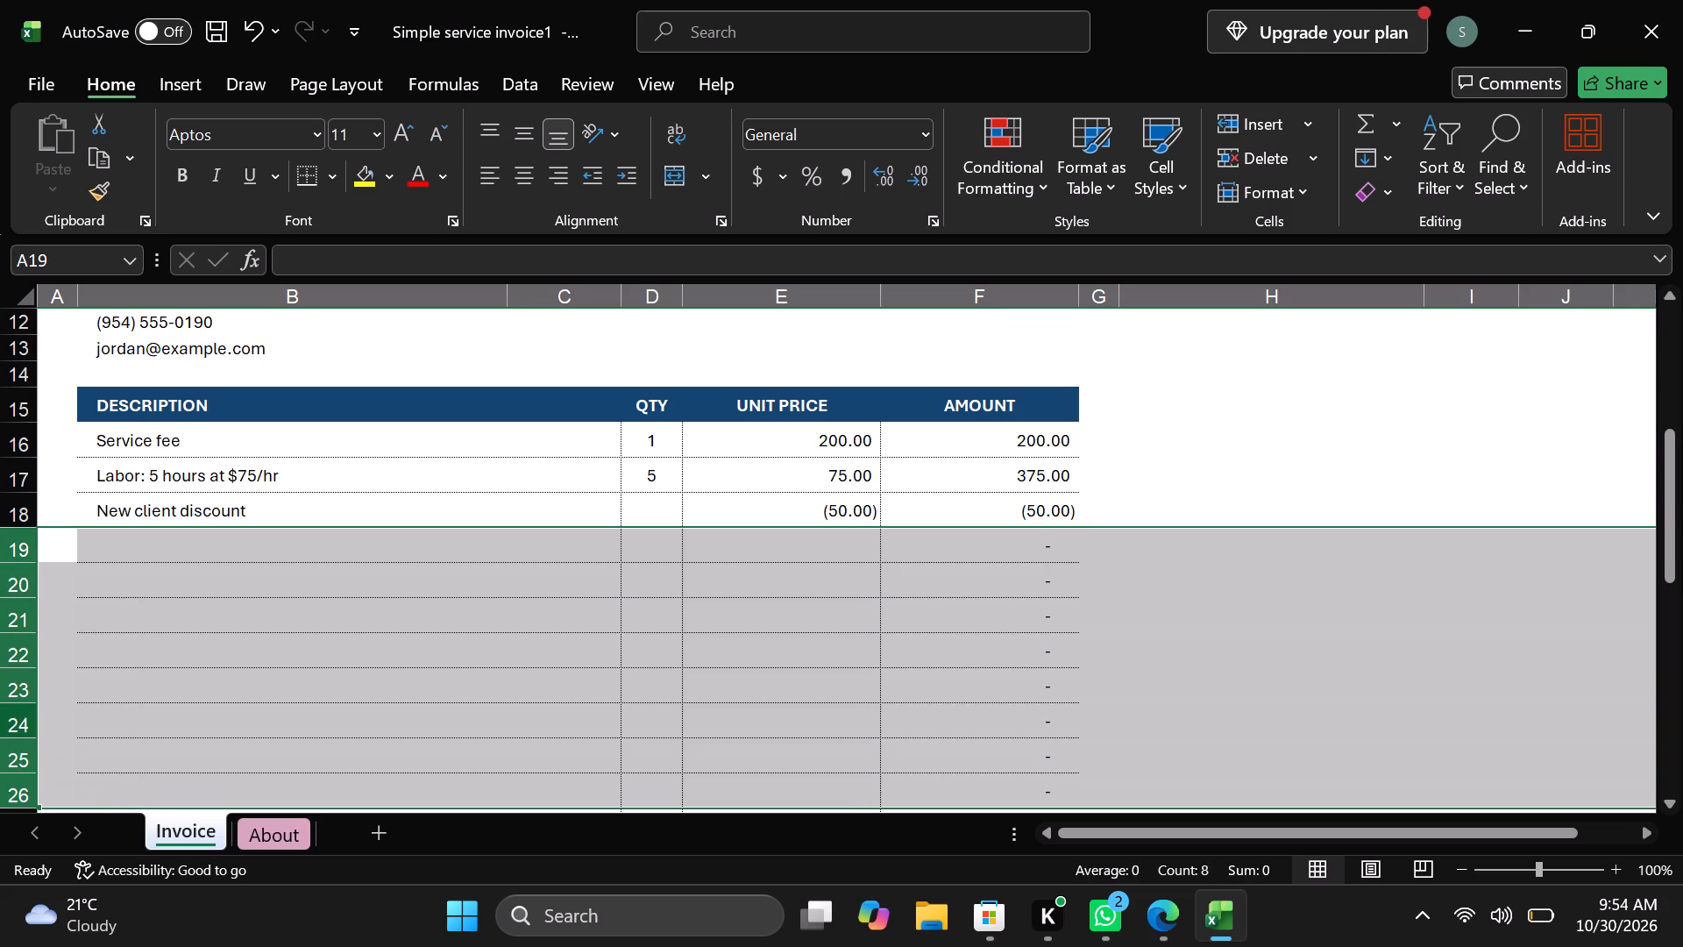
right_click(8, 652)
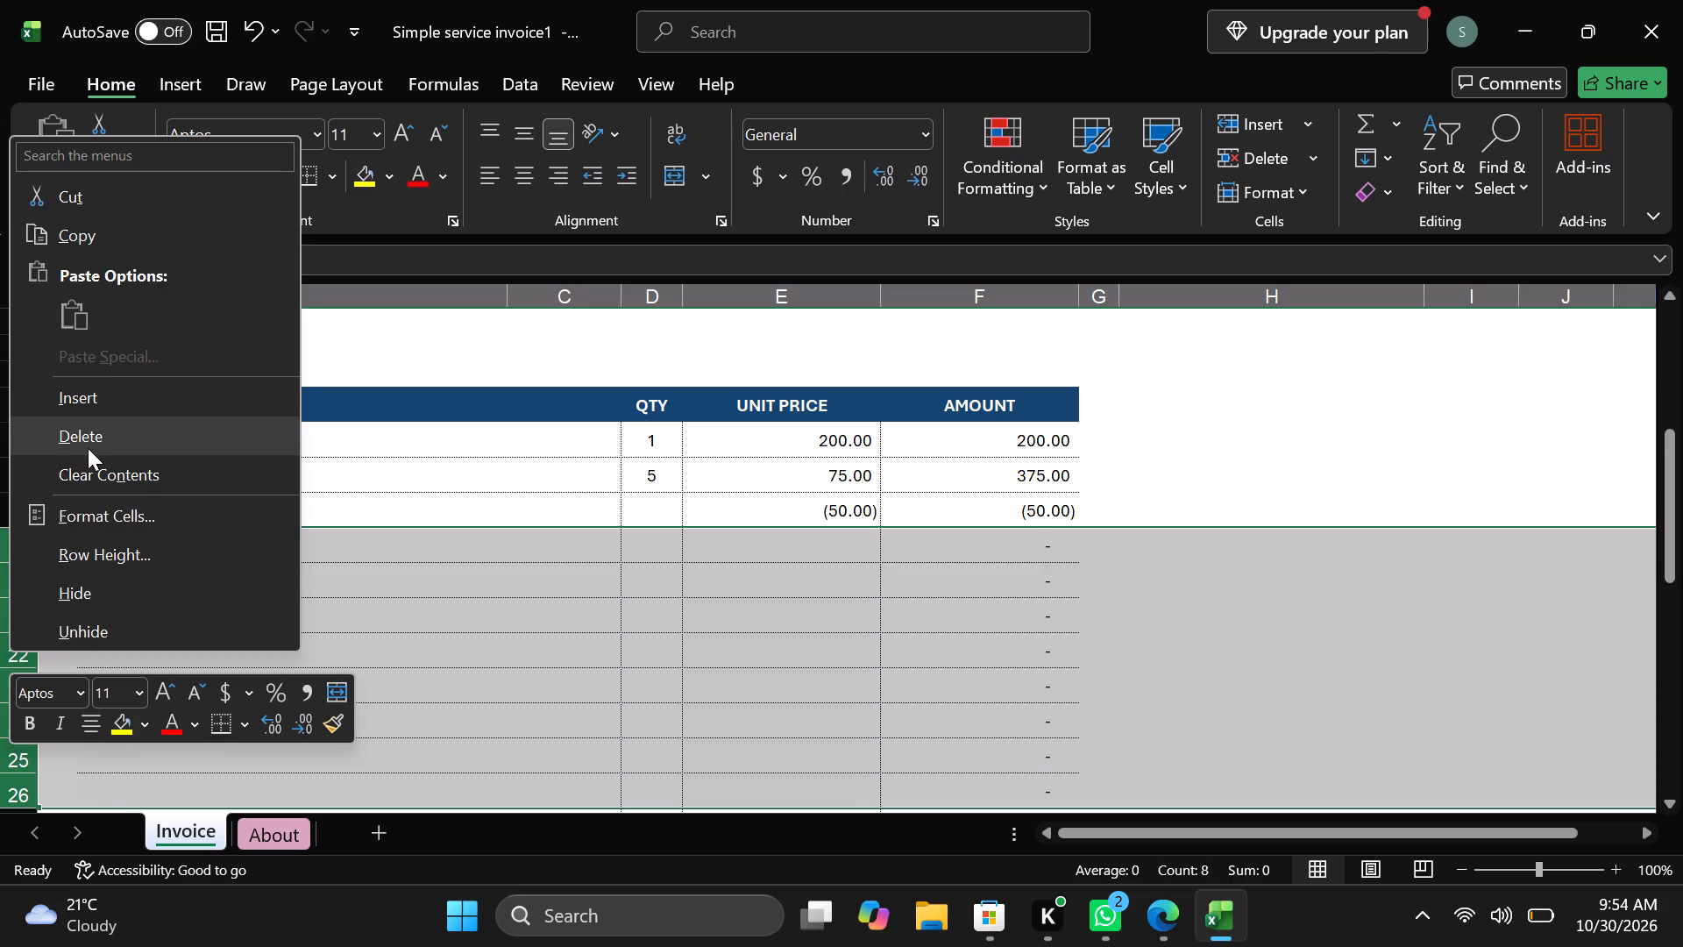
left_click(89, 447)
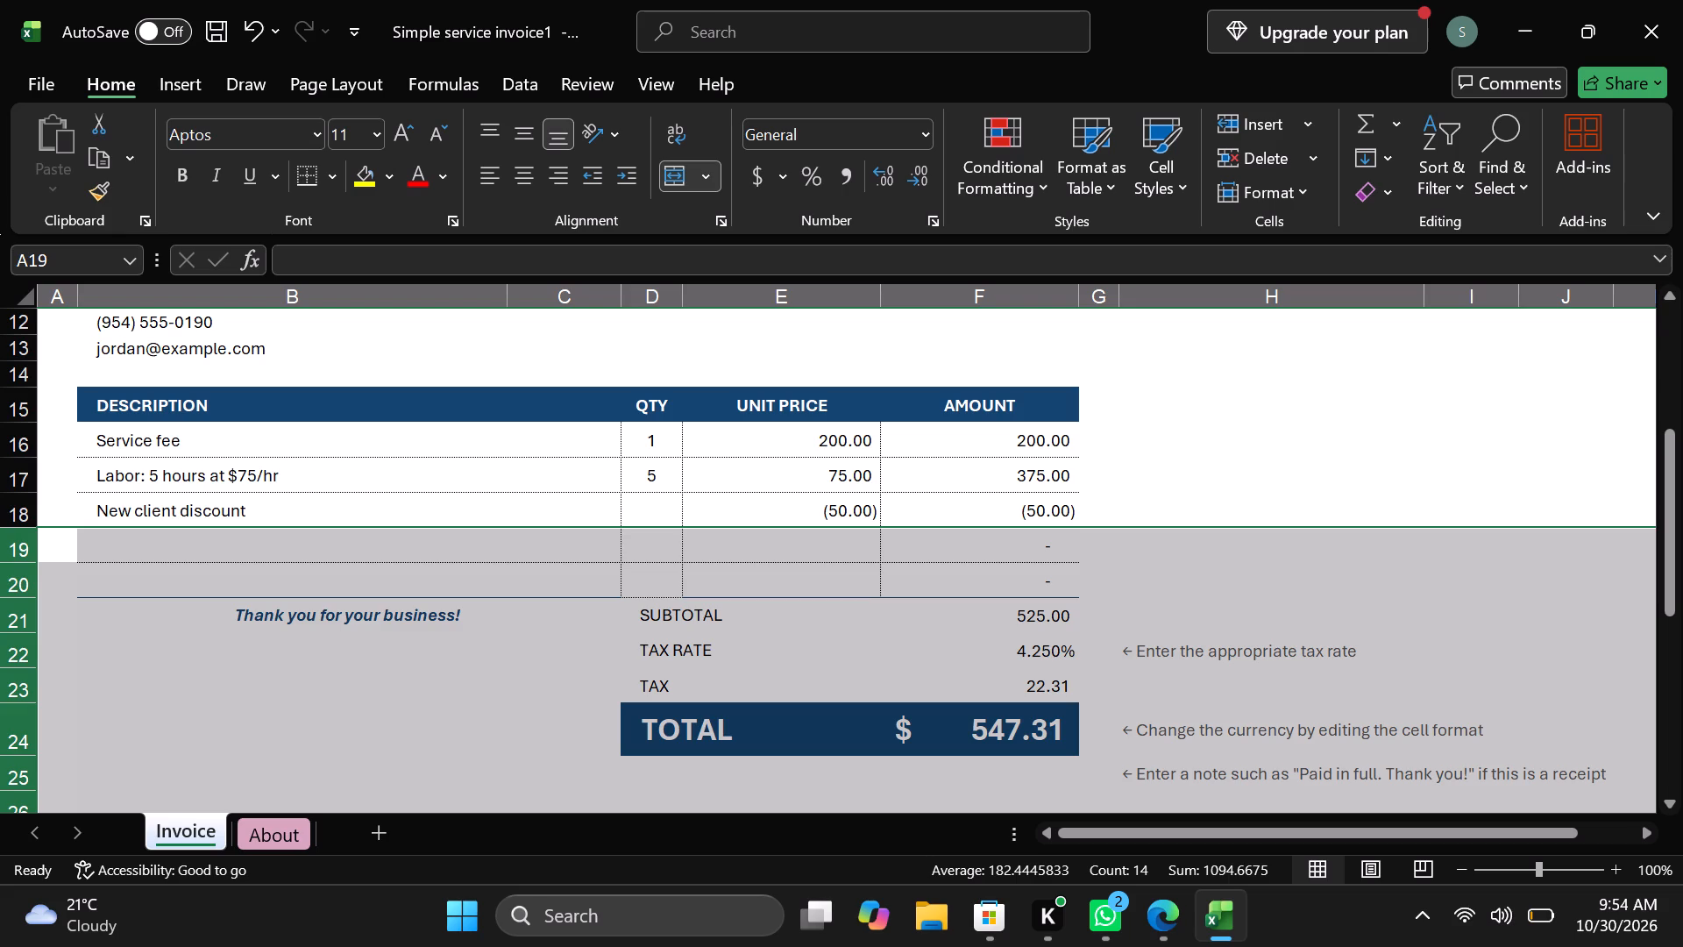
left_click(1162, 622)
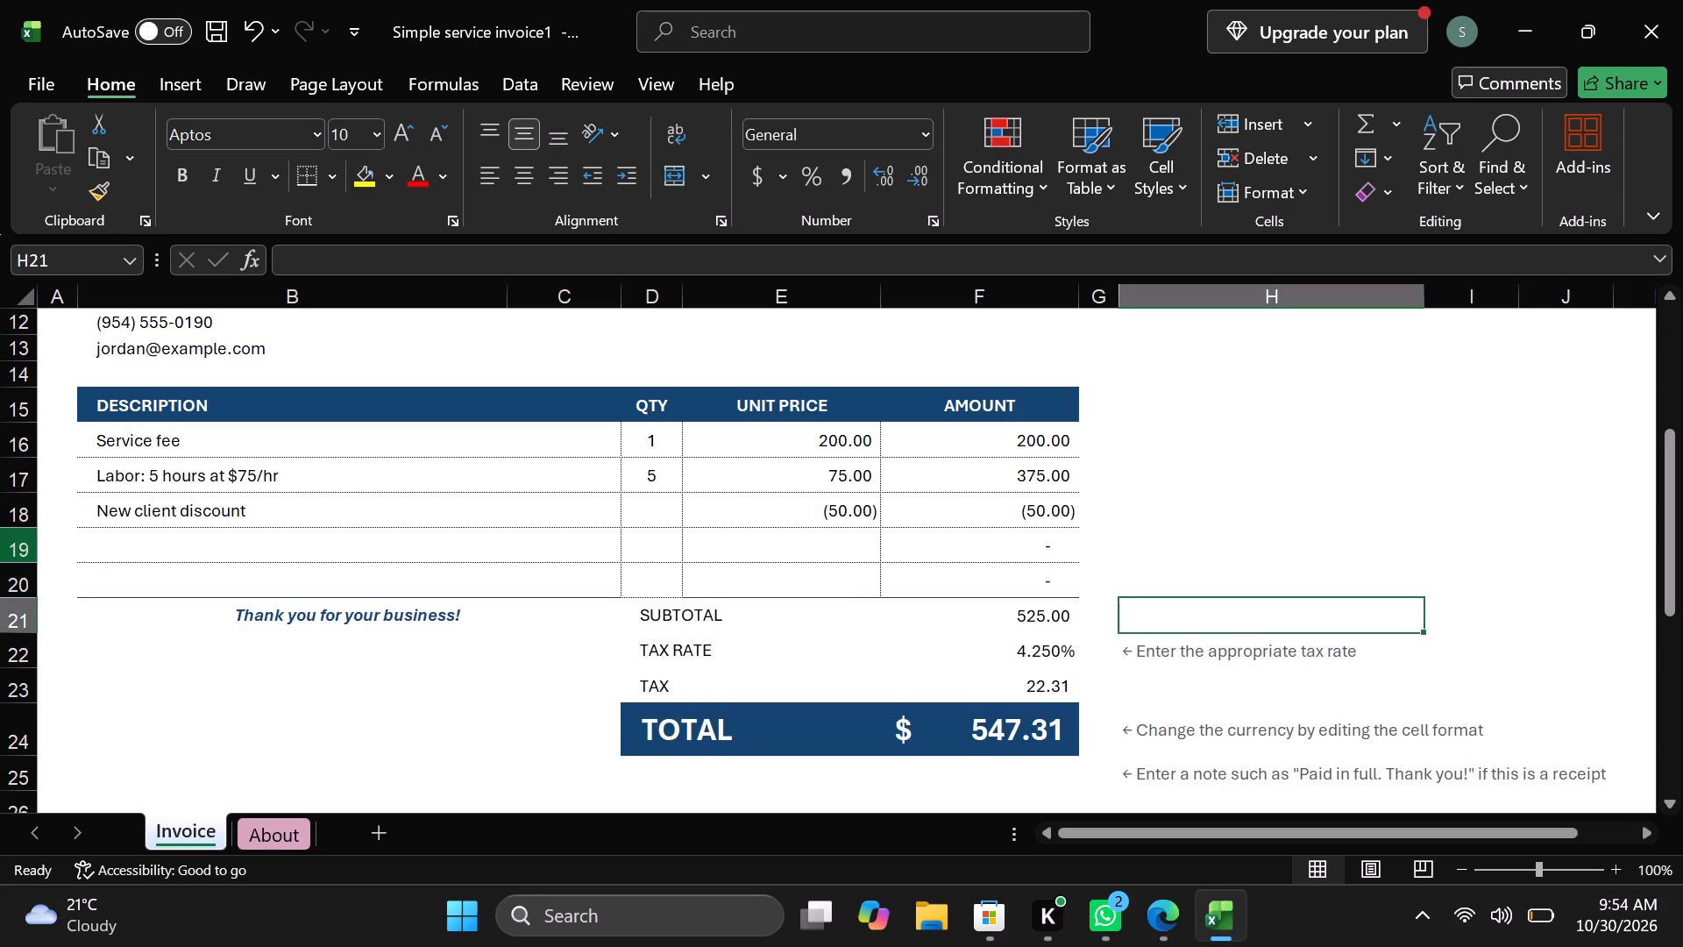
left_click_drag(28, 538, 27, 585)
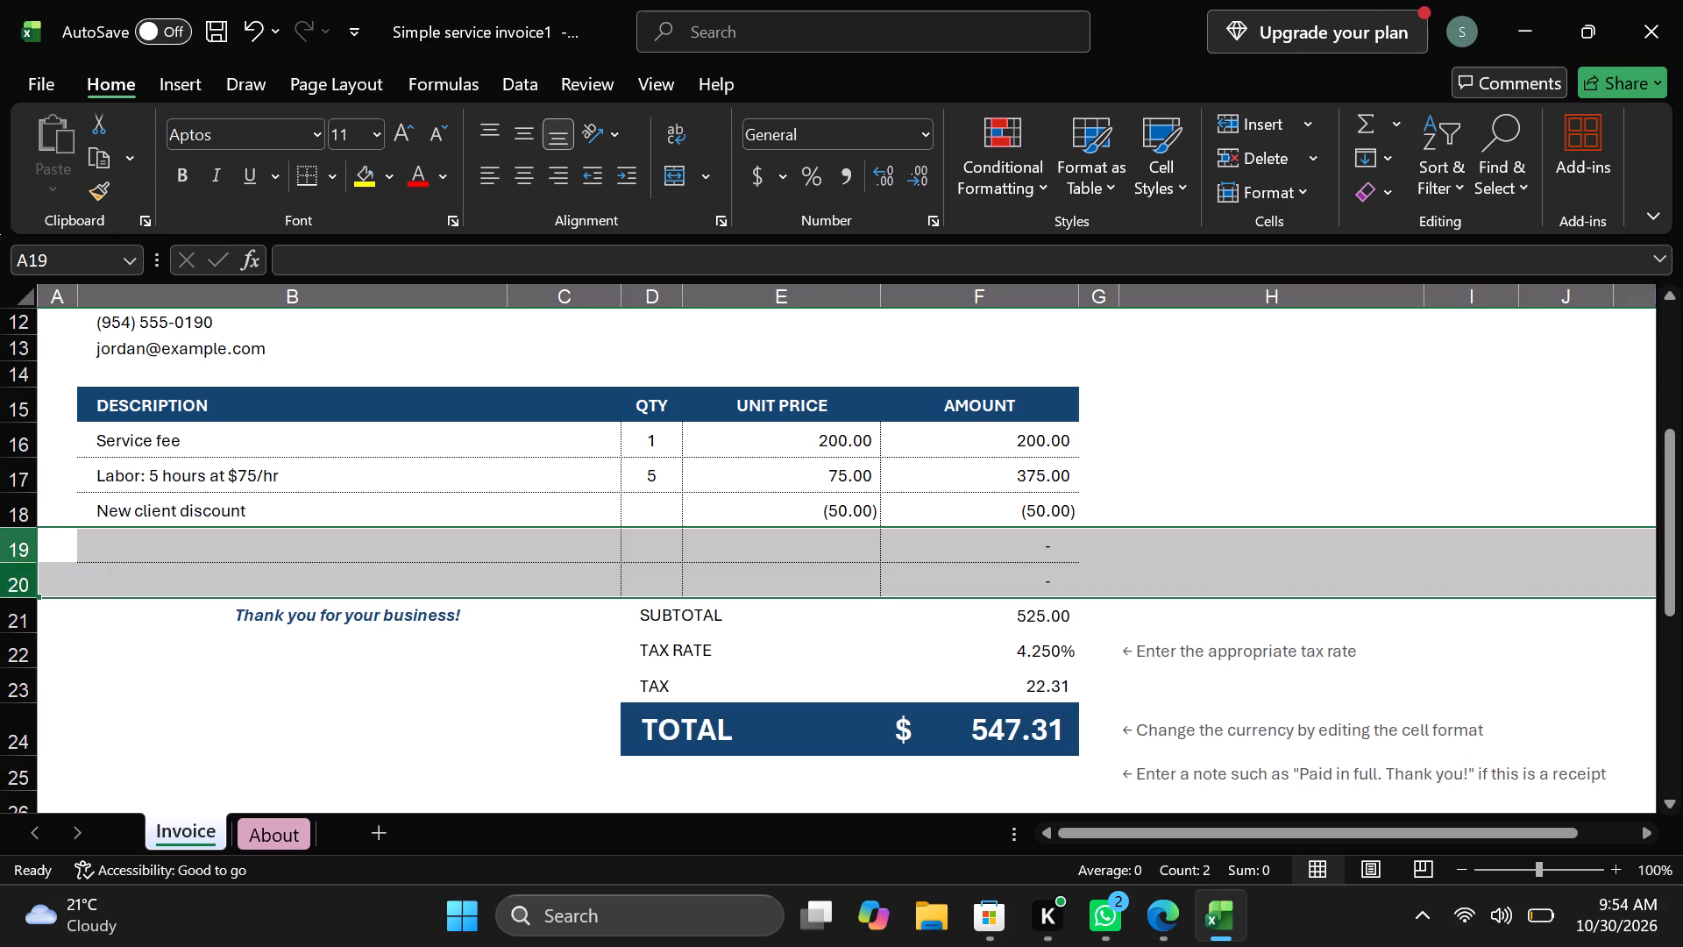
right_click(30, 556)
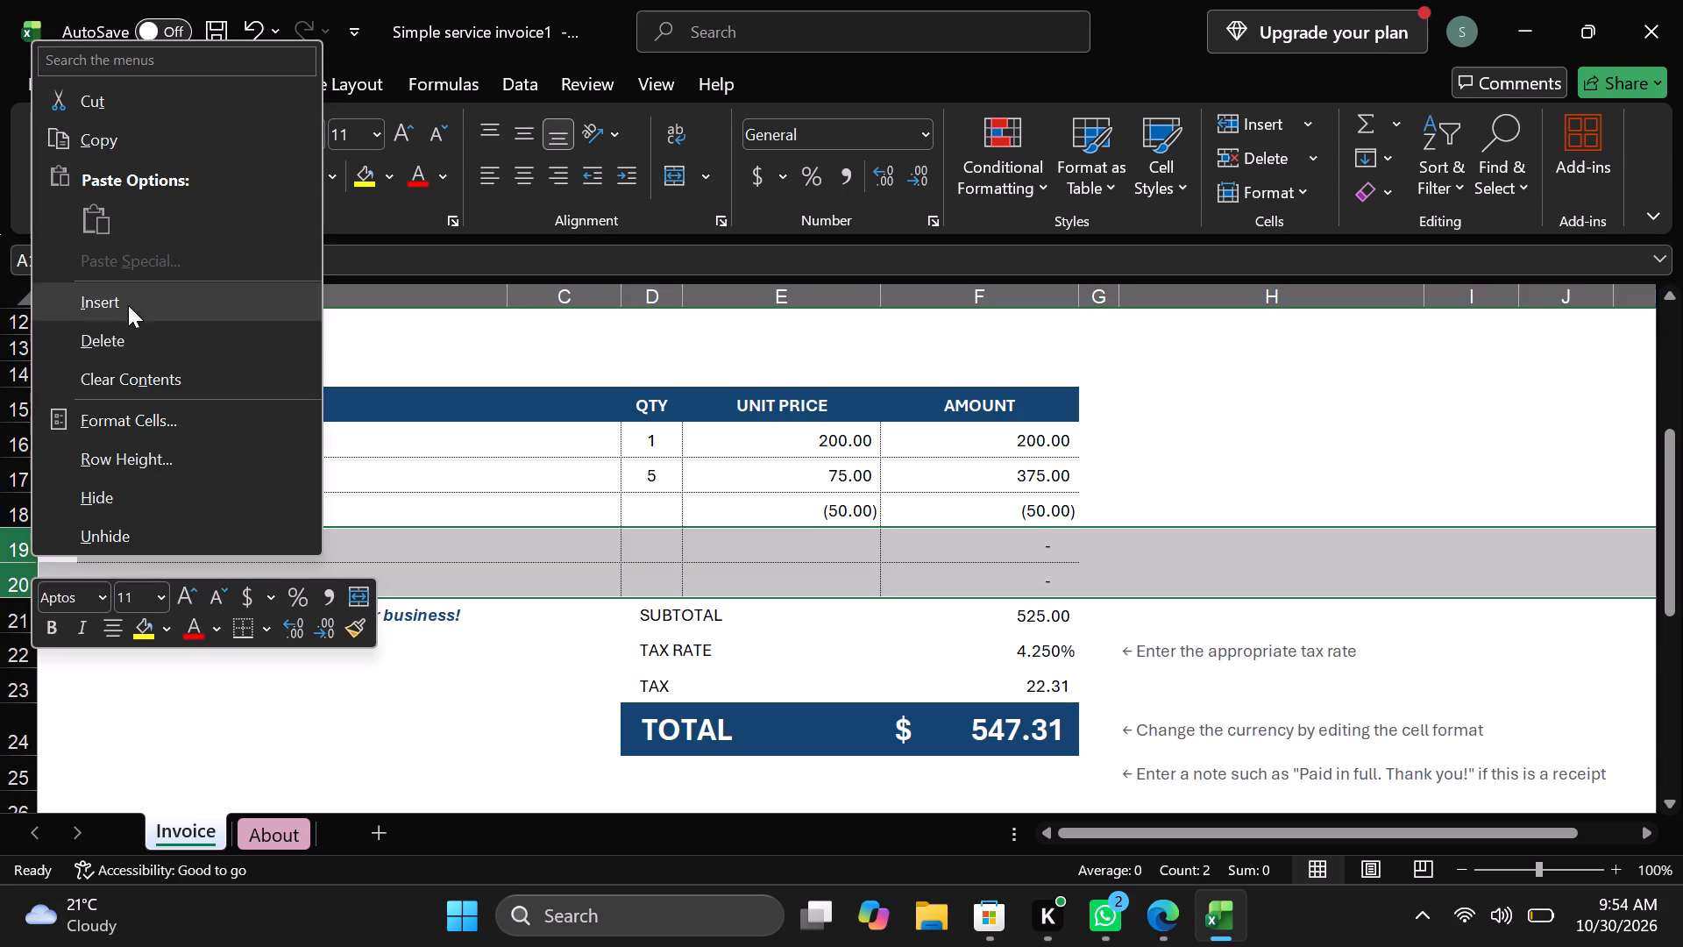
left_click(108, 342)
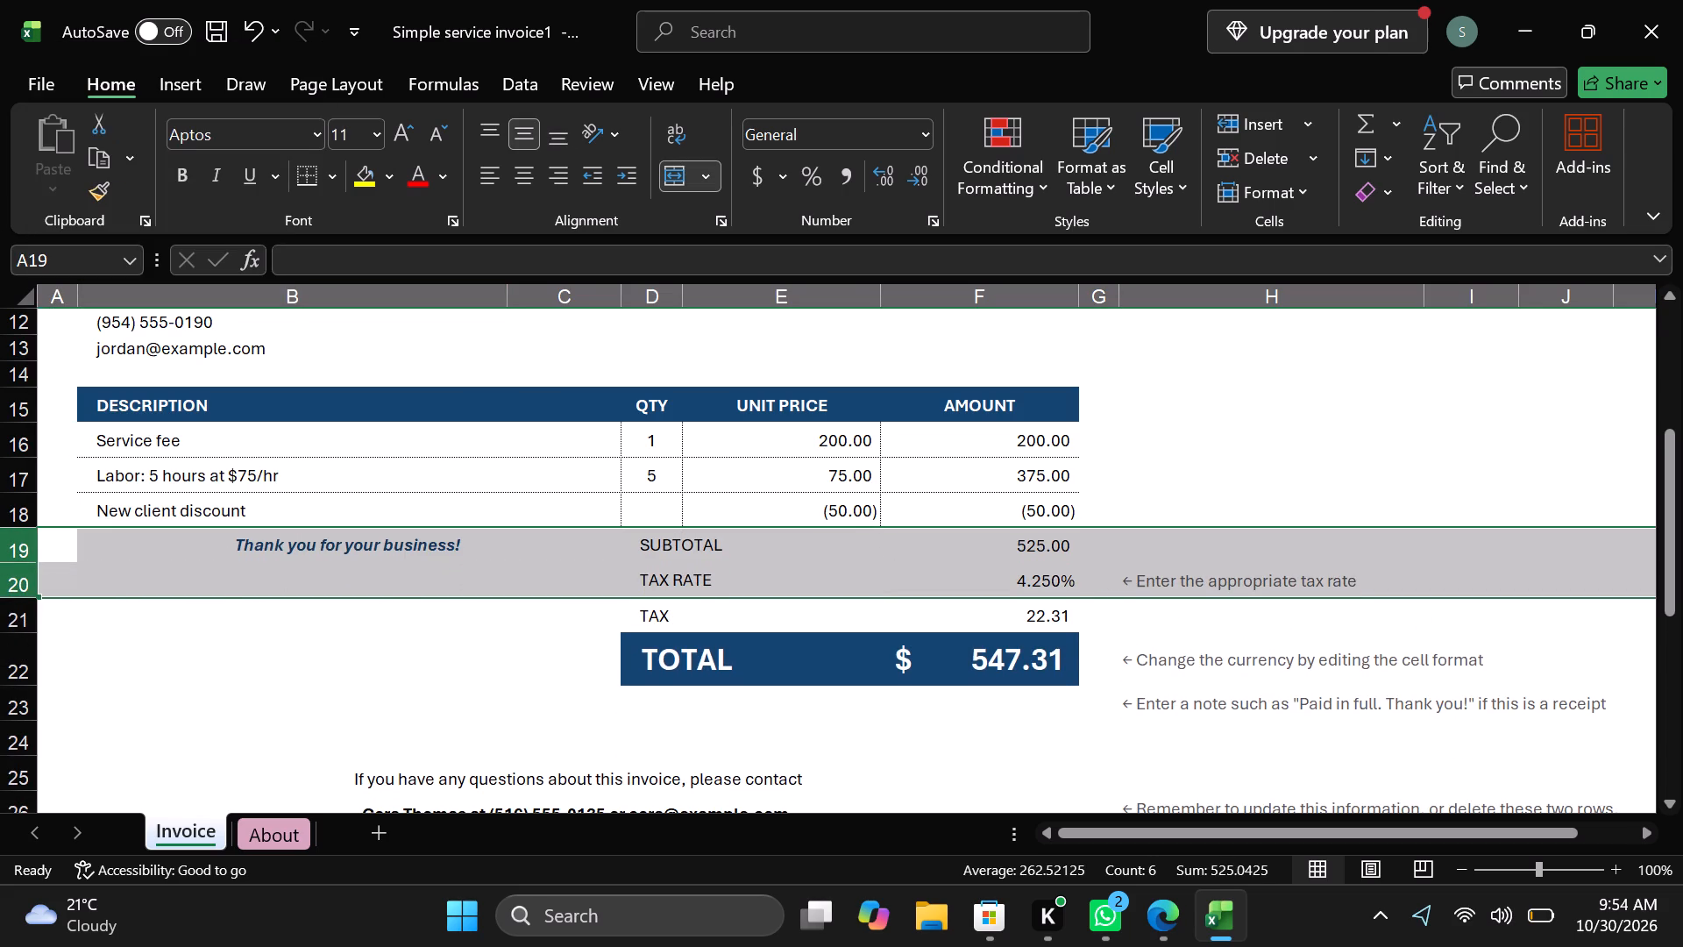
Clear the remaining template notes in column H, from the tax rate note in row 20 down past the currency and receipt notes.
left_click(1243, 424)
left_click(1236, 576)
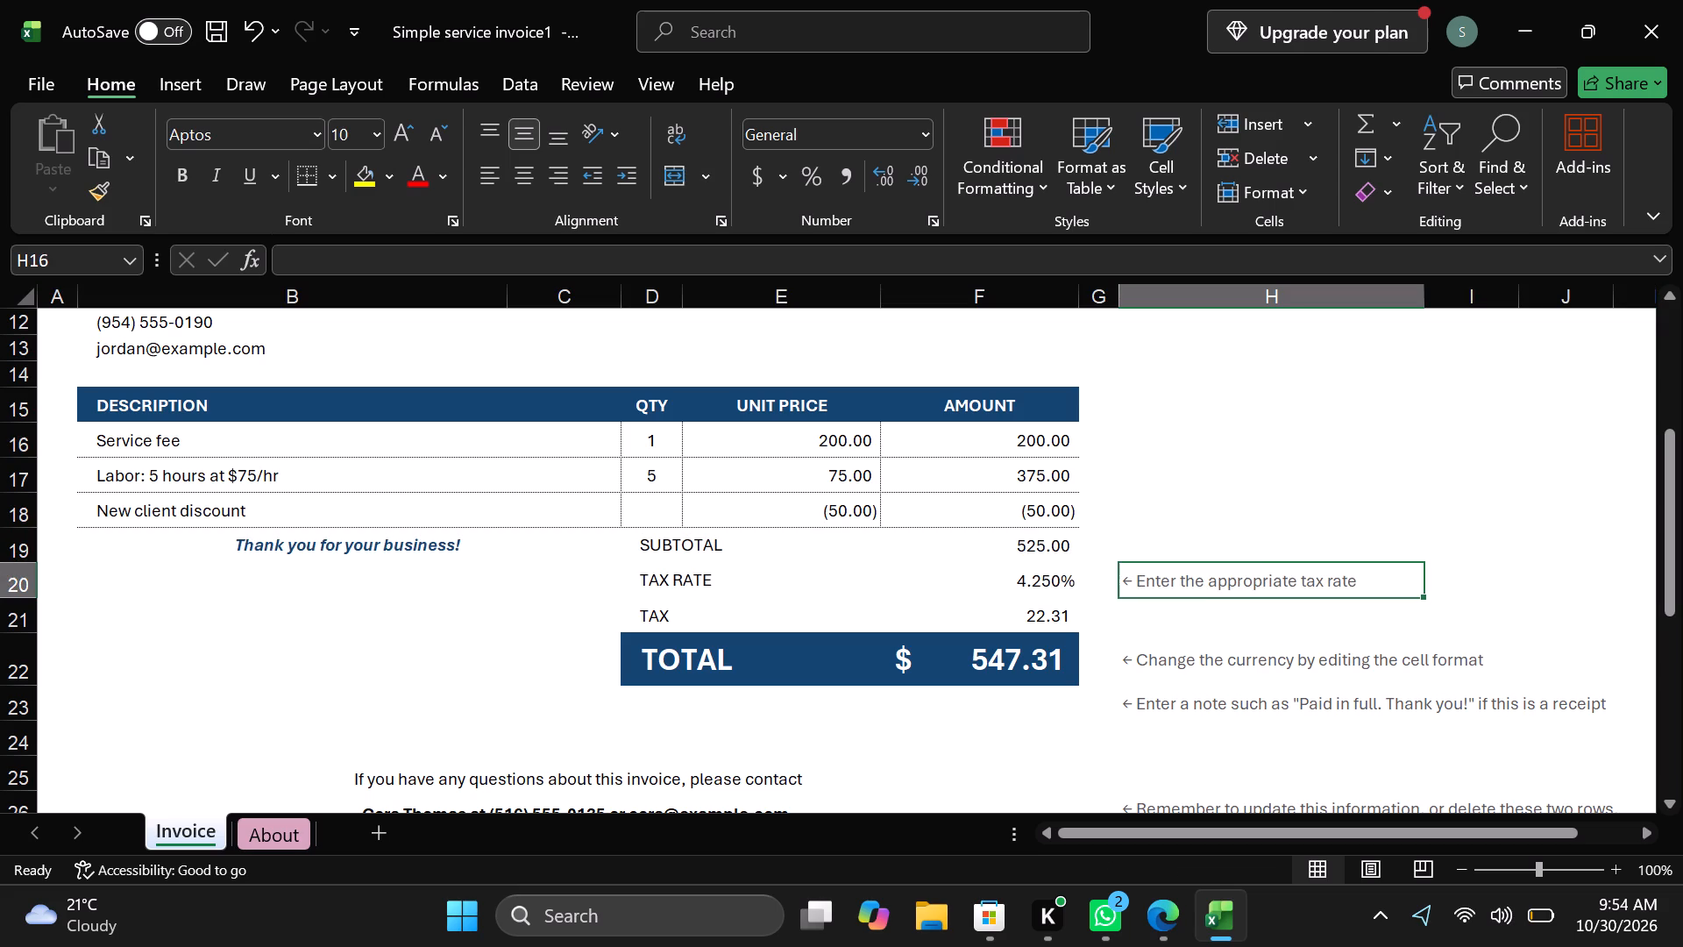
key("Delete")
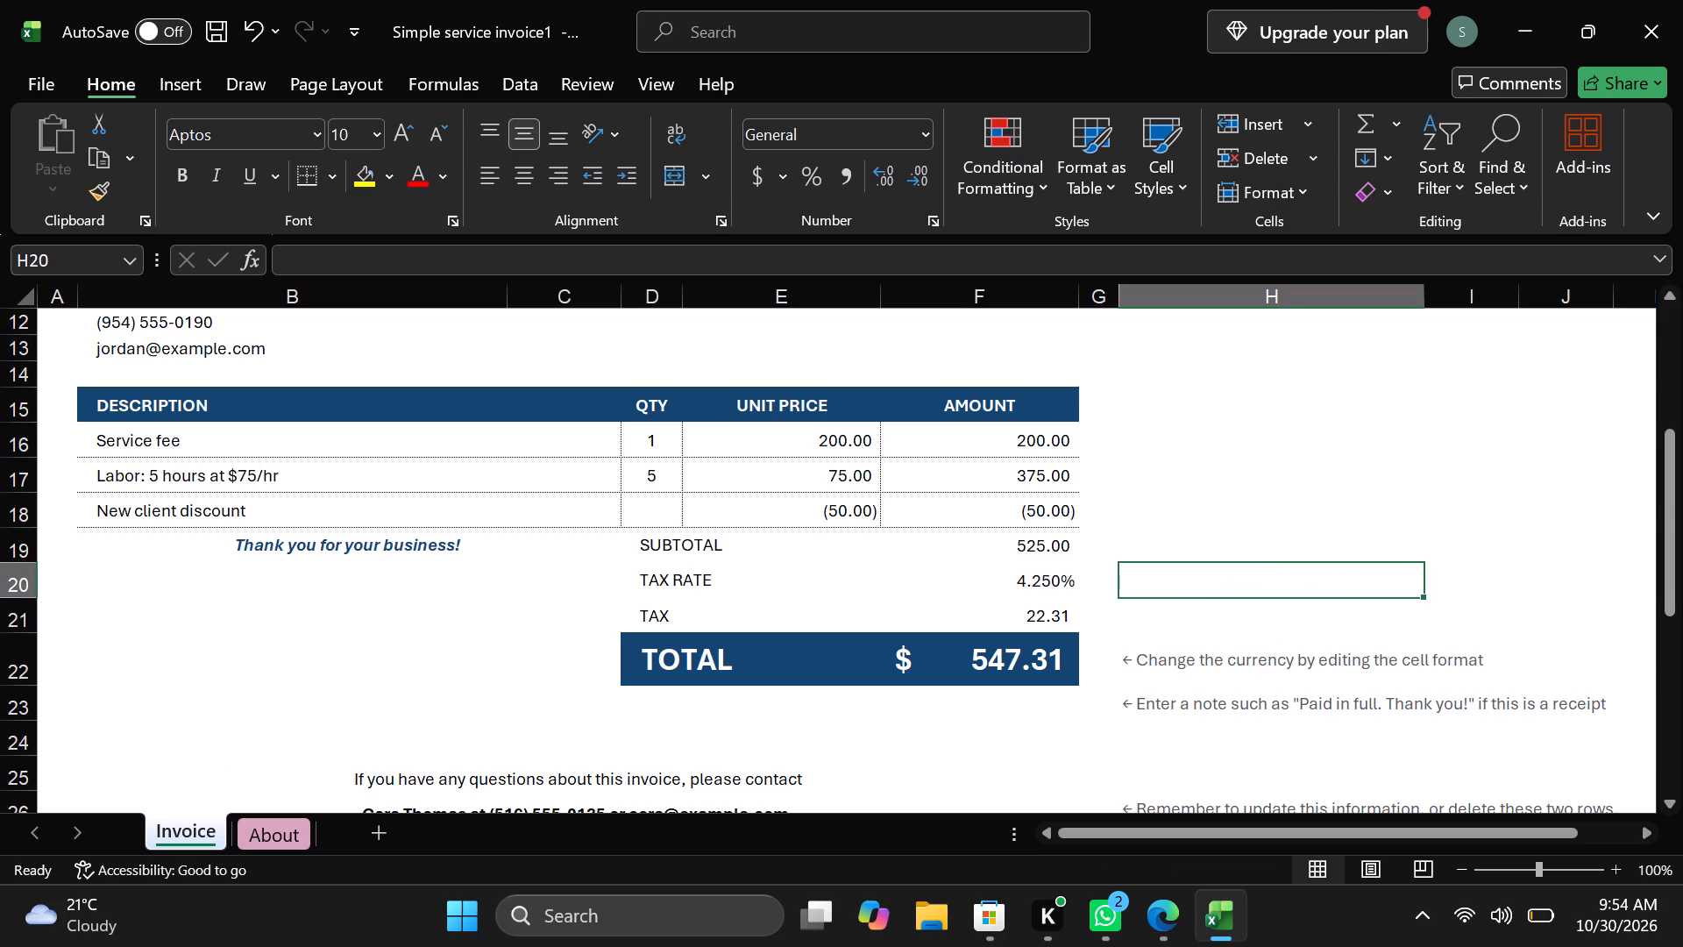
left_click_drag(1218, 639, 1247, 823)
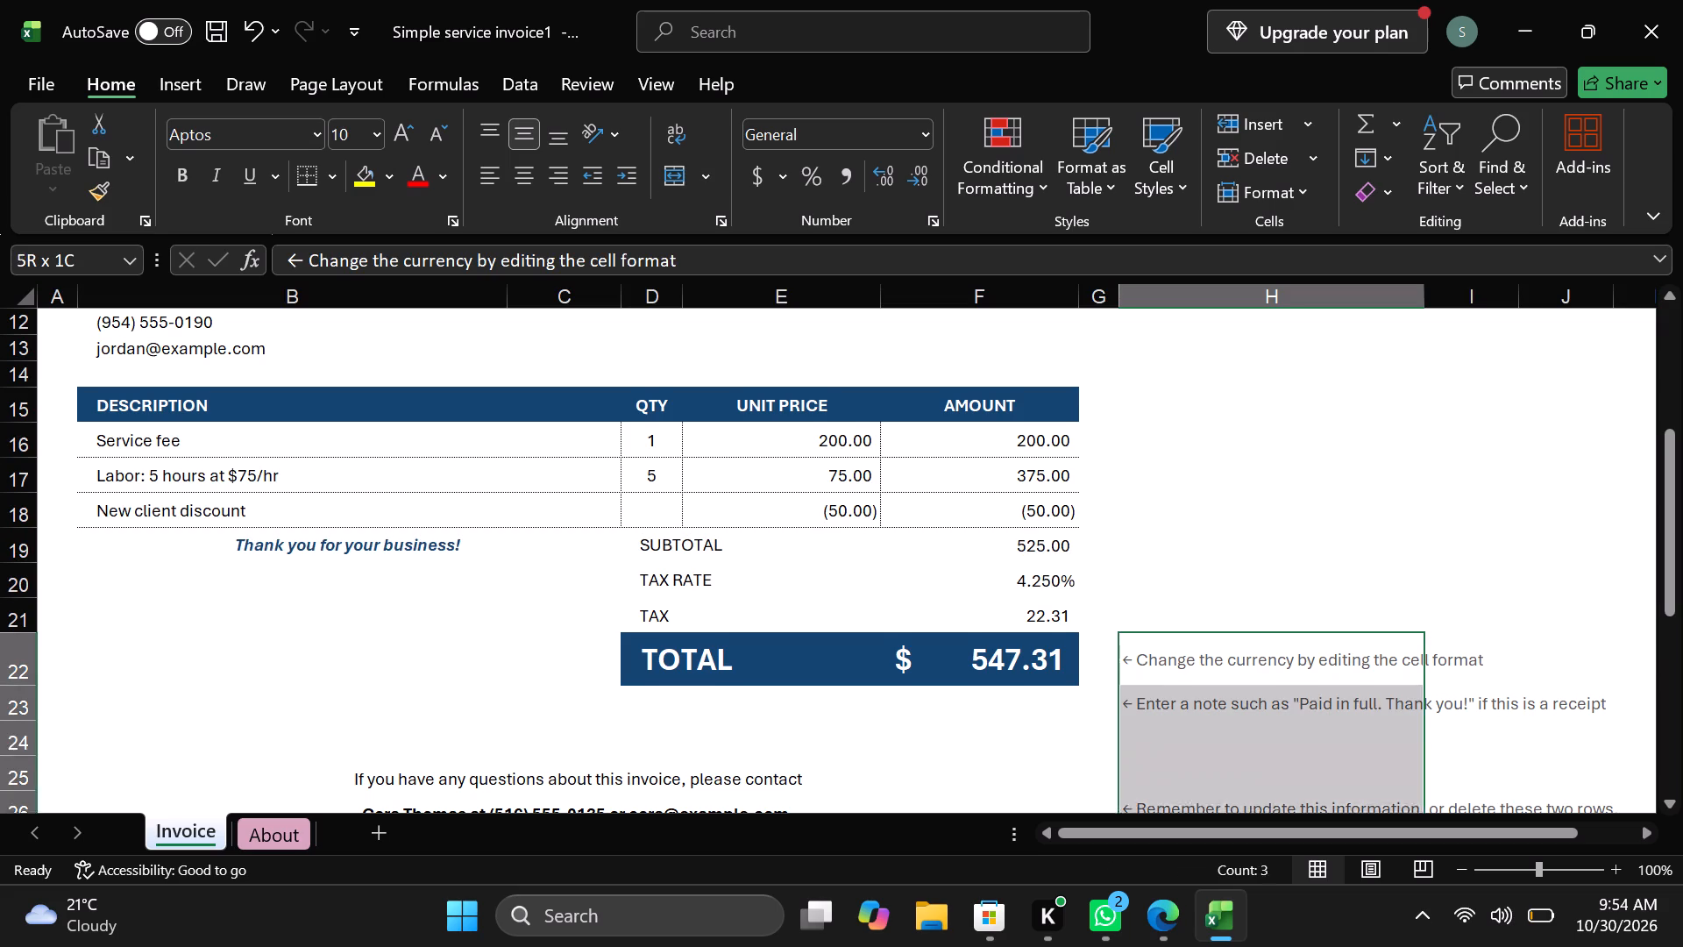
left_click_drag(1247, 823, 1258, 663)
key("Delete")
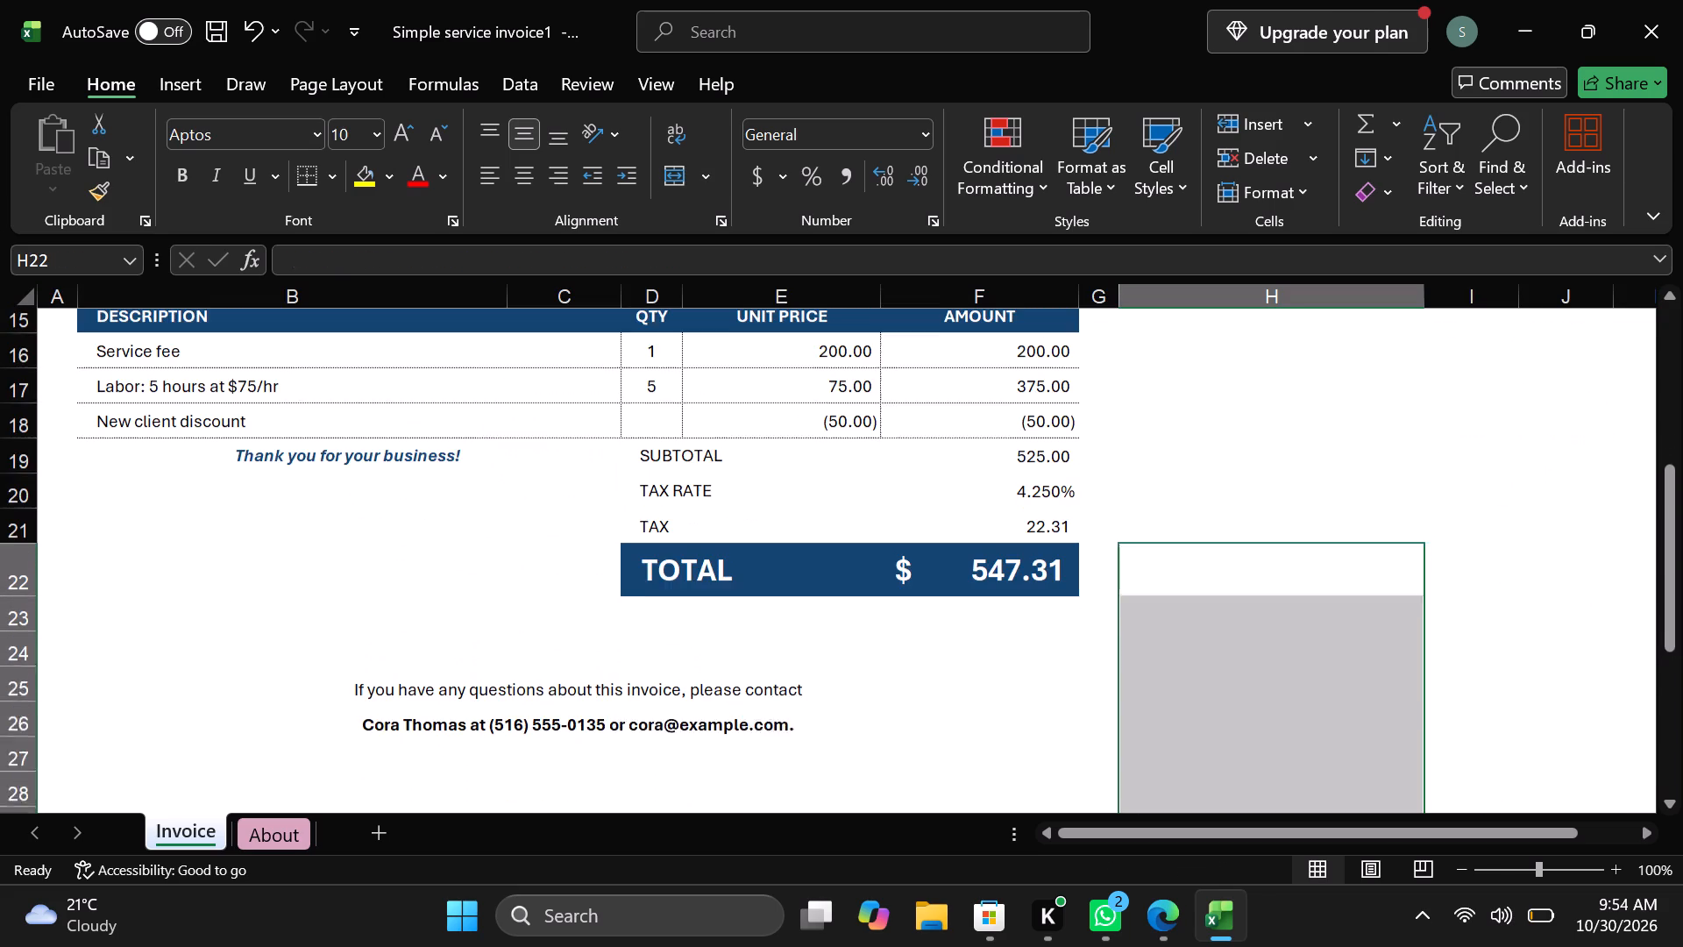
Clear the two contact lines below the TOTAL row, including the question prompt and the contact person's details.
left_click_drag(235, 669, 688, 767)
key("Delete")
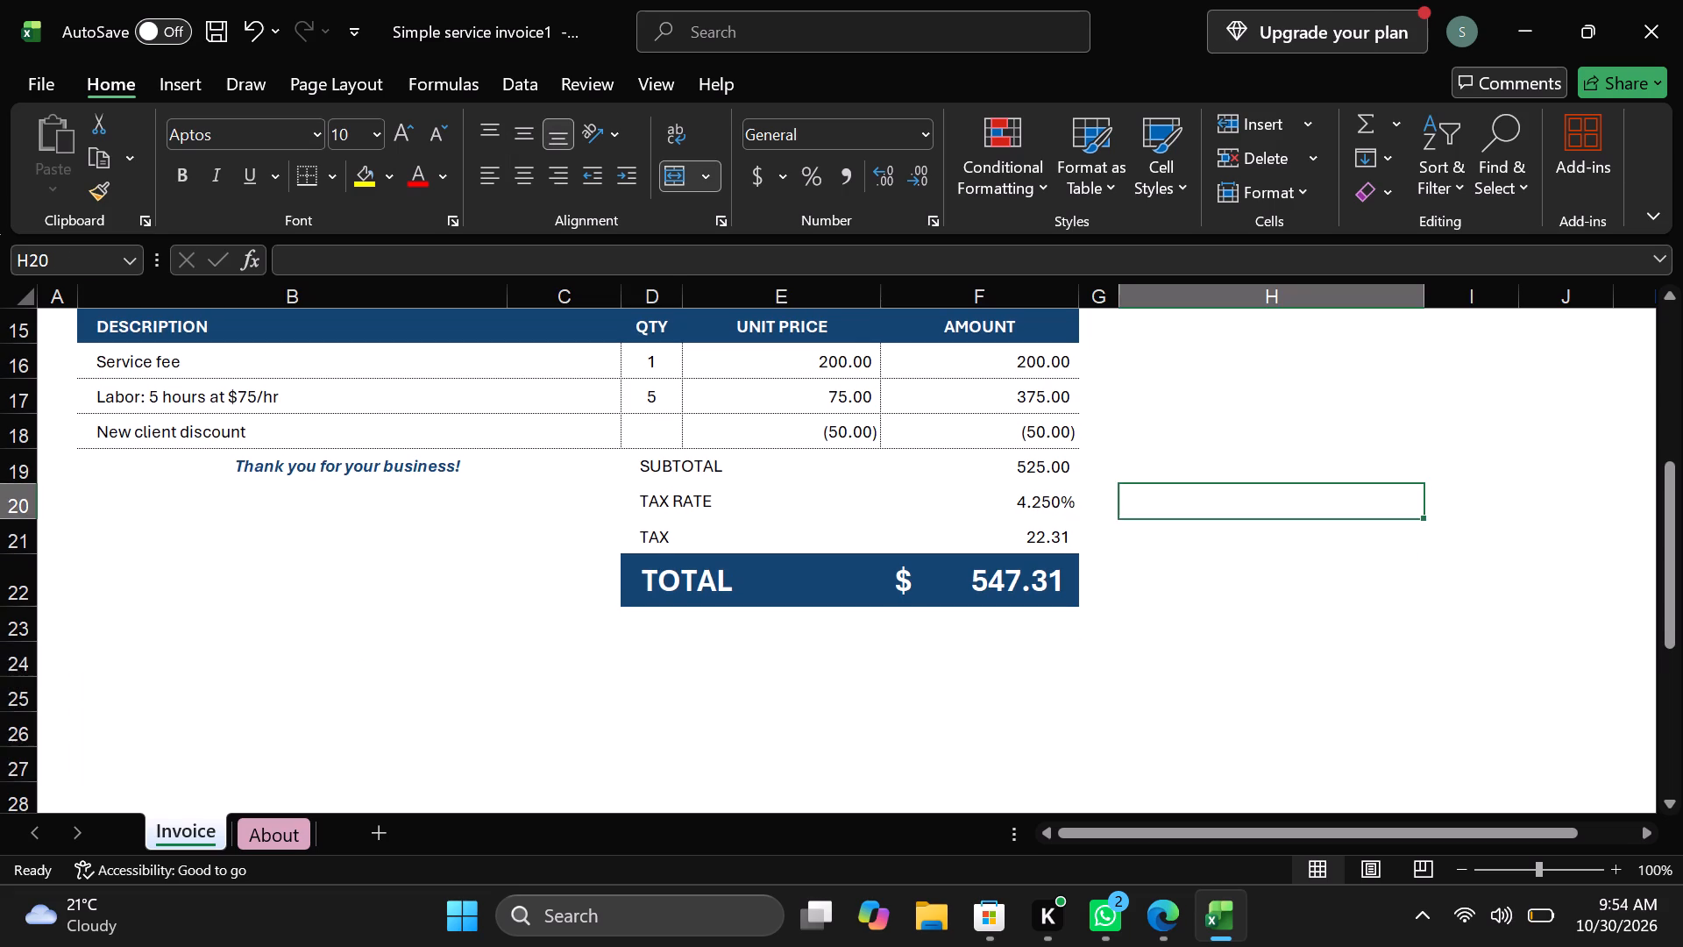
left_click(1321, 512)
Clear the large INVOICE title from cell E2 at the top of the sheet.
scroll(1321, 512, "up", 4)
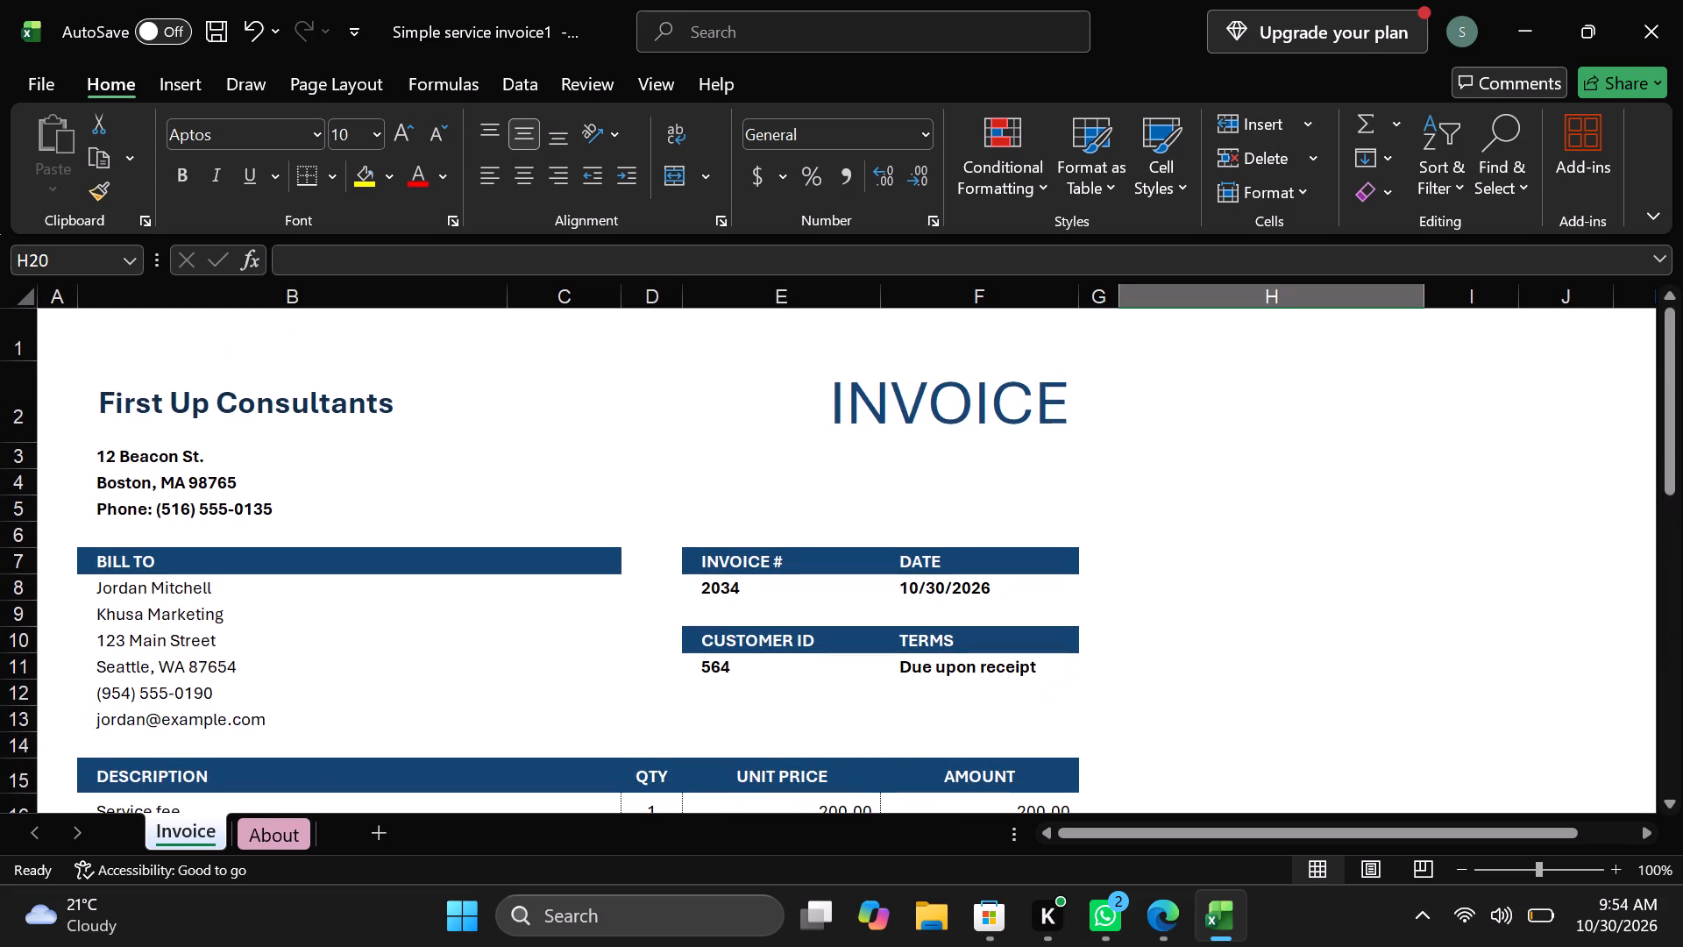
left_click(969, 405)
key("Delete")
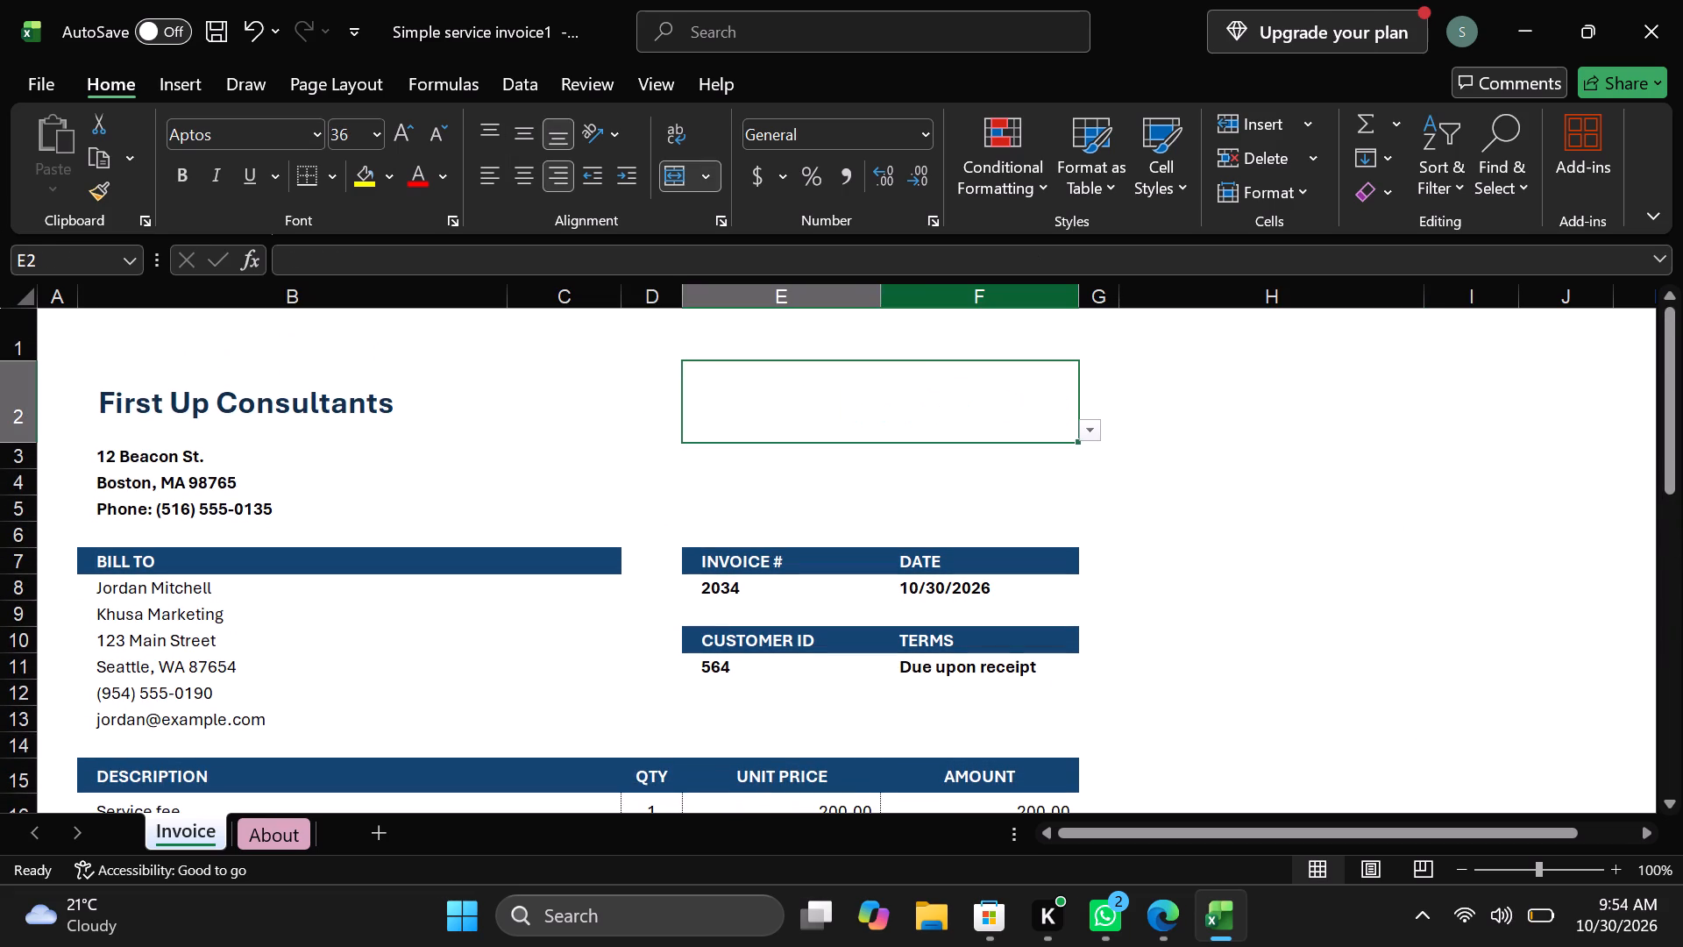
left_click(539, 443)
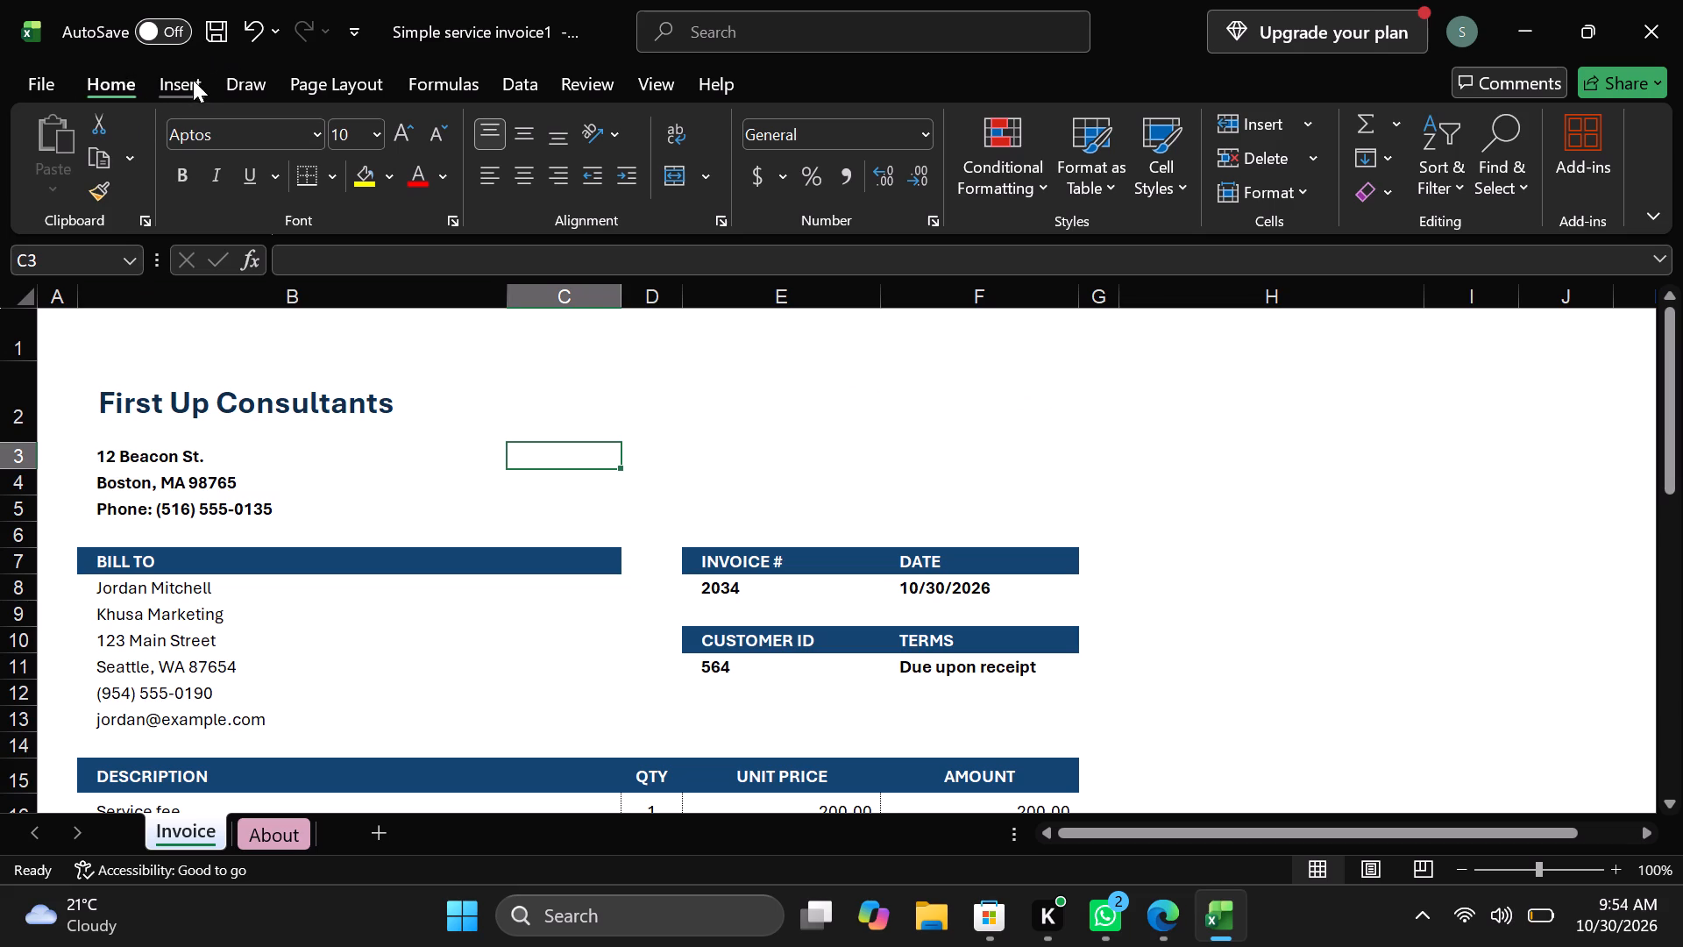
Insert a text box reading RETAIL INVOICE in the emptied title area of row 2, above the INVOICE # and DATE headers.
left_click(199, 83)
left_click(1364, 161)
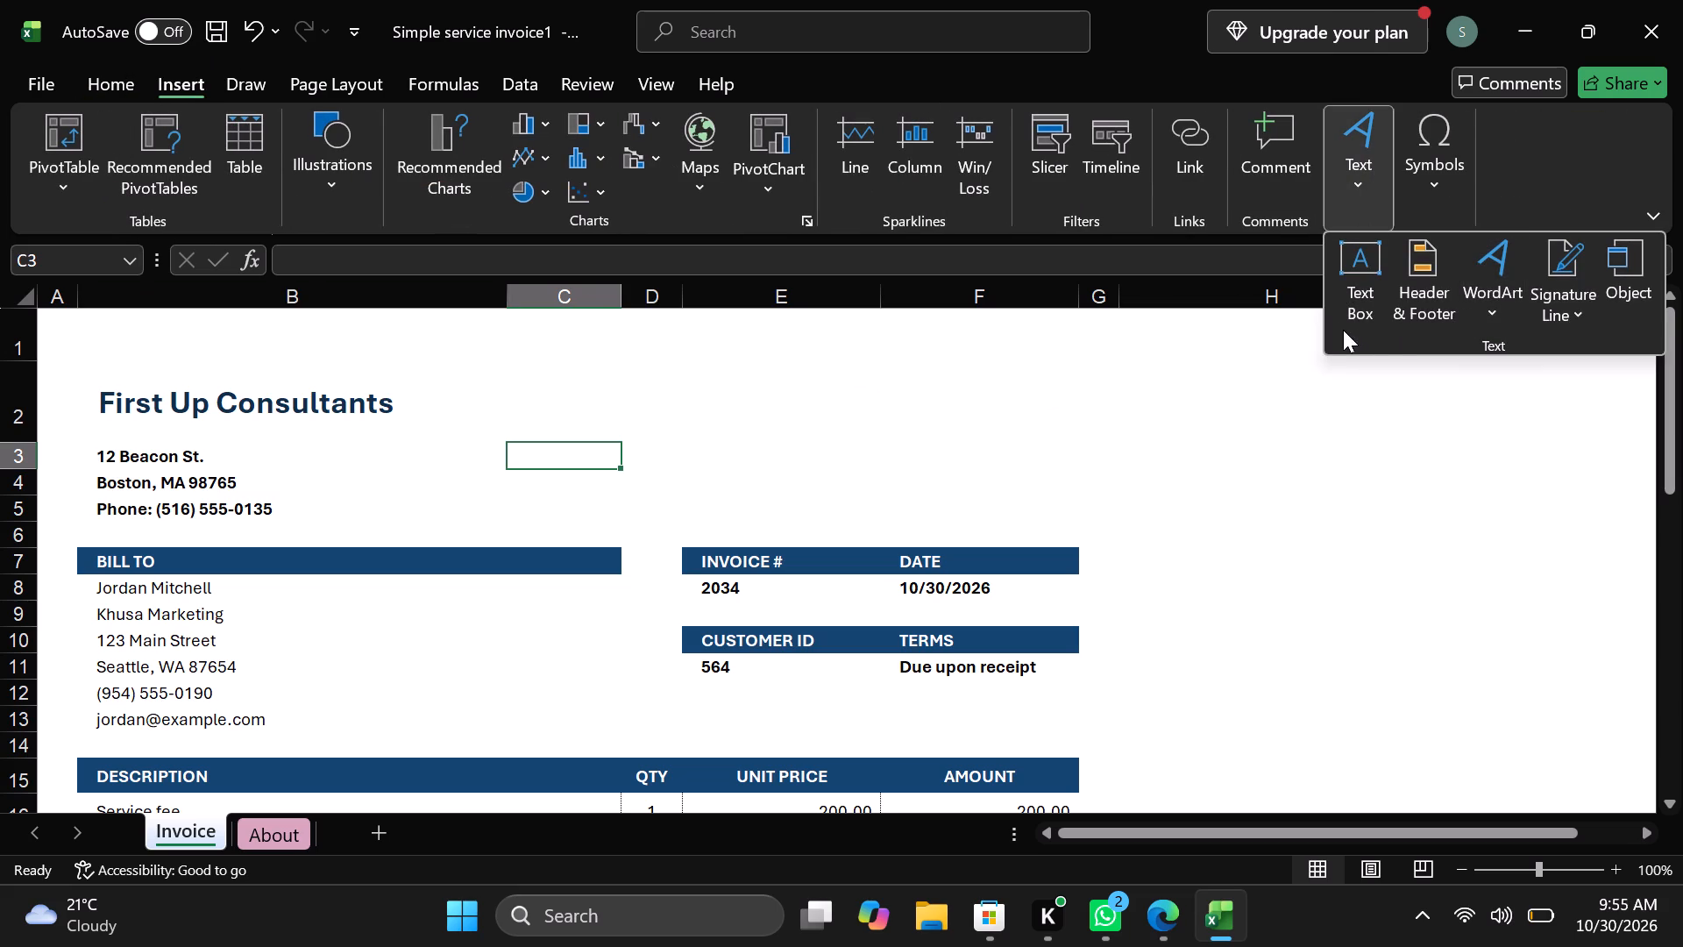
left_click(1349, 310)
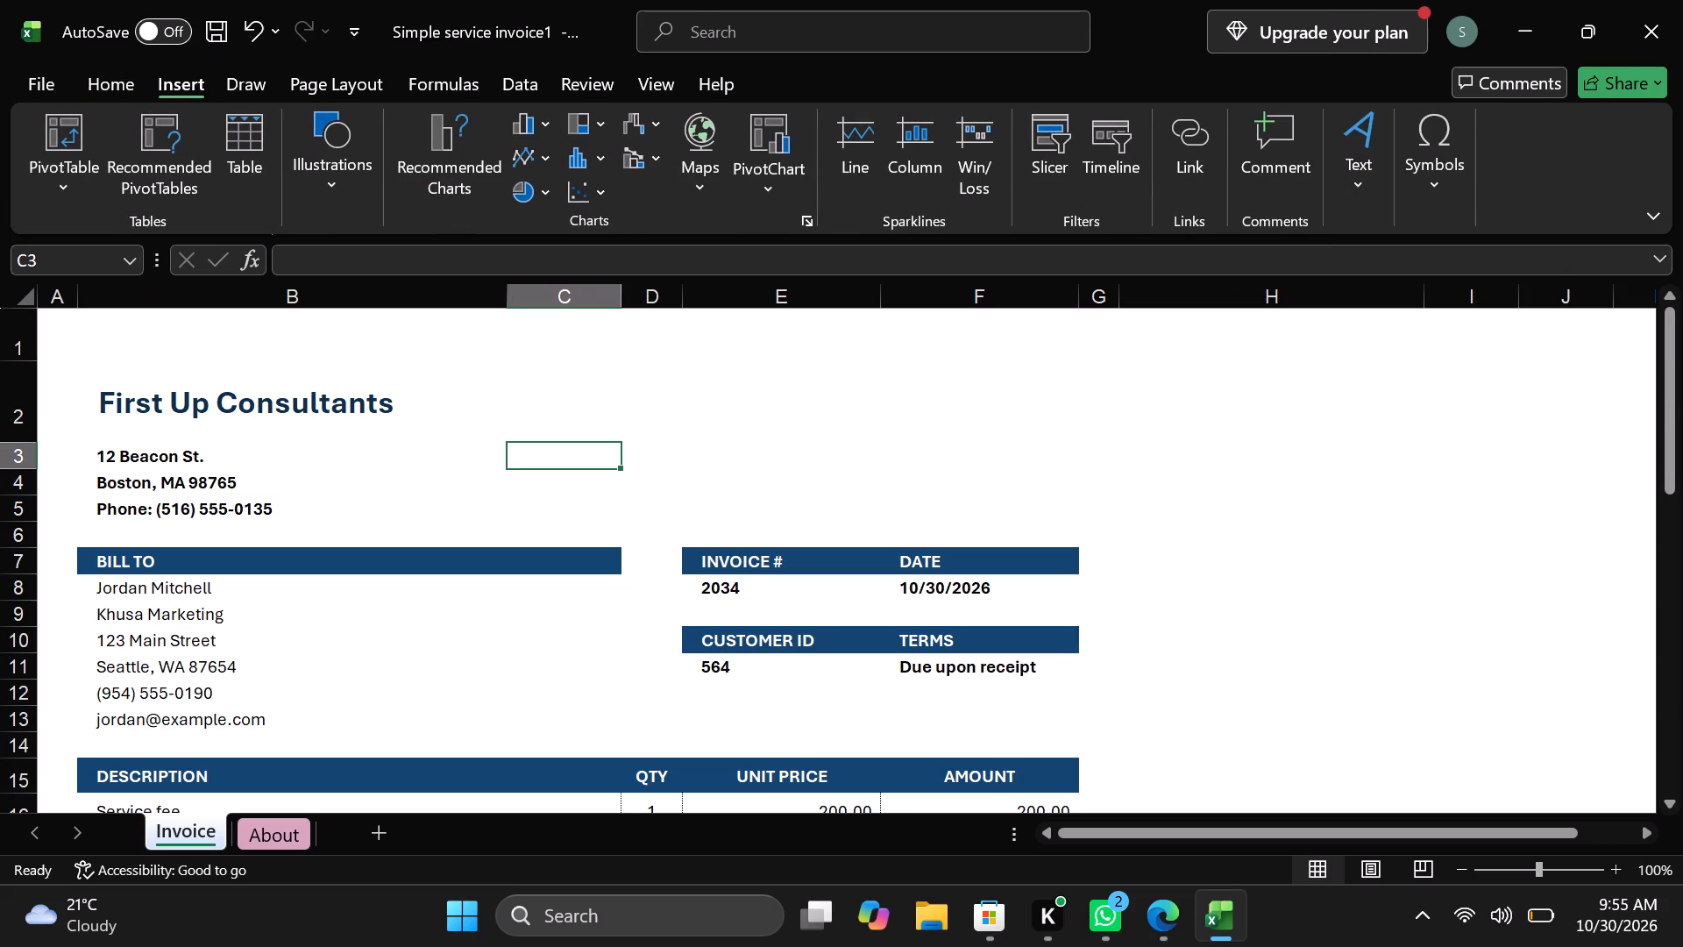
left_click(821, 400)
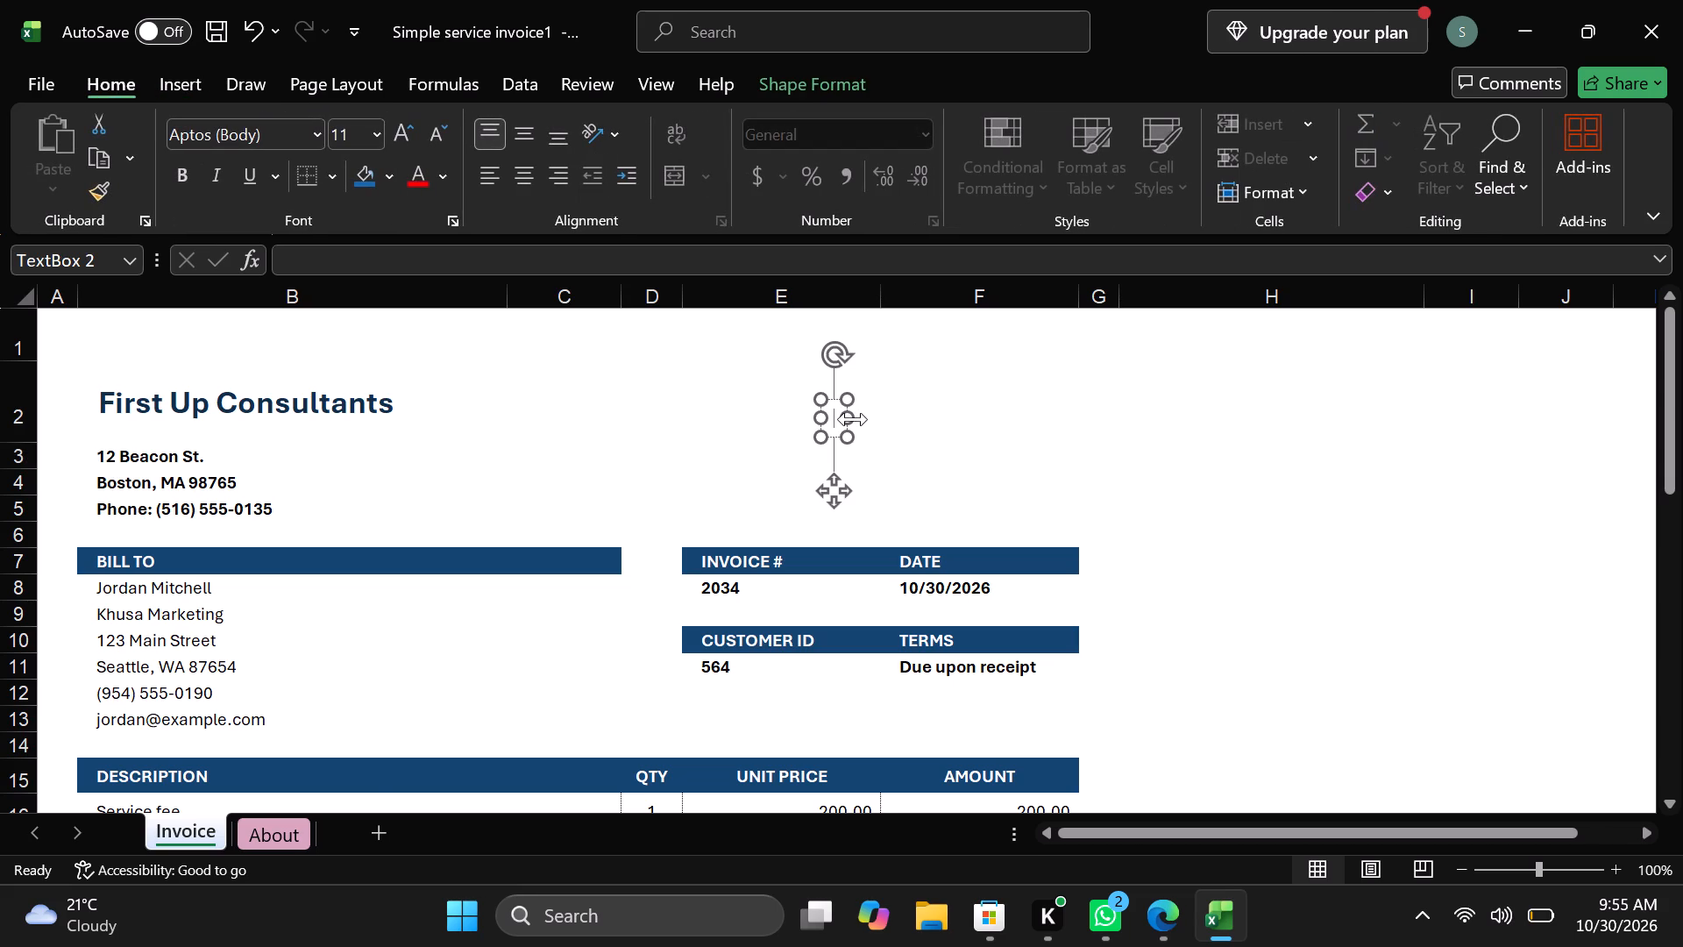
key("i")
type("NVOICE")
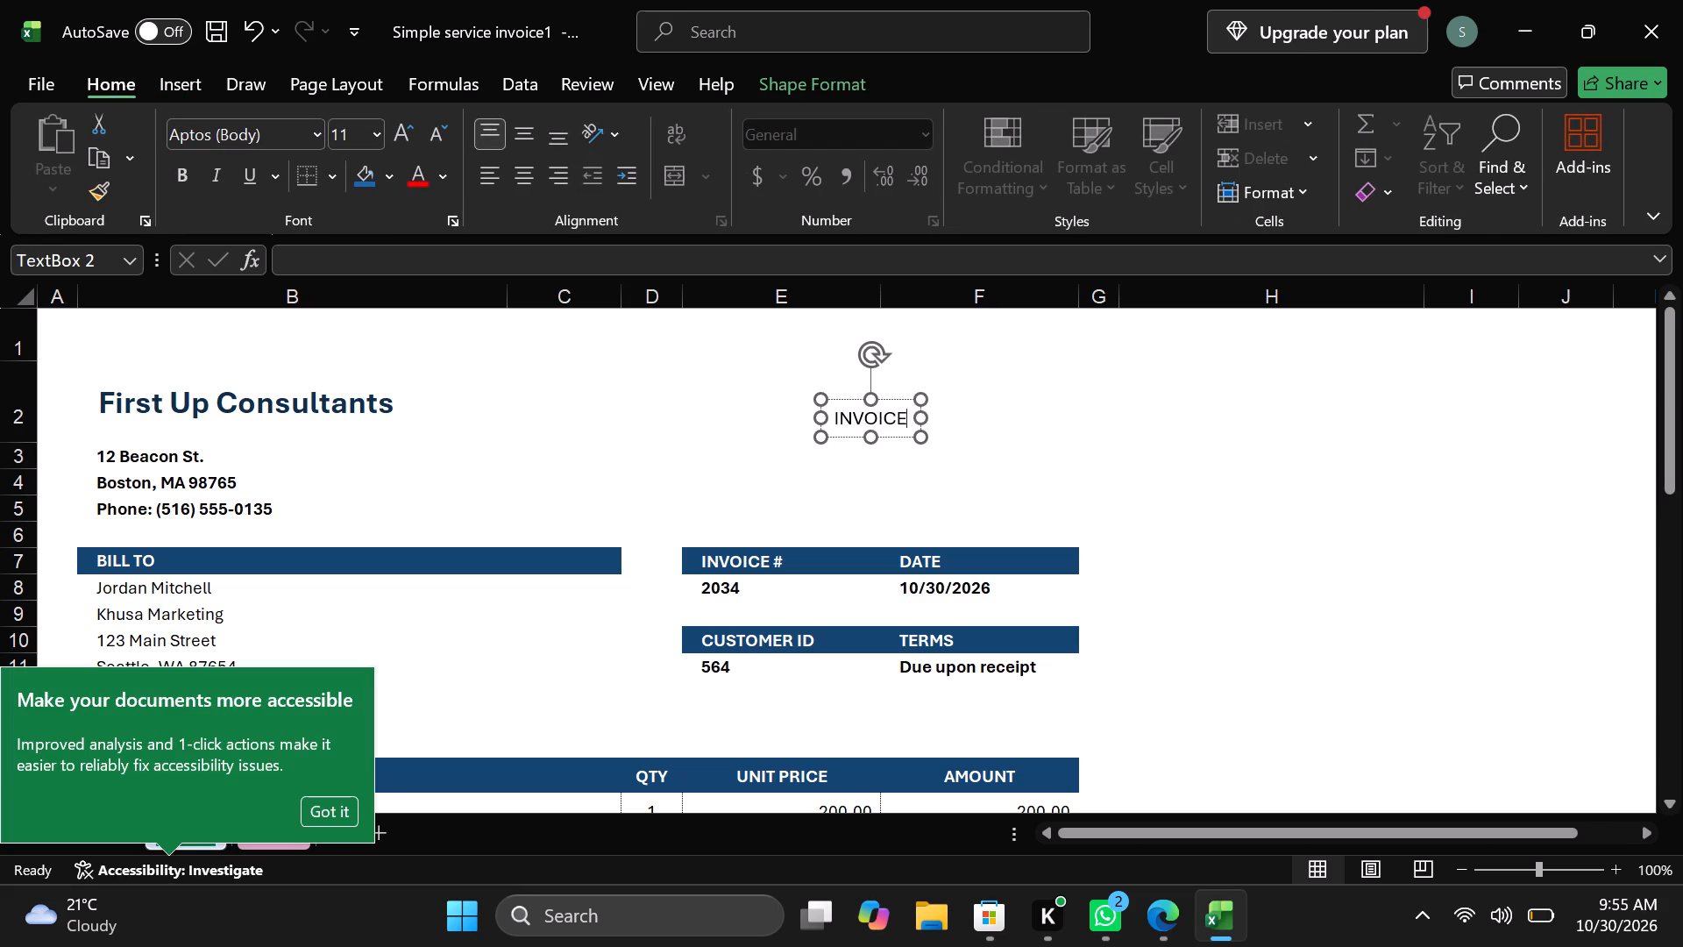
key("Left")
key("Left")
key("Left")
key("Left")
key("Left")
key("Left")
key("Left")
type("RETAIL")
key("space")
left_click(1211, 465)
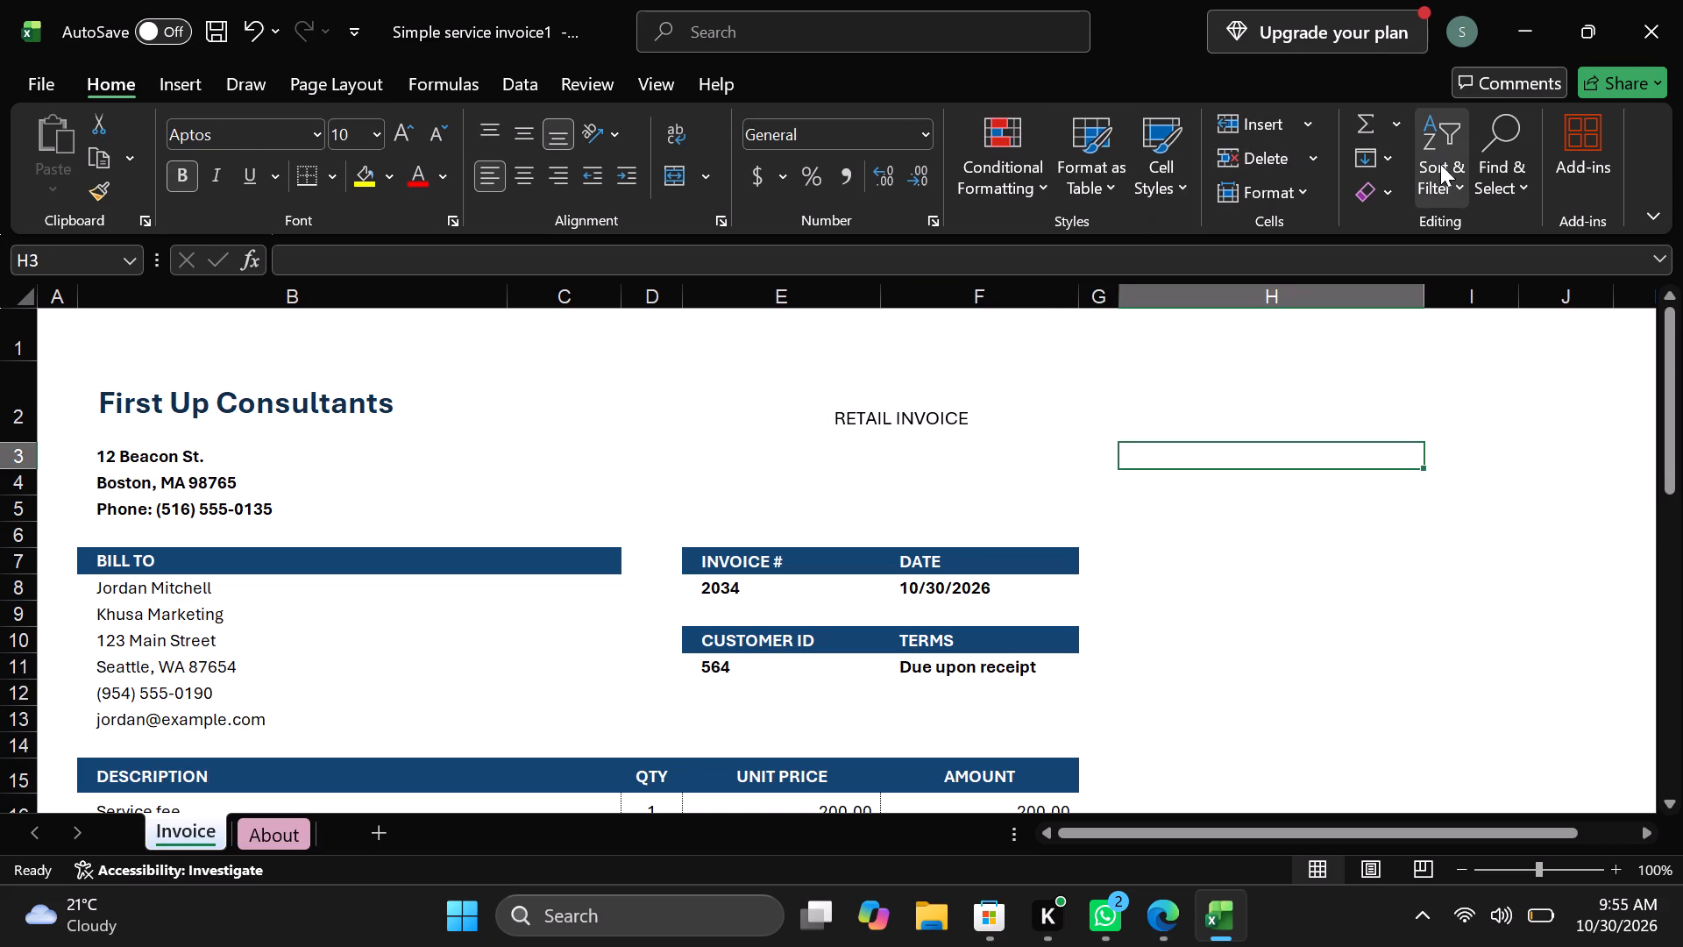
Insert a second text box reading PAID directly beneath the RETAIL INVOICE text.
left_click(192, 85)
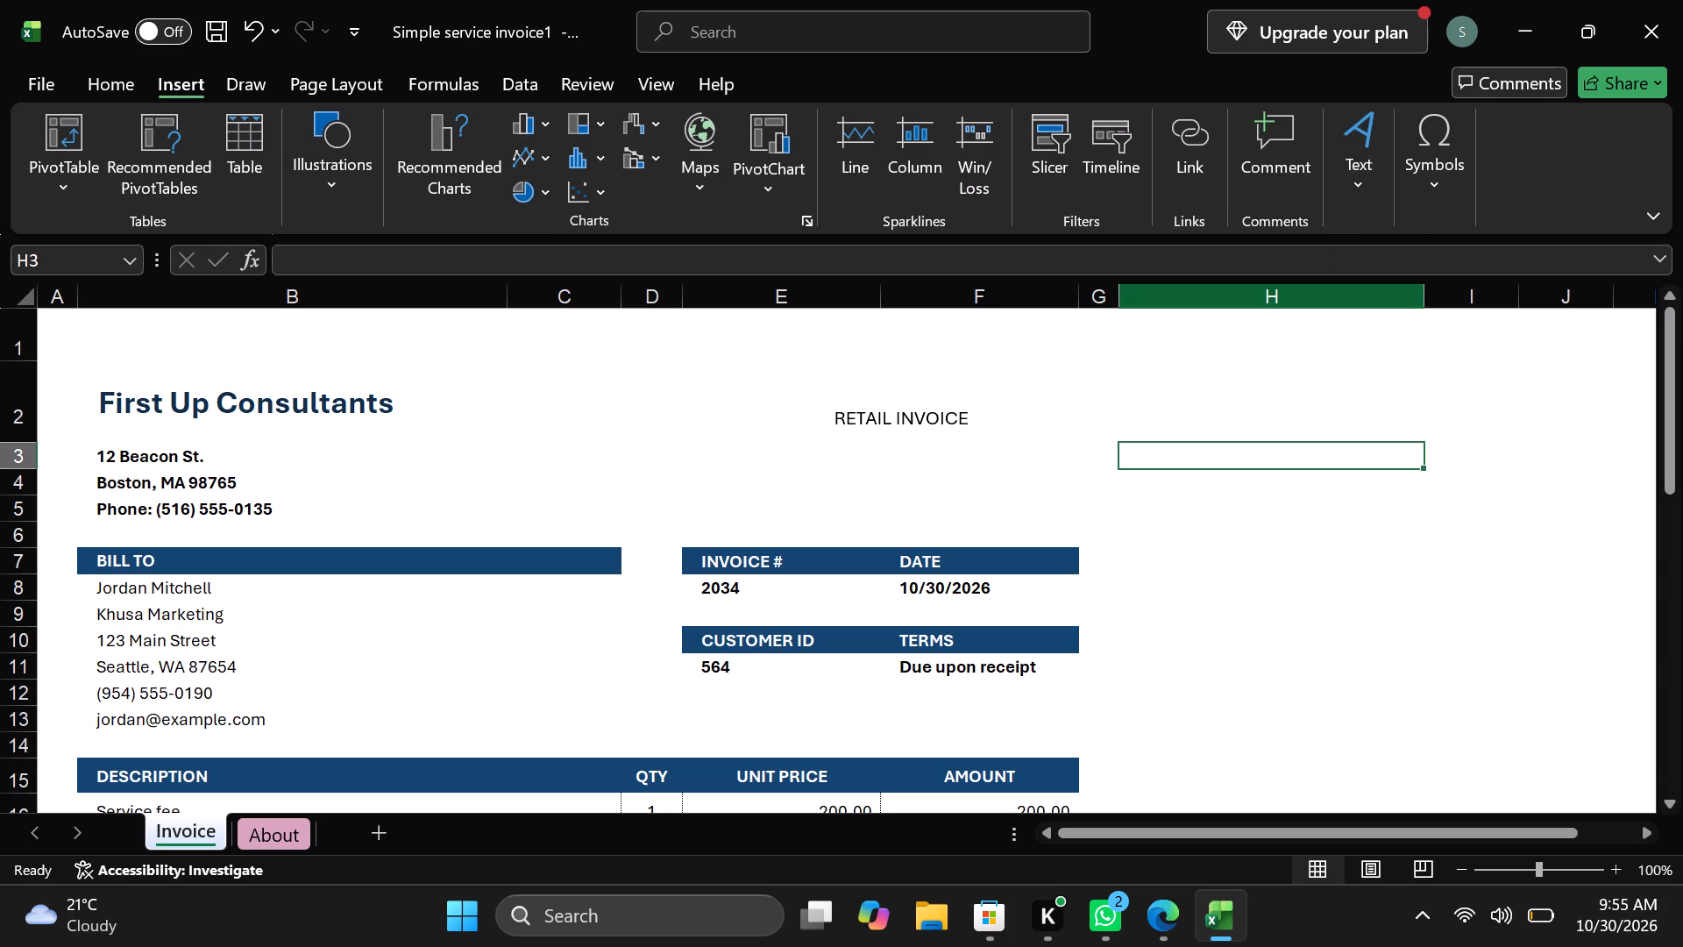
left_click(1366, 141)
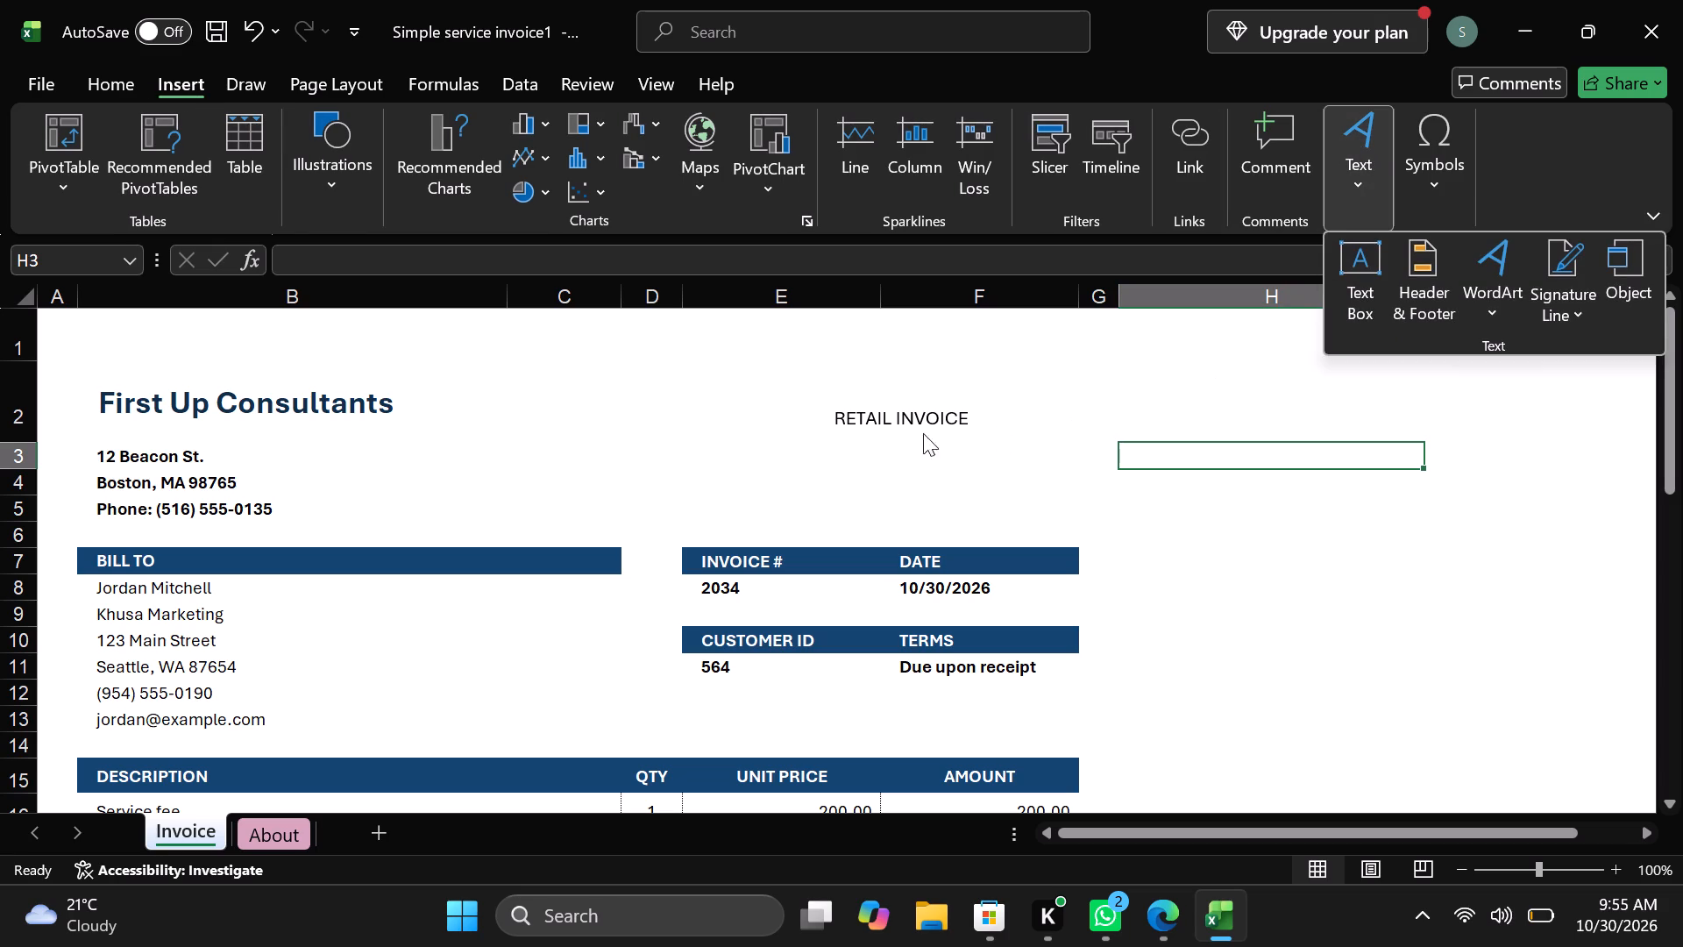
left_click(1369, 277)
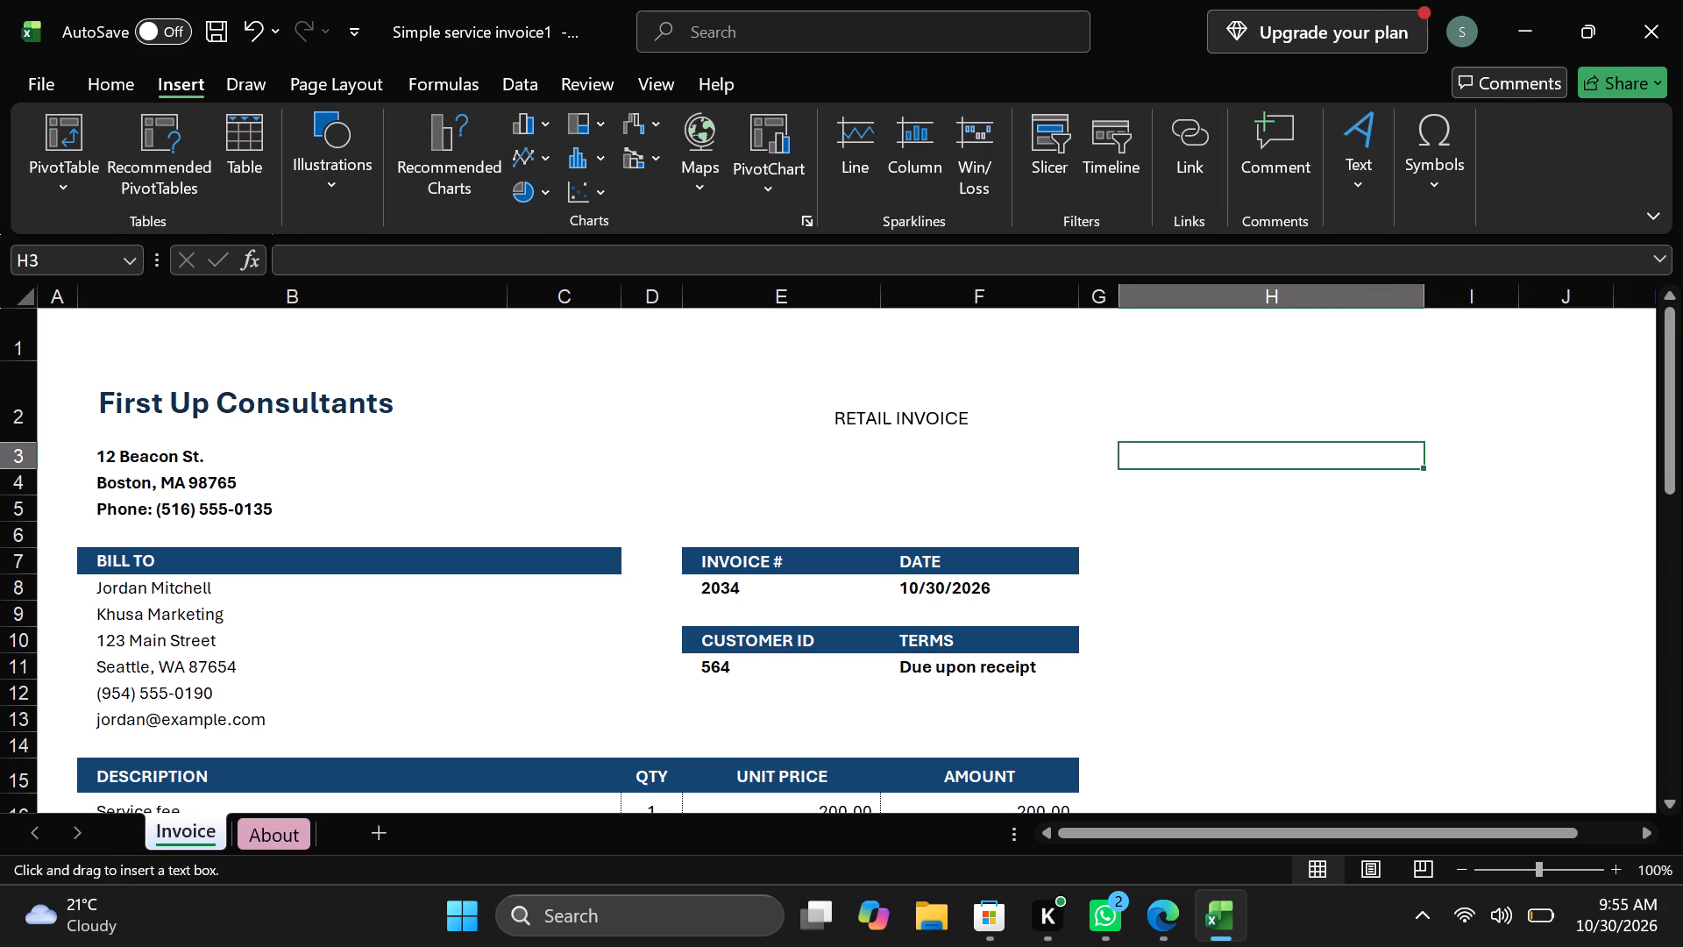
left_click(877, 437)
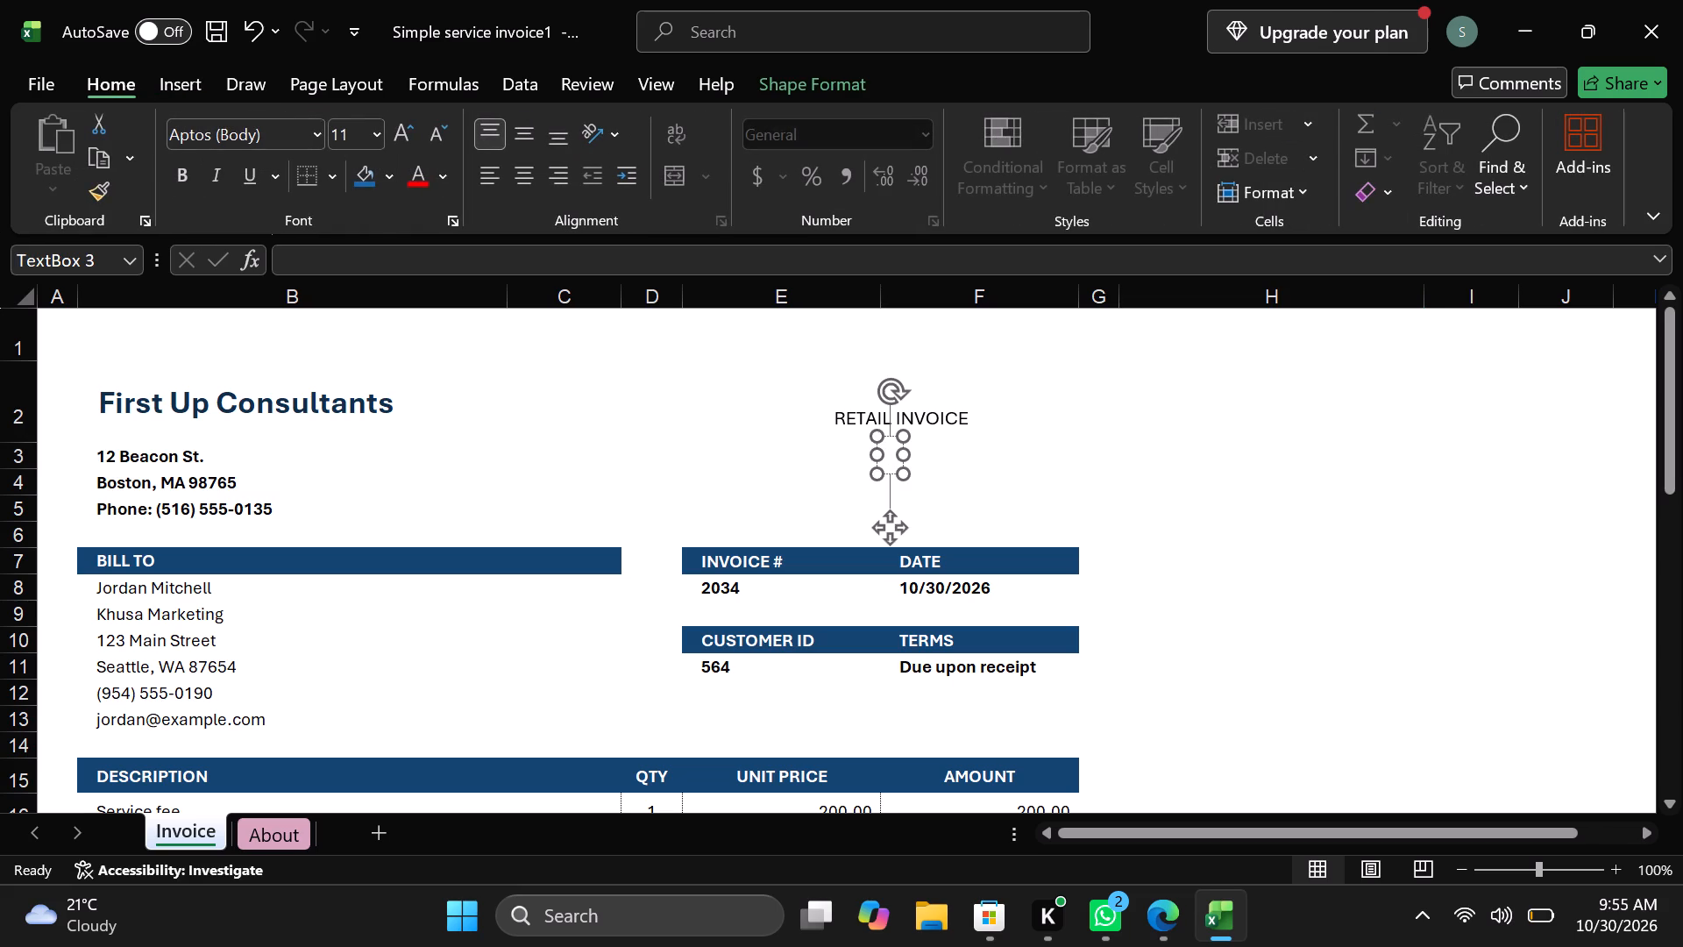
type("PAID")
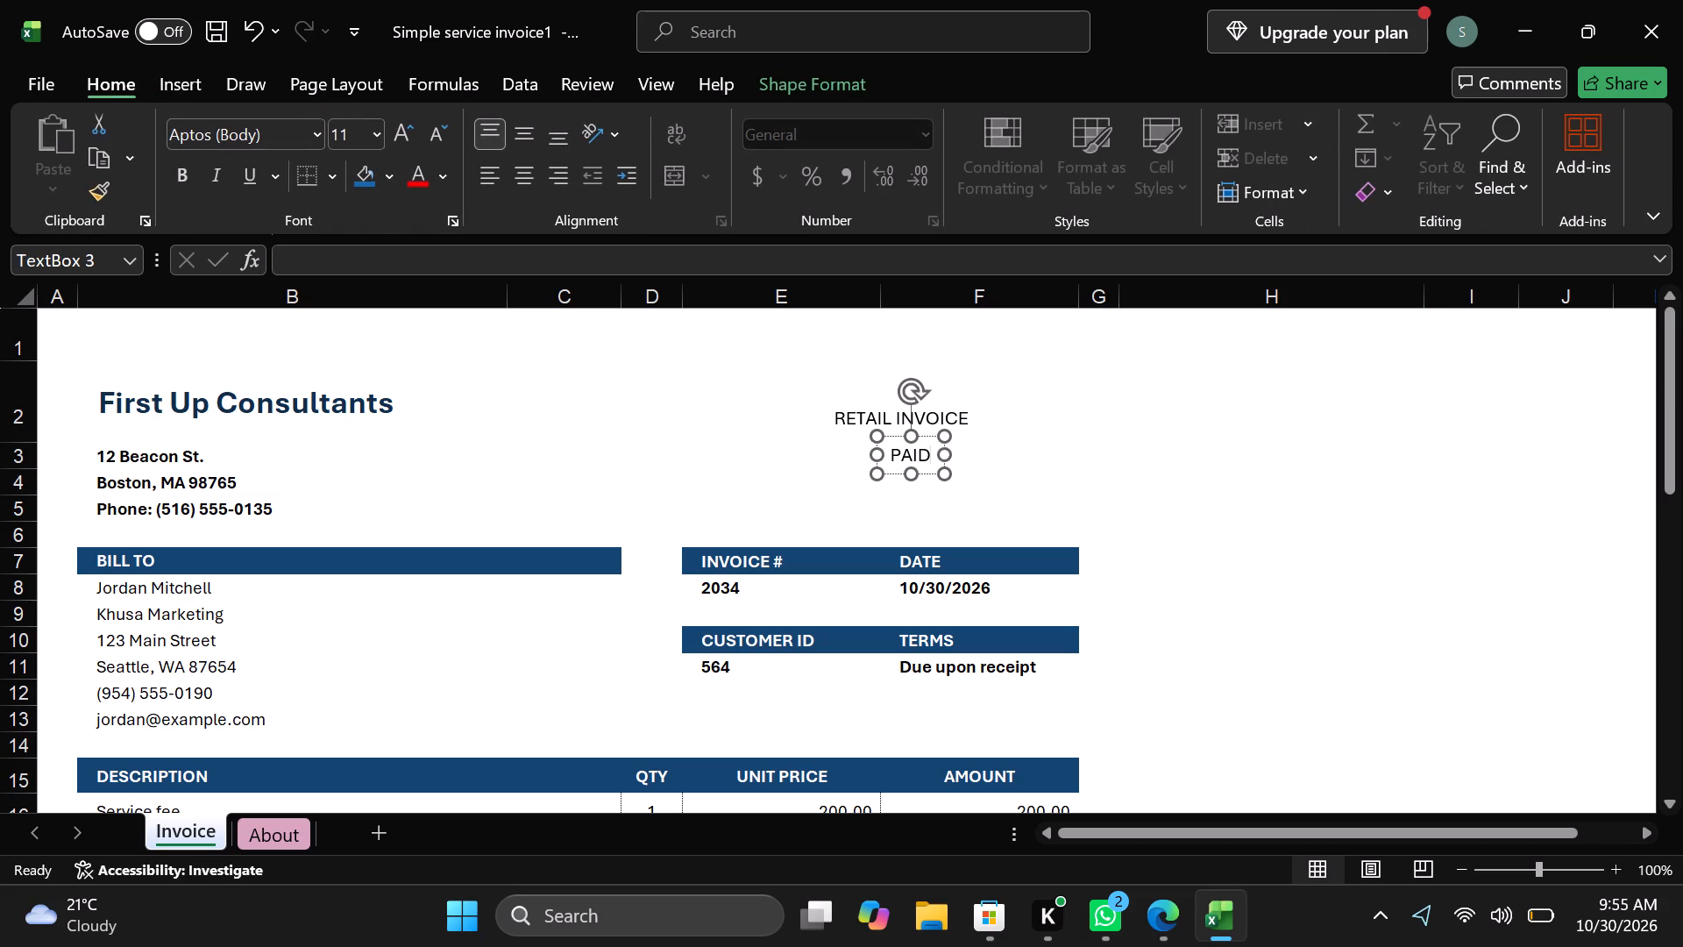
key("Return")
key("BackSpace")
left_click(1209, 484)
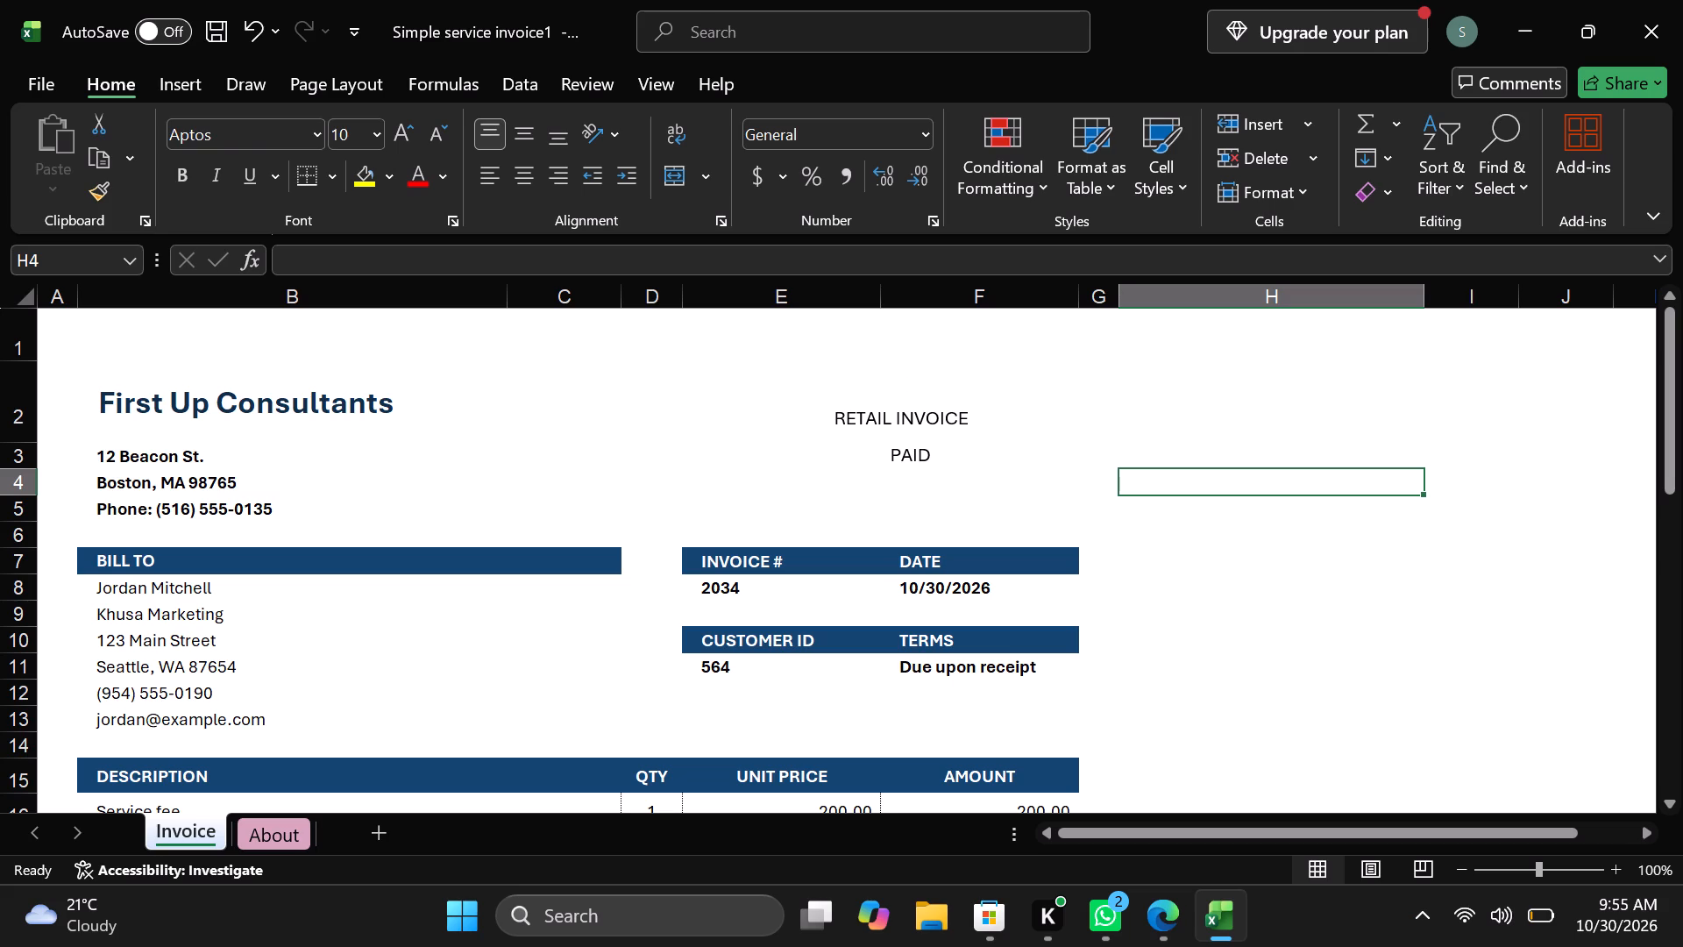
Replace the company name in cell B2 with SURBHI GENERAL STORE.
double_click(302, 402)
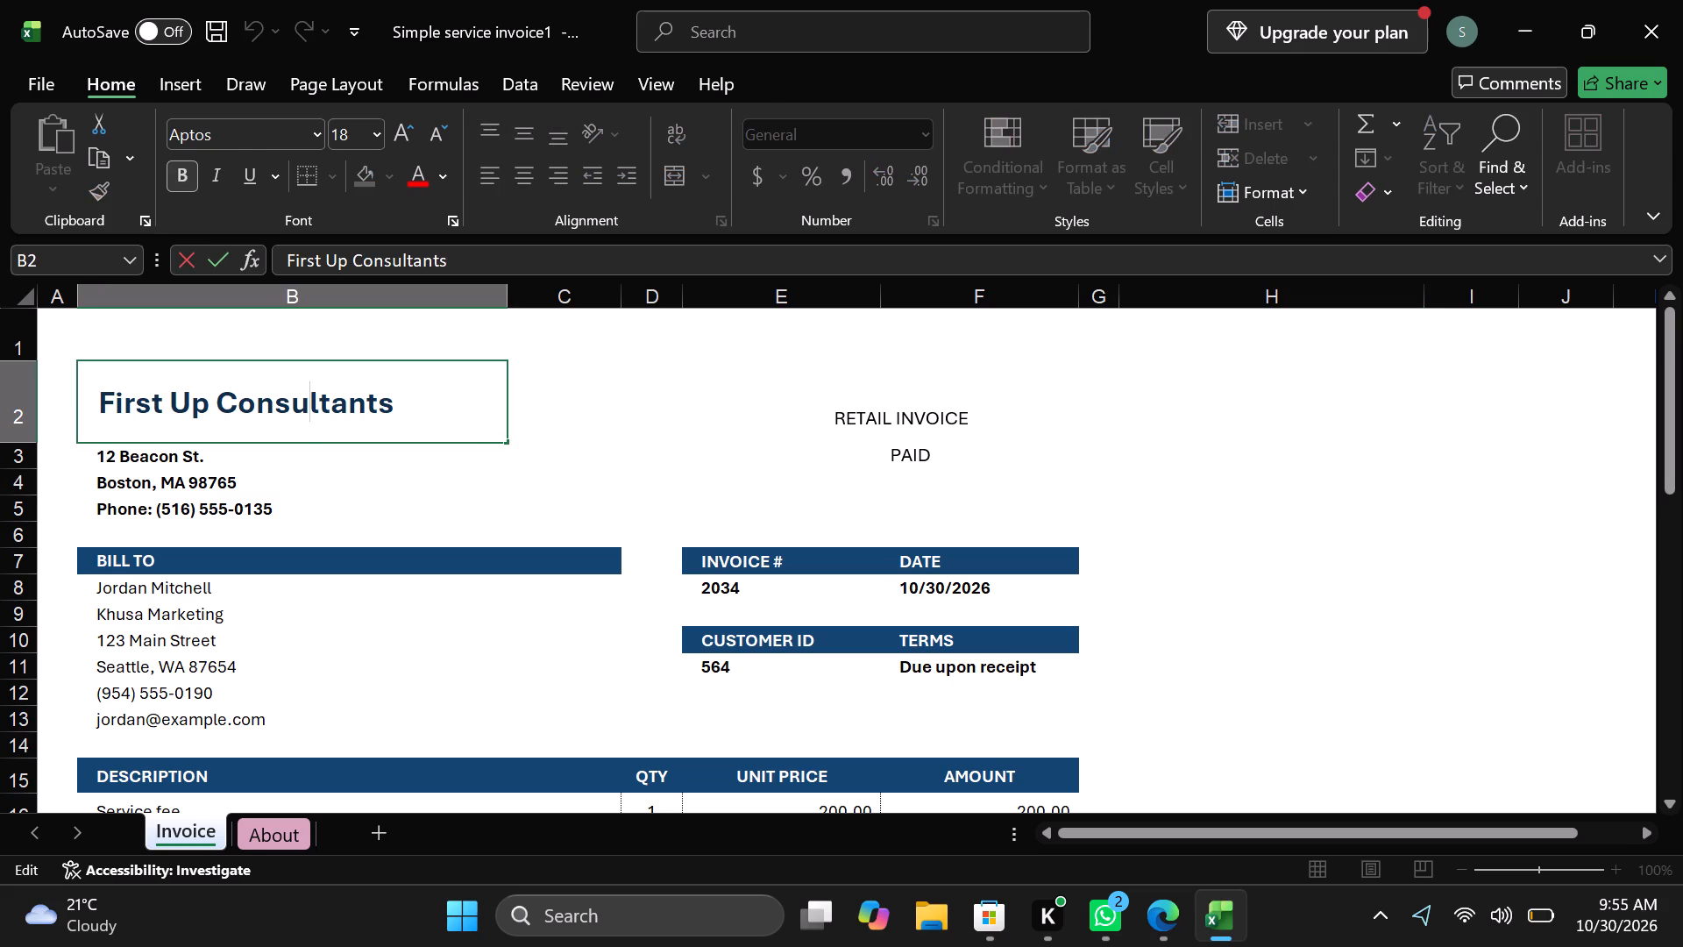
left_click(427, 407)
key("ctrl+a")
key("shift+s")
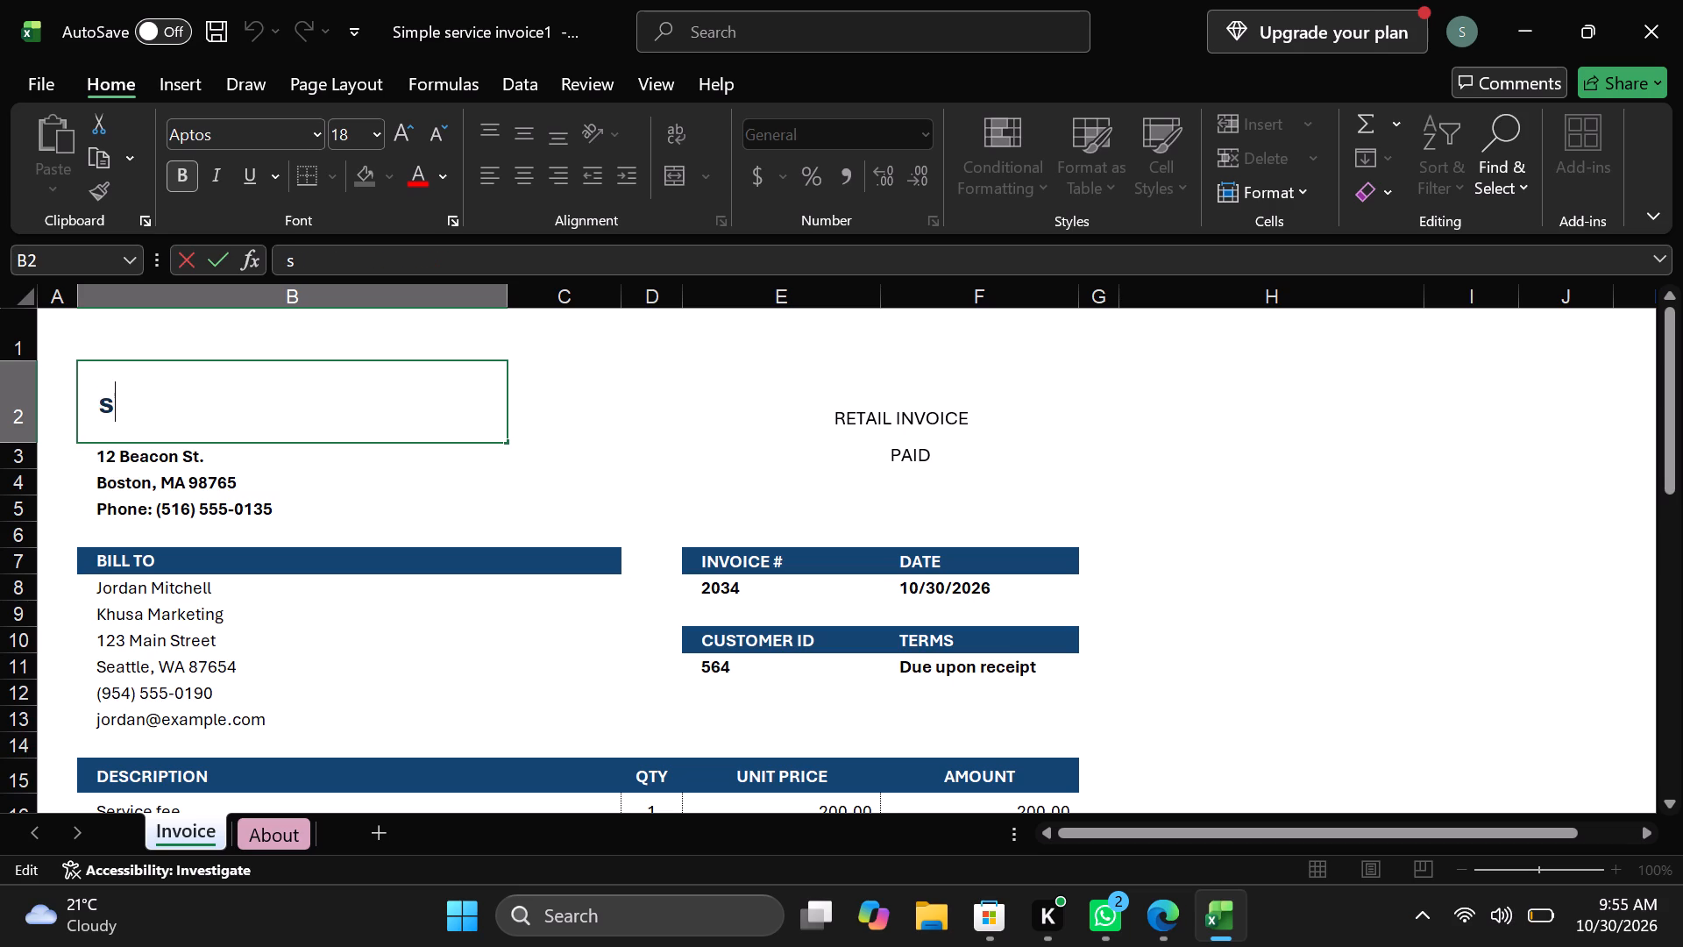
key("BackSpace")
type("SI")
key("BackSpace")
type("URBHI GENEE")
key("BackSpace")
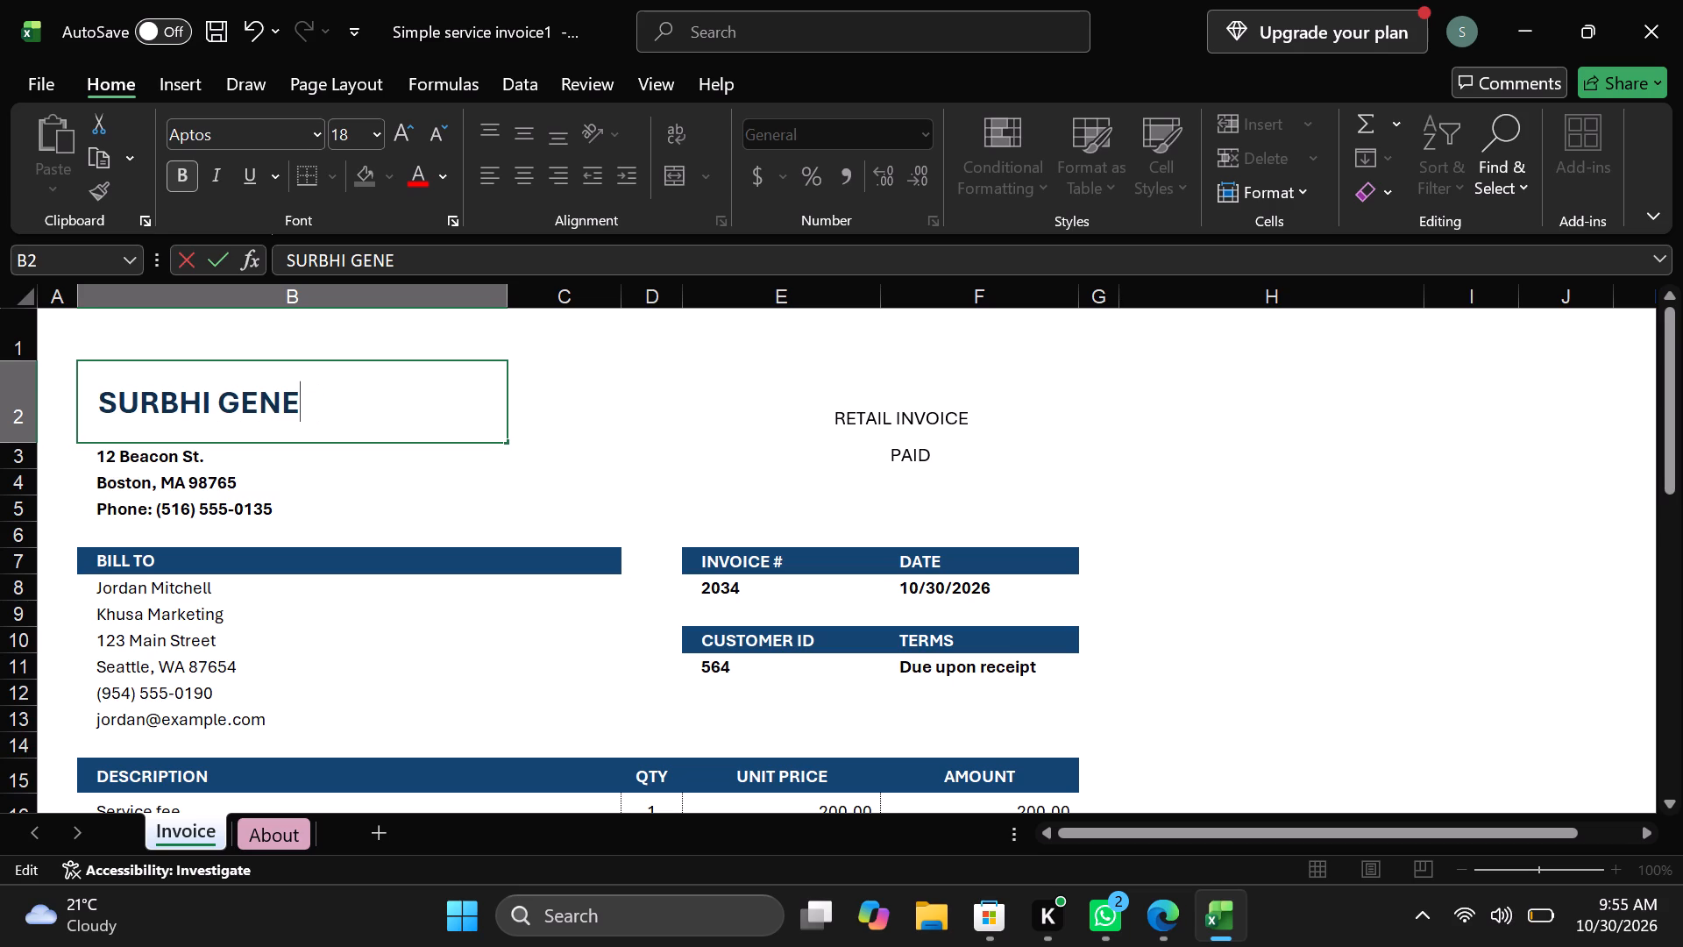
type("RAL STORE")
left_click(545, 508)
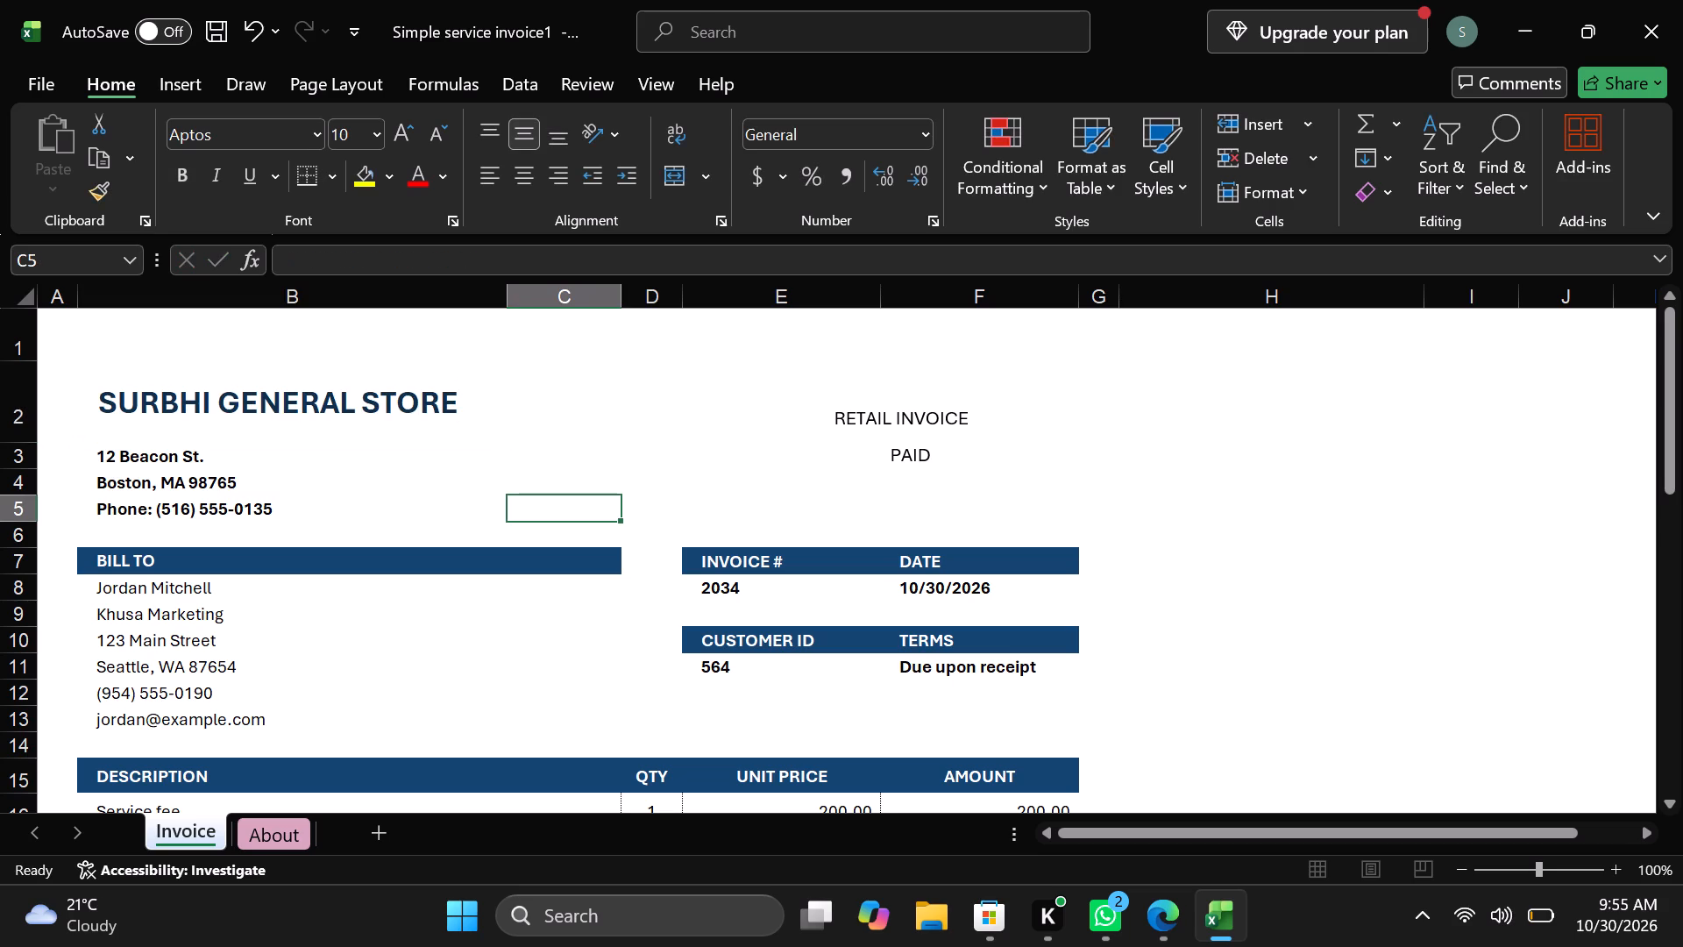
Replace the street address in cell B3 with the store's locality and nearby landmark in capitals.
left_click(189, 455)
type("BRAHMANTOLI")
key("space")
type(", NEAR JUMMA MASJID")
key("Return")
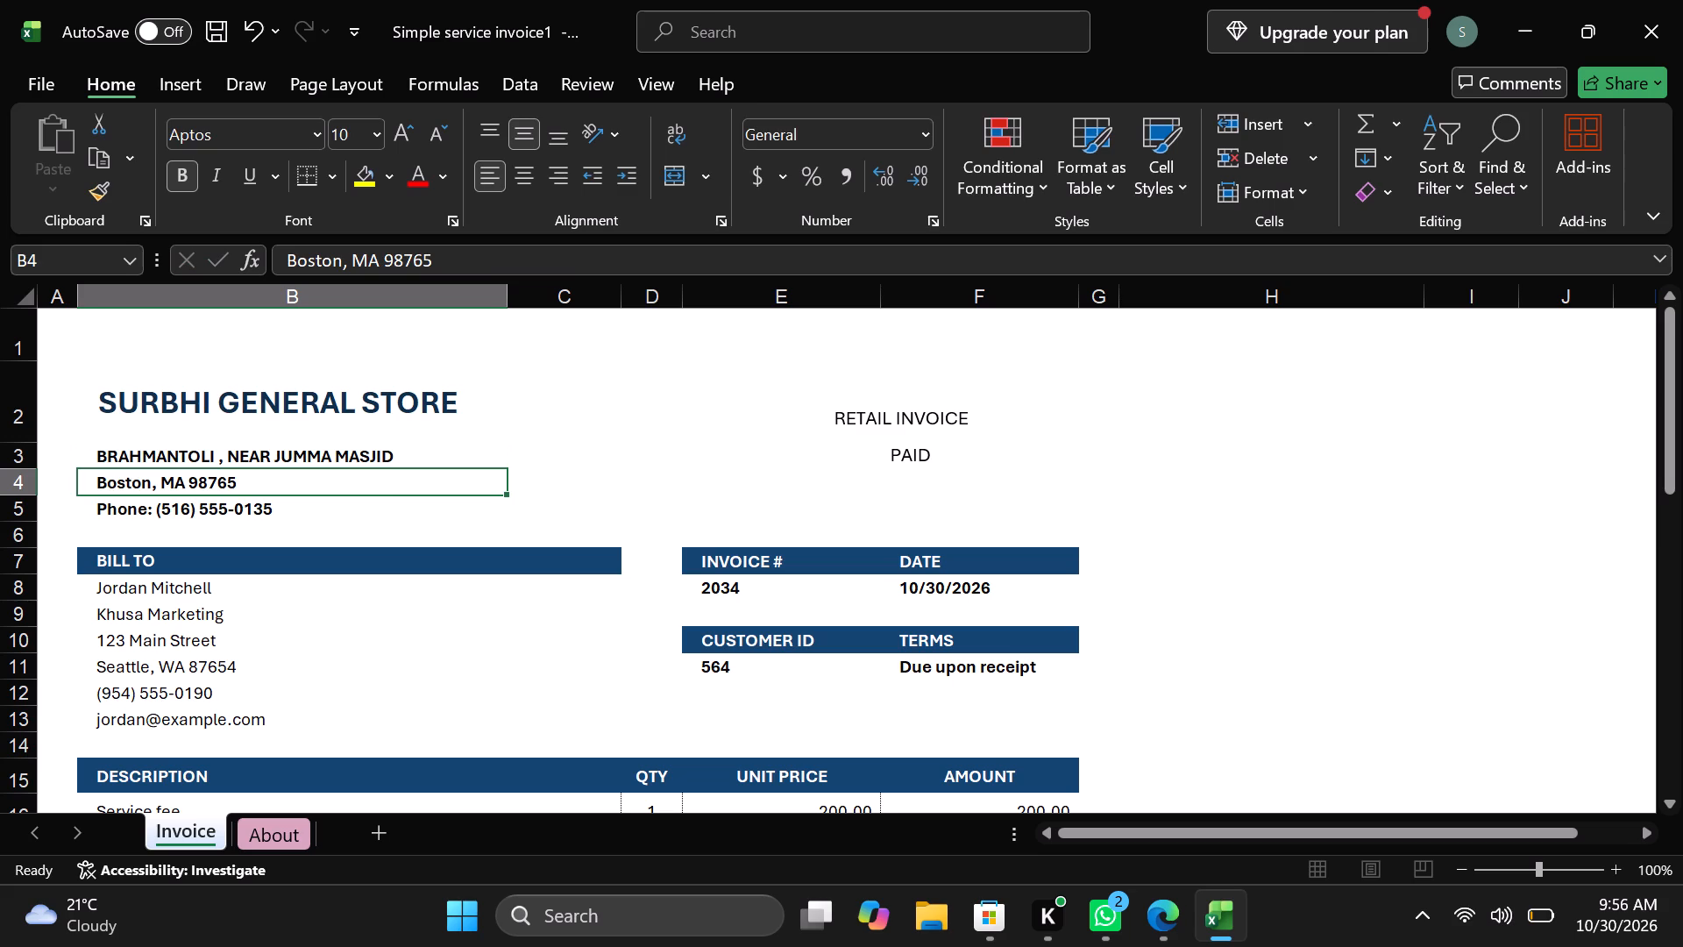
Replace the city line in cell B4 with BIHAR, MUZAFFARPUR.
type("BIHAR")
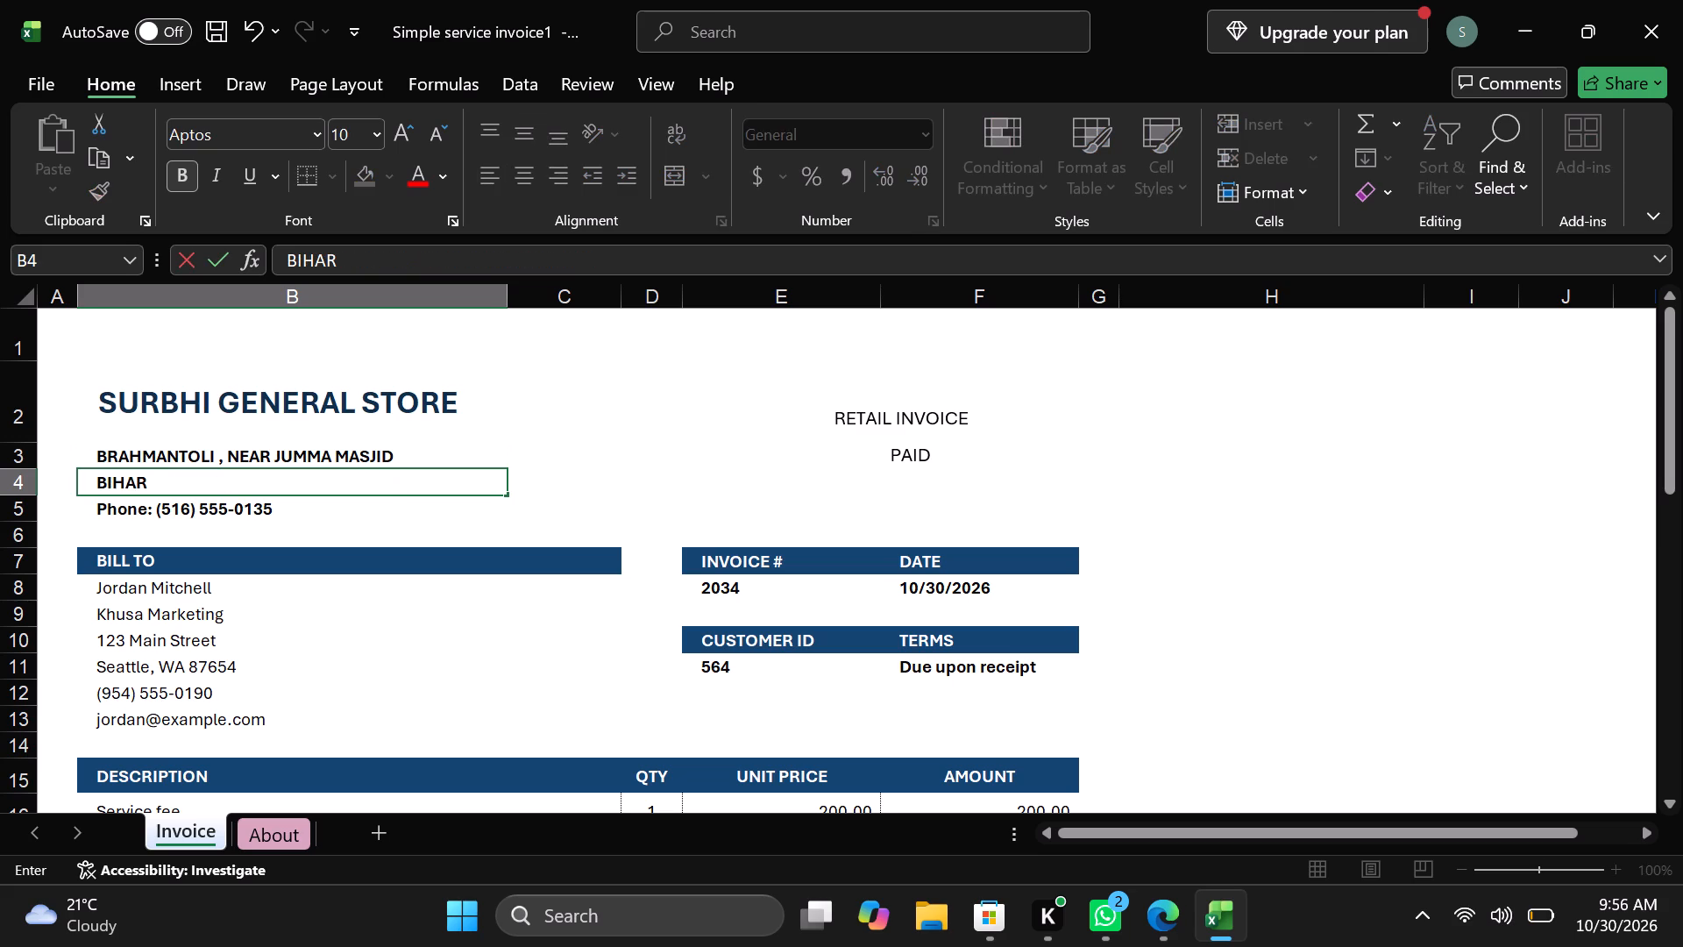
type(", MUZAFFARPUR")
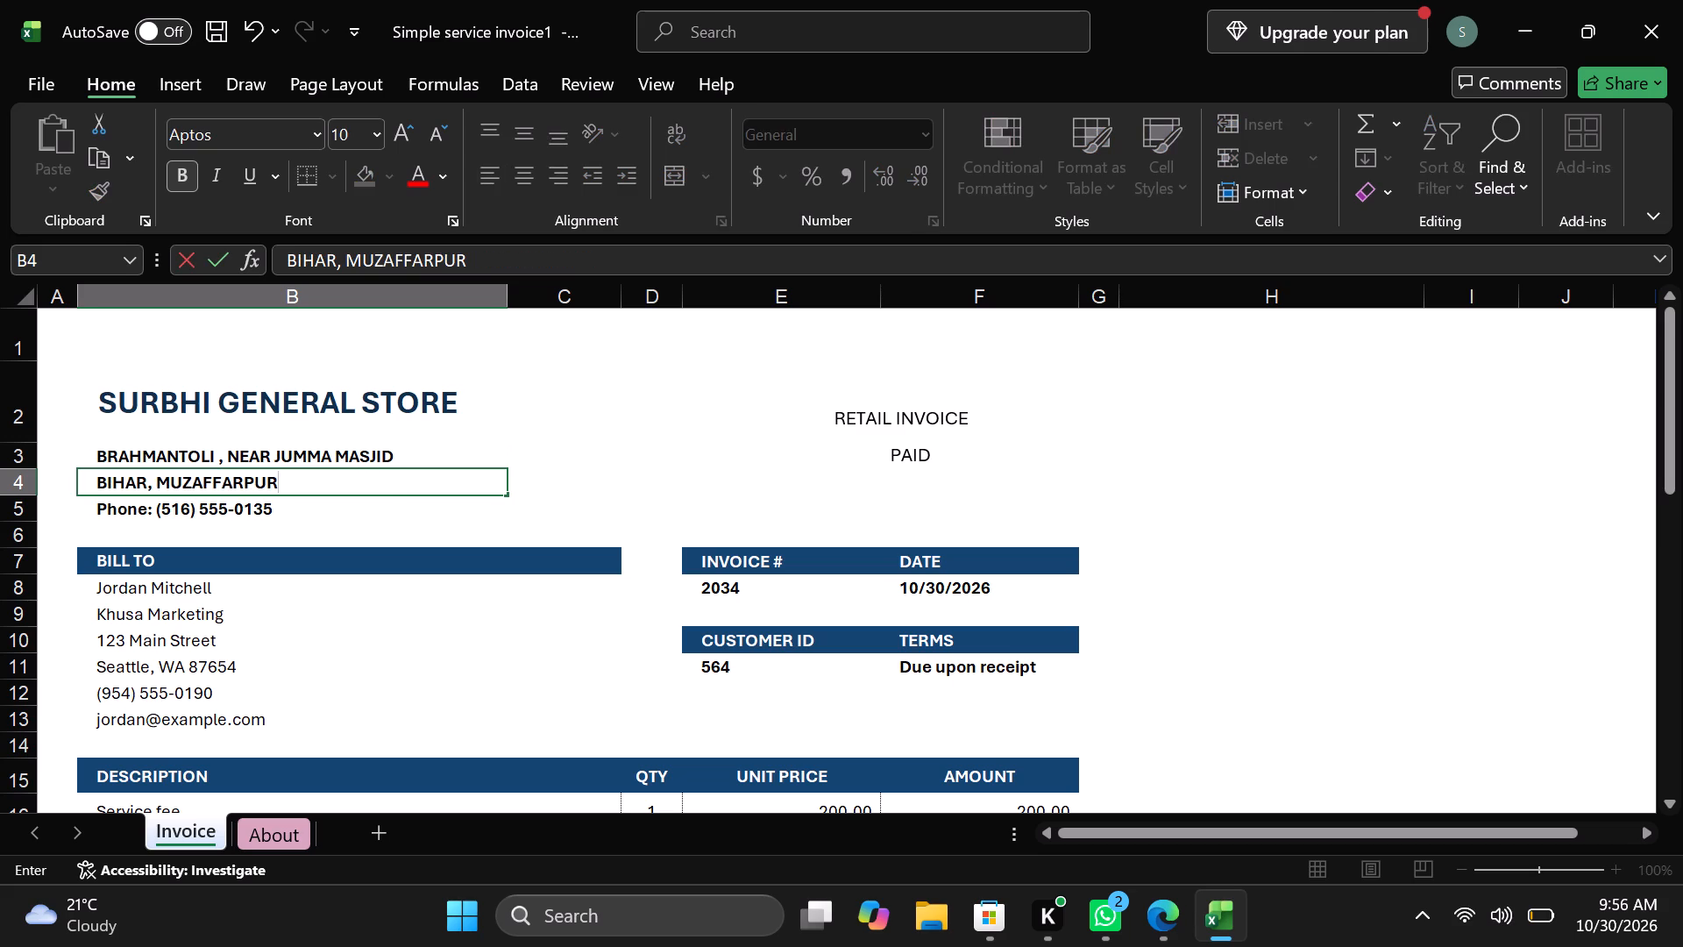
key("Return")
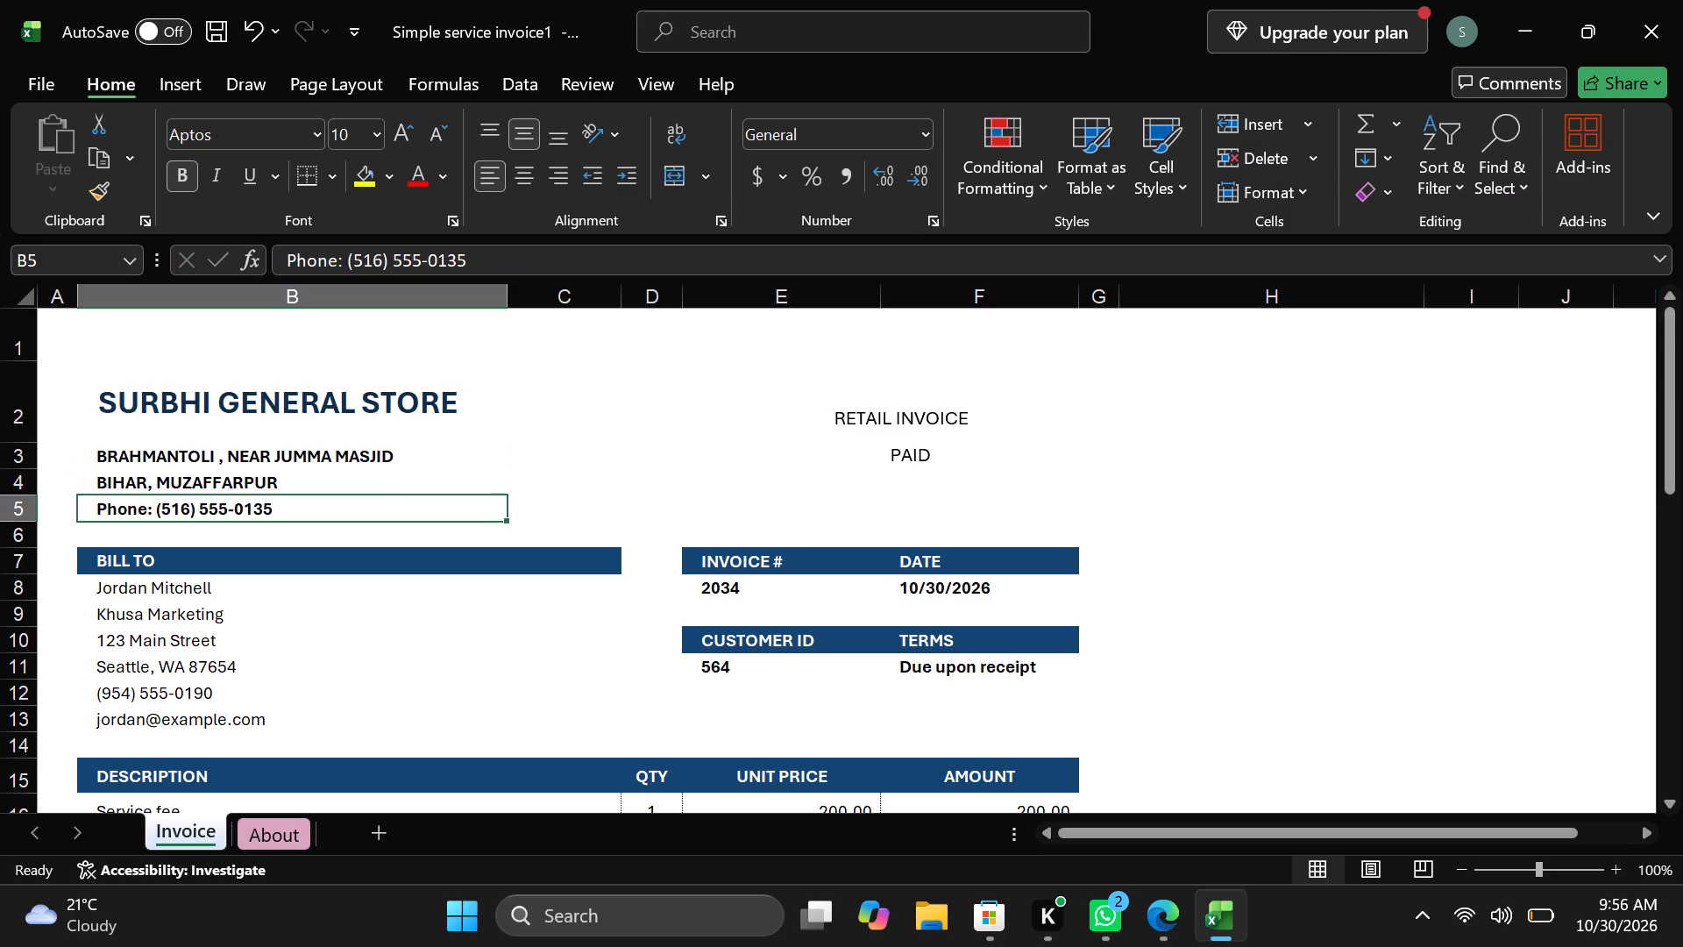
Clear the placeholder phone number after the Phone label in cell B5.
double_click(326, 513)
key("BackSpace")
key("BackSpace")
key("BackSpace")
key("BackSpace")
key("BackSpace")
key("BackSpace")
key("BackSpace")
key("BackSpace")
key("BackSpace")
key("BackSpace")
key("BackSpace")
key("BackSpace")
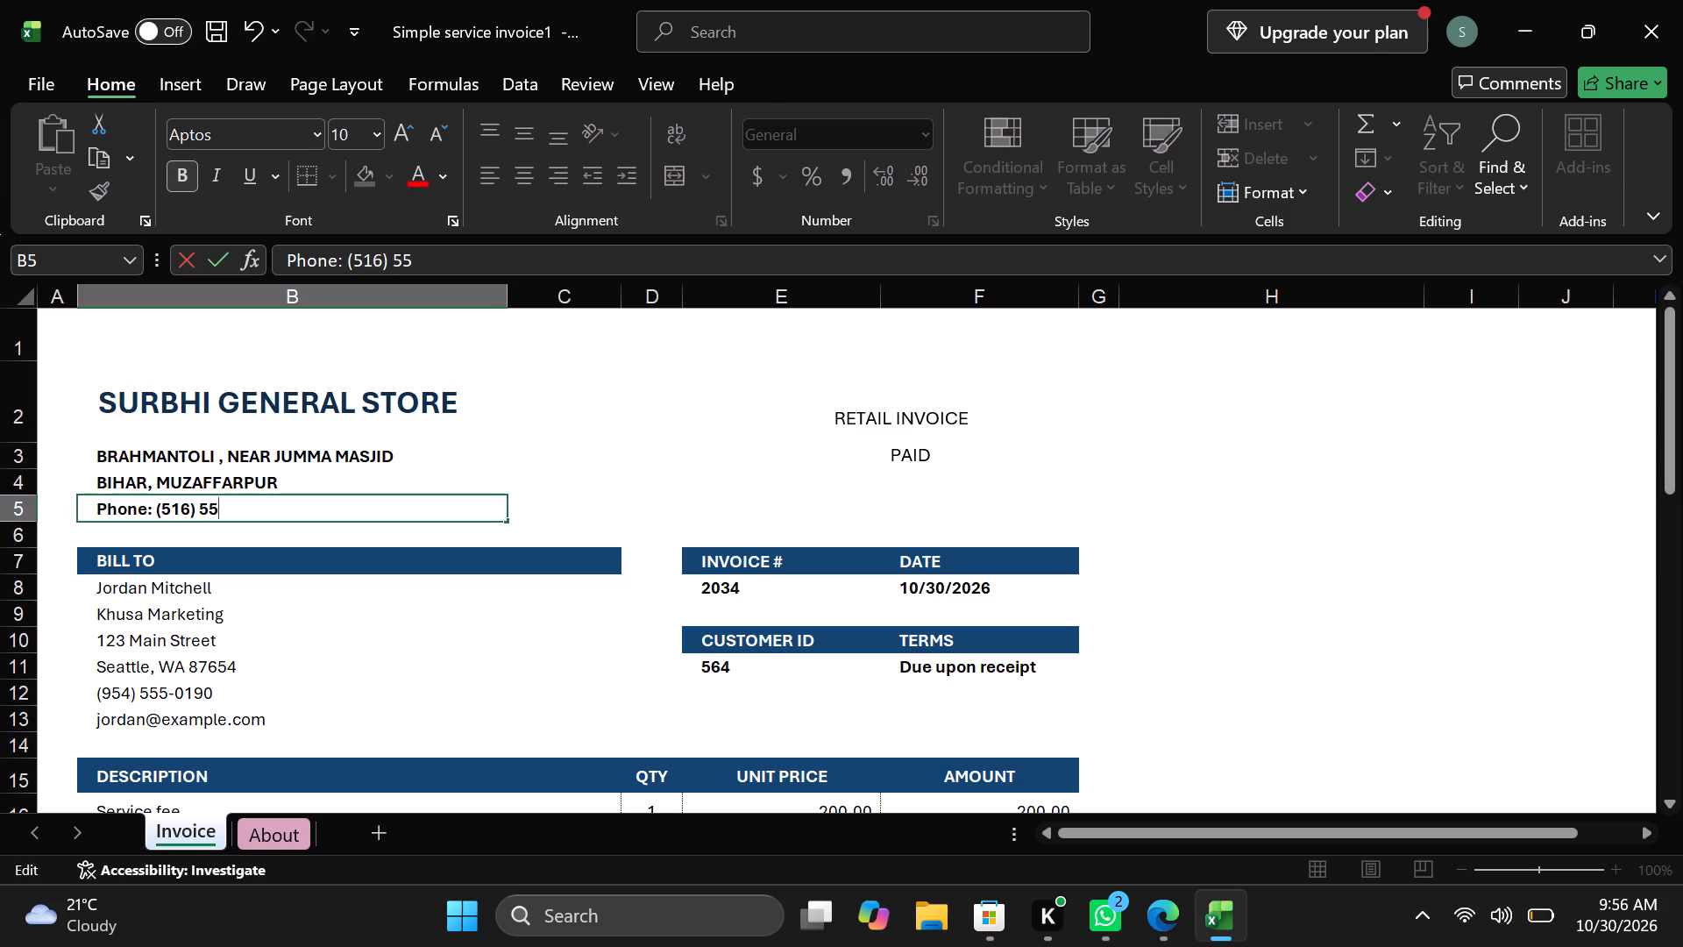
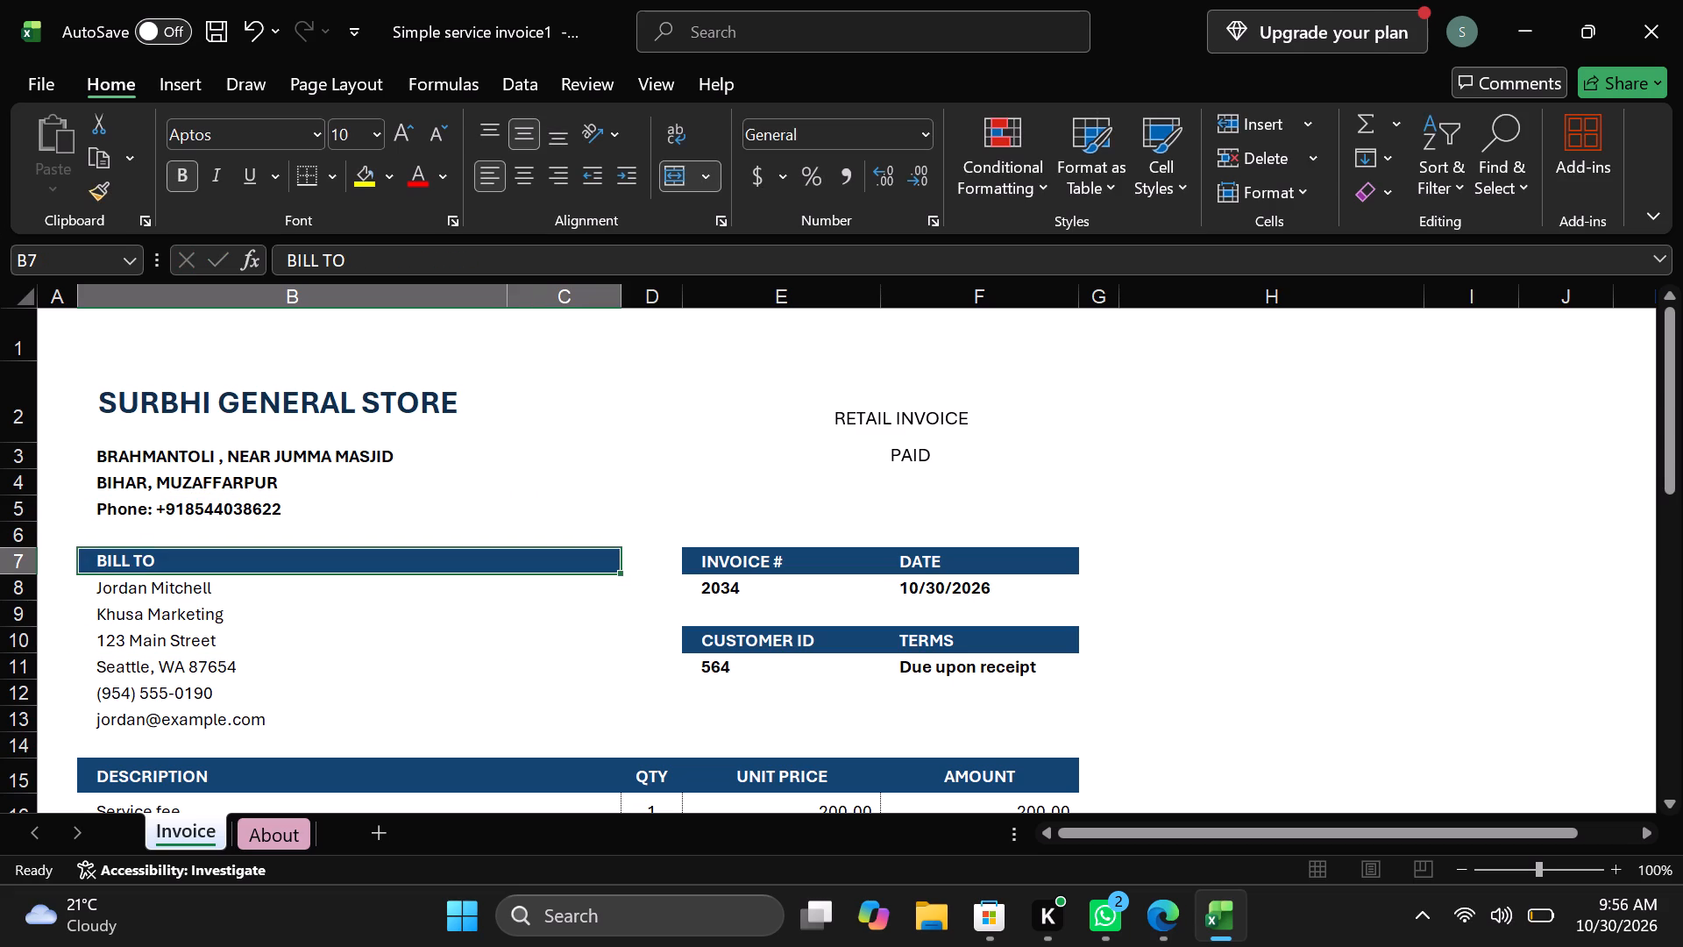
Replace the BILL TO heading in cell B7 with a new heading that starts with INOICE.
key("BackSpace")
key("BackSpace")
key("BackSpace")
key("BackSpace")
key("BackSpace")
key("BackSpace")
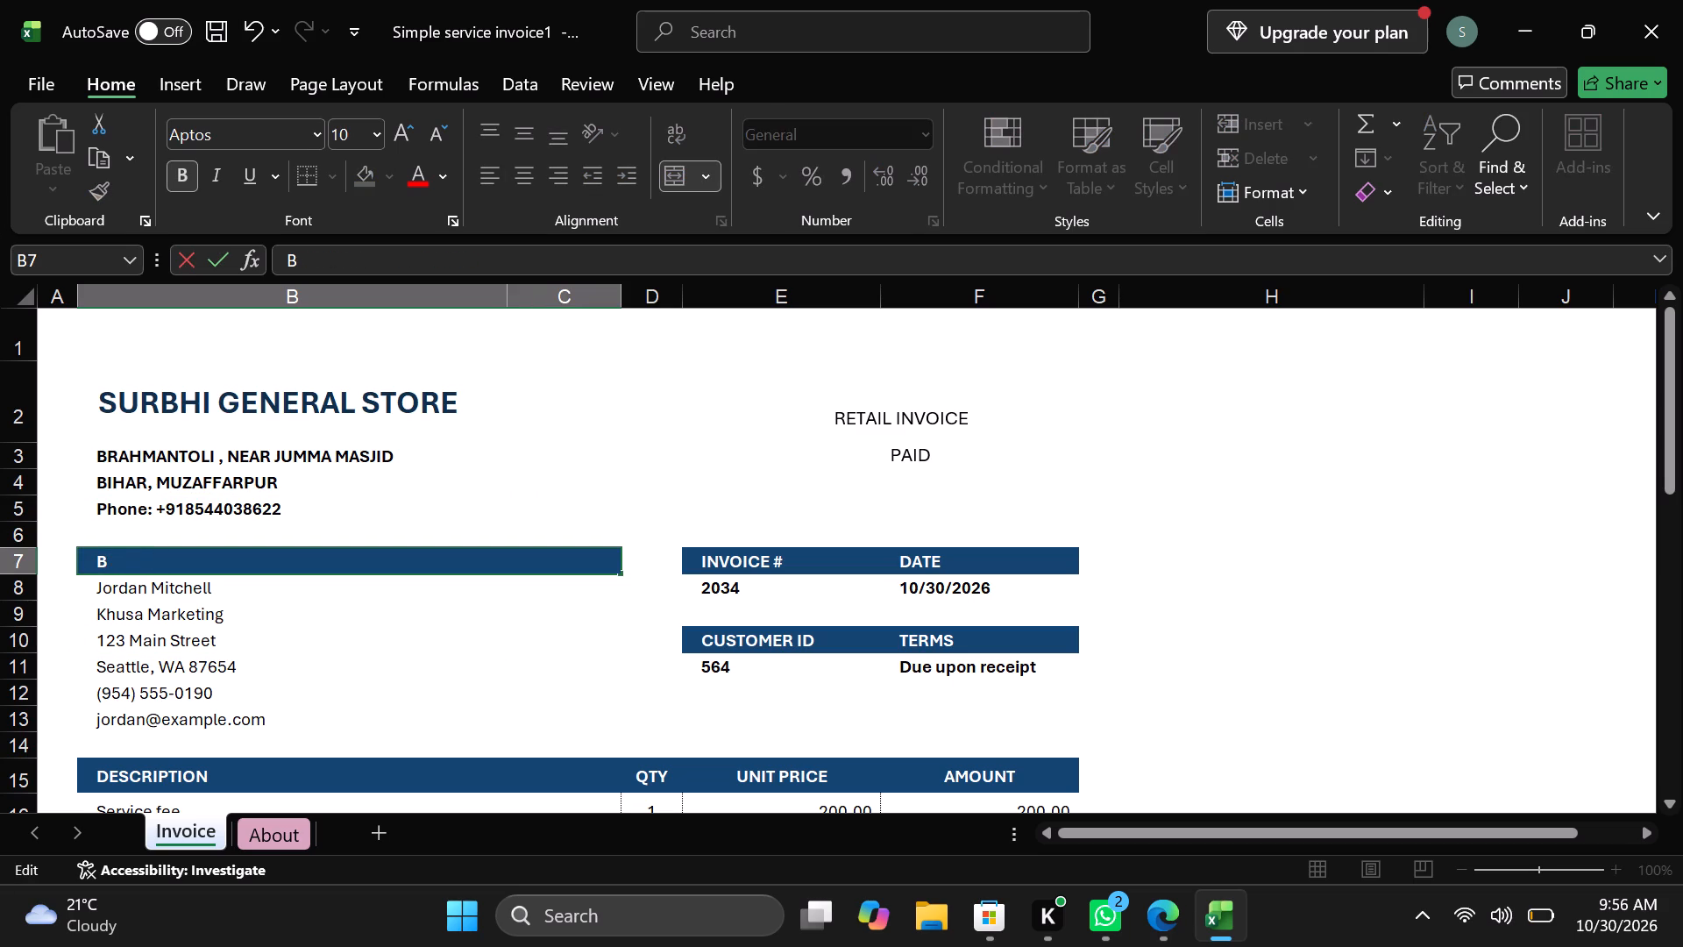
key("BackSpace")
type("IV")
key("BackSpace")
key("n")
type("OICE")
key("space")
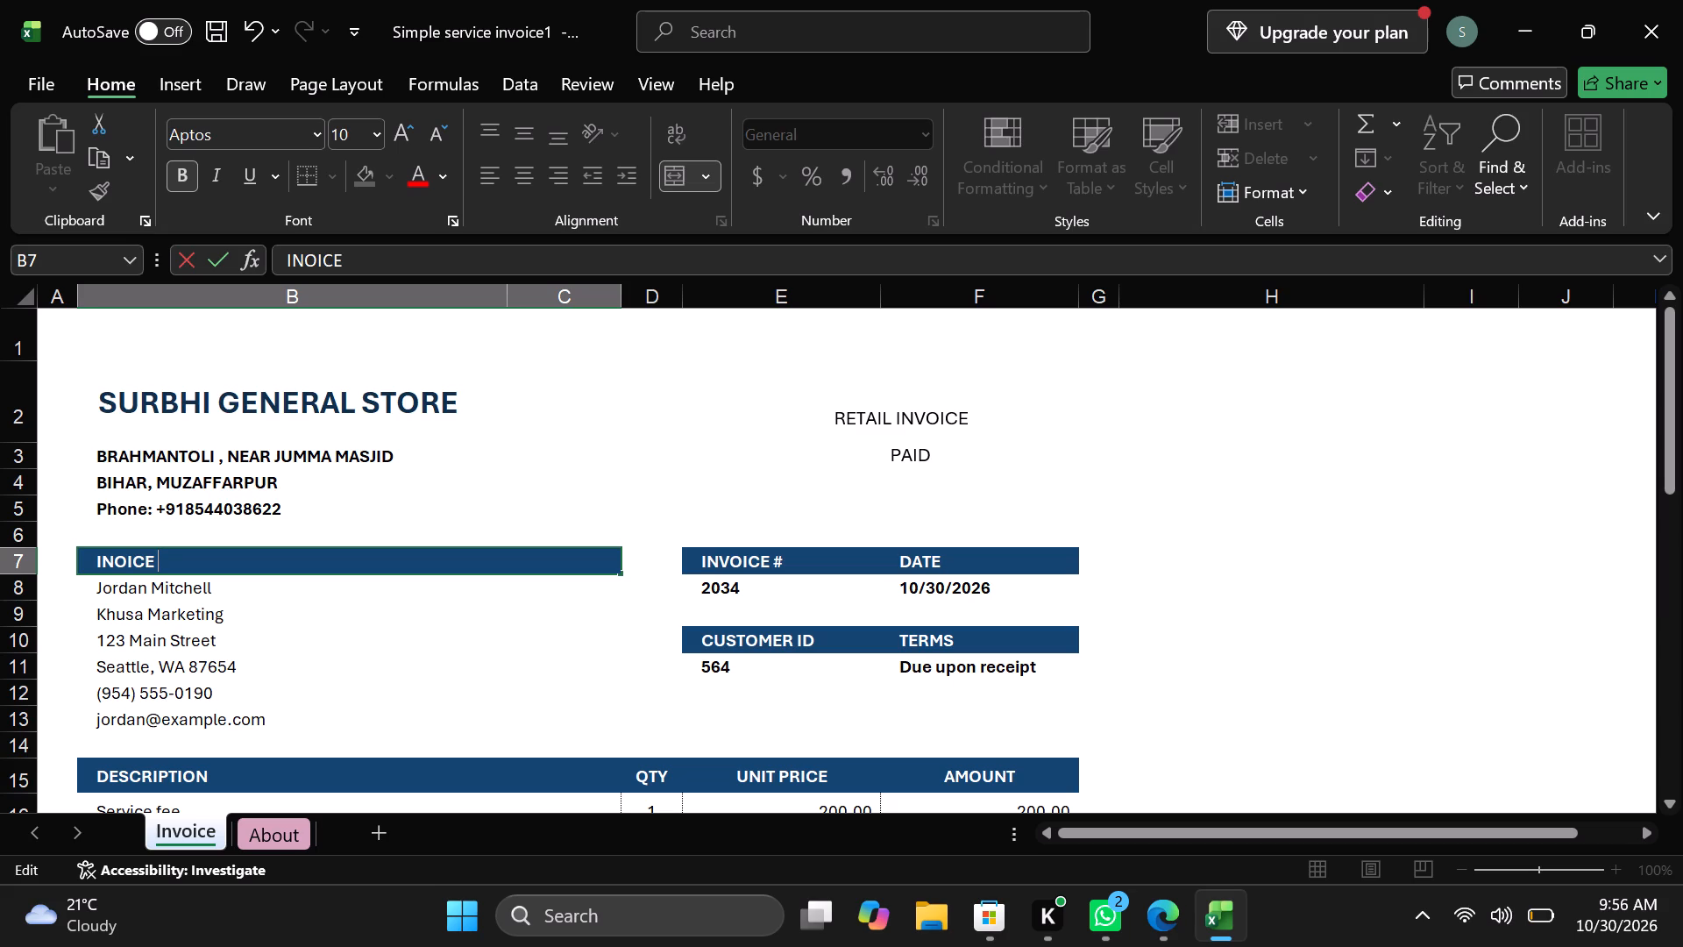
Complete the header in cell B7 so that it reads INOICE DETAILS.
type("DETAILS")
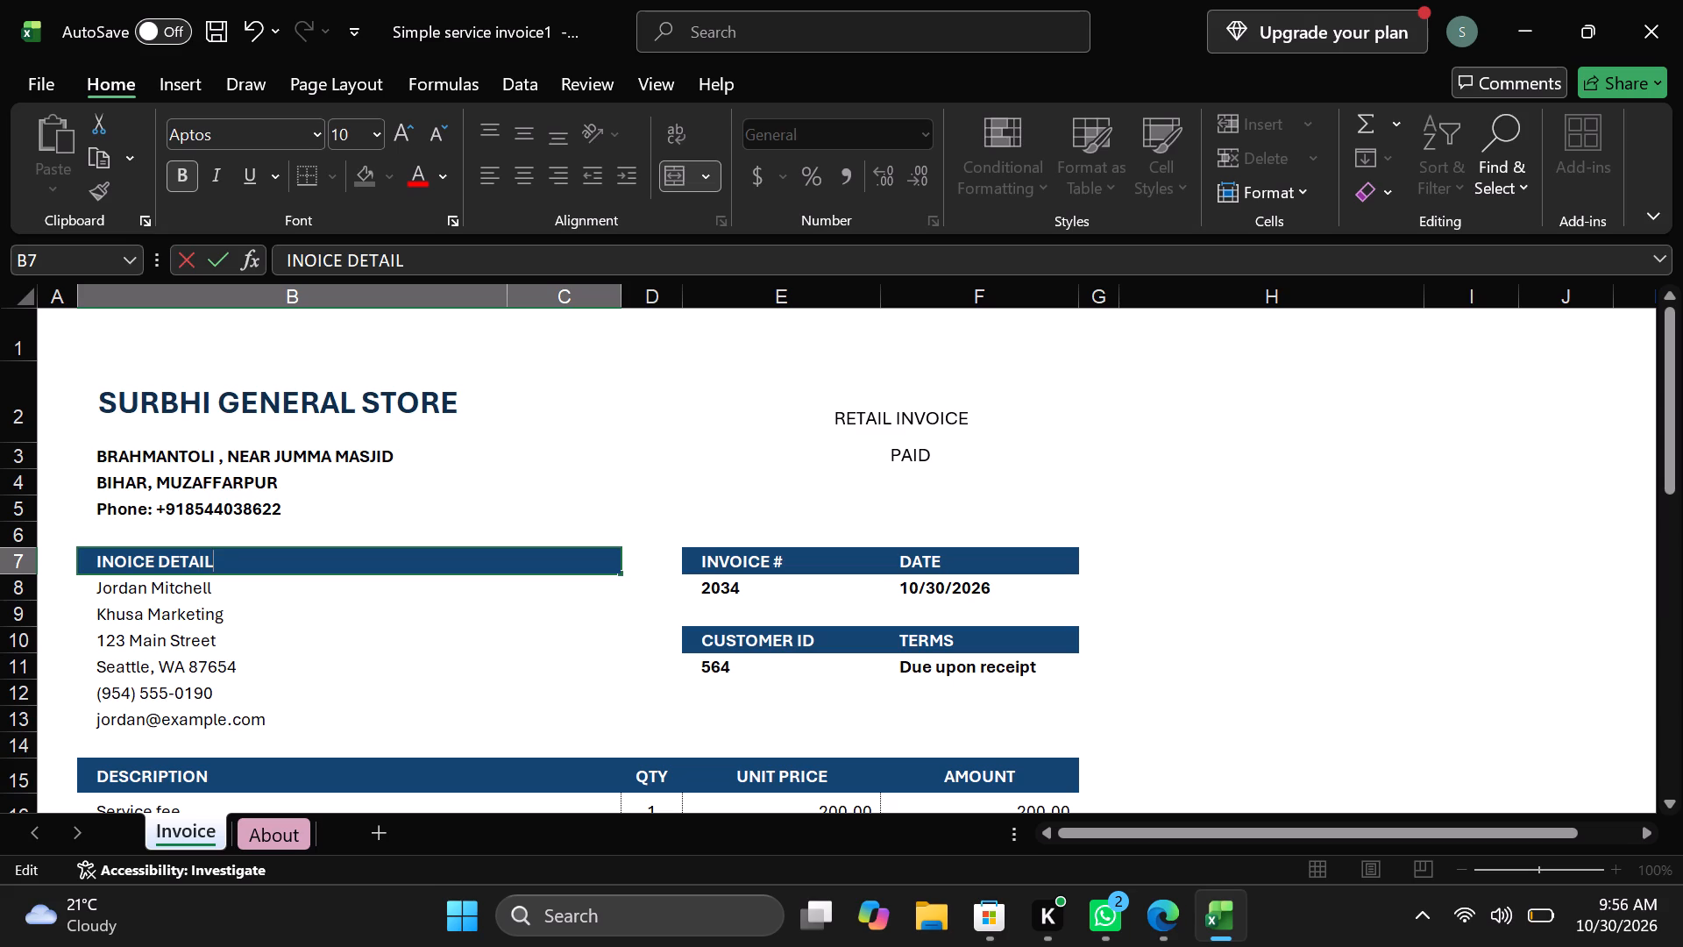
double_click(762, 594)
Replace the automatic date formula in cell F8 with the fixed date 28/09/2026.
double_click(1023, 591)
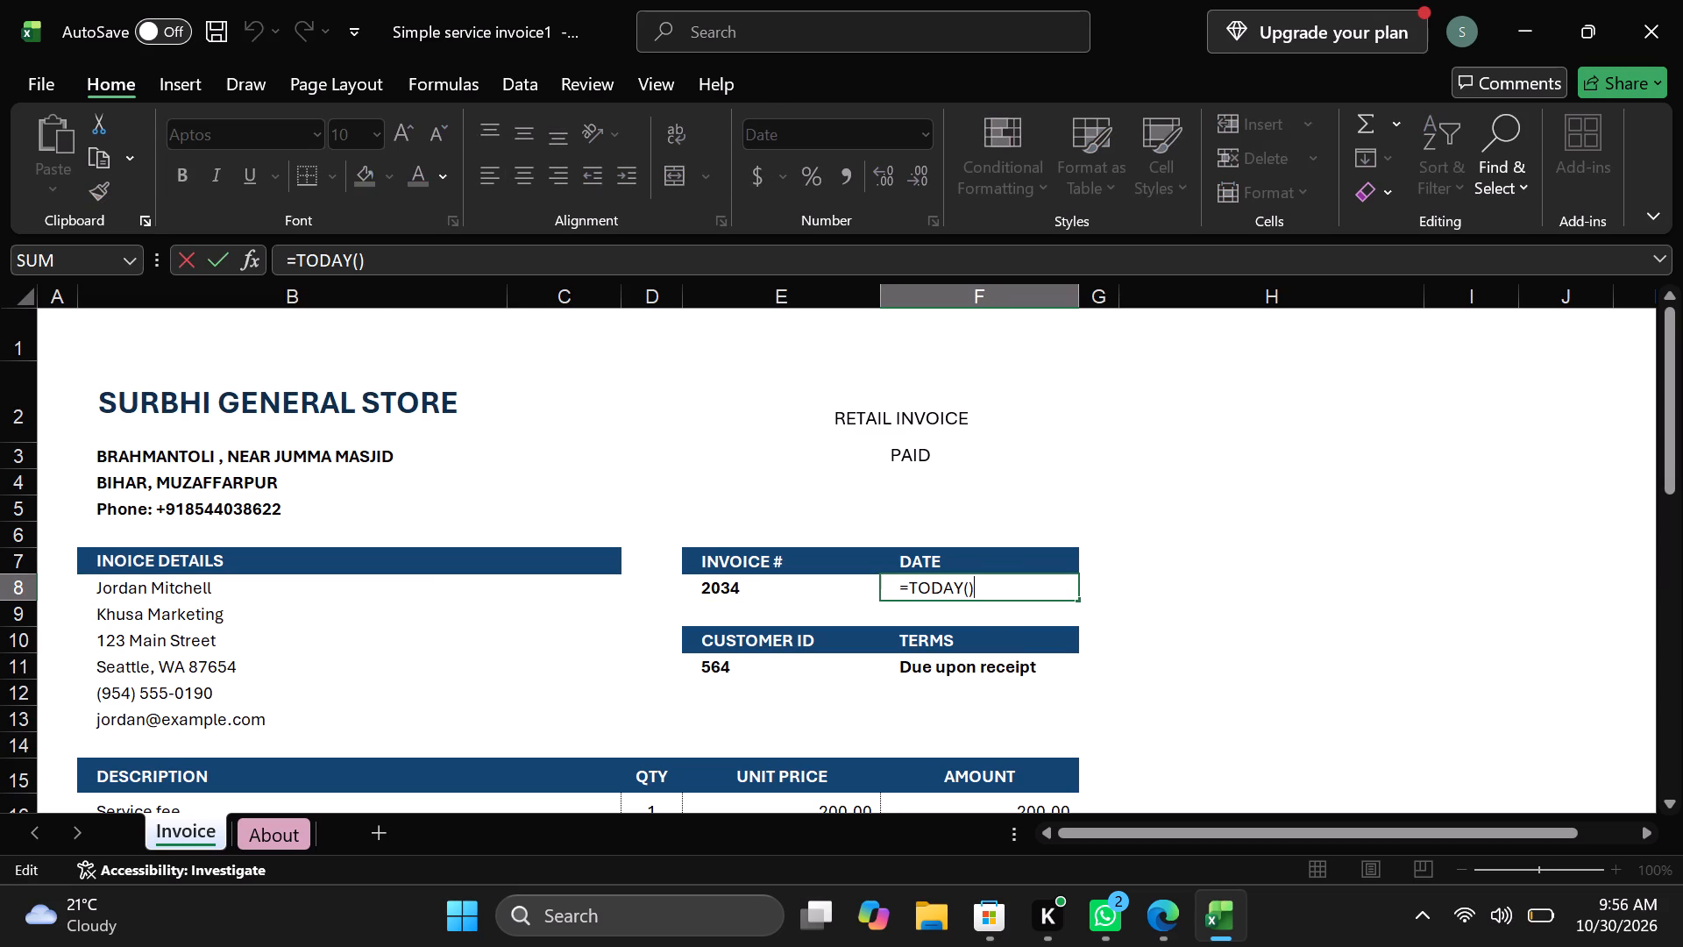
type("28")
key("BackSpace")
key("BackSpace")
key("BackSpace")
key("BackSpace")
key("BackSpace")
key("BackSpace")
key("BackSpace")
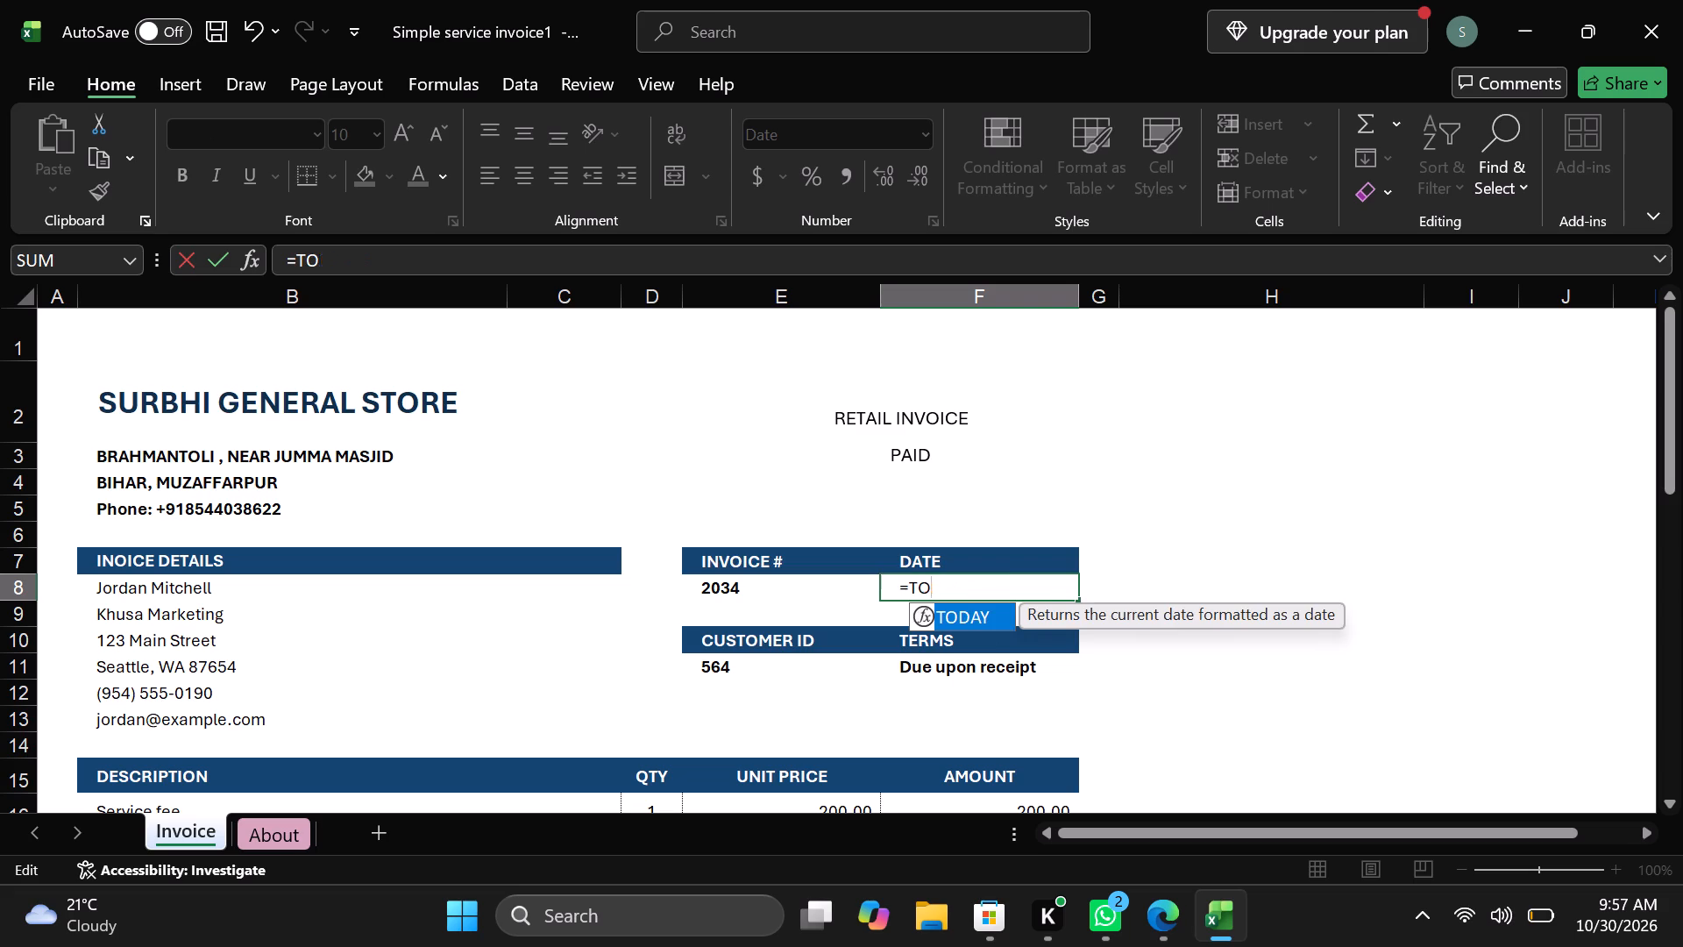
key("BackSpace")
key("BackSpace")
key("BackSpace")
type("28")
type("/09/2026")
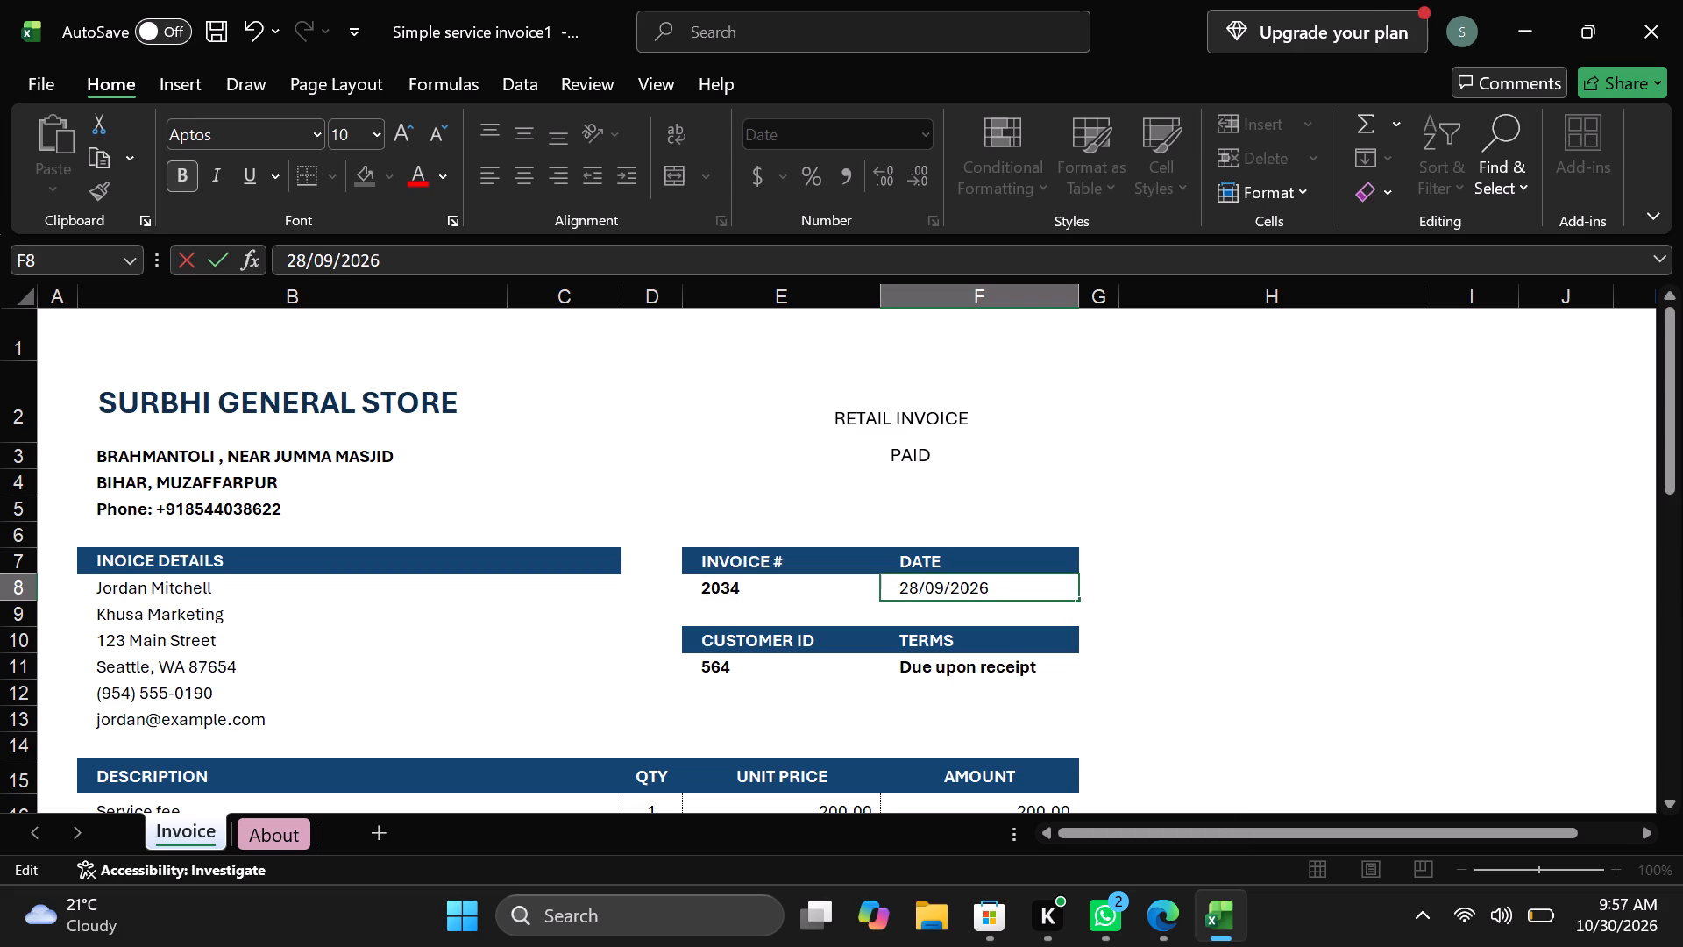
double_click(751, 666)
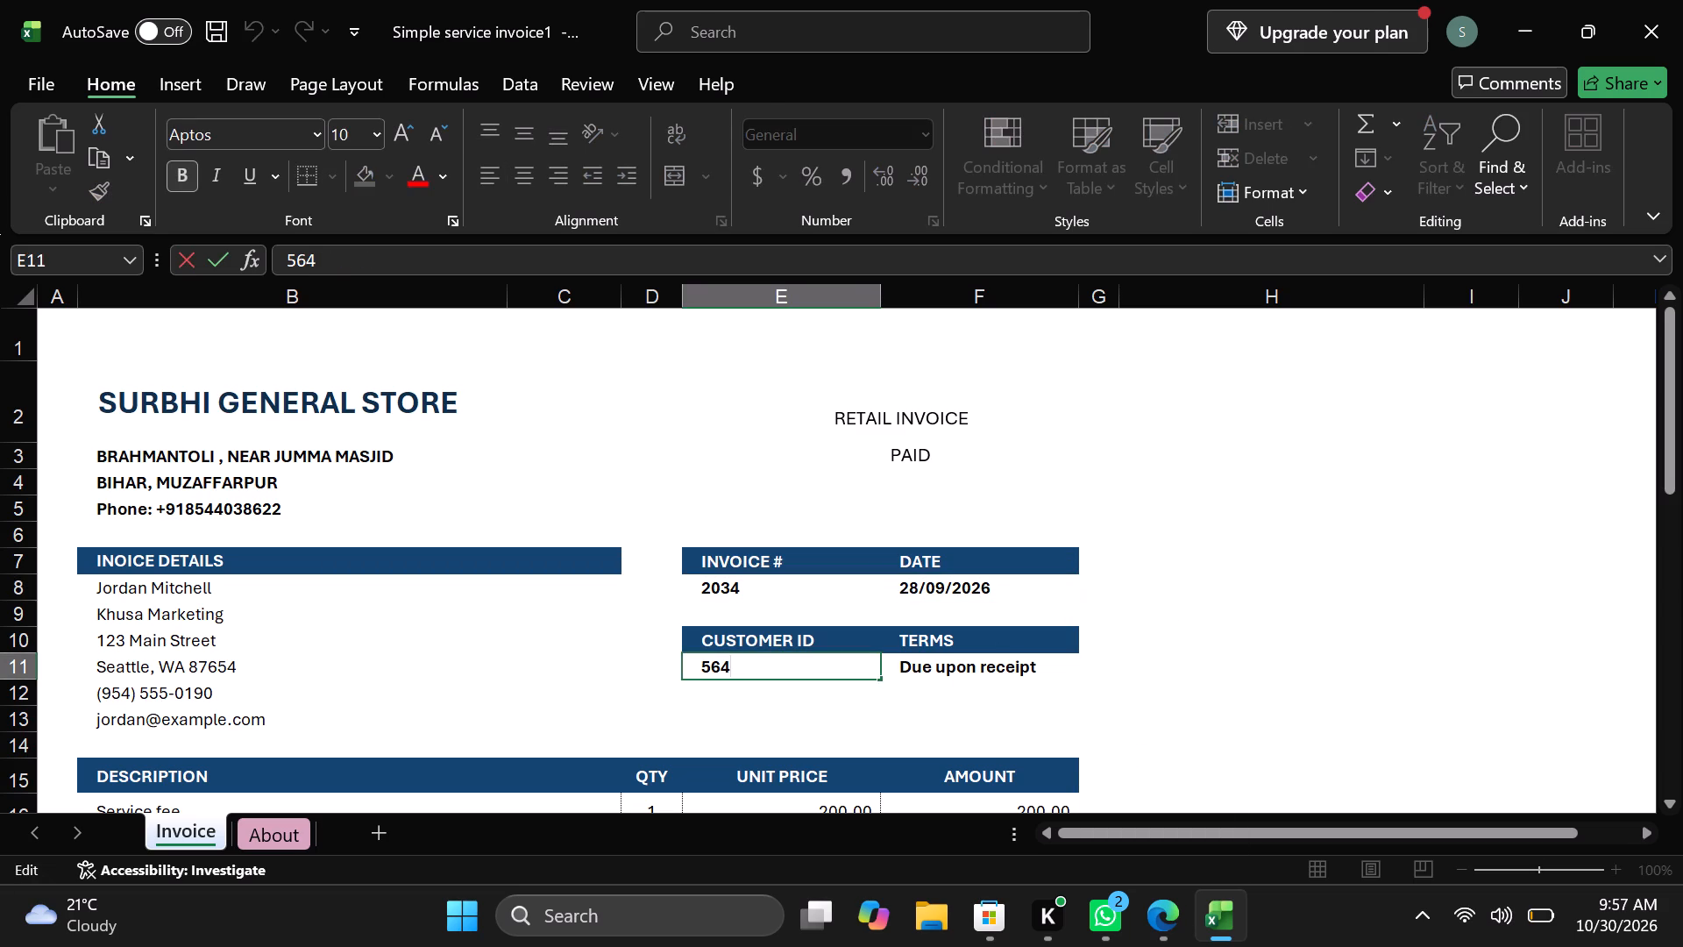
key("BackSpace")
key("BackSpace")
key("BackSpace")
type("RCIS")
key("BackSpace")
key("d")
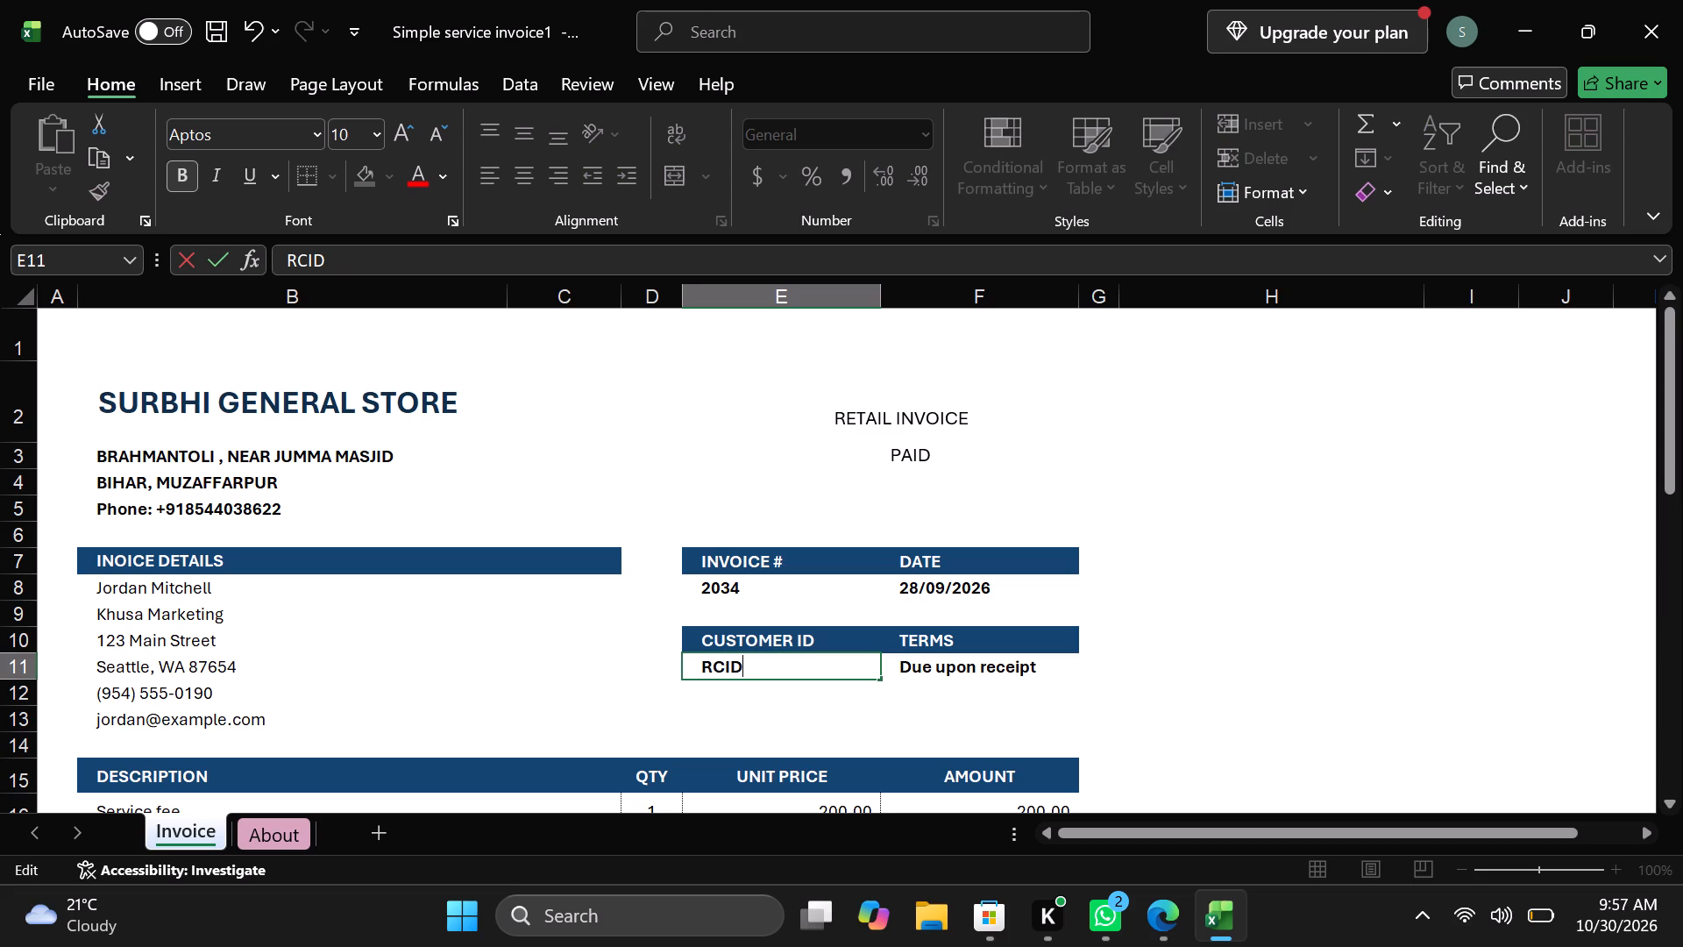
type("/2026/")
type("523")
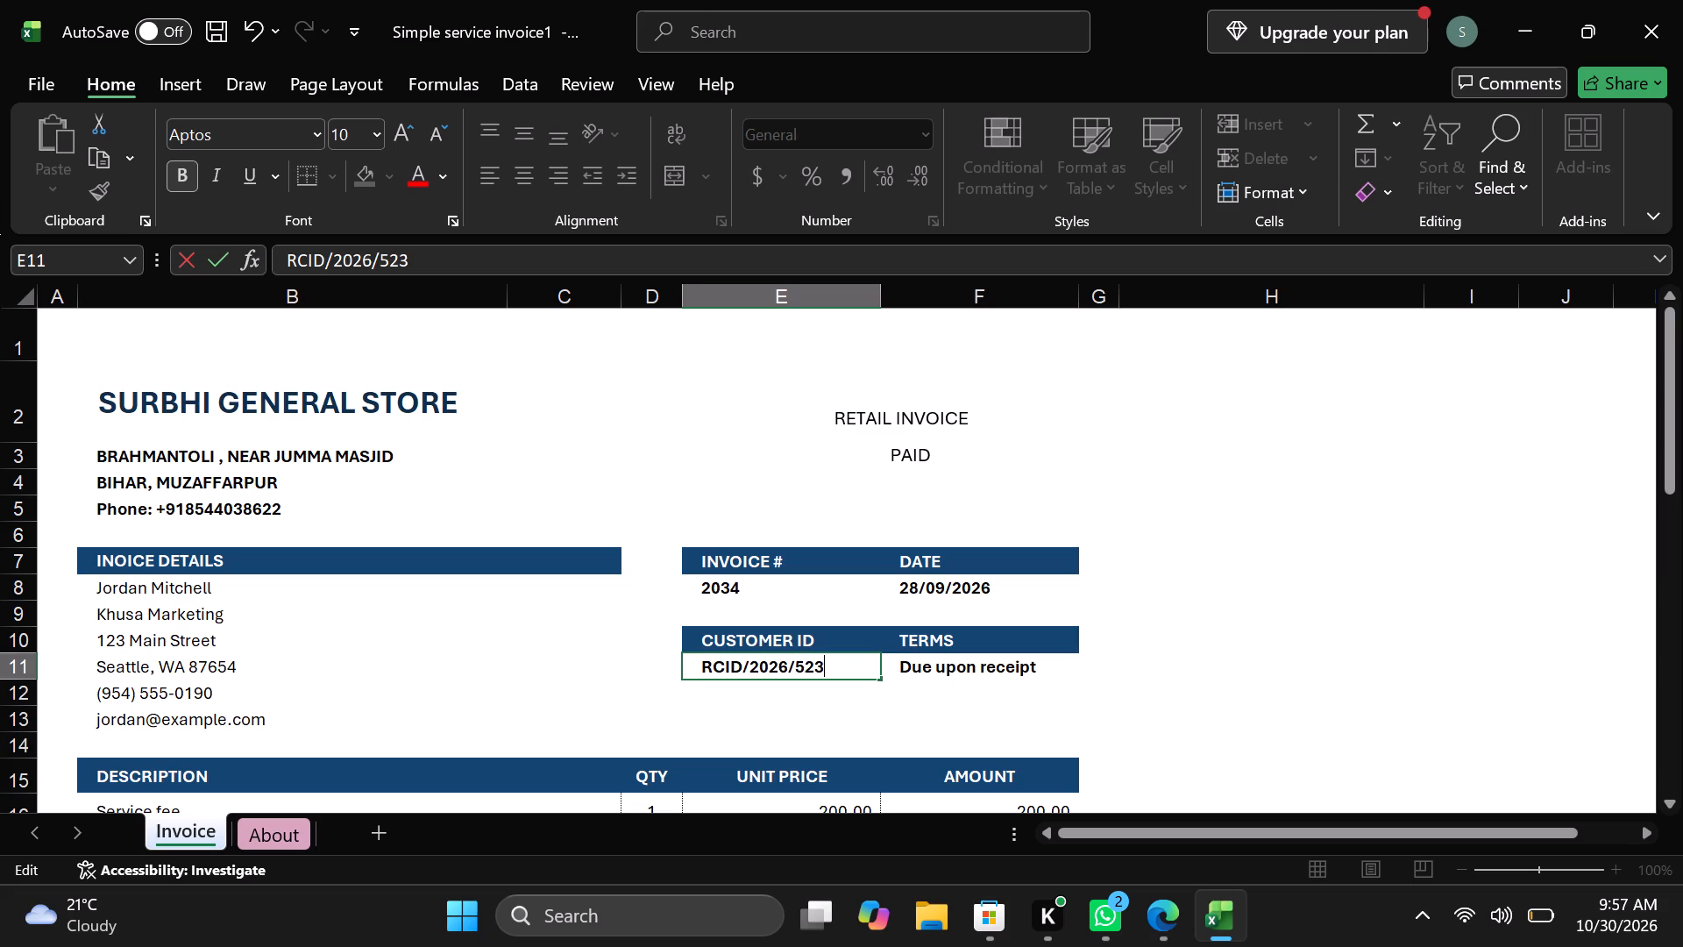
Rename the TERMS header in cell F10 as INVOICE STATUS.
double_click(981, 647)
key("BackSpace")
key("BackSpace")
key("BackSpace")
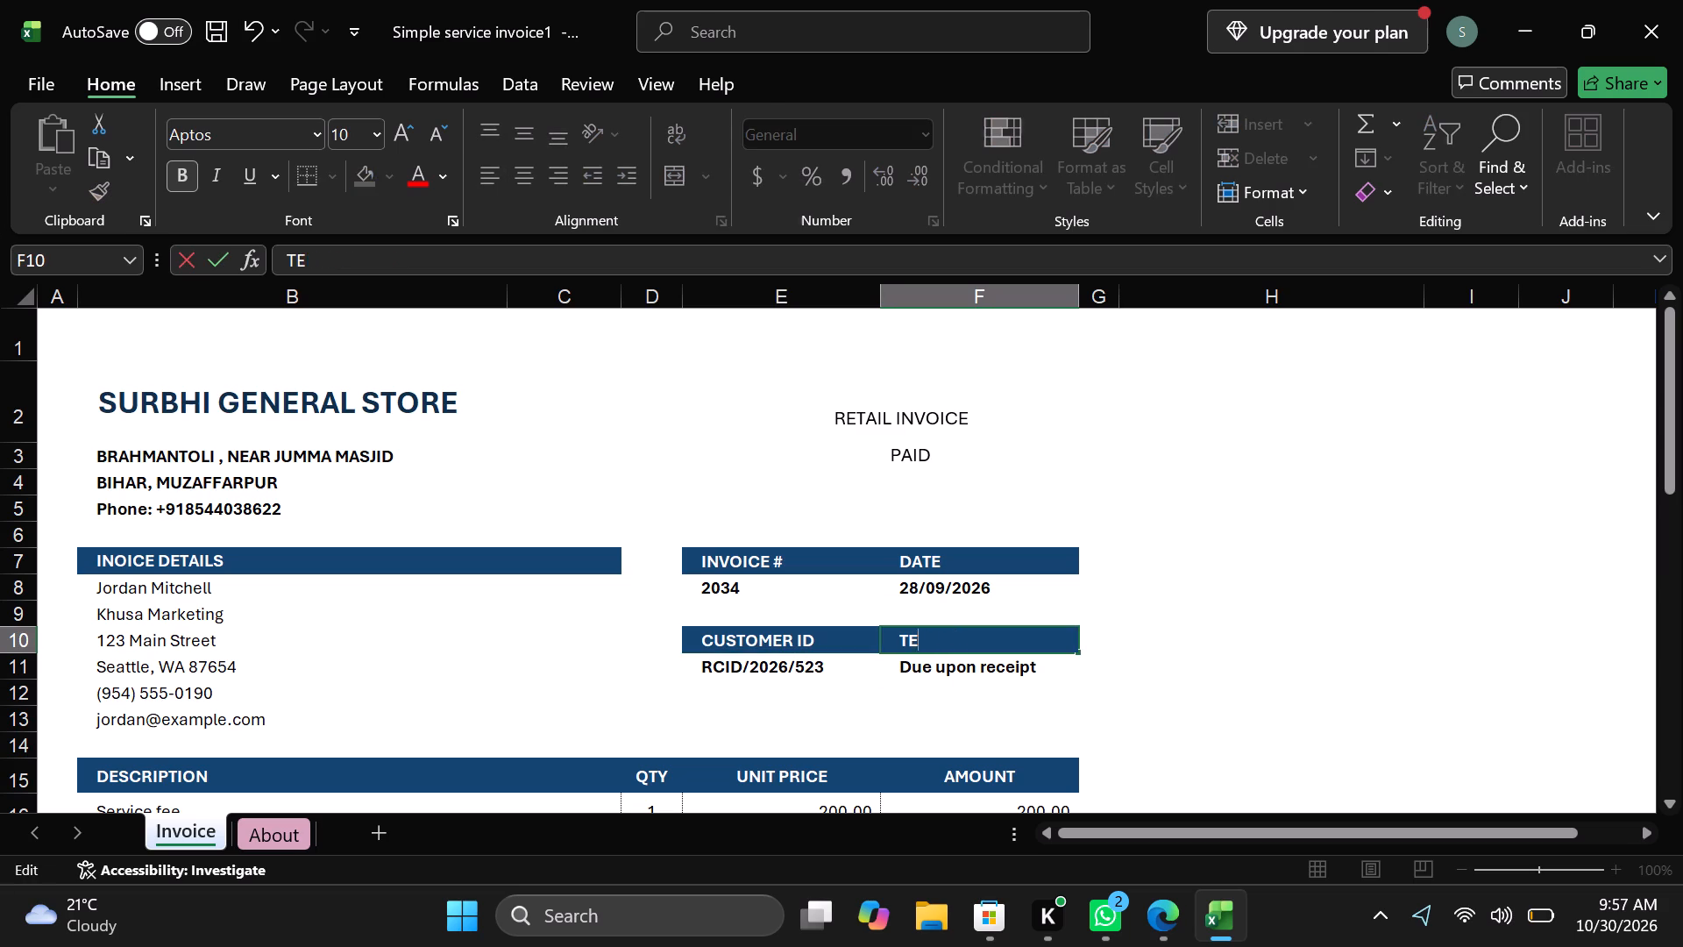
key("BackSpace")
key("BackSpace")
type("INVOICE STATUS")
key("space")
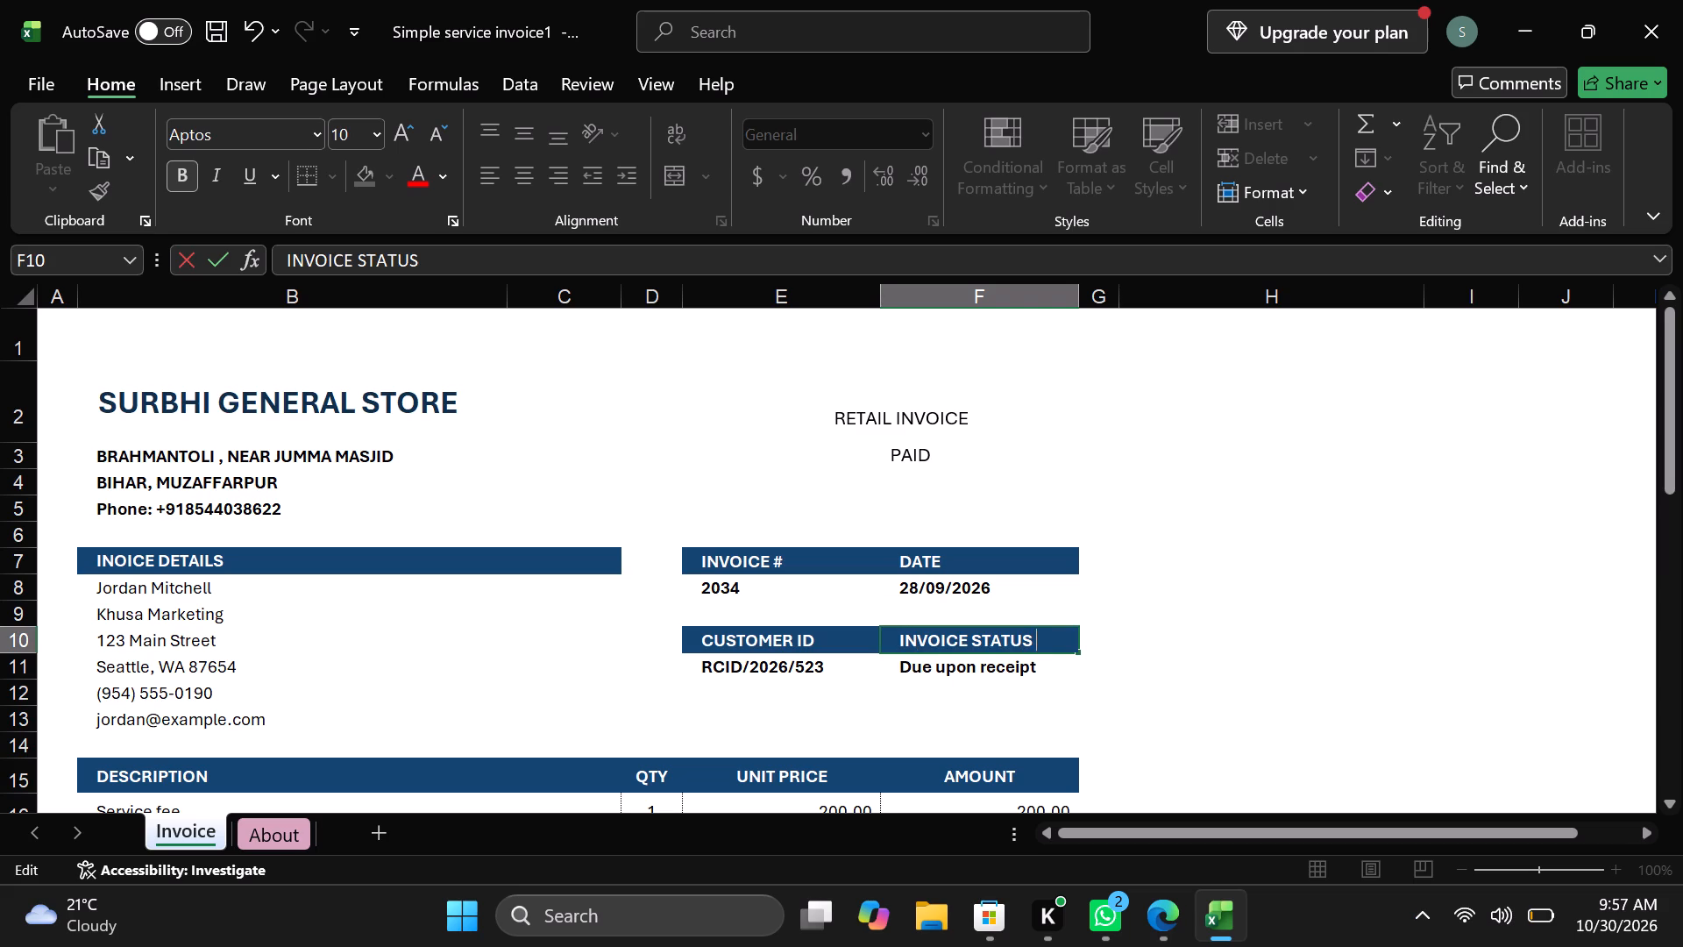
Replace the payment terms in cell F11 with PAID.
left_click(1021, 669)
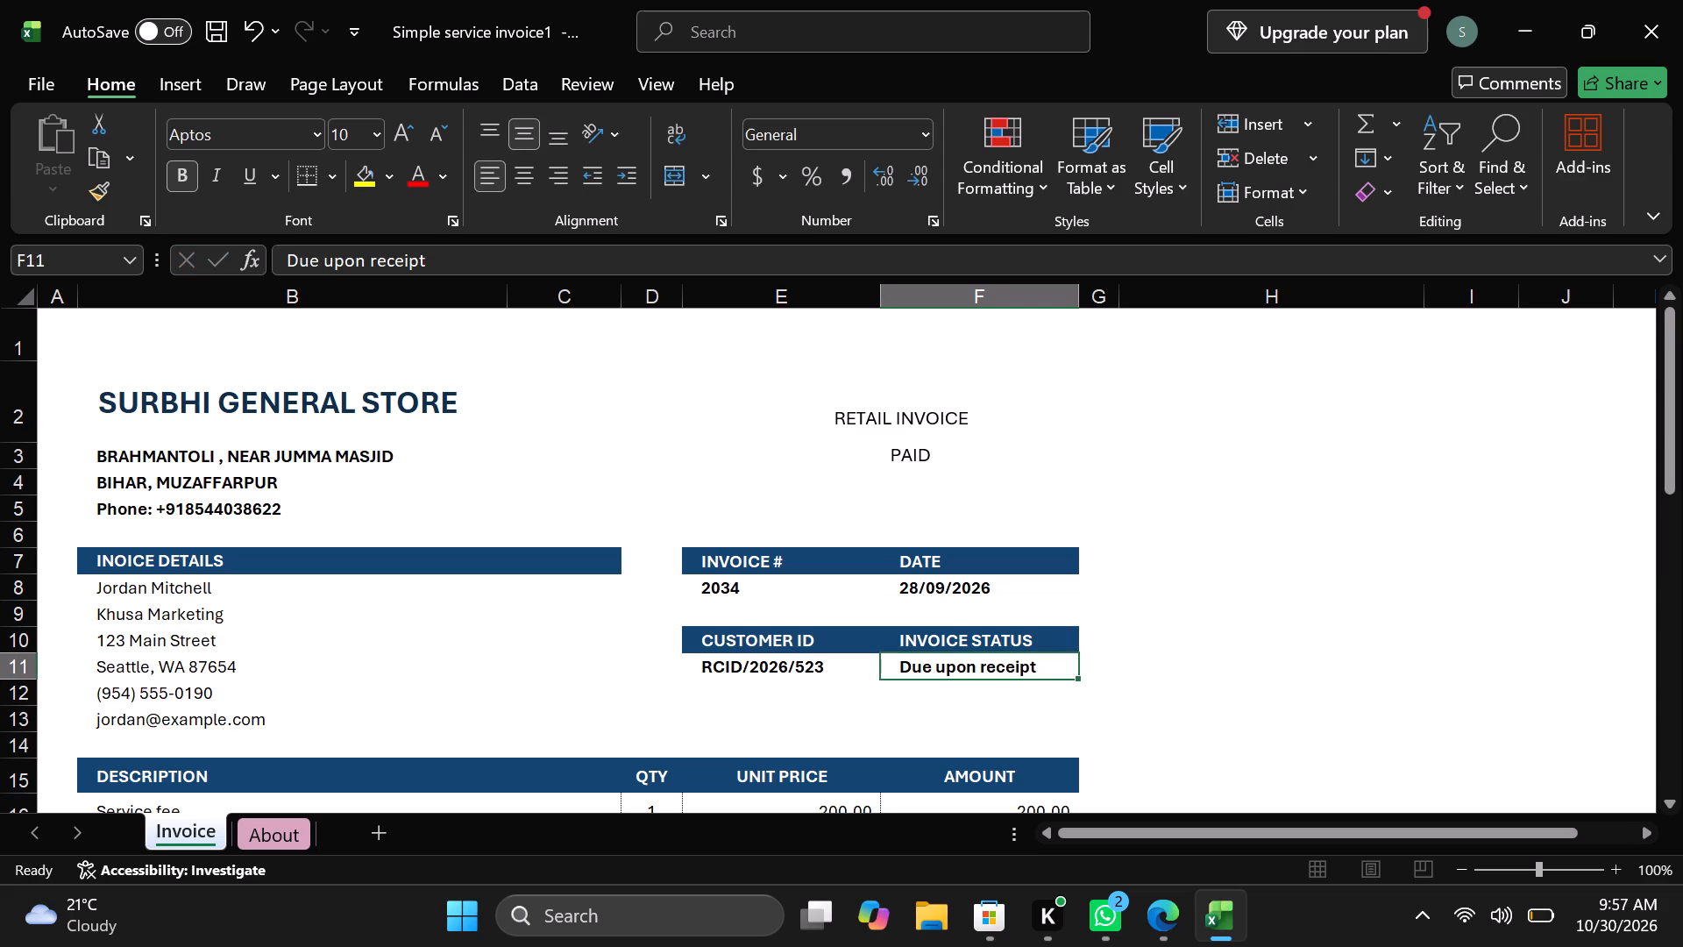
type("PAID")
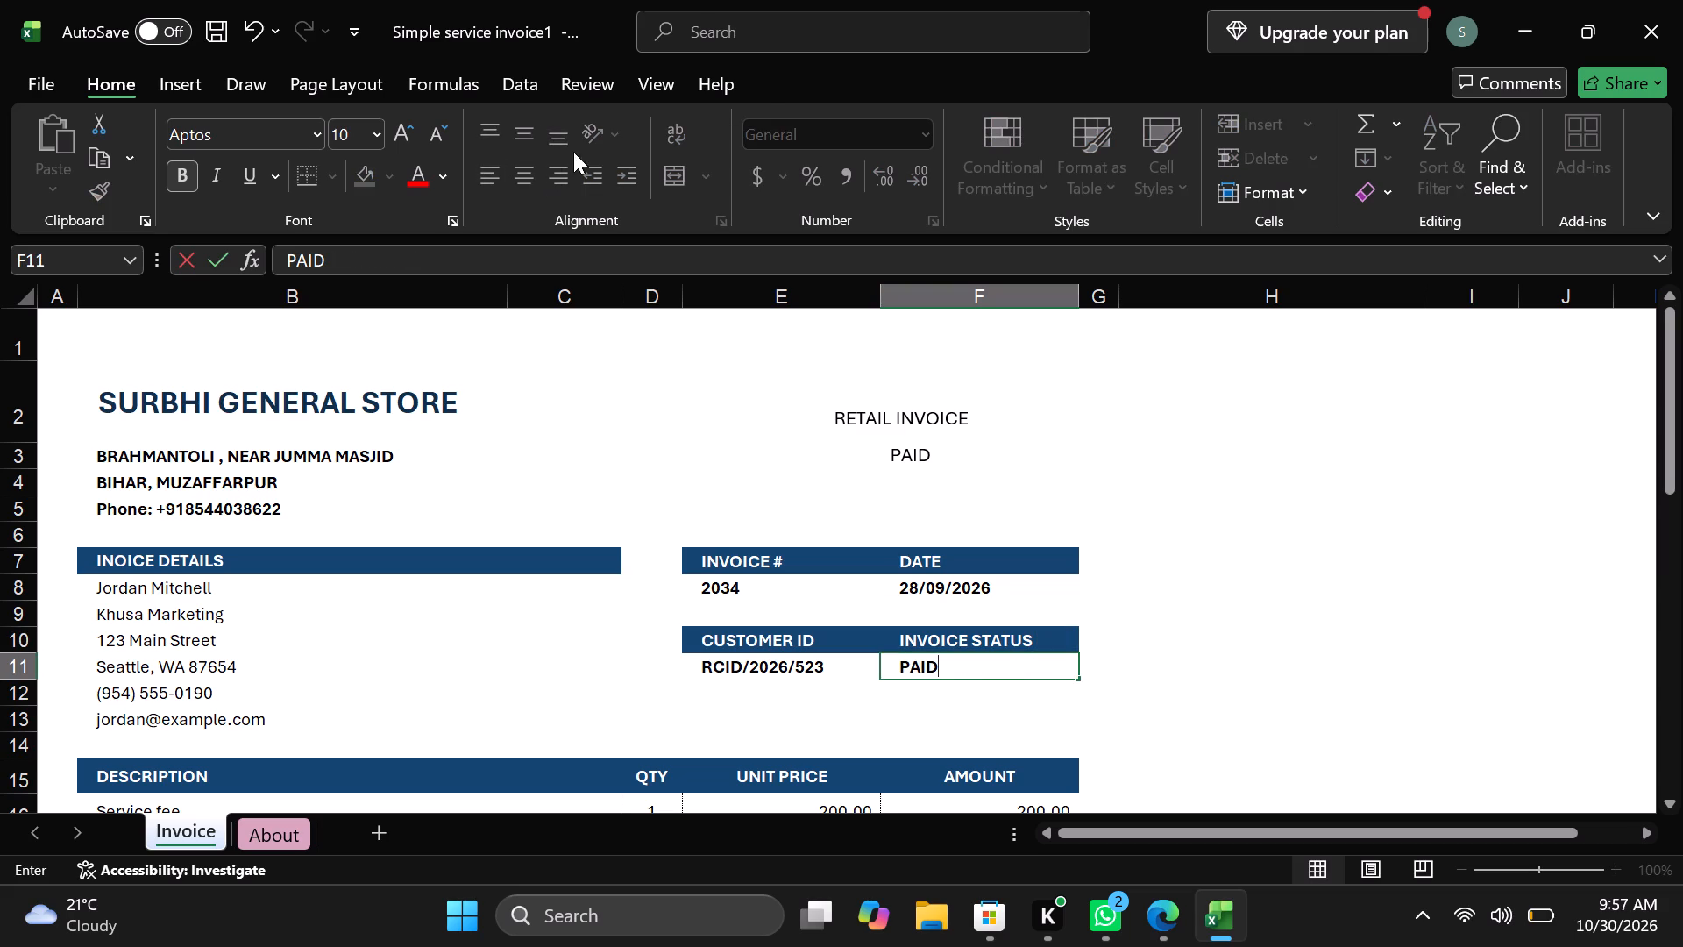
left_click(519, 169)
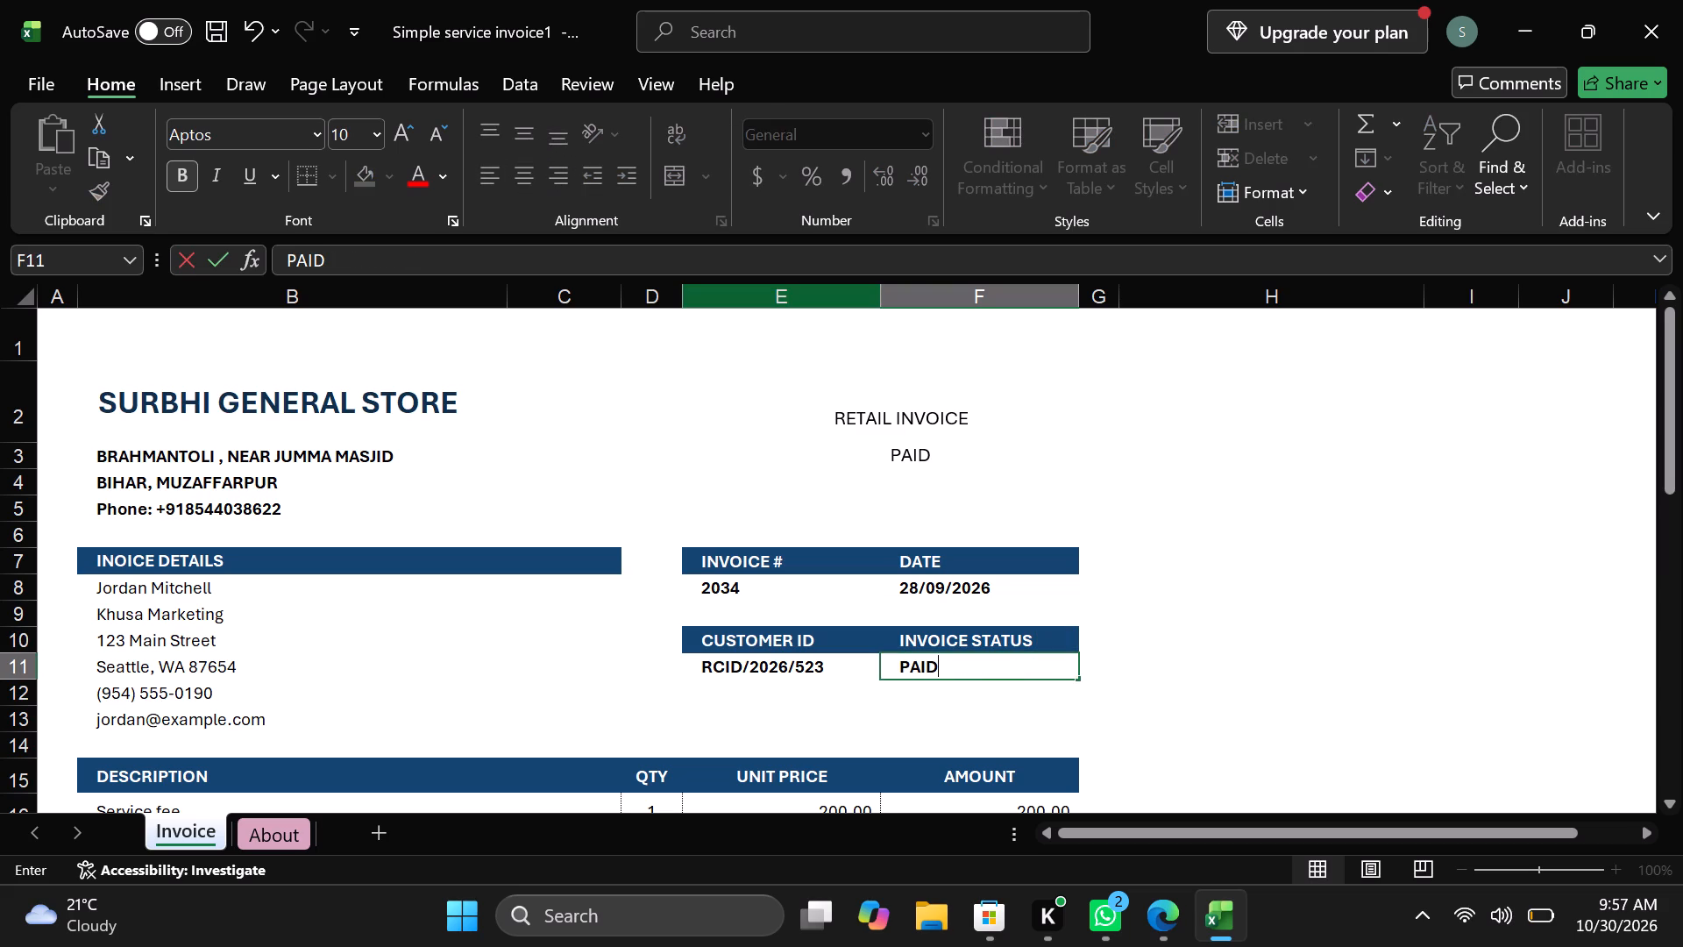
left_click(1311, 649)
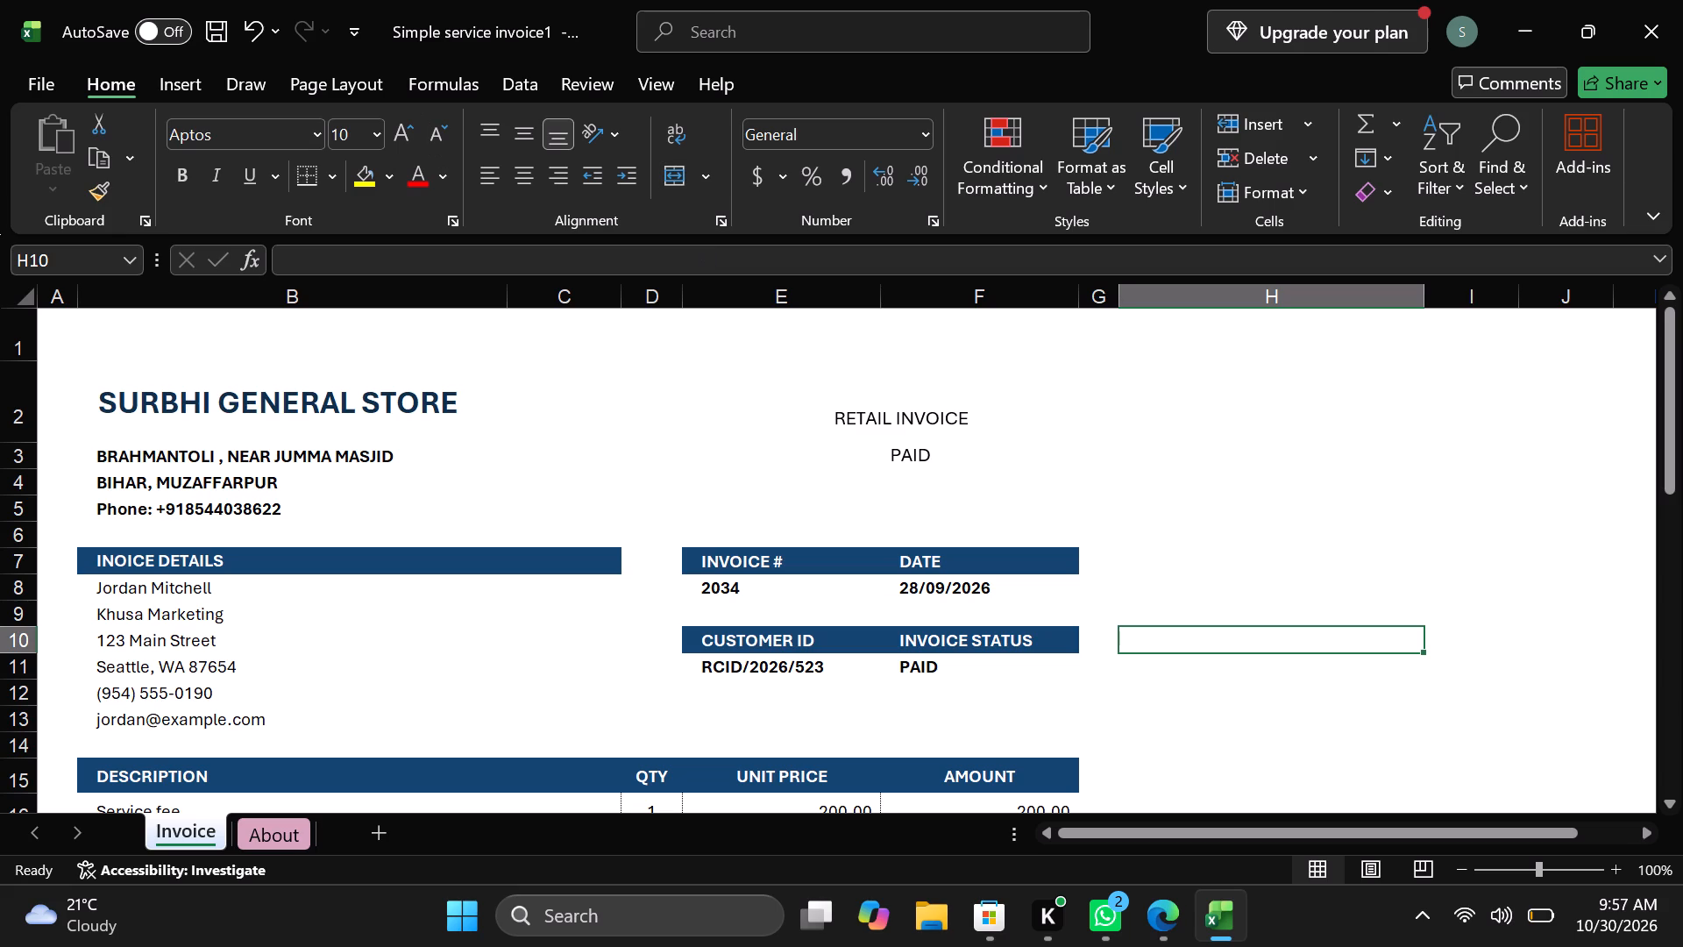
Centre horizontally the PAID status in F11, the date in F8 and the DATE header in F7.
left_click(920, 674)
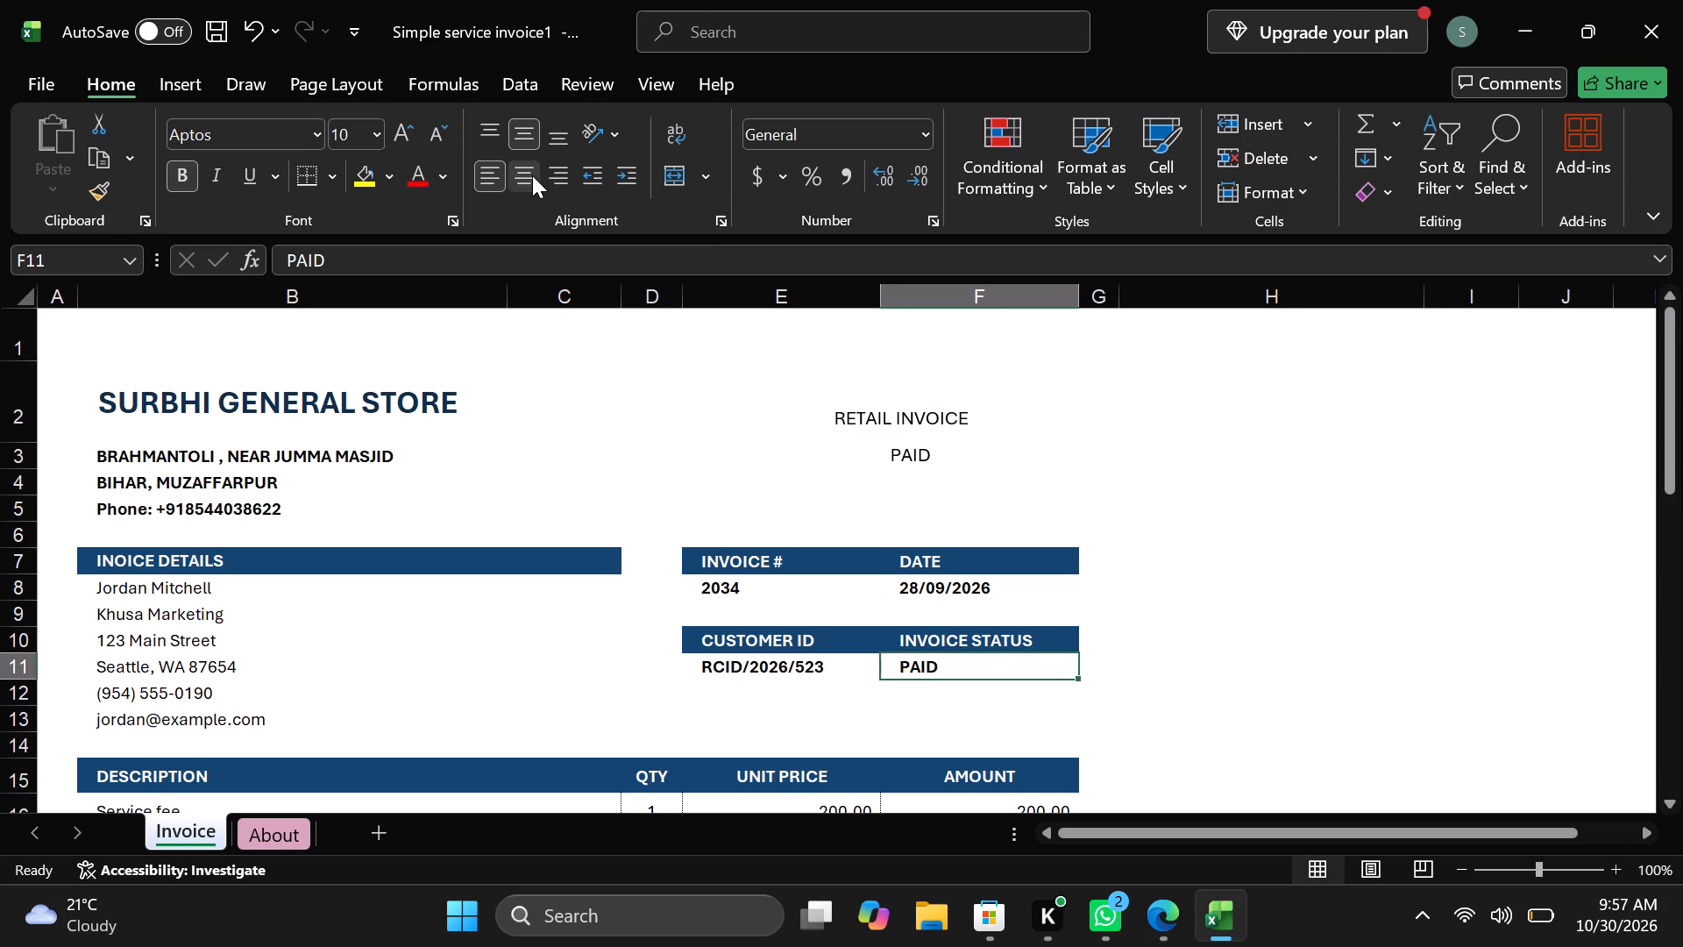
left_click(527, 175)
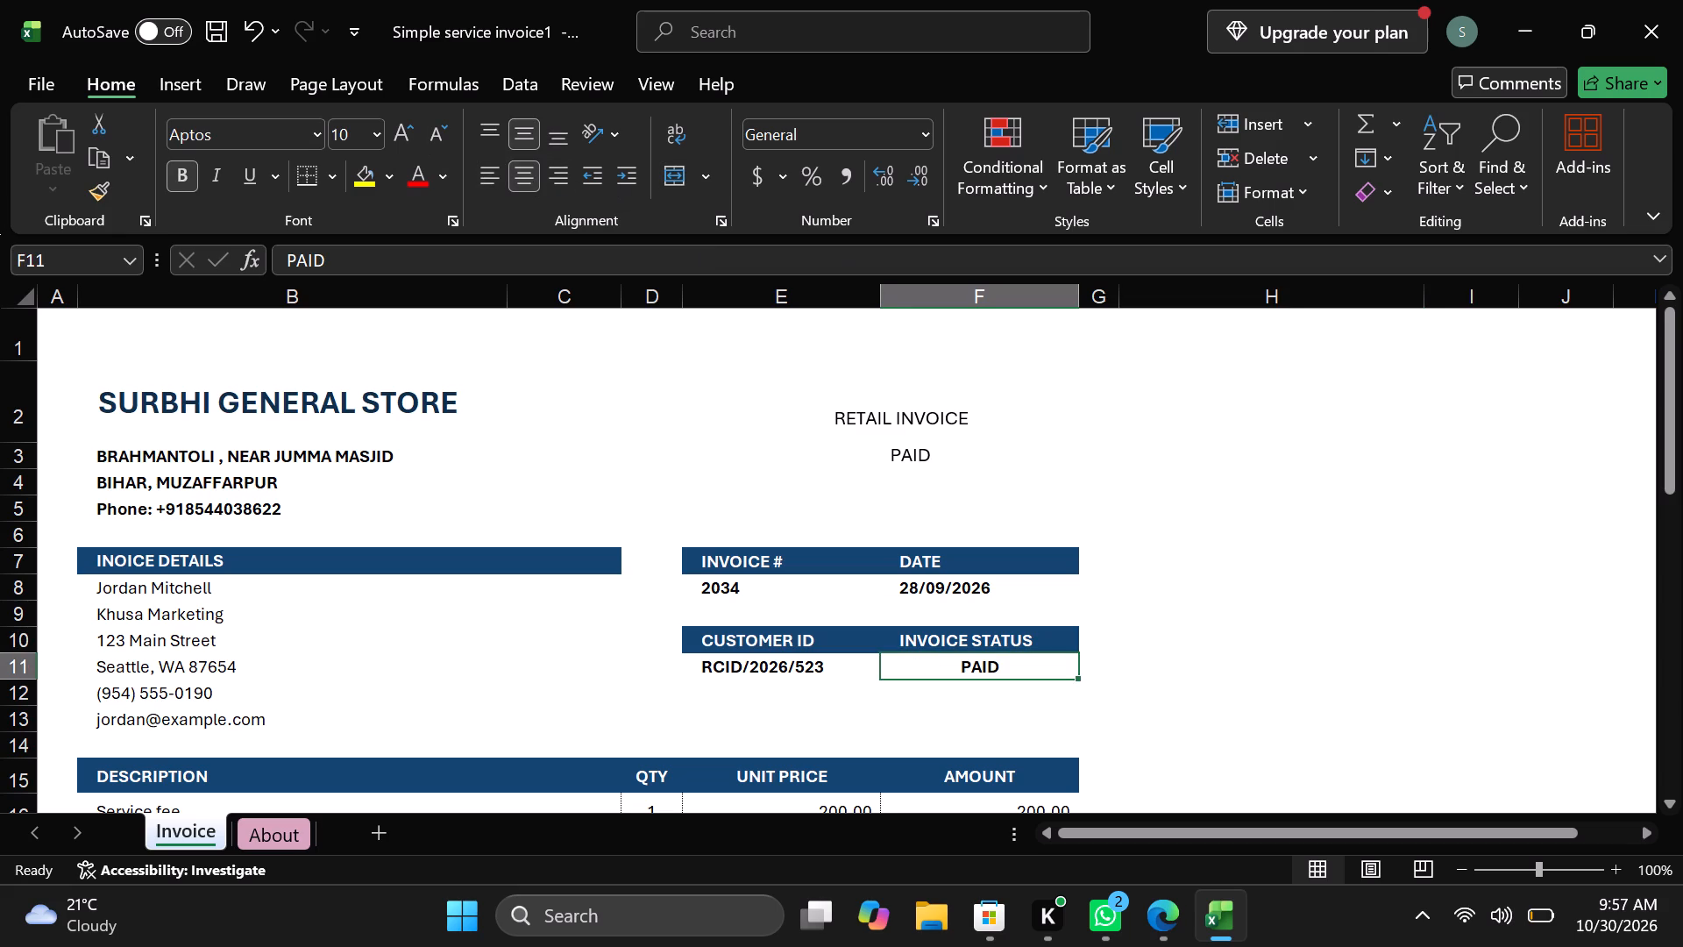
left_click(919, 587)
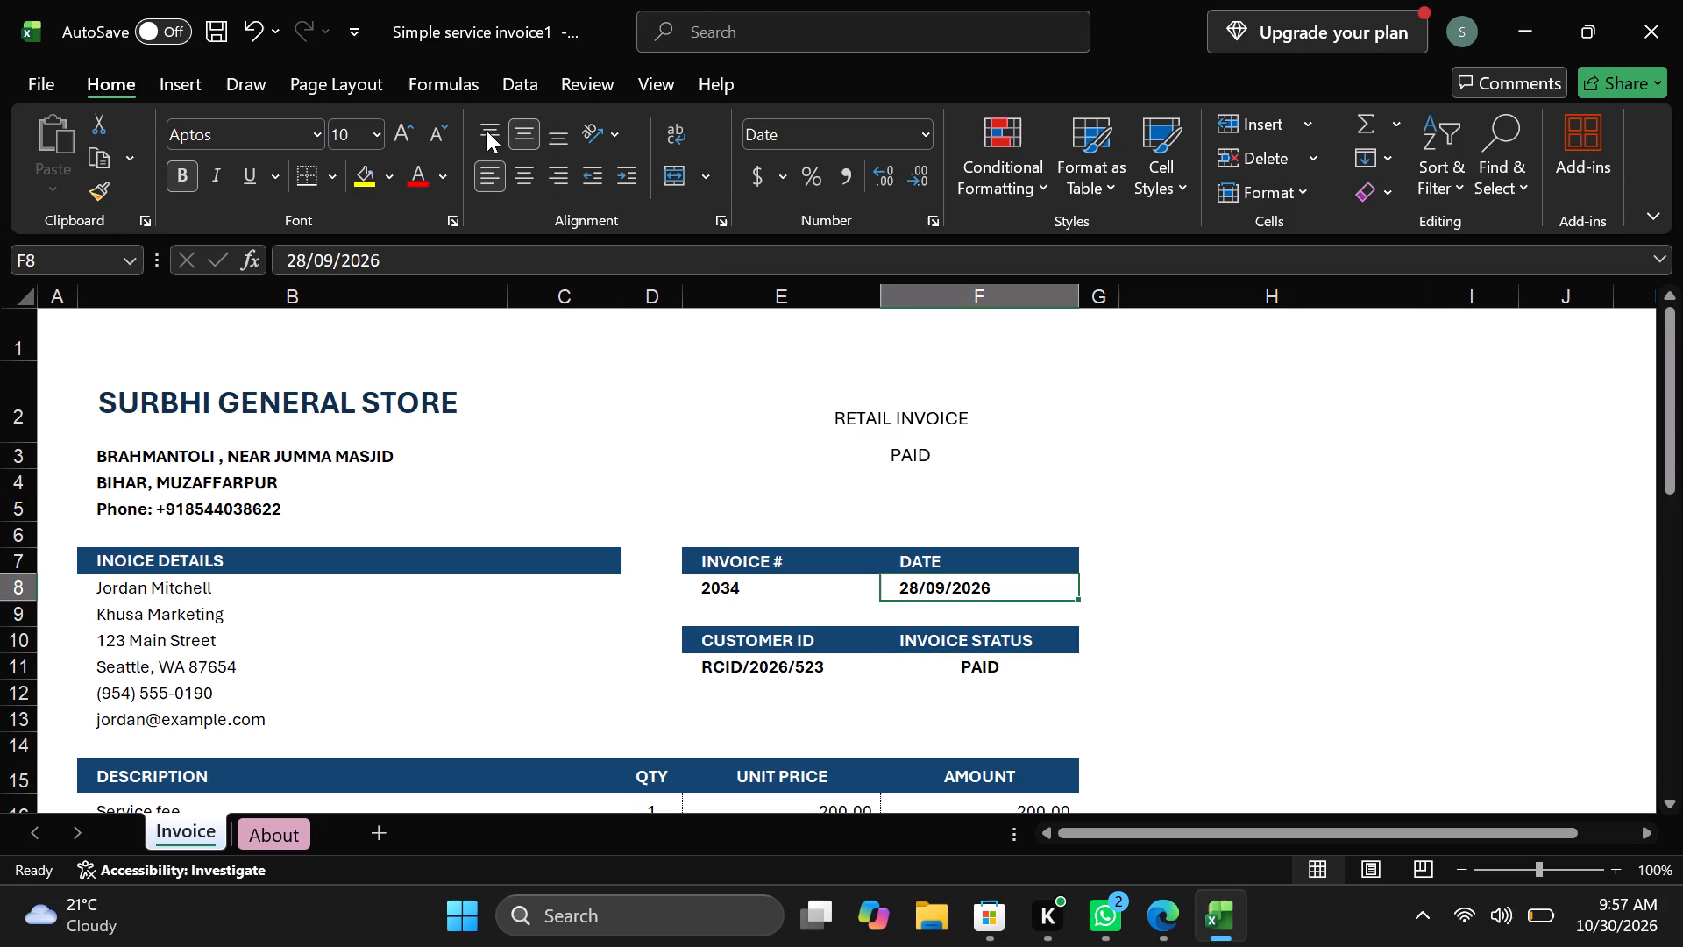
left_click(529, 174)
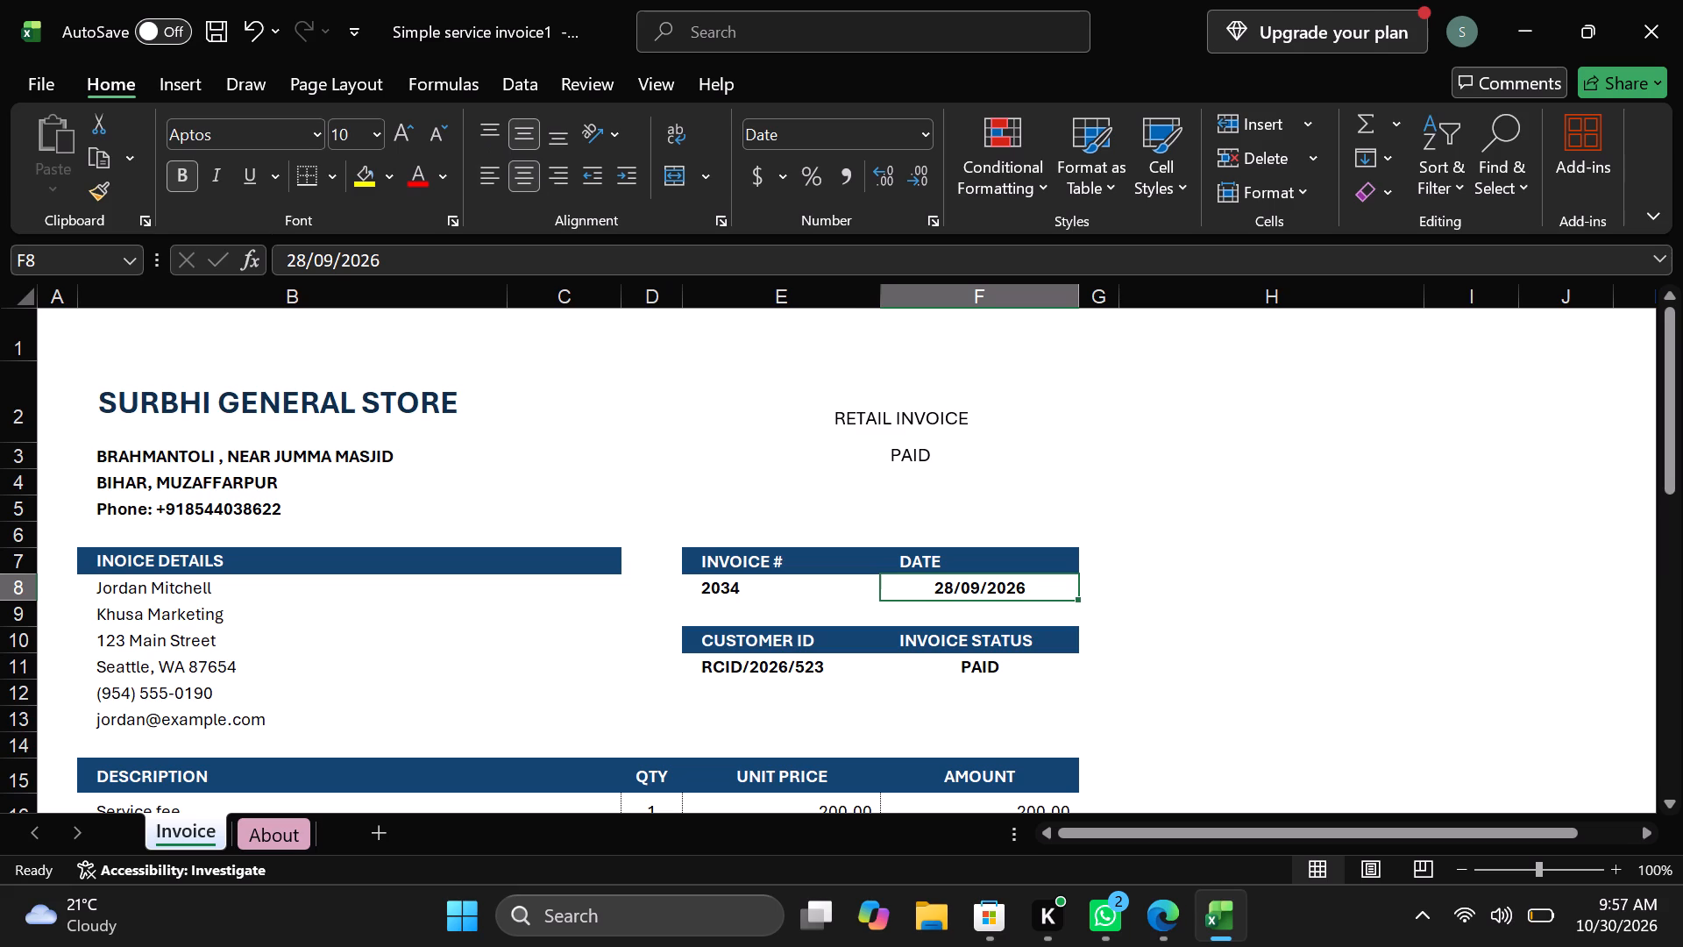
left_click(930, 565)
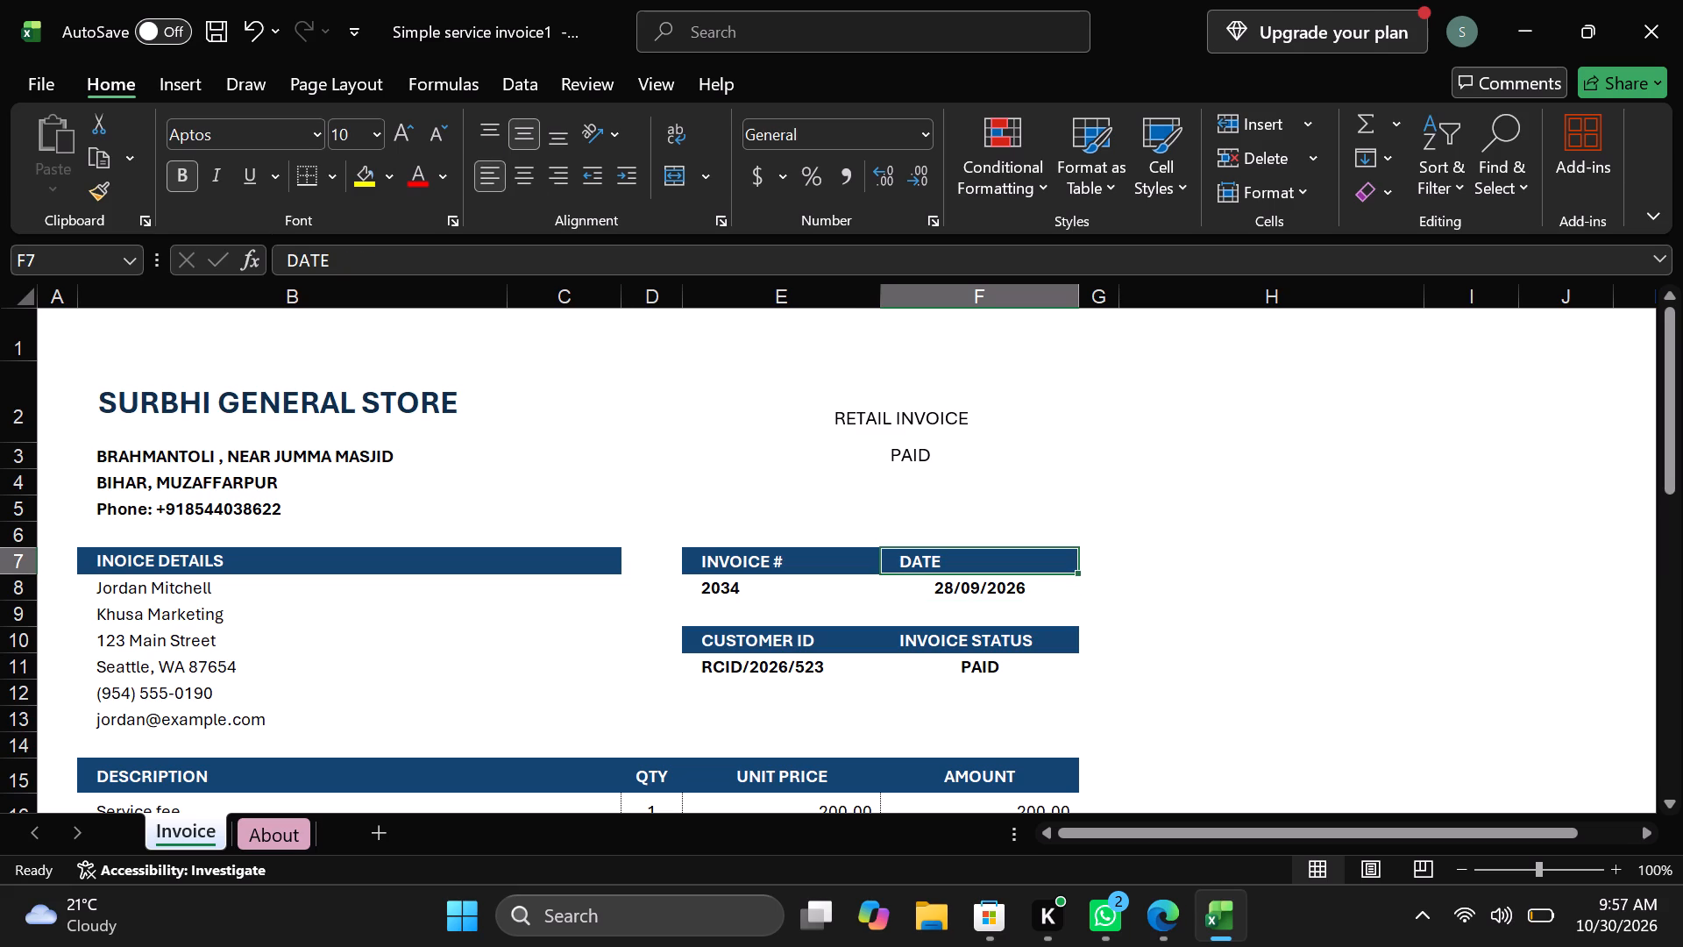
left_click(524, 169)
Centre horizontally the INVOICE # and CUSTOMER ID headers in column E and the values beneath them.
left_click(759, 568)
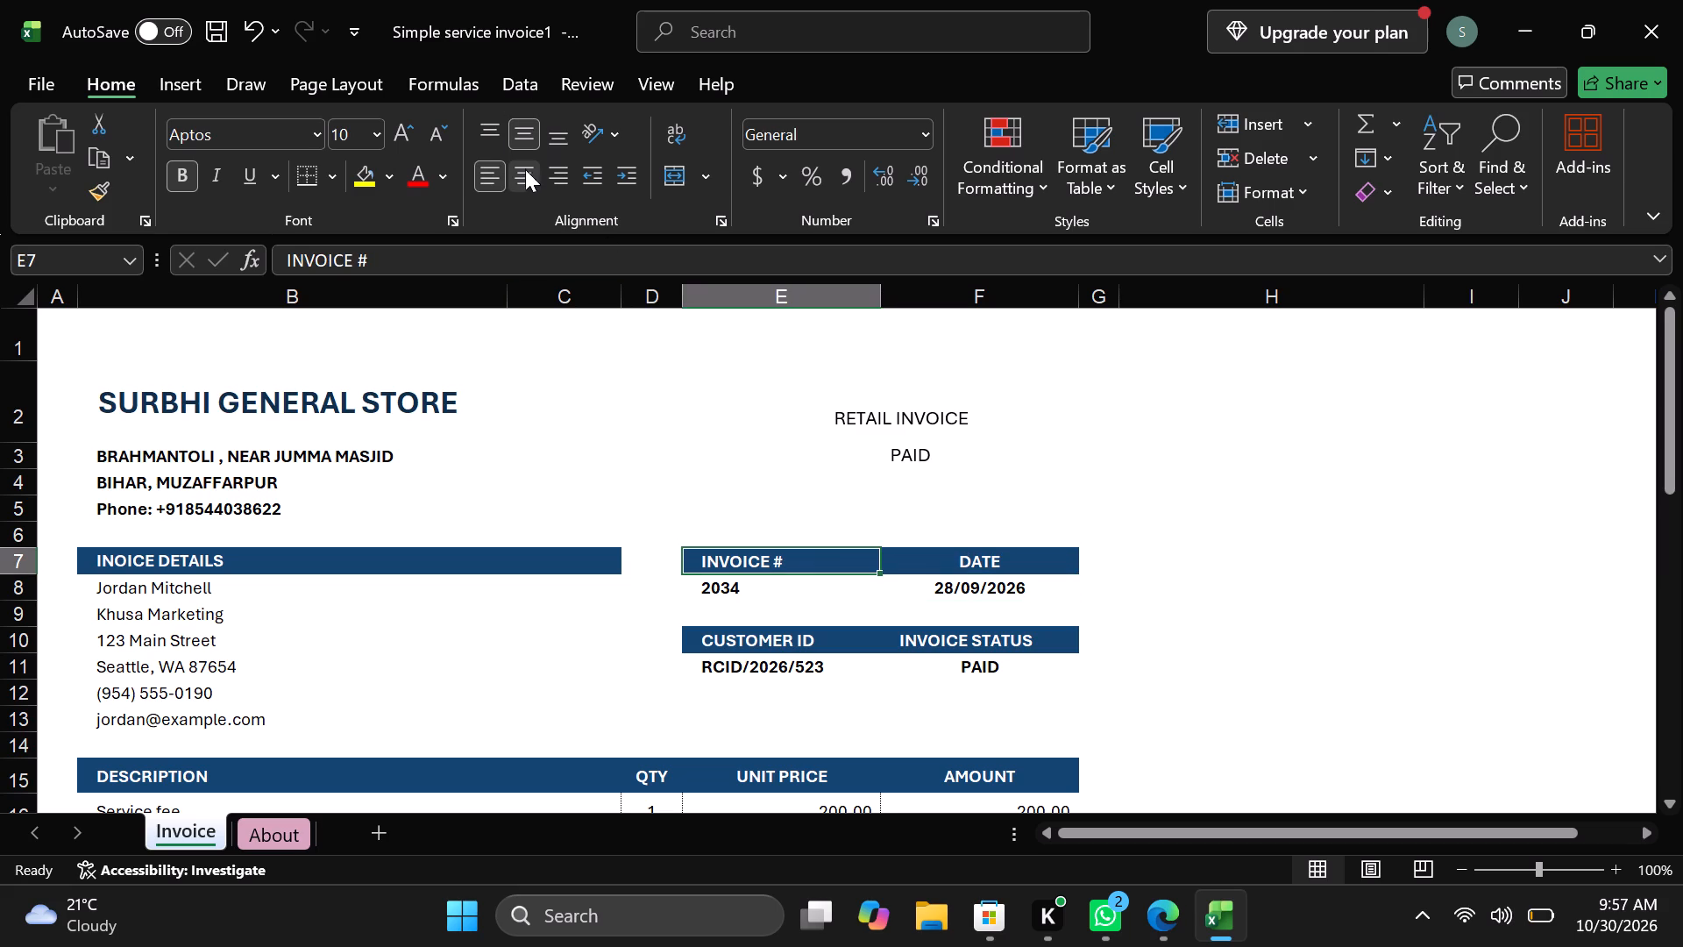
left_click(526, 176)
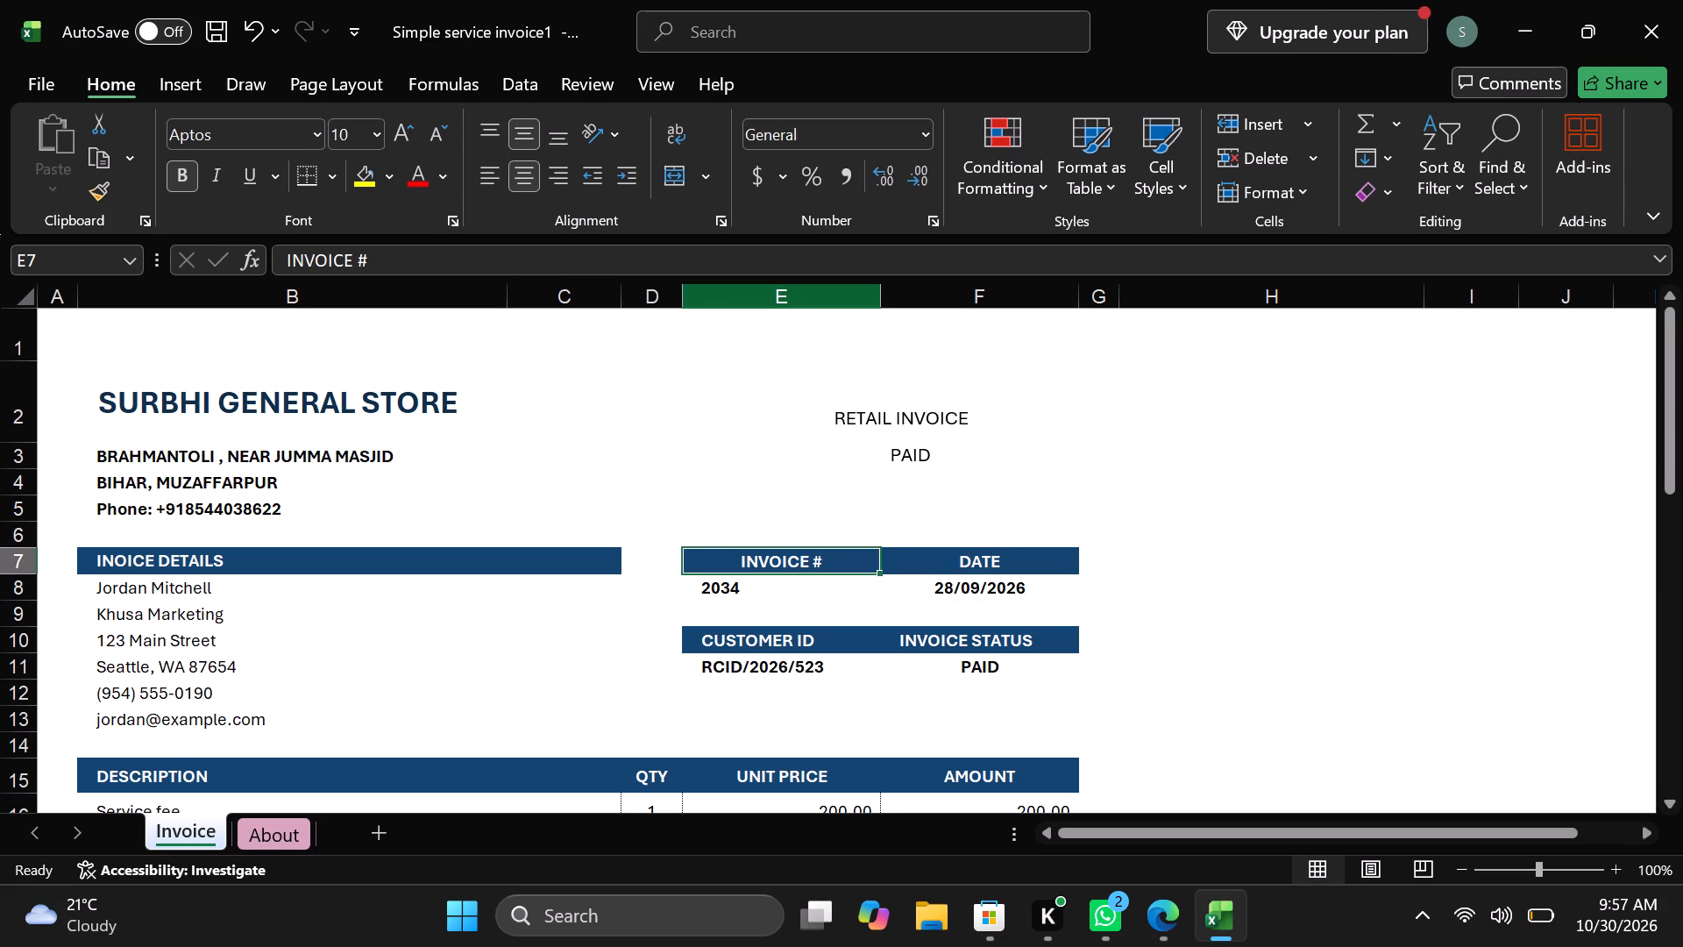
left_click(732, 586)
left_click(524, 170)
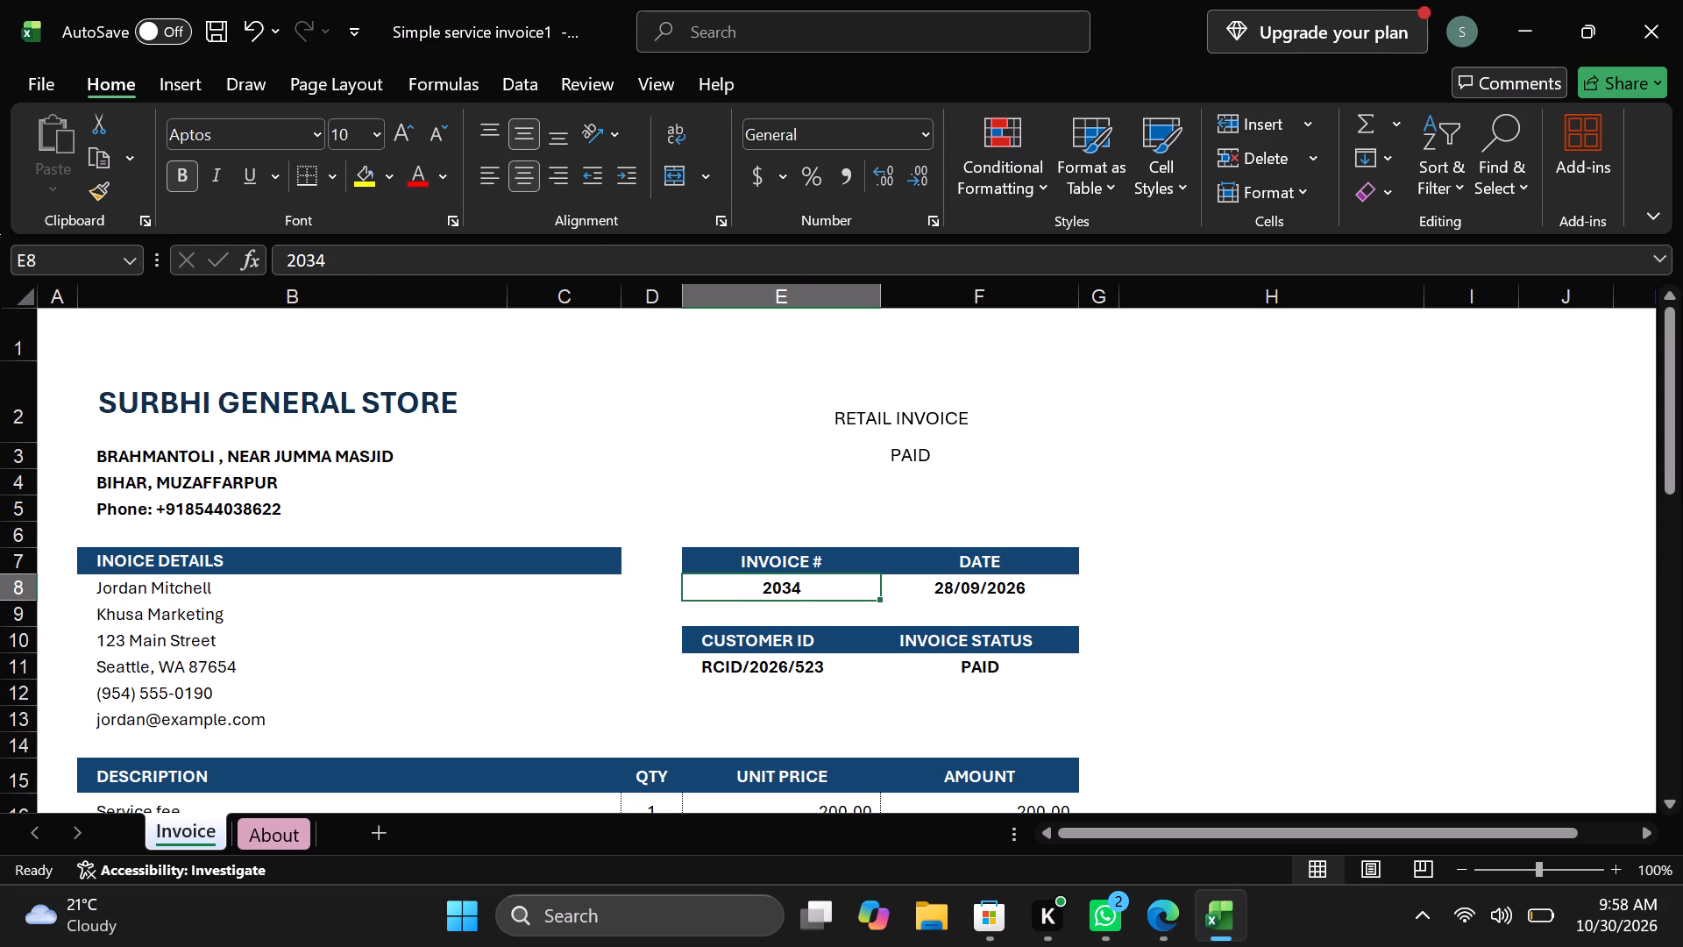
left_click(806, 648)
left_click(521, 173)
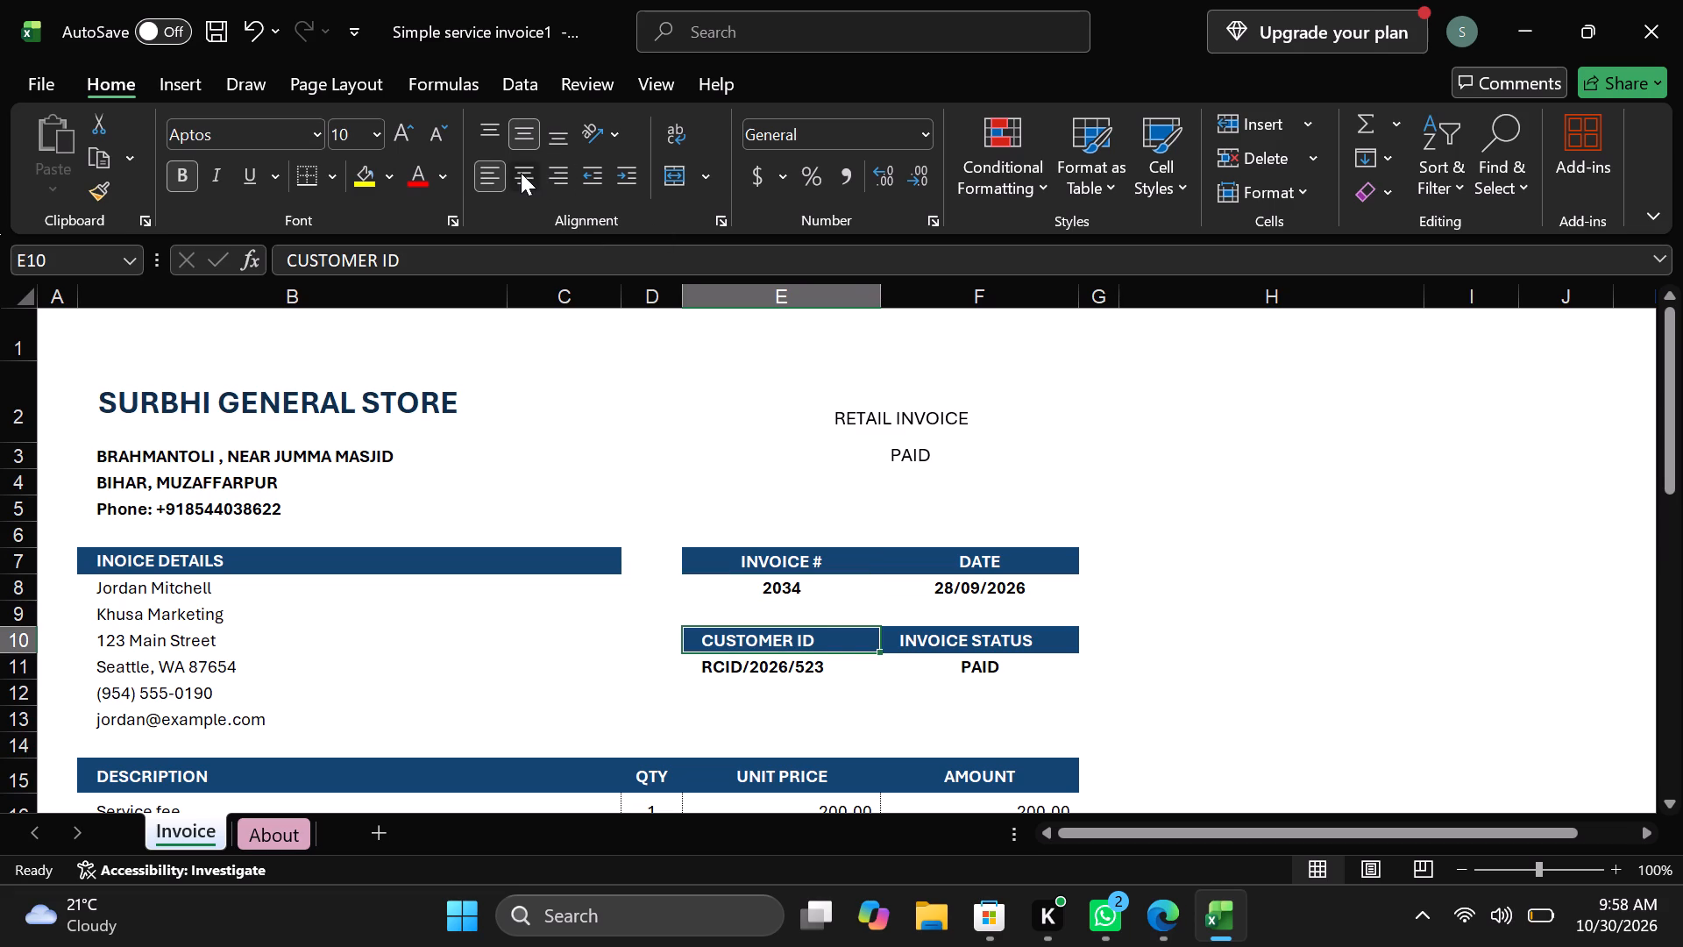
left_click(800, 673)
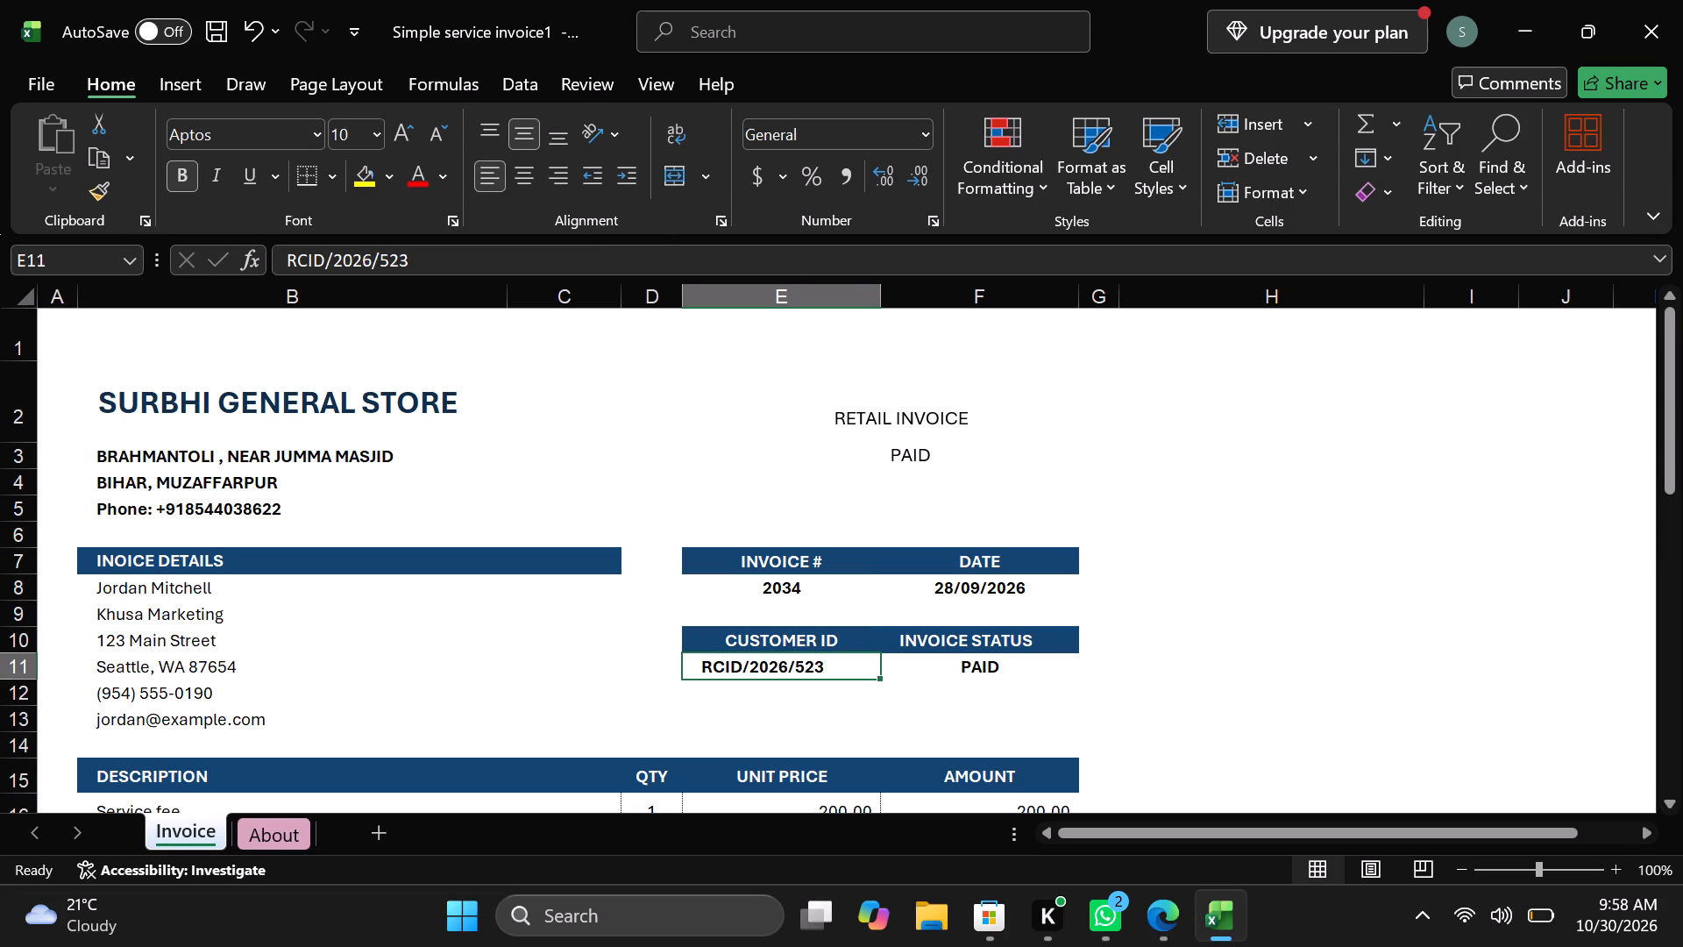
left_click(524, 181)
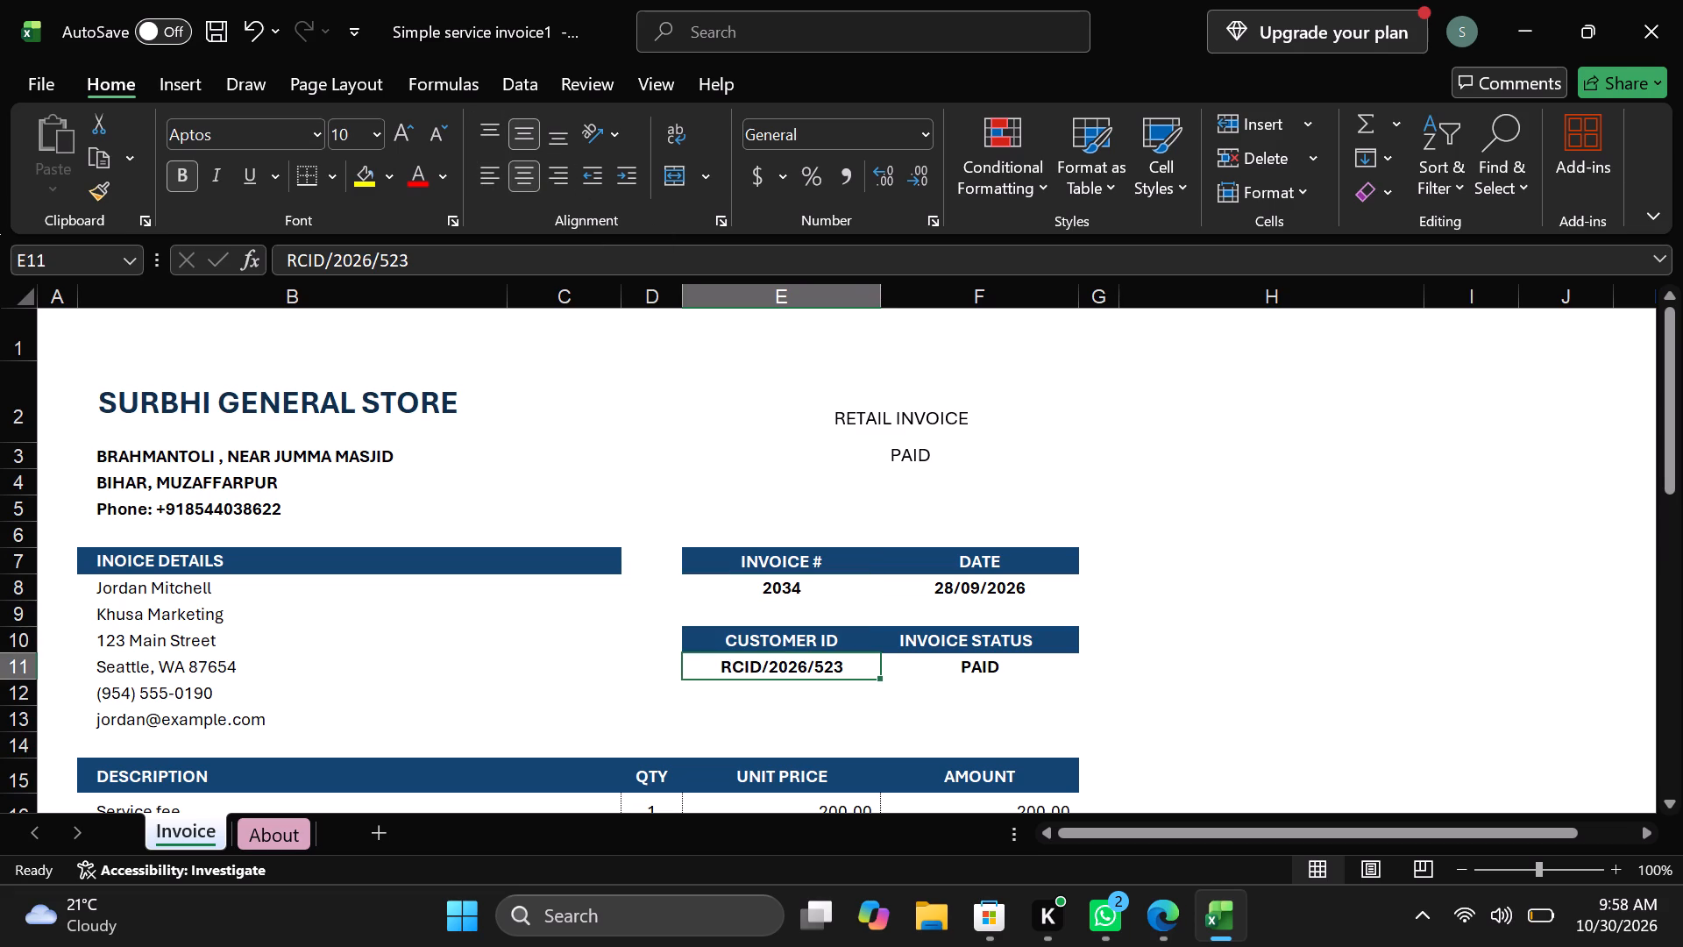
left_click(1310, 454)
Centre the INOICE DETAILS header across its merged cell in row 7.
left_click(286, 562)
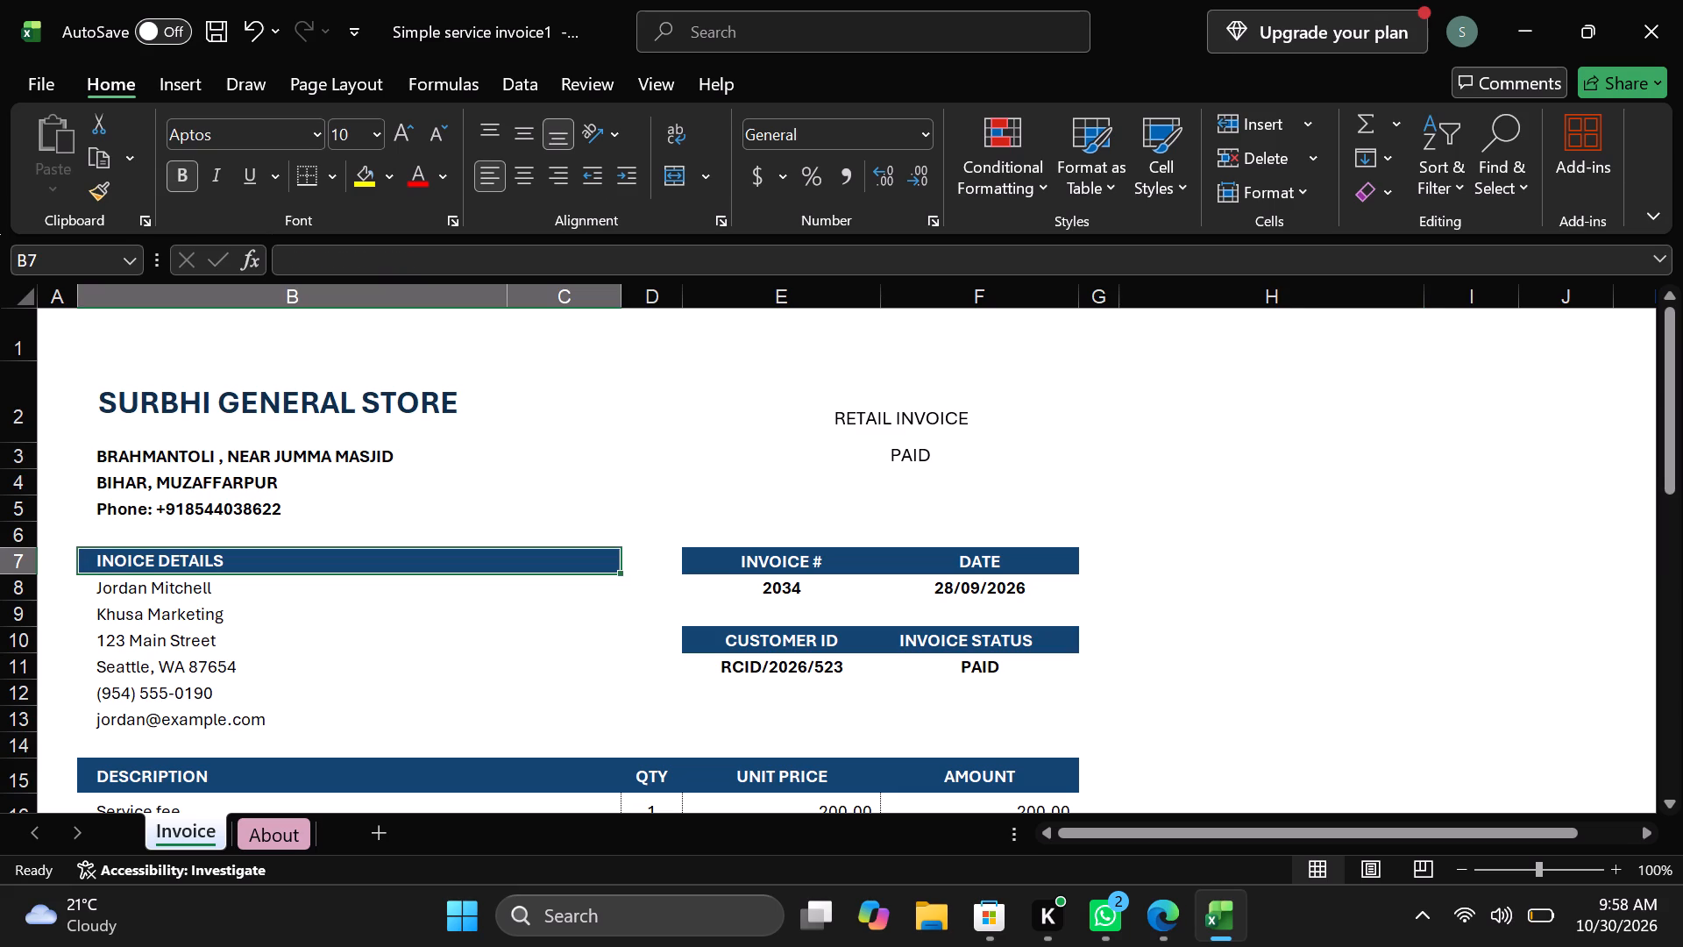
left_click(529, 166)
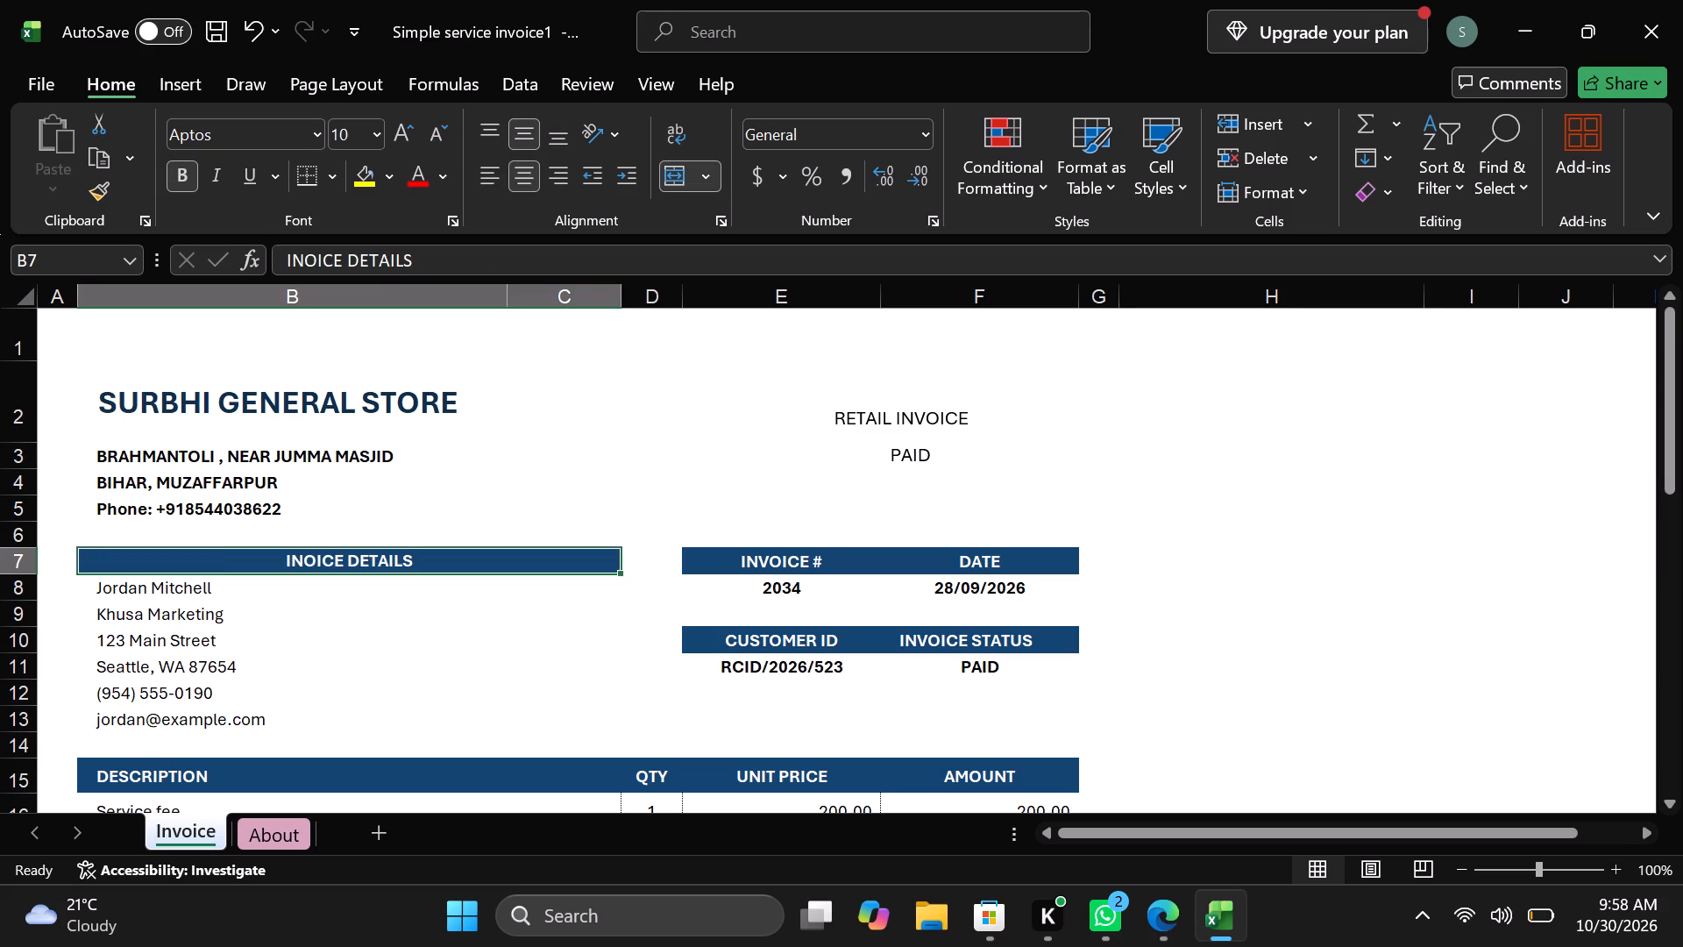
left_click(597, 691)
Rename the DESCRIPTION column header in cell B15 as ITEM.
scroll(597, 691, "down", 3)
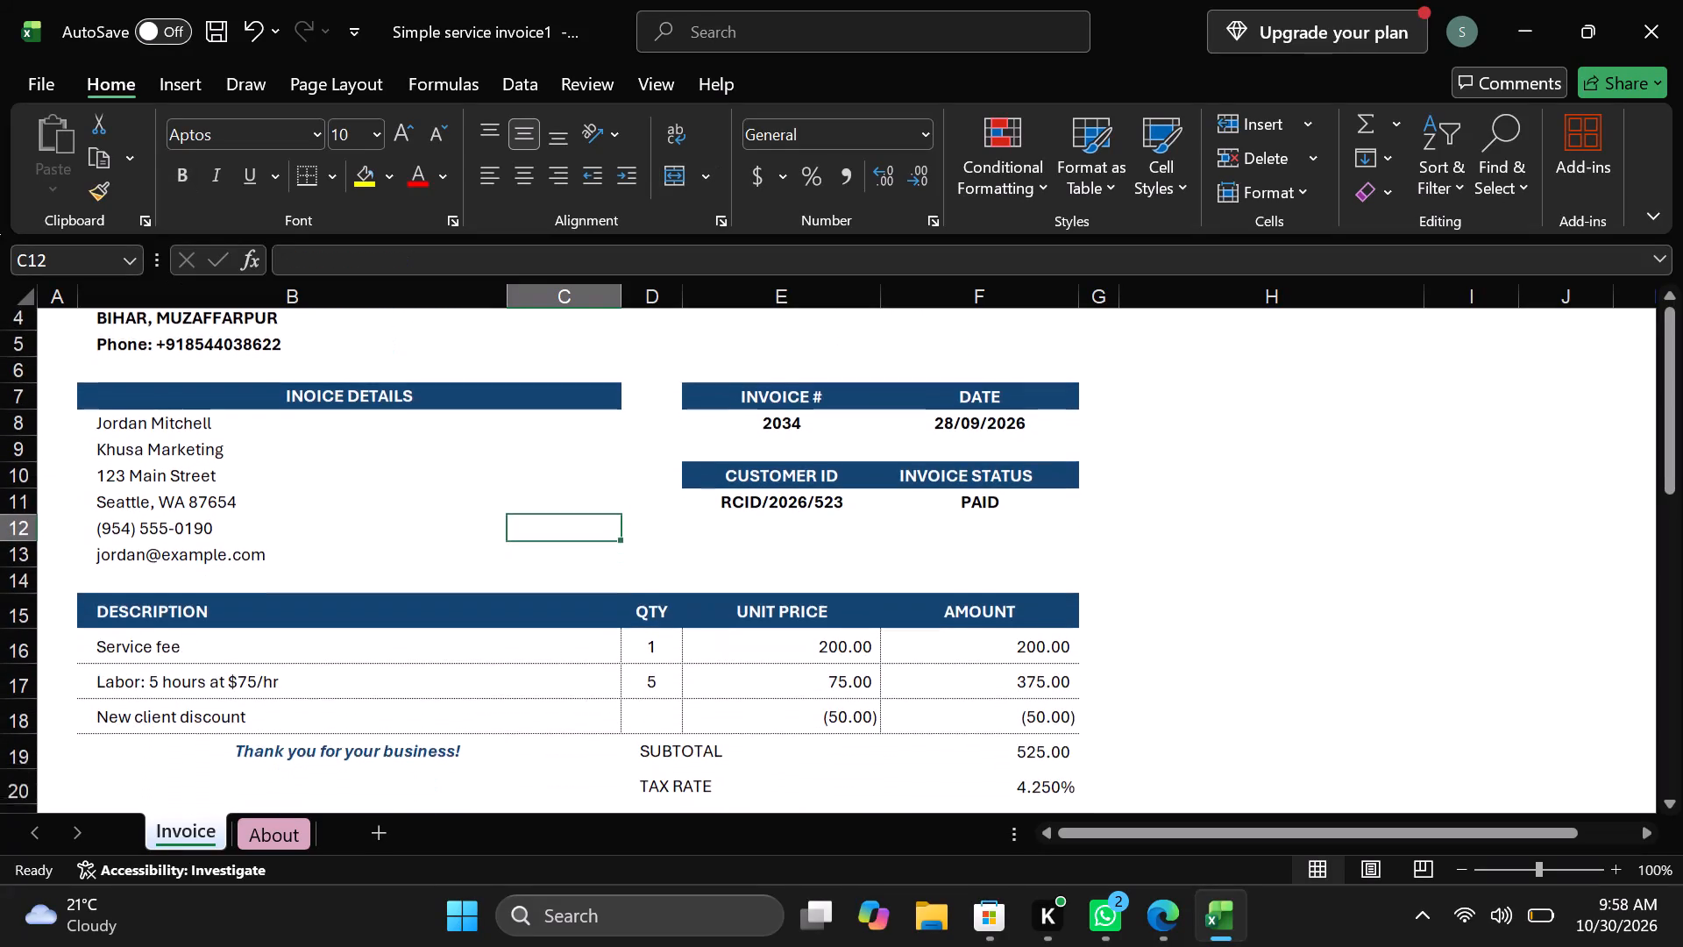
left_click(252, 578)
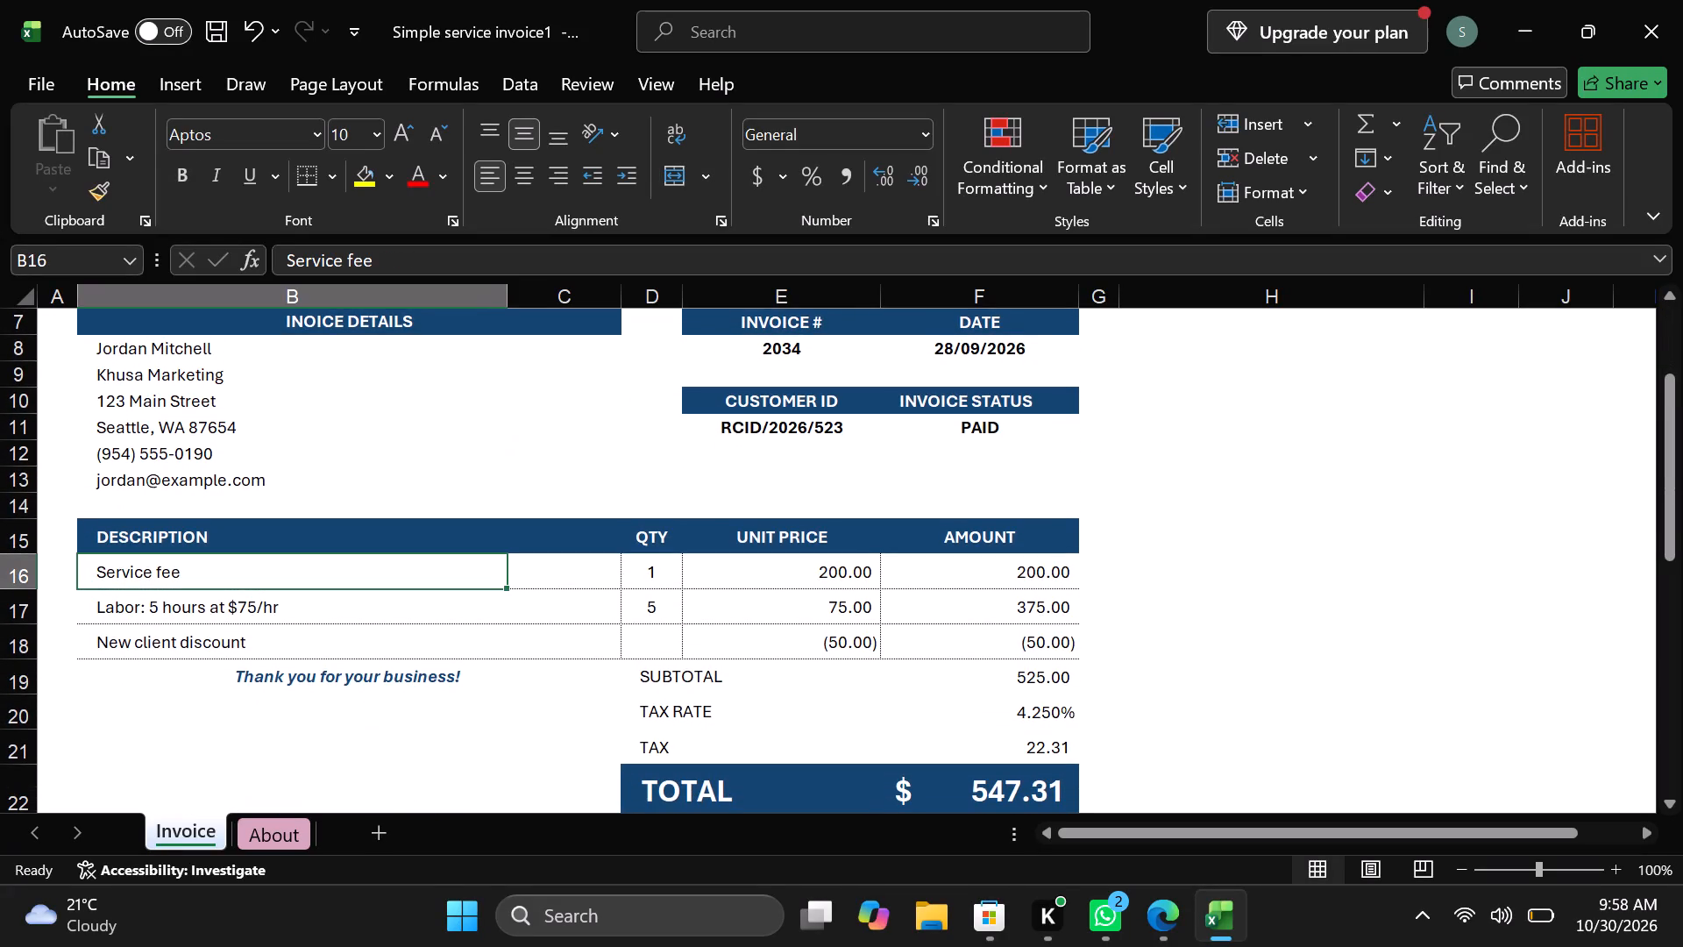
double_click(258, 538)
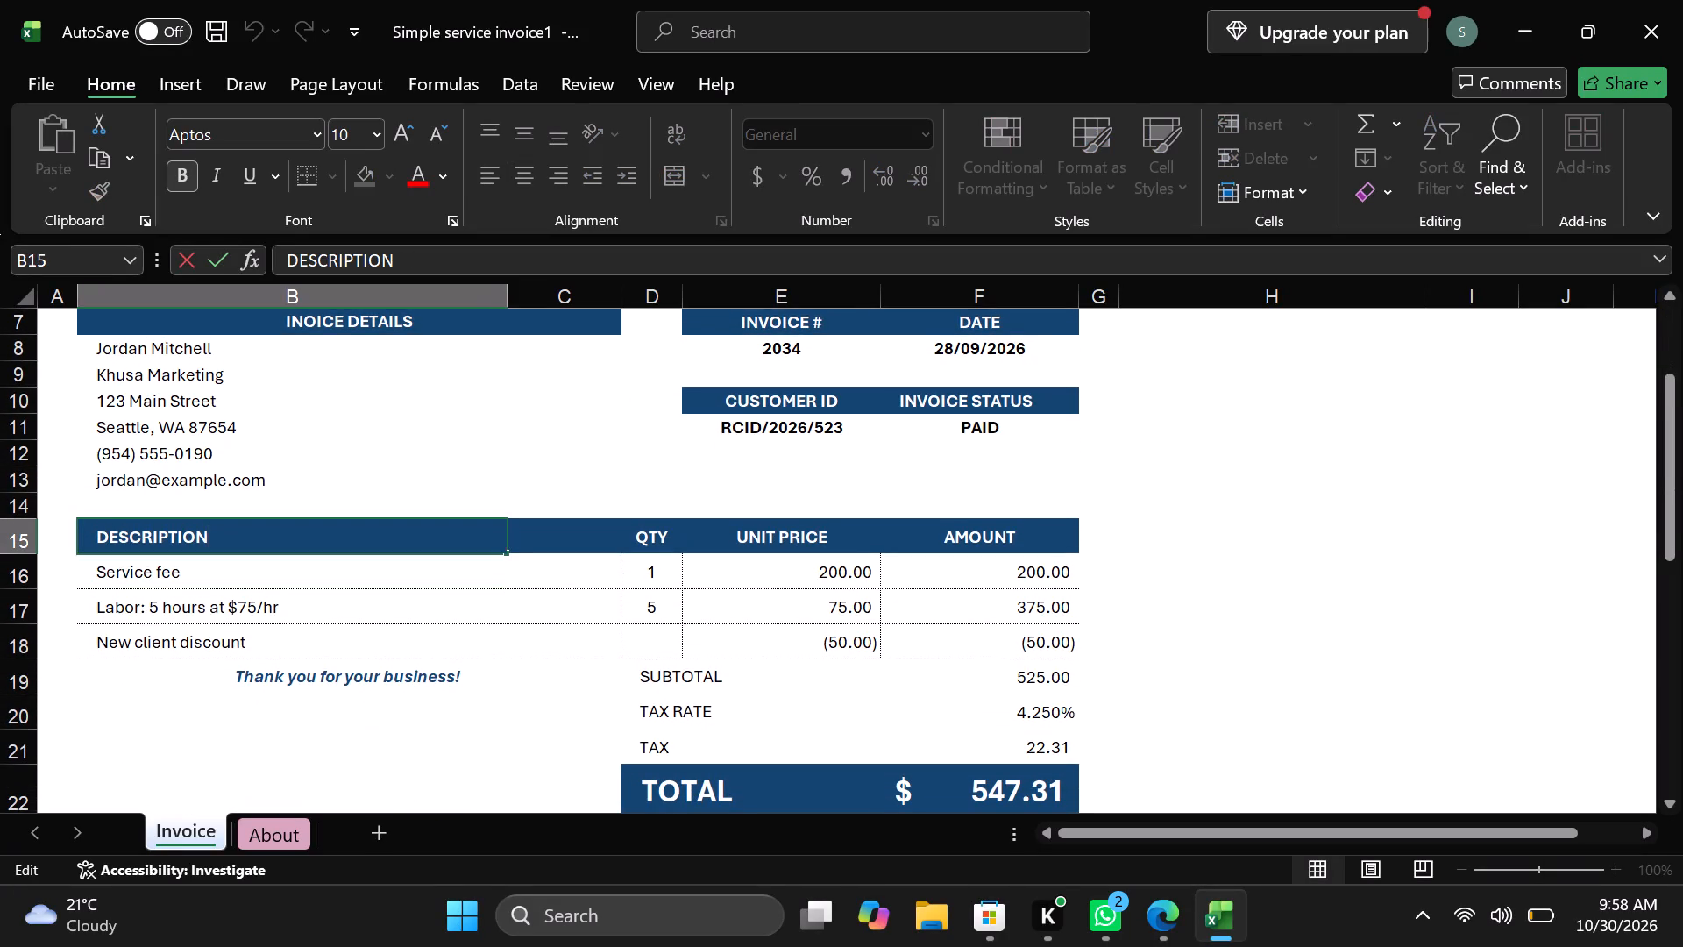
key("BackSpace")
key("BackSpace")
key("BackSpace")
key("BackSpace")
key("BackSpace")
key("BackSpace")
key("BackSpace")
key("BackSpace")
key("BackSpace")
key("BackSpace")
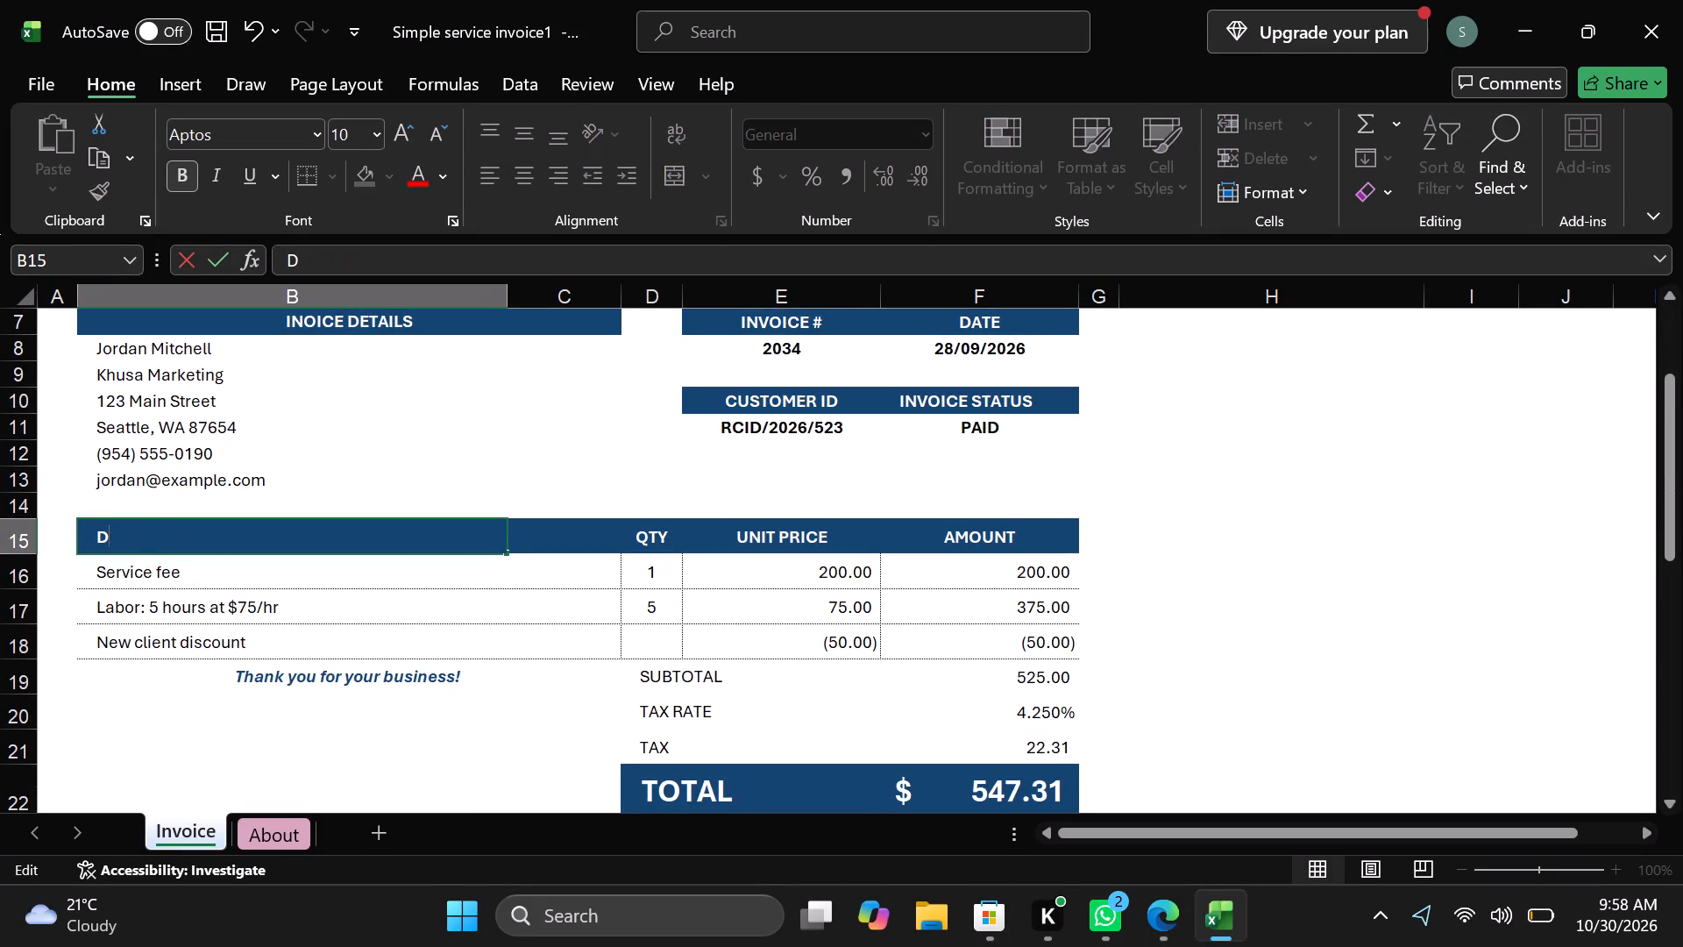
key("BackSpace")
type("ITE")
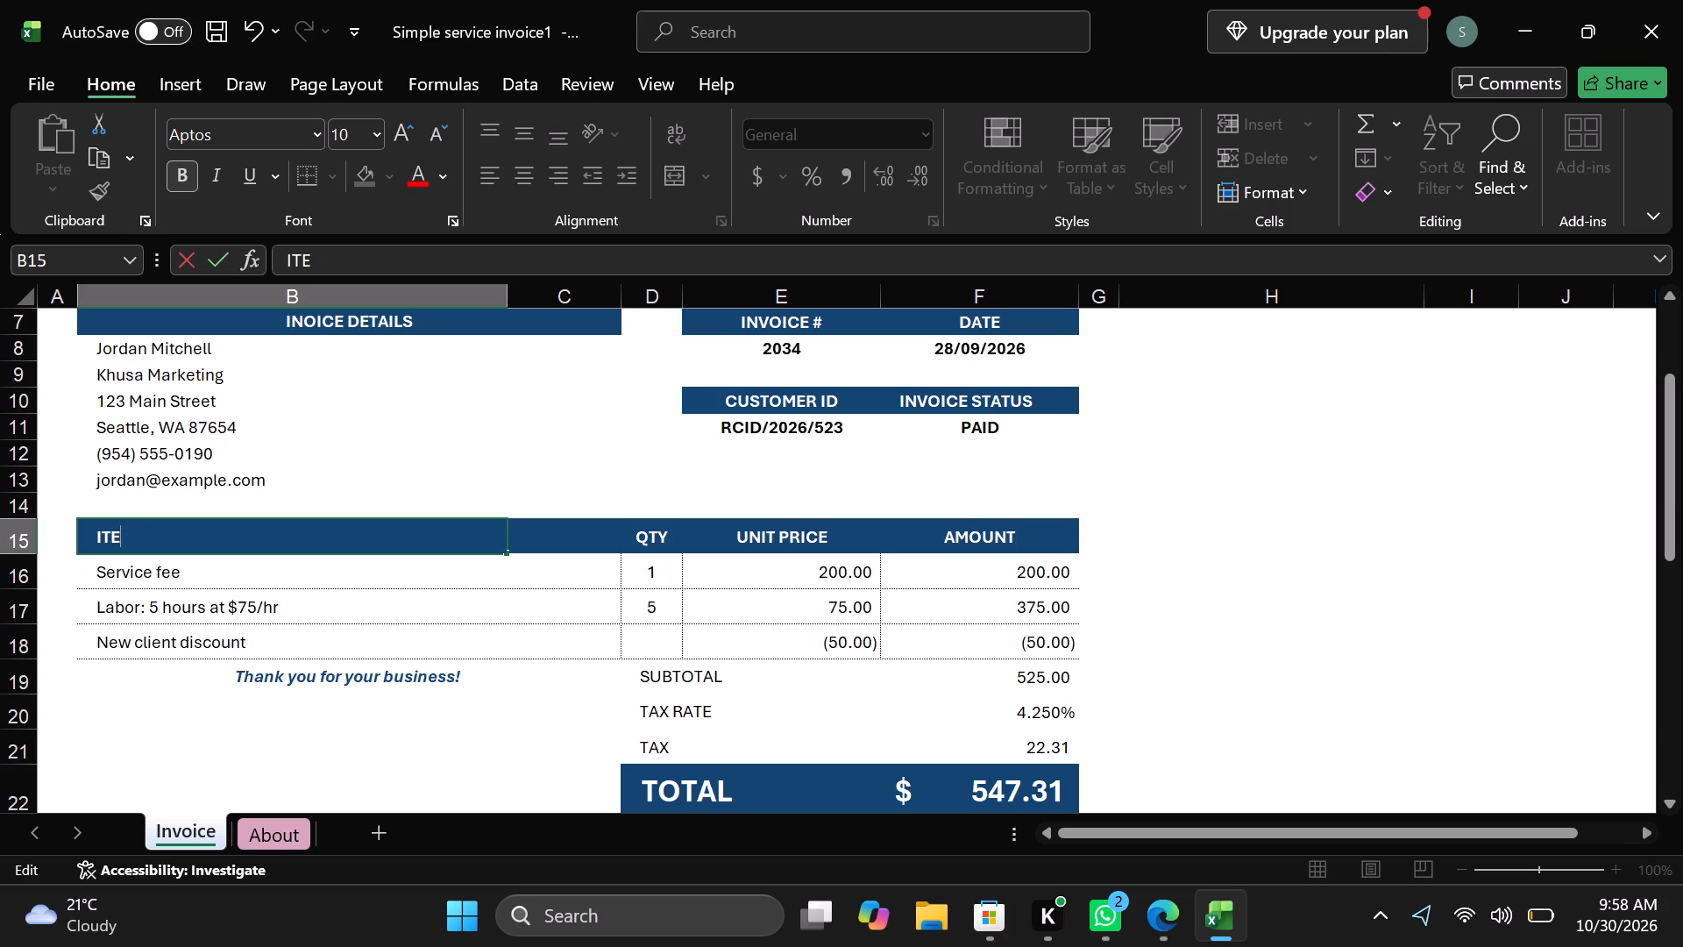
key("m")
key("Tab")
key("Tab")
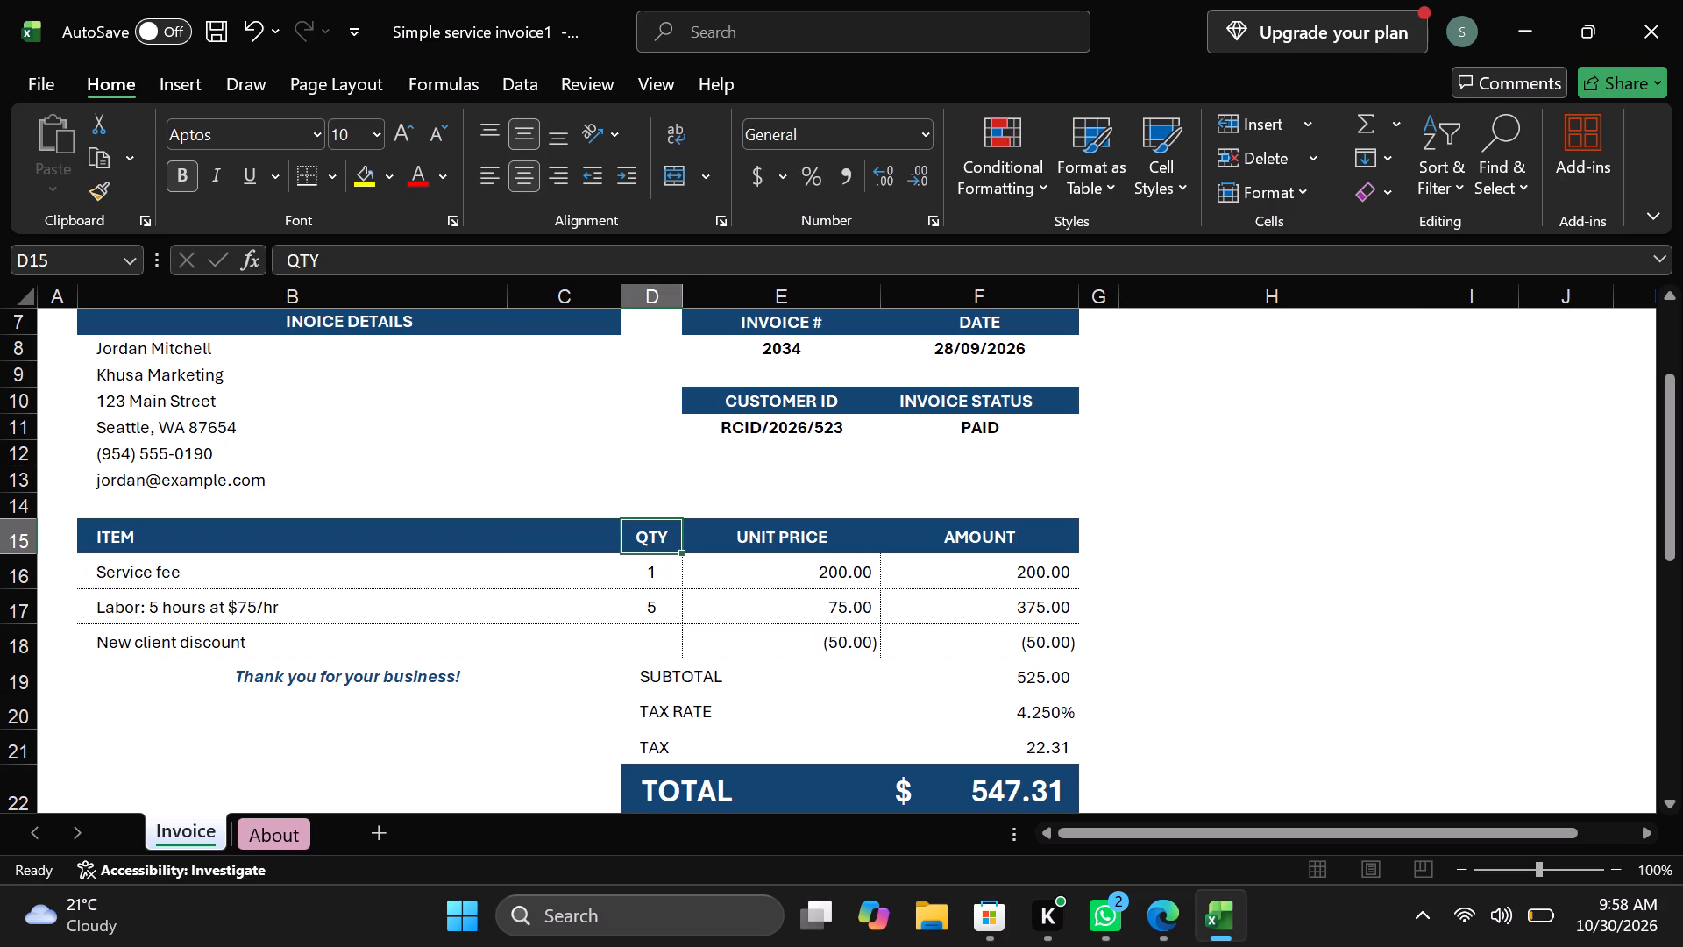
Replace the sample name in cell B8 under INOICE DETAILS with "Invoice No: 2034".
key("Tab")
key("Tab")
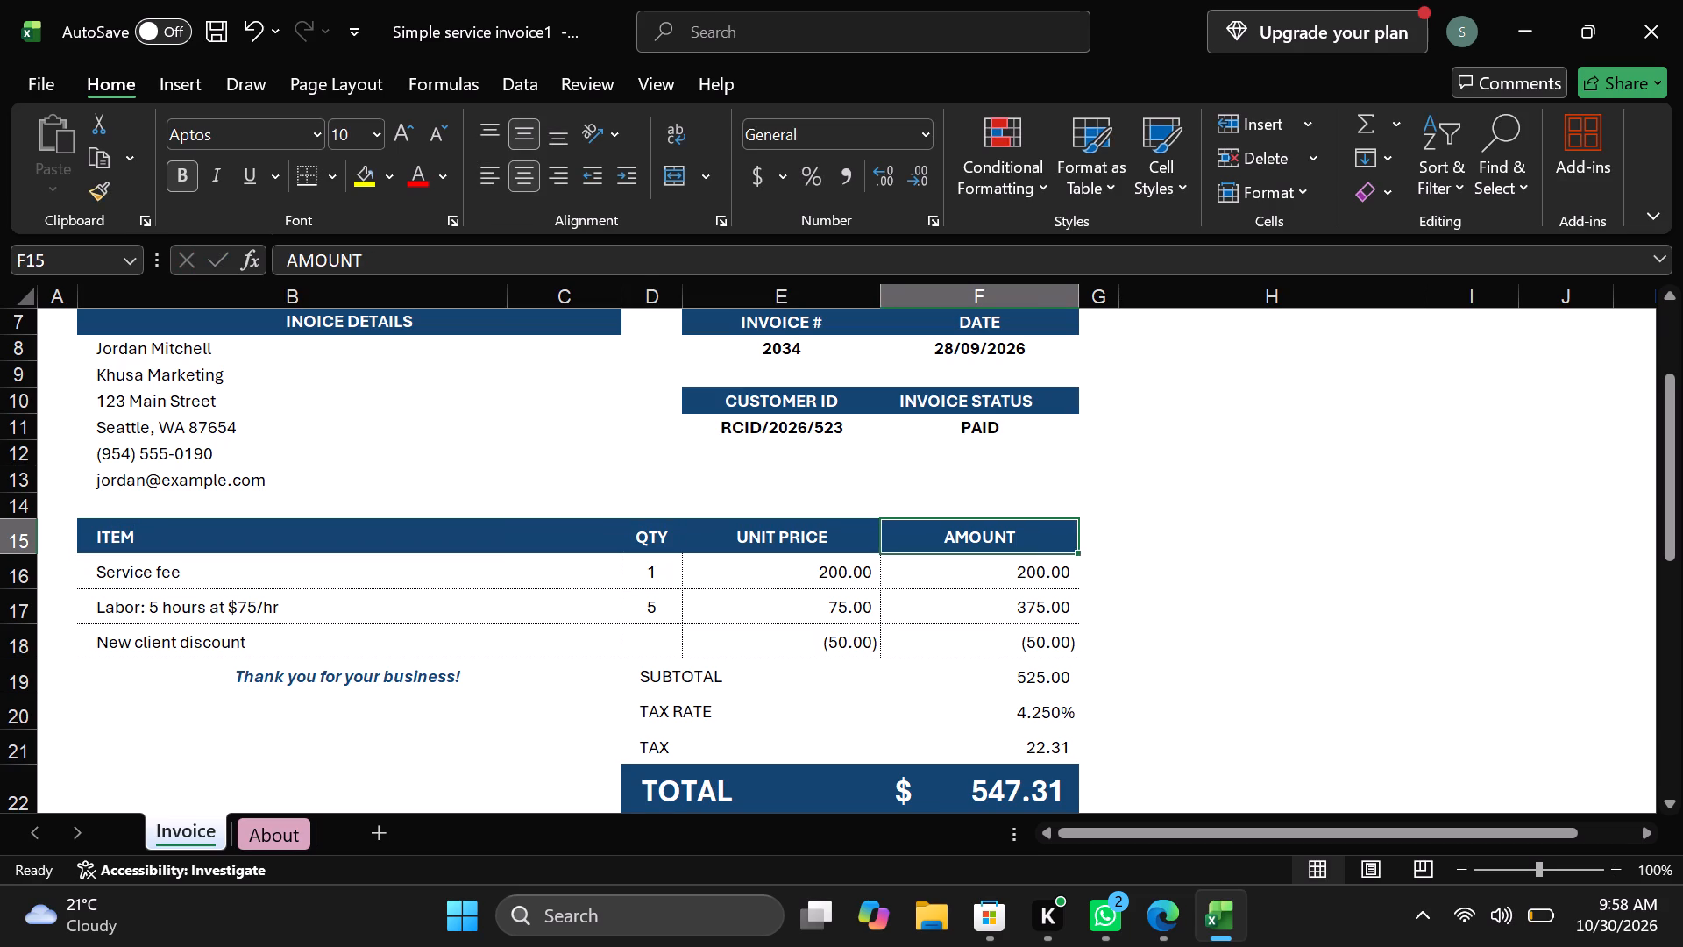
scroll(256, 428, "up", 1)
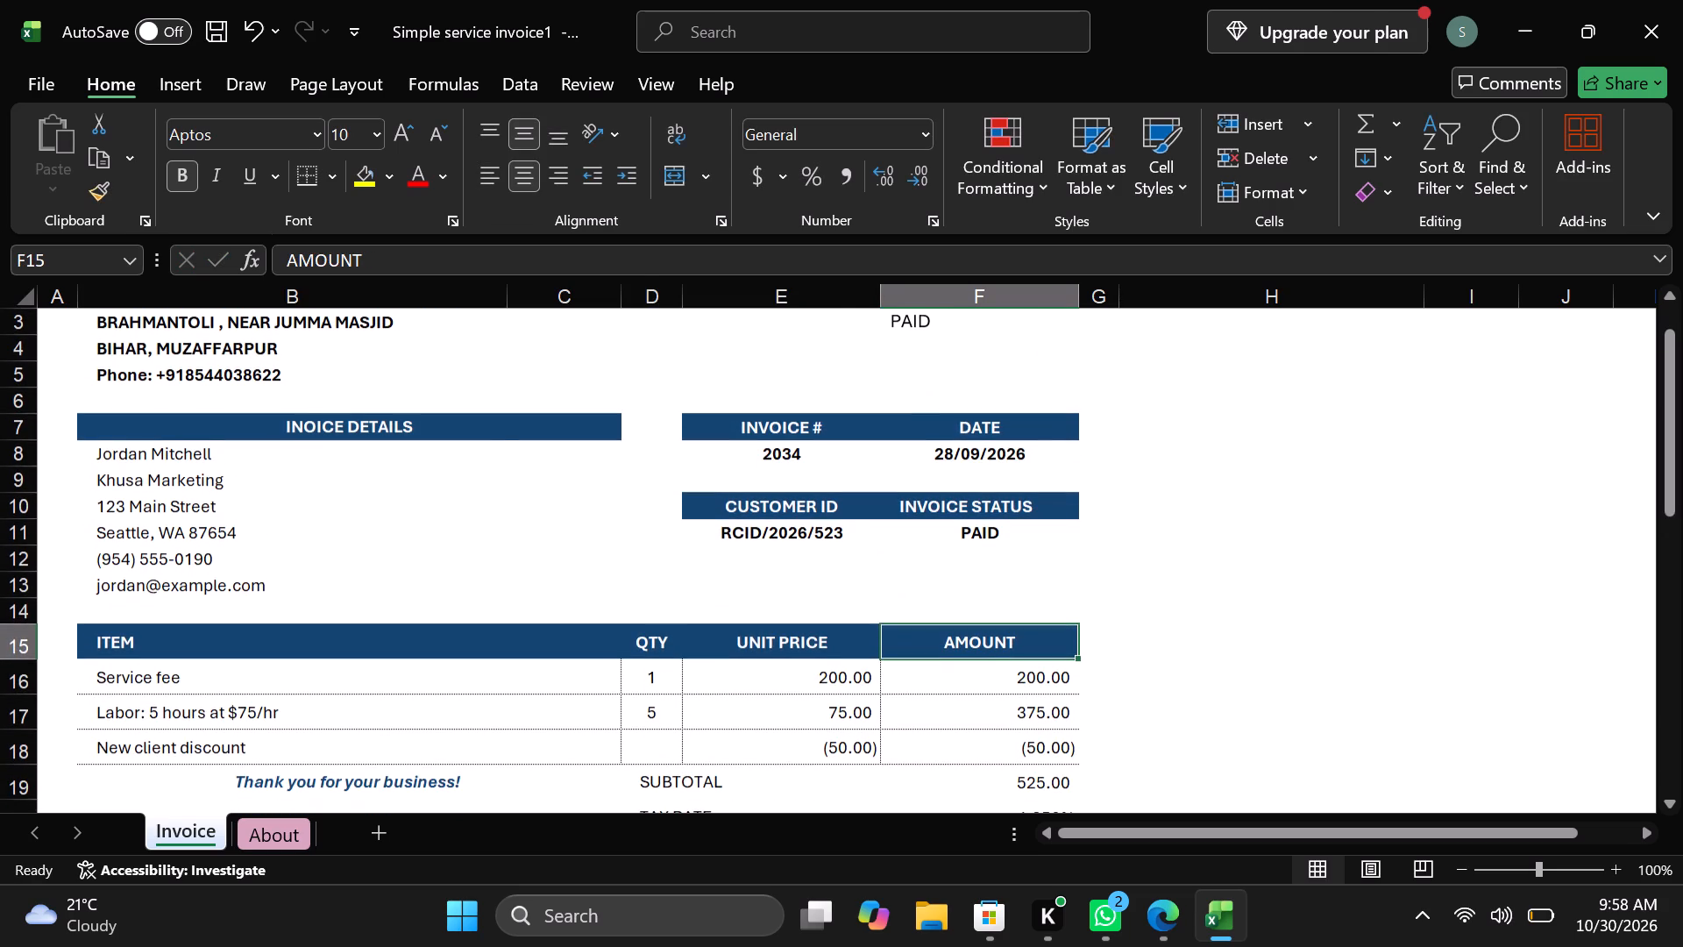
left_click(204, 458)
key("BackSpace")
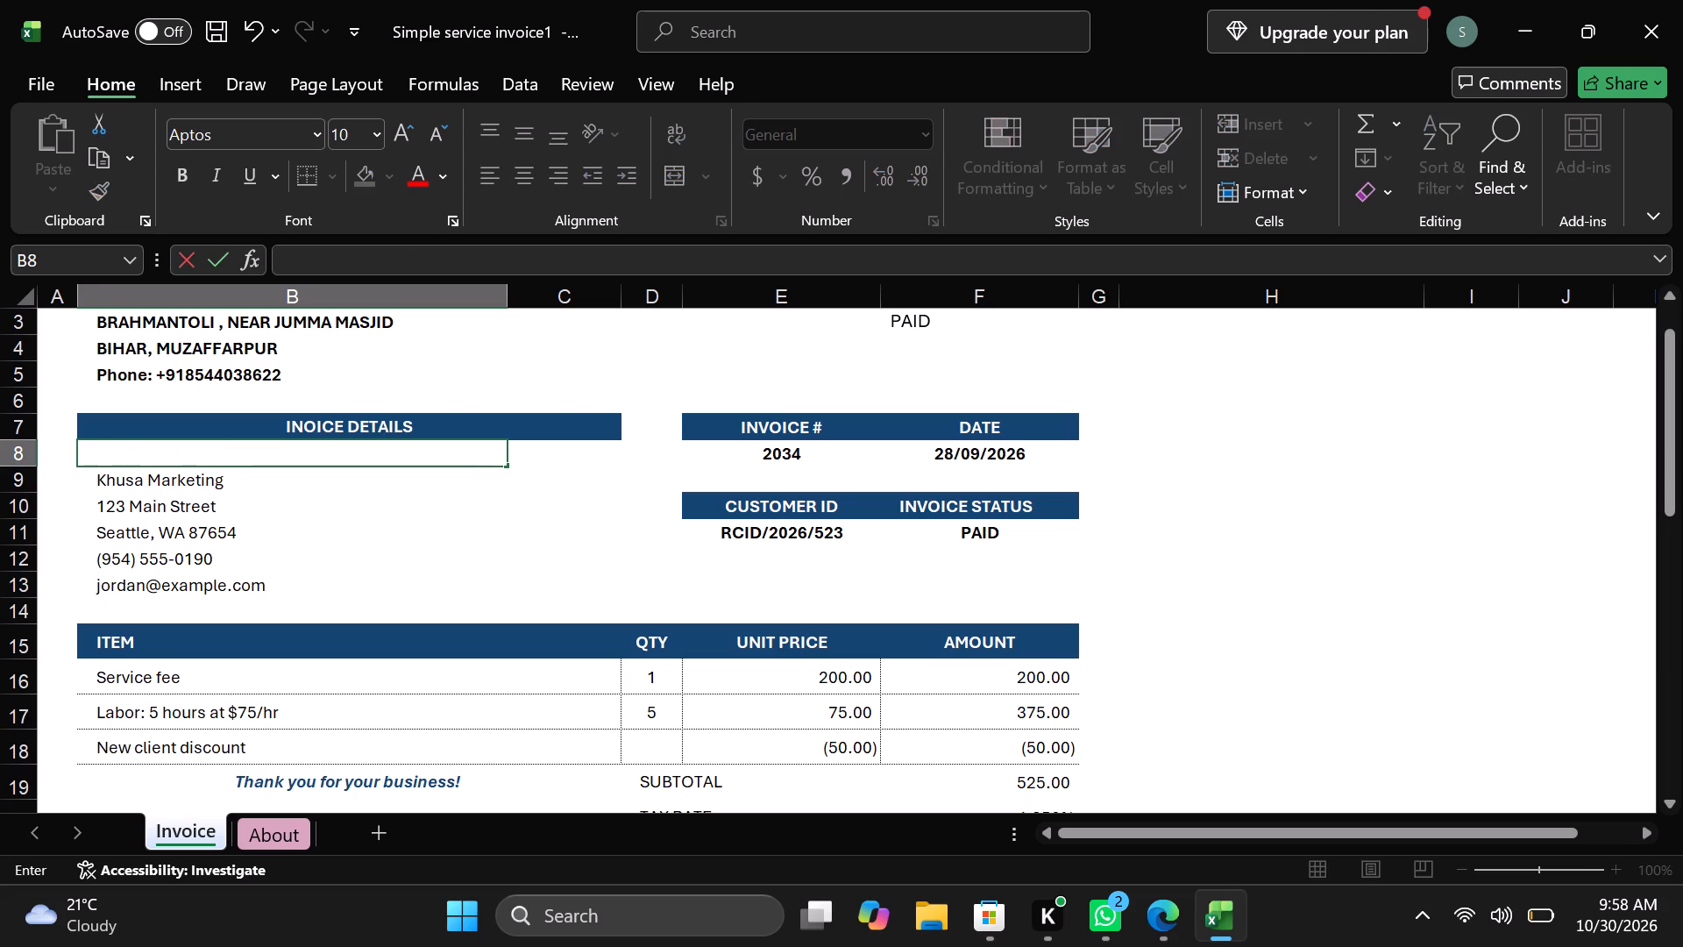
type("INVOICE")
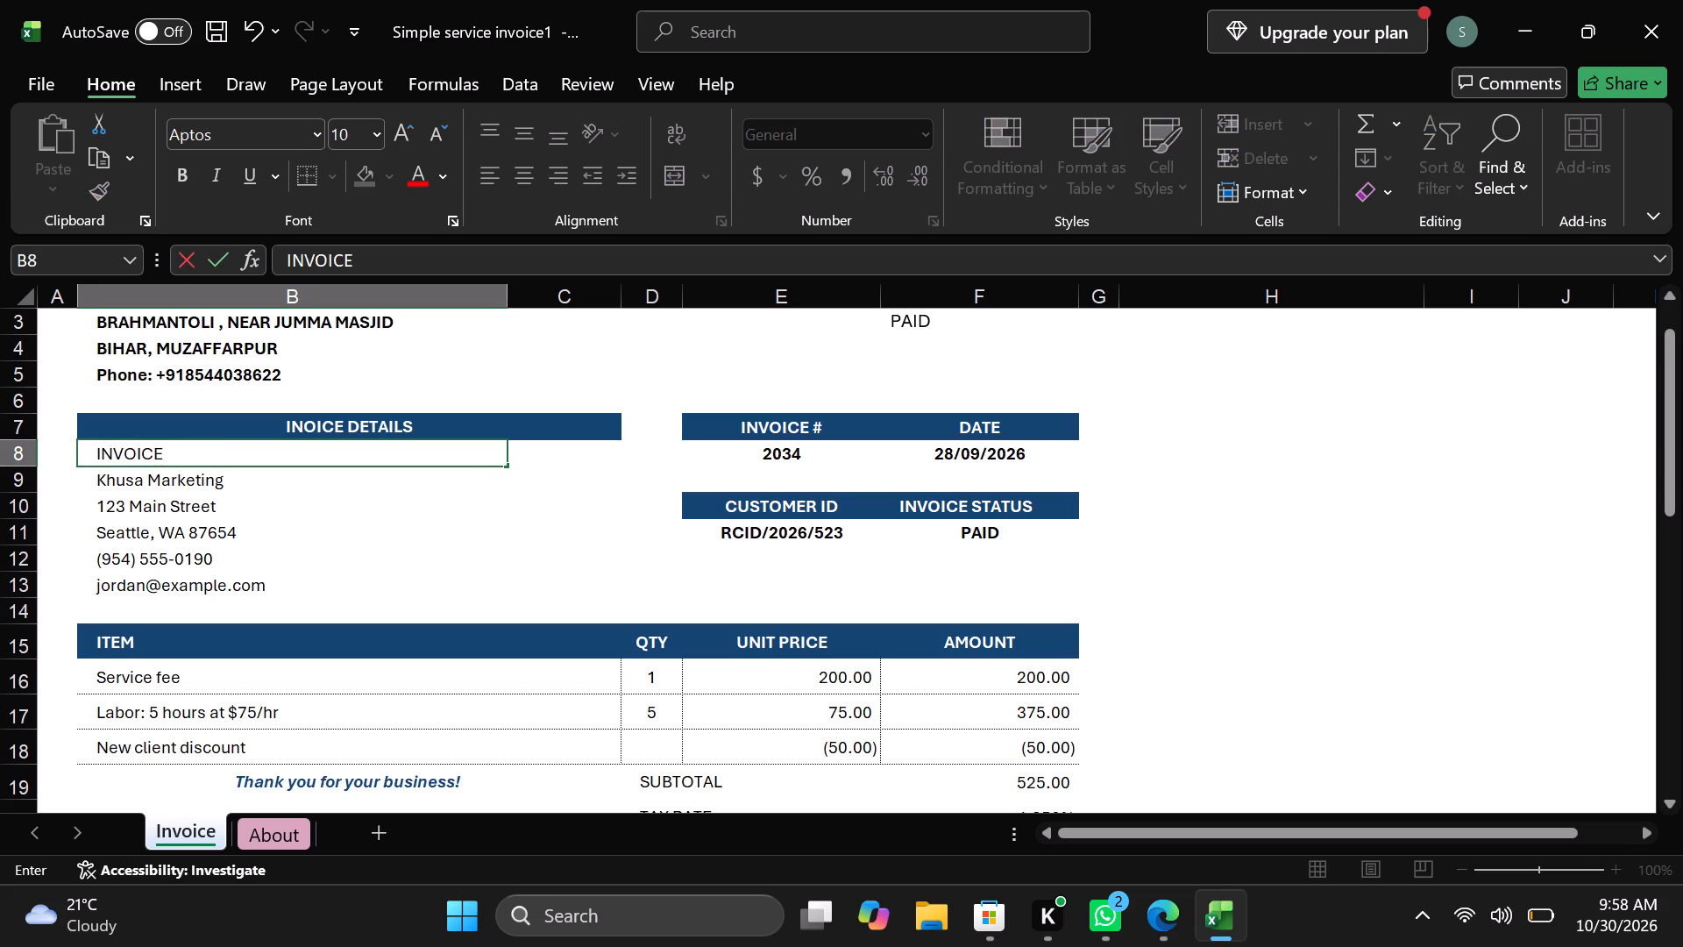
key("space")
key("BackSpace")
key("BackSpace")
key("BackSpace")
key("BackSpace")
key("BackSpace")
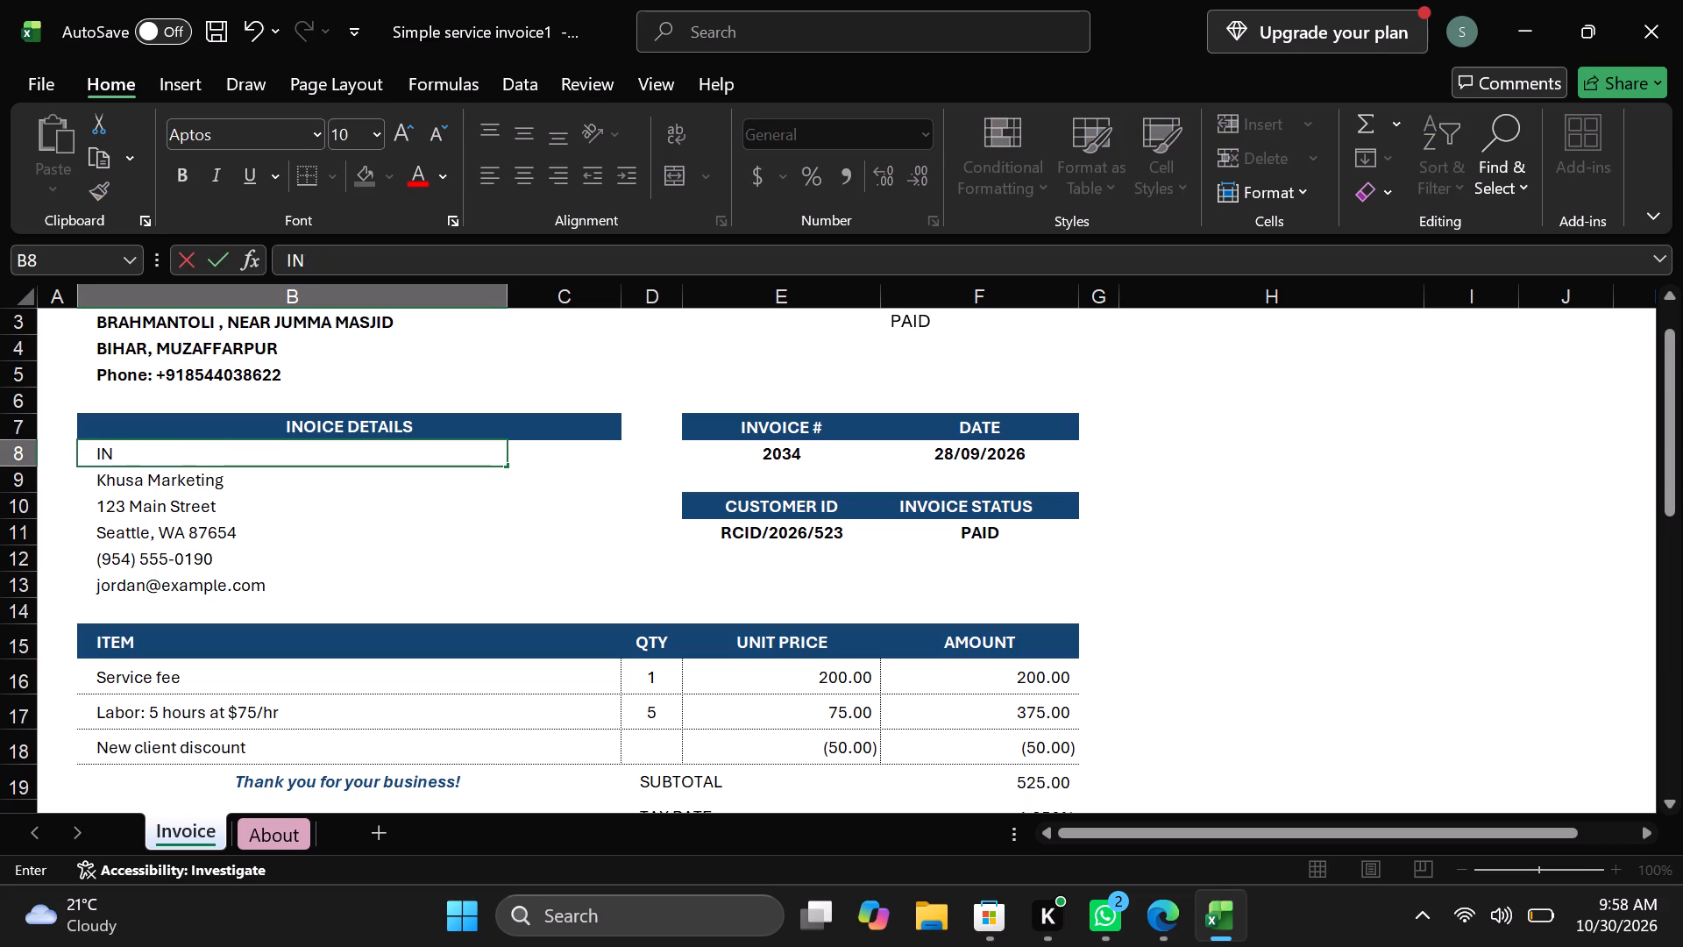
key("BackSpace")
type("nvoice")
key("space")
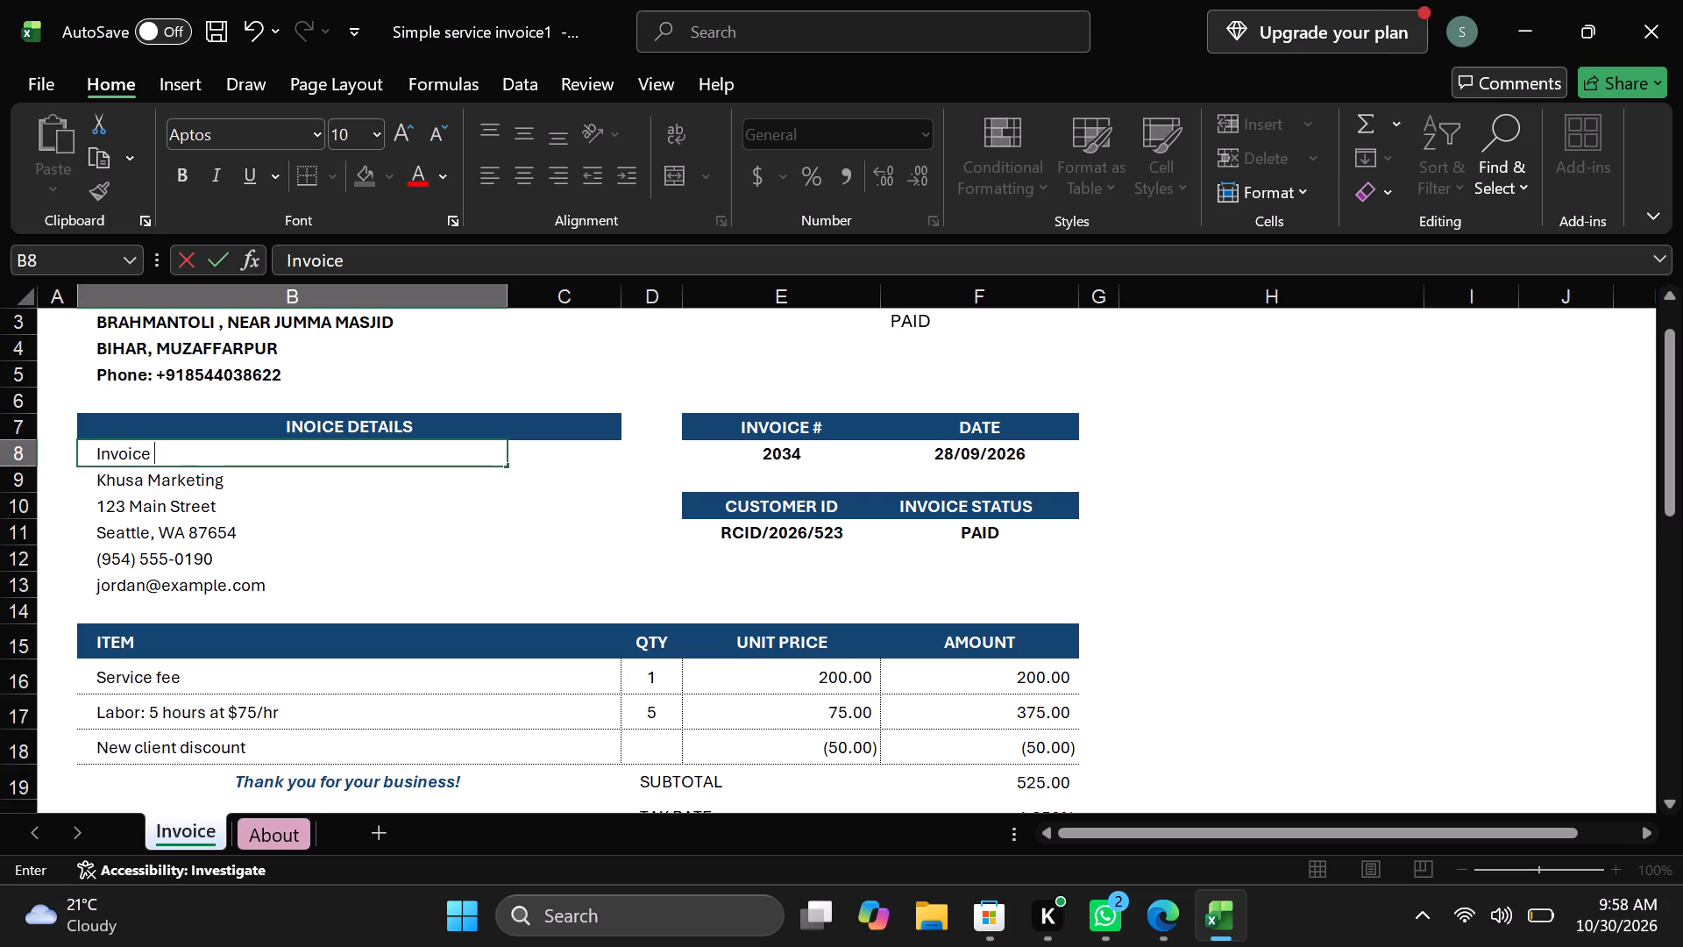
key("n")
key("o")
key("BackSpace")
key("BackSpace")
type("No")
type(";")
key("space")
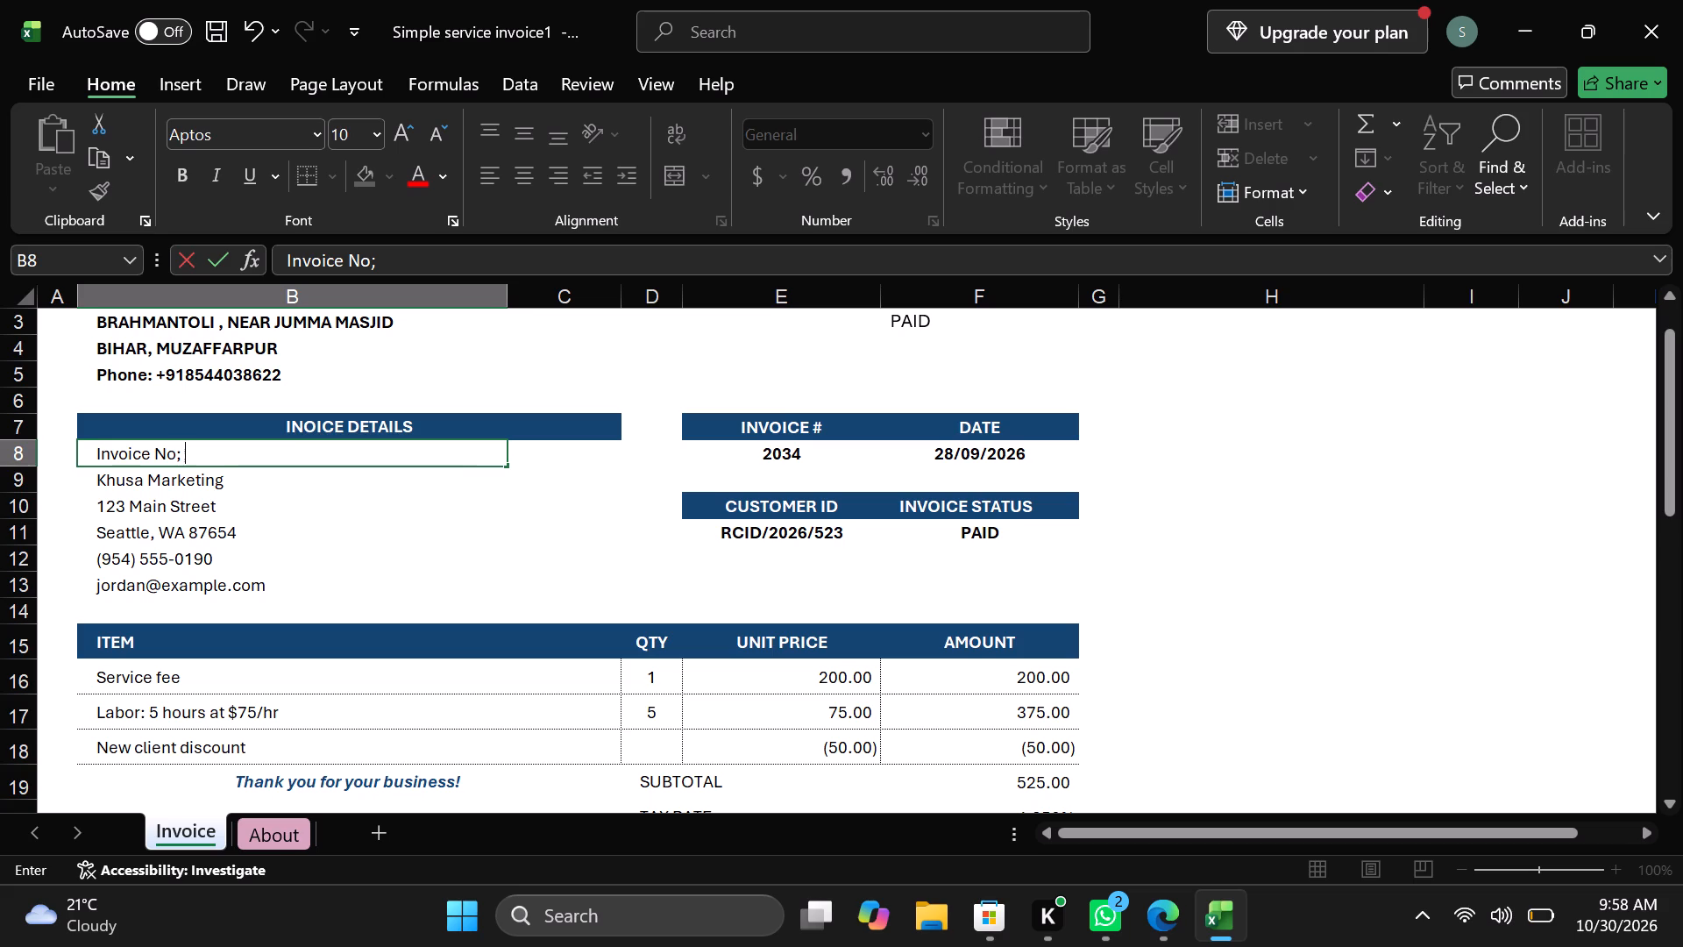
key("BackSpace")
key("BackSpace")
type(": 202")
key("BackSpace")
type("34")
Replace the sample company name in cell B9 with "Invoice Date: 28/09/2026".
left_click(245, 484)
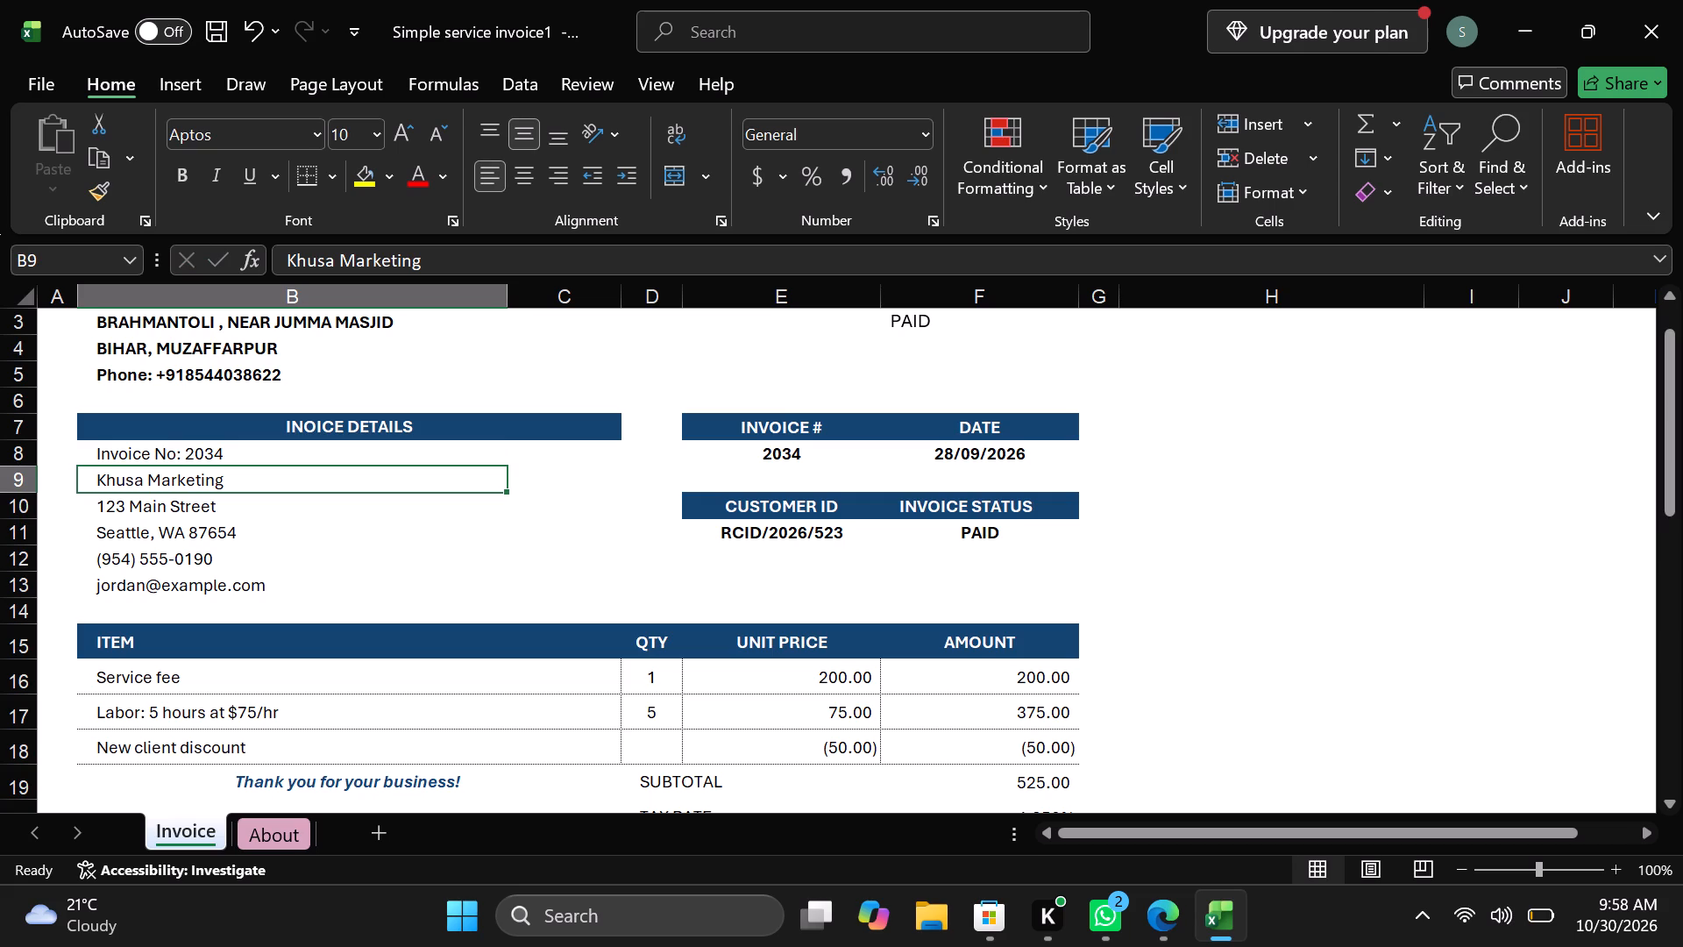
key("BackSpace")
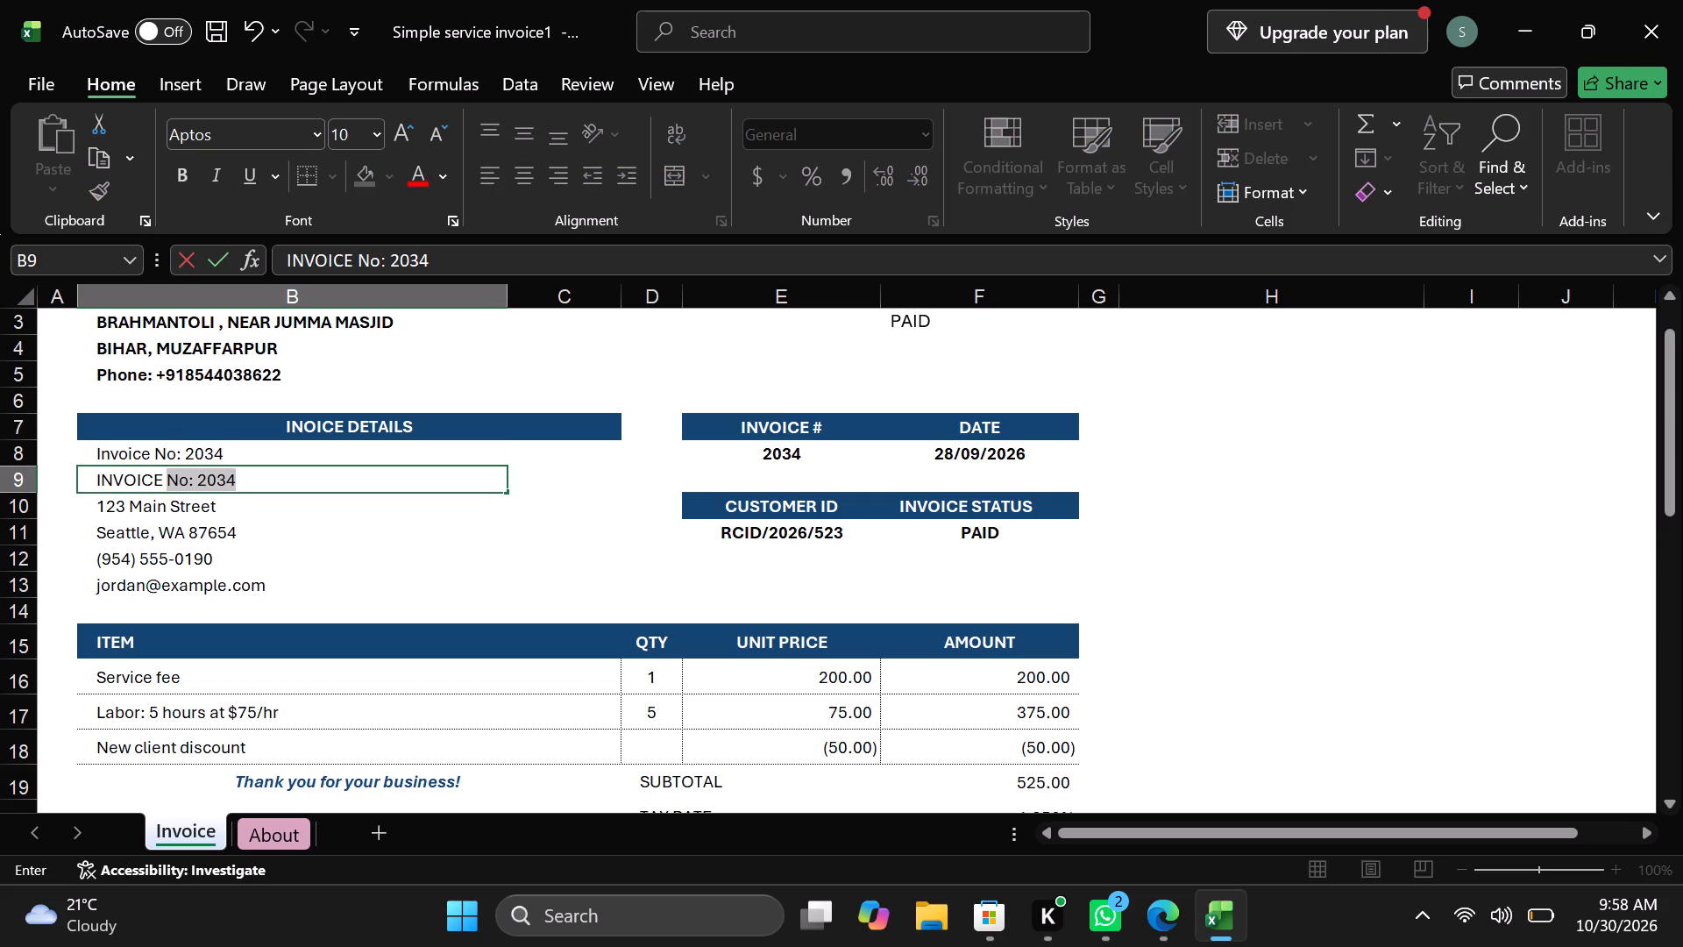
key("BackSpace")
key("BackSpace")
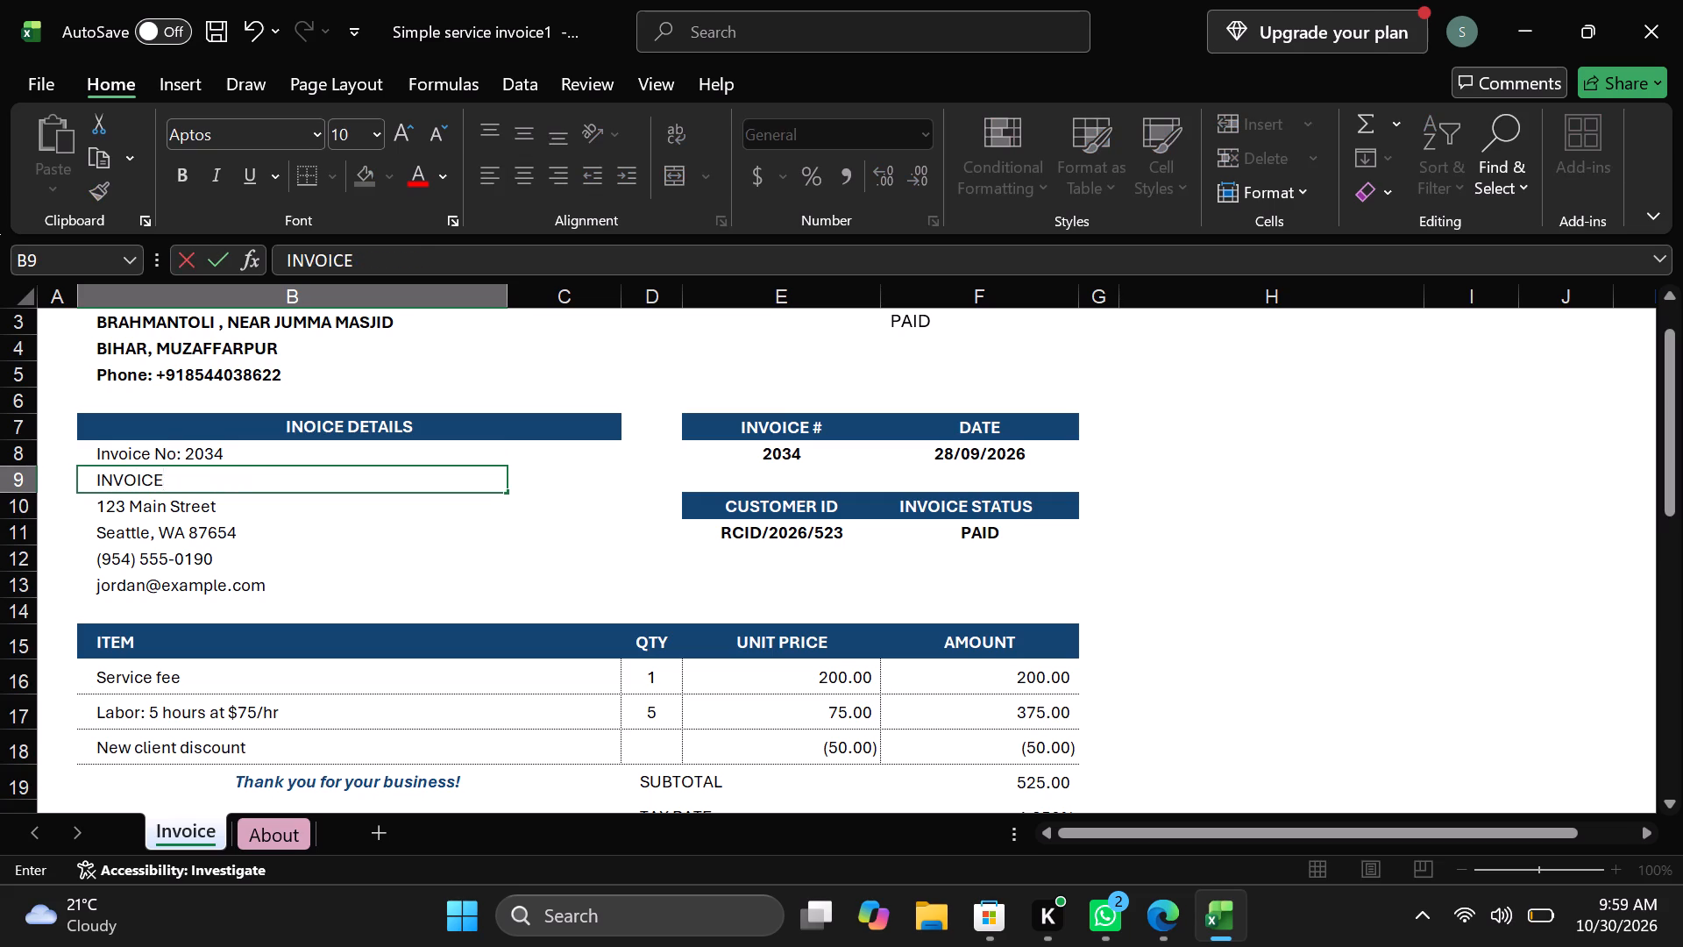
key("BackSpace")
key("BackSpace")
key("BackSpace")
key("BackSpace")
key("BackSpace")
key("BackSpace")
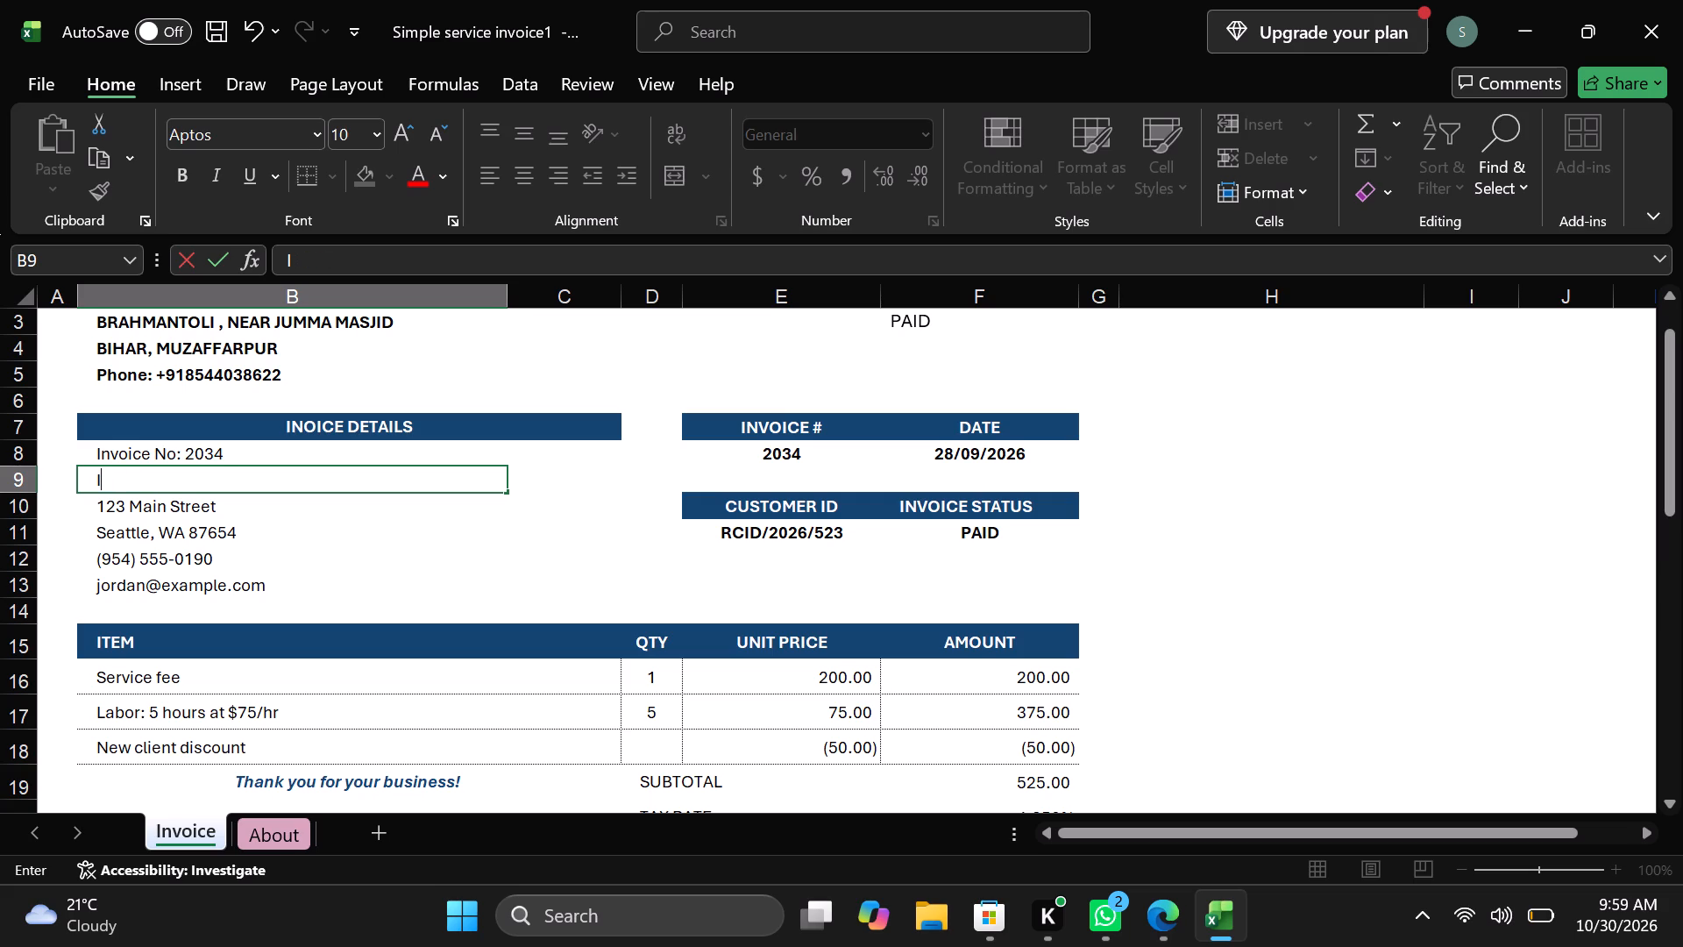
type("nvoice")
key("space")
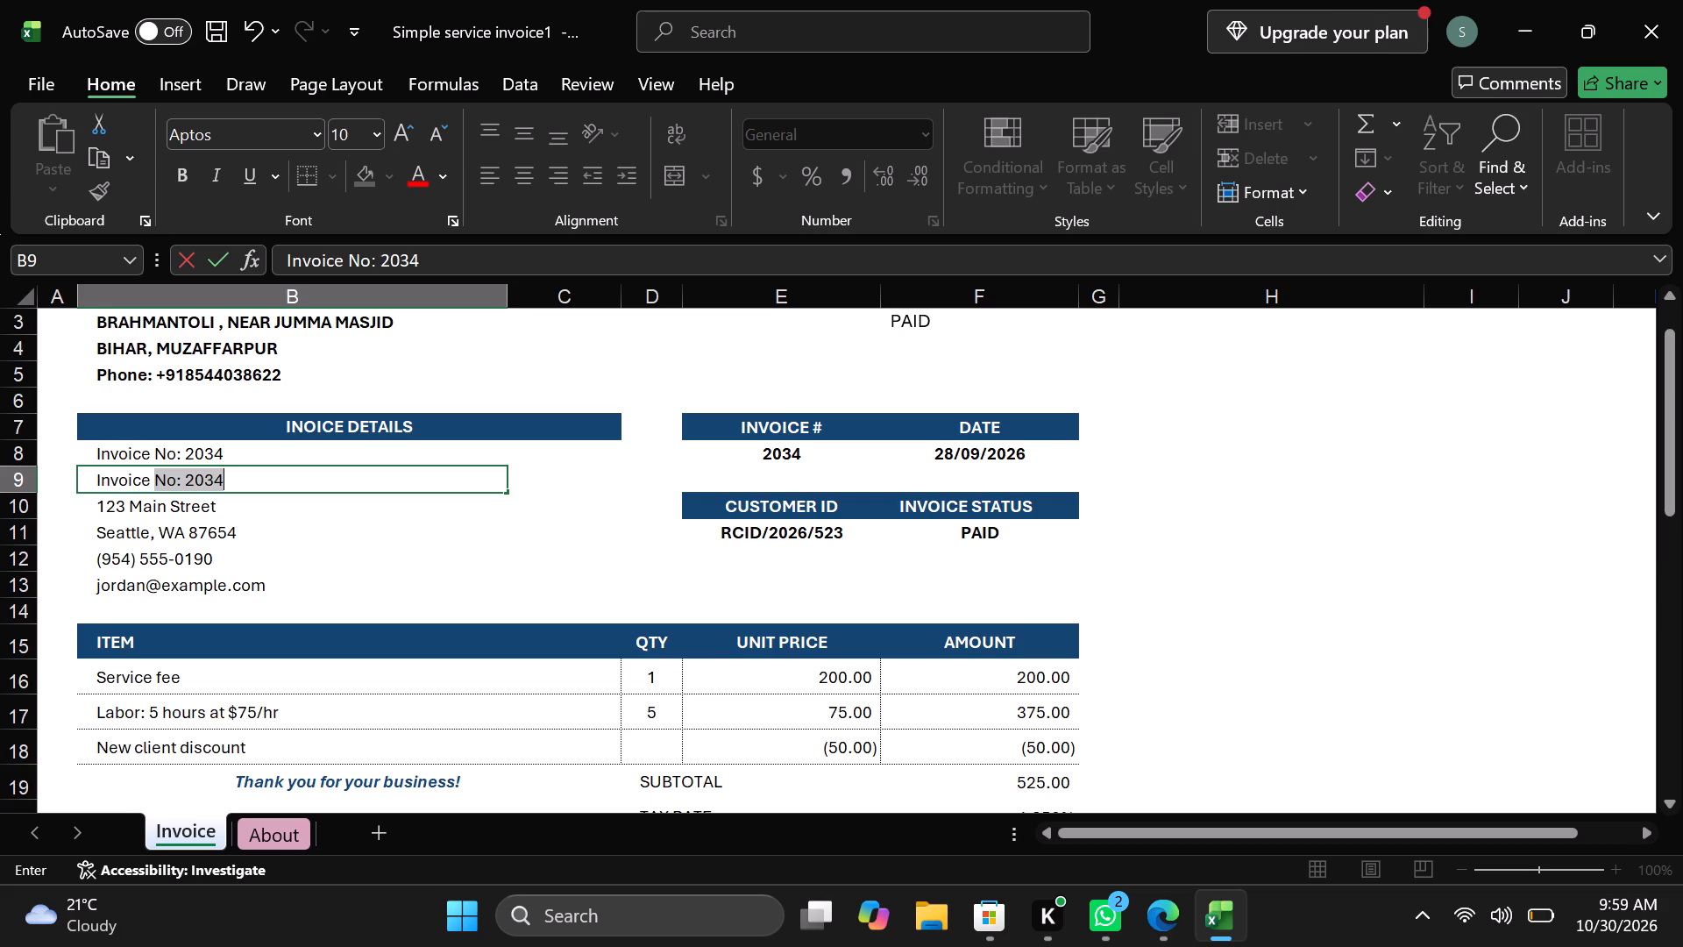
type("DA")
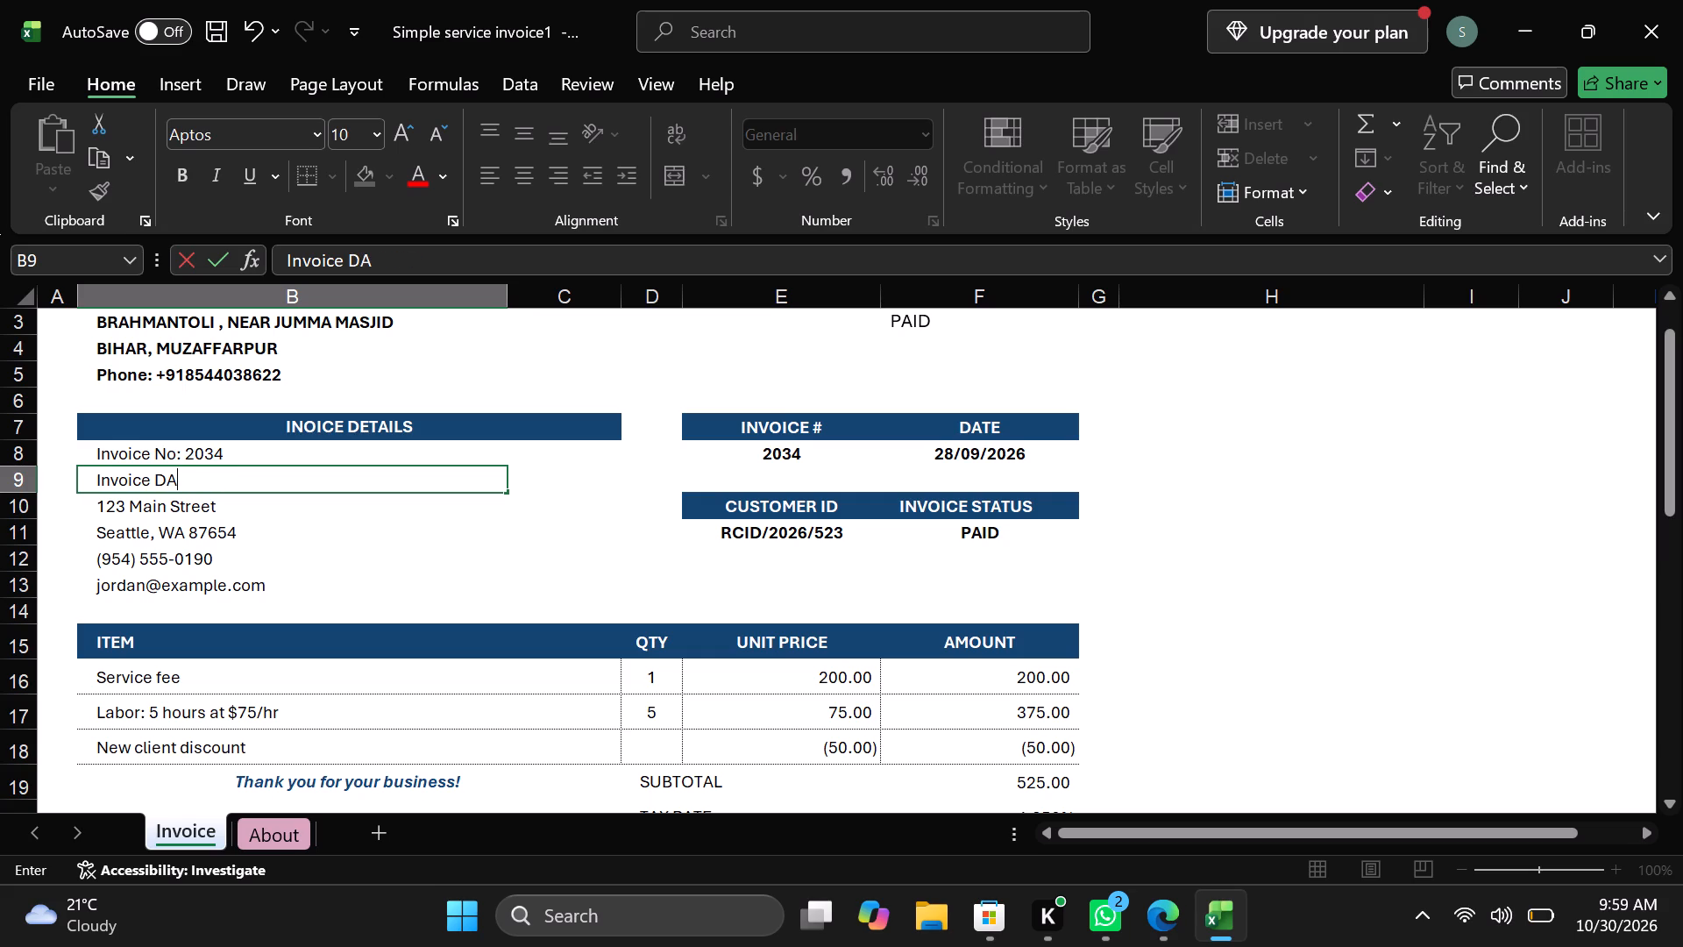
key("BackSpace")
type("ate")
type(":")
key("space")
key("2")
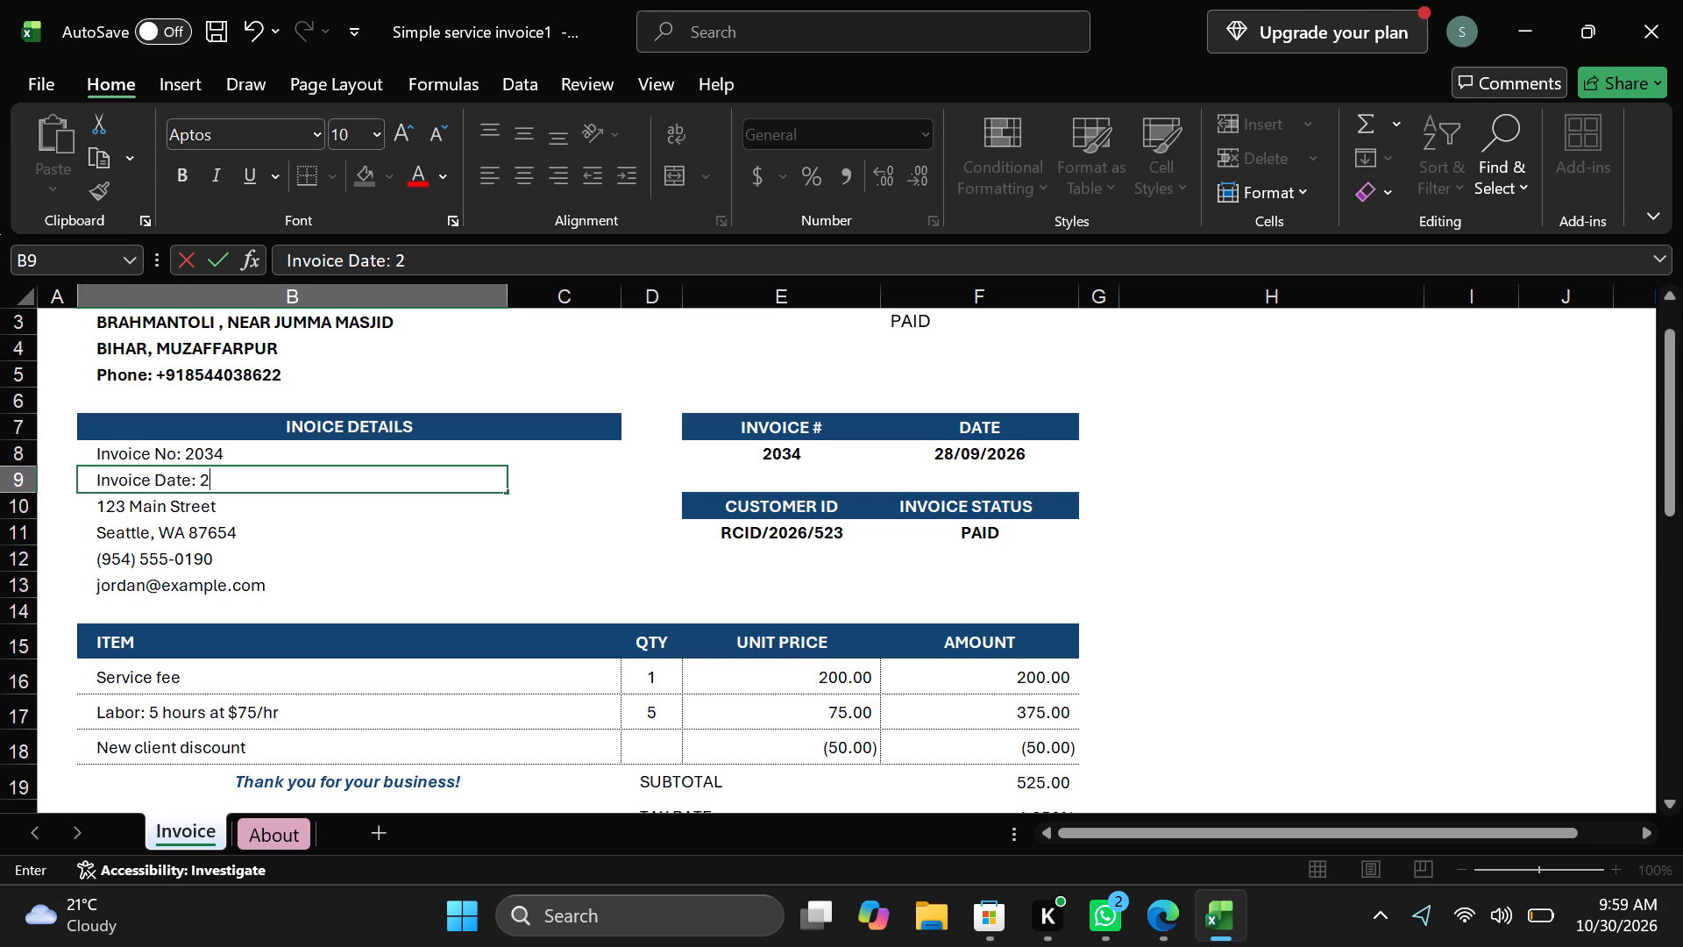
key("9")
key("BackSpace")
key("8")
type("?09")
key("BackSpace")
key("BackSpace")
key("BackSpace")
key("BackSpace")
key("9")
key("BackSpace")
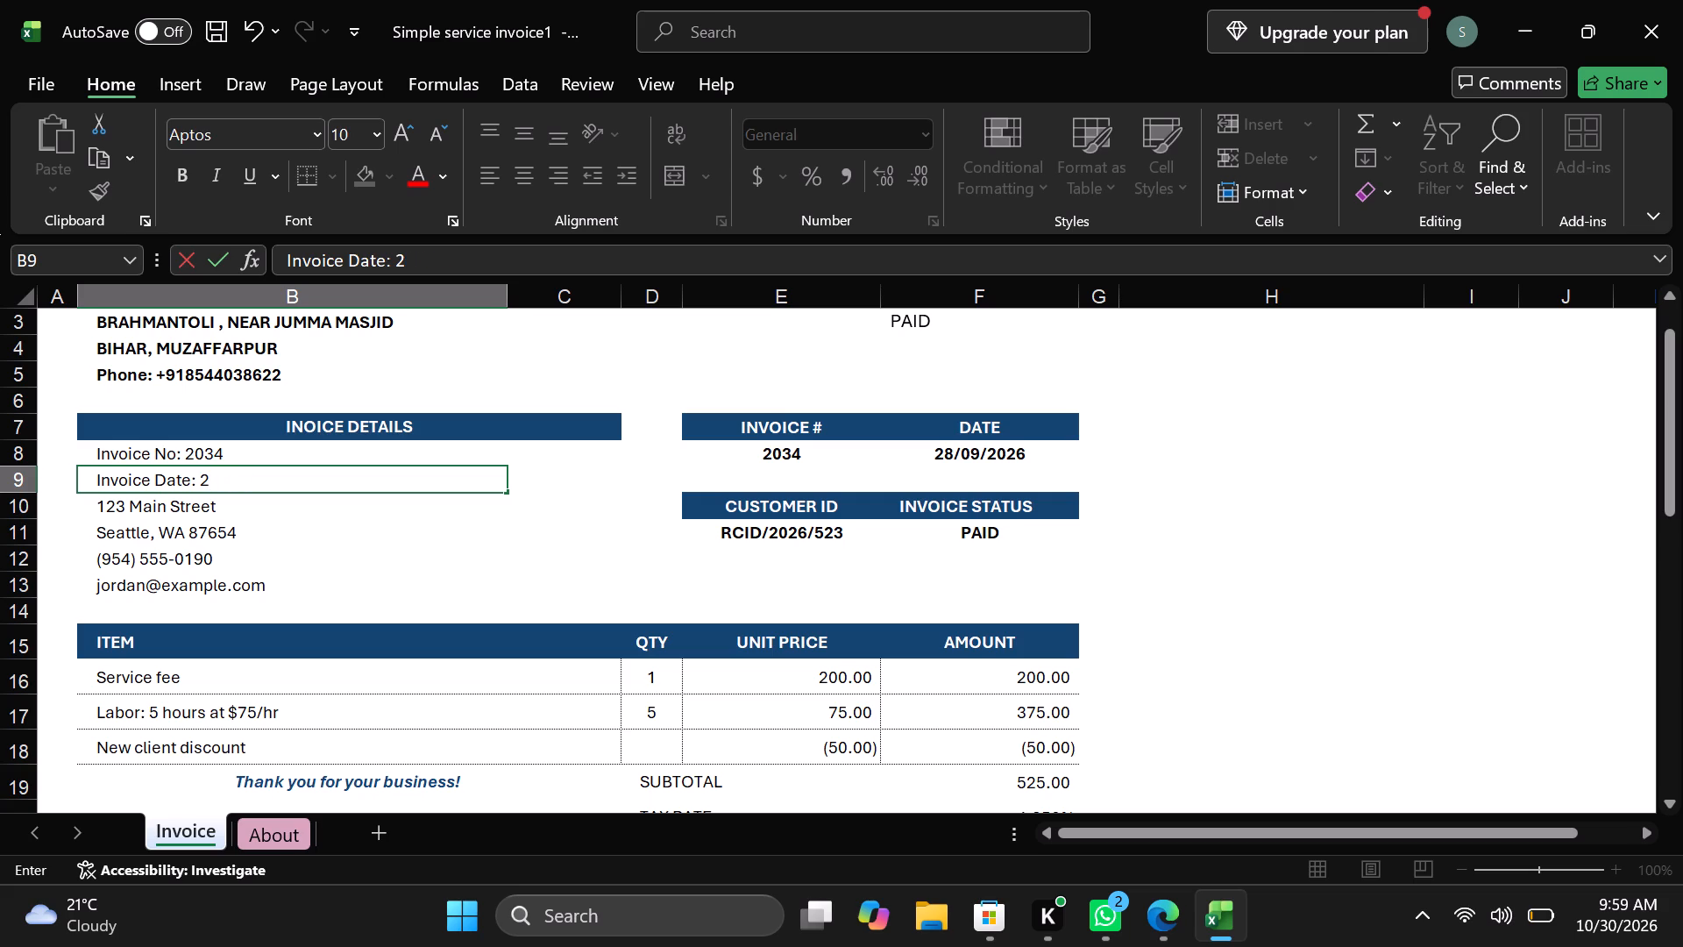
type("8/09/2-26")
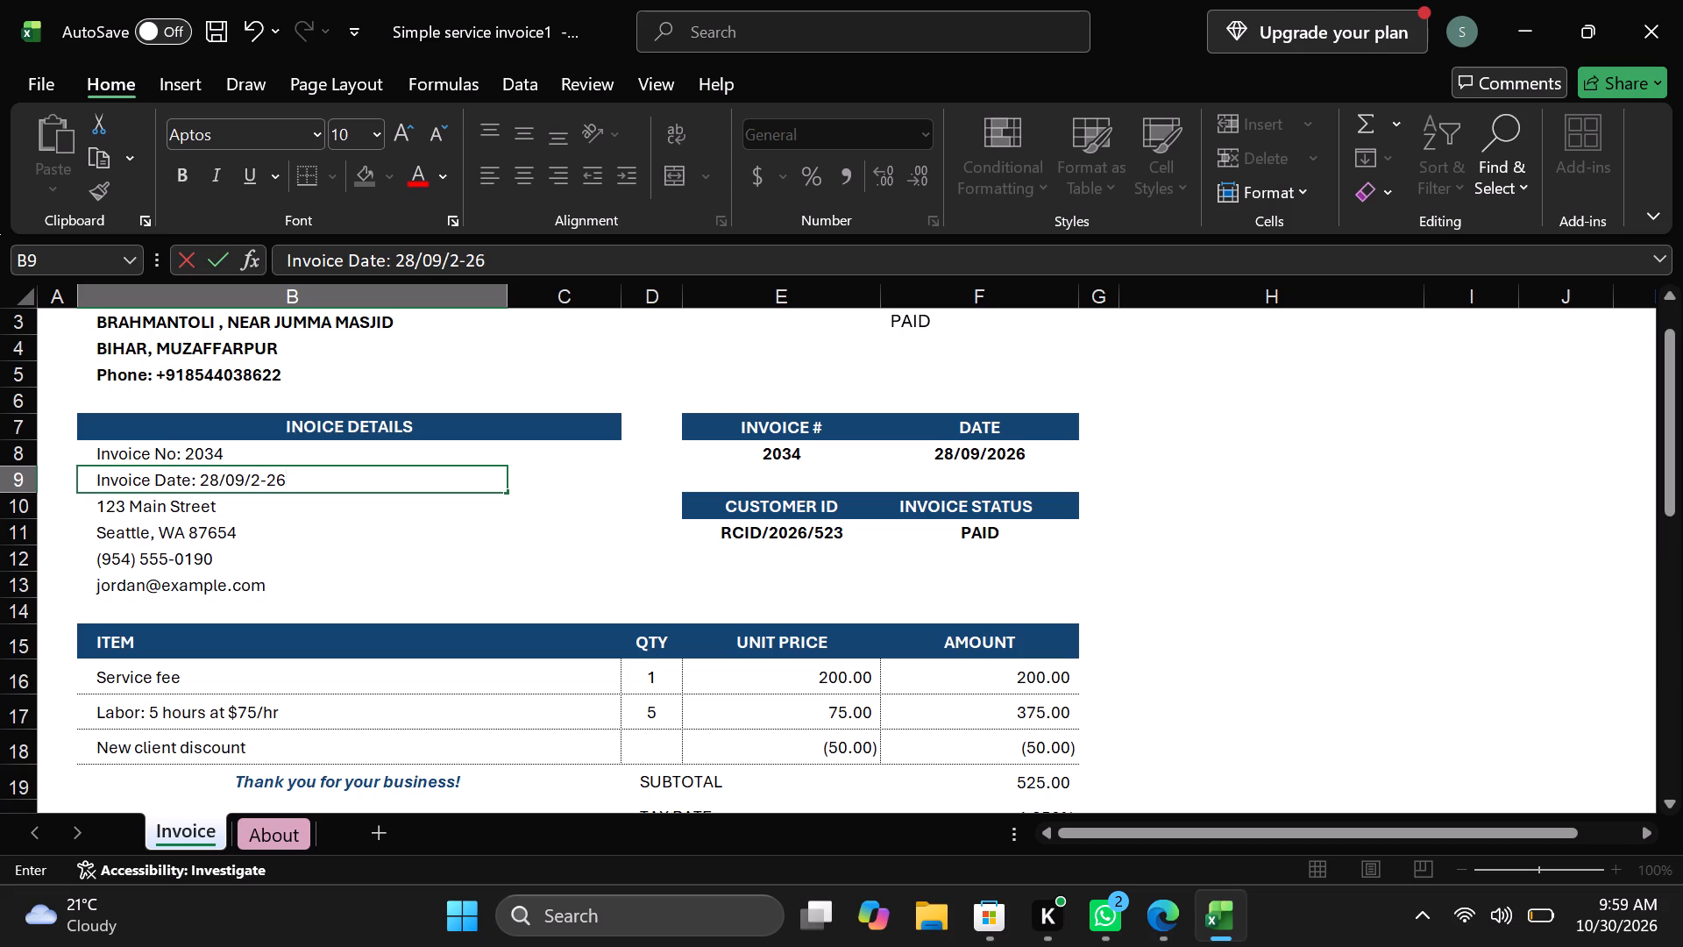
left_click(266, 474)
key("BackSpace")
key("0")
left_click(286, 519)
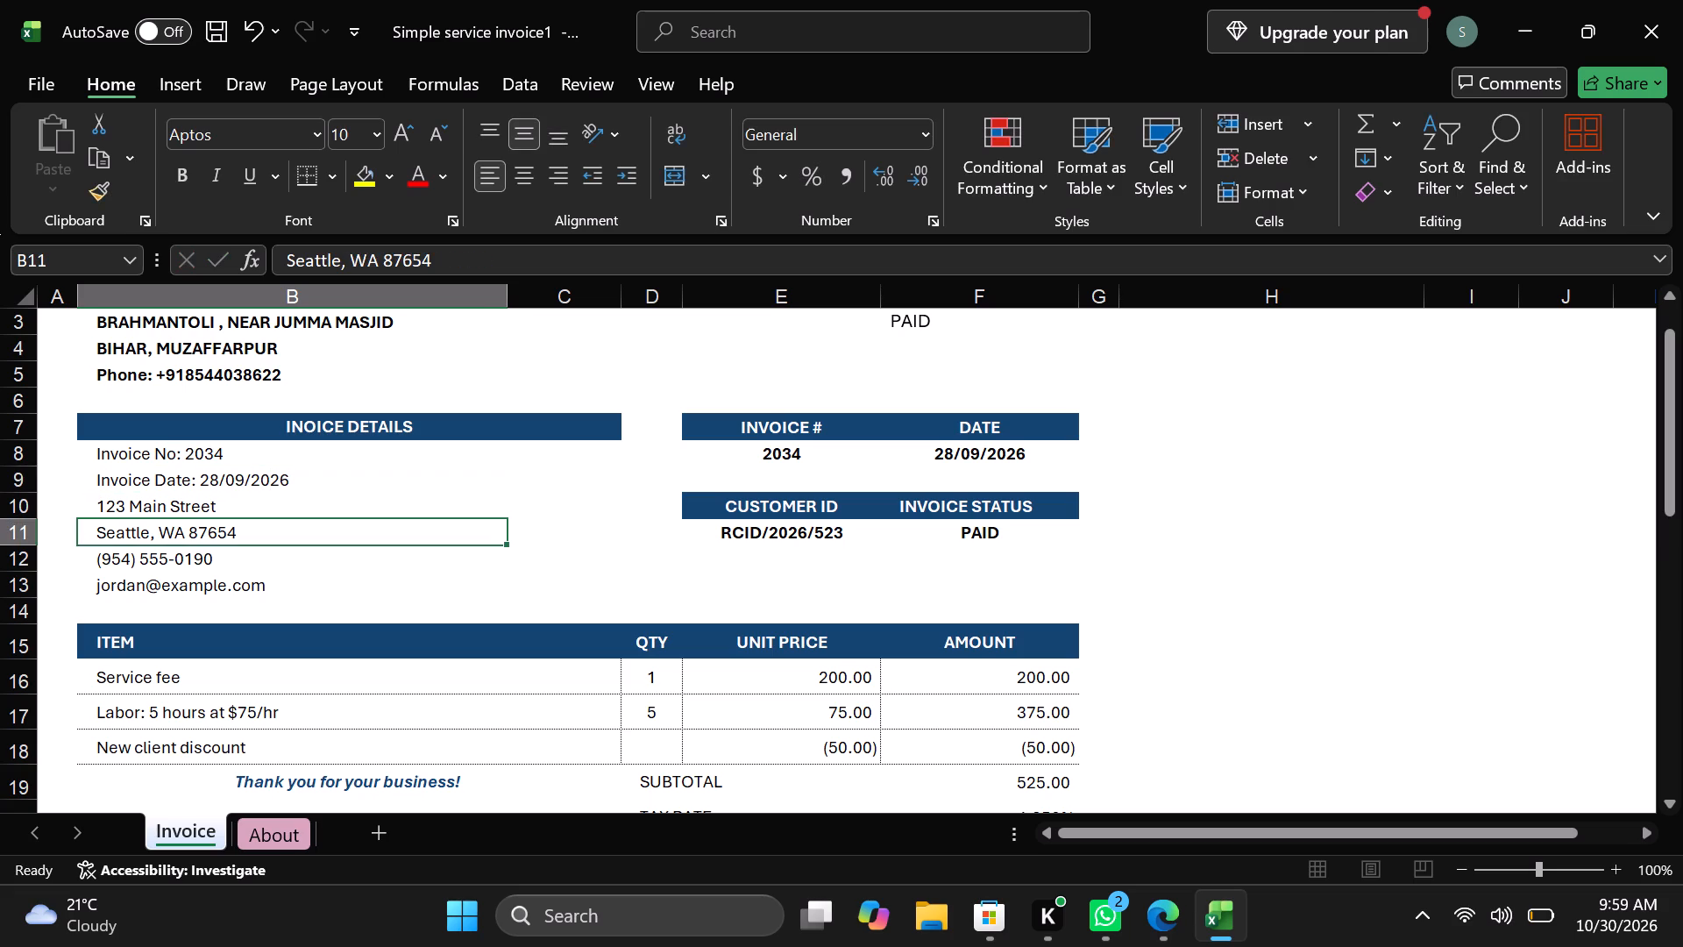
Replace the sample street address in cell B10 with "Payment Mode: Online ( UPI/Netbanking)".
left_click(307, 508)
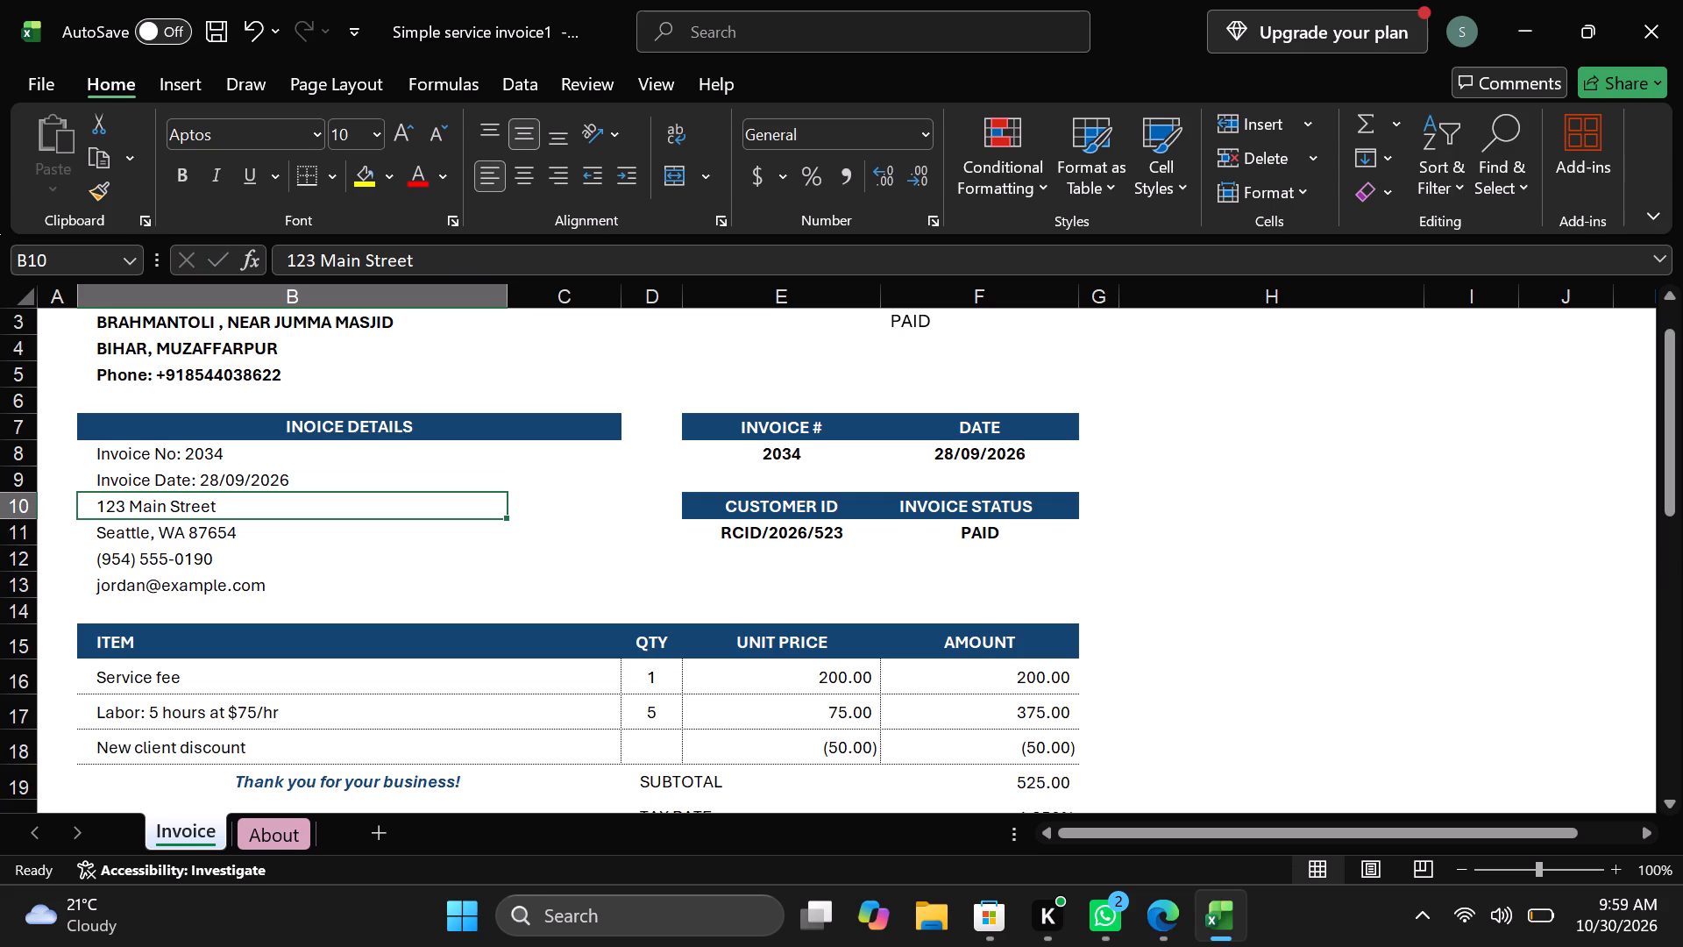
key("BackSpace")
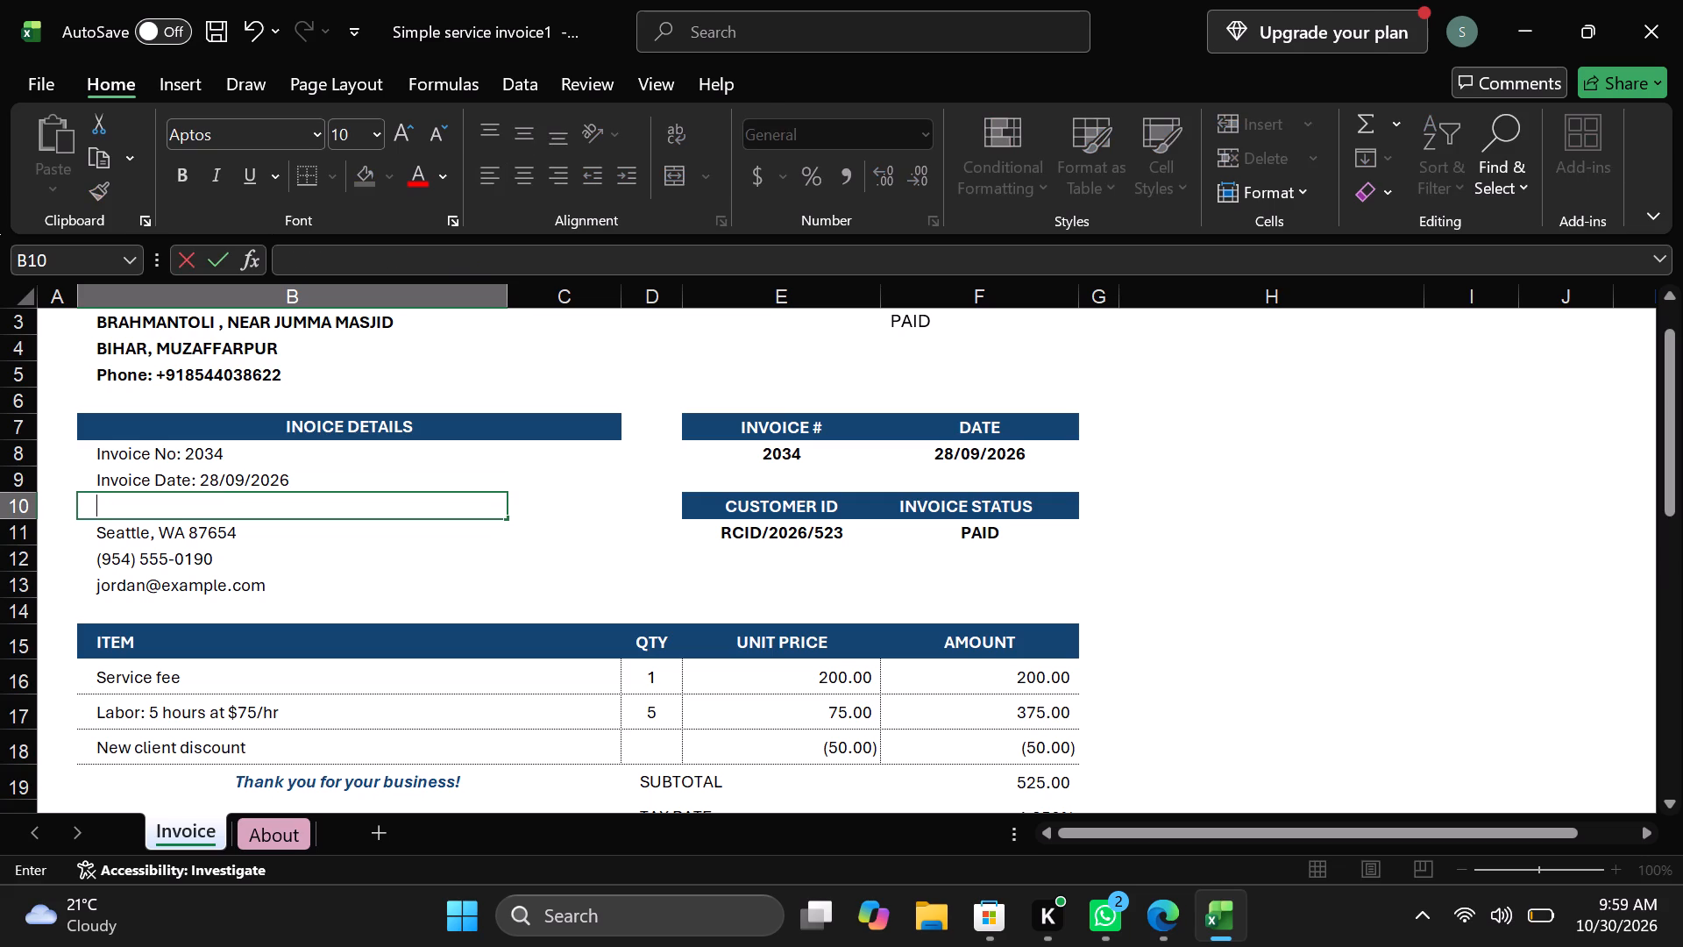
type("pay")
key("BackSpace")
key("BackSpace")
key("BackSpace")
type("Pay")
type("ment")
key("space")
type("Mode")
type(";")
key("space")
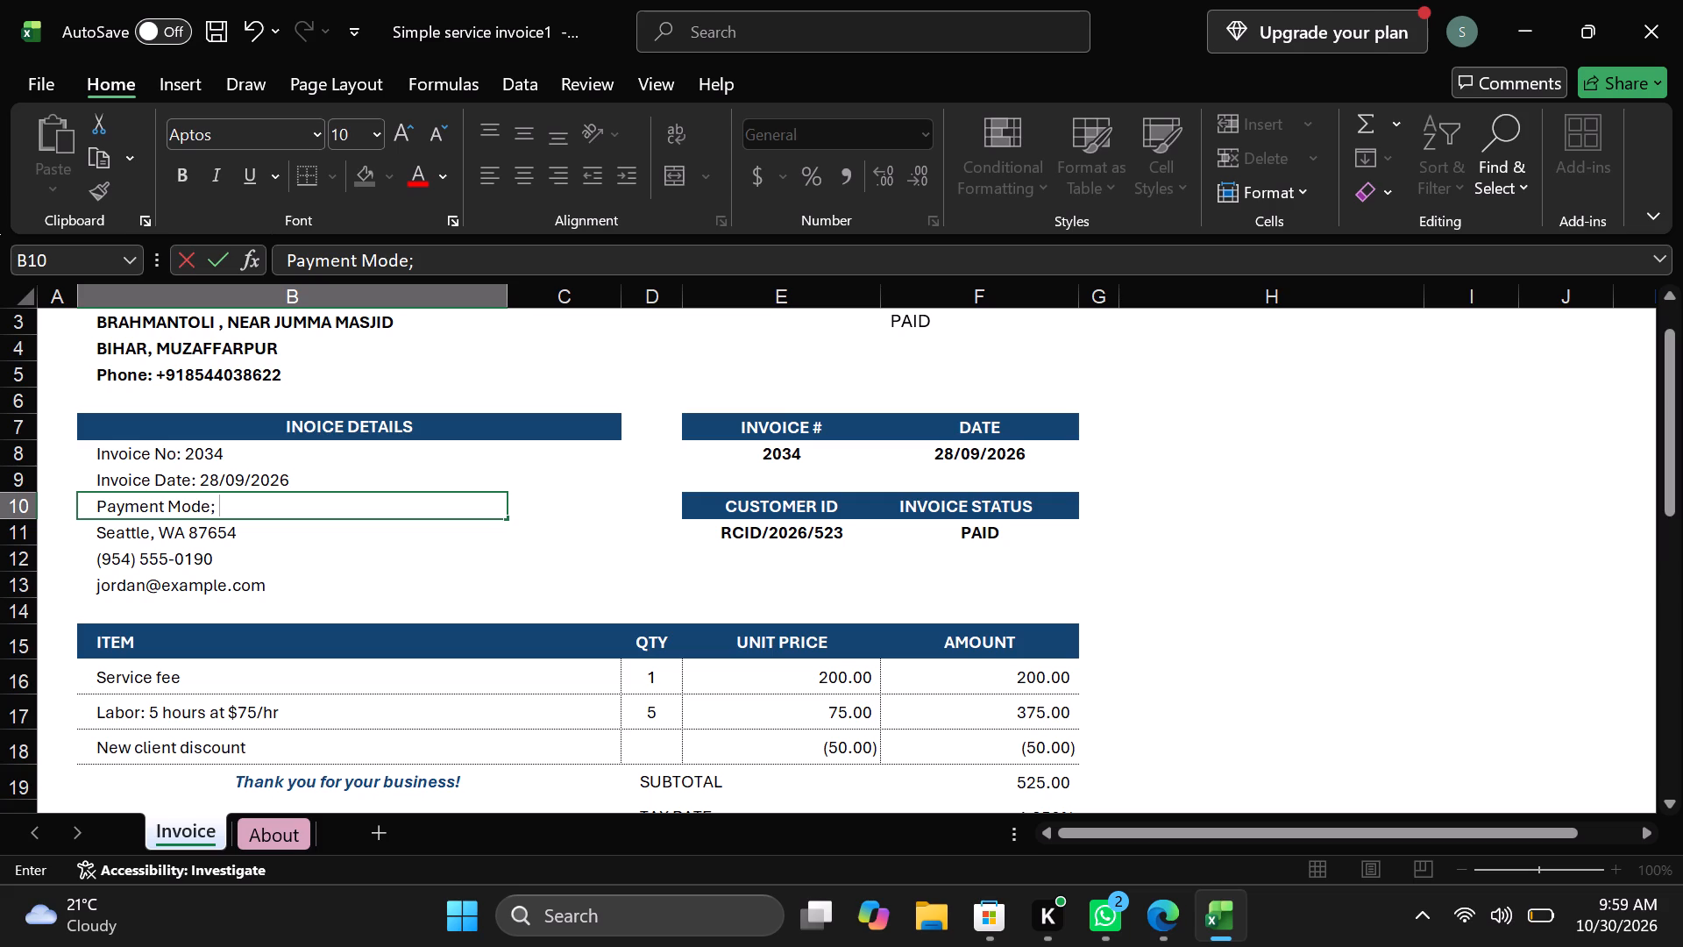
key("BackSpace")
key("BackSpace")
type(":")
key("space")
type("Oni")
key("BackSpace")
type("line")
key("space")
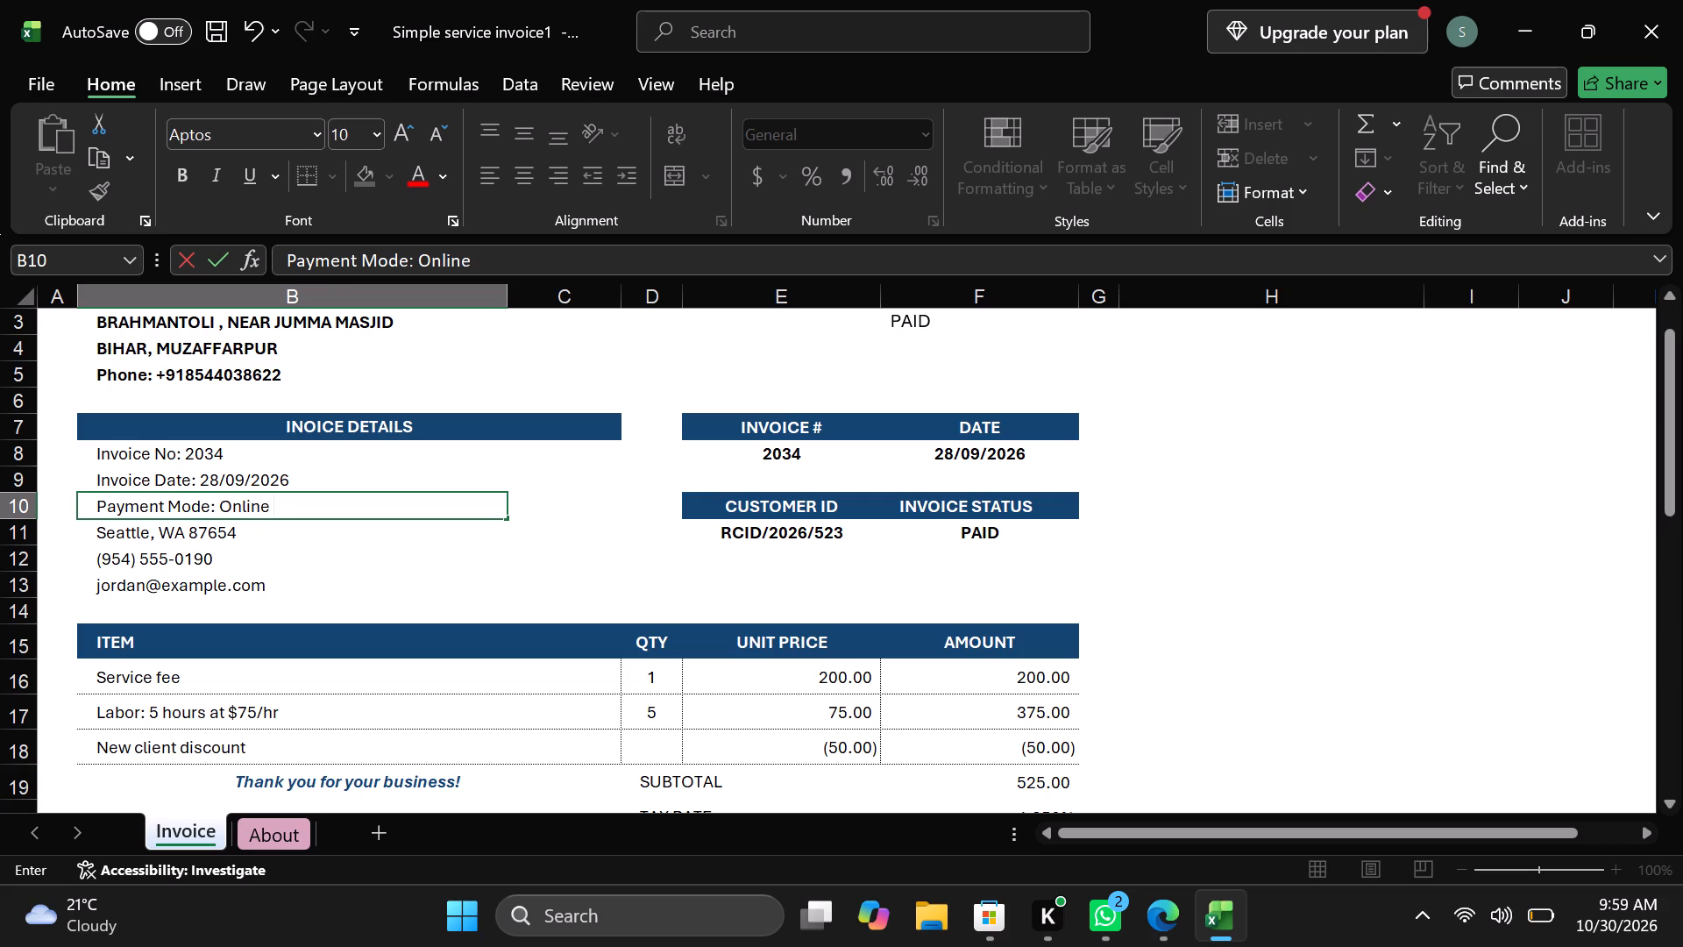
type("(")
key("space")
type("UPI")
key("space")
key("shift+BackSpace")
key("shift+question")
key("BackSpace")
key("slash")
type("Netbankig")
key("BackSpace")
key("BackSpace")
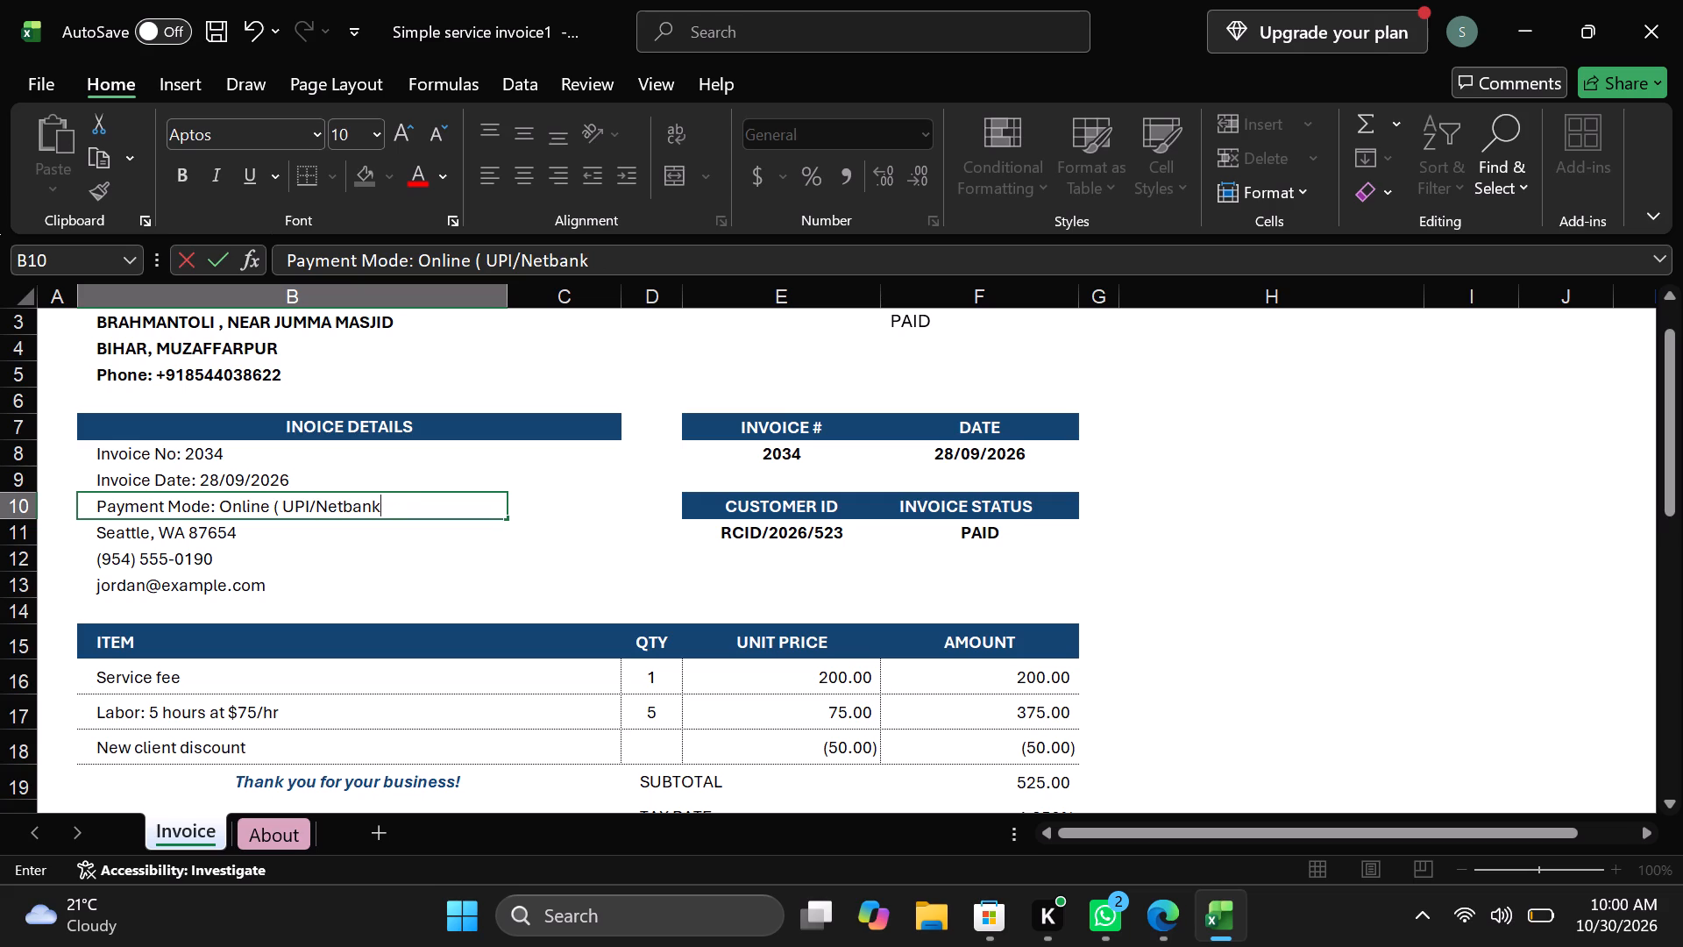
type("ing")
key("shift+parenright")
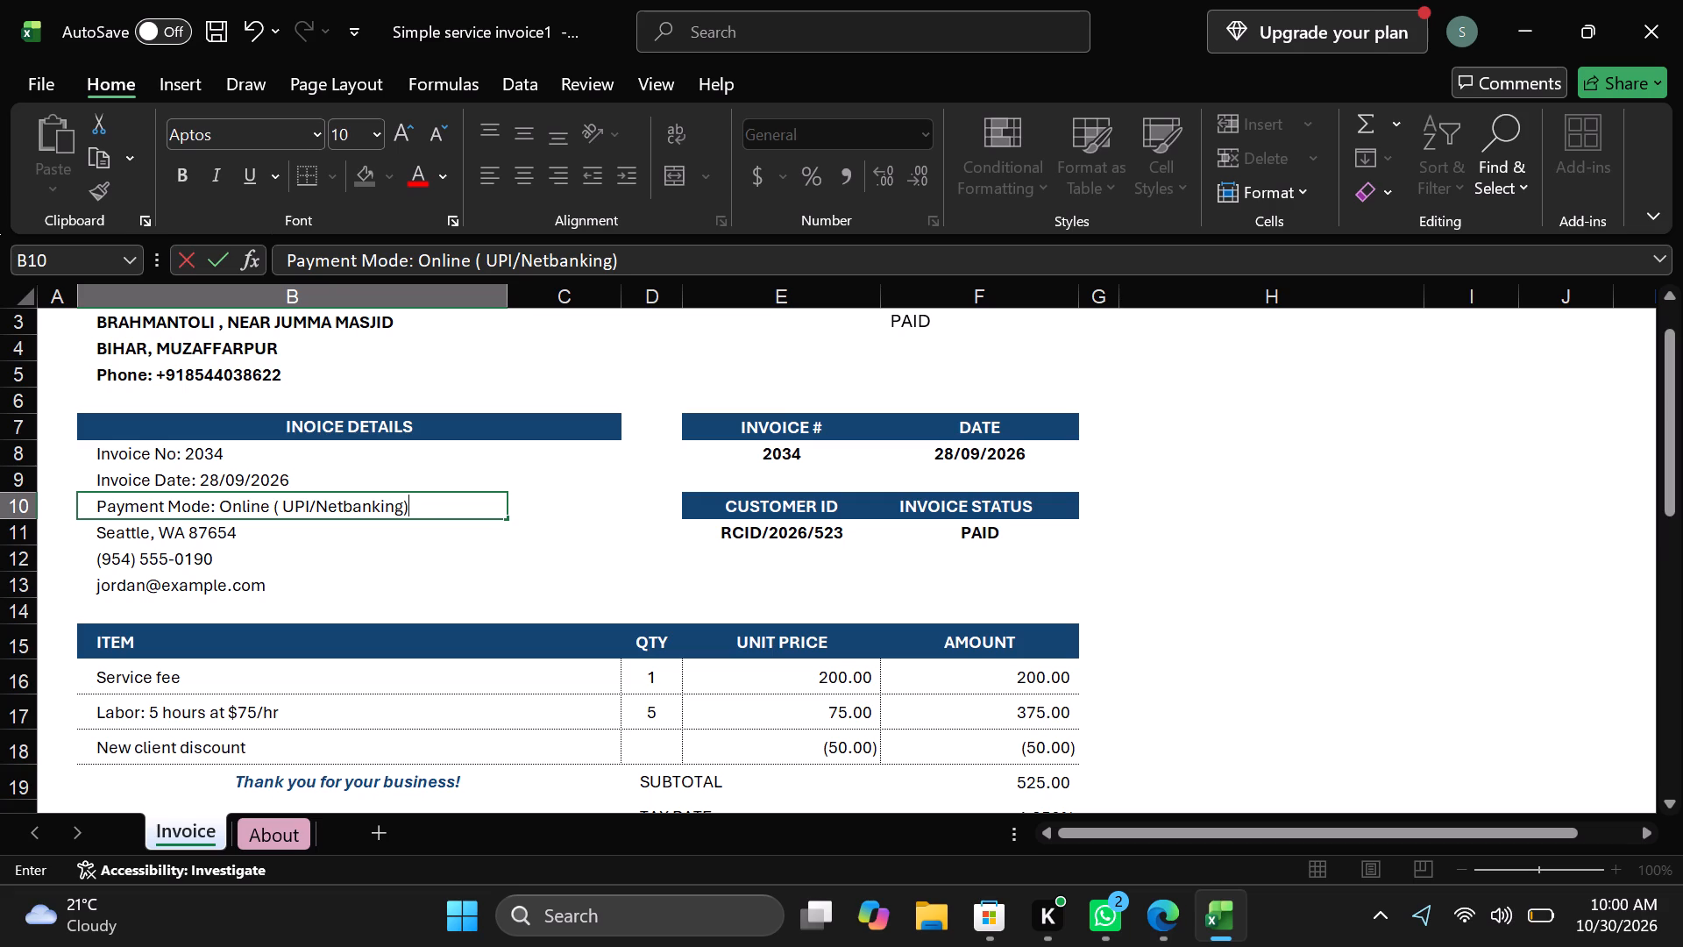
Replace the sample city line in cell B11 with the label "Transaction Id:".
left_click(244, 537)
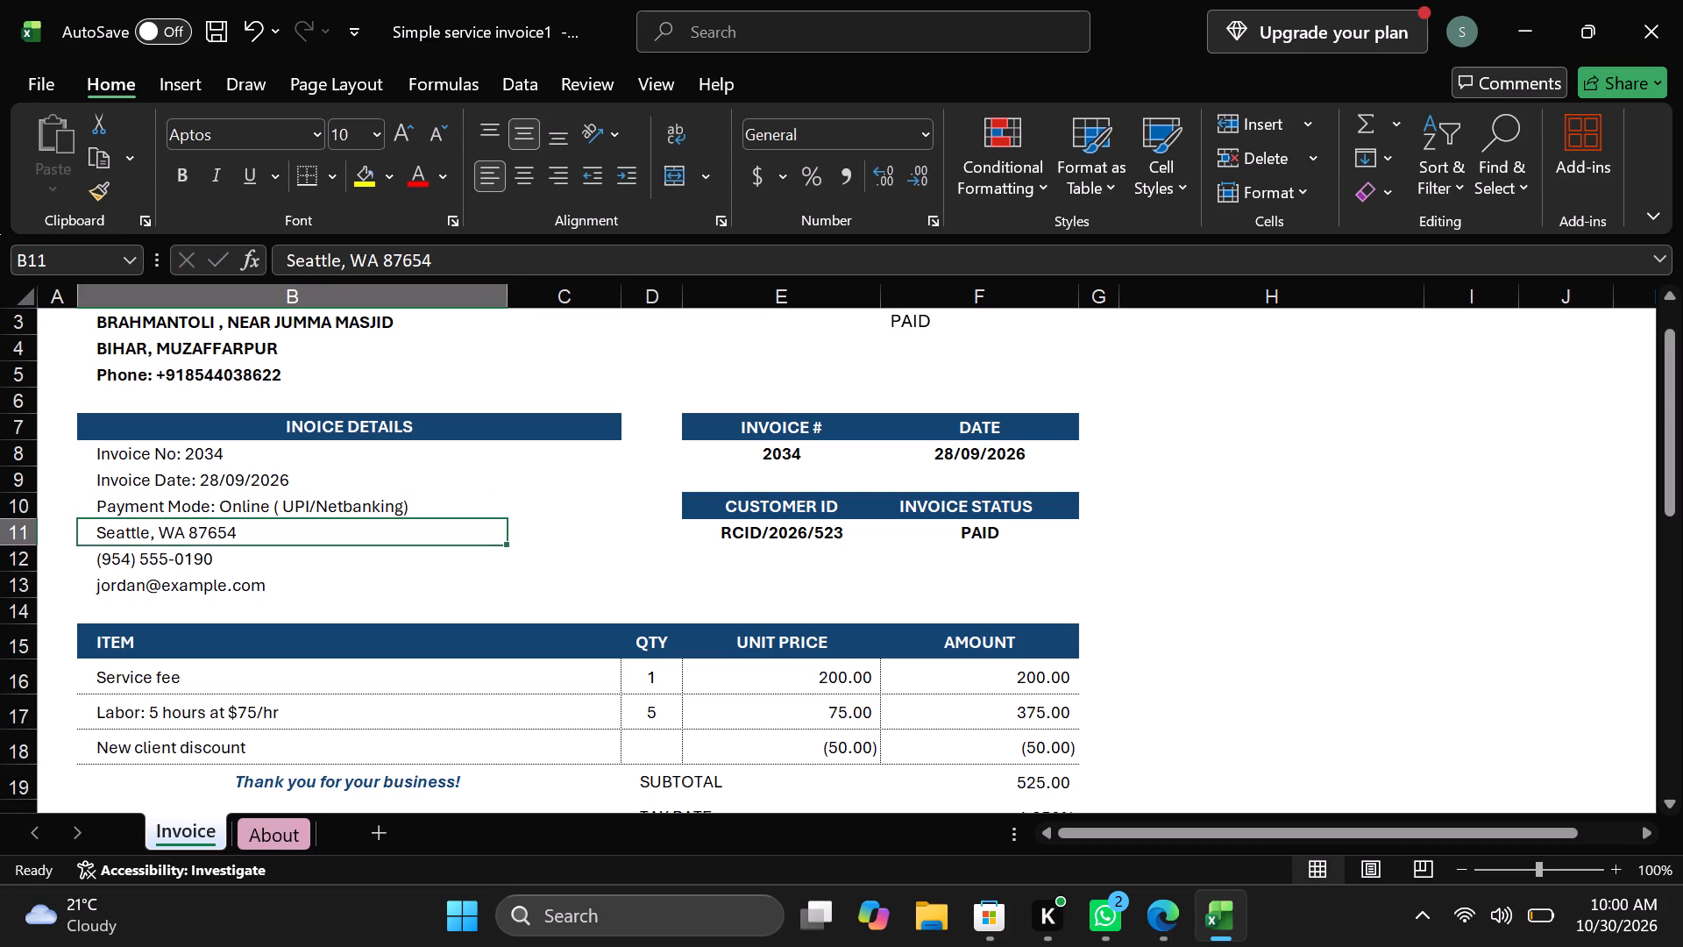
key("shift+t")
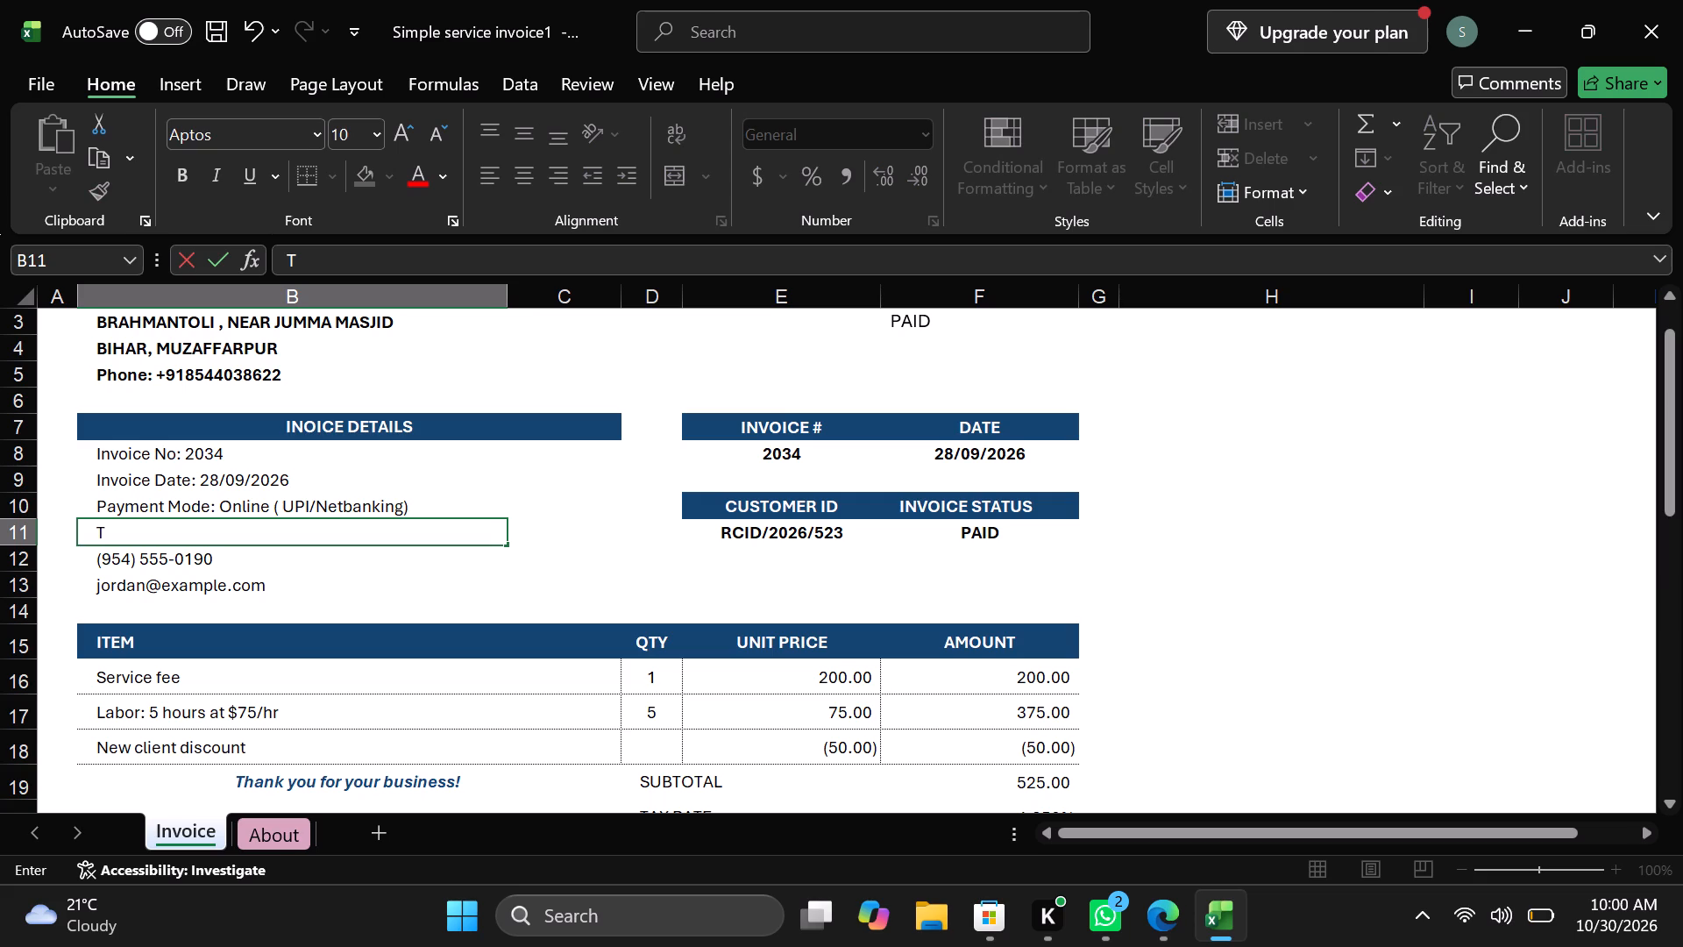
key("r")
key("a")
type("nsaction id")
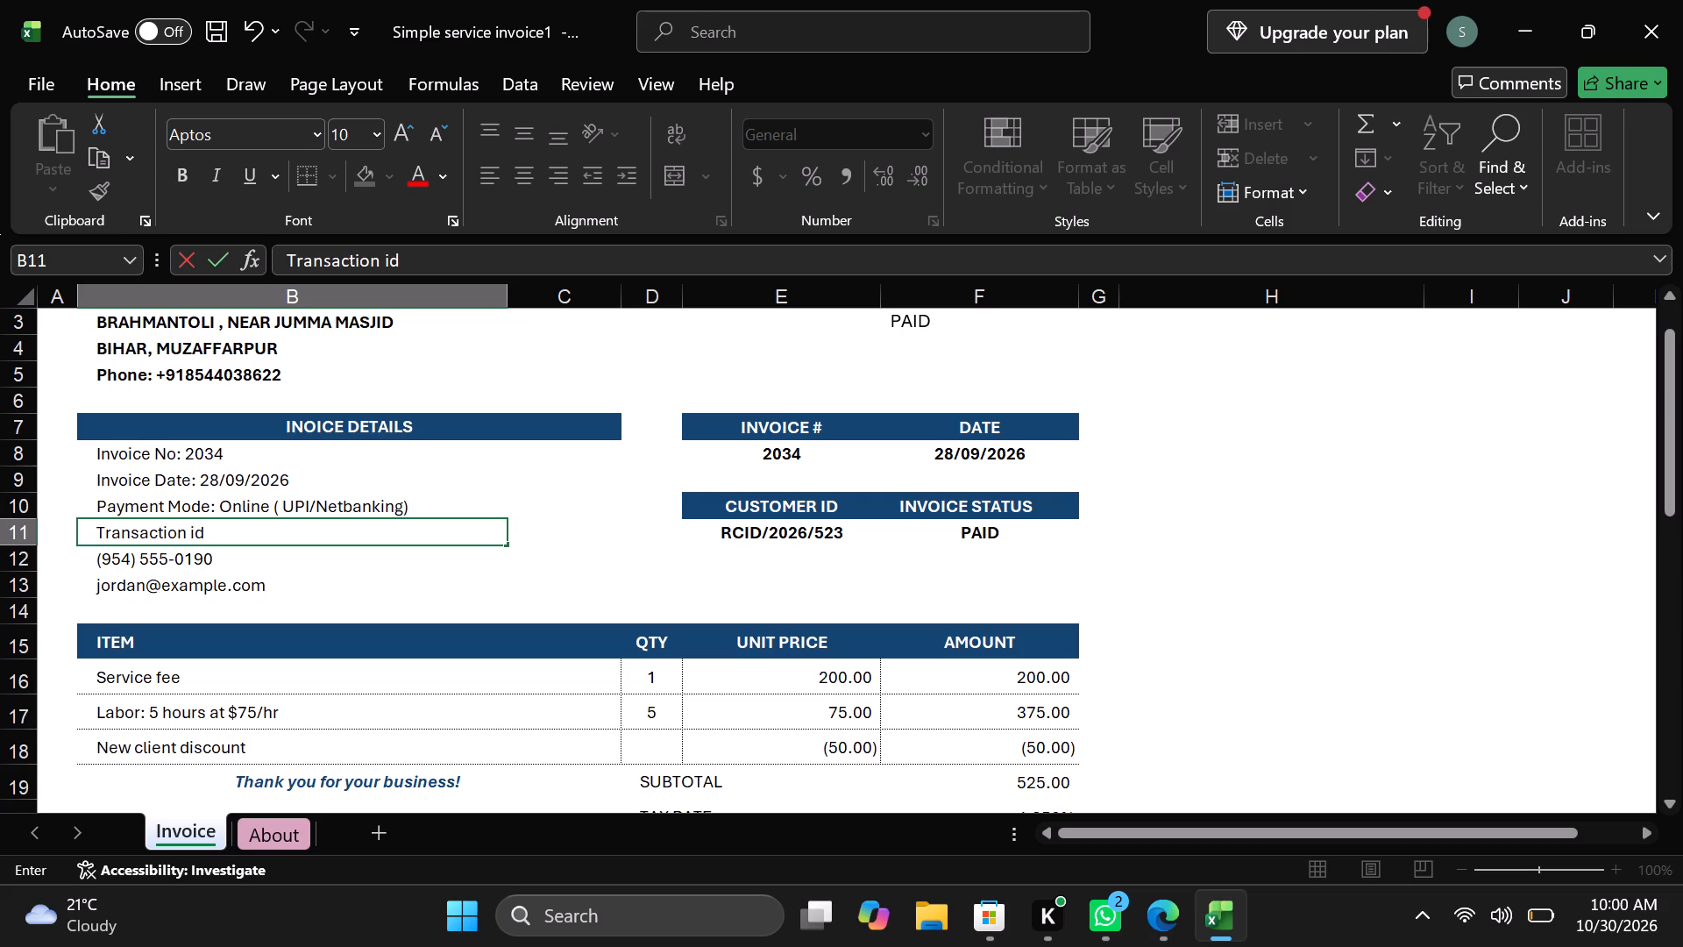
key("BackSpace")
key("BackSpace")
type("Id")
key("BackSpace")
type("d;")
key("space")
key("BackSpace")
key("BackSpace")
key("shift+colon")
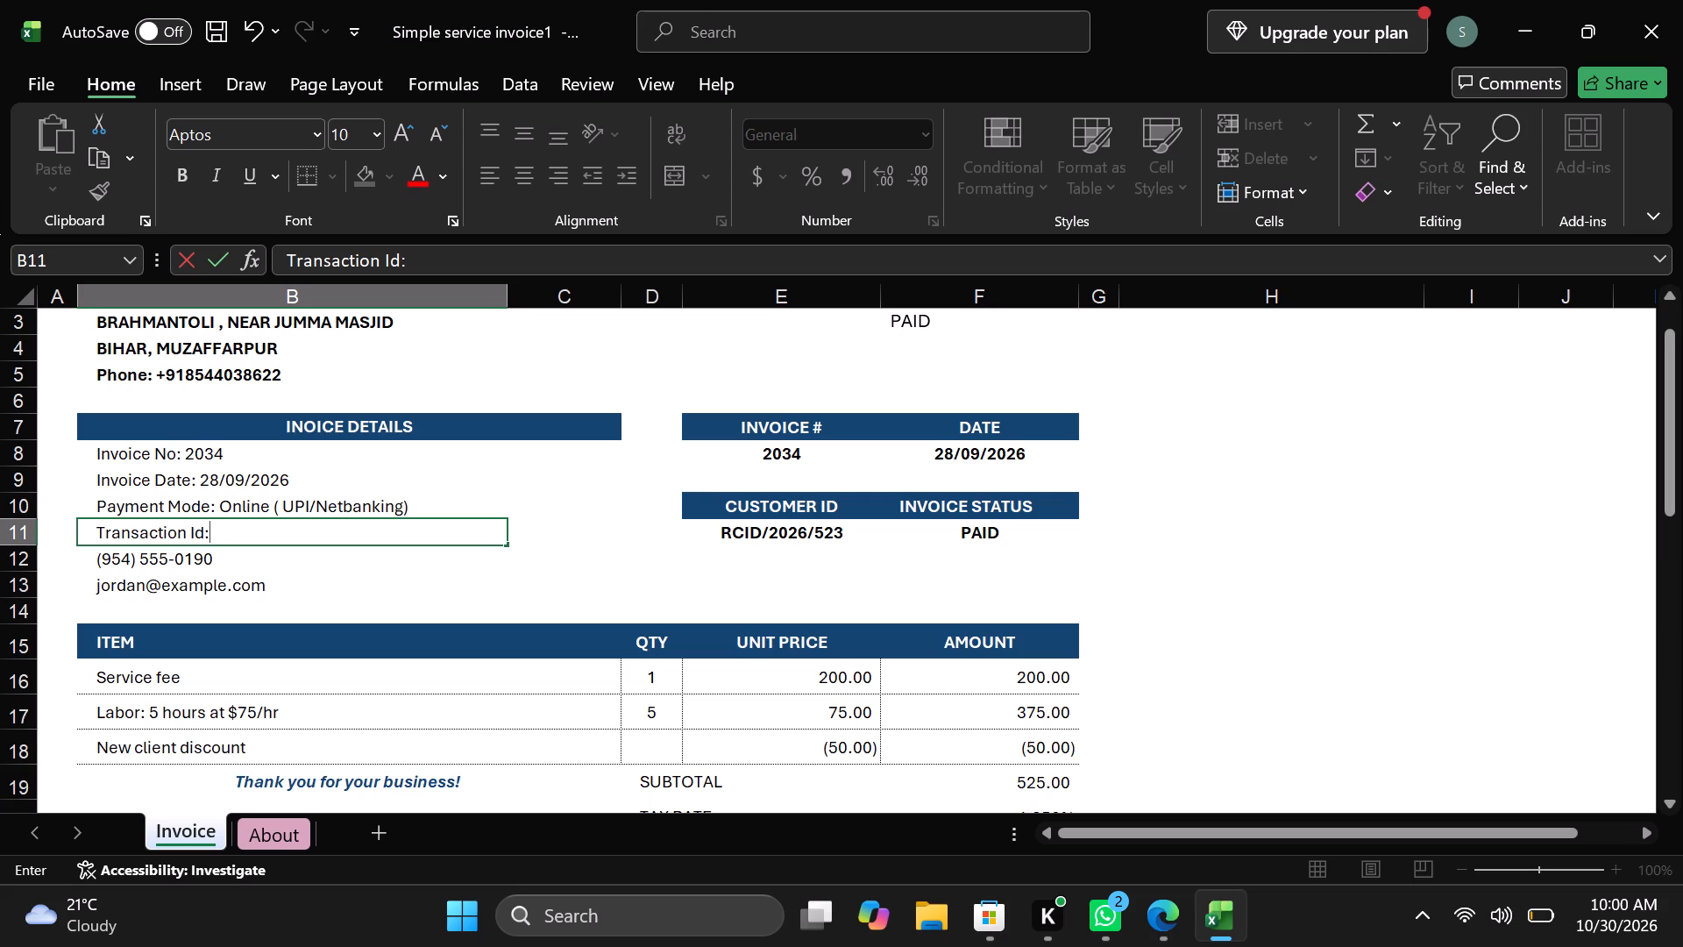
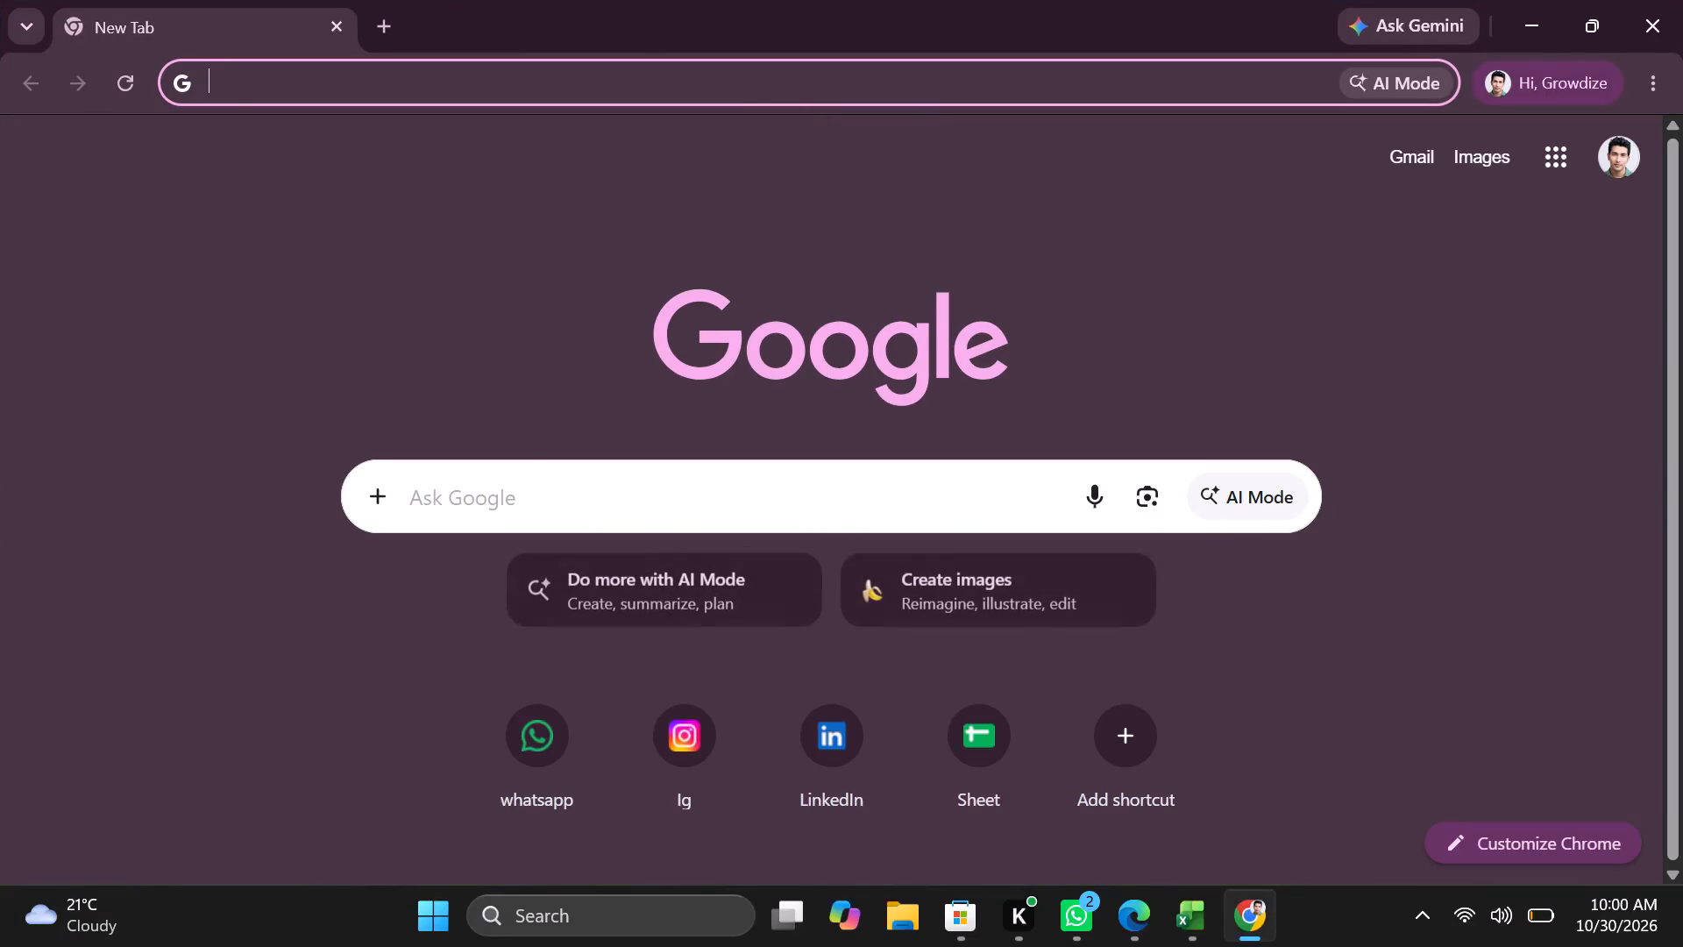
Enter the WhatsApp Web address, web.whatsapp.com, in the new Chrome tab.
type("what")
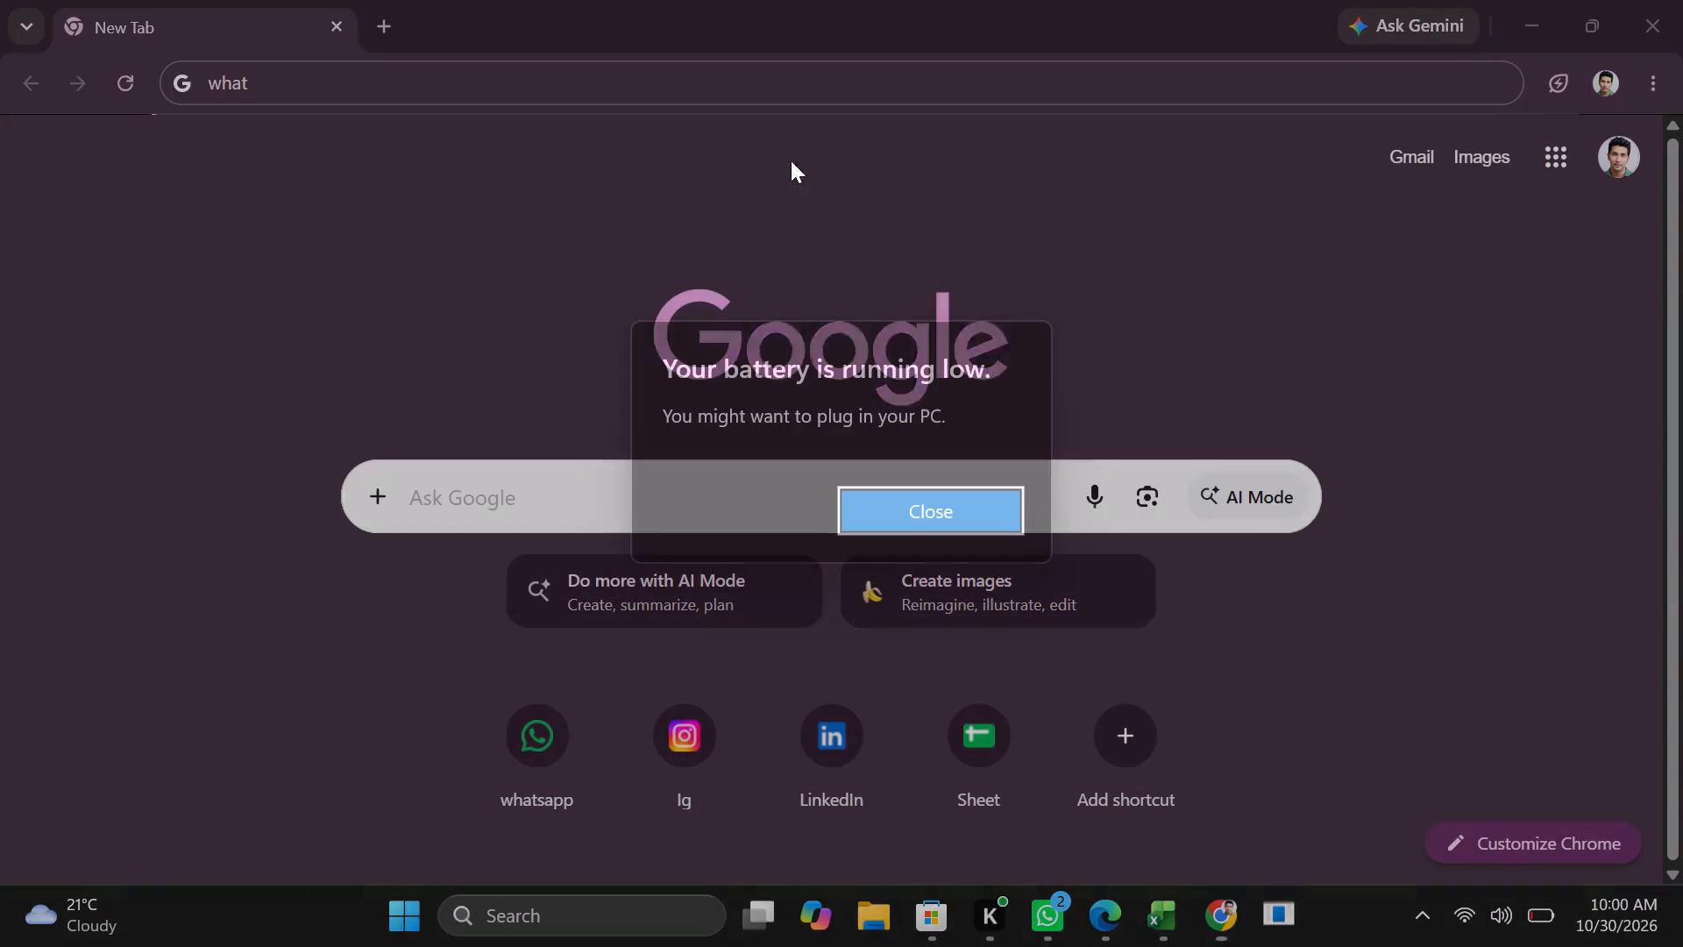
left_click(928, 525)
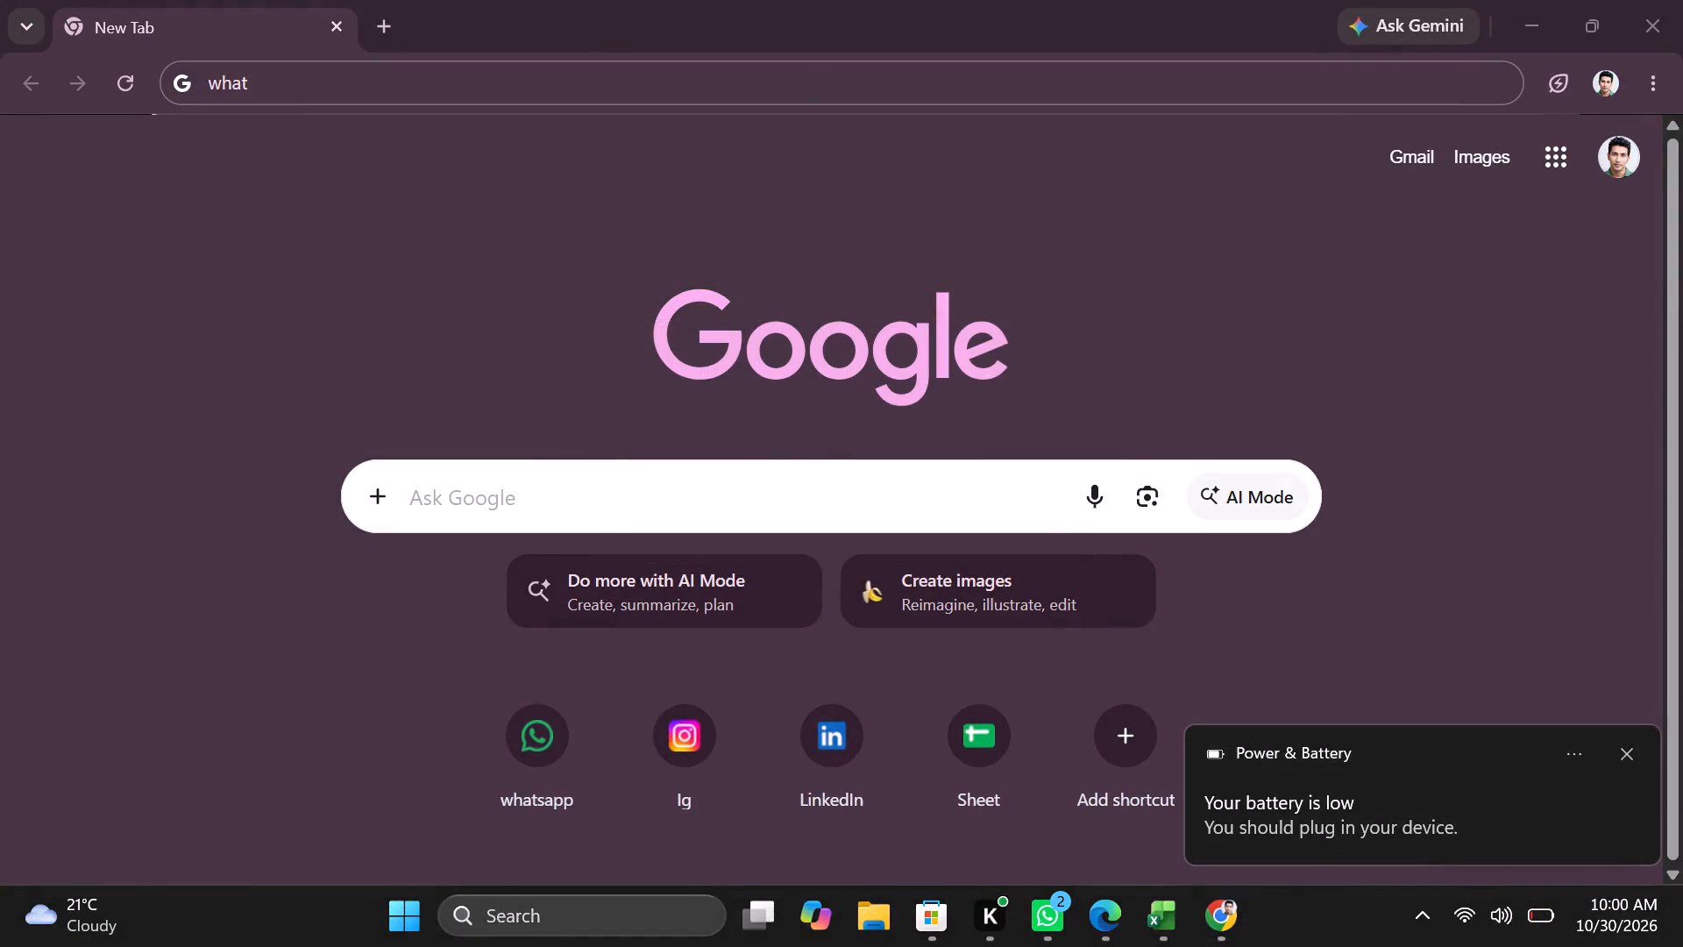
left_click(437, 84)
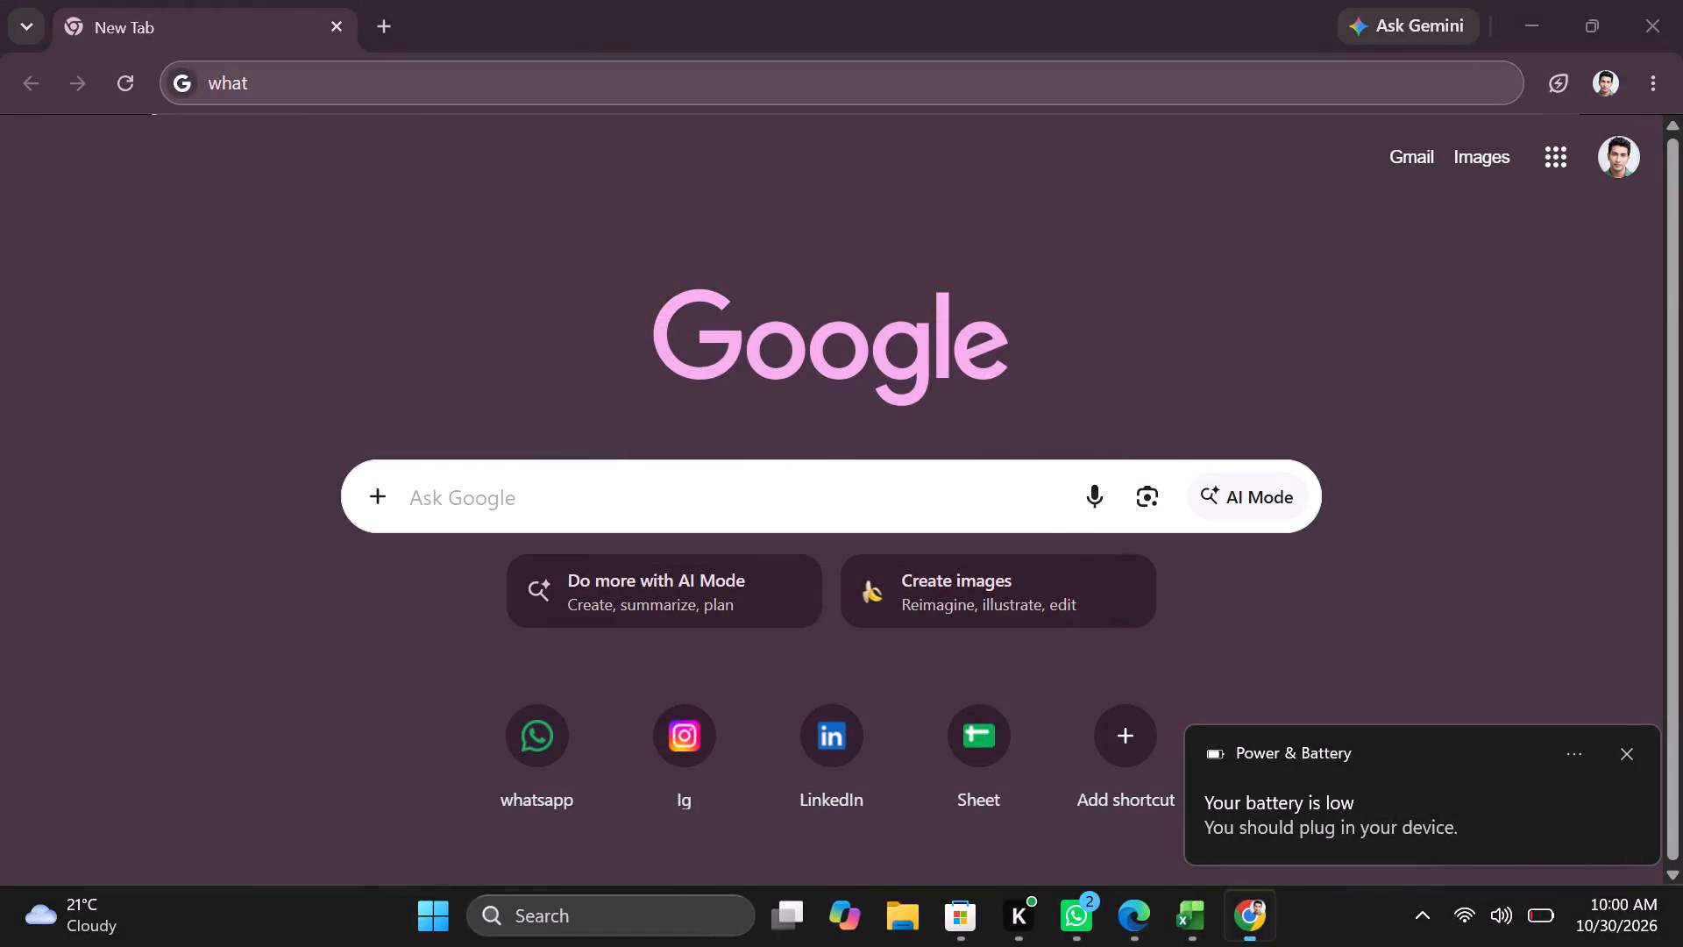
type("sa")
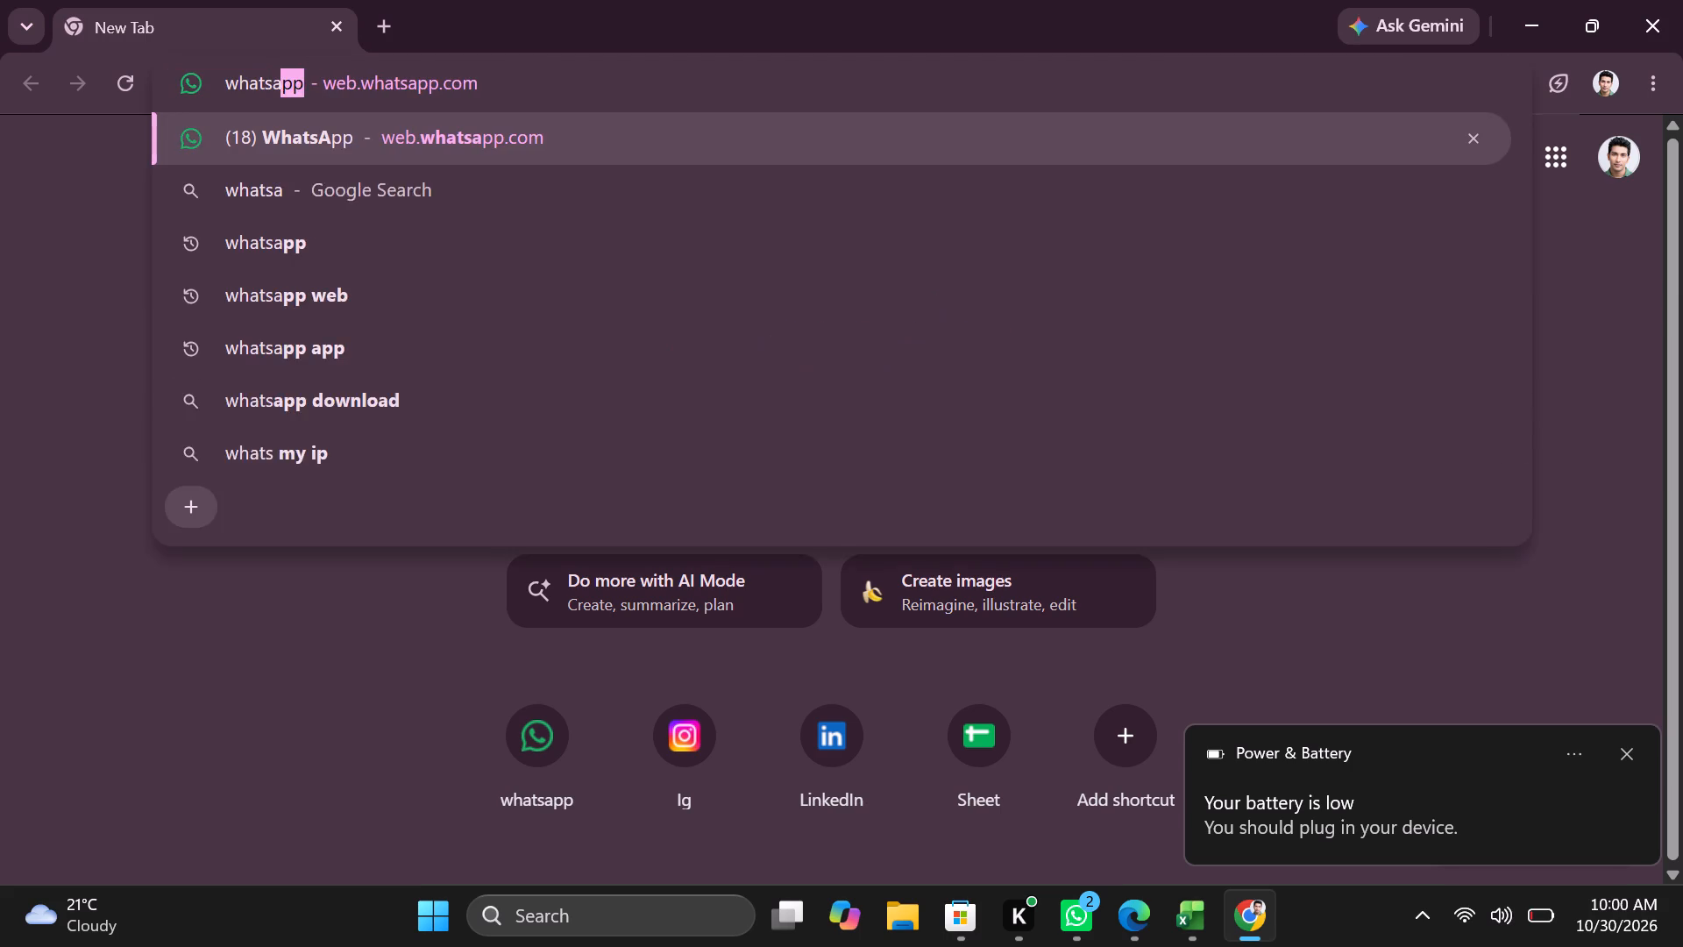
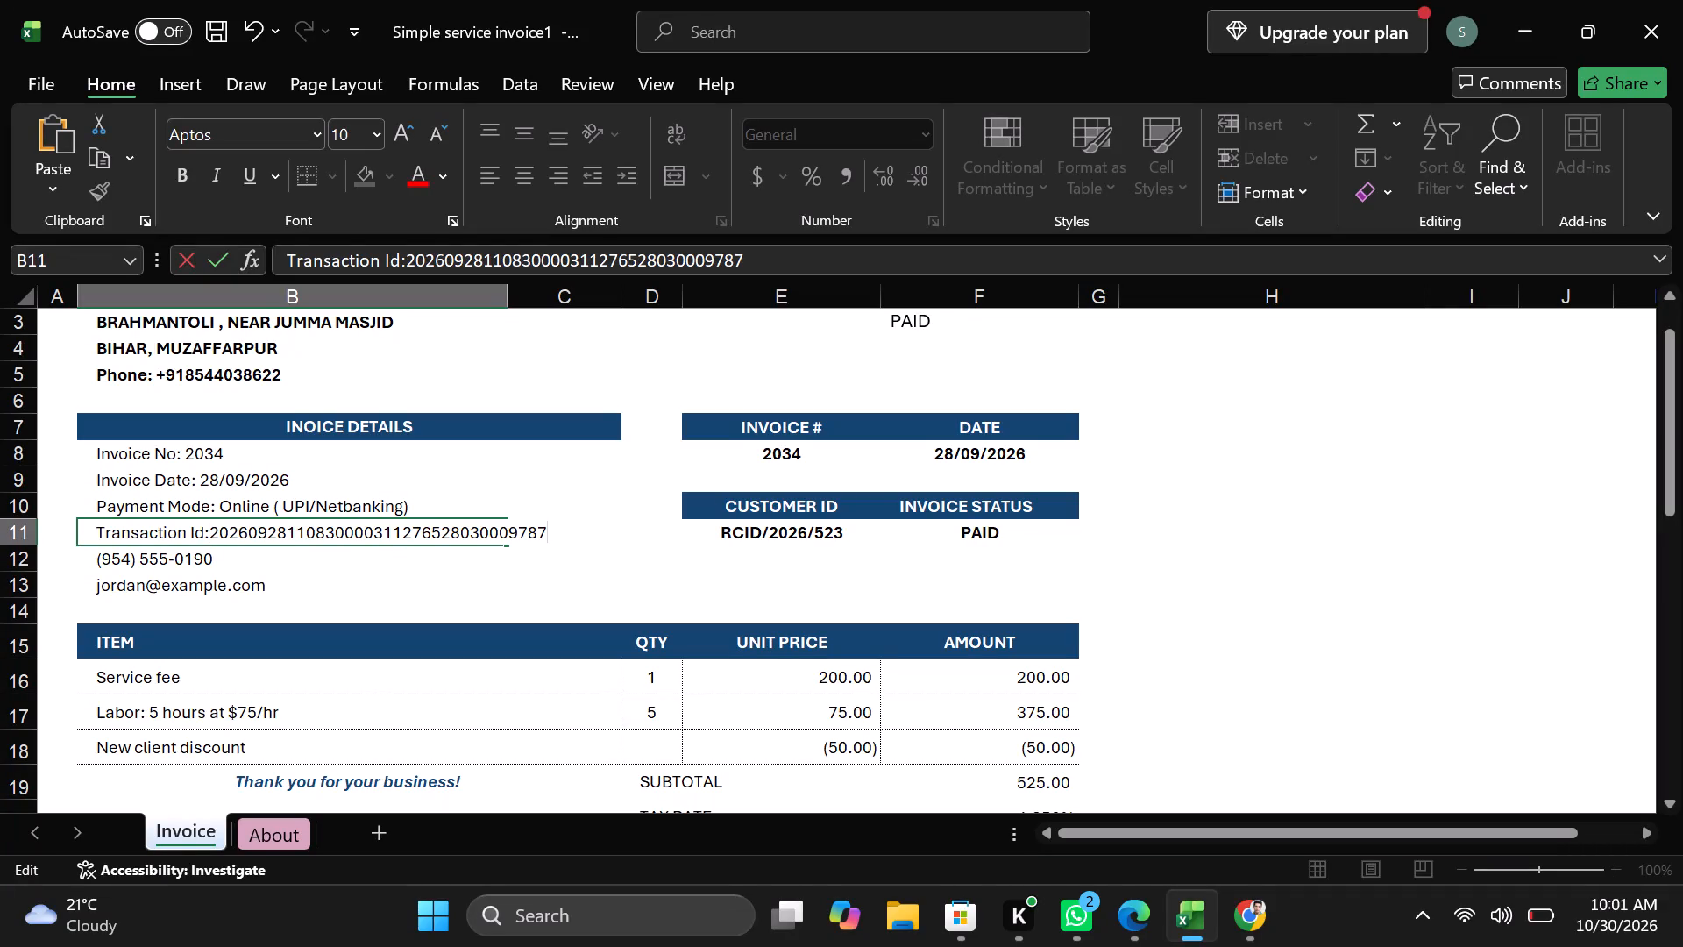
Clear the sample phone number from cell B12, below the transaction ID line in the invoice details.
left_click(575, 558)
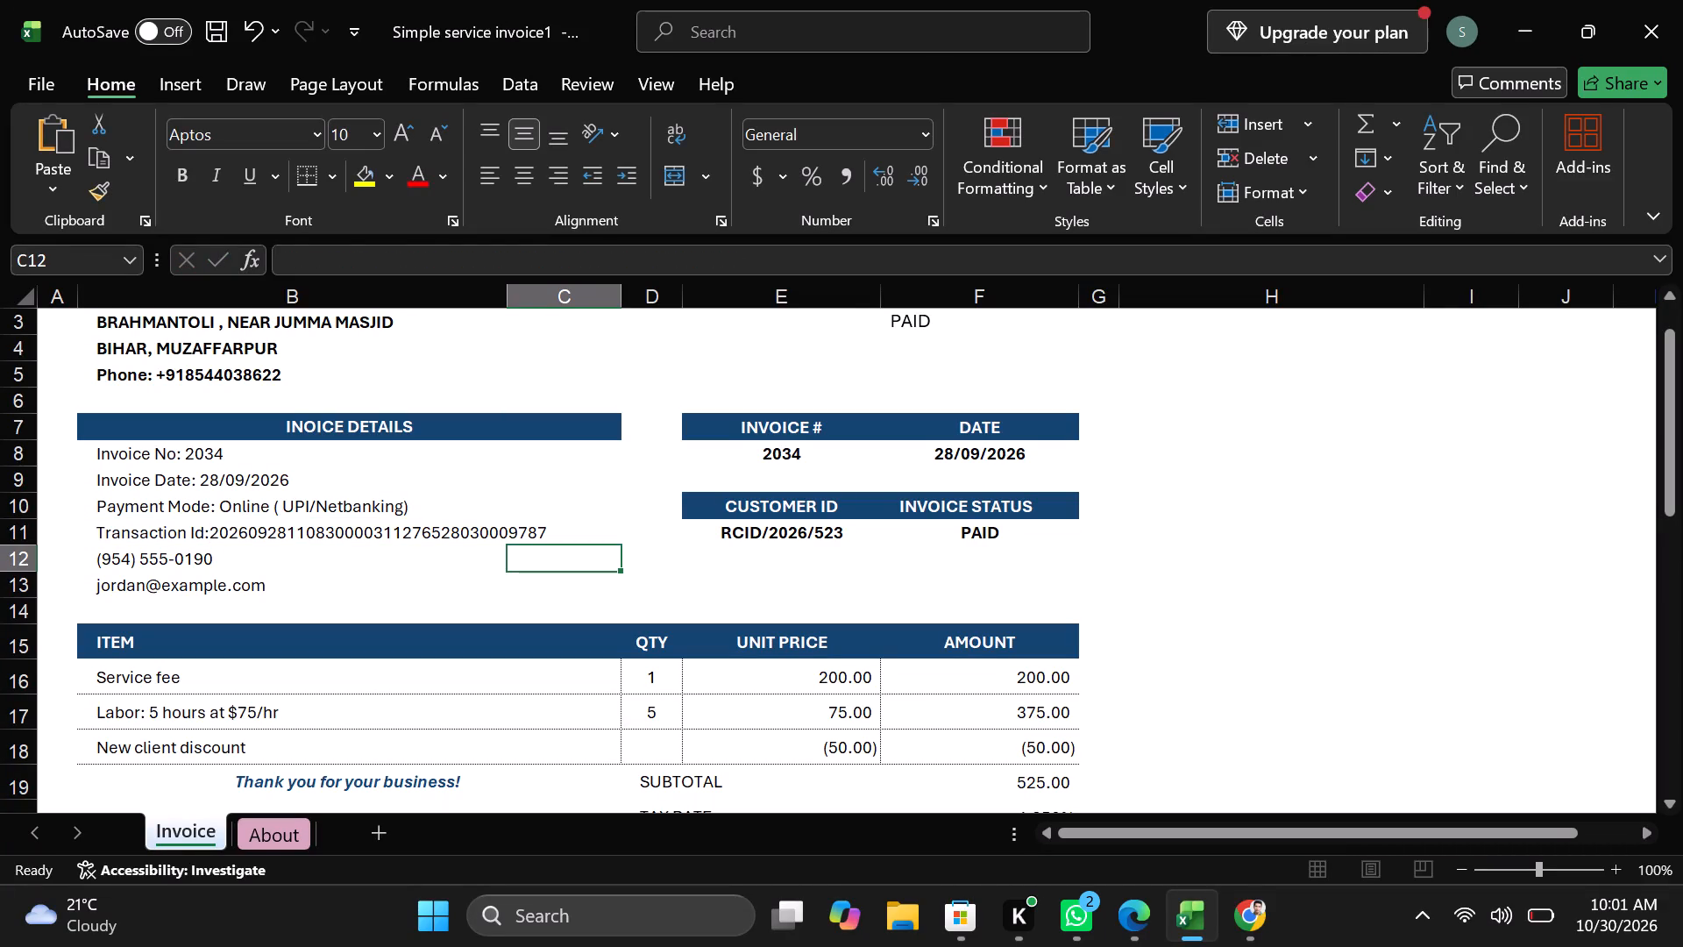
left_click(205, 570)
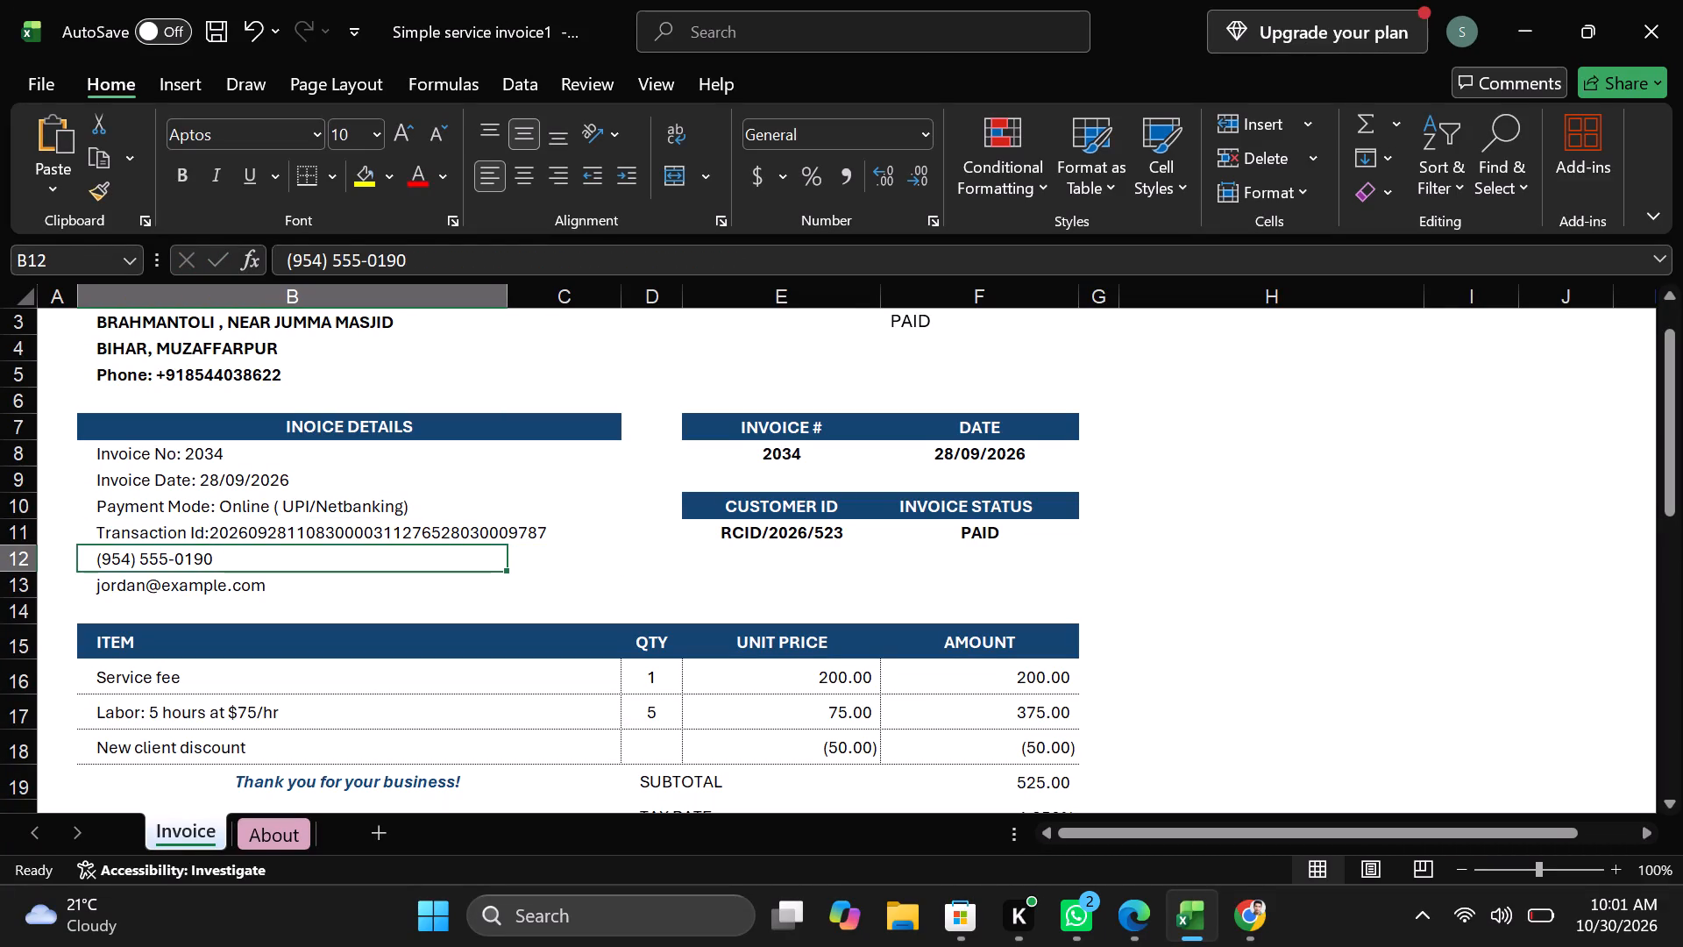
key("BackSpace")
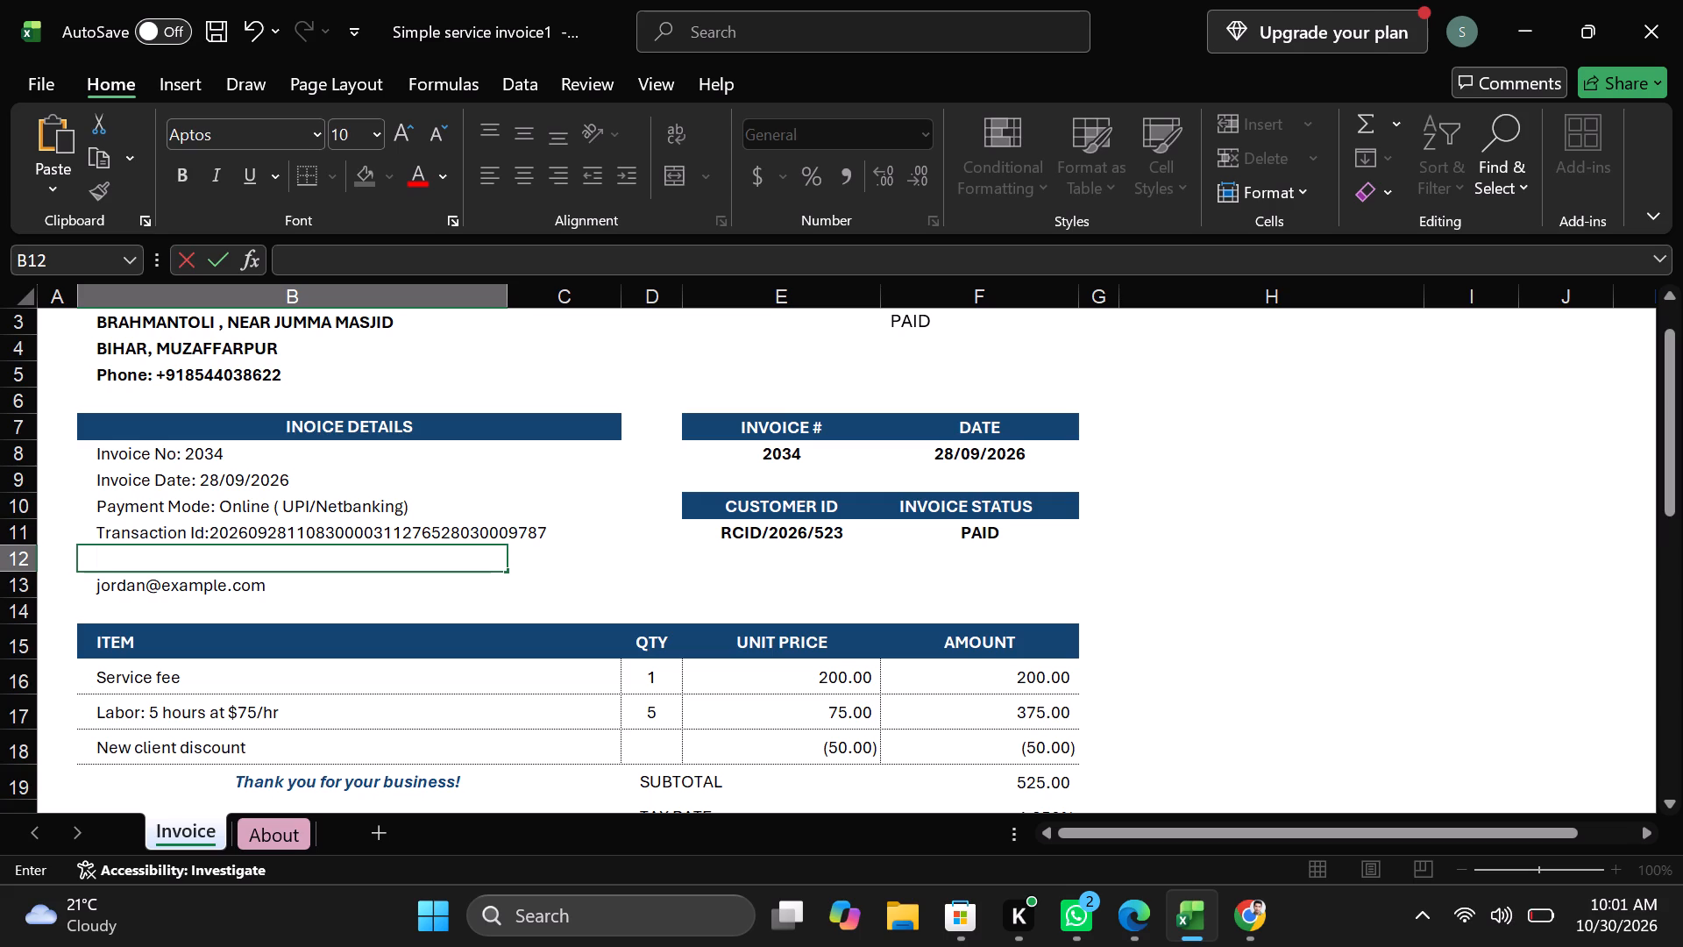
Enter "Payment Date: 28/09/2026" in cell B12 below the transaction ID line.
type("Pay")
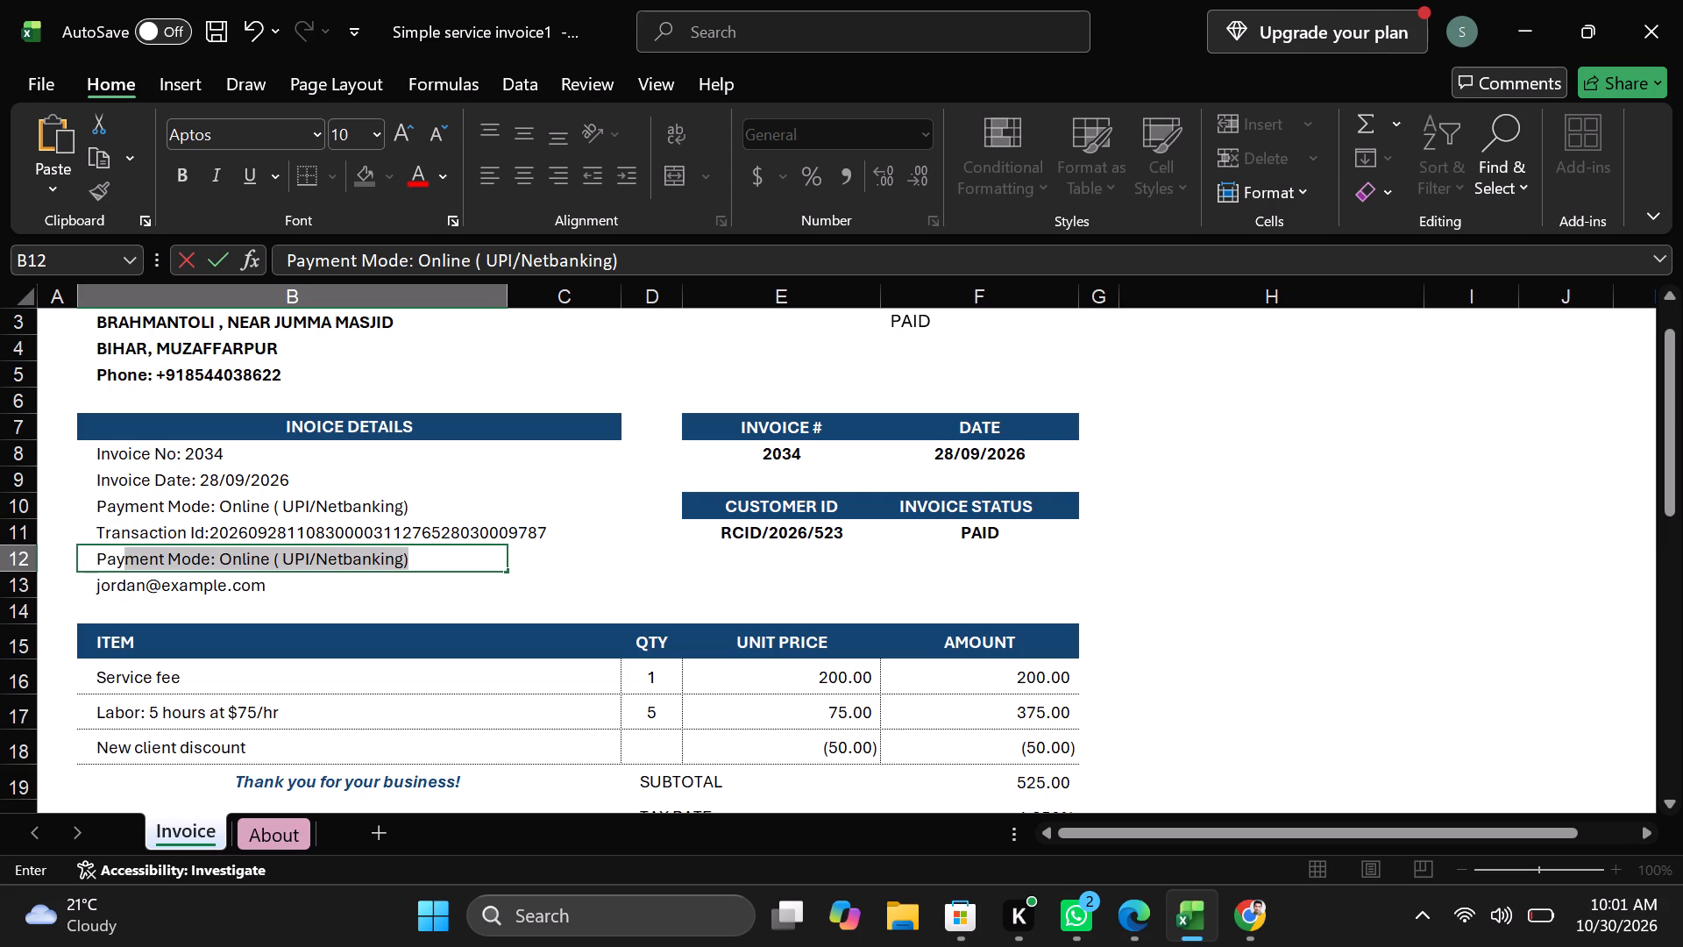
type("ment")
key("space")
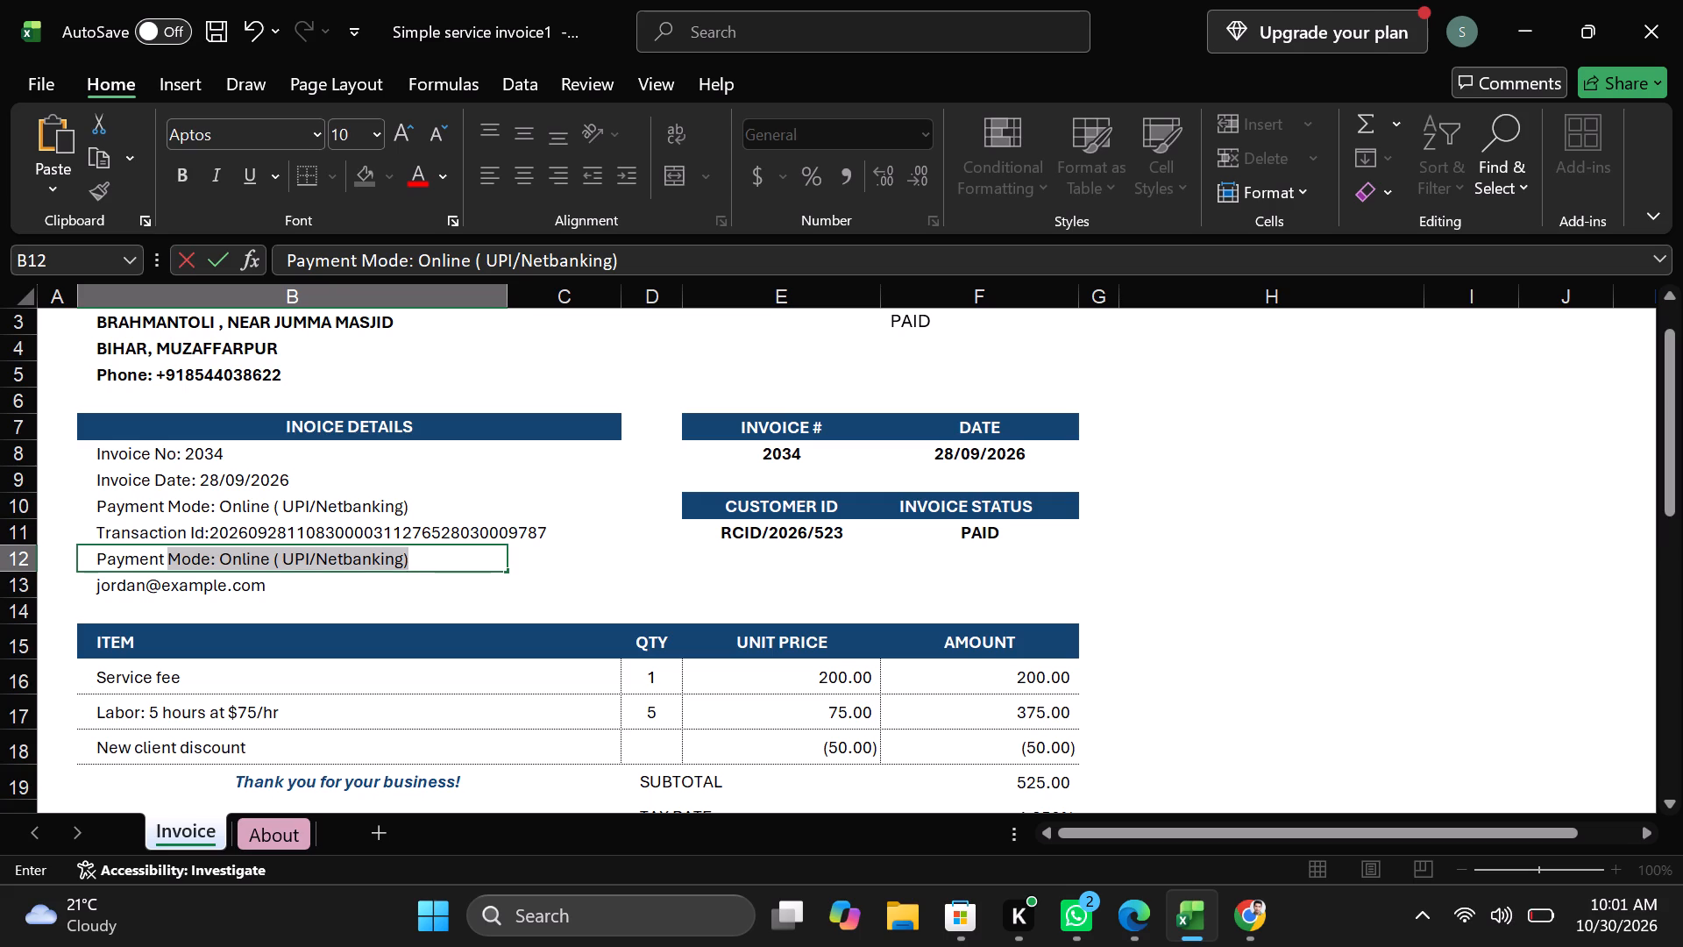
type("da")
key("BackSpace")
key("BackSpace")
type("Date")
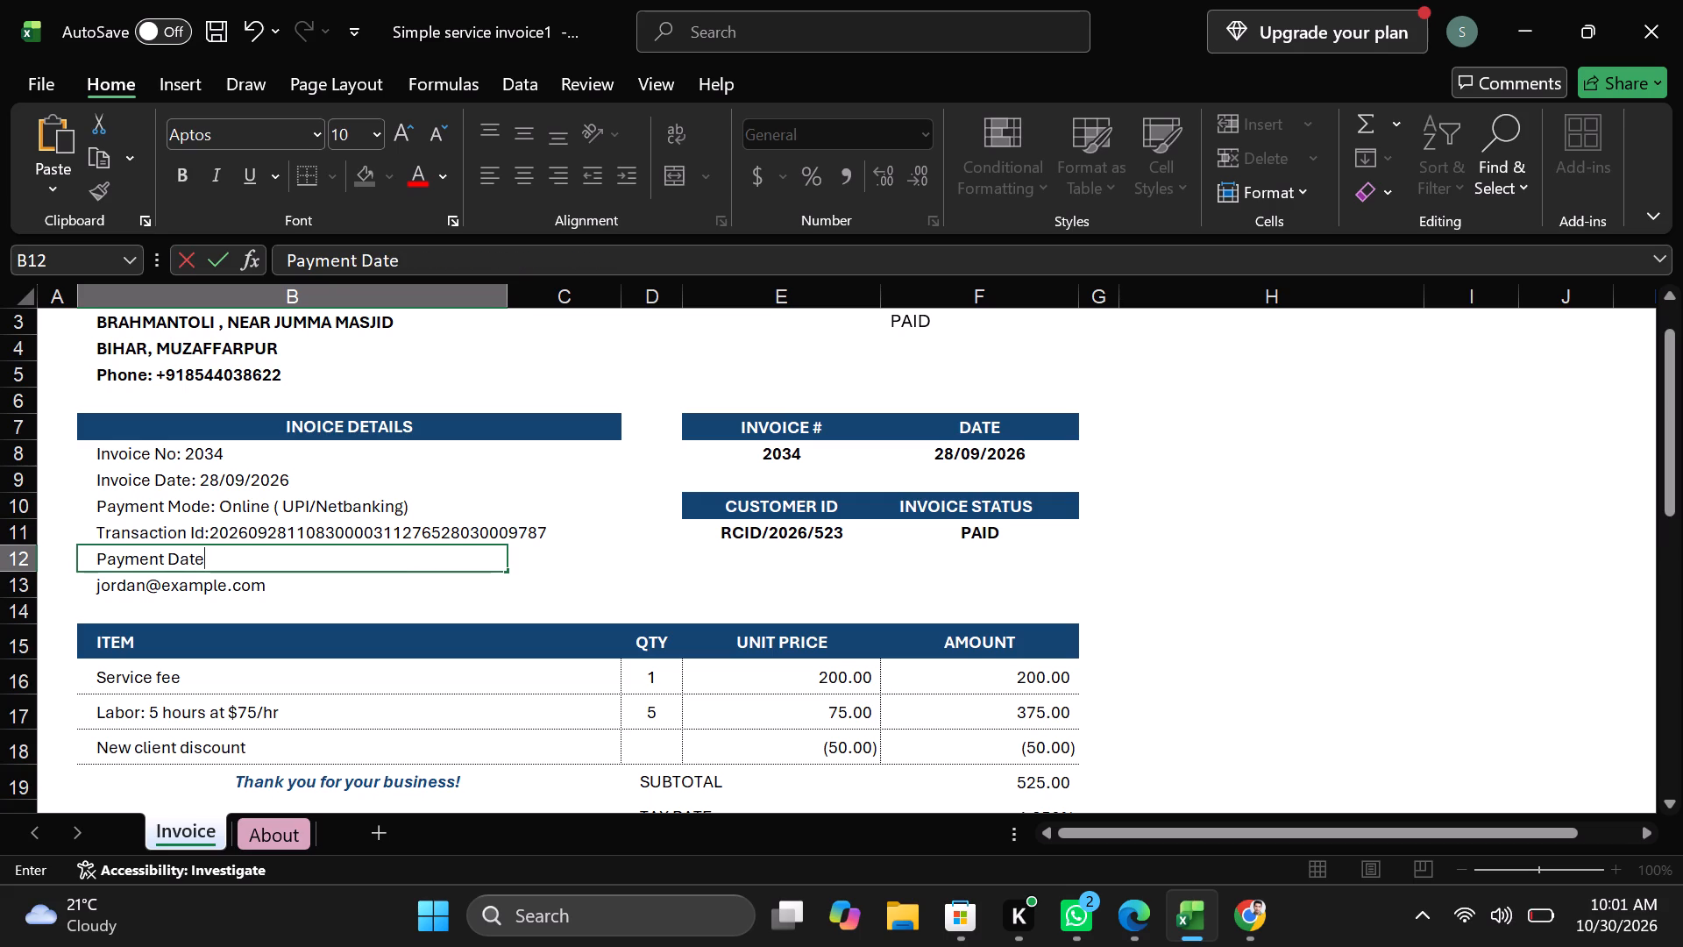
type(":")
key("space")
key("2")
Complete the date in cell B12 so the line reads "Payment Date: 28/09/2026".
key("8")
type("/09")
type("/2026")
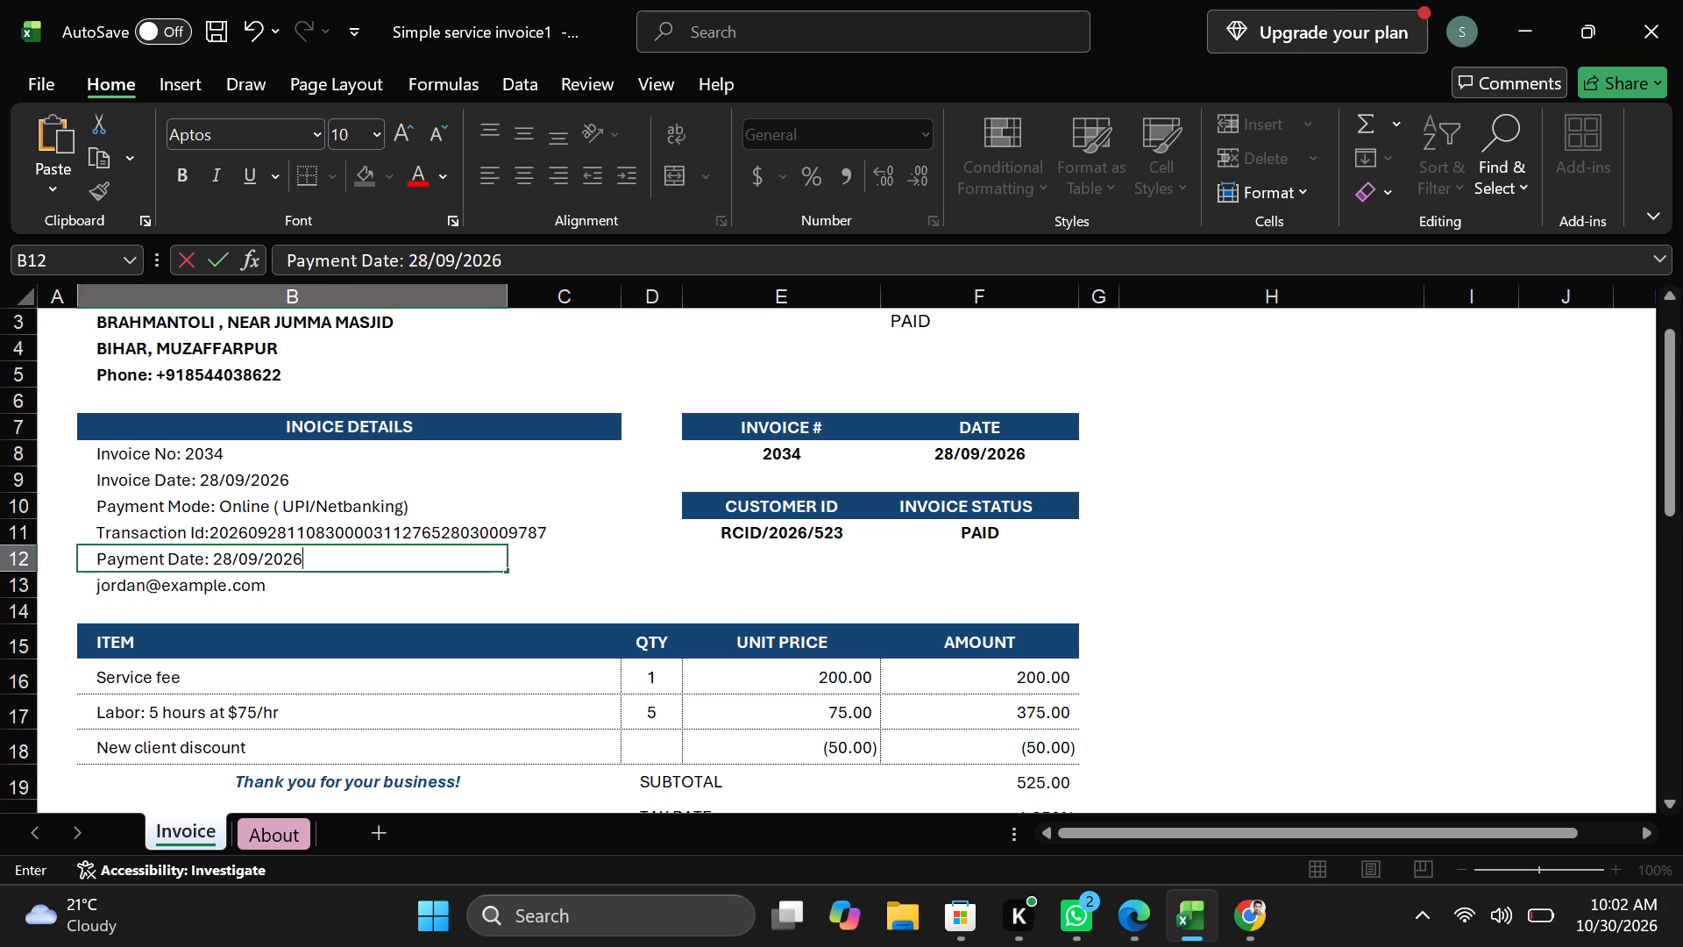
Clear the sample e-mail address from cell B13 below the payment date.
left_click(267, 590)
key("BackSpace")
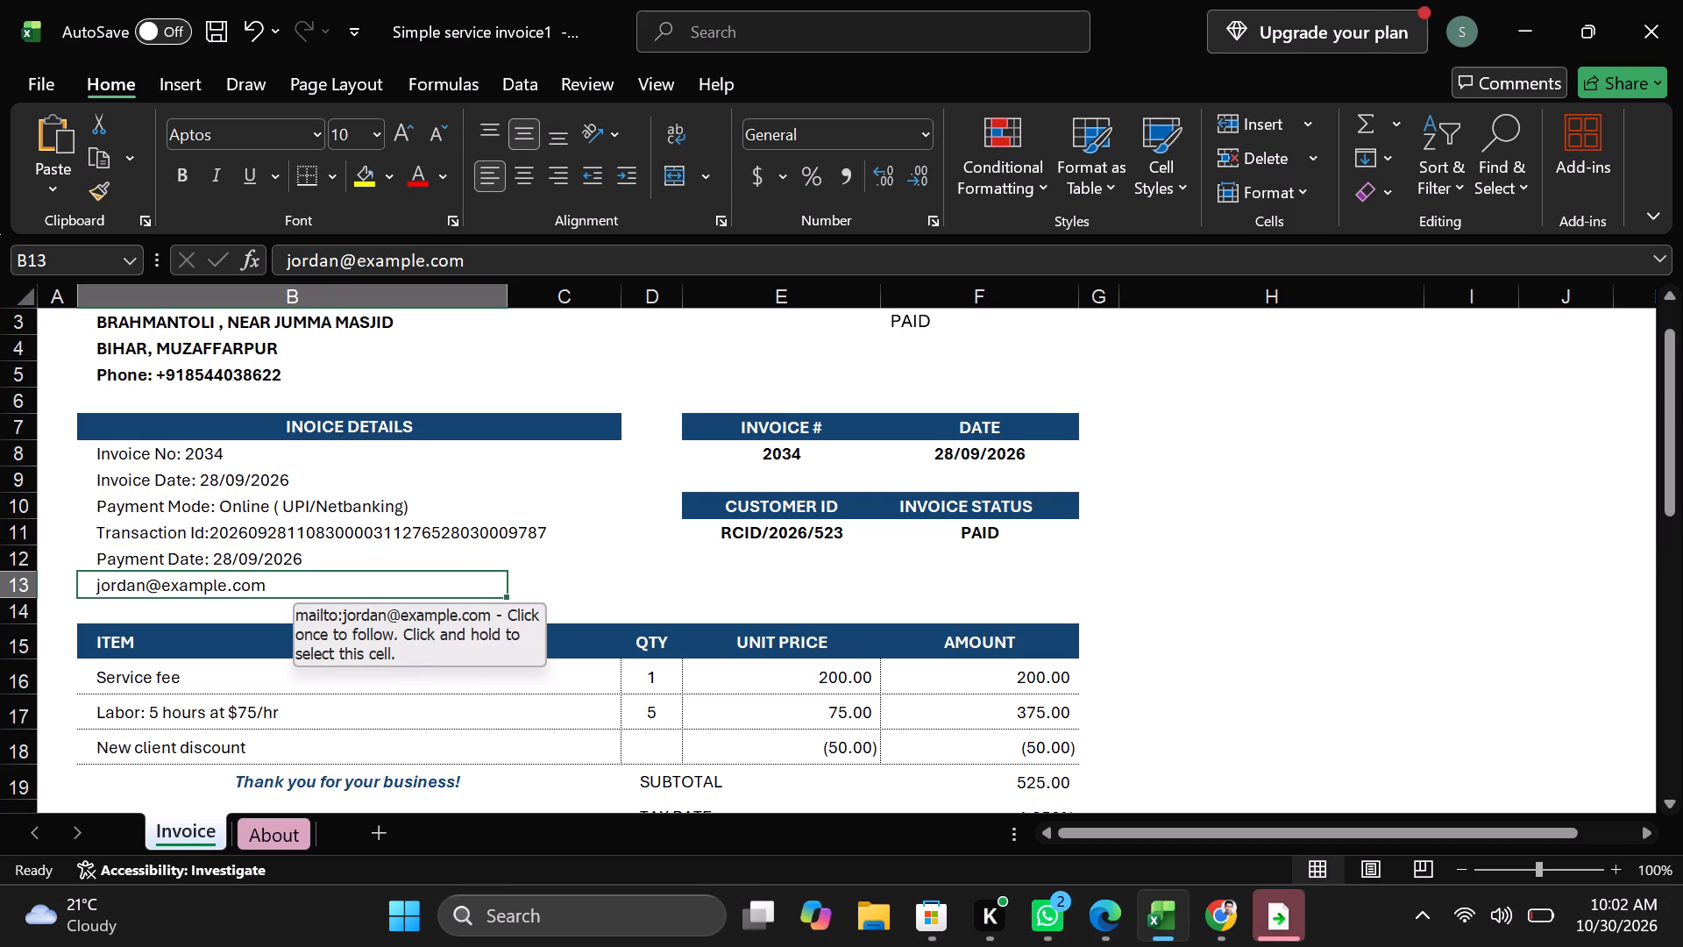
left_click(286, 576)
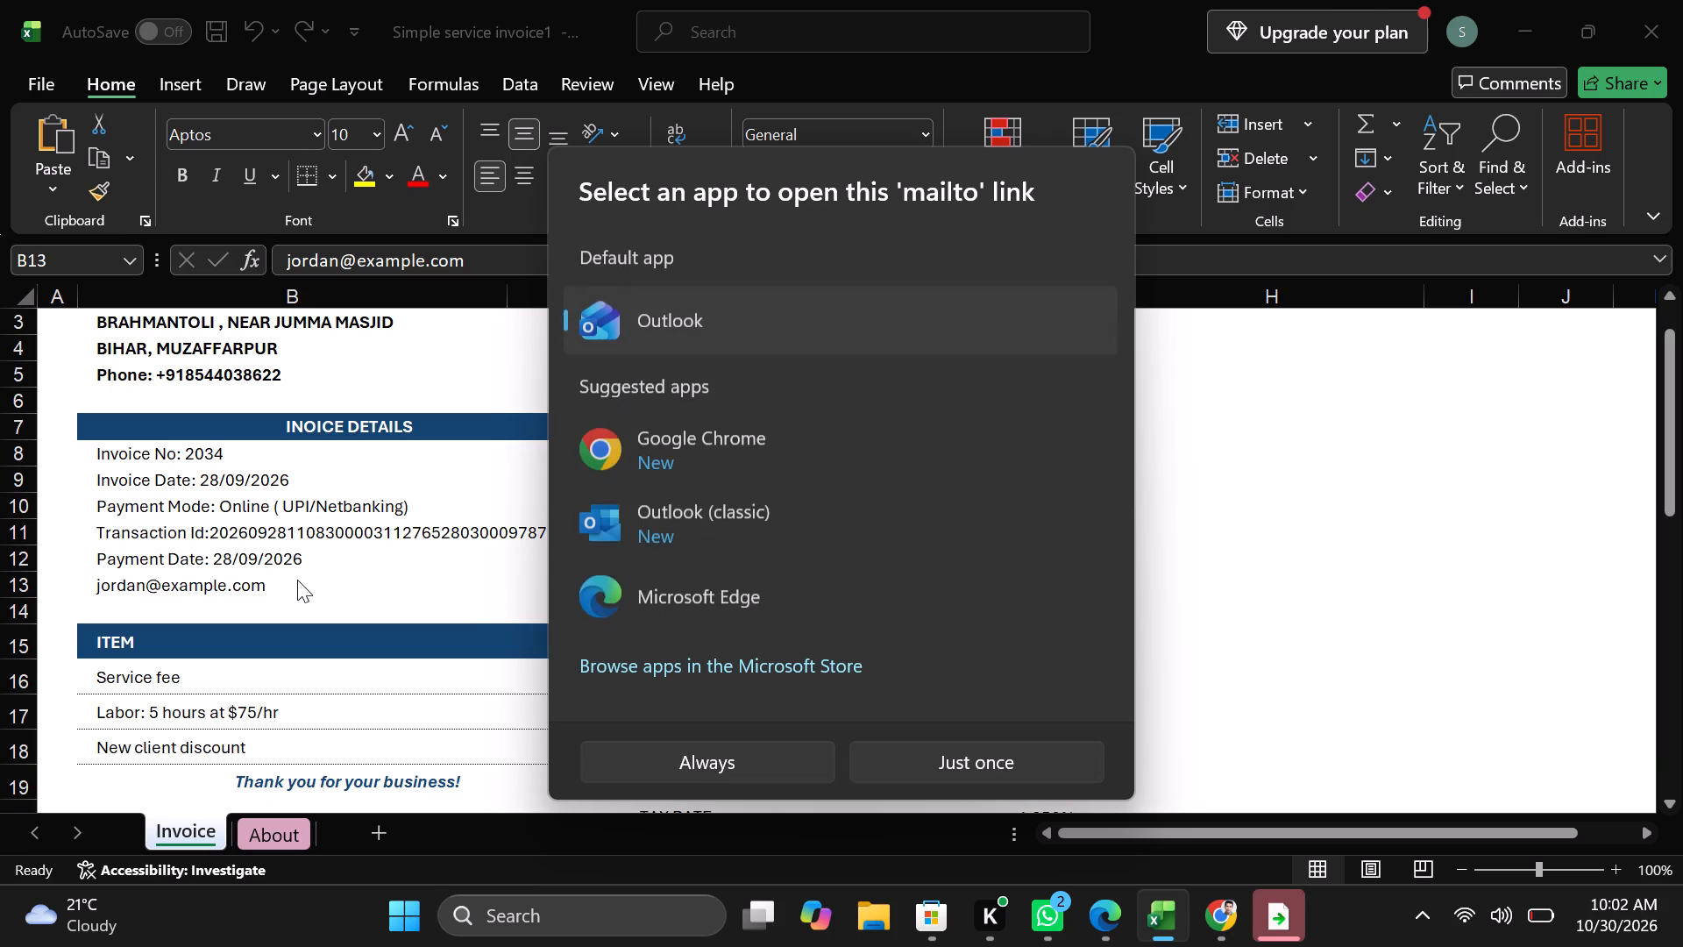
left_click(1251, 550)
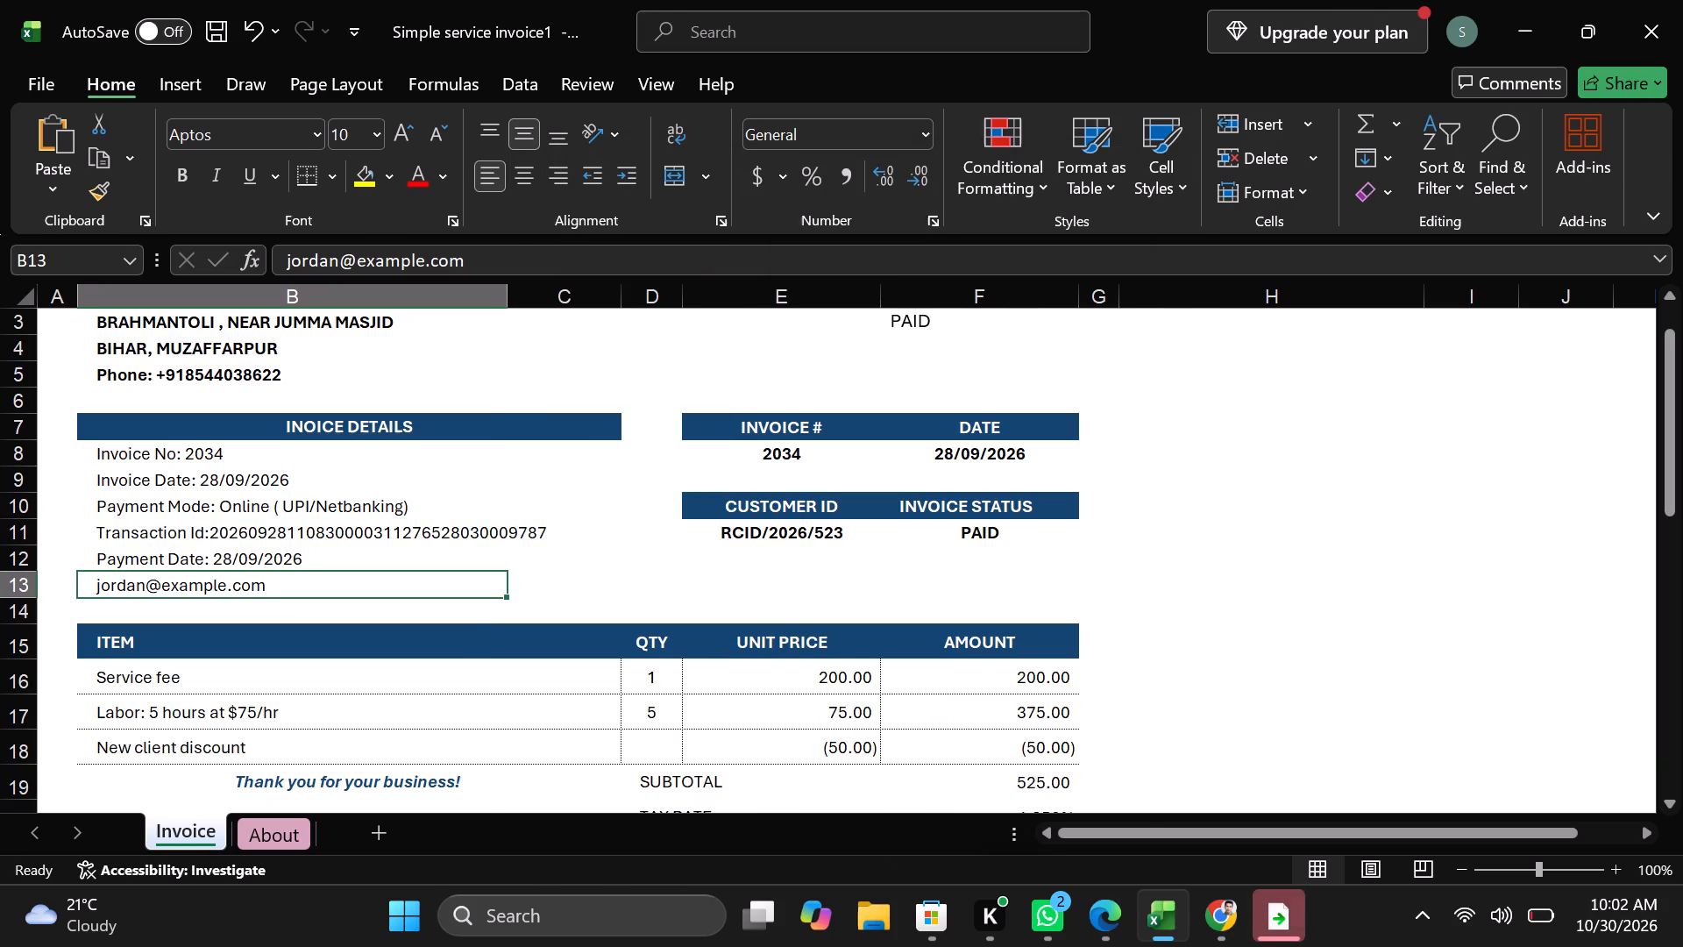
key("BackSpace")
left_click(675, 556)
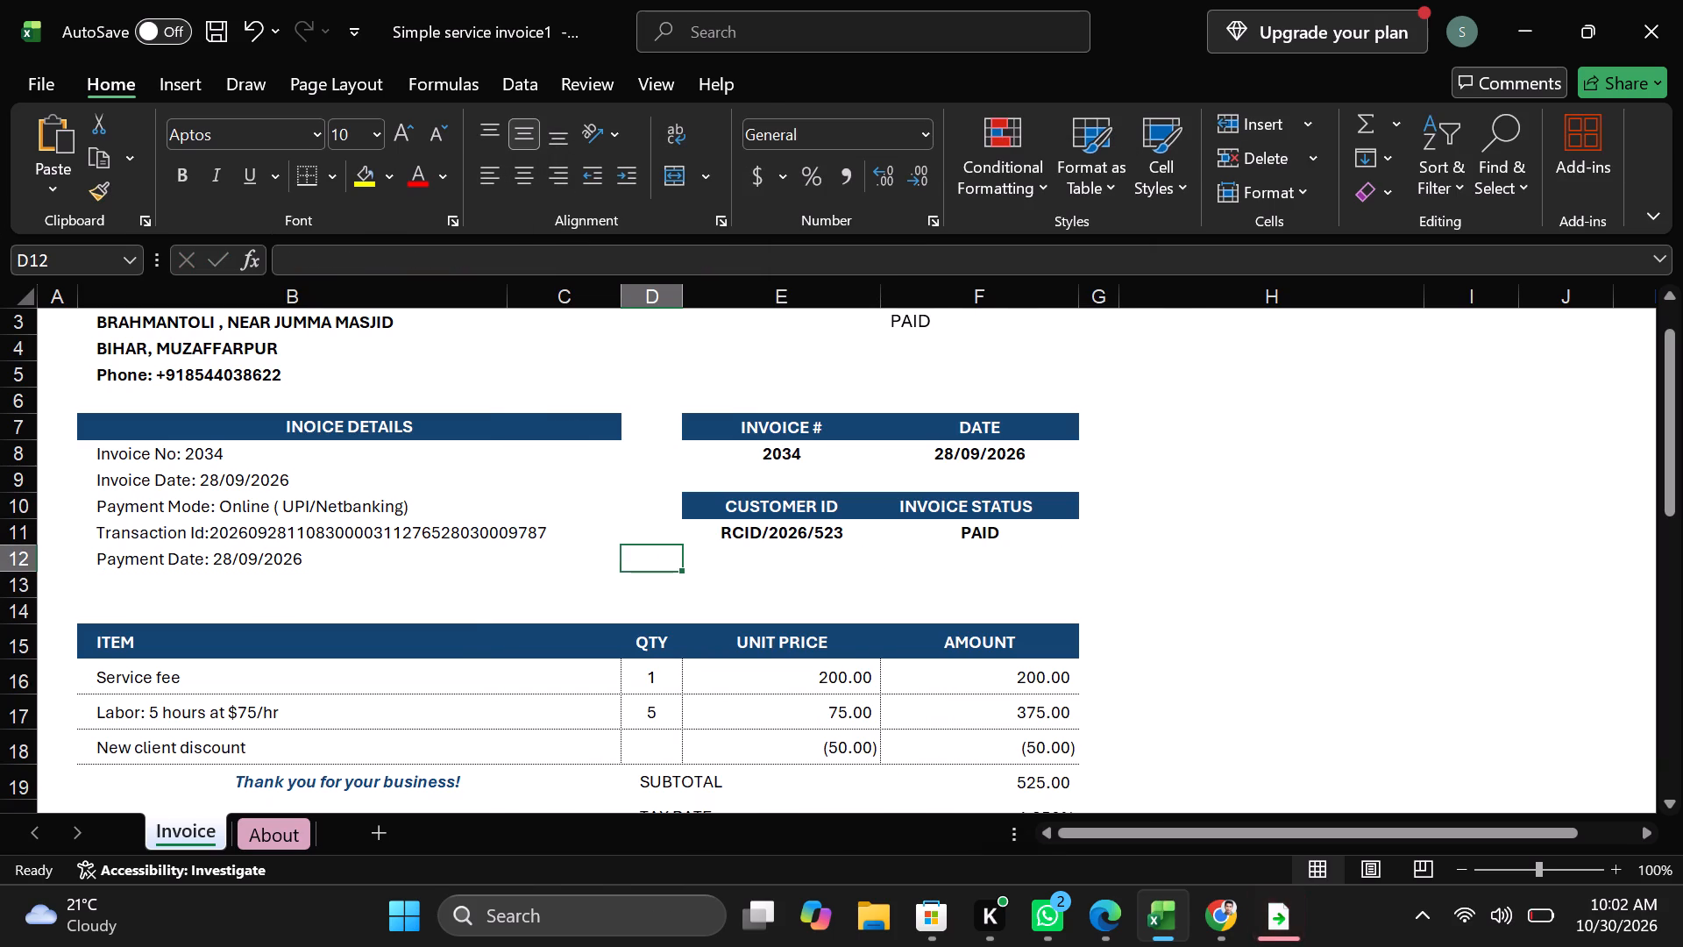
Replace the sample "Service fee" item in cell B16 with "25kg Basmati Rice".
left_click(473, 677)
key("BackSpace")
key("BackSpace")
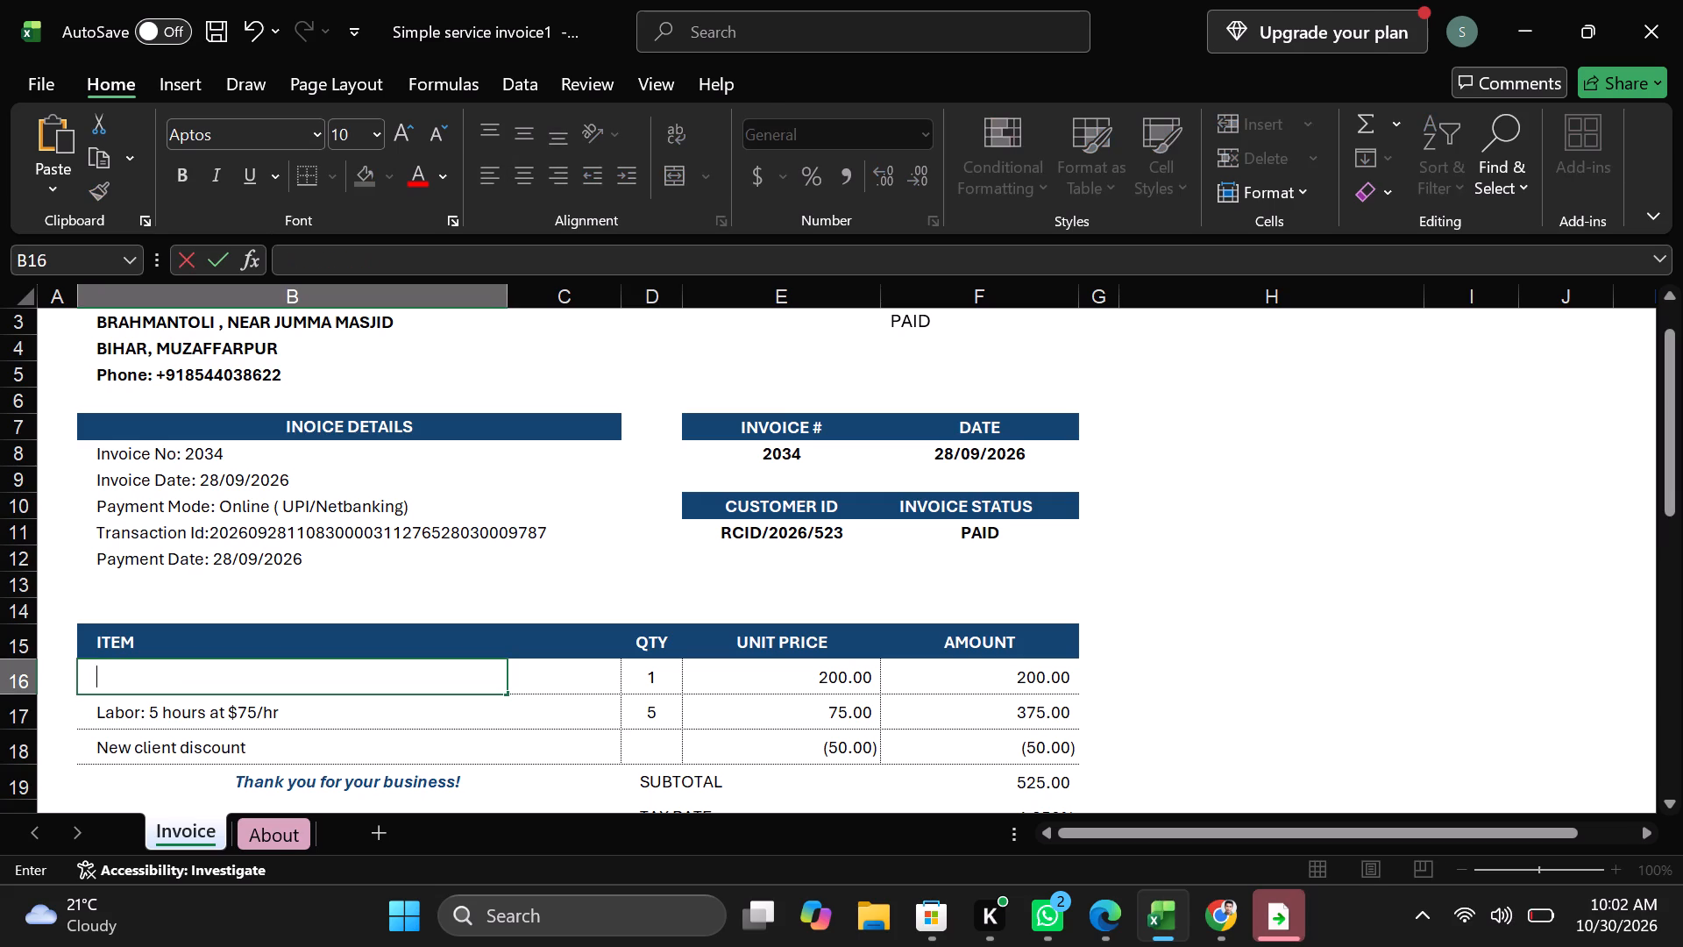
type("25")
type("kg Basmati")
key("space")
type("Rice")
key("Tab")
Replace the unit price of the 25kg Basmati Rice item in cell E16 with an amount starting with 12.
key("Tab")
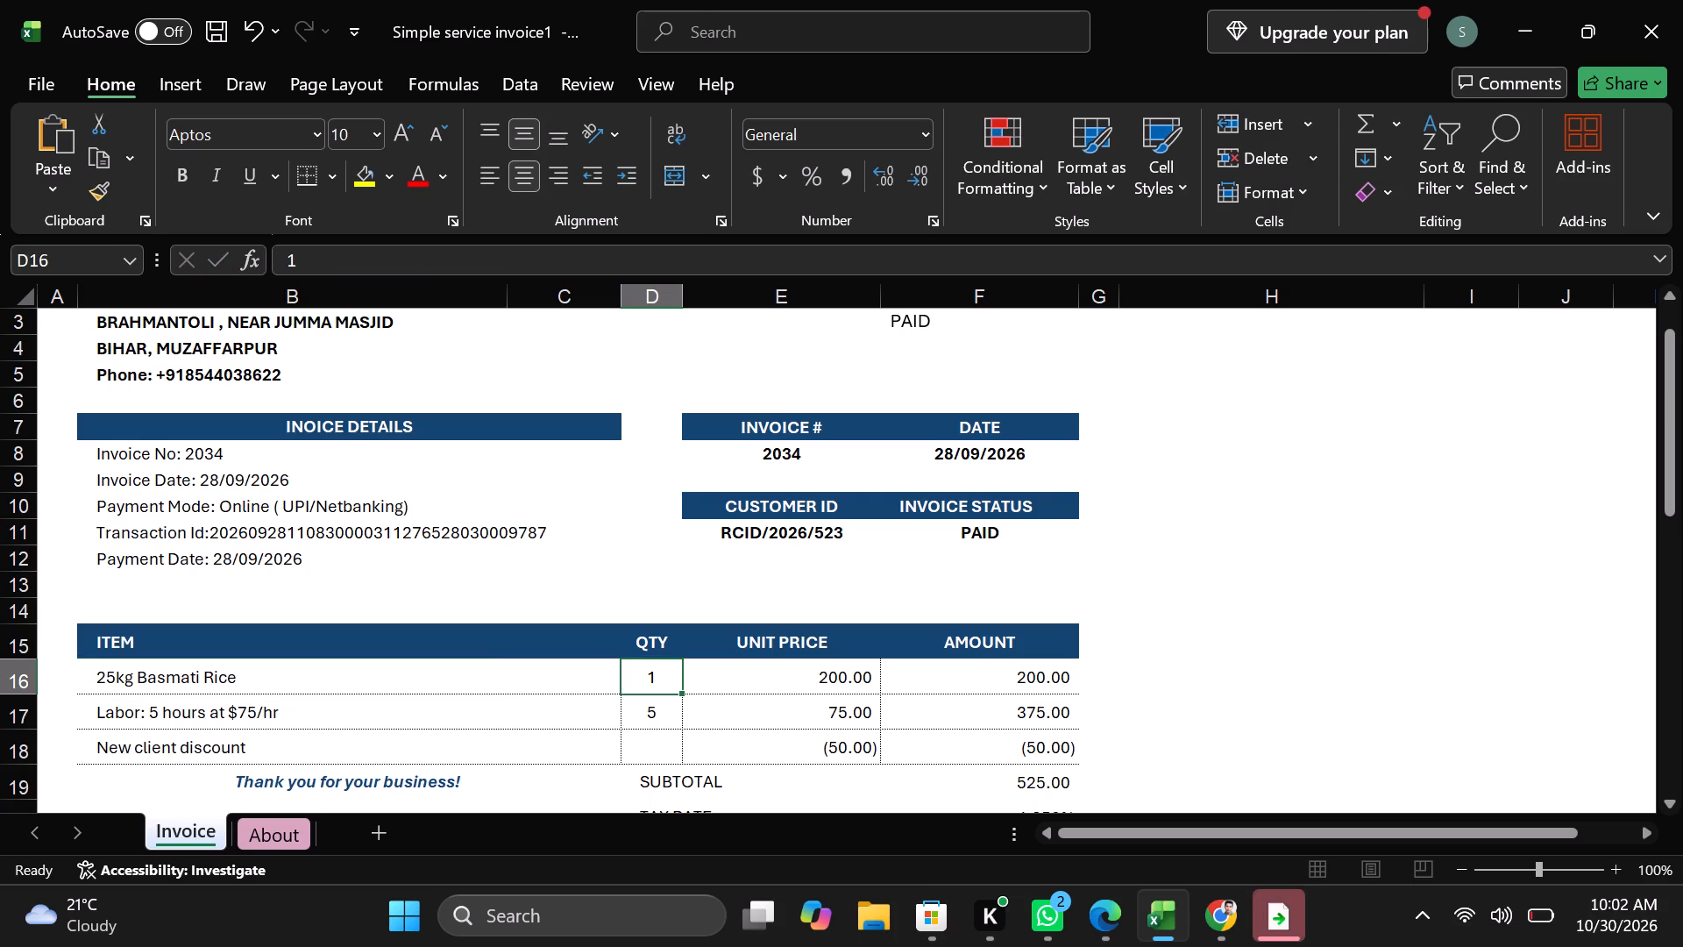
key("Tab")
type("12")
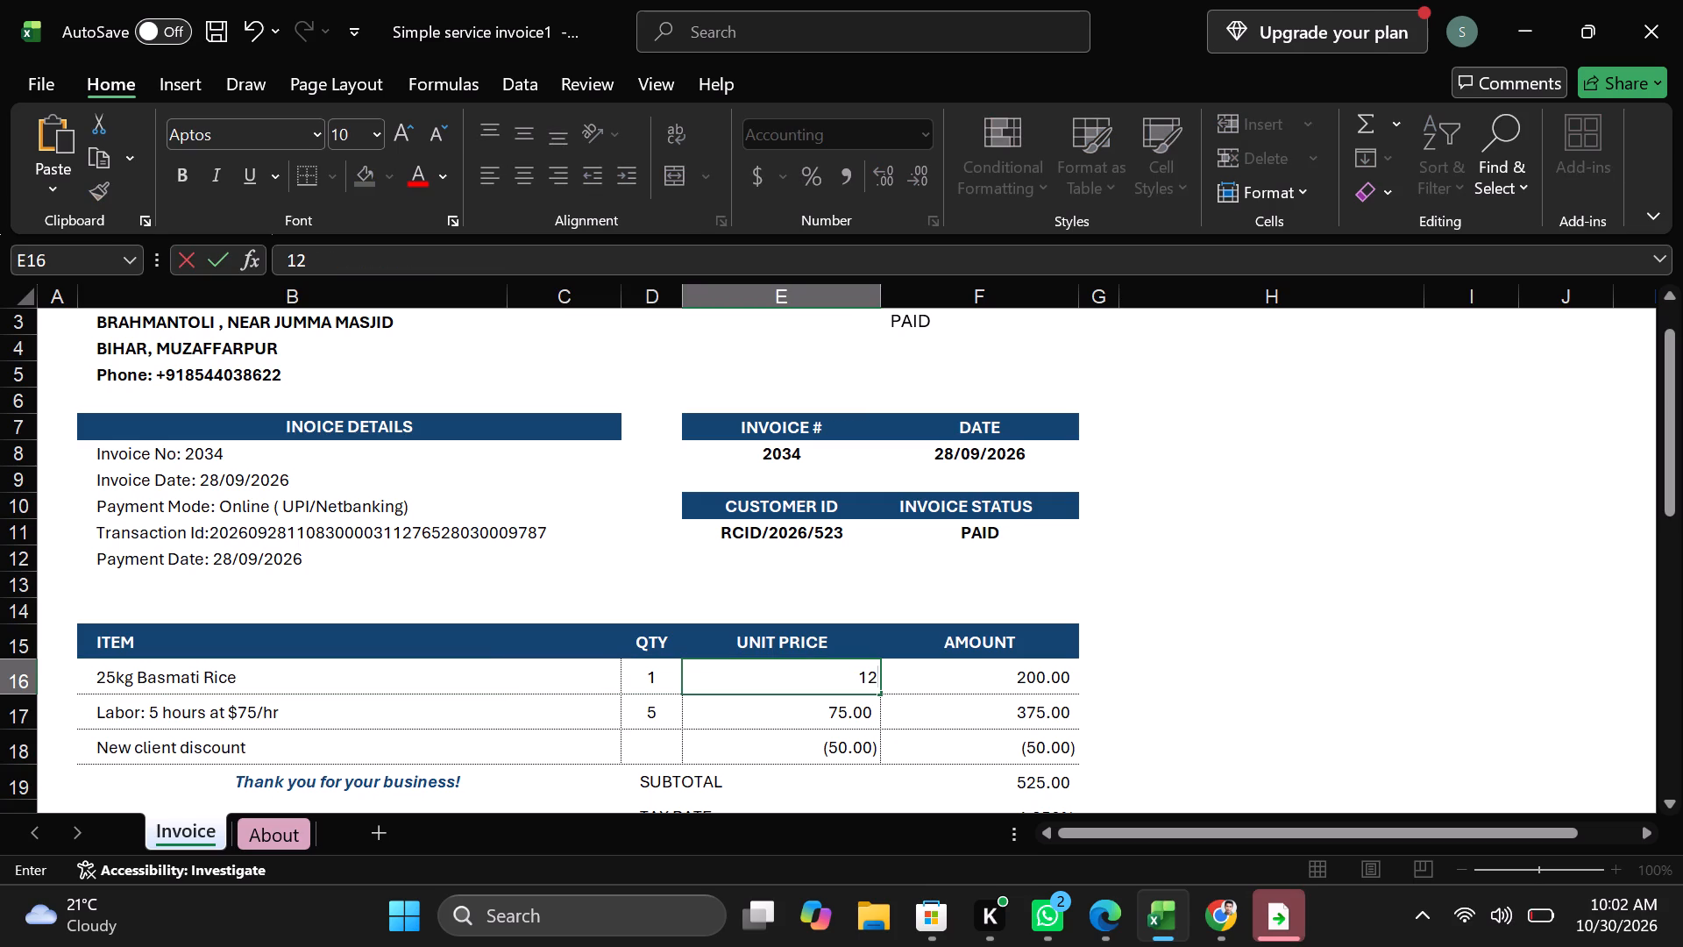
Set the unit price of the 25kg Basmati Rice item in cell E16 to 1270.
type("50")
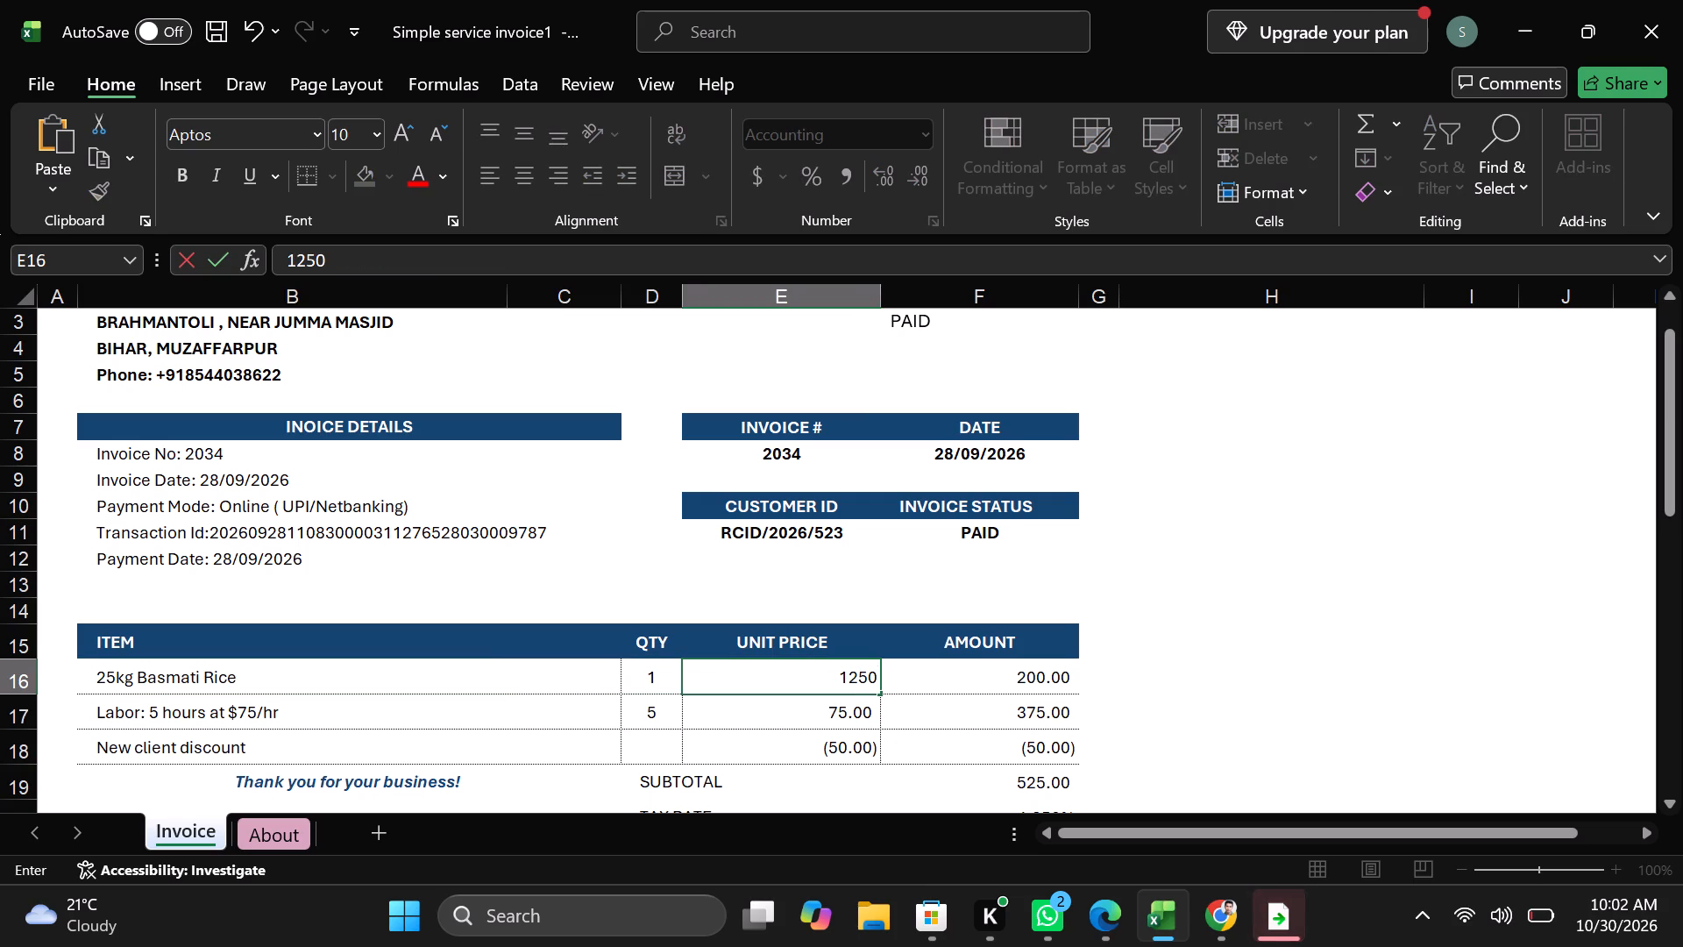
left_click(866, 674)
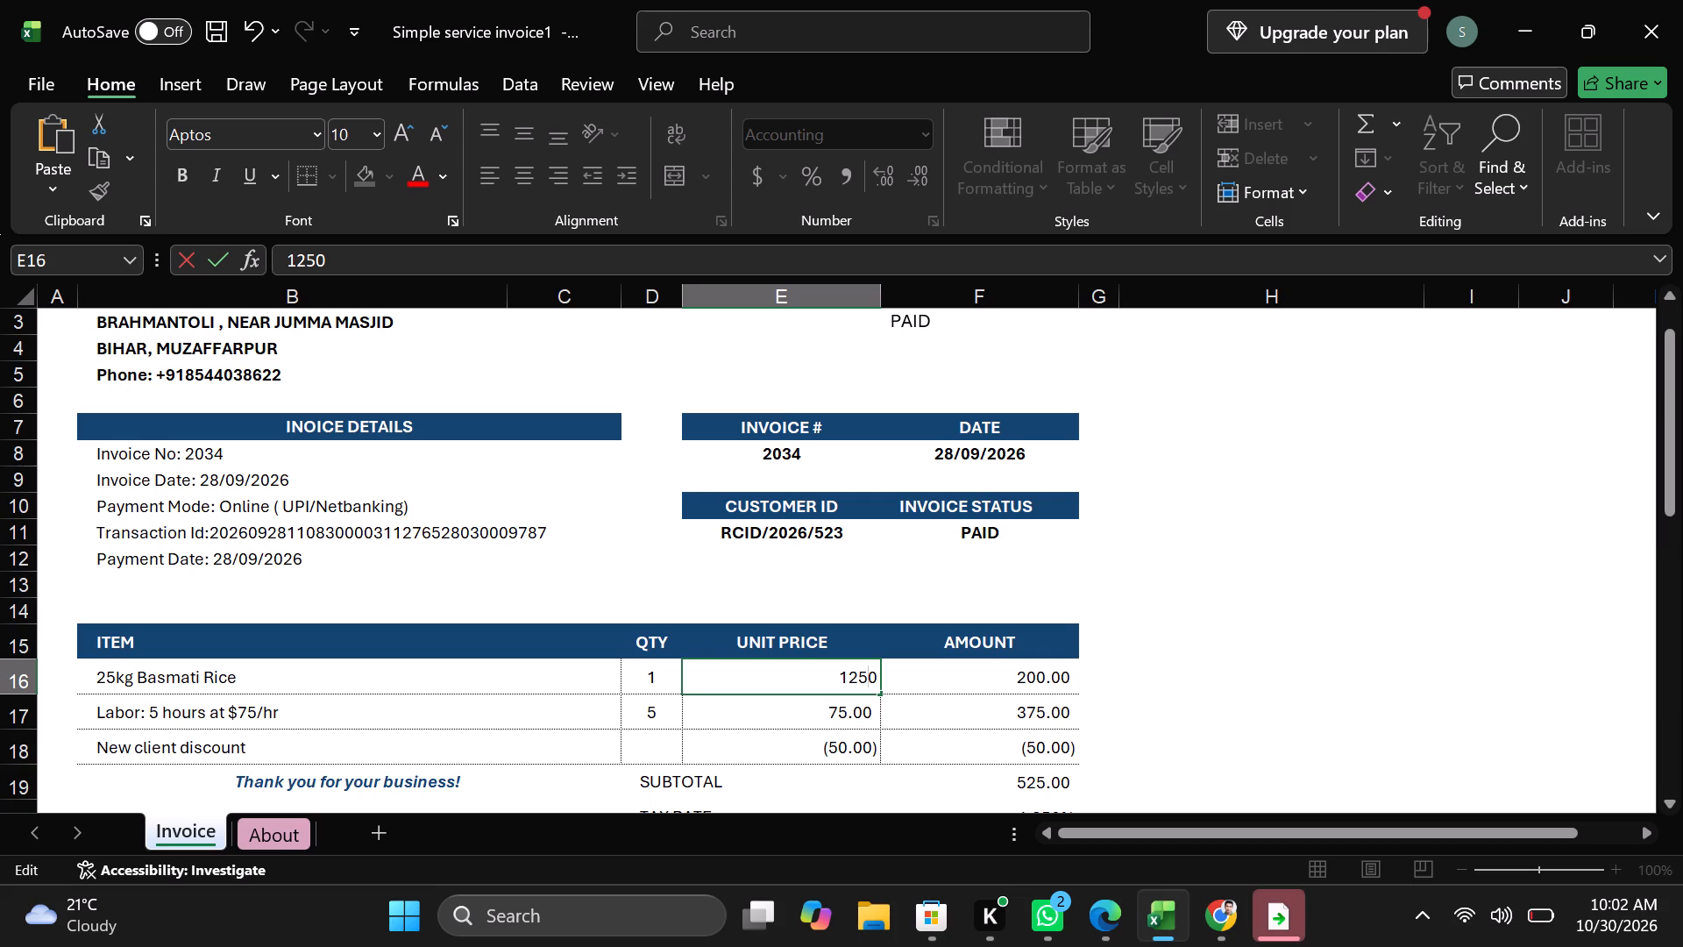
key("BackSpace")
key("7")
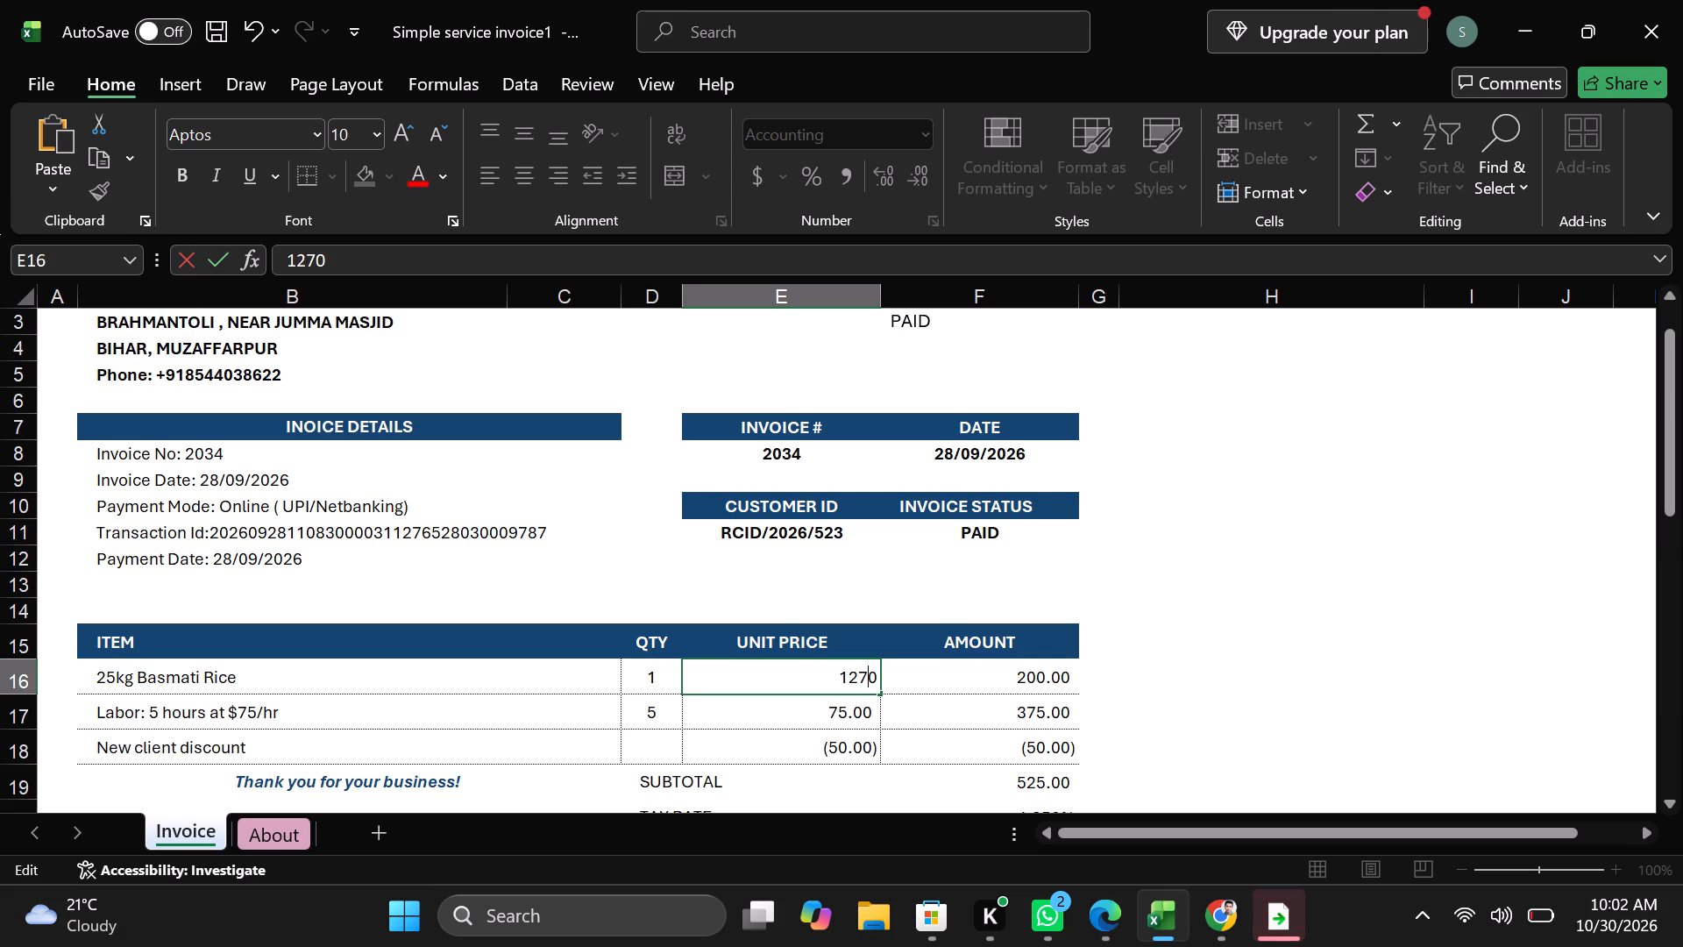
left_click(1055, 684)
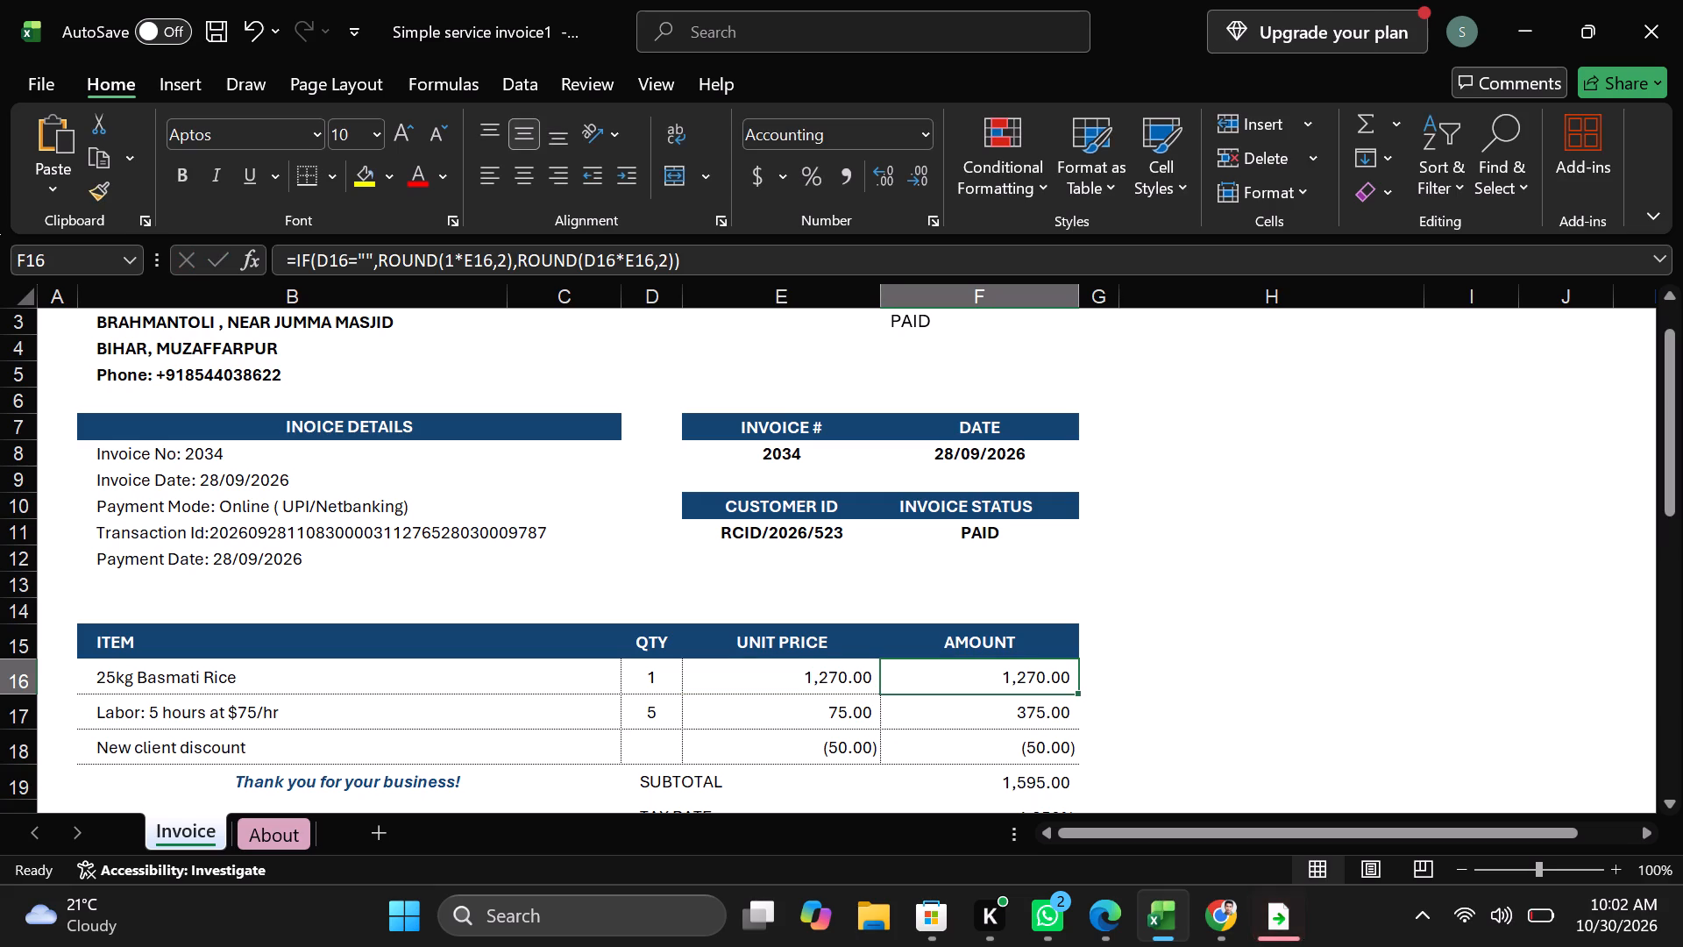
Replace the sample labor item in cell B17 with "10kg Aashirwad Flour ( Aata)".
left_click(297, 708)
key("BackSpace")
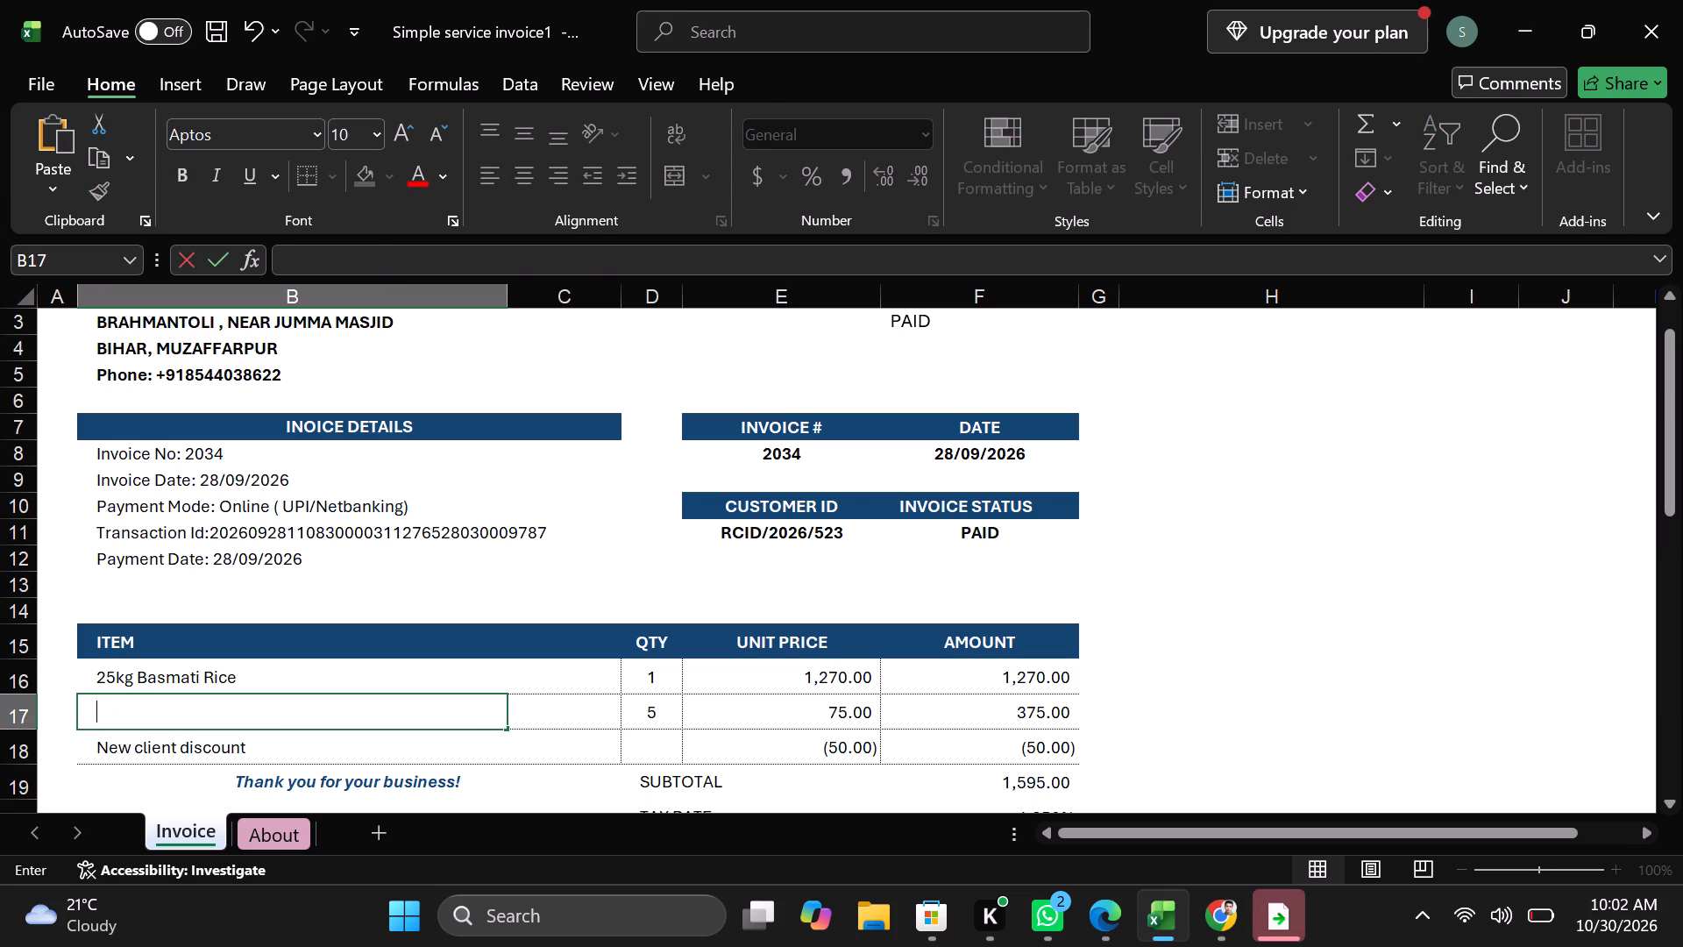
type("10")
key("space")
key("BackSpace")
type("kg")
key("space")
type("aas")
key("BackSpace")
key("BackSpace")
key("BackSpace")
type("Aas")
type("hirwad")
key("space")
type("Flour")
key("space")
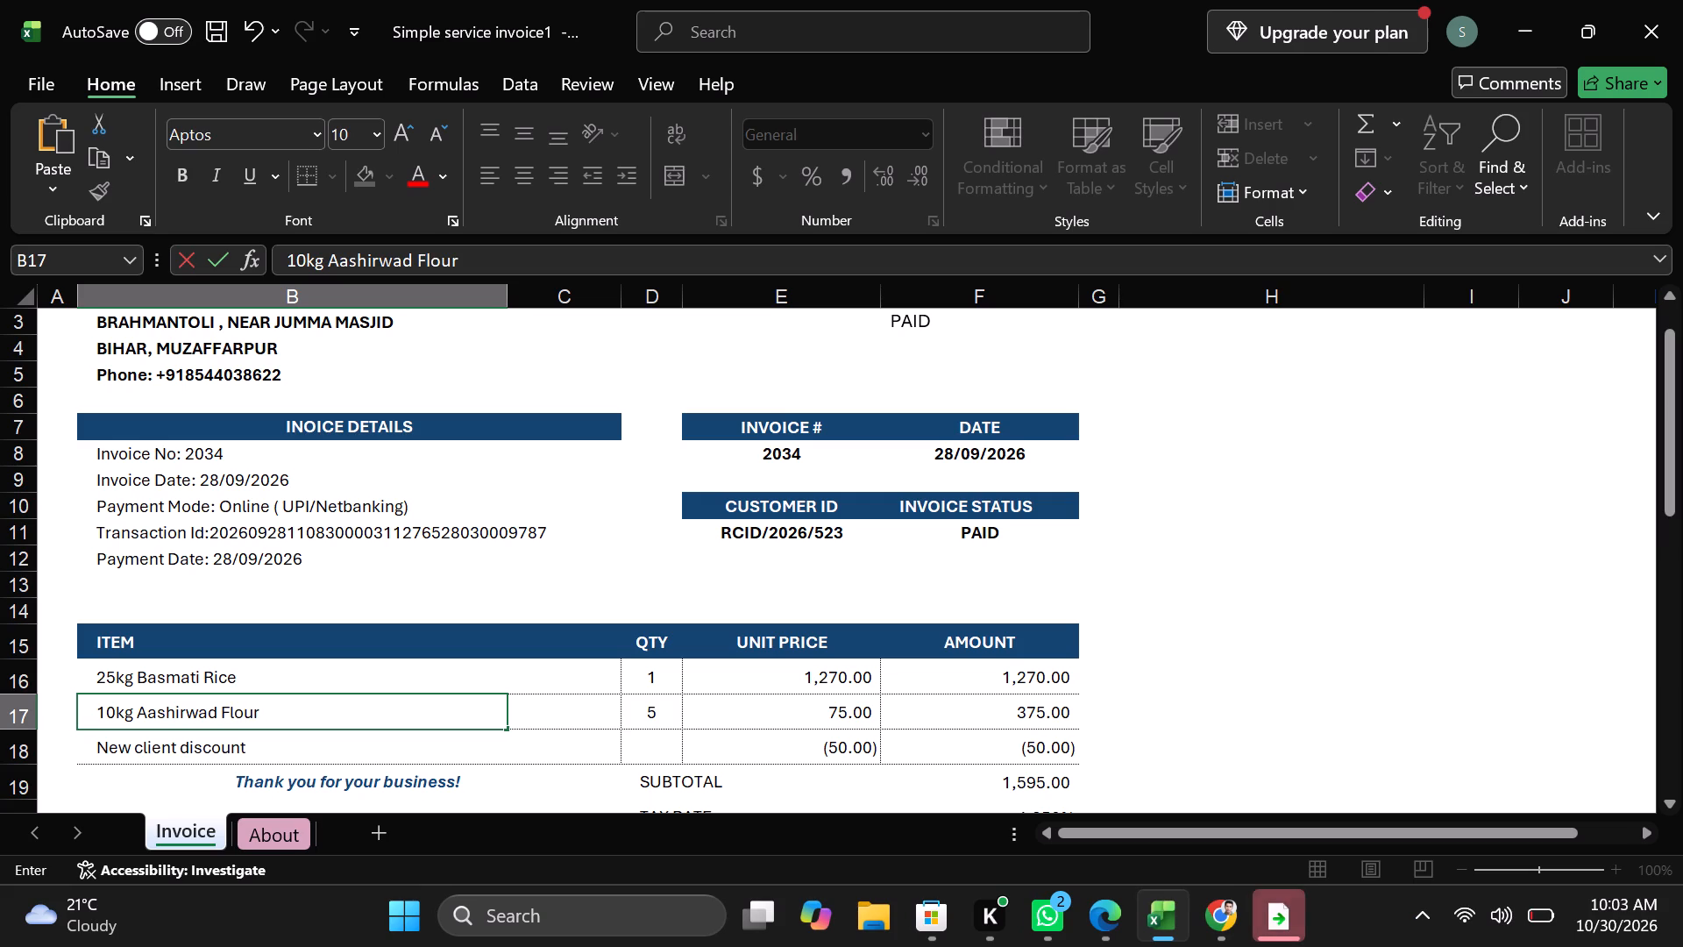
type("(")
key("space")
type("Aa")
type("ta")
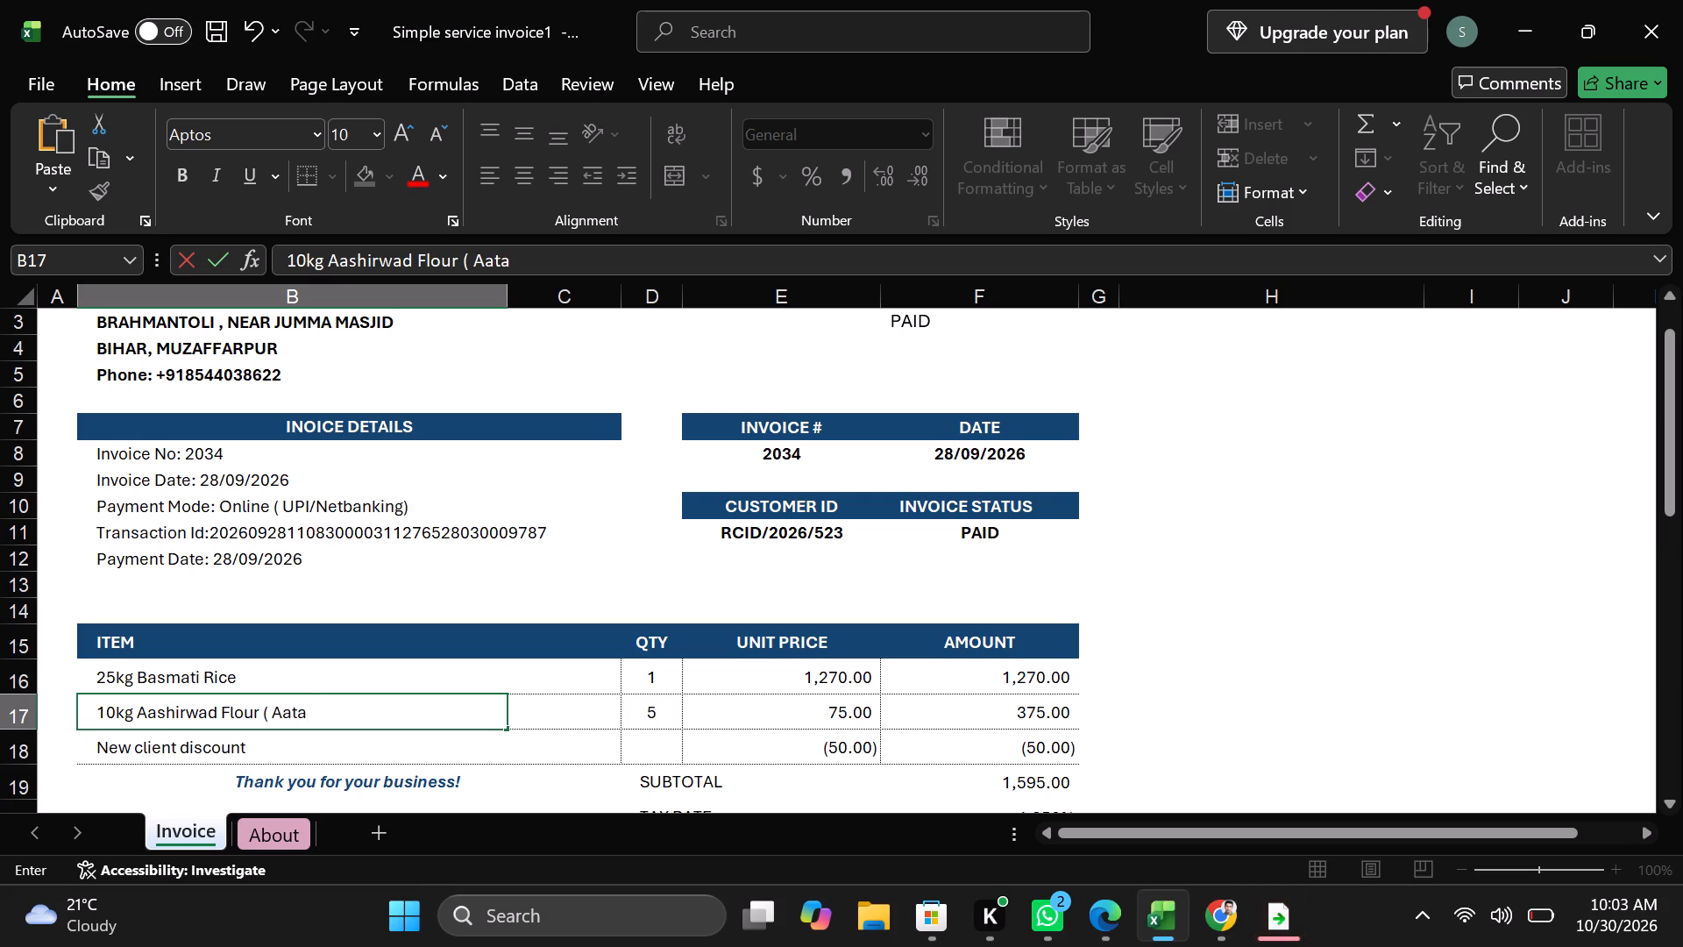
key("shift+parenright")
Set the flour item's quantity to 1 and its unit price to 540 in row 17.
key("Tab")
key("Tab")
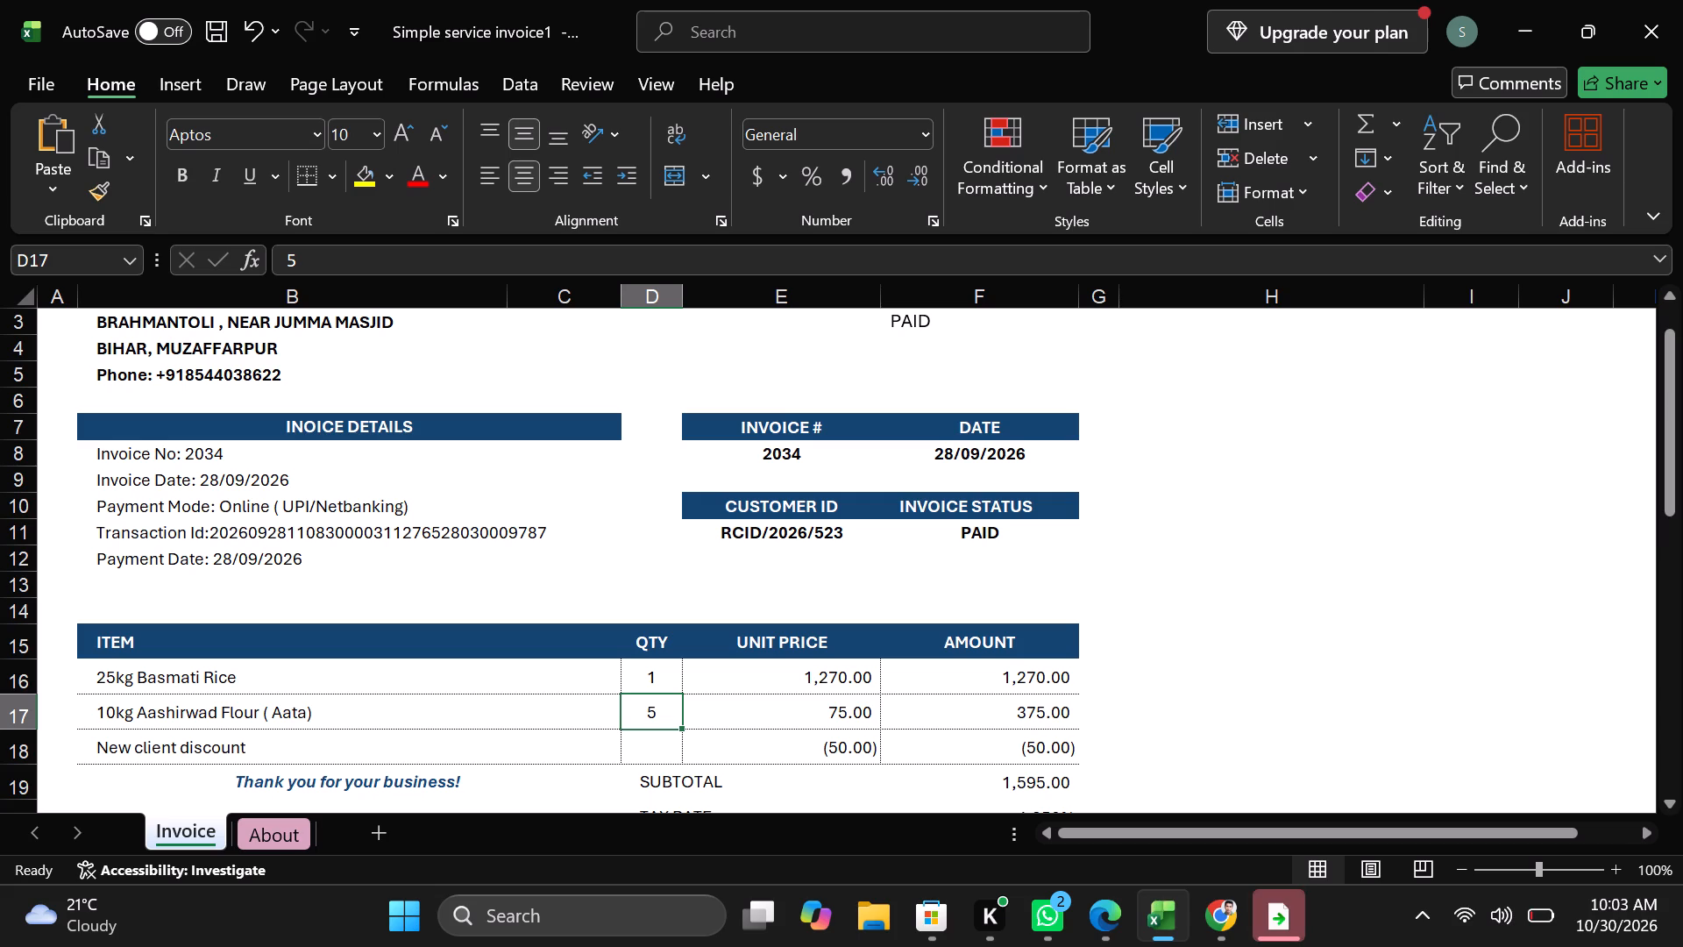
key("1")
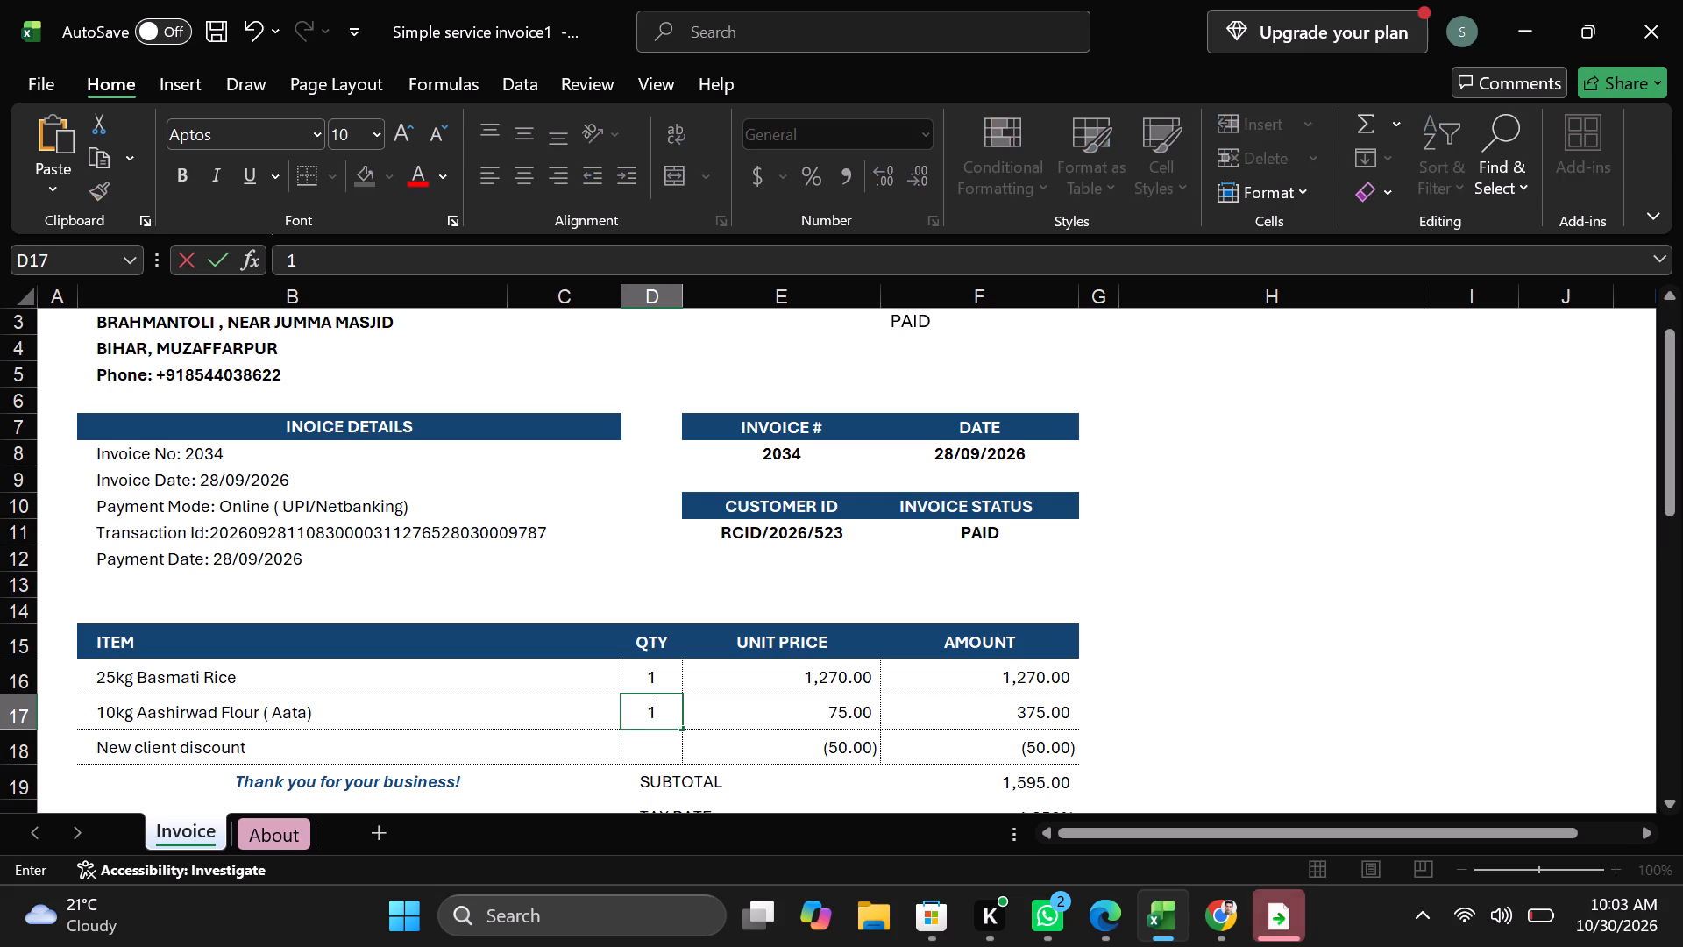
key("Tab")
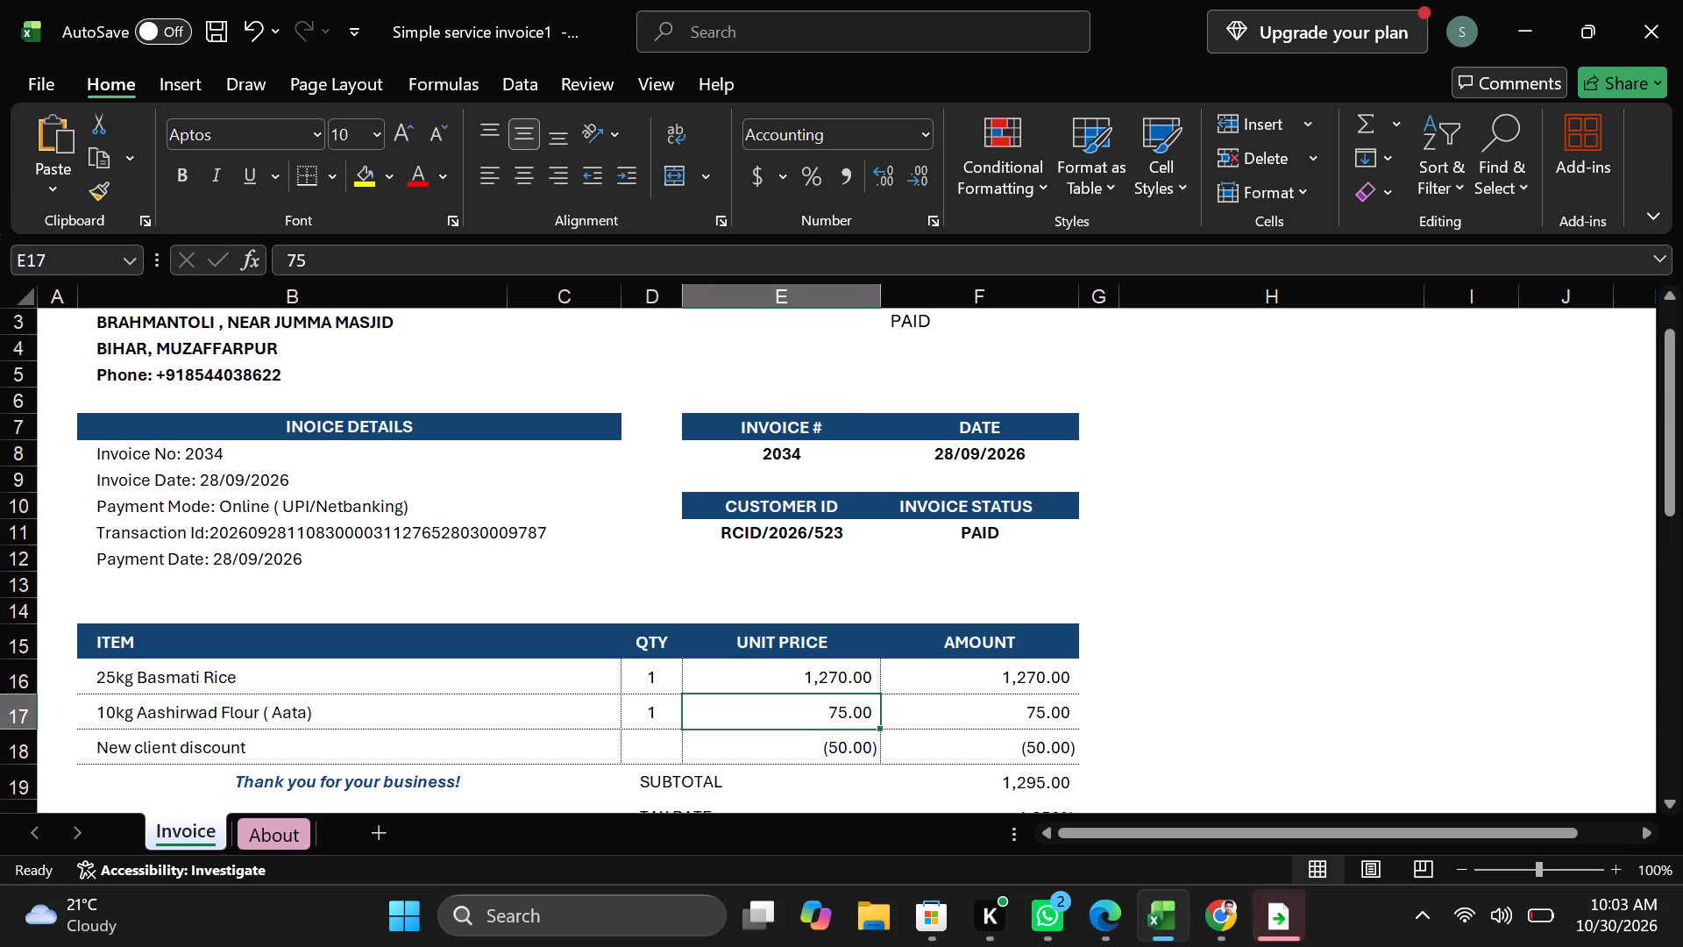
type("540")
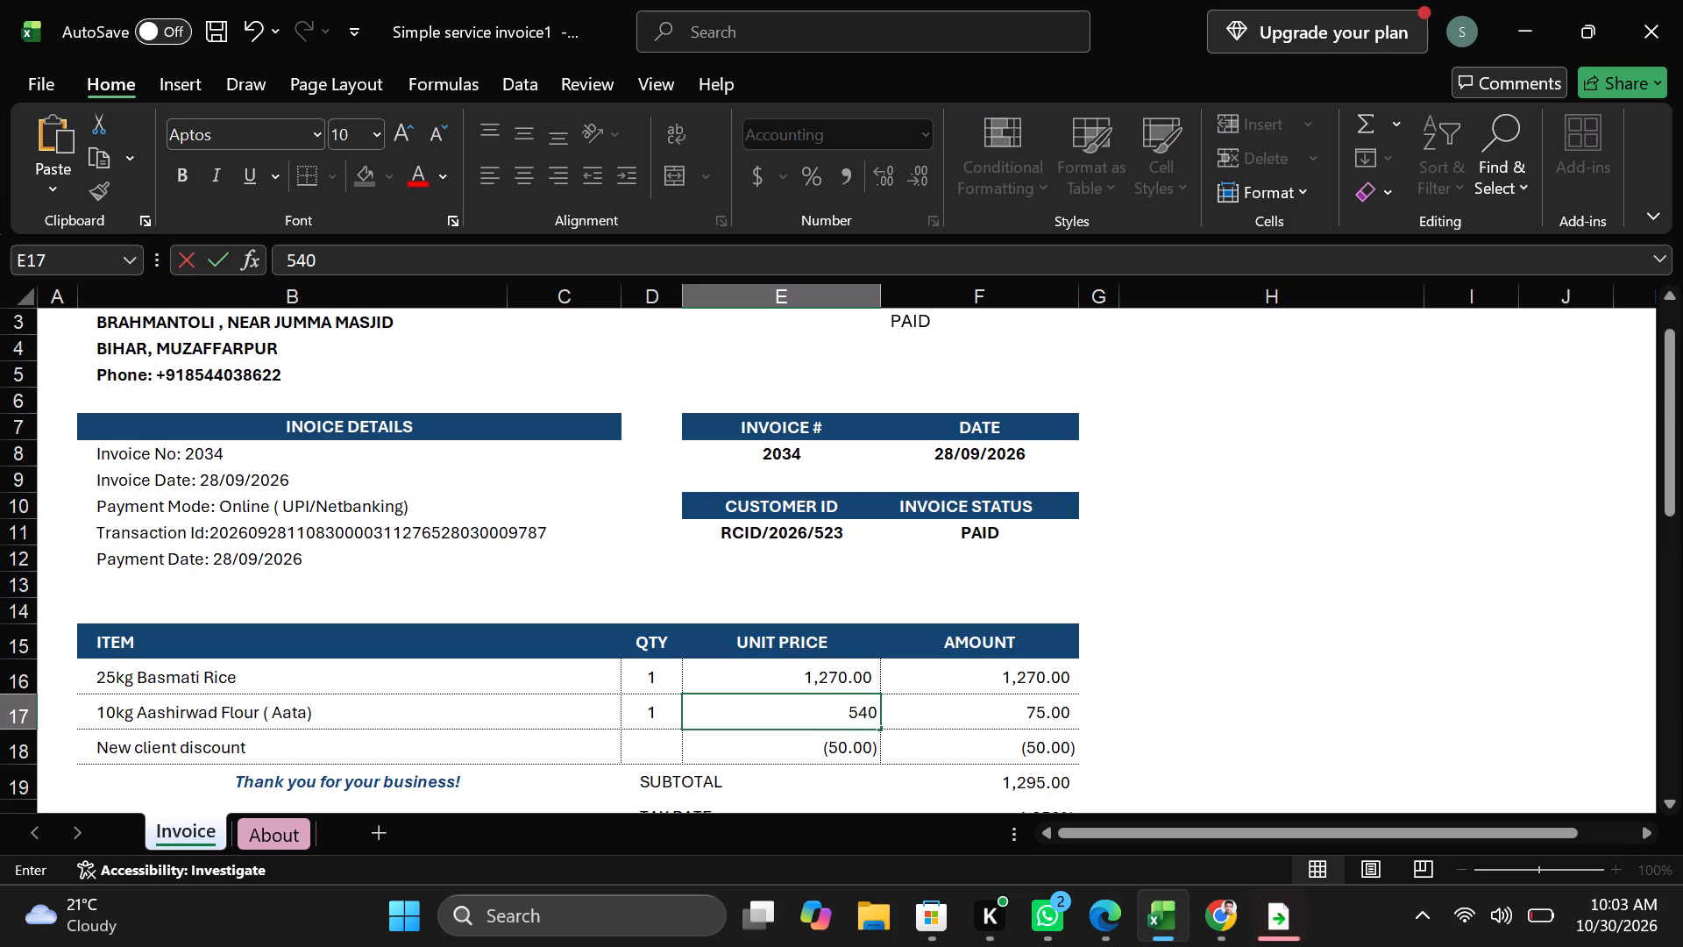
Replace the "New client discount" item in cell B18 with "Kacchi ghanni 1kg oil".
left_click(196, 751)
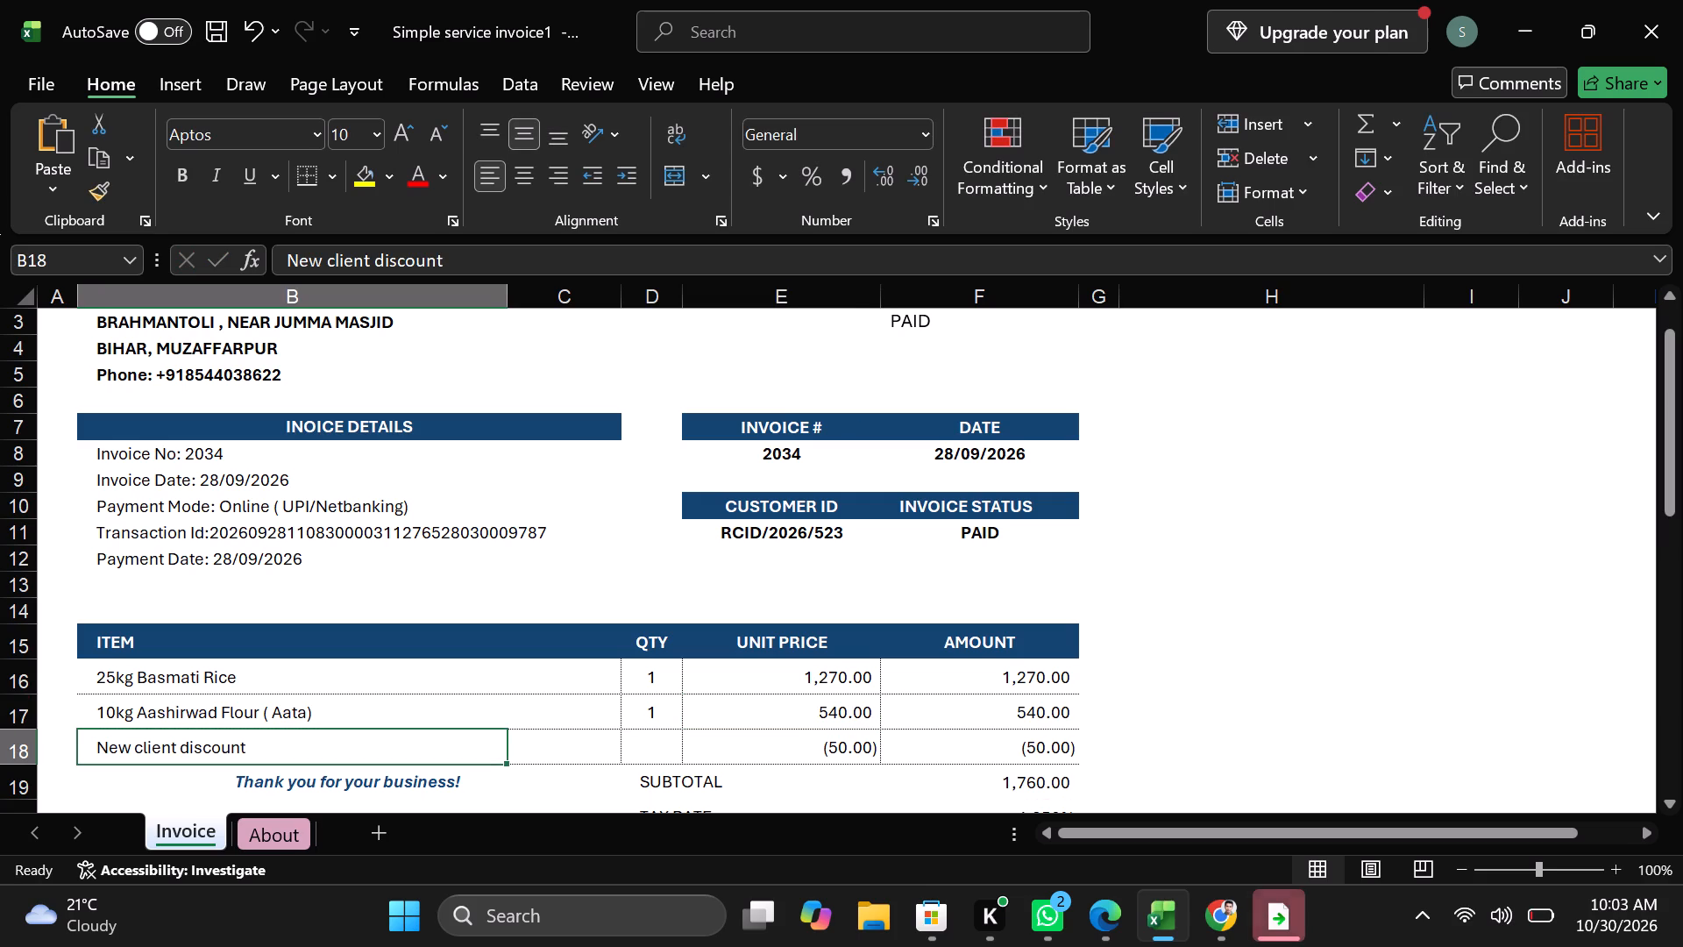
type("oil")
key("BackSpace")
key("BackSpace")
key("BackSpace")
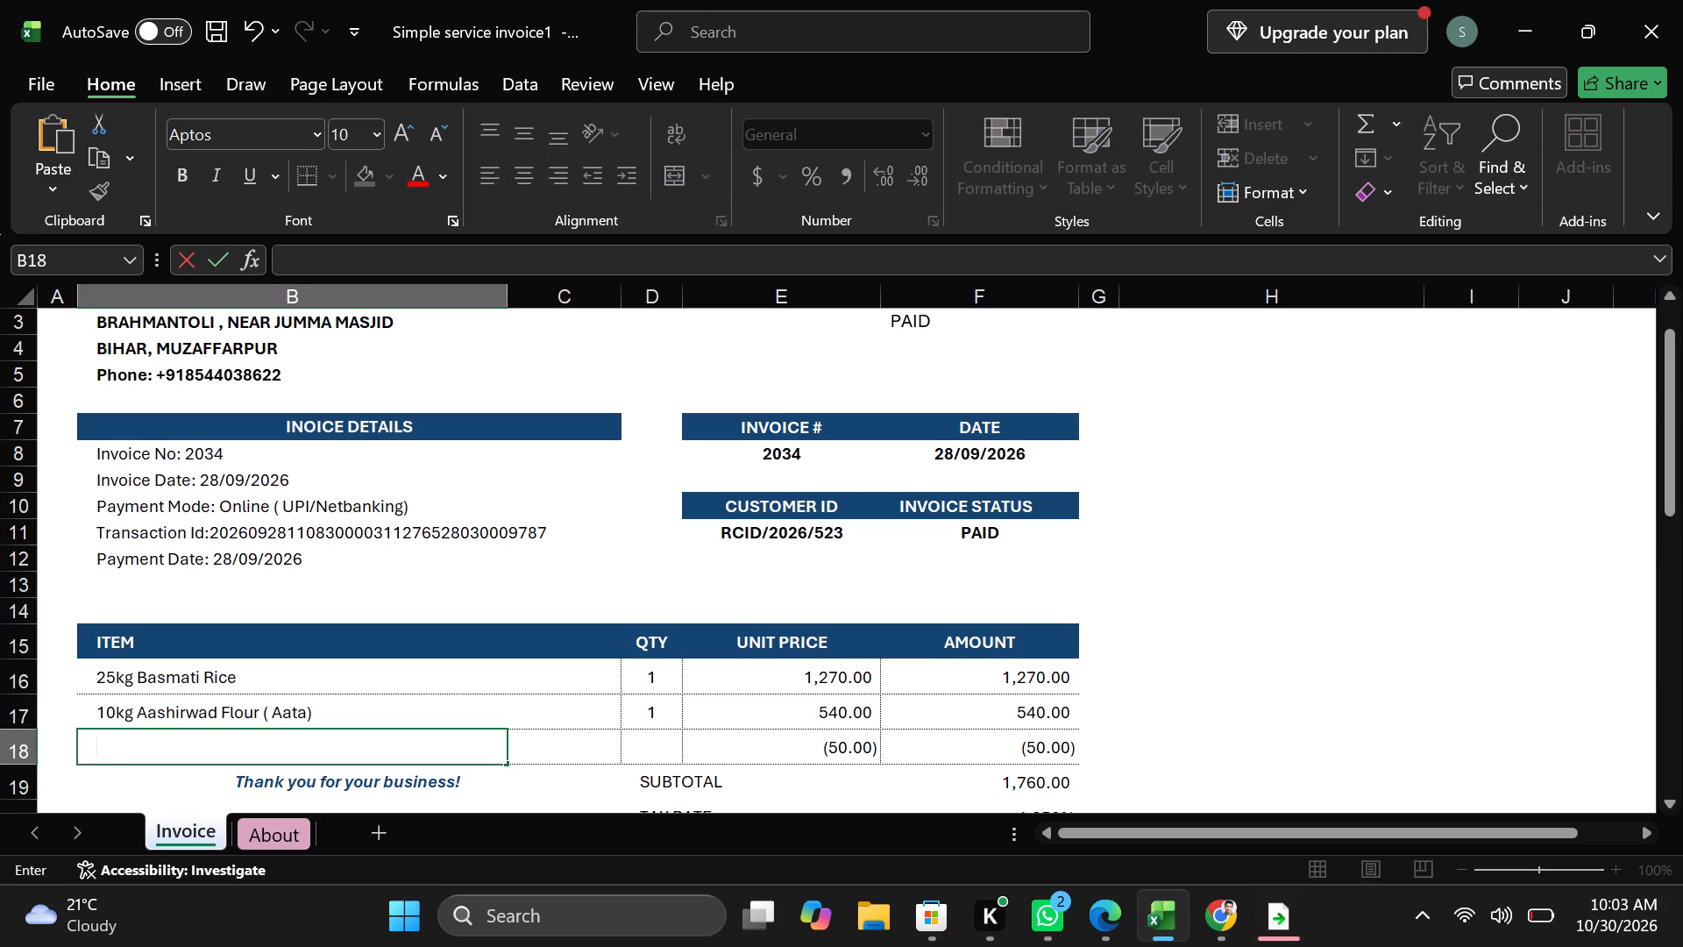
type("kac")
key("BackSpace")
key("BackSpace")
key("BackSpace")
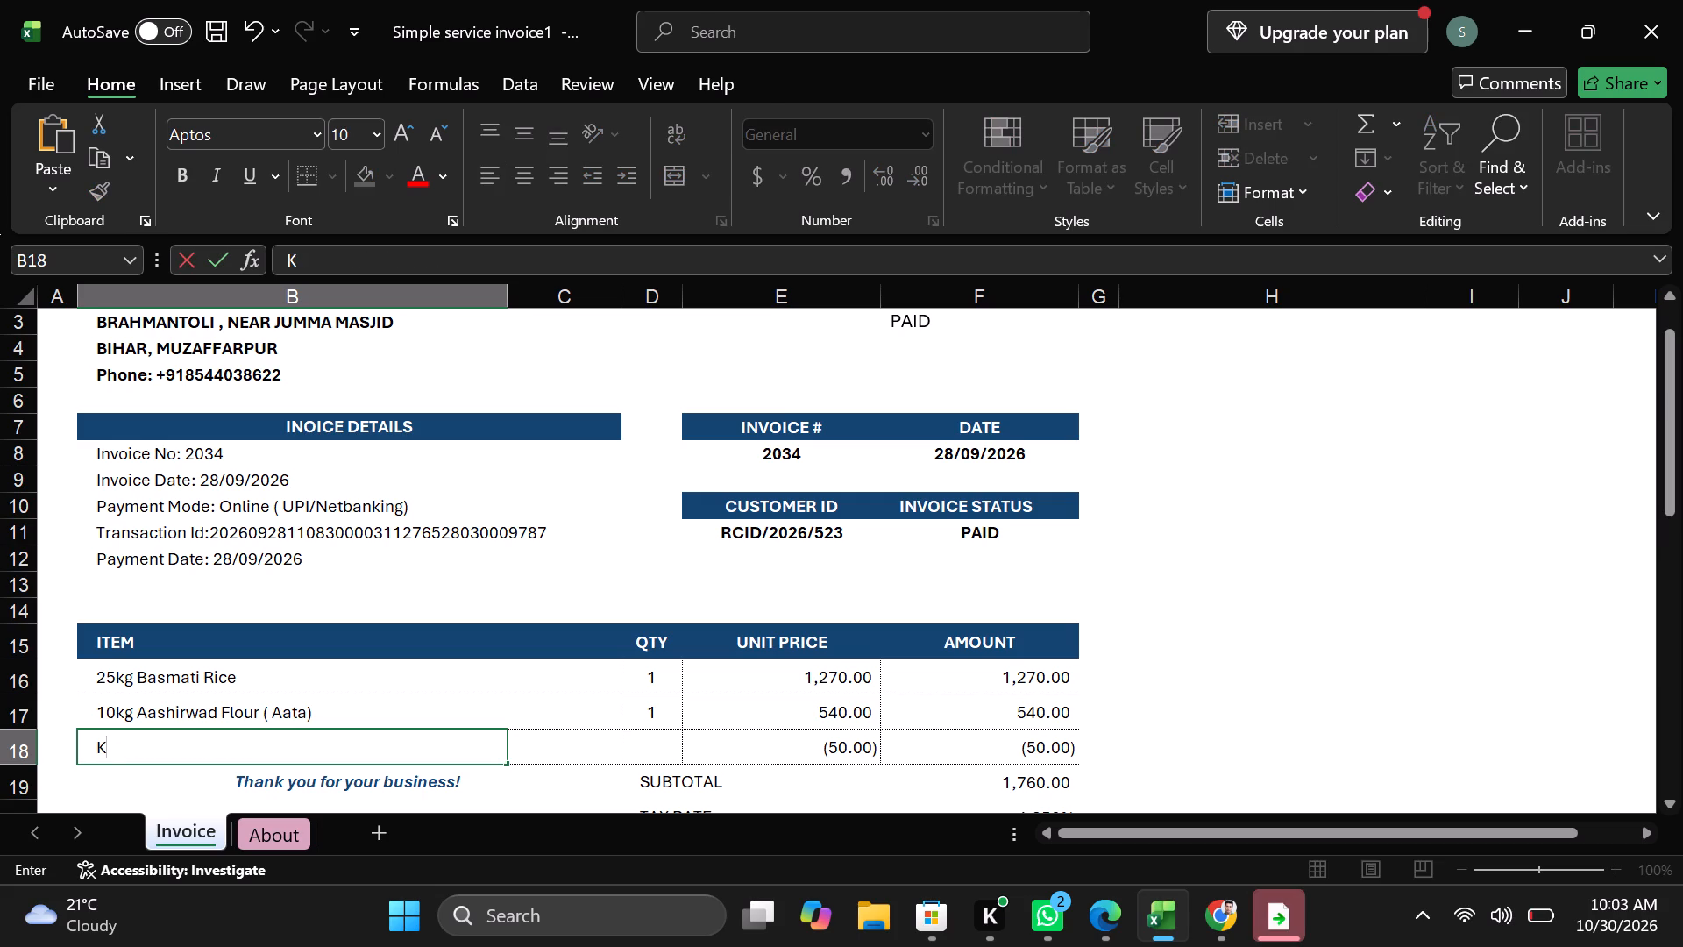
type("acchi ghanni")
key("space")
type("1kg oil")
Set the oil item's quantity to 1 and its unit price to 190 in row 18.
key("Tab")
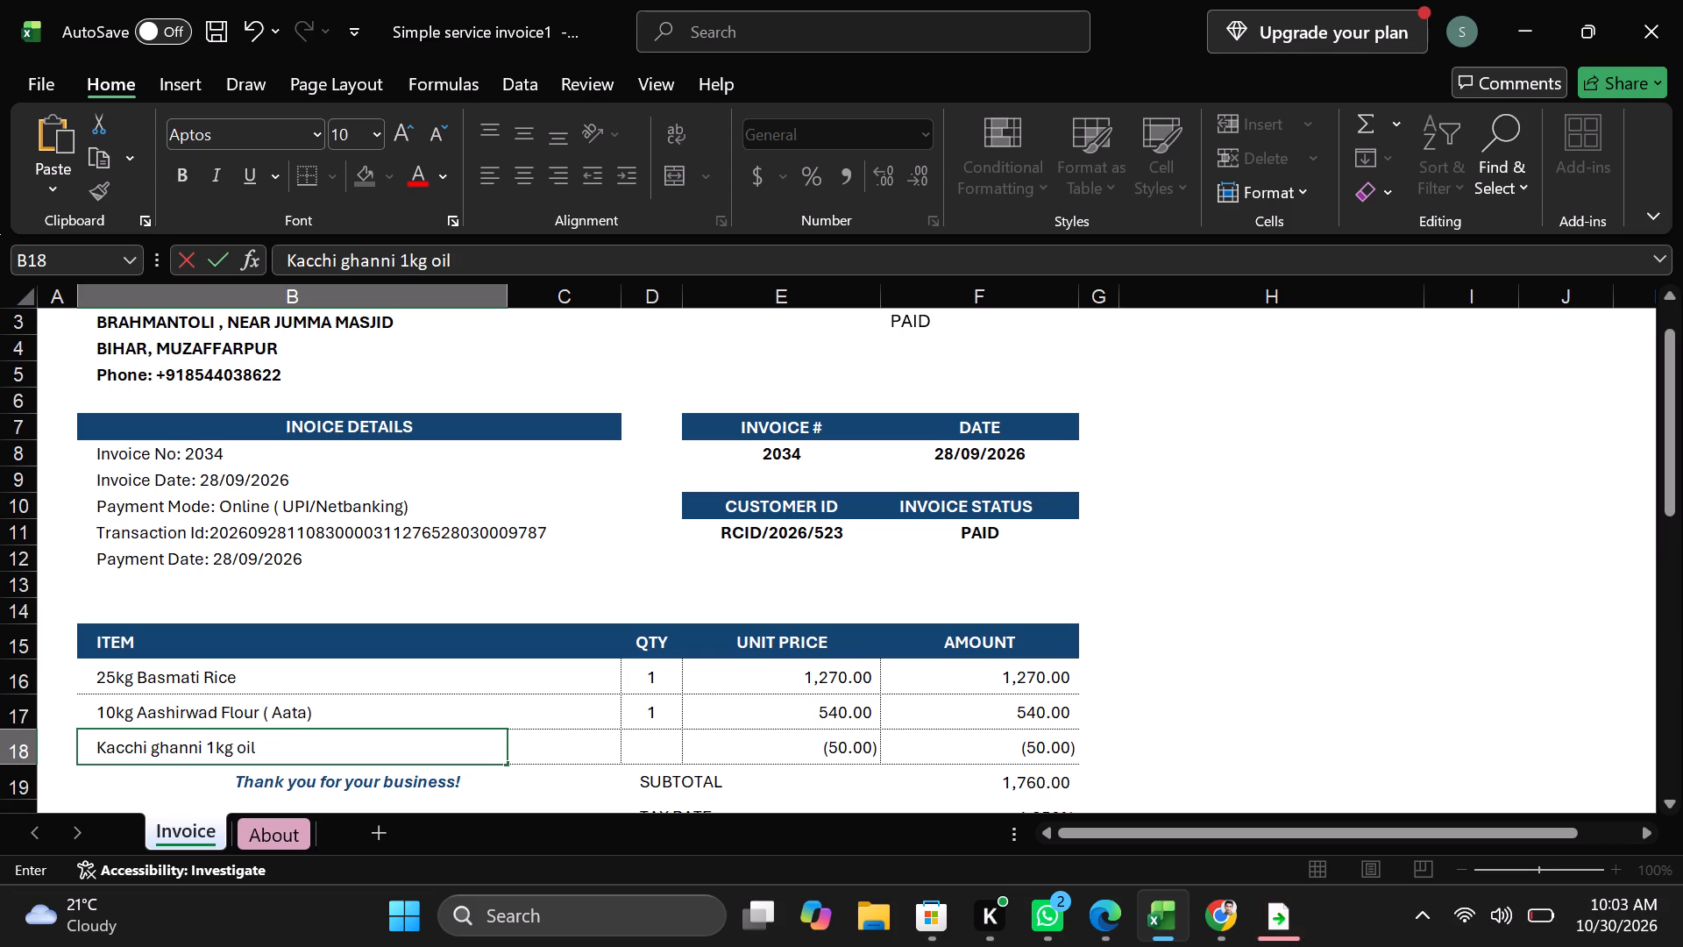
key("Tab")
key("1")
key("Tab")
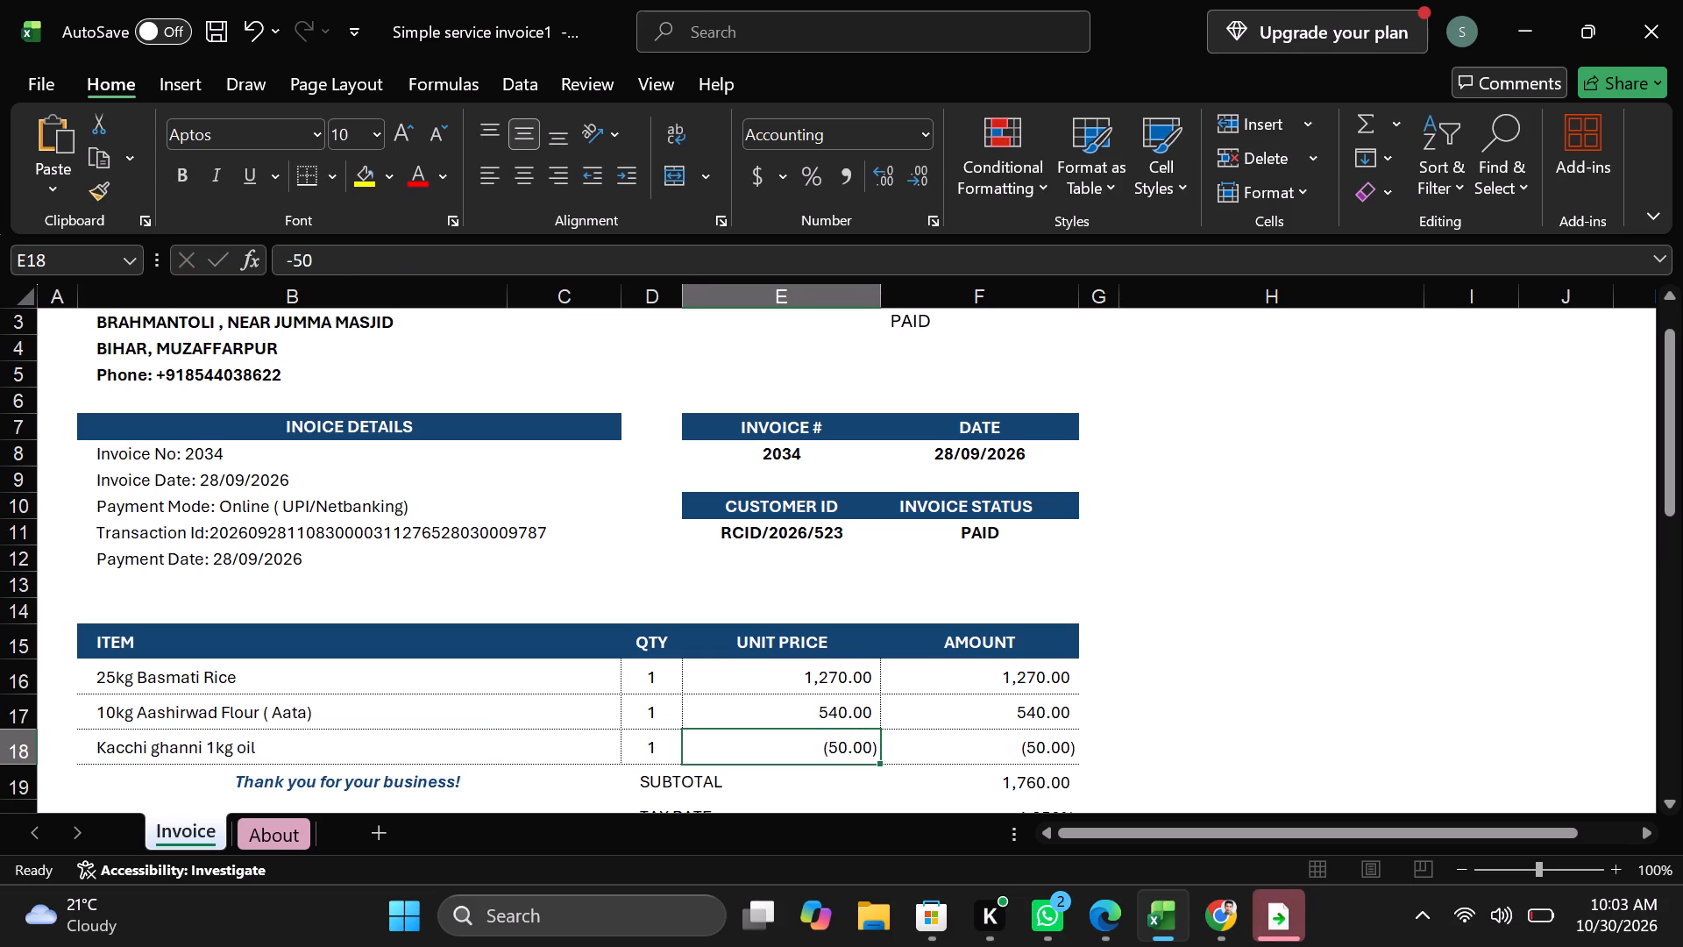
type("190")
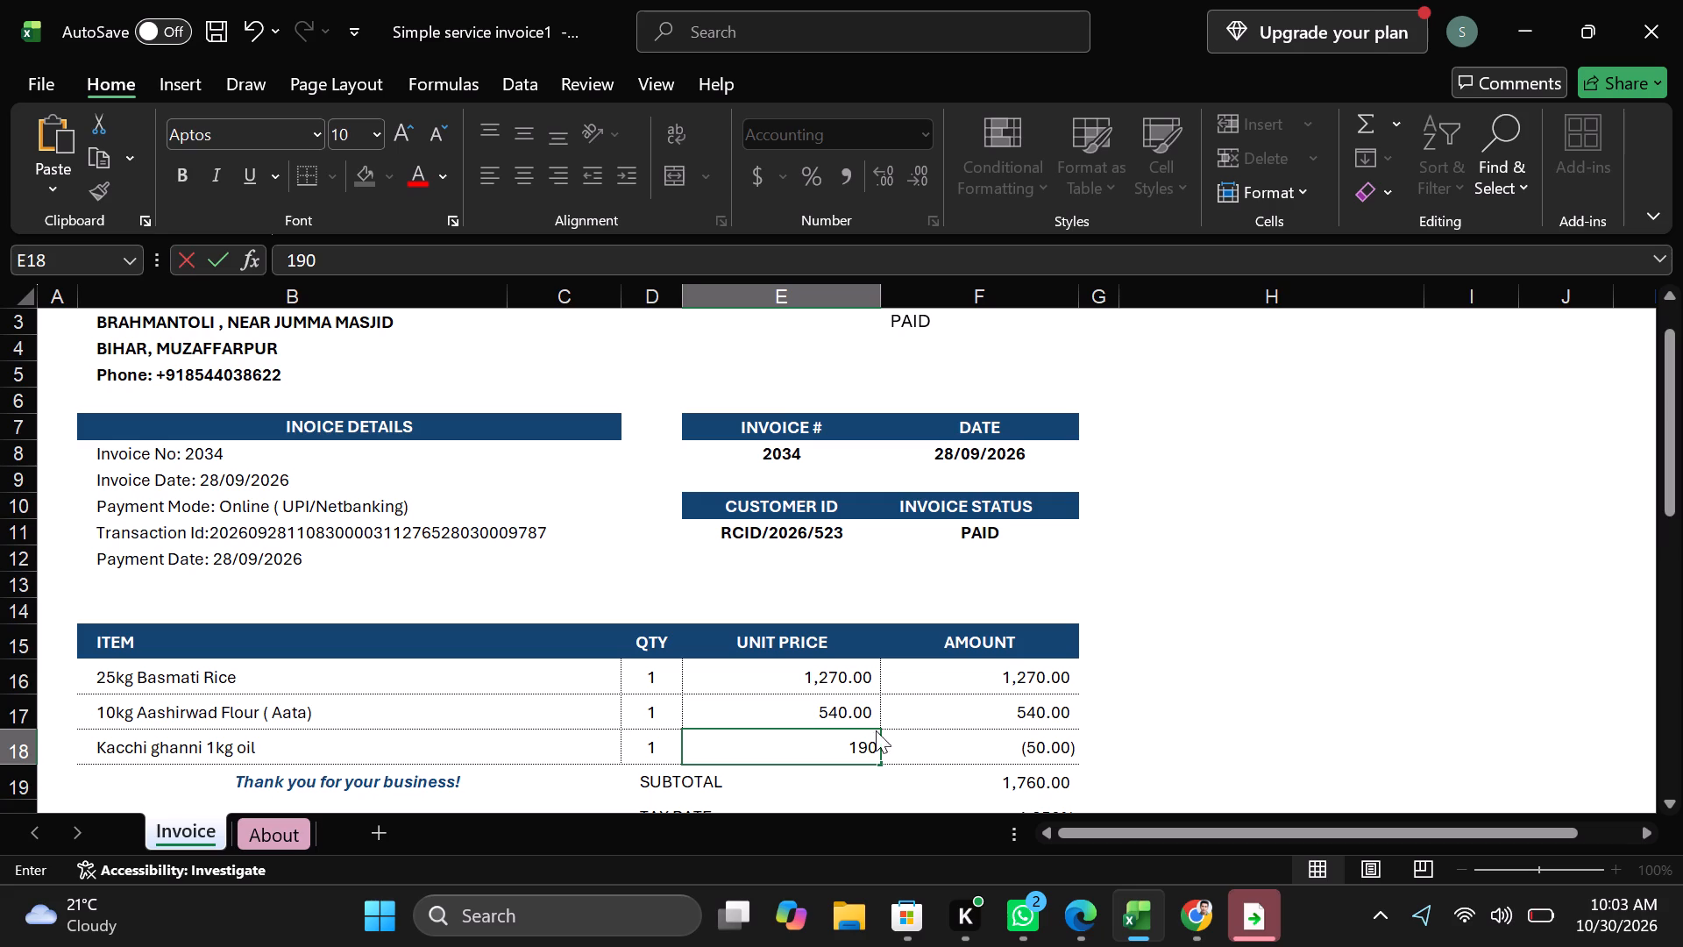
left_click(1236, 767)
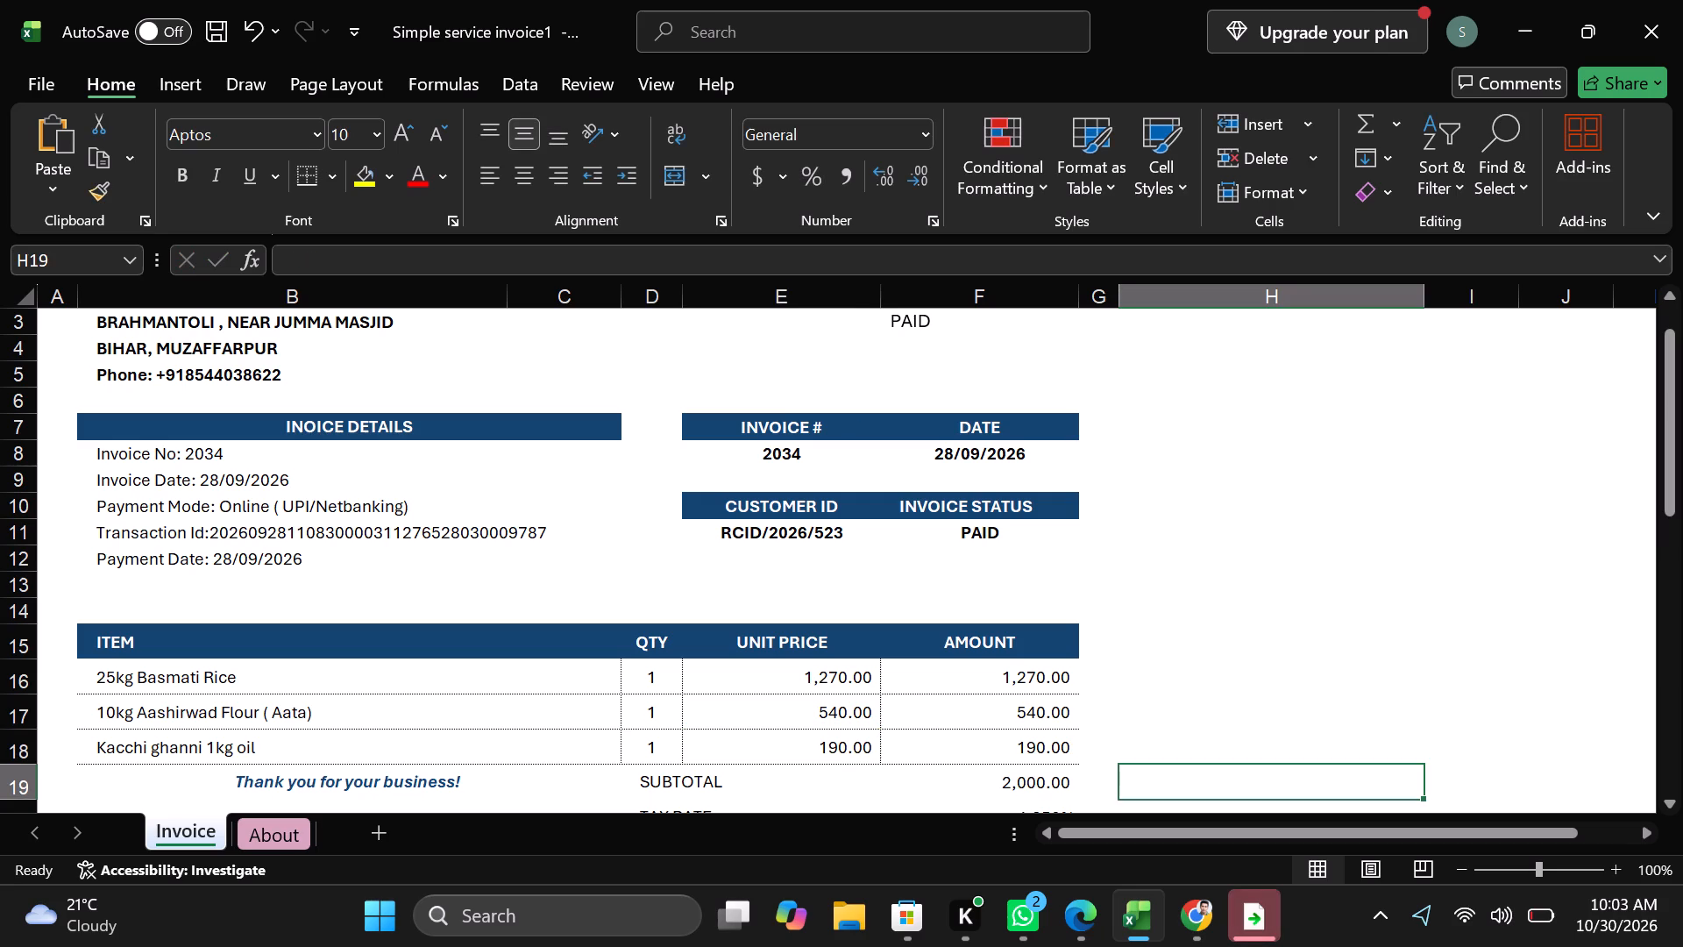
Set the TAX RATE in cell F20 to 0.00%.
scroll(1260, 699, "down", 2)
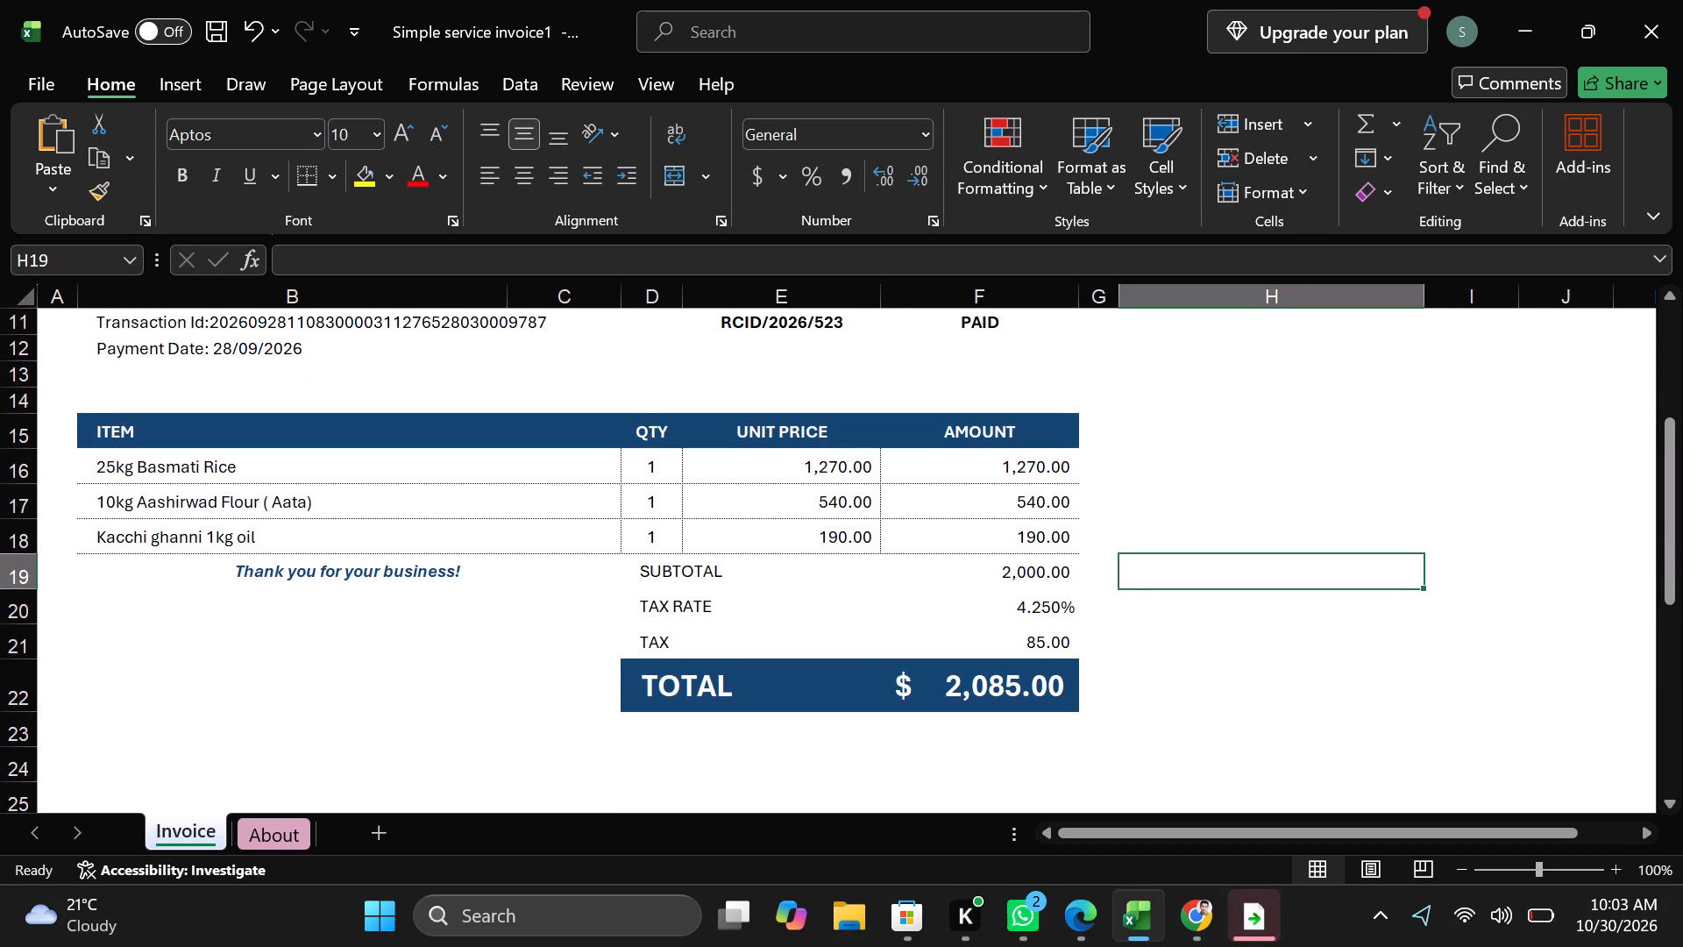
left_click(1046, 604)
double_click(1060, 606)
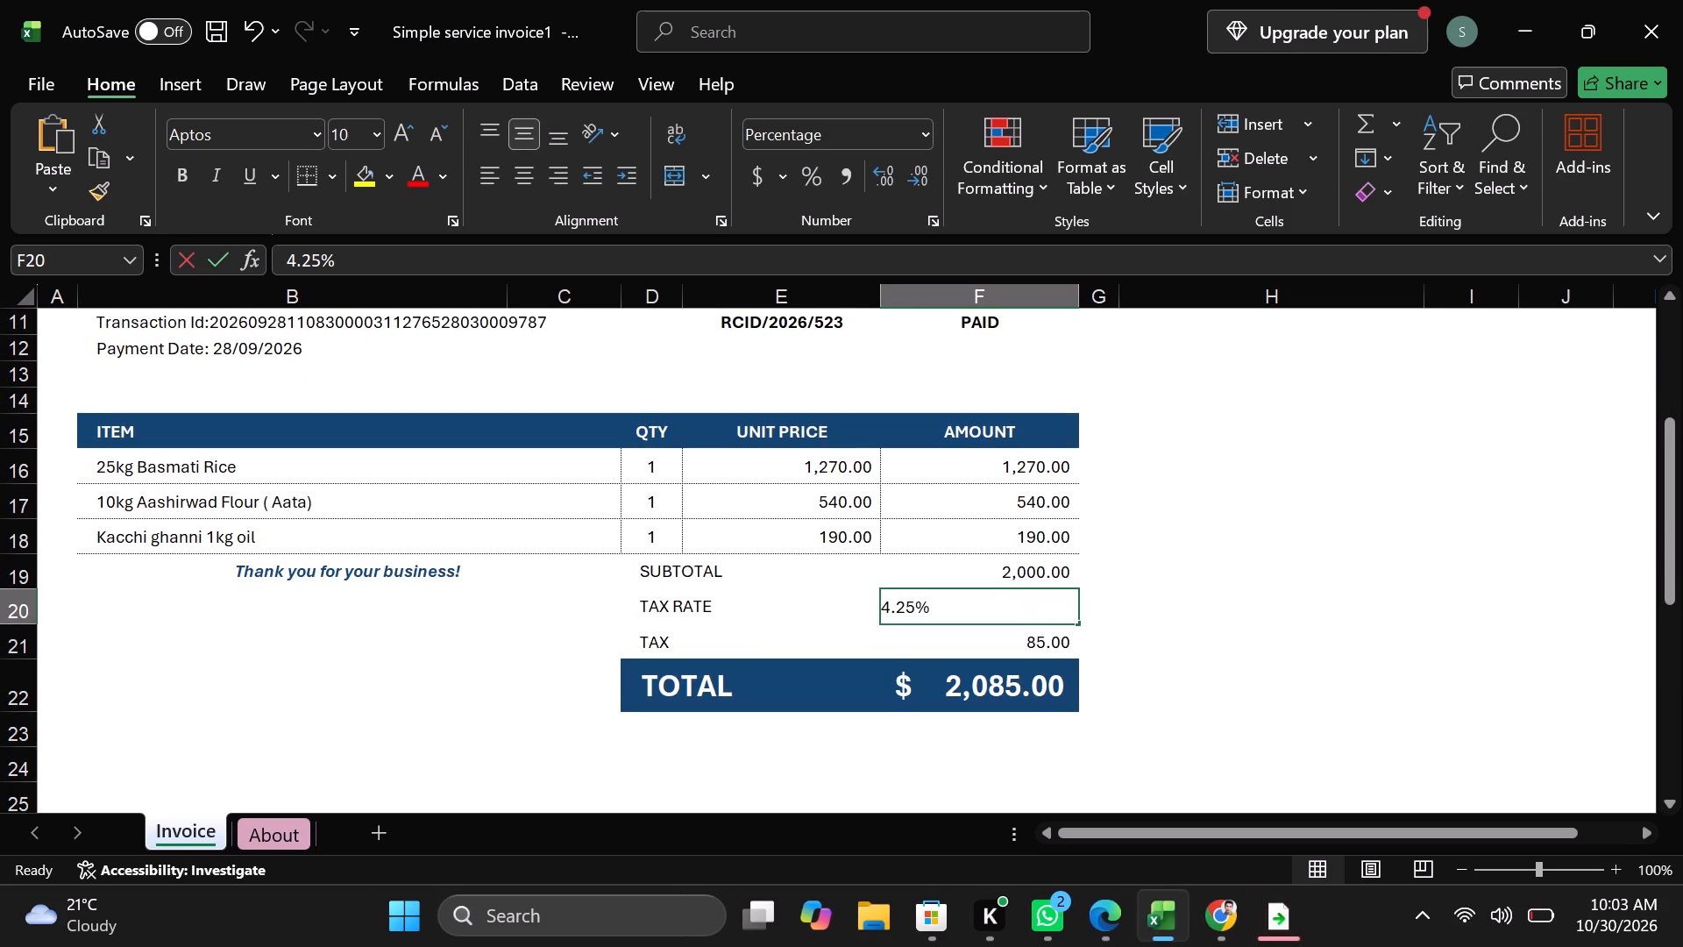
left_click(913, 602)
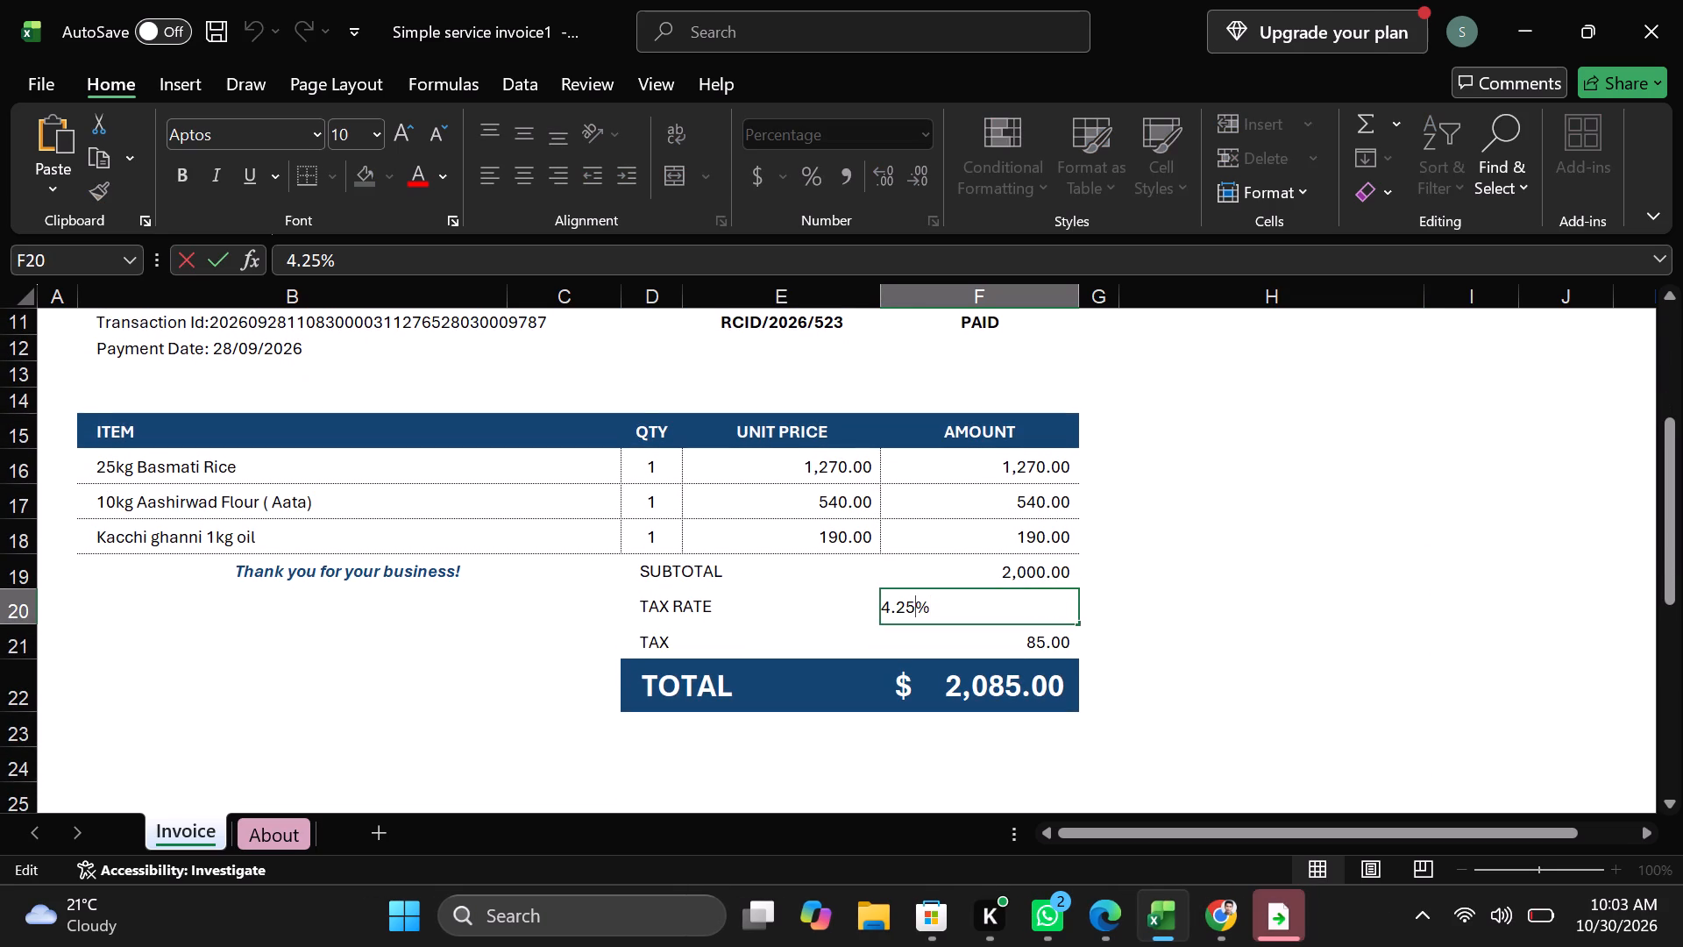
key("BackSpace")
key("BackSpace")
key("BackSpace")
key("BackSpace")
key("0")
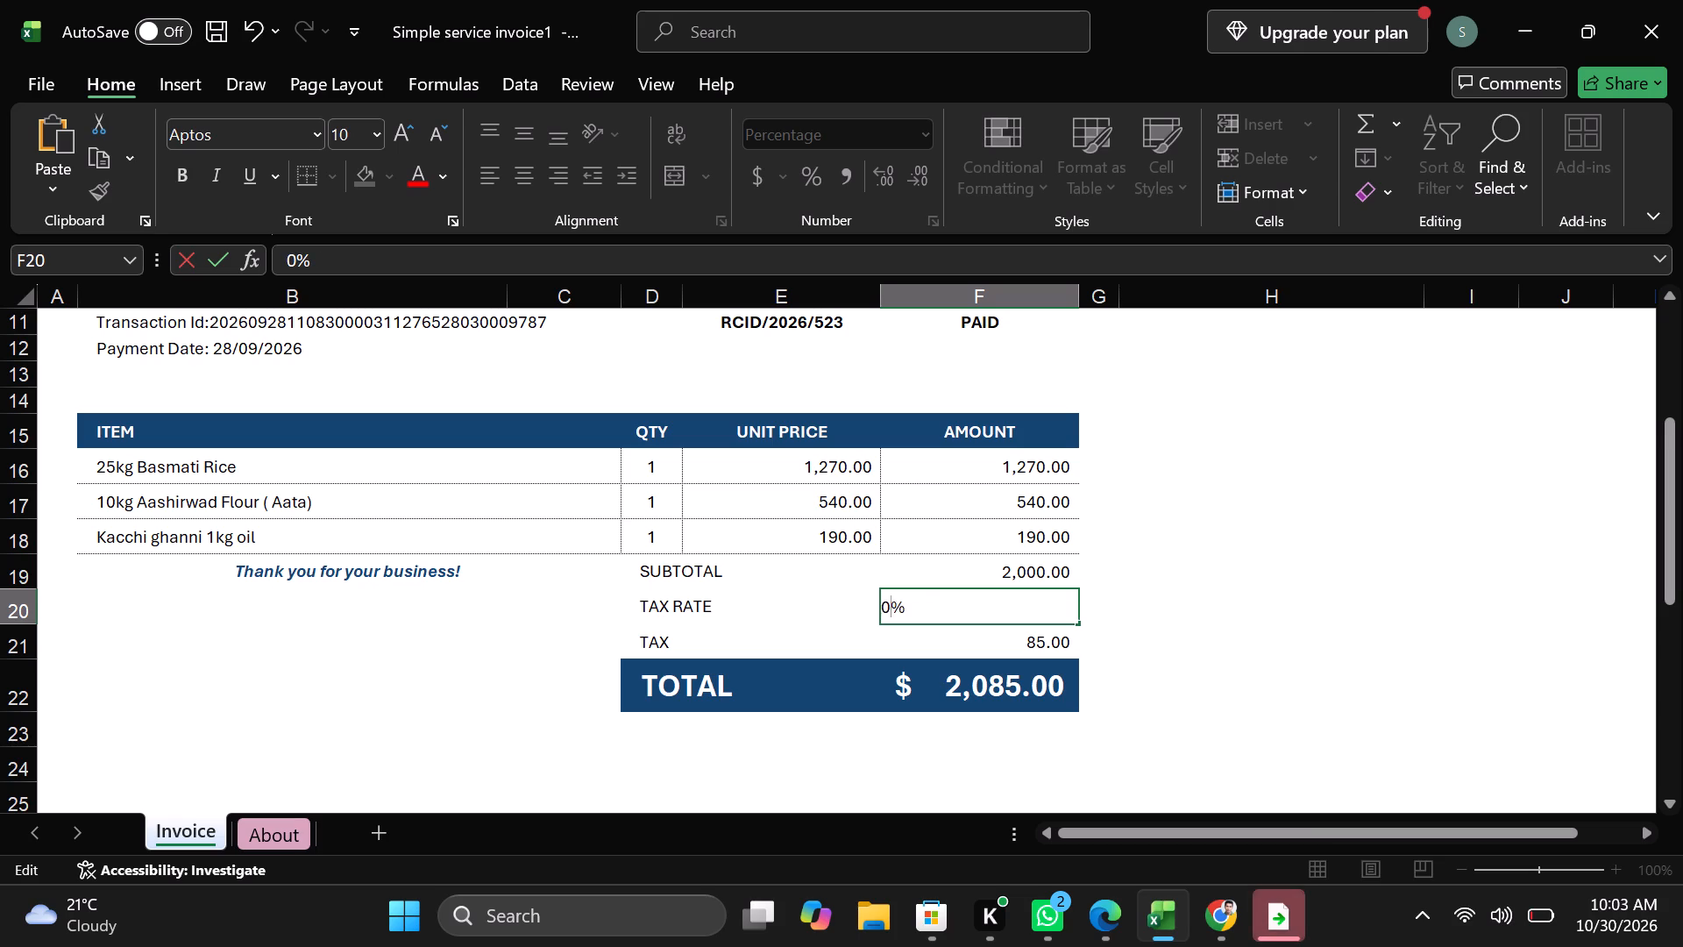
type(".00")
left_click(1197, 645)
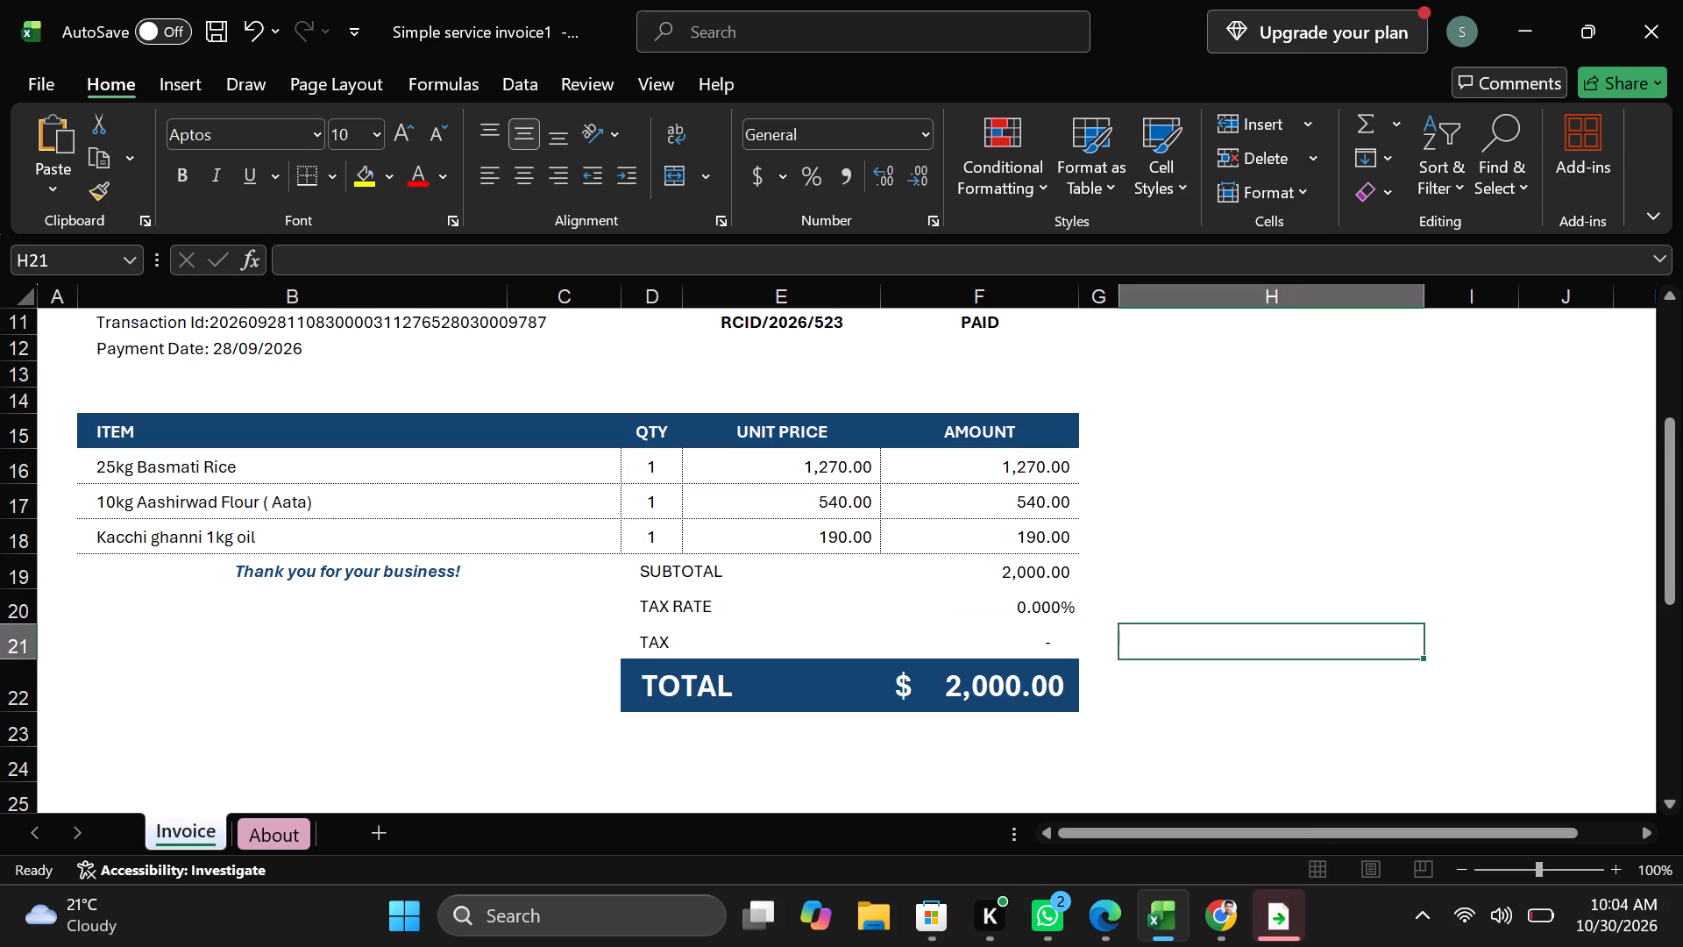
Replace the TAX formula in cell F21 with the value 0.00%.
left_click(1055, 633)
key("0")
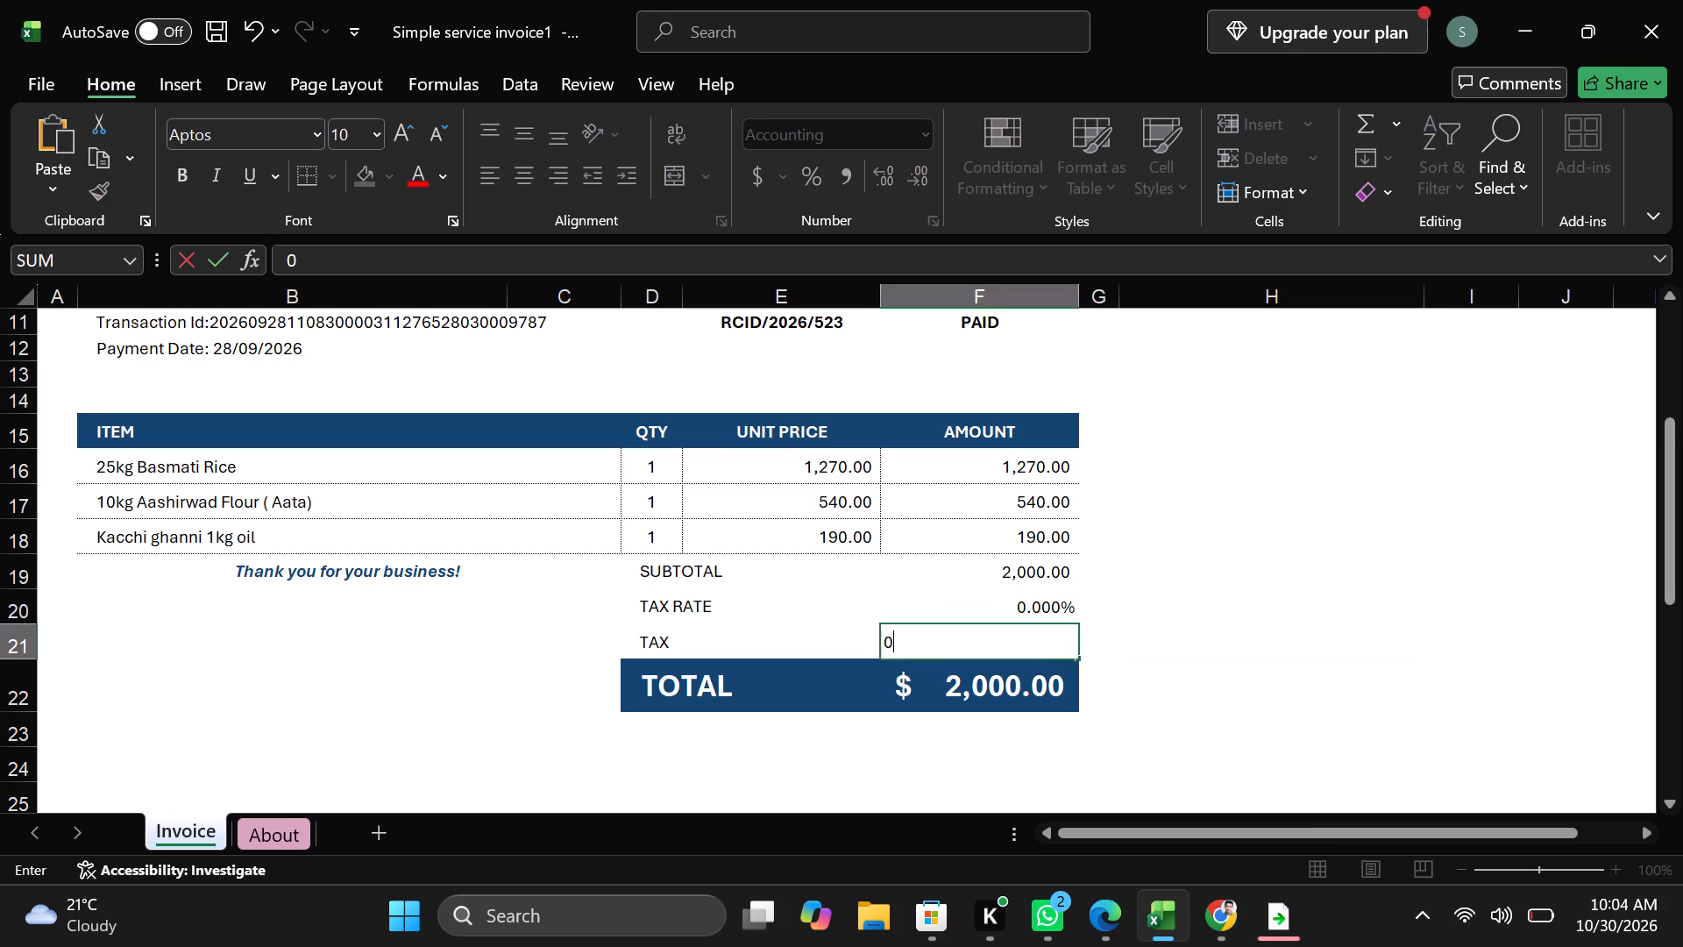
type(".00")
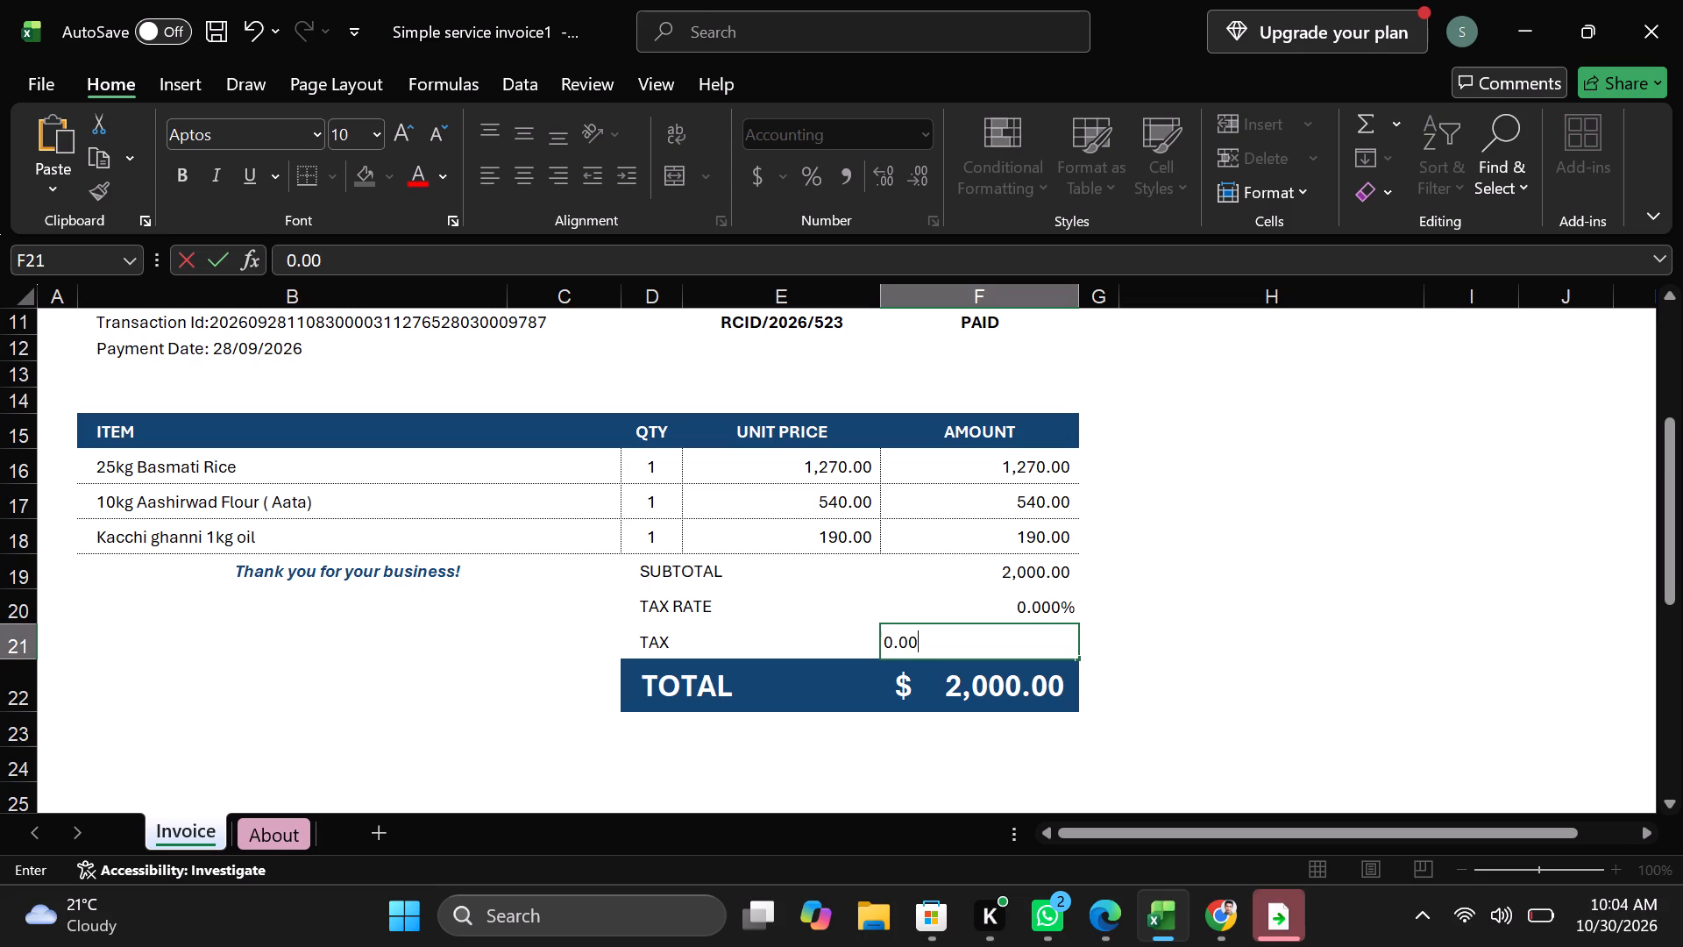
key("shift+percent")
left_click(1270, 640)
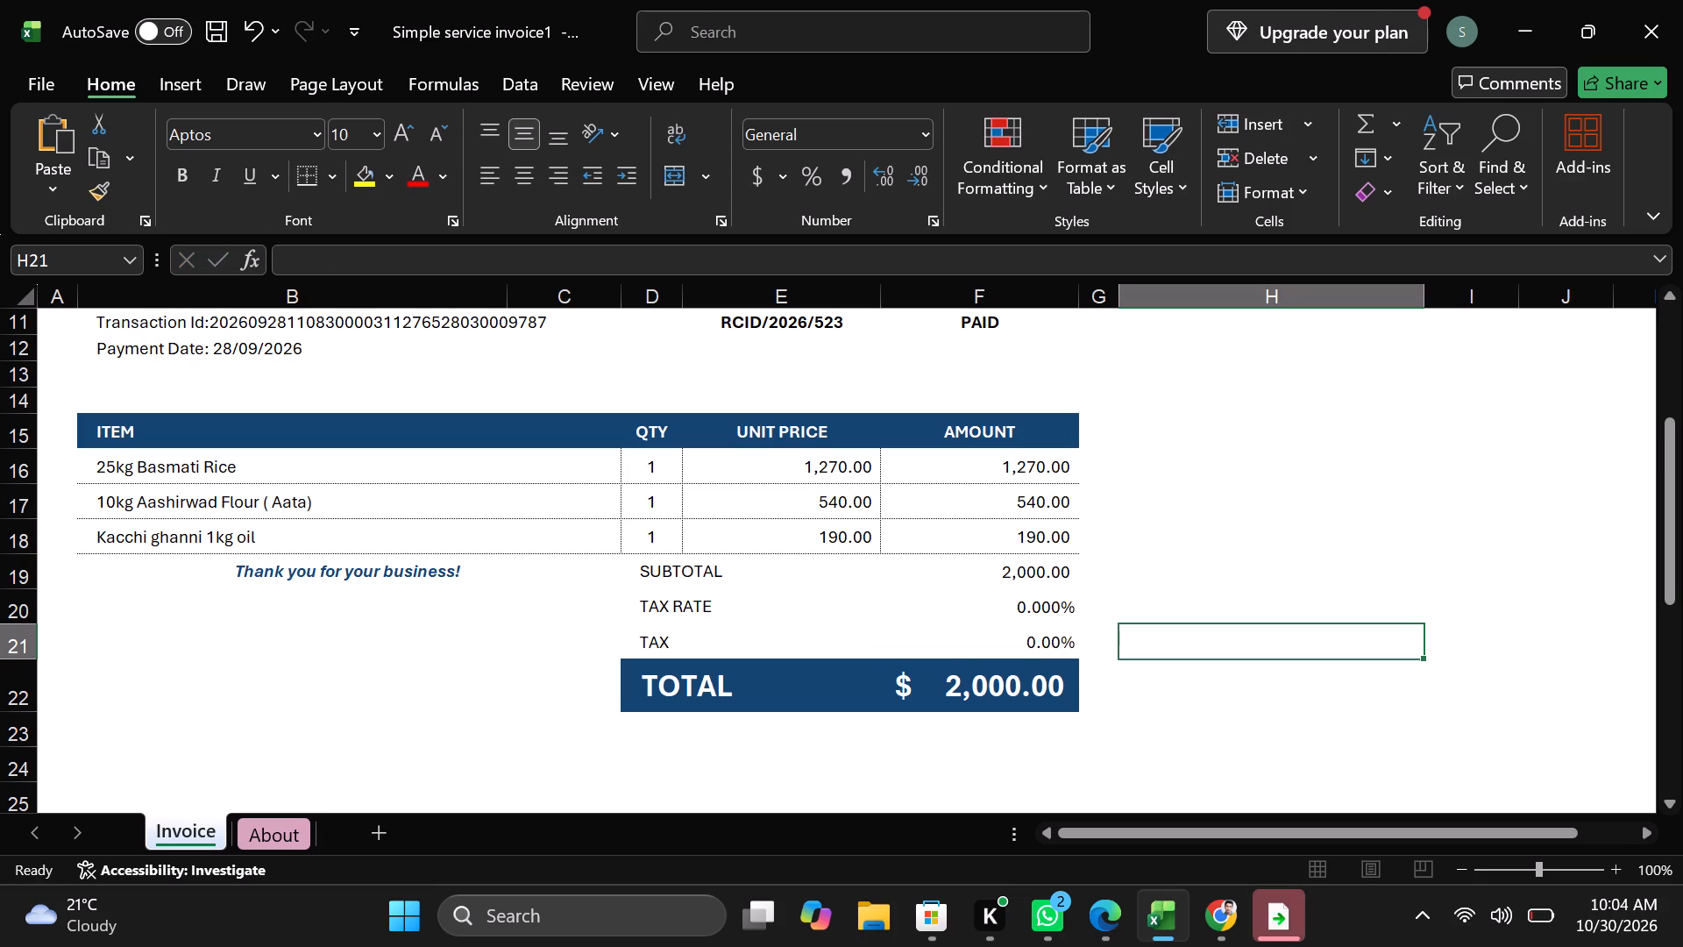
Replace the TOTAL formula in cell F22 with the text "2000 INR".
double_click(905, 693)
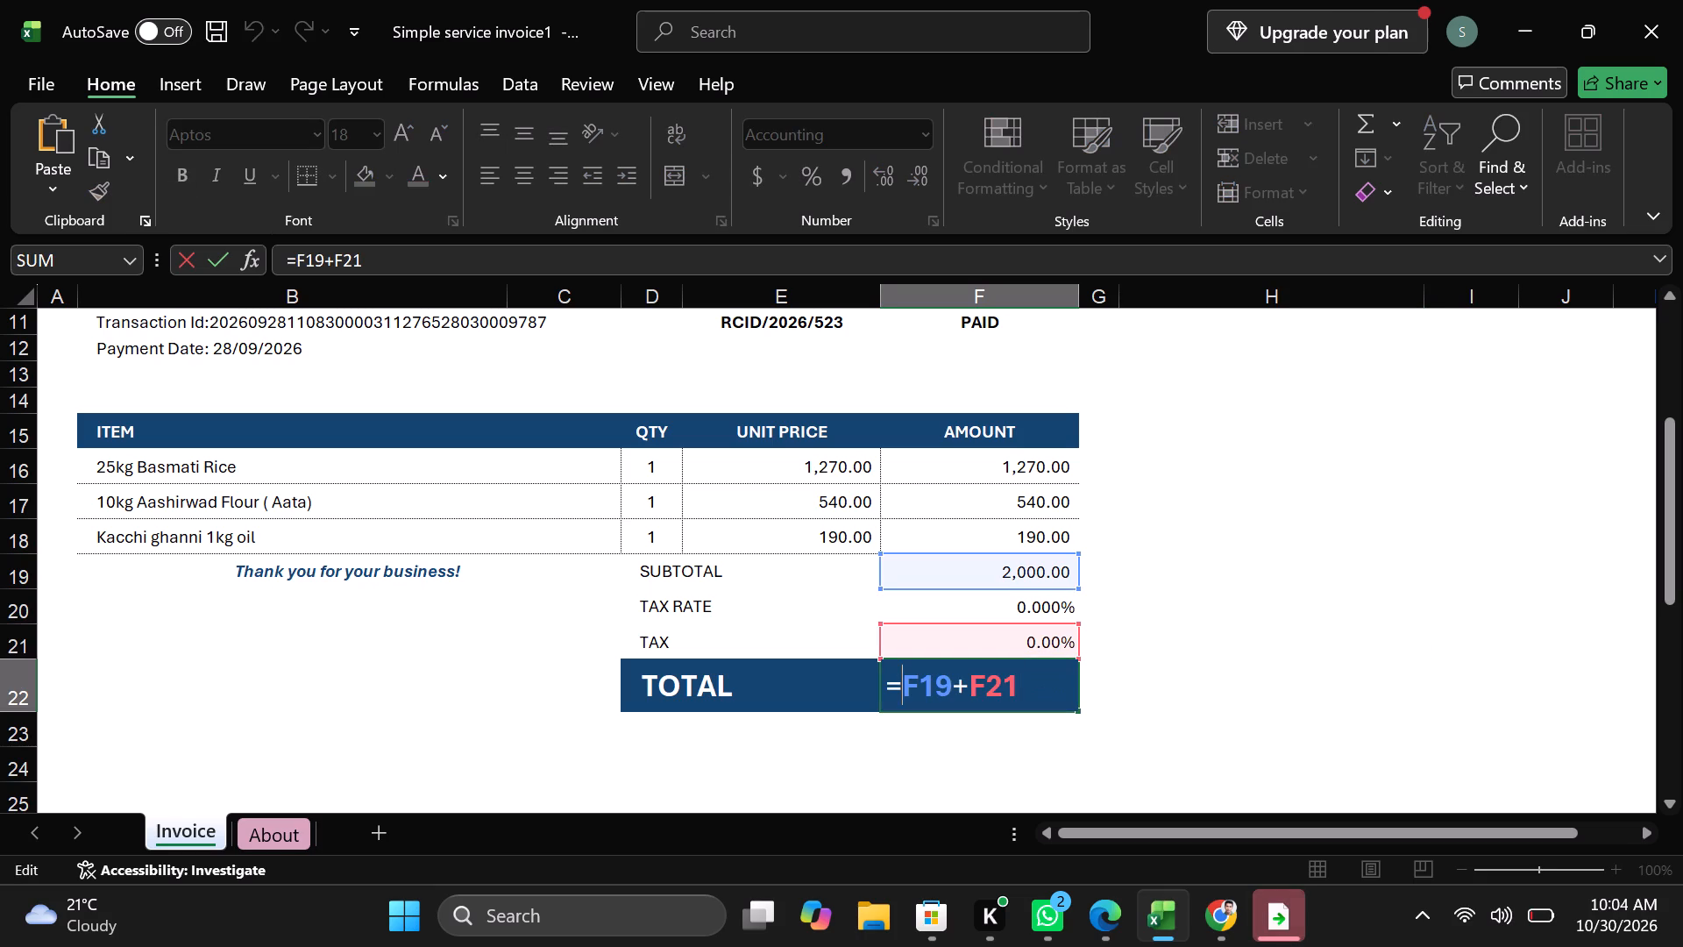
left_click(1033, 694)
key("BackSpace")
key("BackSpace")
key("BackSpace")
key("BackSpace")
key("BackSpace")
key("BackSpace")
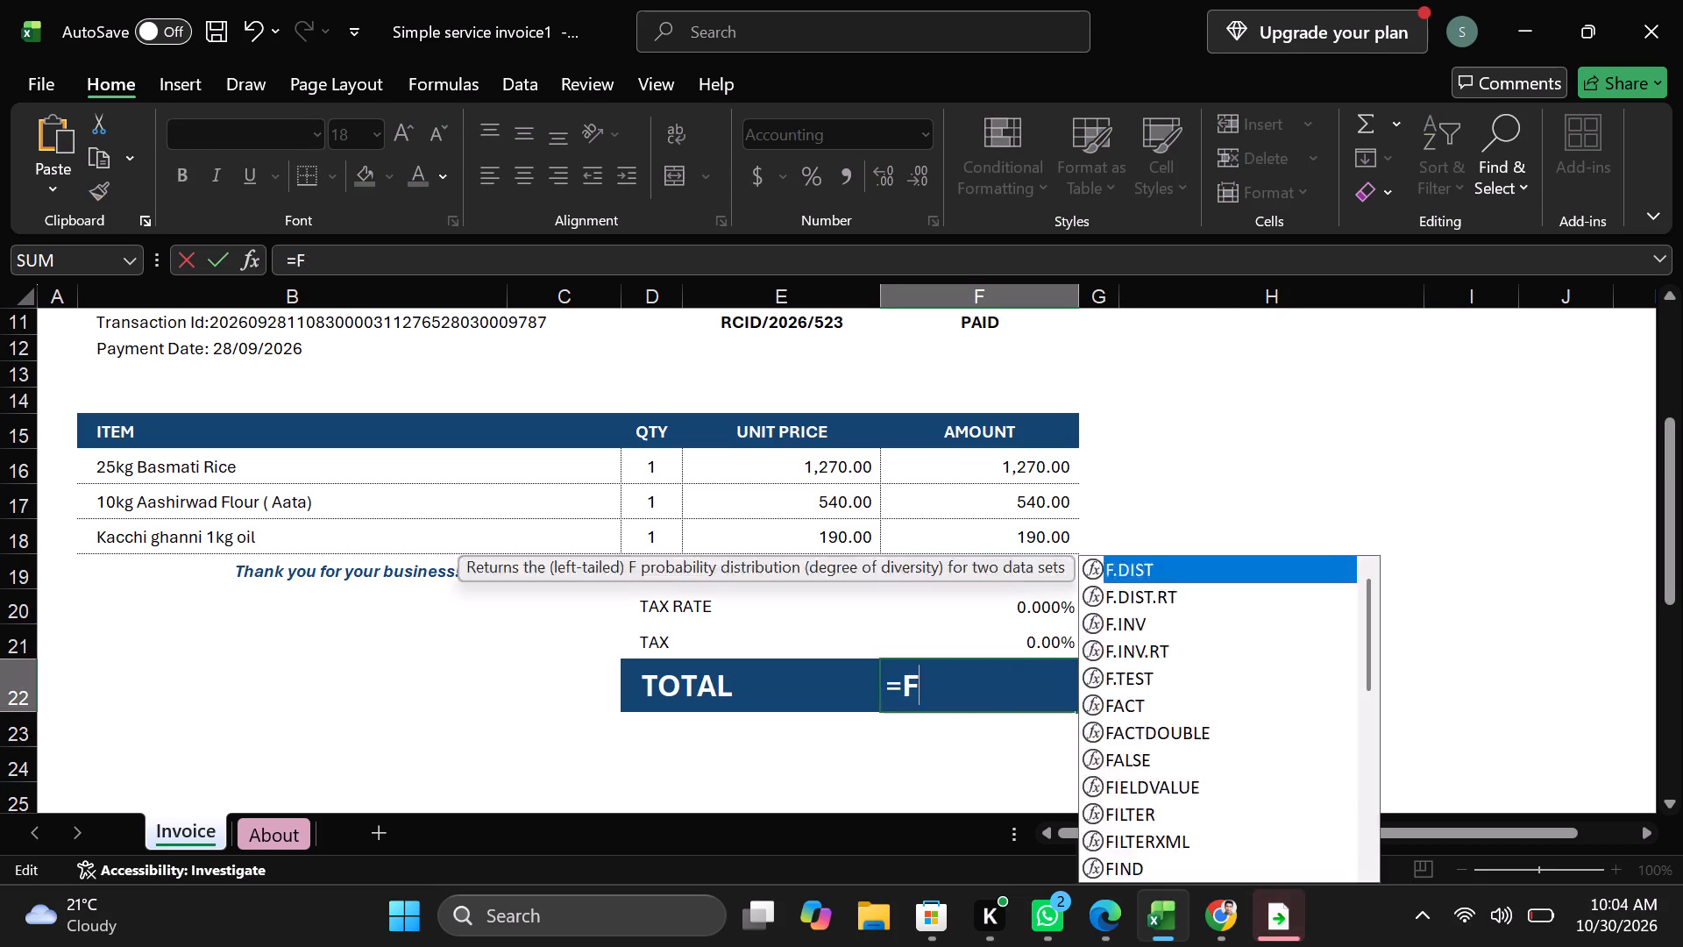
key("BackSpace")
key("BackSpace")
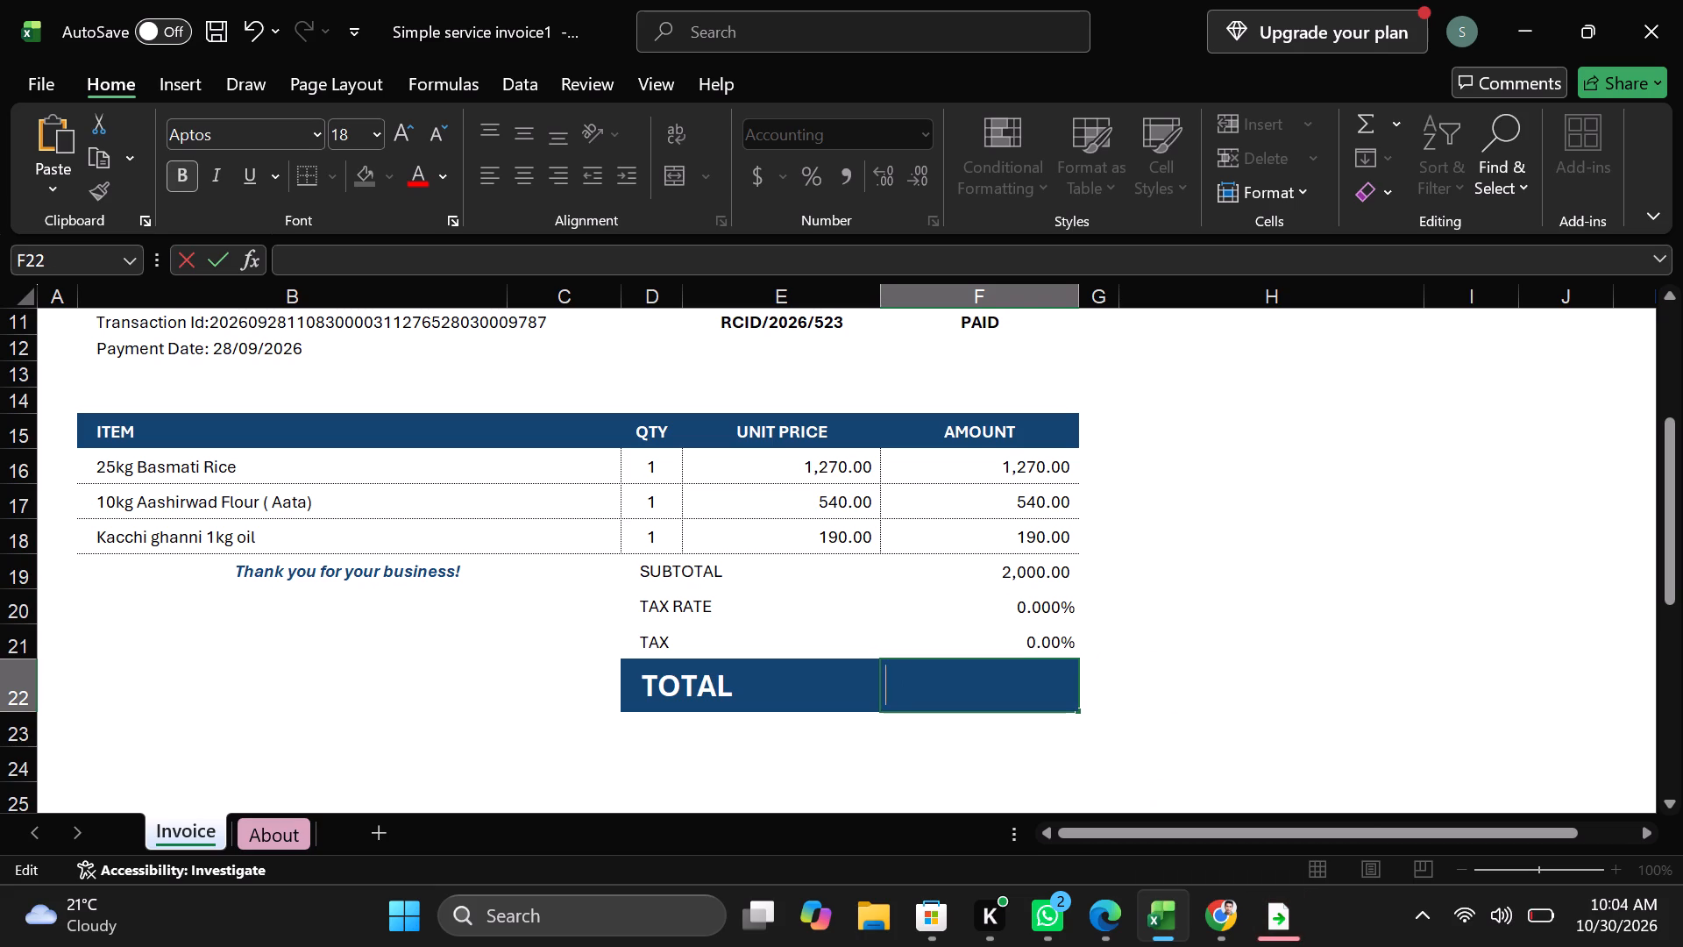
type("200")
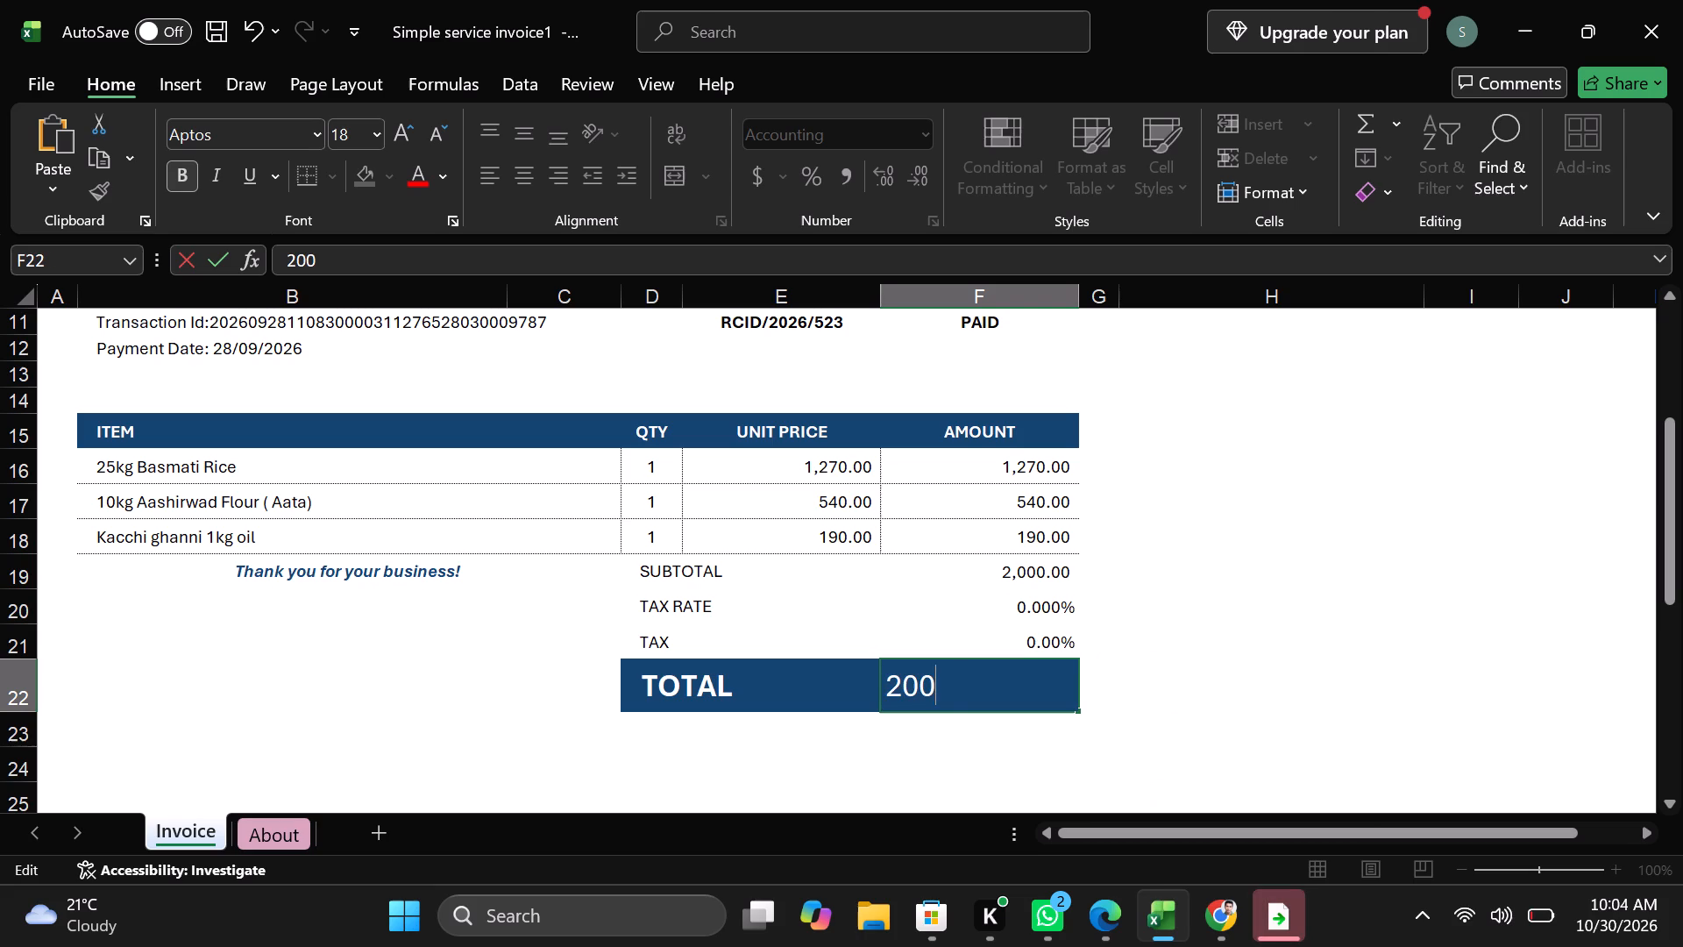
type("0 Inr")
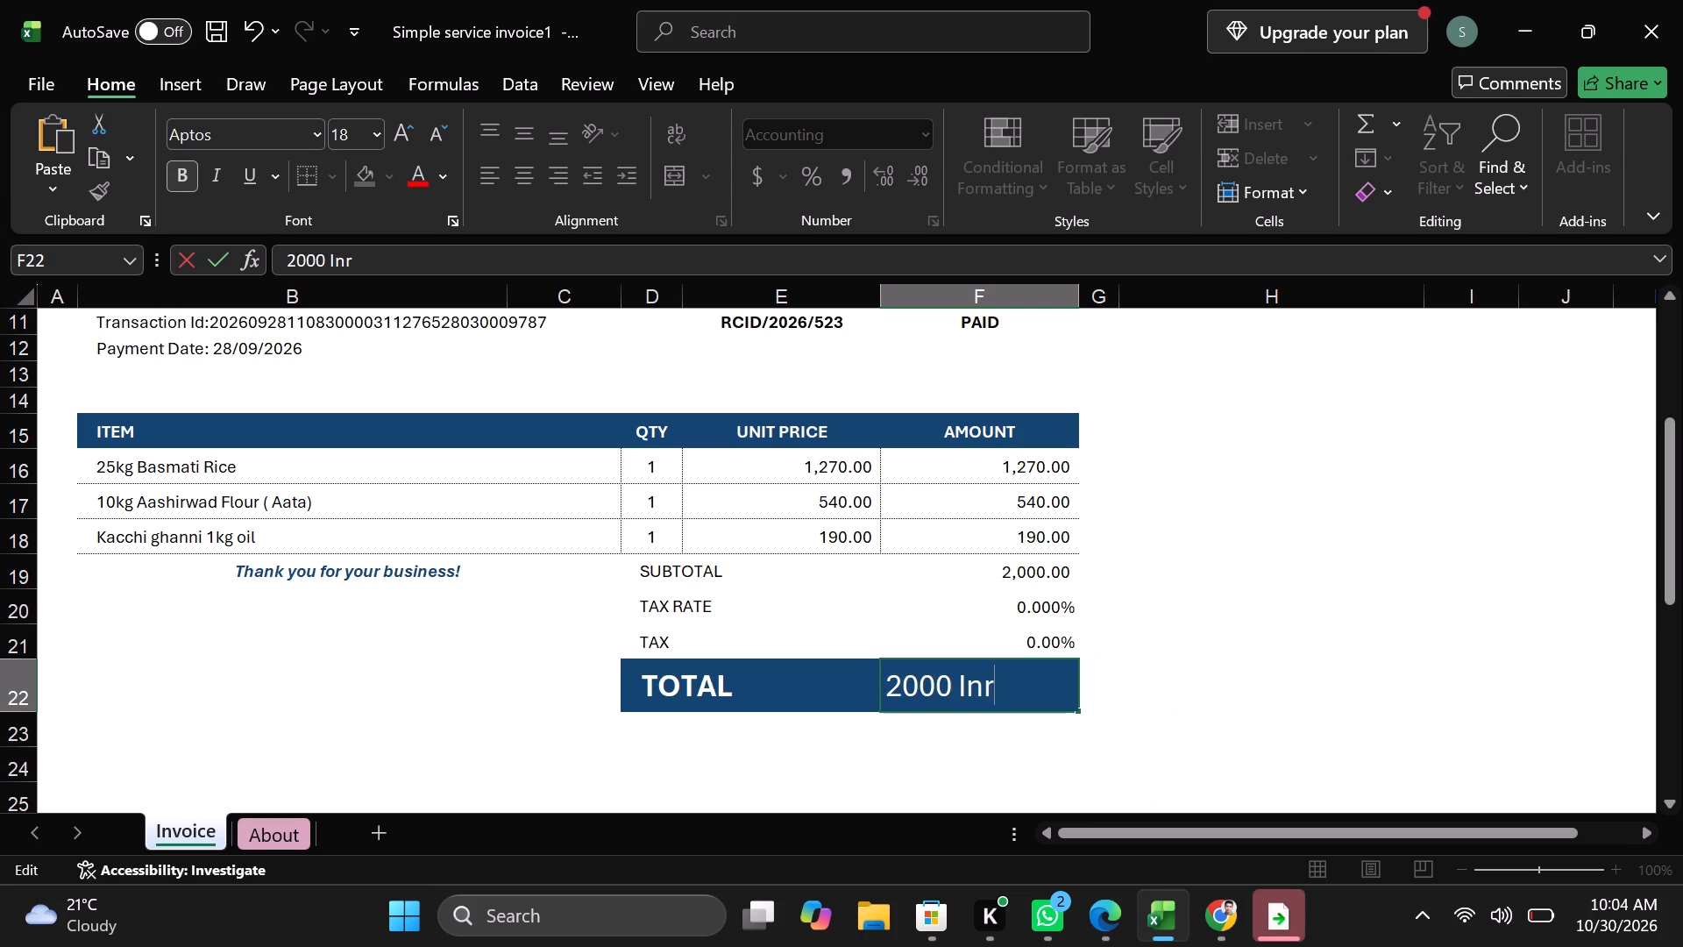
key("BackSpace")
key("BackSpace")
type("NR")
left_click(1232, 678)
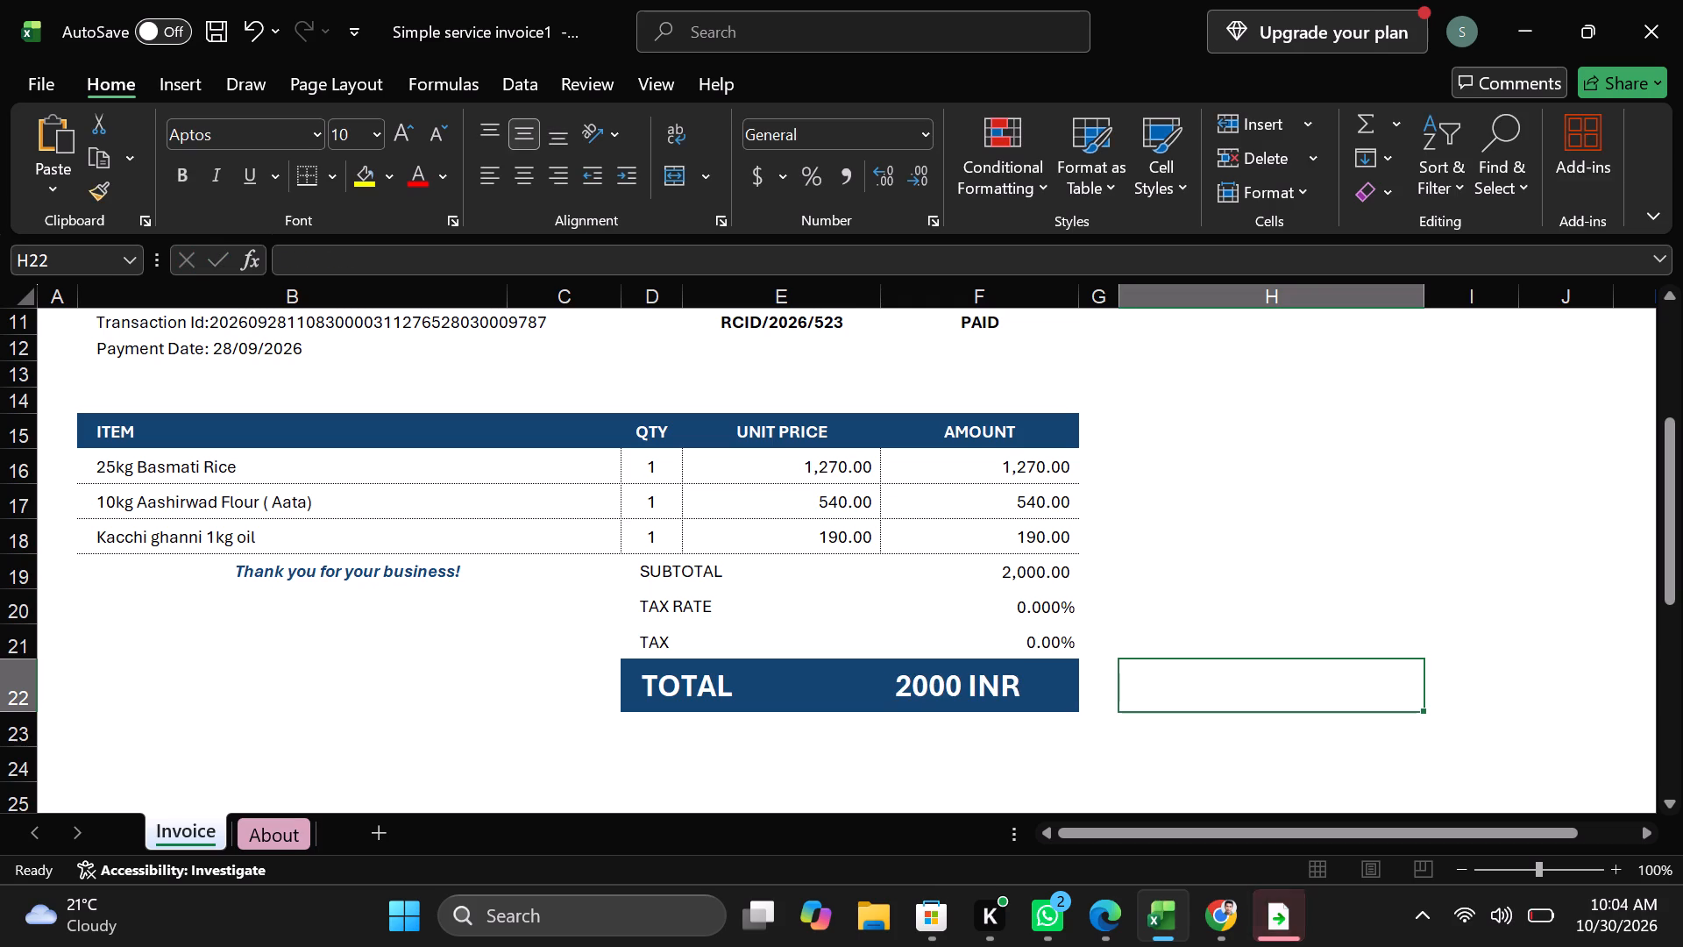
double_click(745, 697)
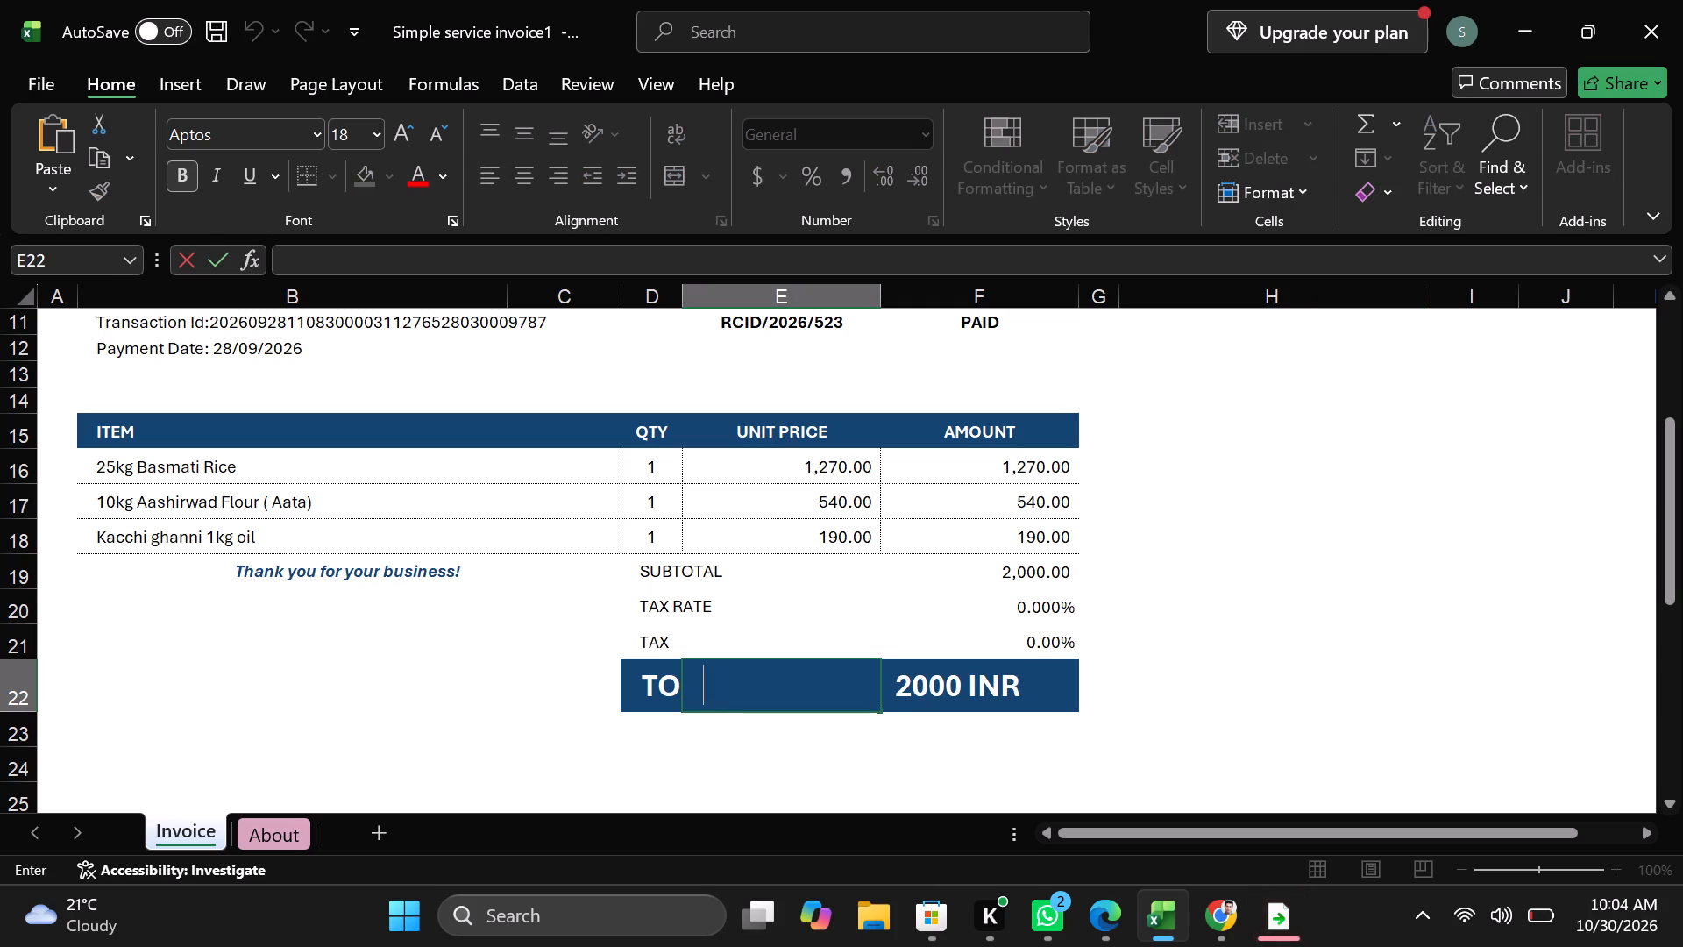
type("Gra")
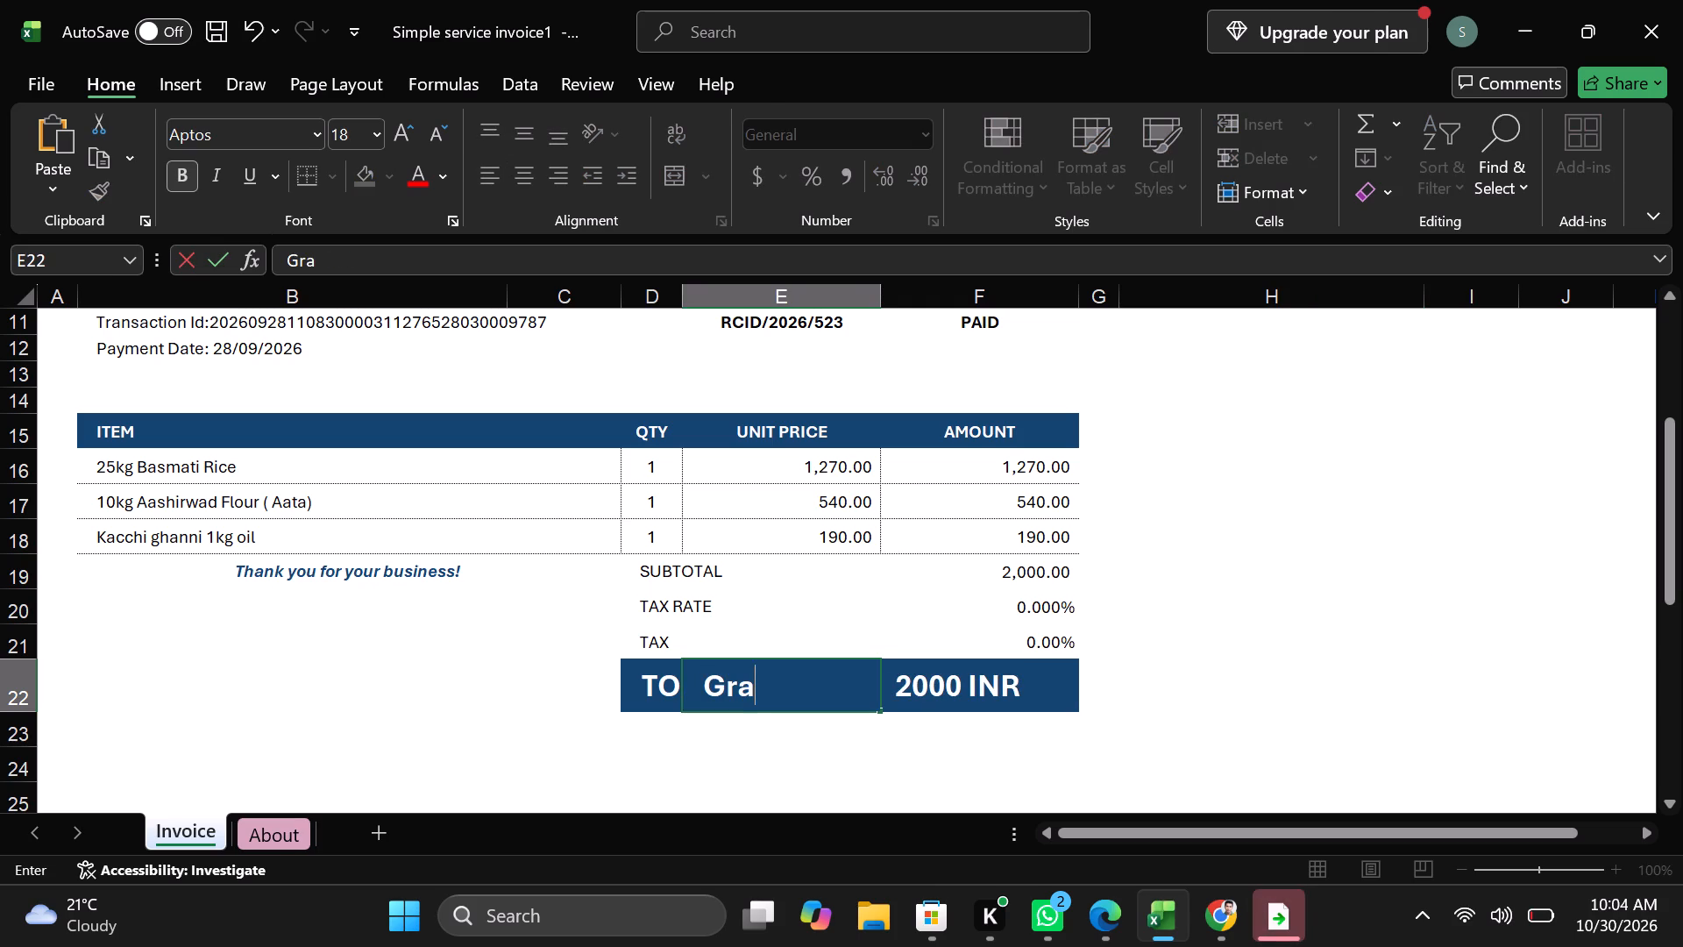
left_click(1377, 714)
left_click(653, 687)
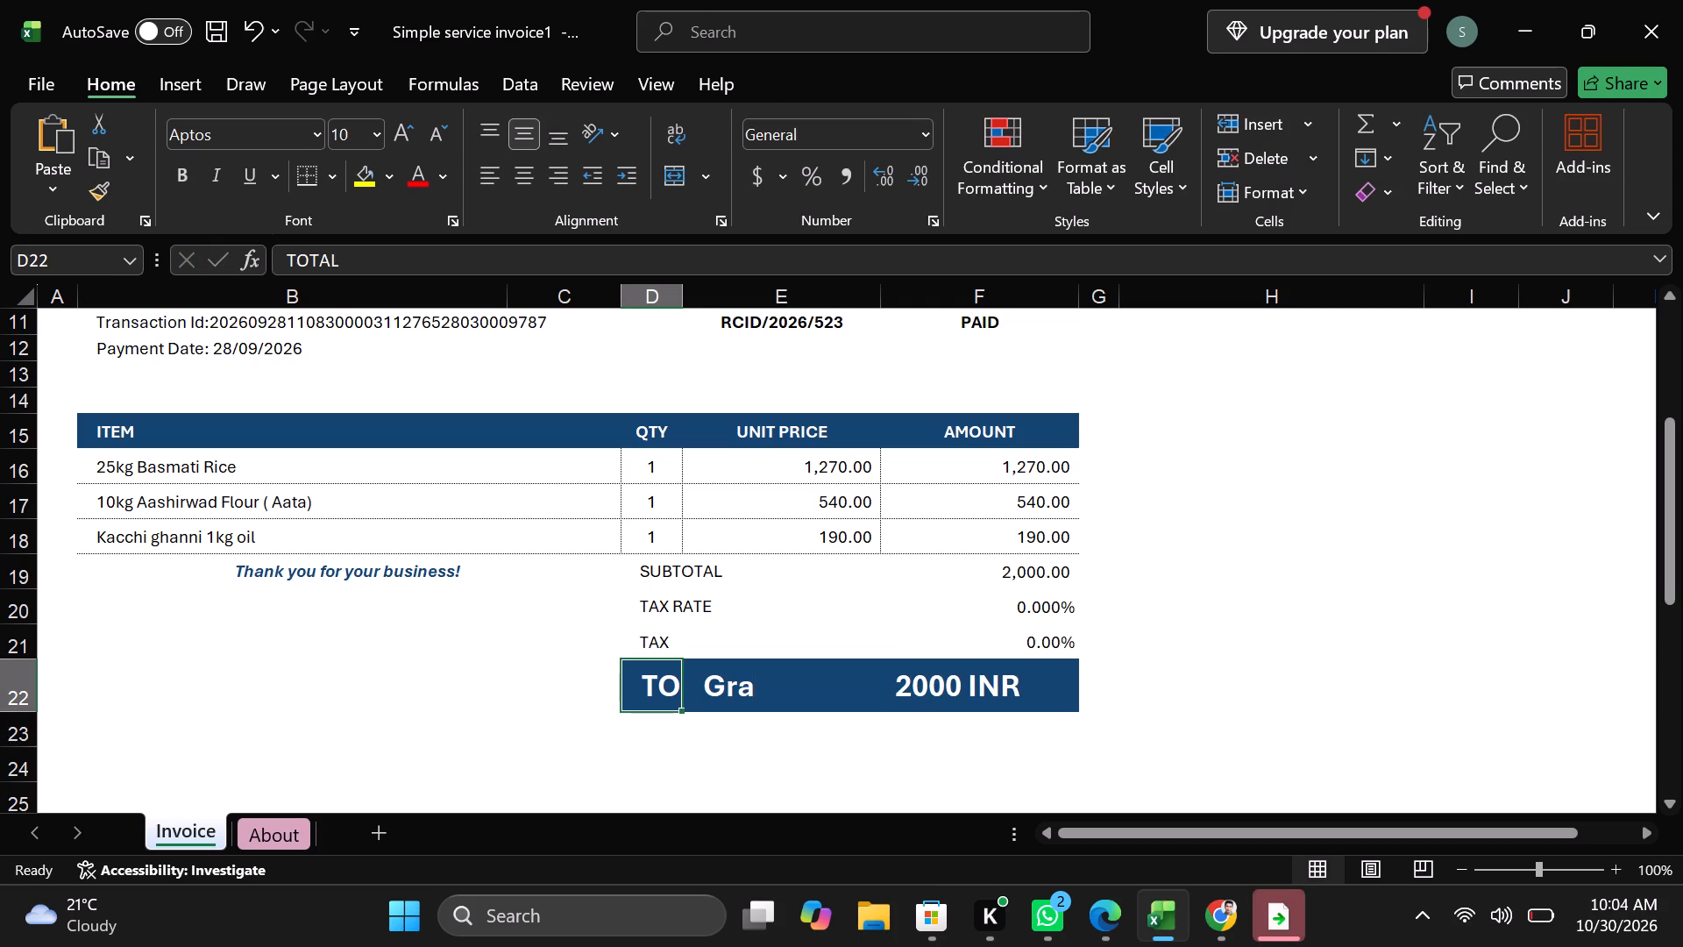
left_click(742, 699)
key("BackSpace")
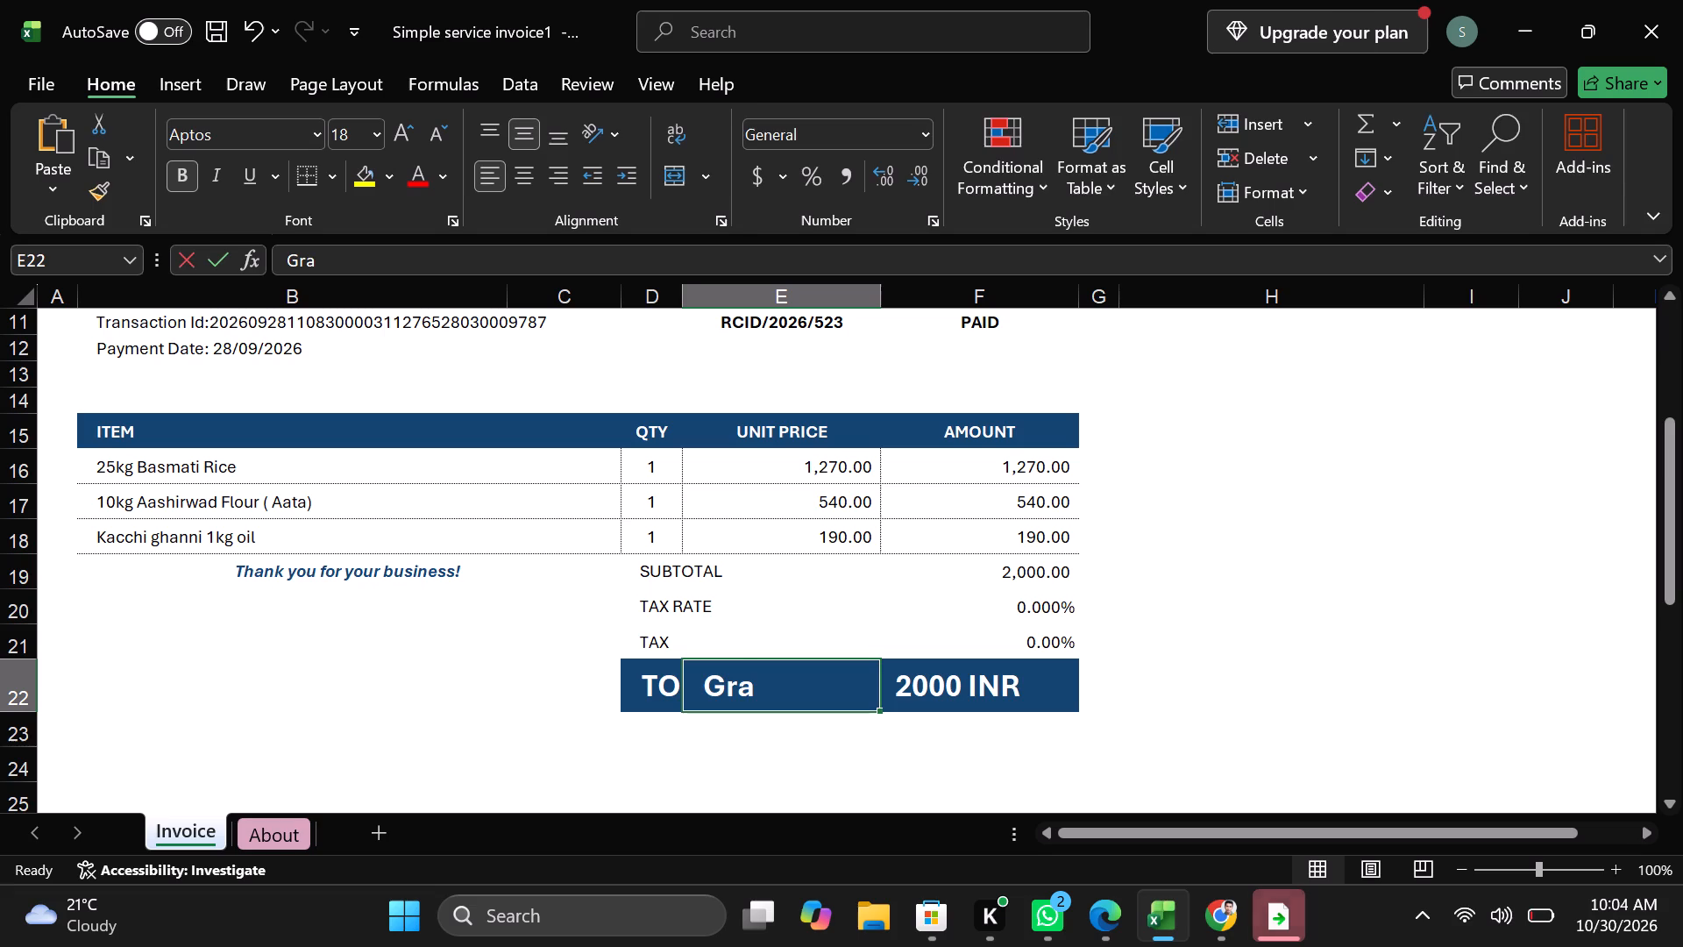
Replace the "TOTAL" label in cell D22 with "Grand Total".
left_click(659, 694)
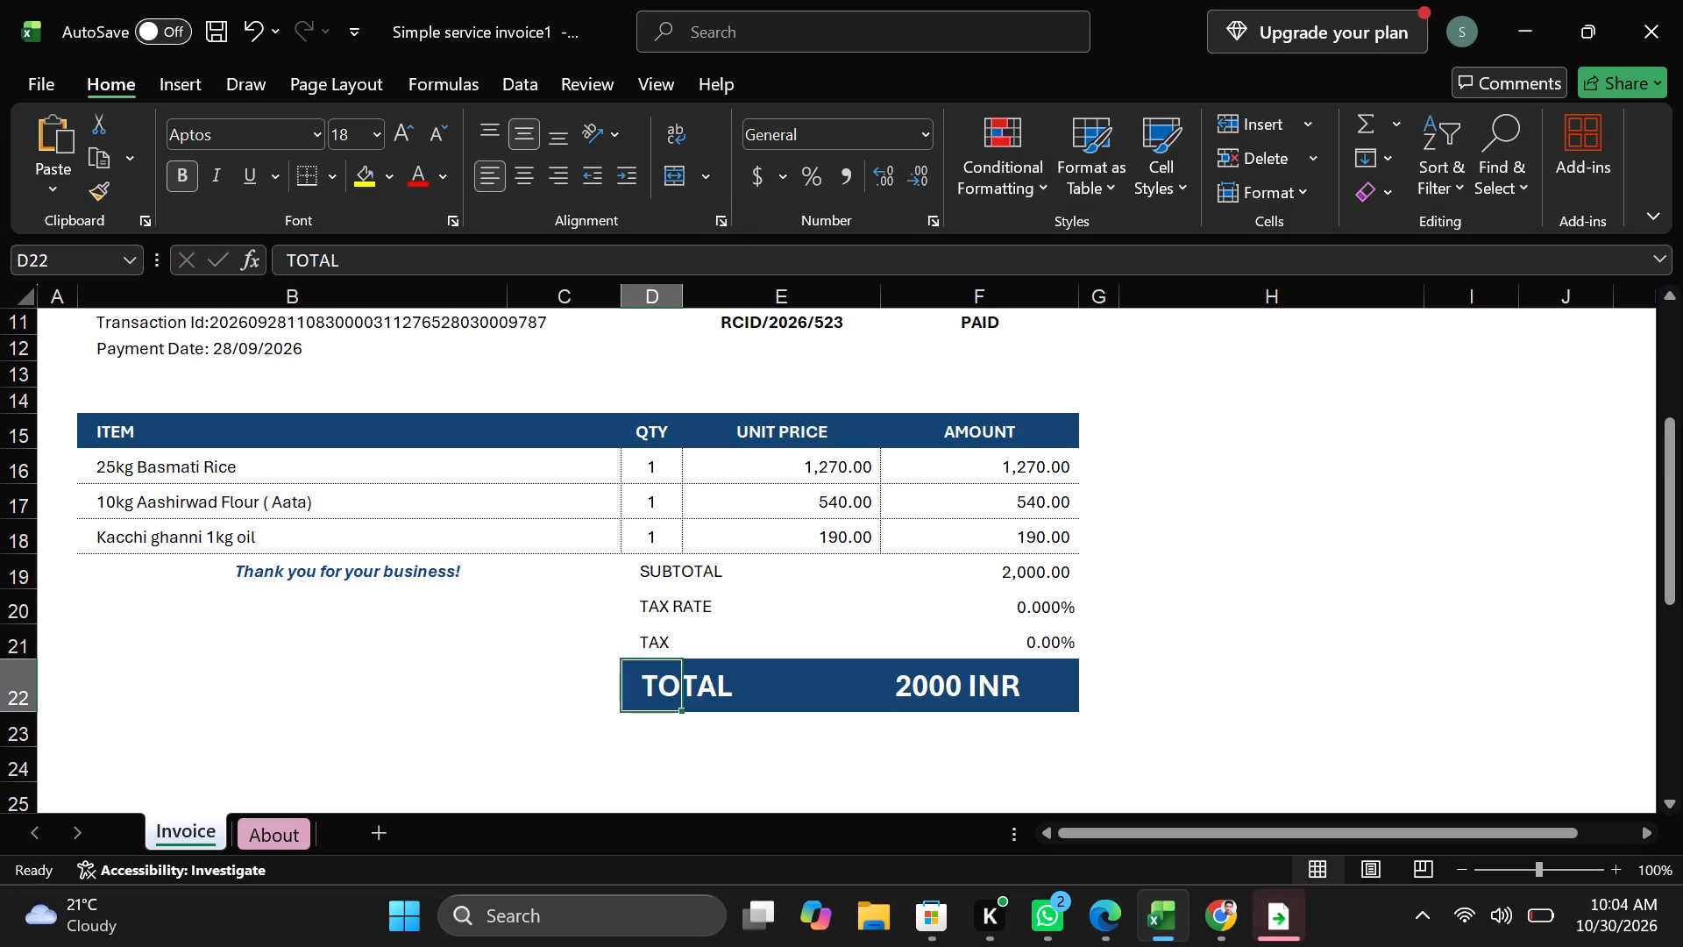
key("BackSpace")
left_click(659, 694)
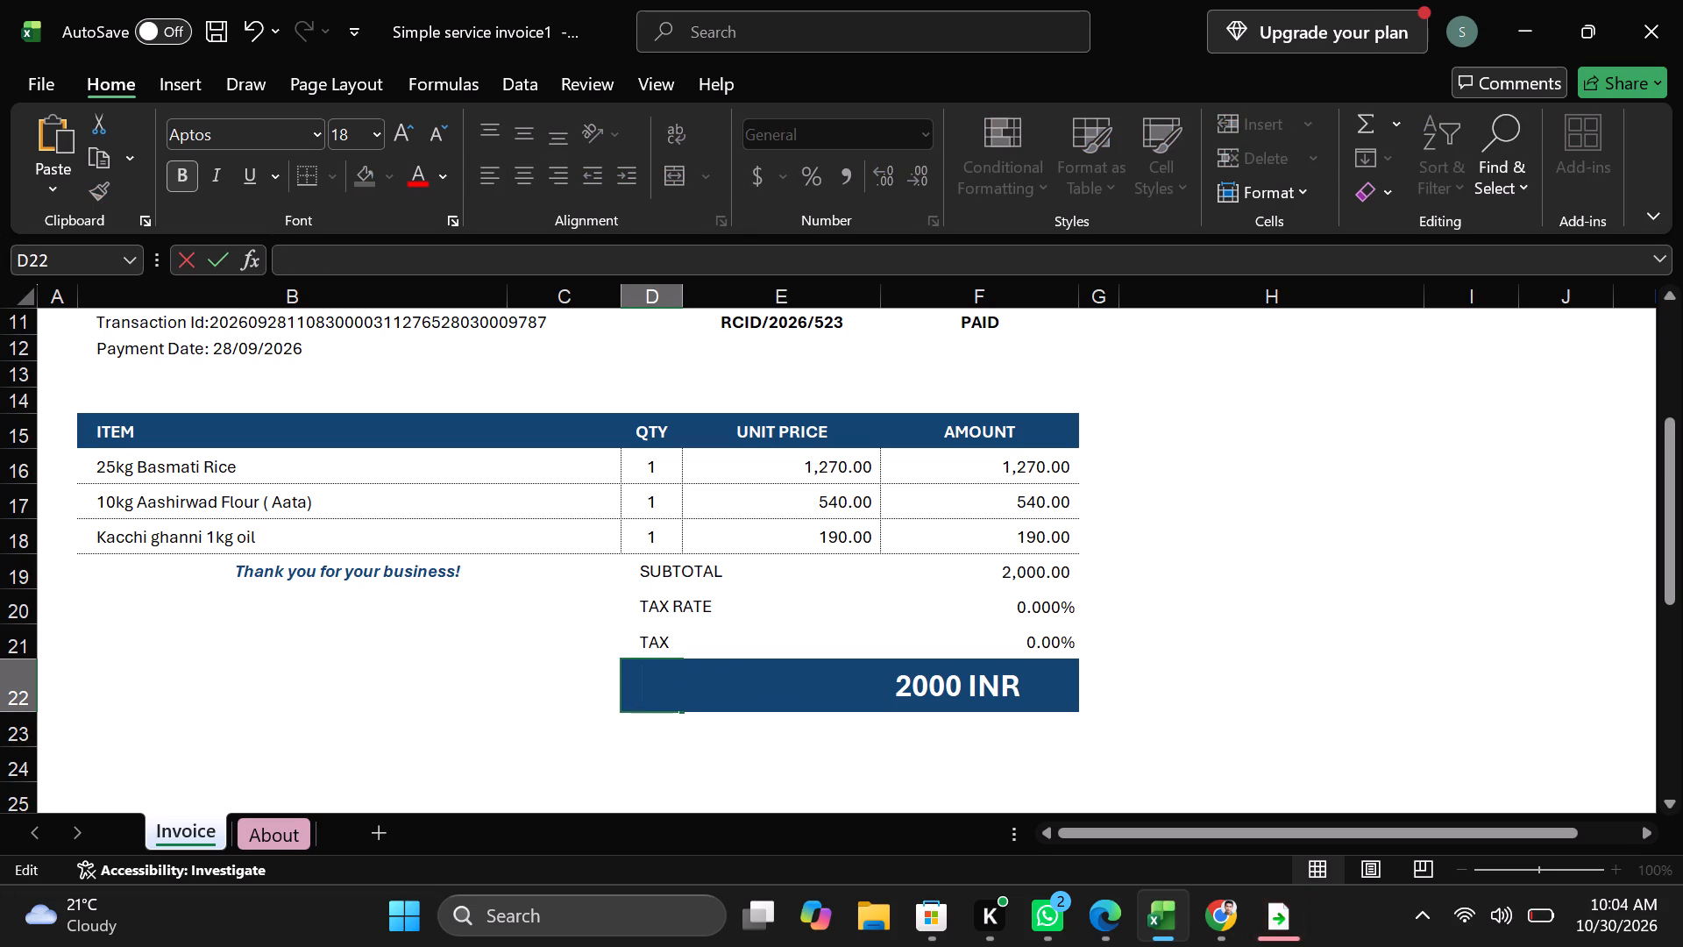
type("Grand Total")
left_click(1317, 692)
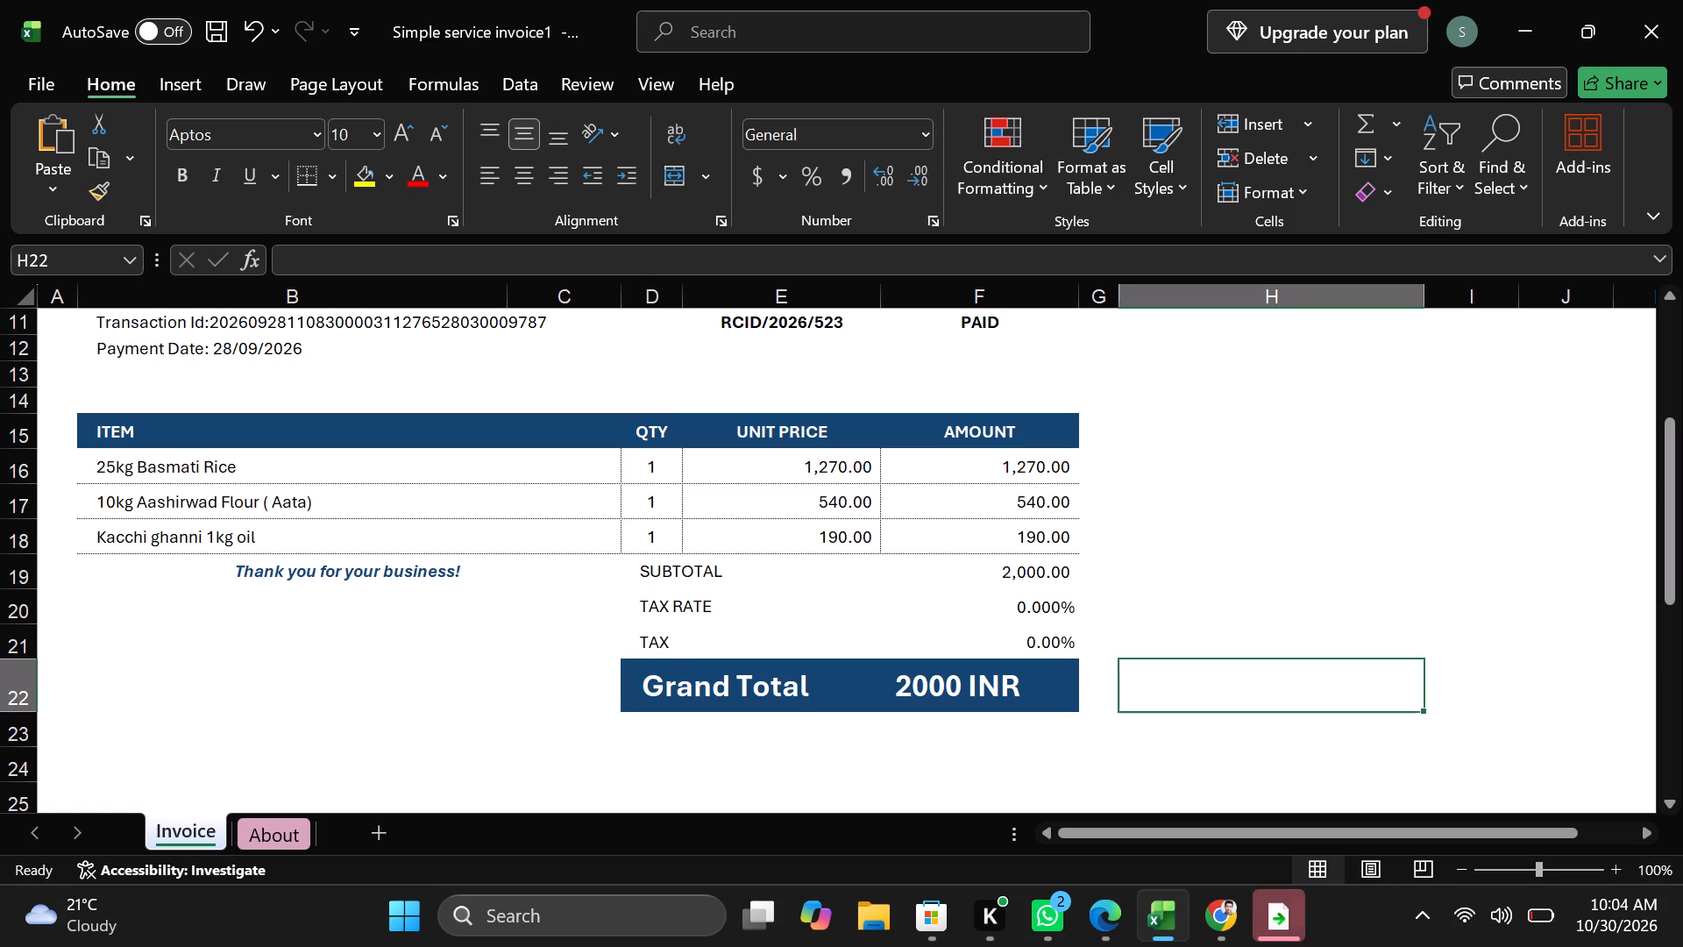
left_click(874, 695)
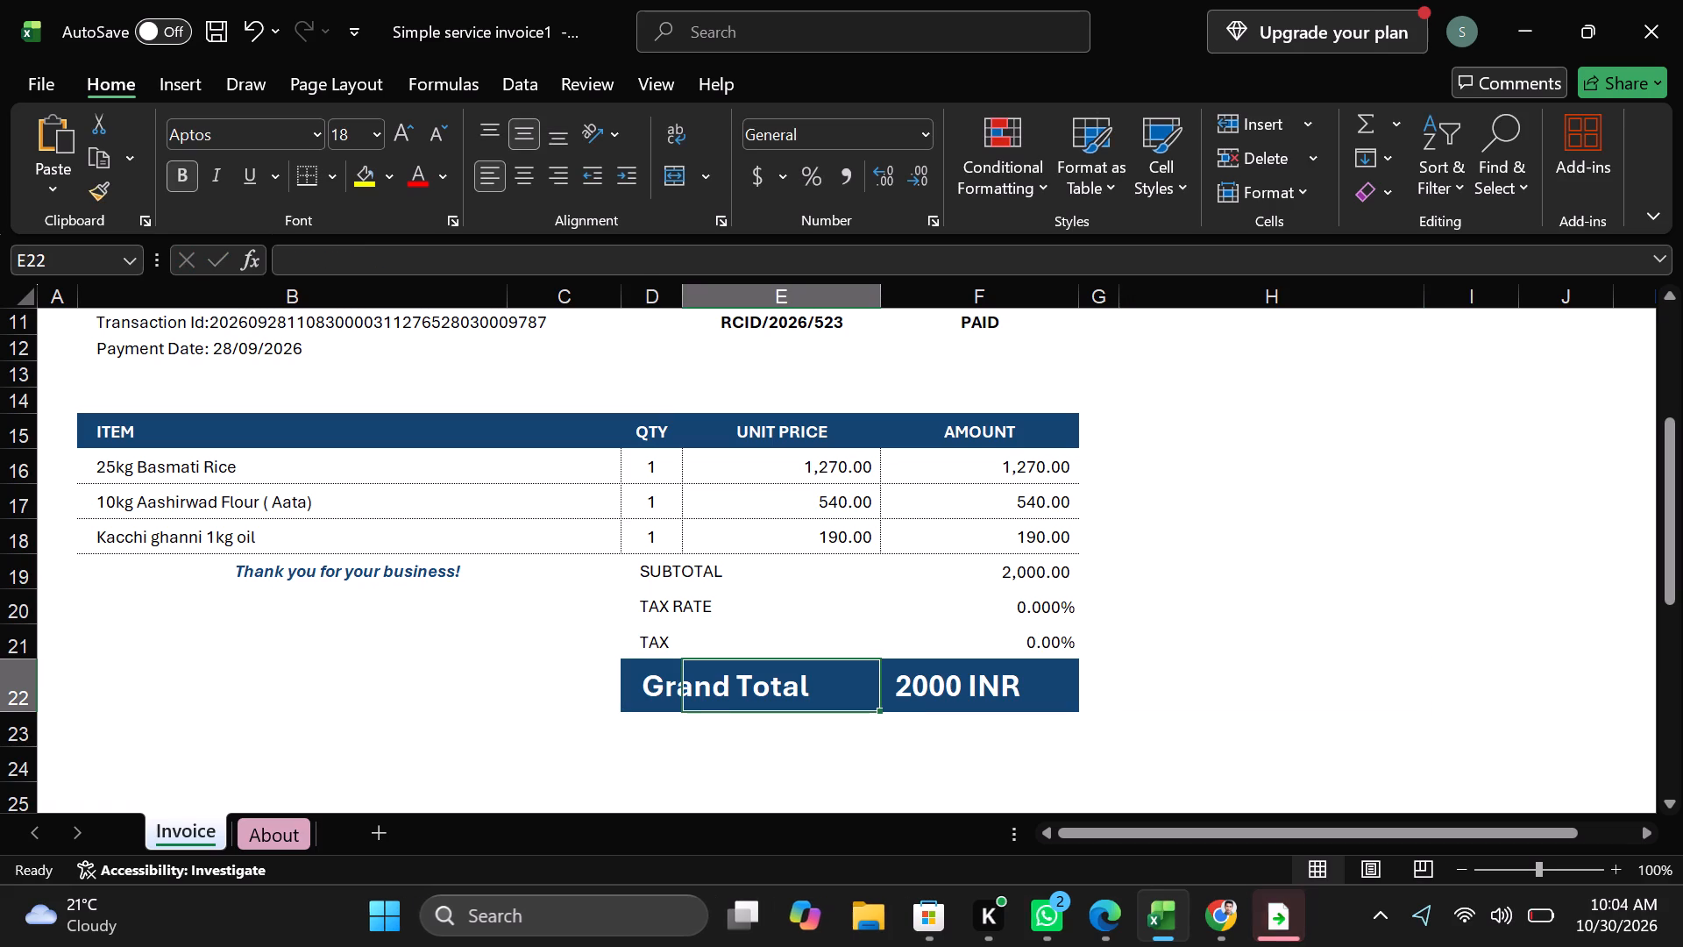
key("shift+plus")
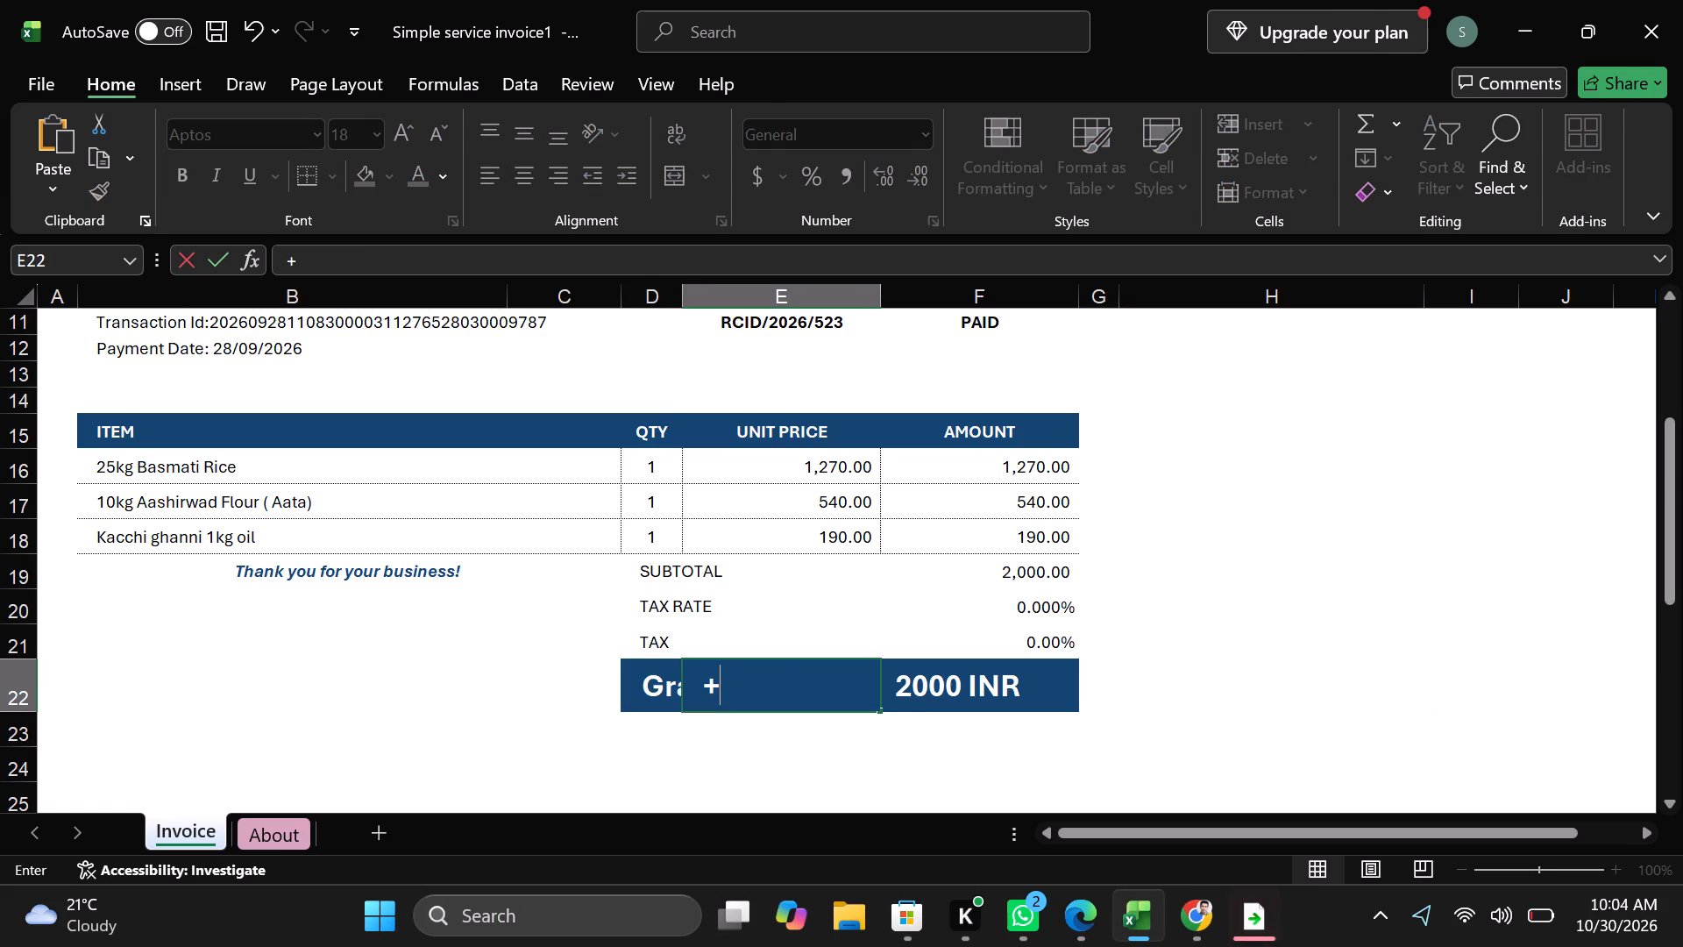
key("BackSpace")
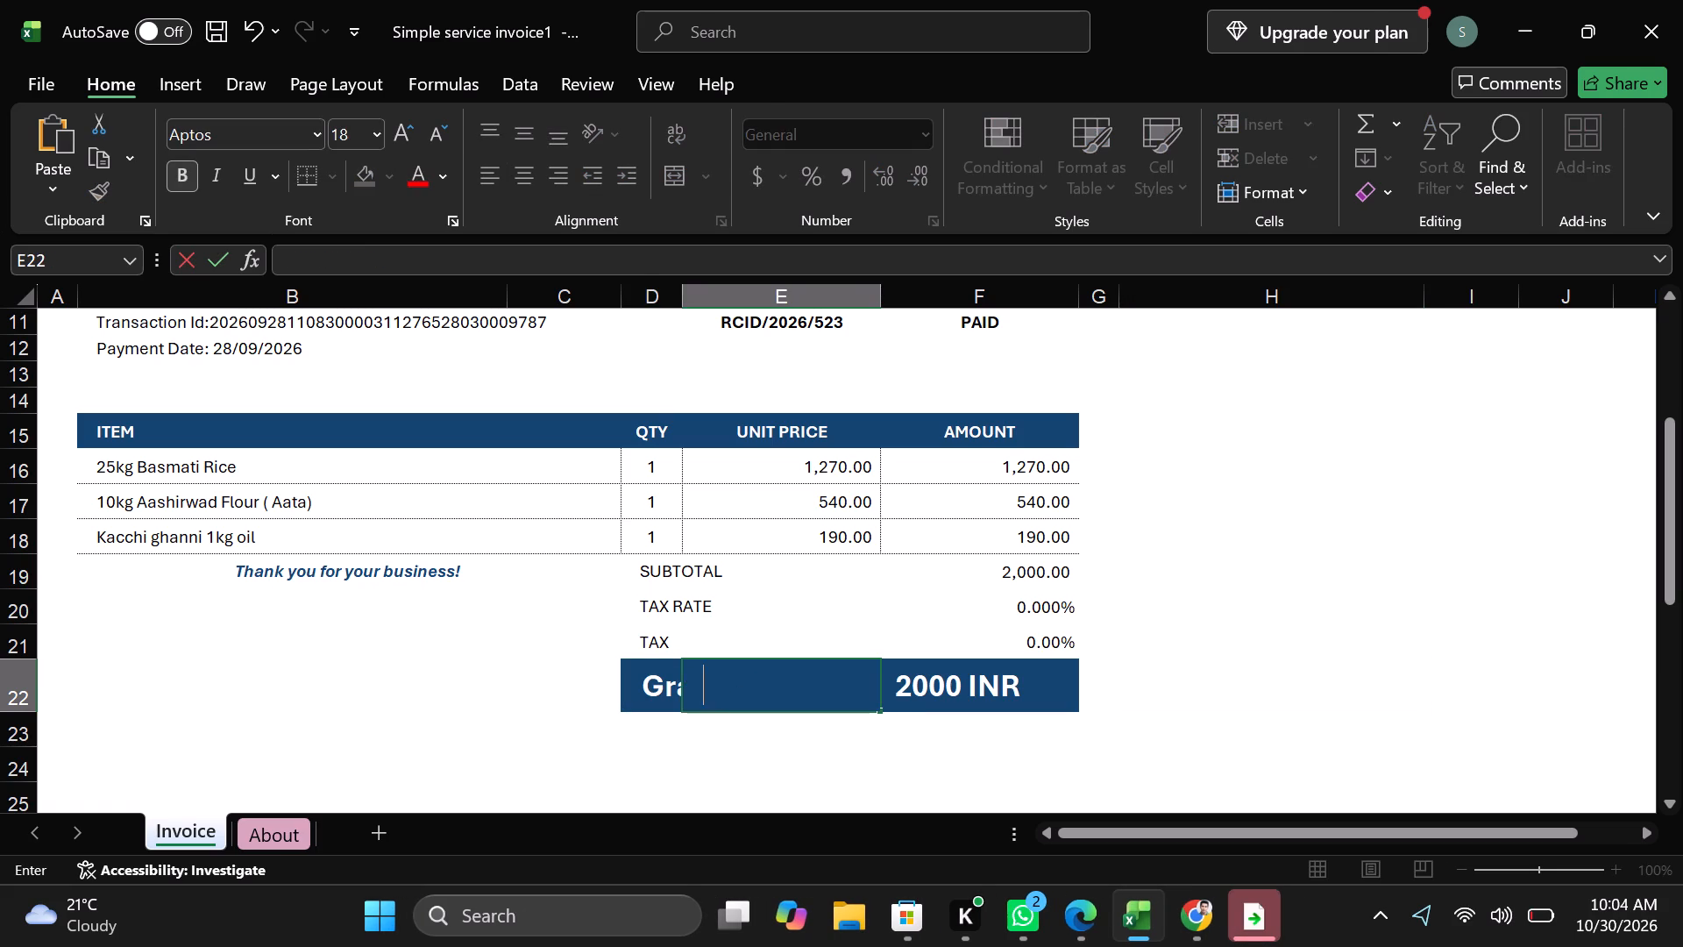